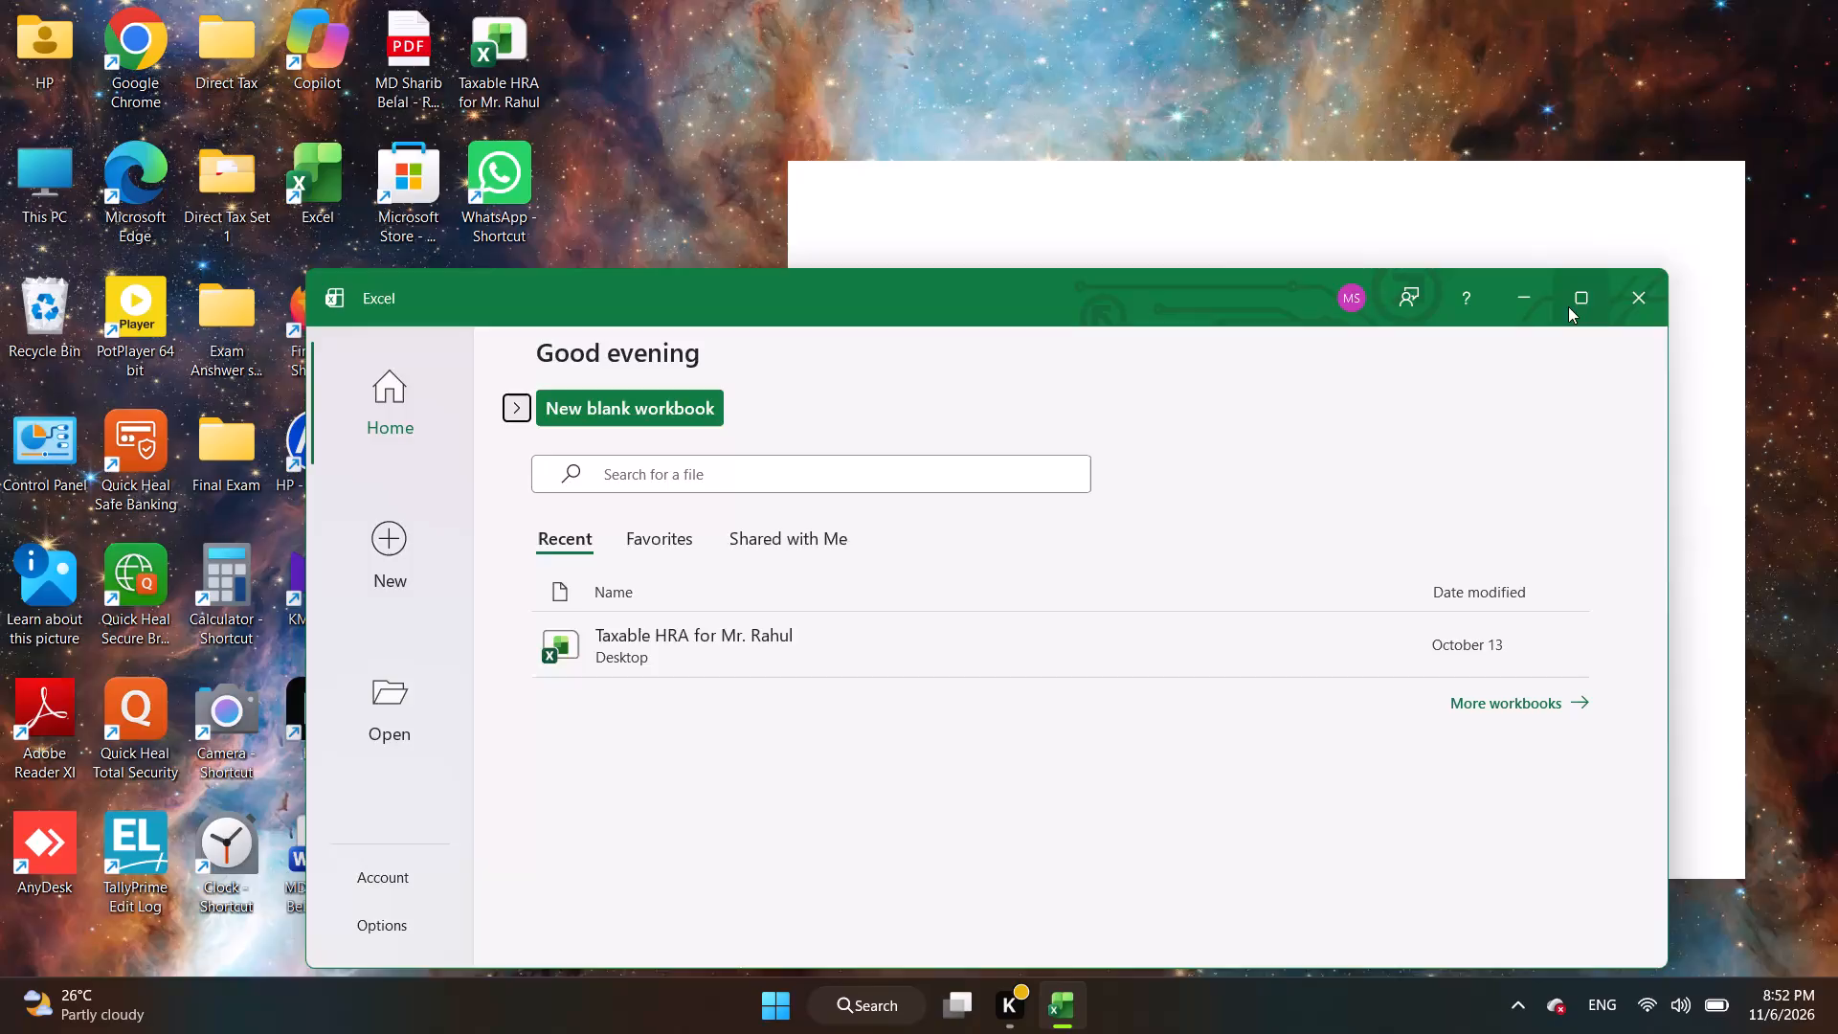
Maximize the start window and create a new blank workbook.
{"action": "left_click", "coordinate": [1568, 306]}
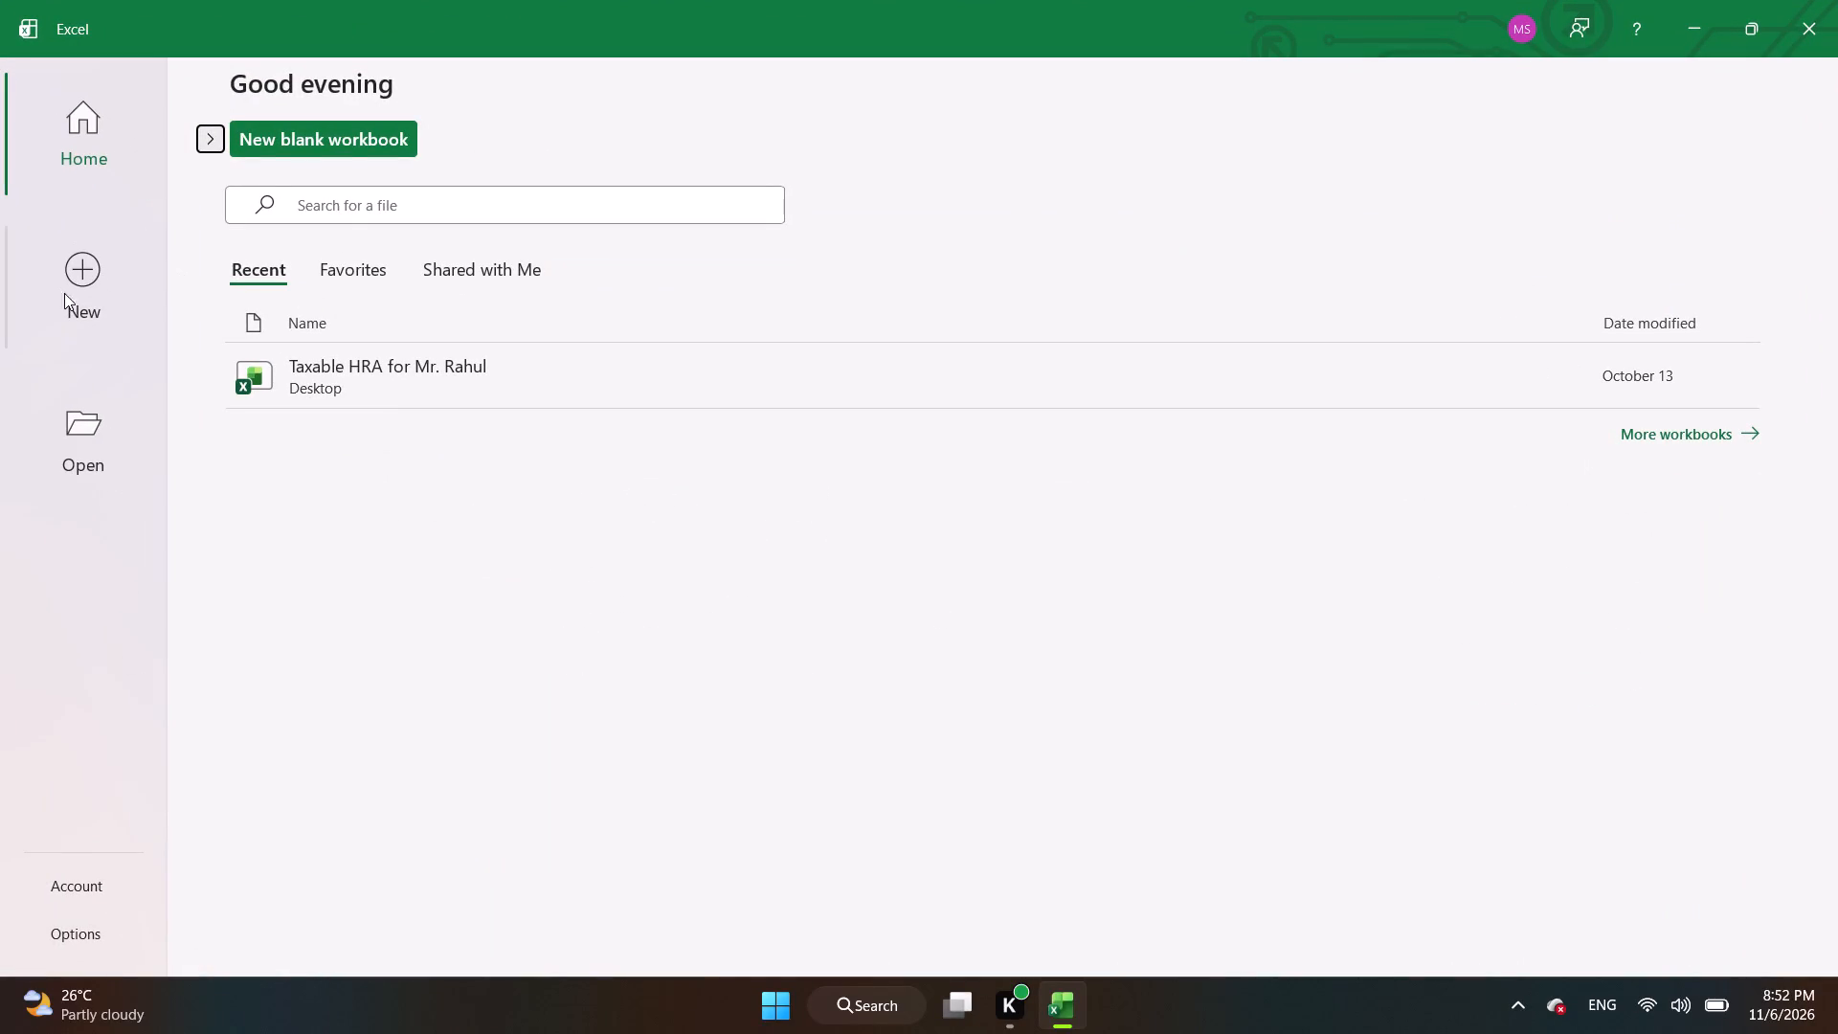
{"action": "left_click", "coordinate": [68, 276]}
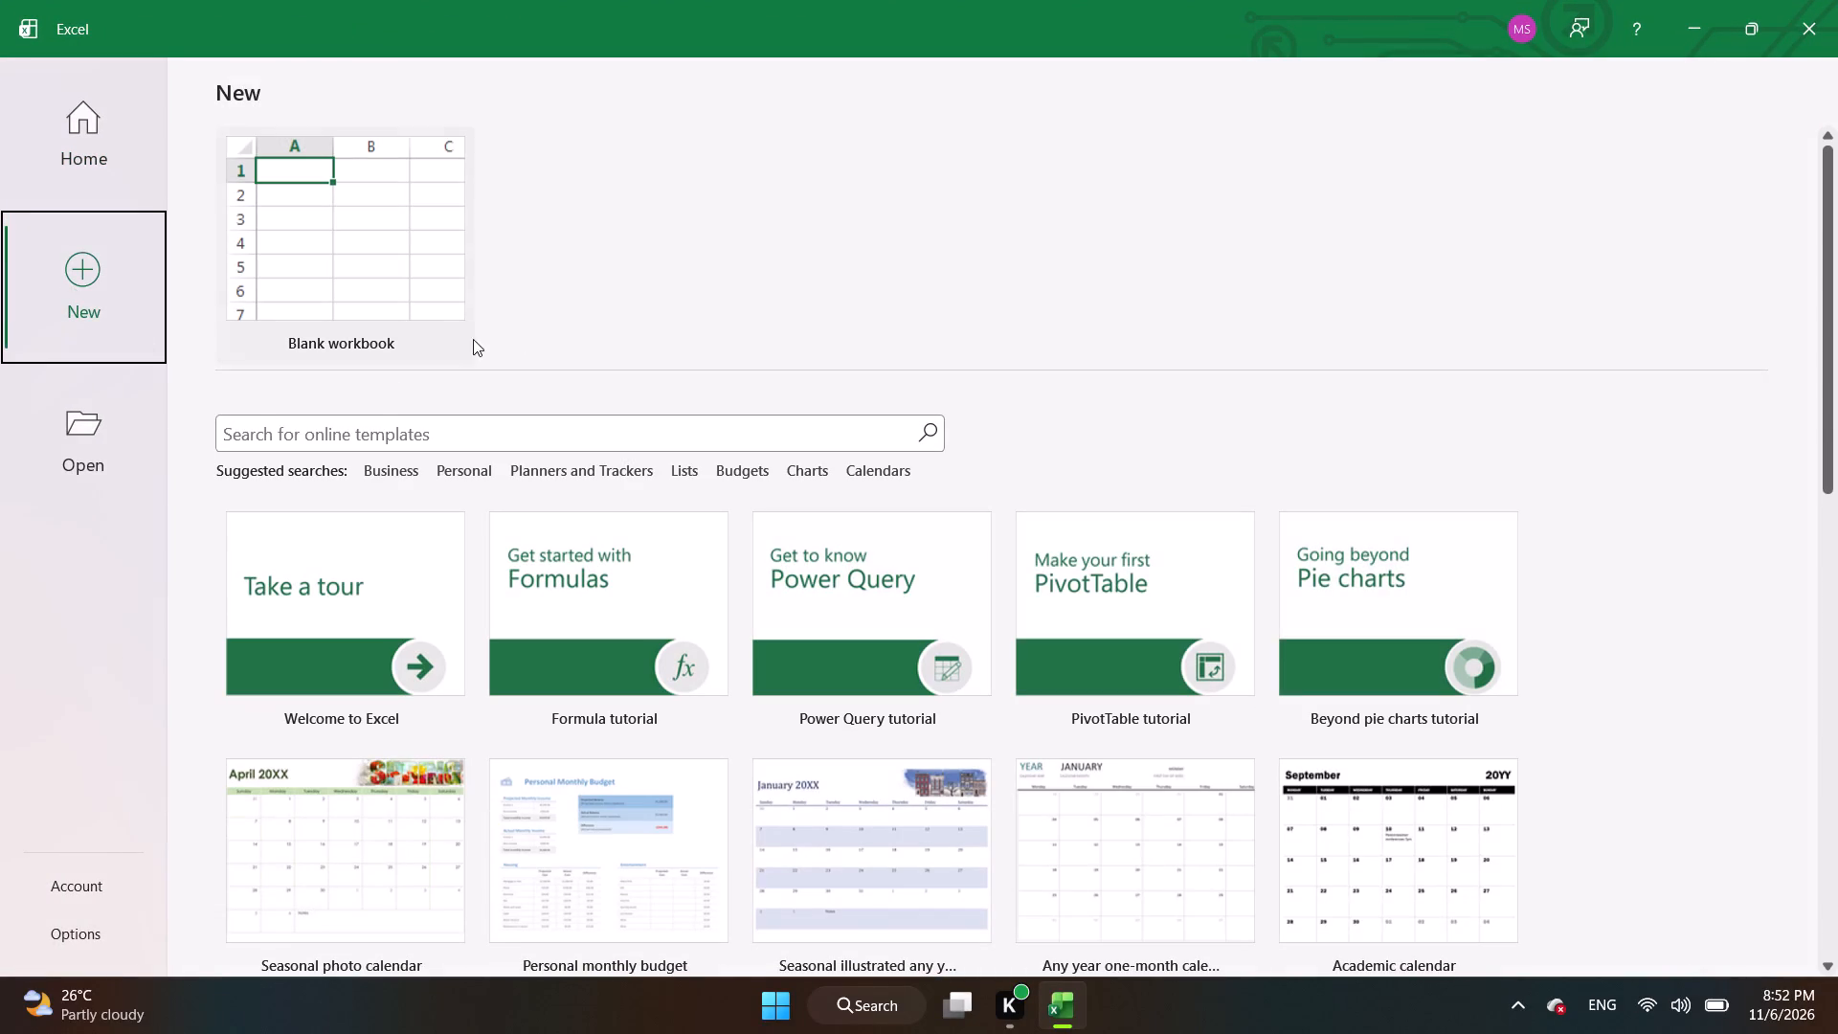
{"action": "left_click", "coordinate": [394, 280]}
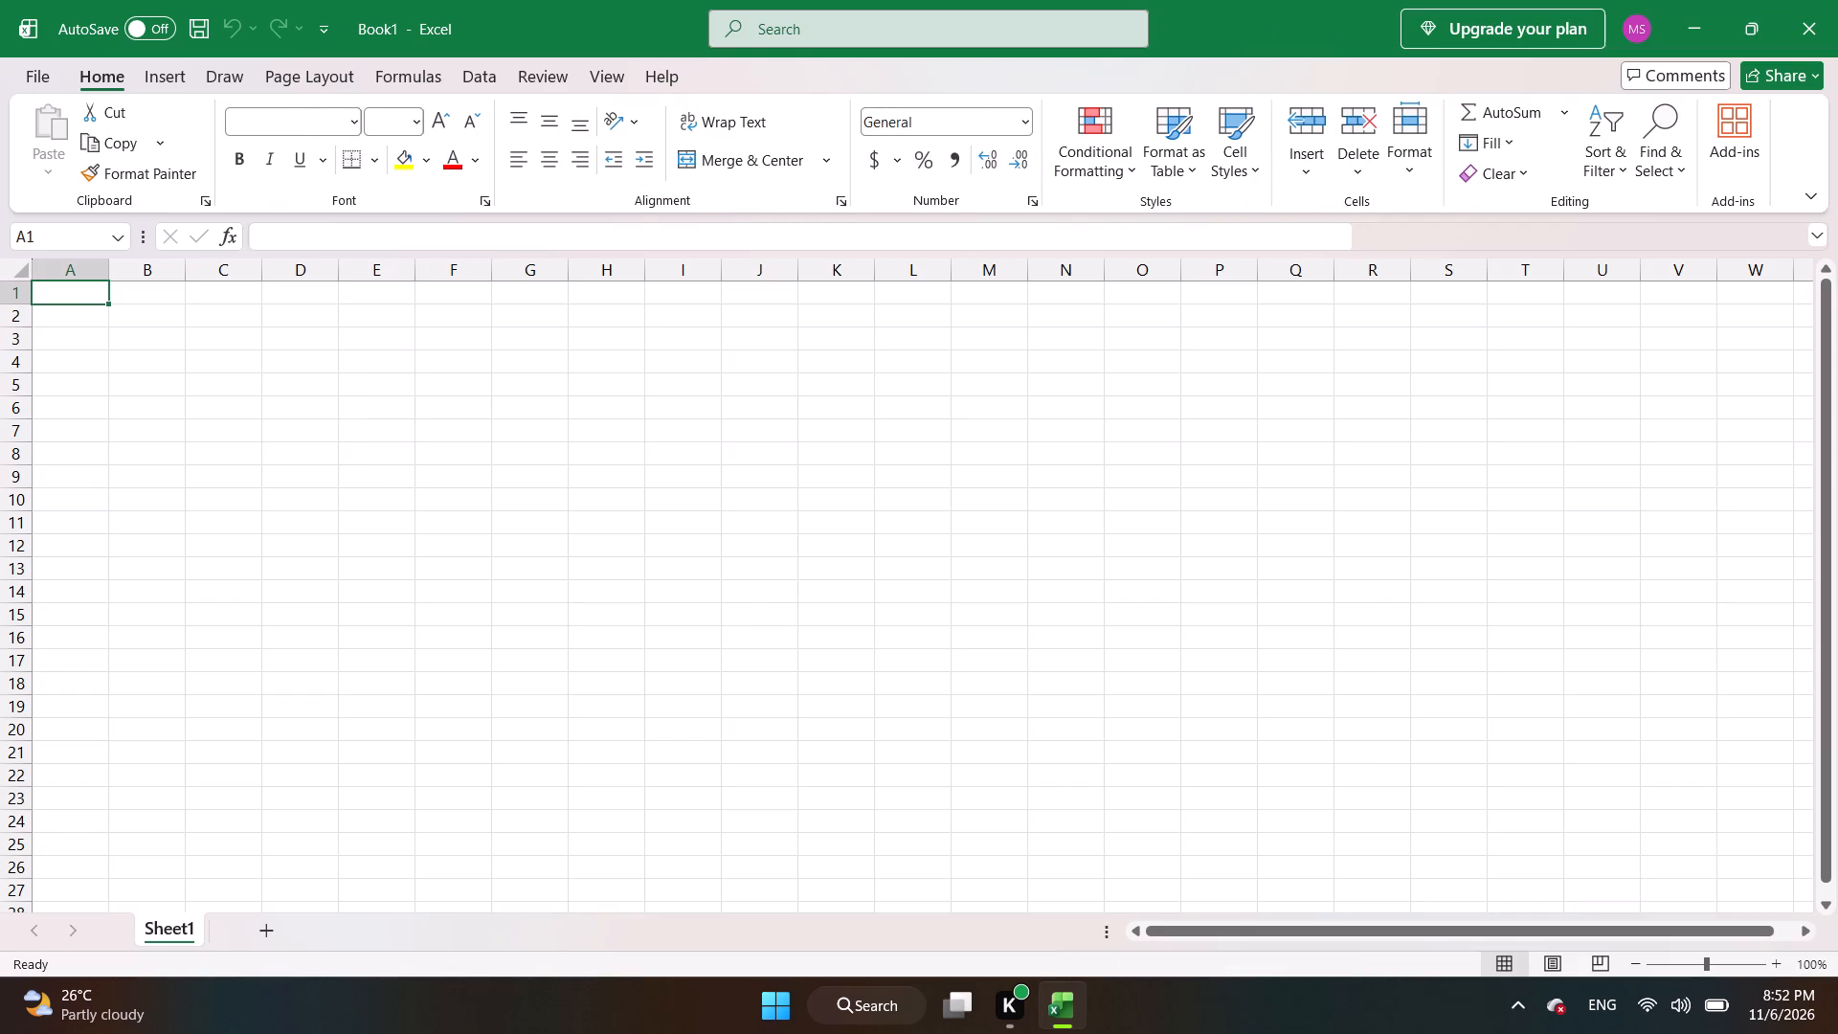
{"action": "double_click", "coordinate": [1777, 960]}
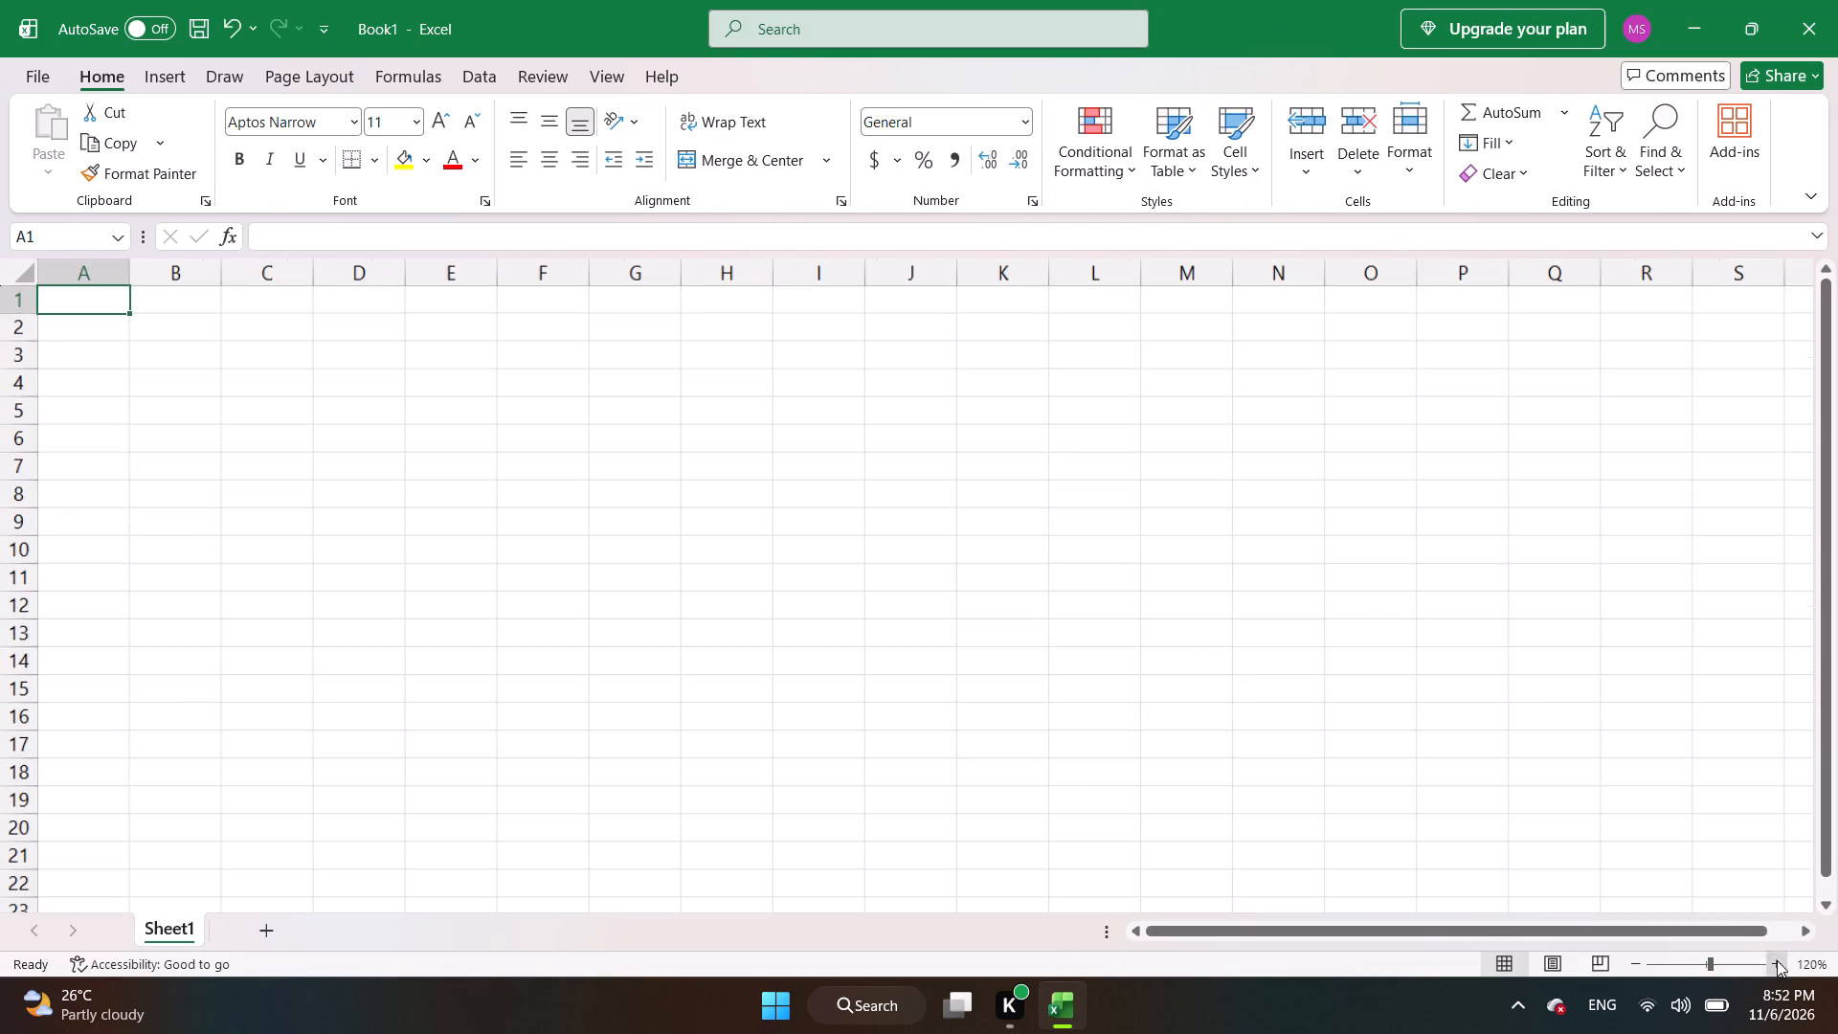
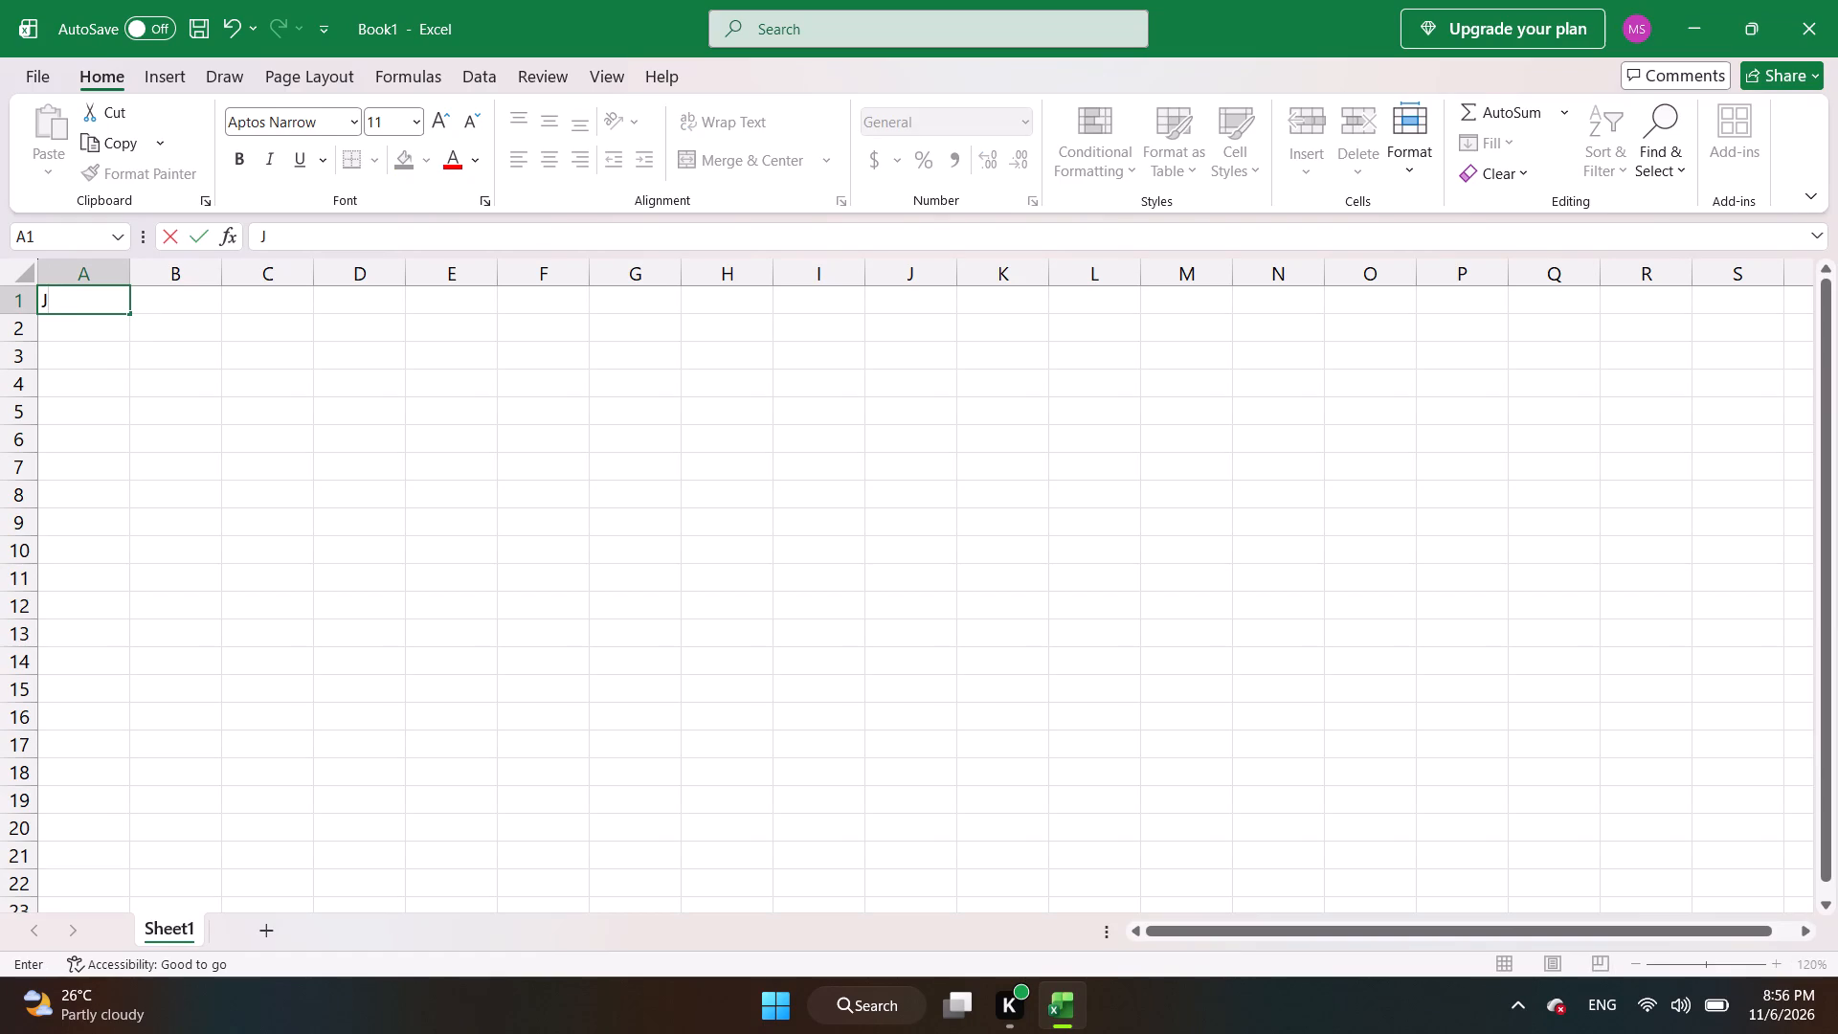
Enter the title "Journal Entry of Ram Traders during 2025-26" in cell A1.
{"action": "type", "text": "pu"}
{"action": "key", "text": "BackSpace"}
{"action": "key", "text": "BackSpace"}
{"action": "type", "text": "ou"}
{"action": "key", "text": "r"}
{"action": "type", "text": "nal"}
{"action": "key", "text": "space"}
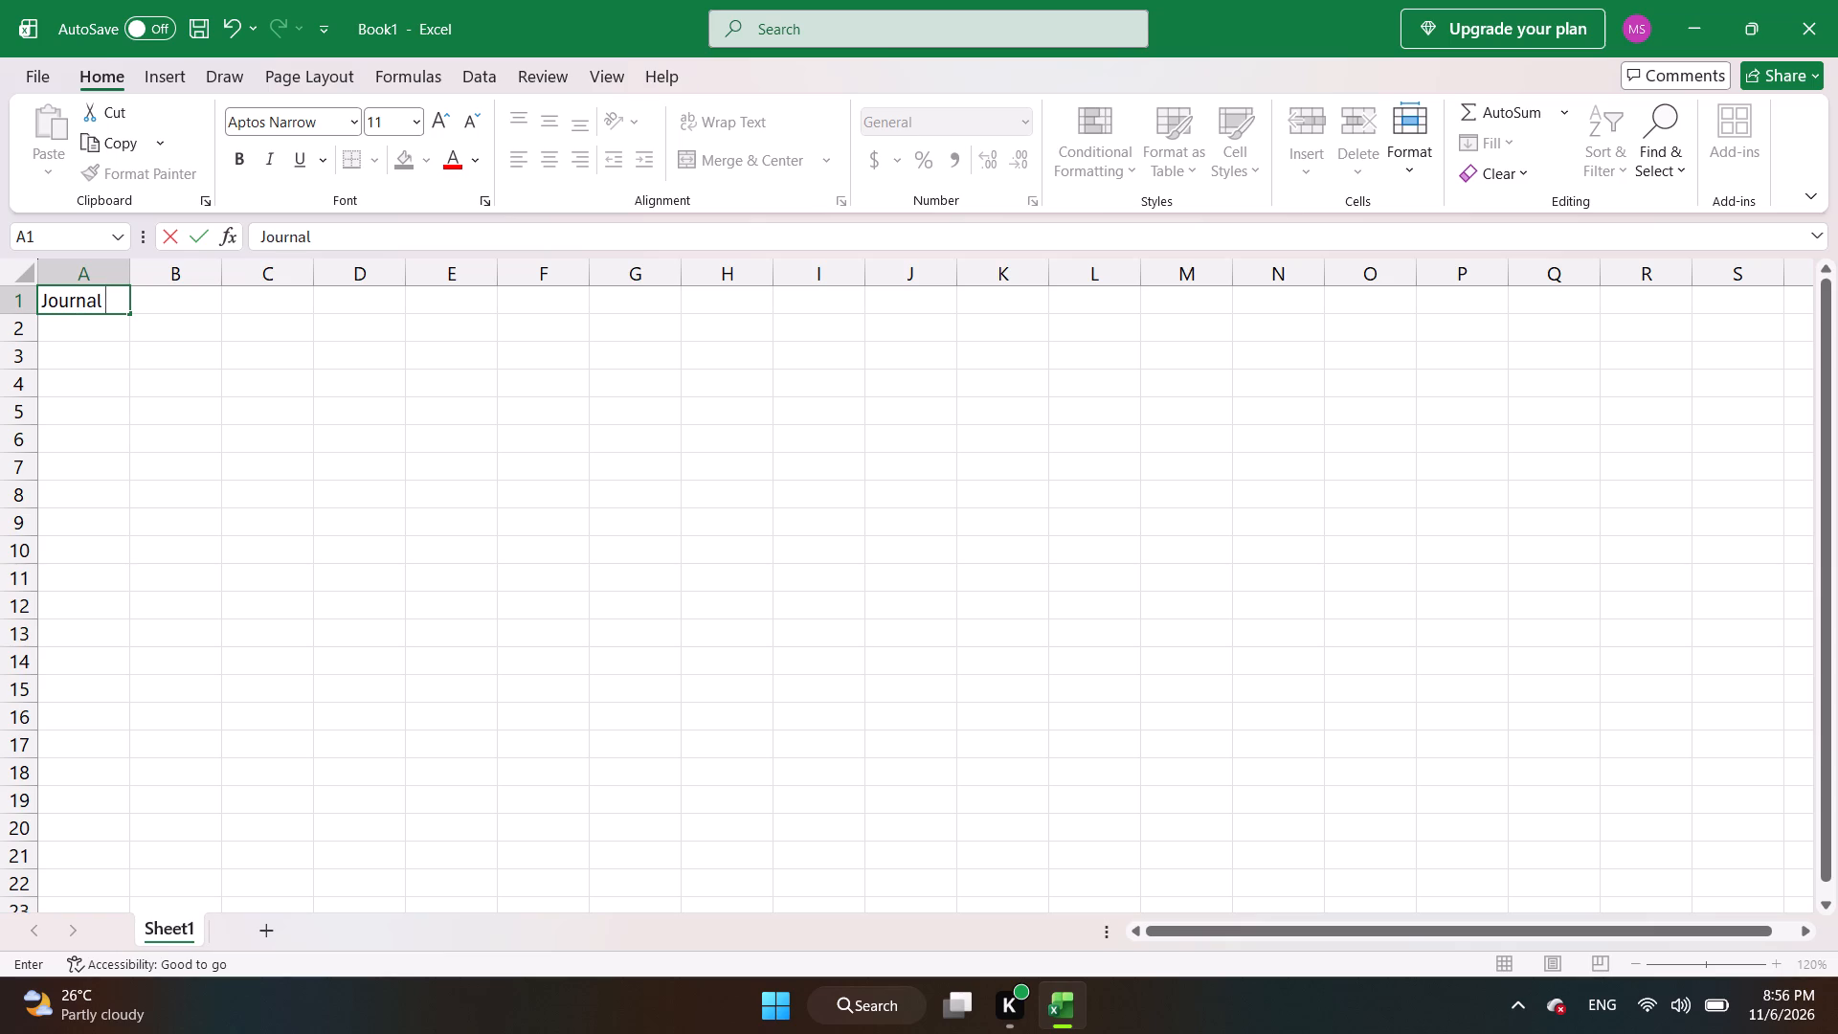
{"action": "key", "text": "m"}
{"action": "key", "text": "BackSpace"}
{"action": "key", "text": "n"}
{"action": "type", "text": "tru"}
{"action": "key", "text": "BackSpace"}
{"action": "key", "text": "y"}
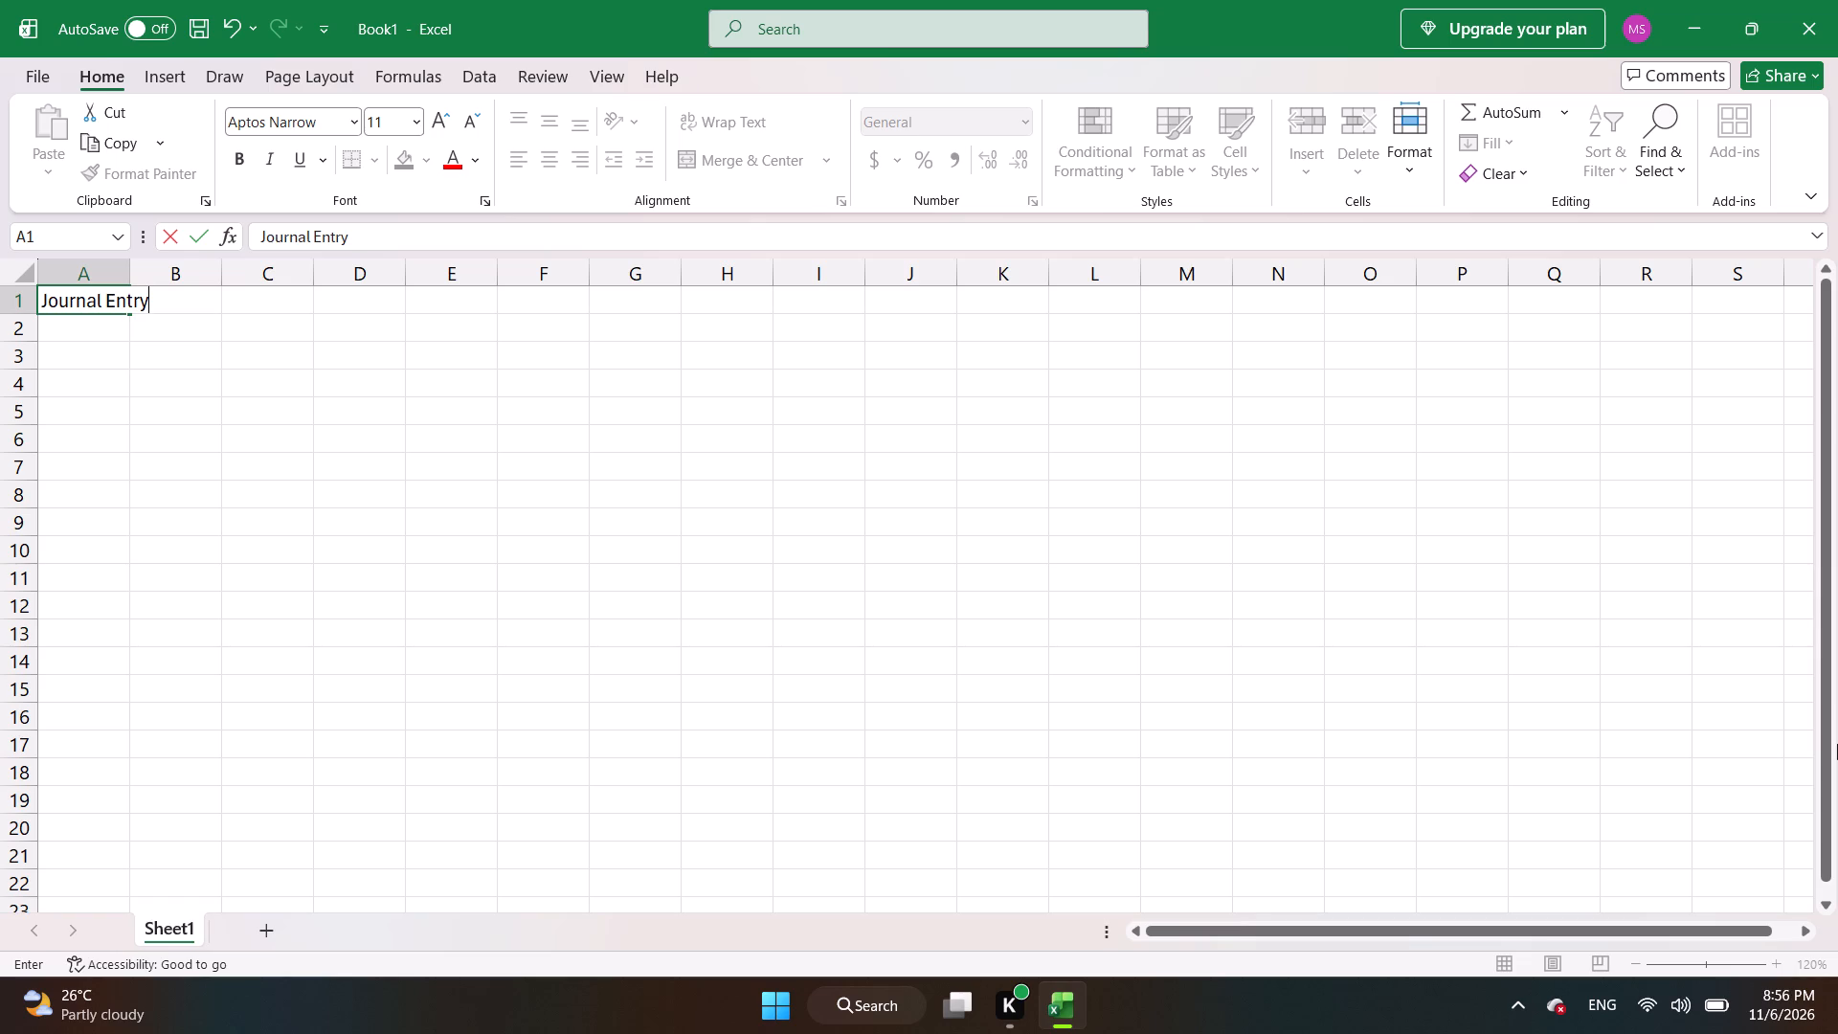
{"action": "key", "text": "space"}
{"action": "type", "text": "od"}
{"action": "key", "text": "space"}
{"action": "key", "text": "BackSpace"}
{"action": "key", "text": "BackSpace"}
{"action": "type", "text": "f"}
{"action": "key", "text": "space"}
{"action": "key", "text": "r"}
{"action": "type", "text": "am"}
{"action": "key", "text": "space"}
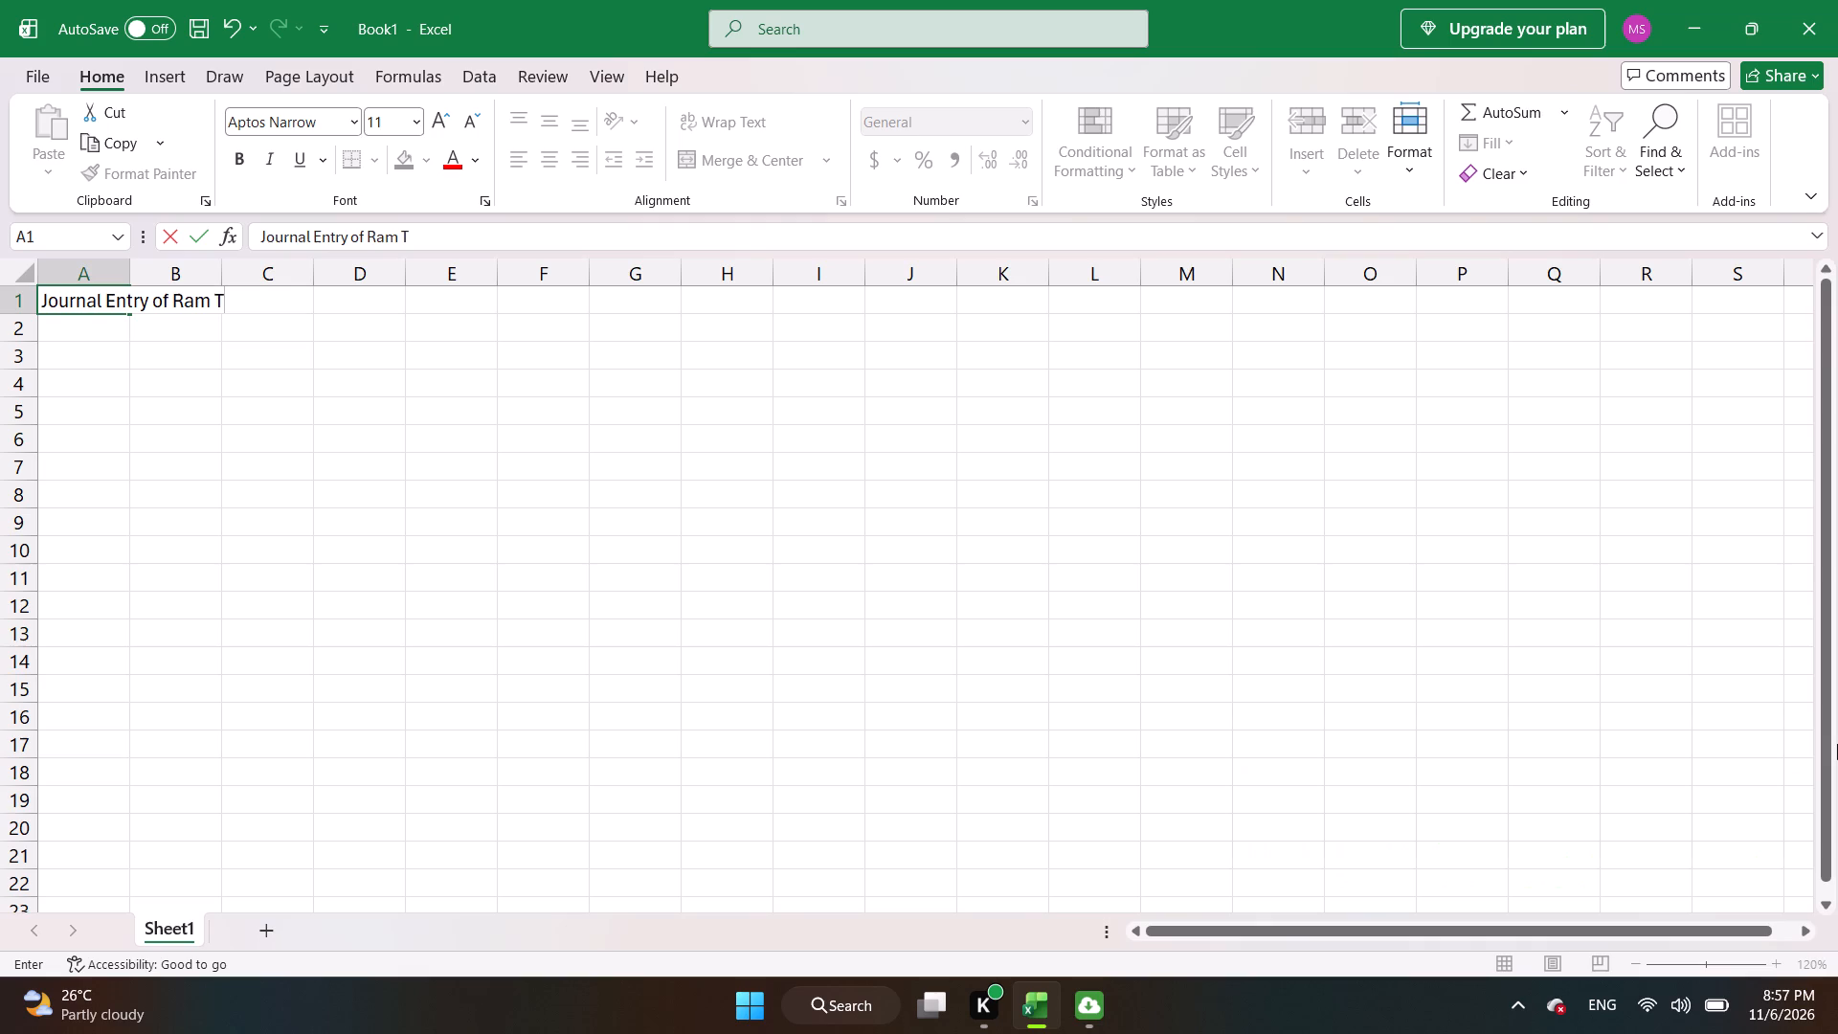
{"action": "type", "text": "ra"}
{"action": "type", "text": "der"}
{"action": "key", "text": "s"}
{"action": "key", "text": "space"}
{"action": "type", "text": "di"}
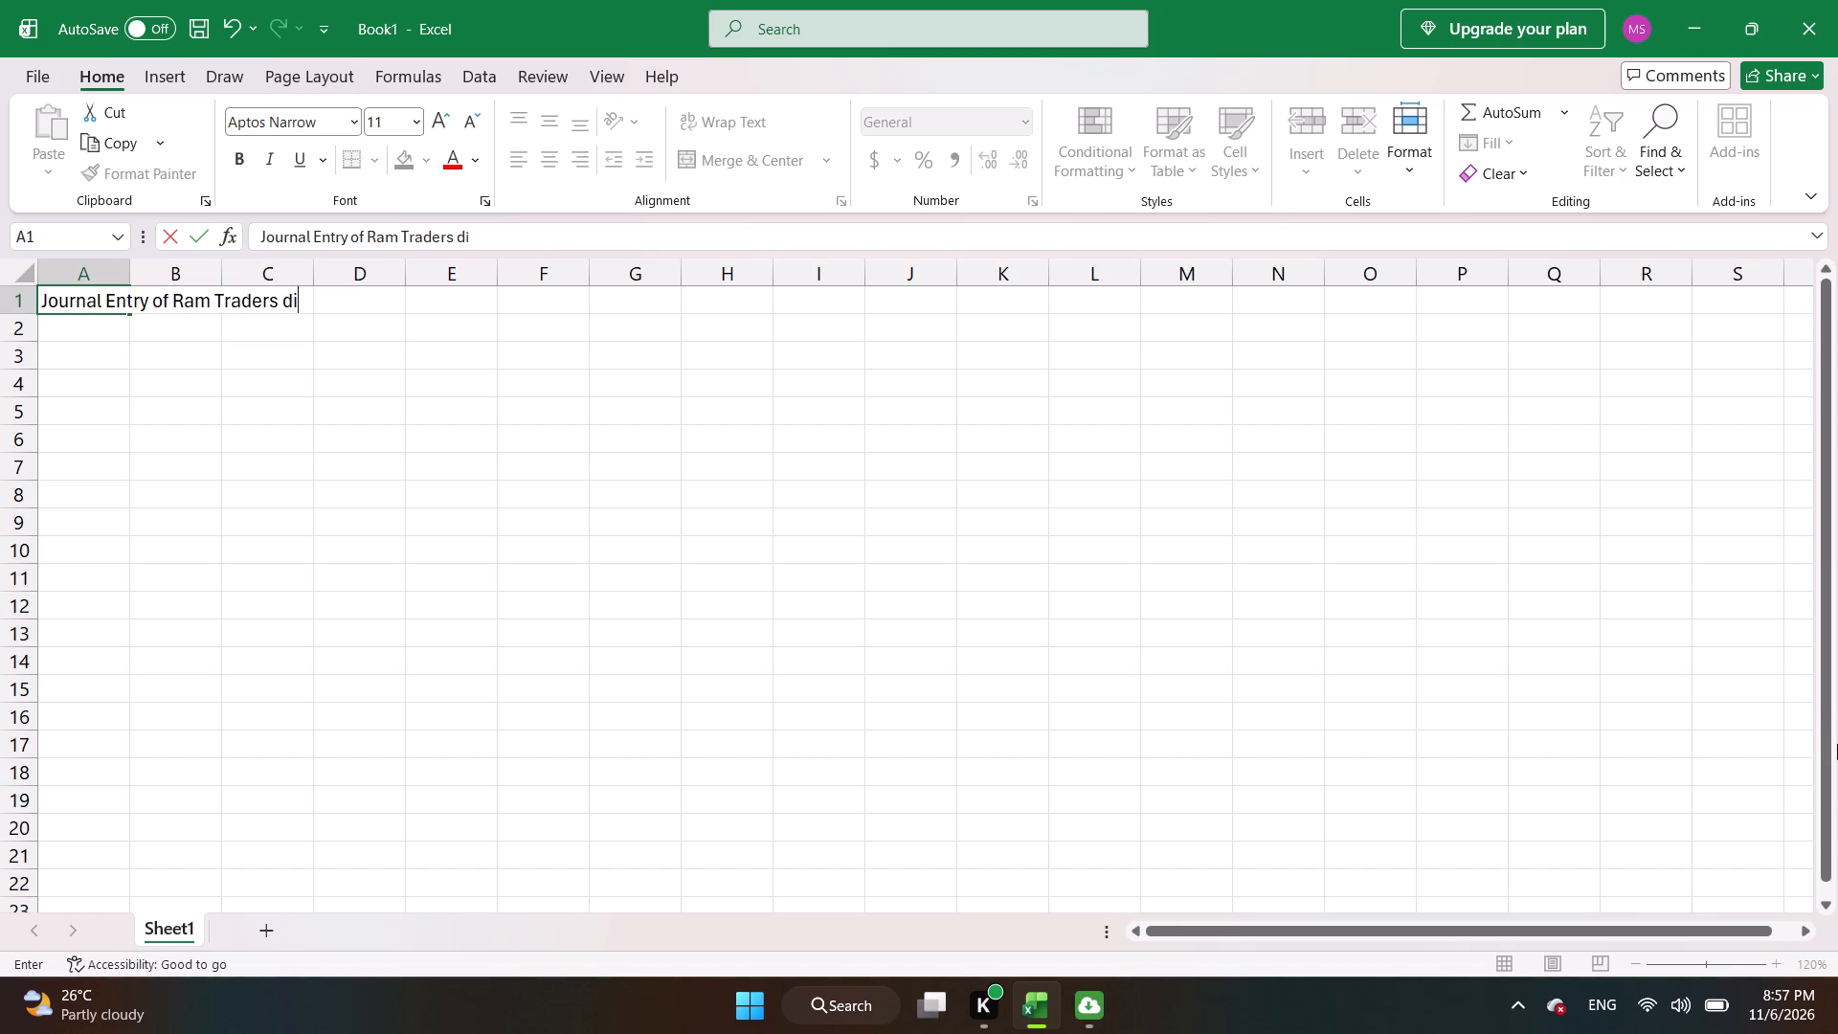
{"action": "key", "text": "BackSpace"}
{"action": "key", "text": "u"}
{"action": "type", "text": "ri"}
{"action": "key", "text": "n"}
{"action": "key", "text": "g"}
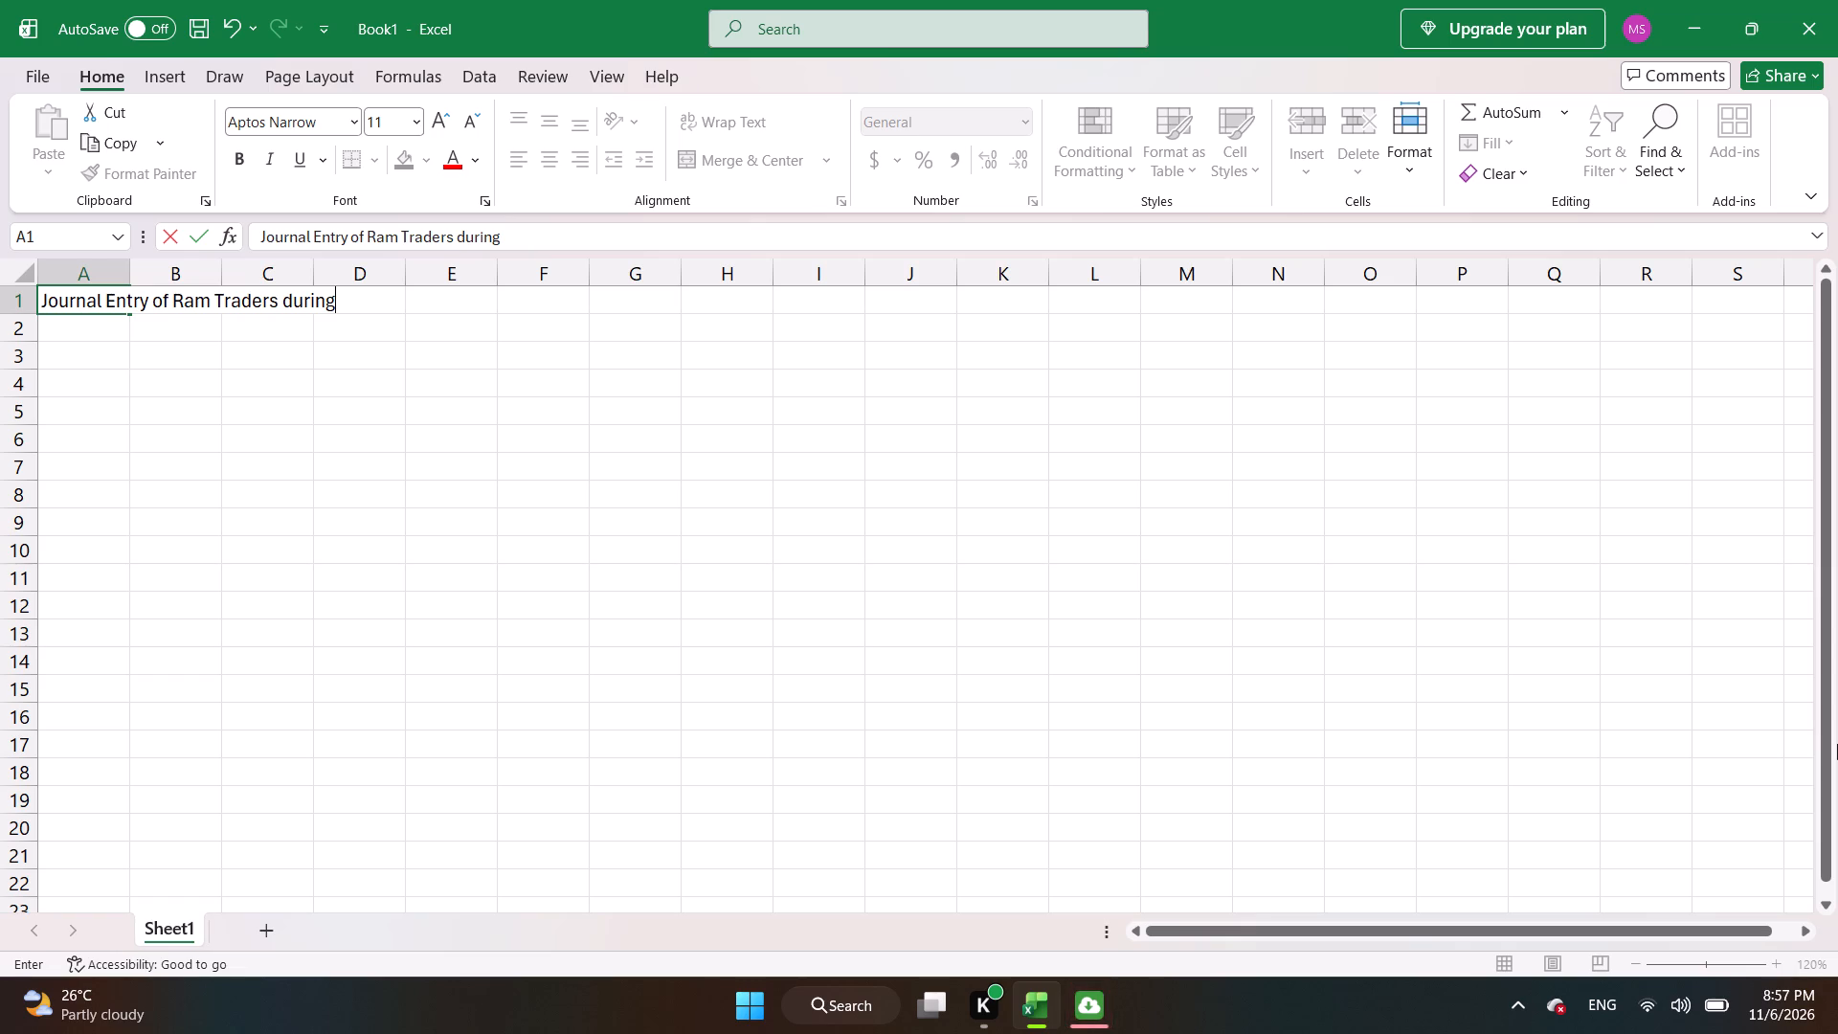
{"action": "key", "text": "space"}
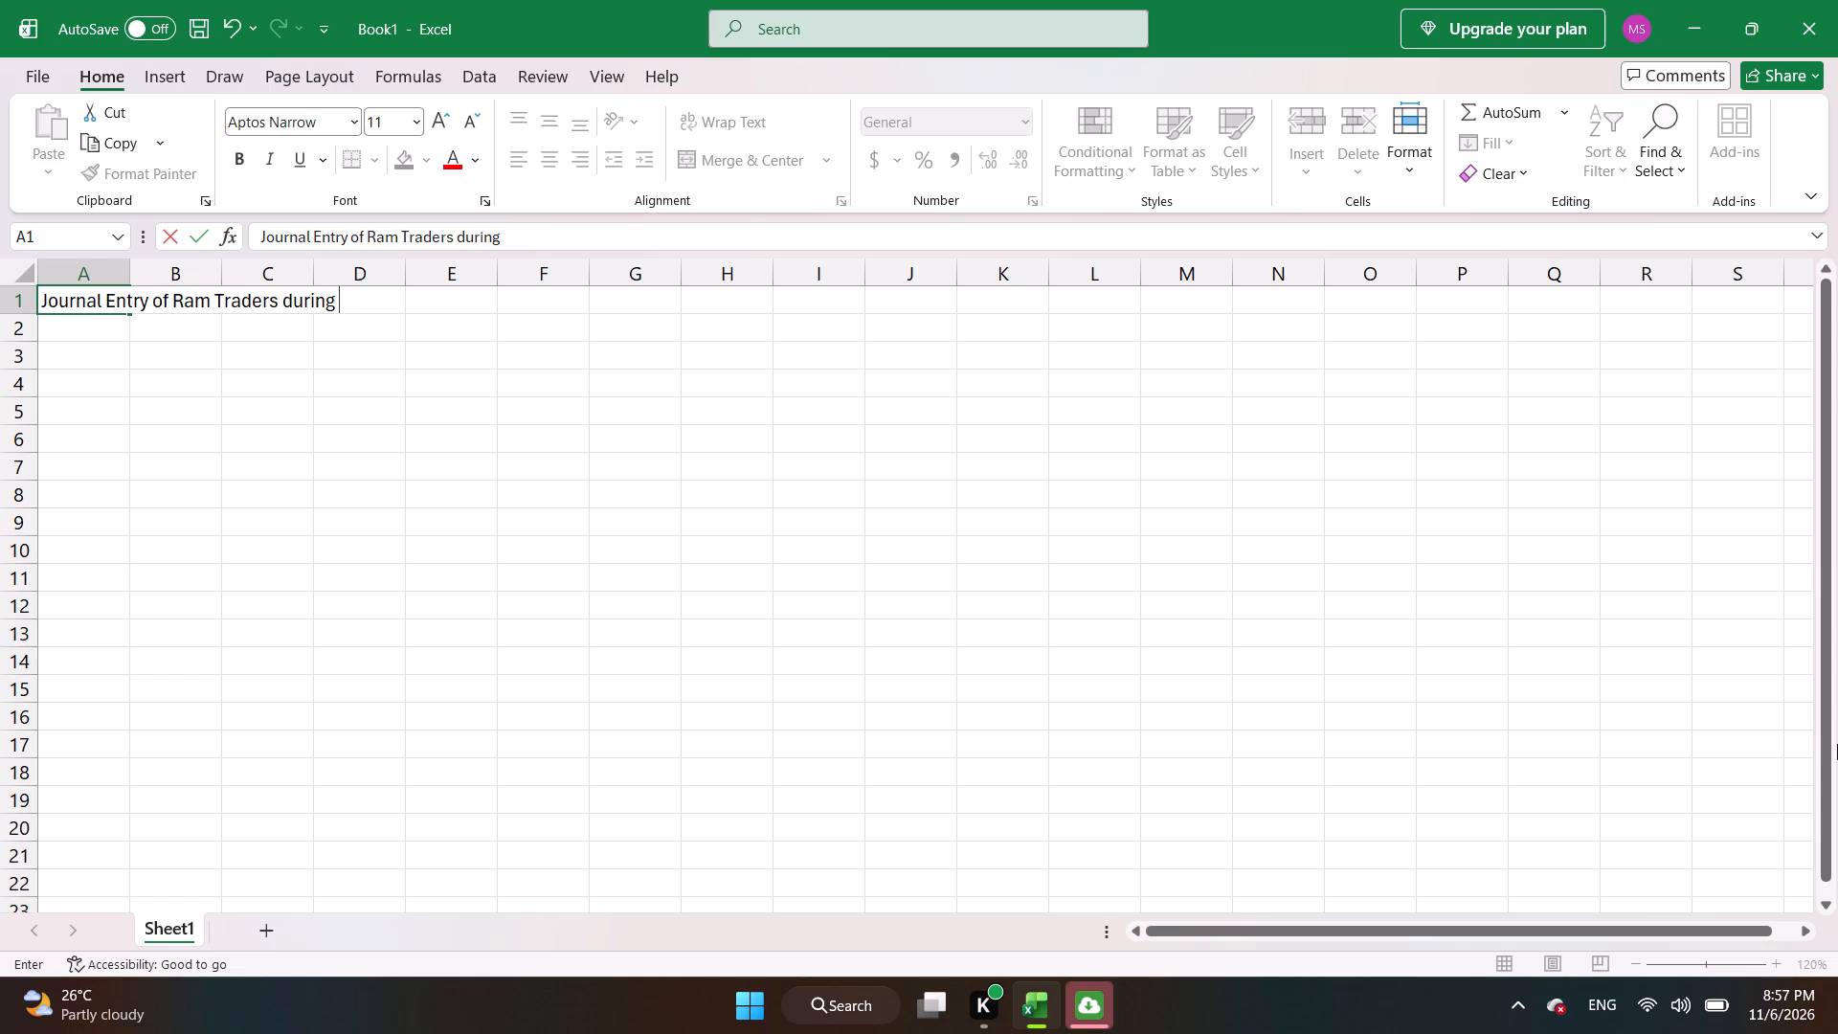
{"action": "type", "text": "2025"}
{"action": "key", "text": "minus"}
{"action": "type", "text": "26"}
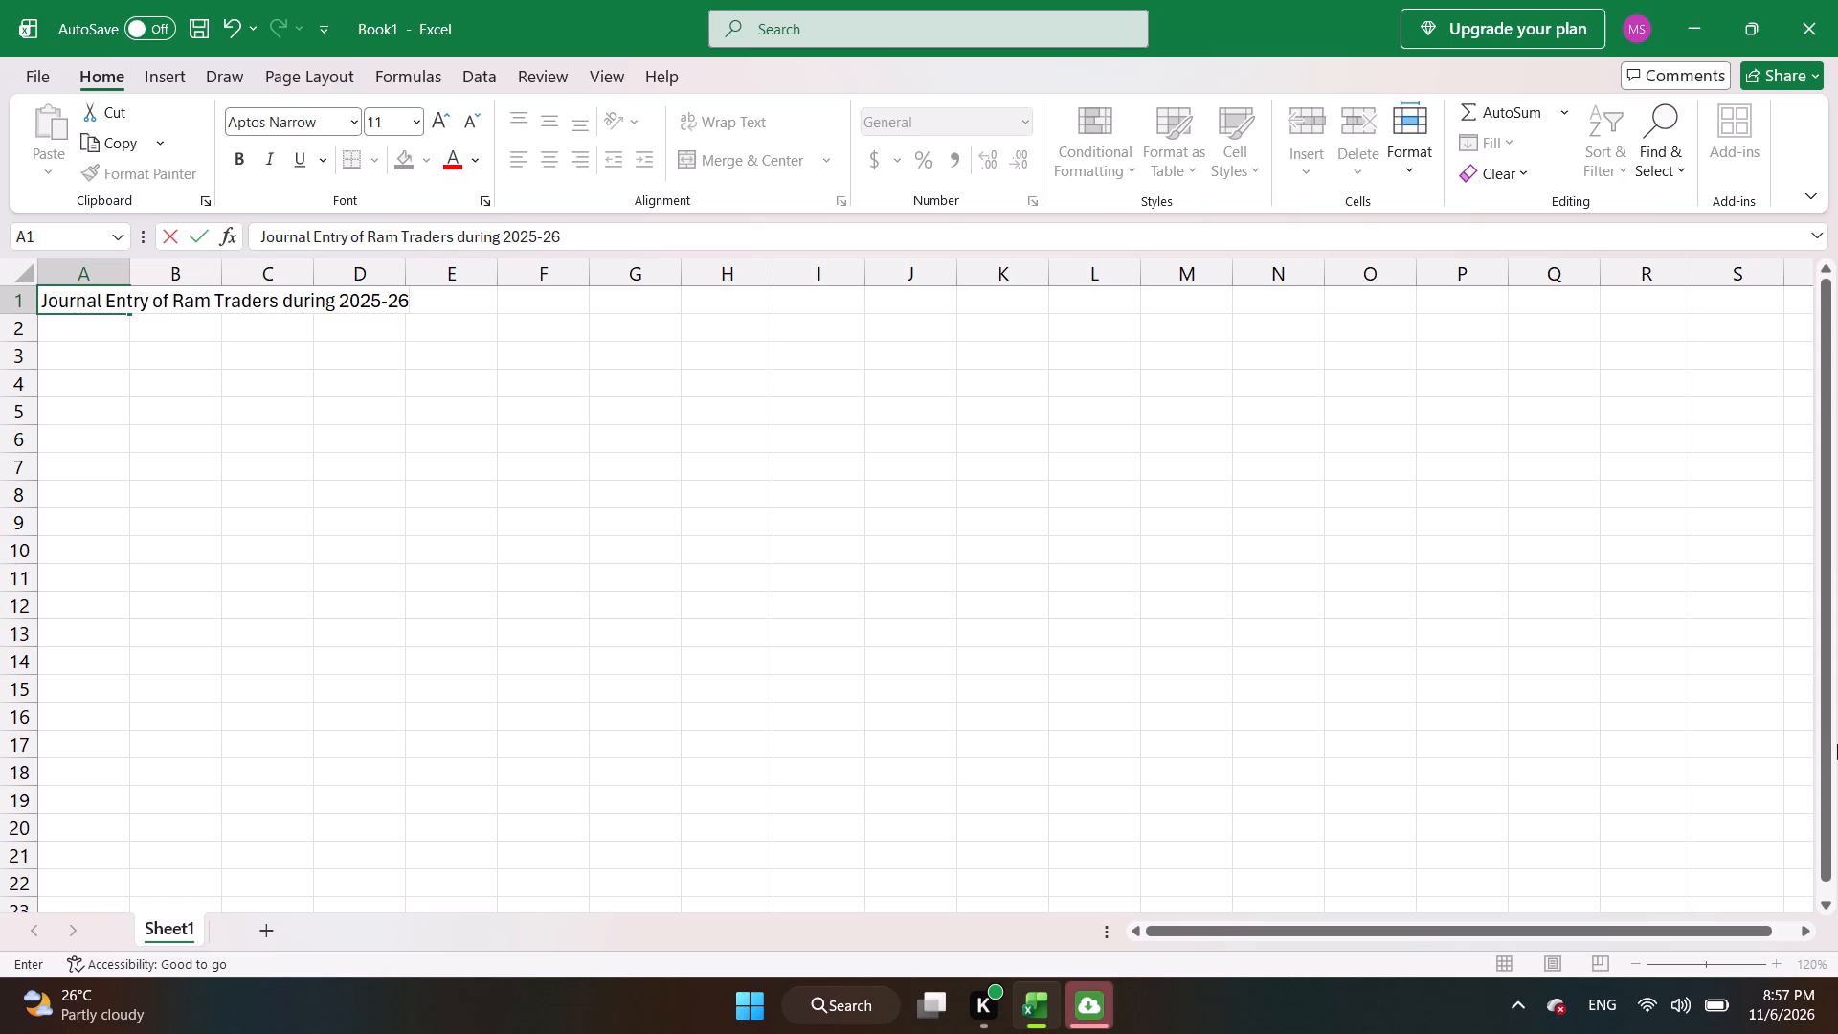
Make the whole title text in cell A1 bold and commit the cell entry.
{"action": "key", "text": "ctrl+a"}
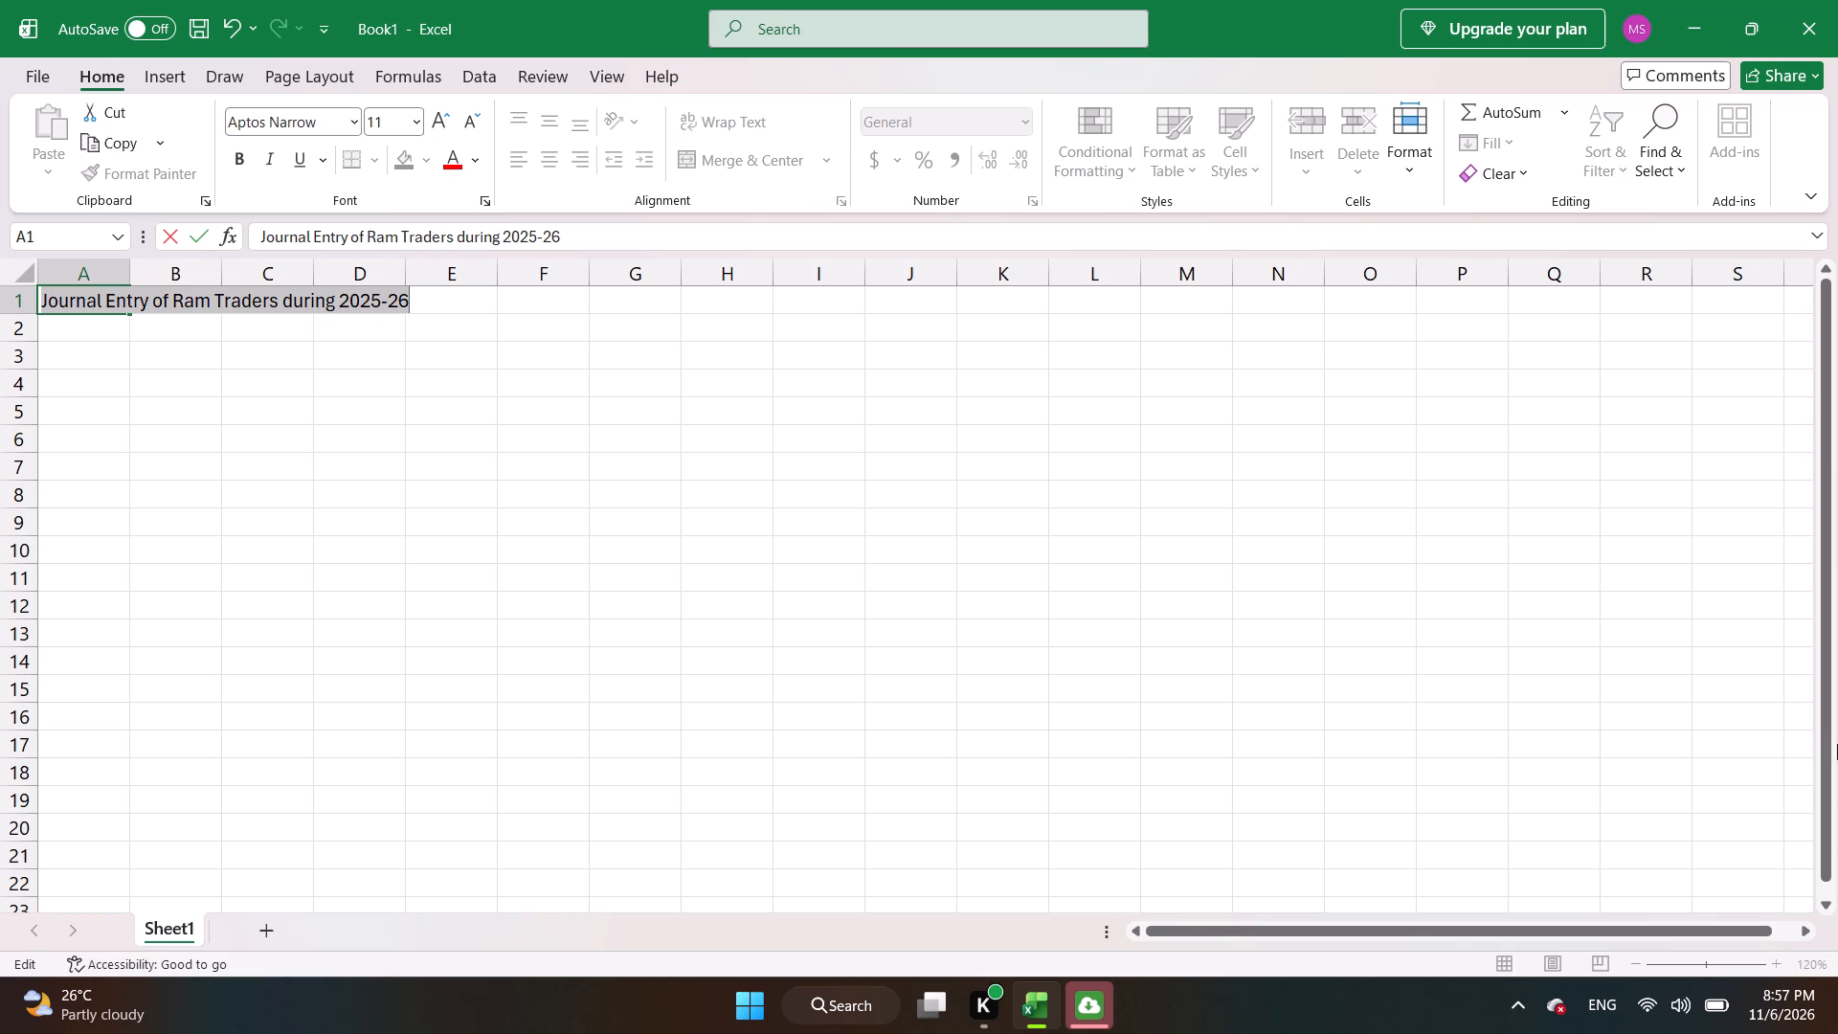
{"action": "key", "text": "ctrl+b"}
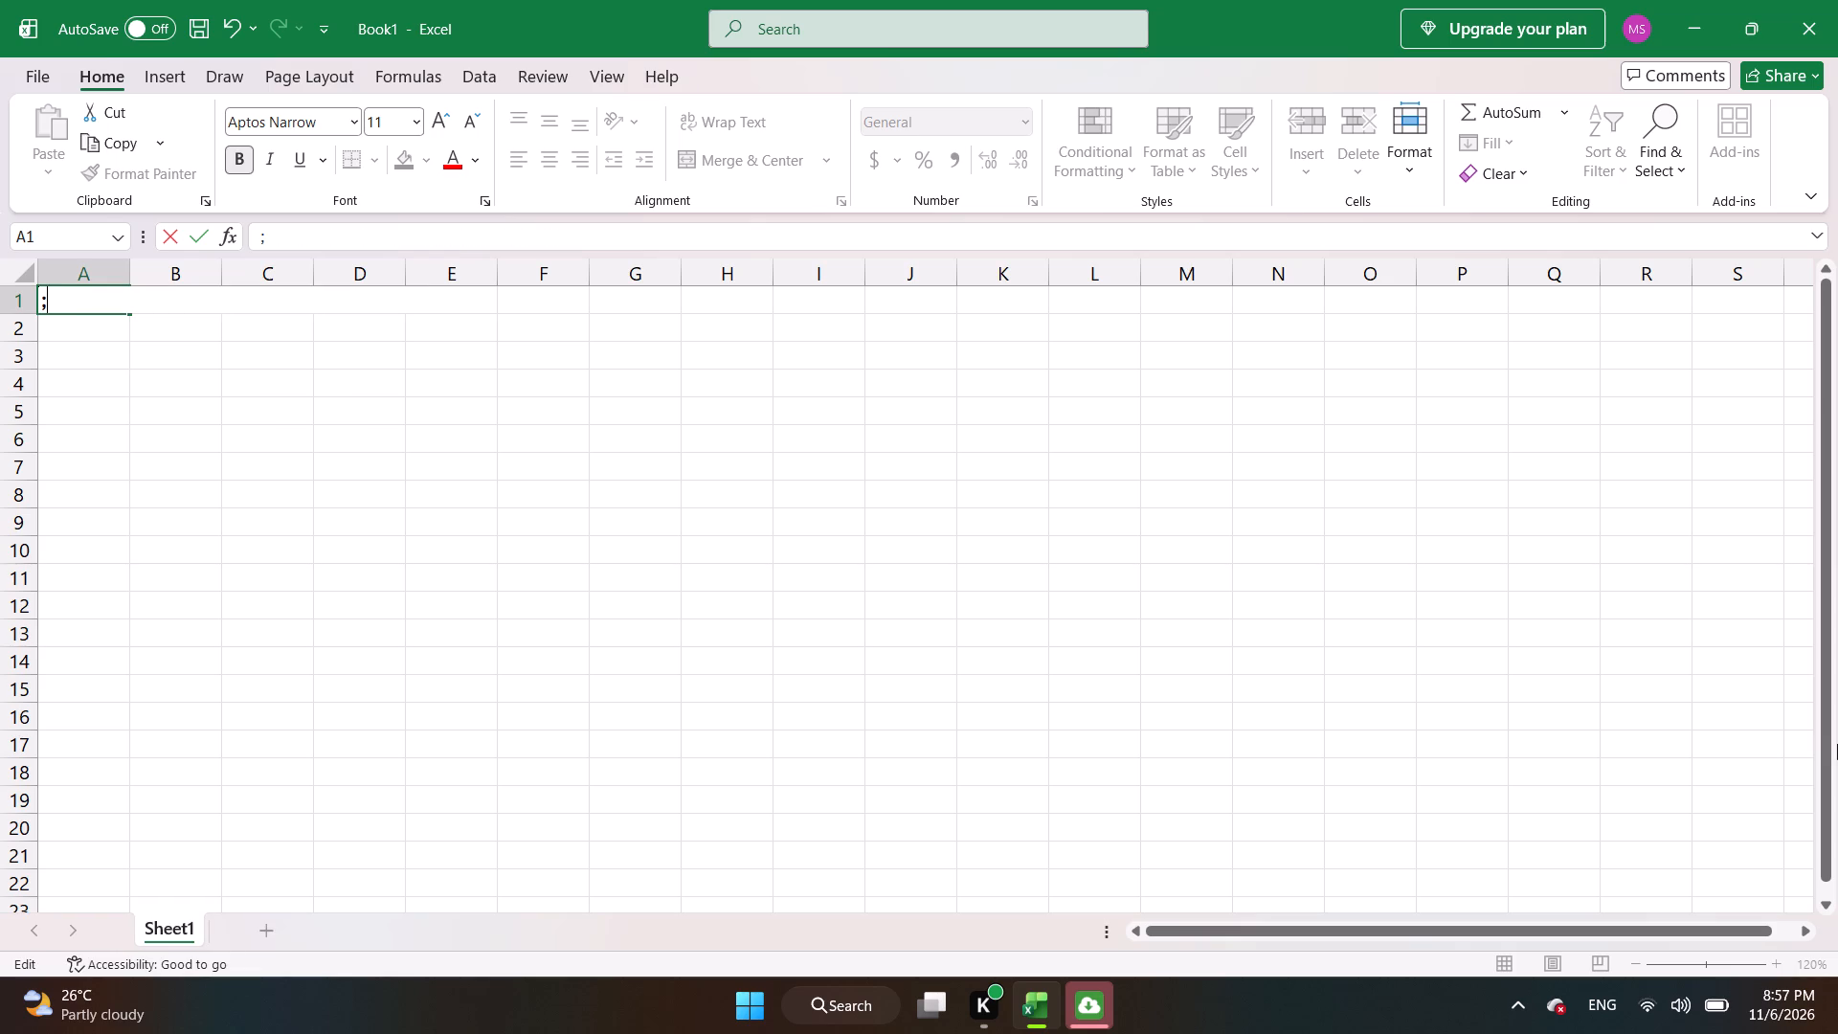
{"action": "key", "text": "BackSpace"}
{"action": "key", "text": "ctrl+z"}
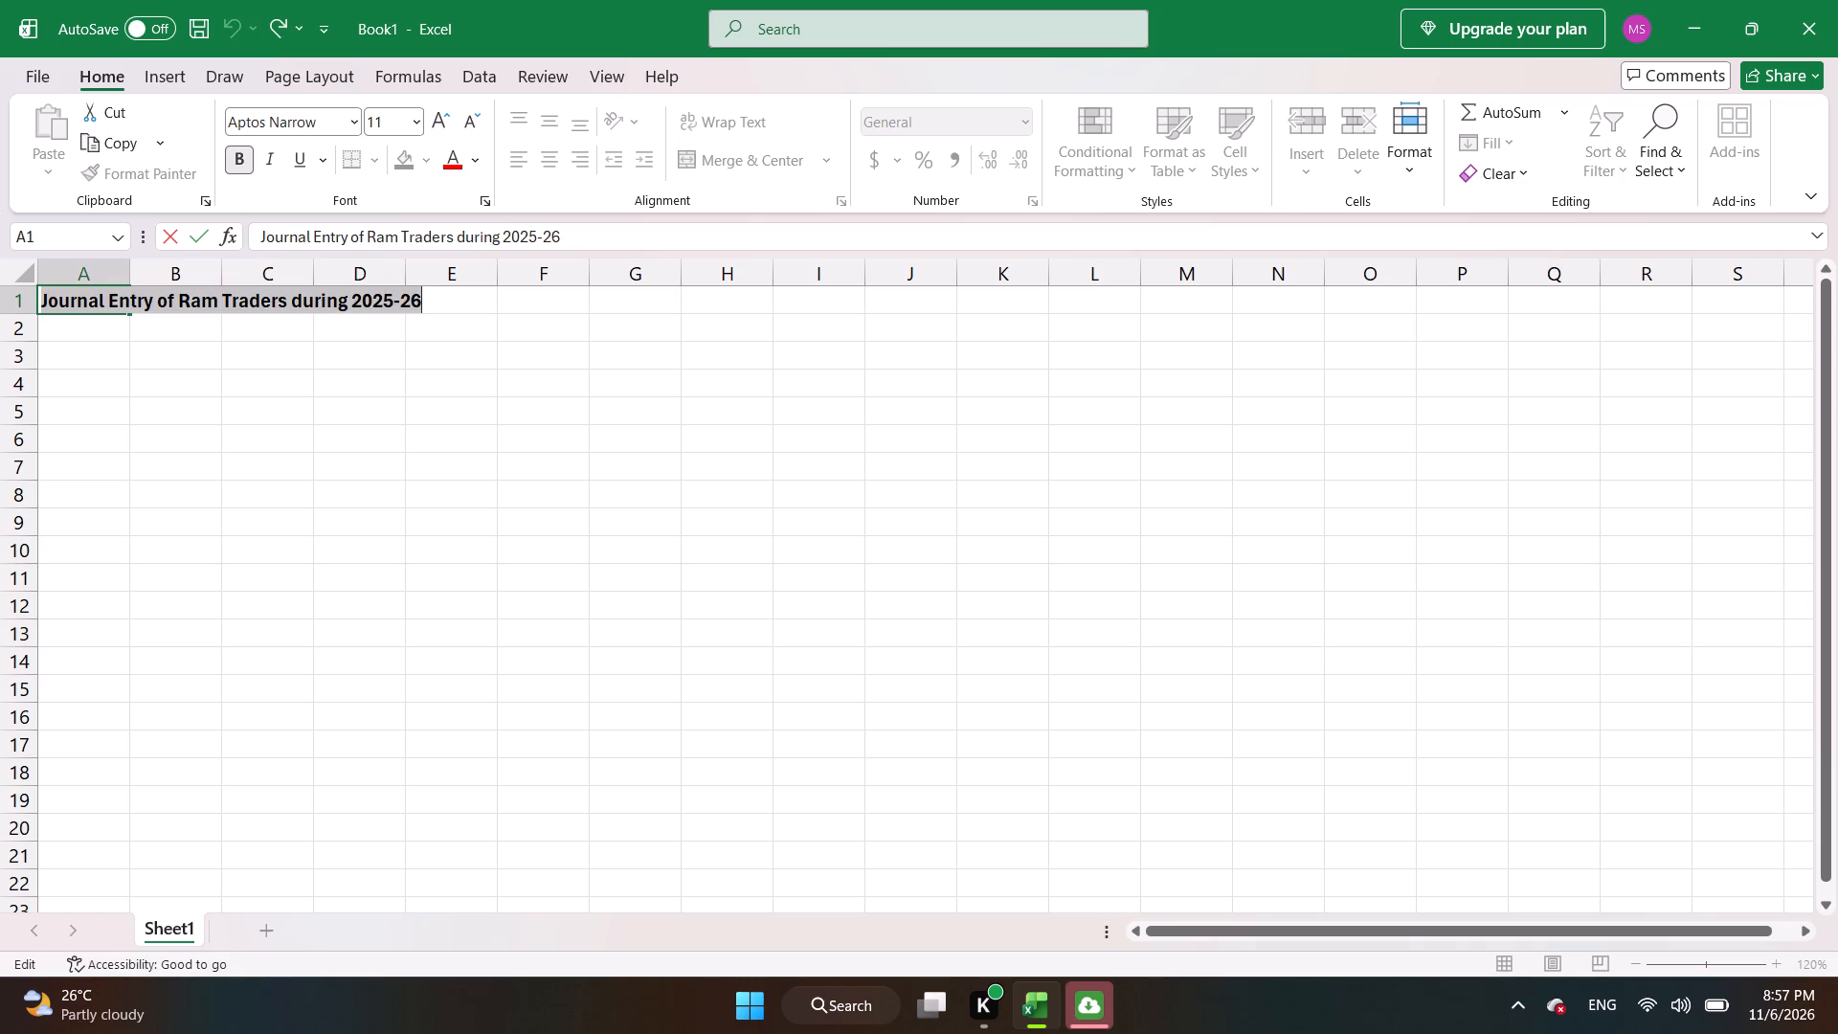
{"action": "left_click", "coordinate": [980, 661]}
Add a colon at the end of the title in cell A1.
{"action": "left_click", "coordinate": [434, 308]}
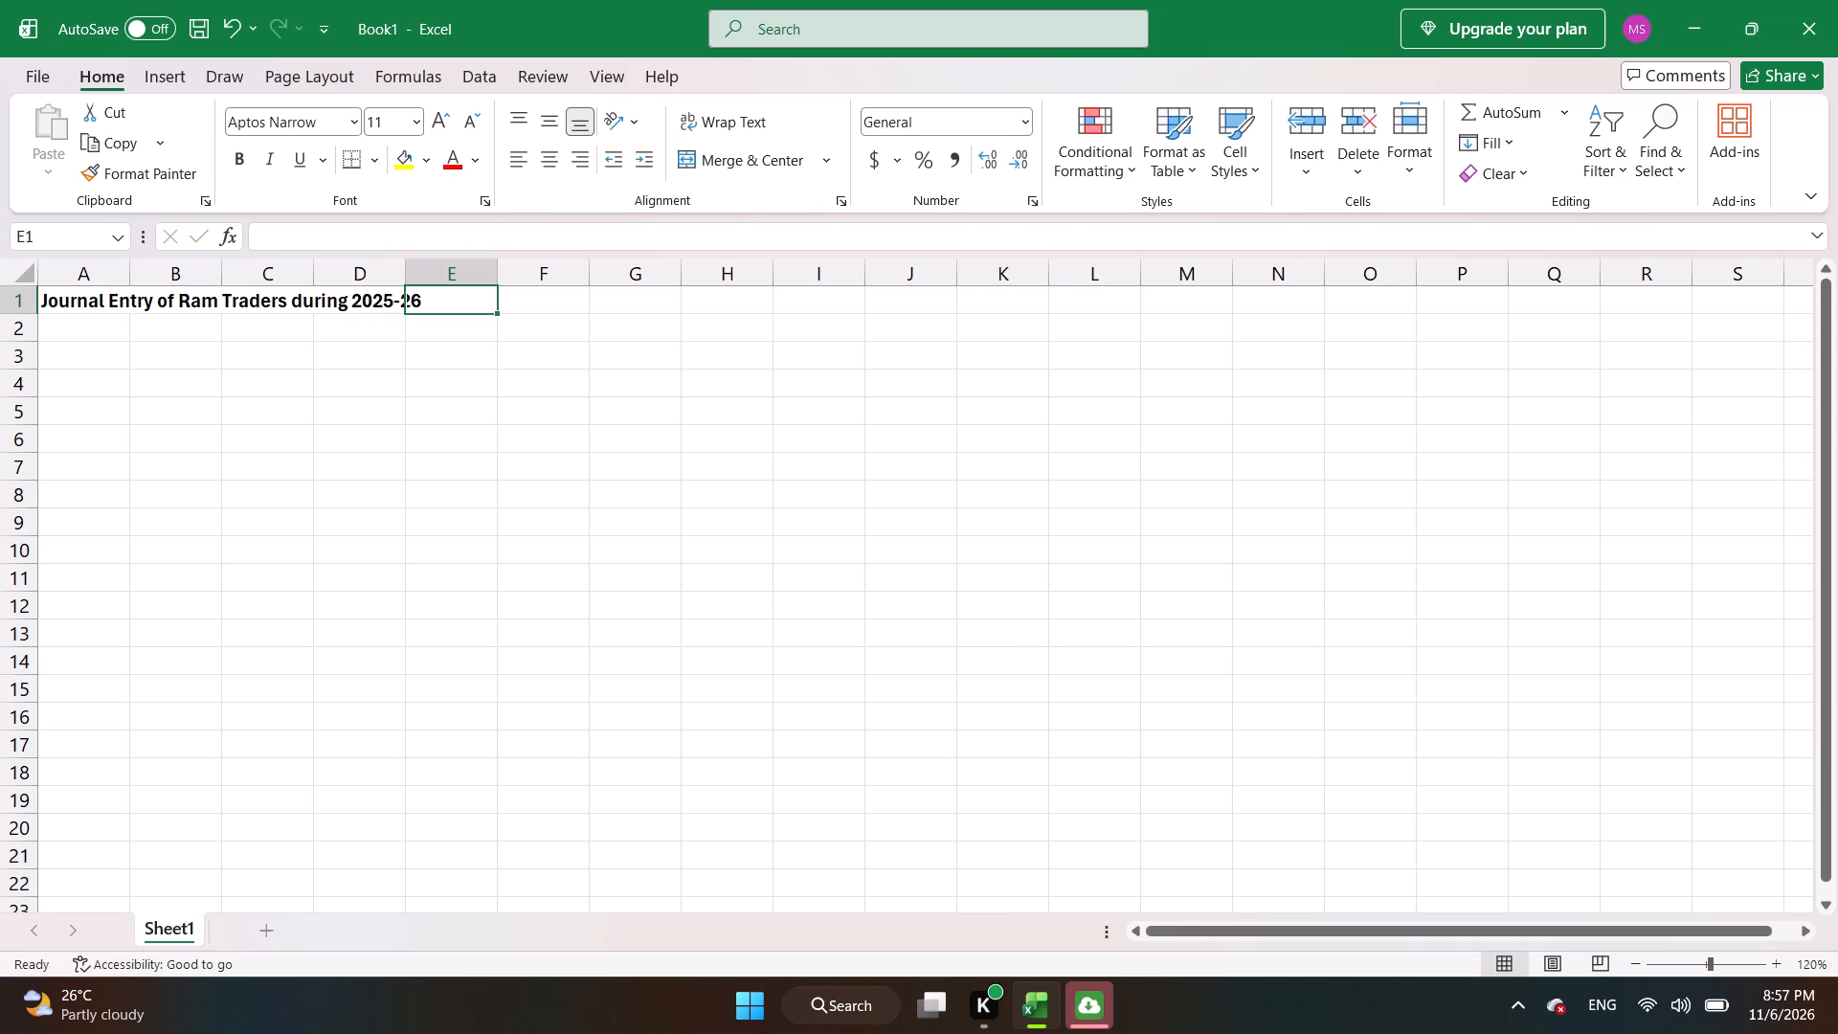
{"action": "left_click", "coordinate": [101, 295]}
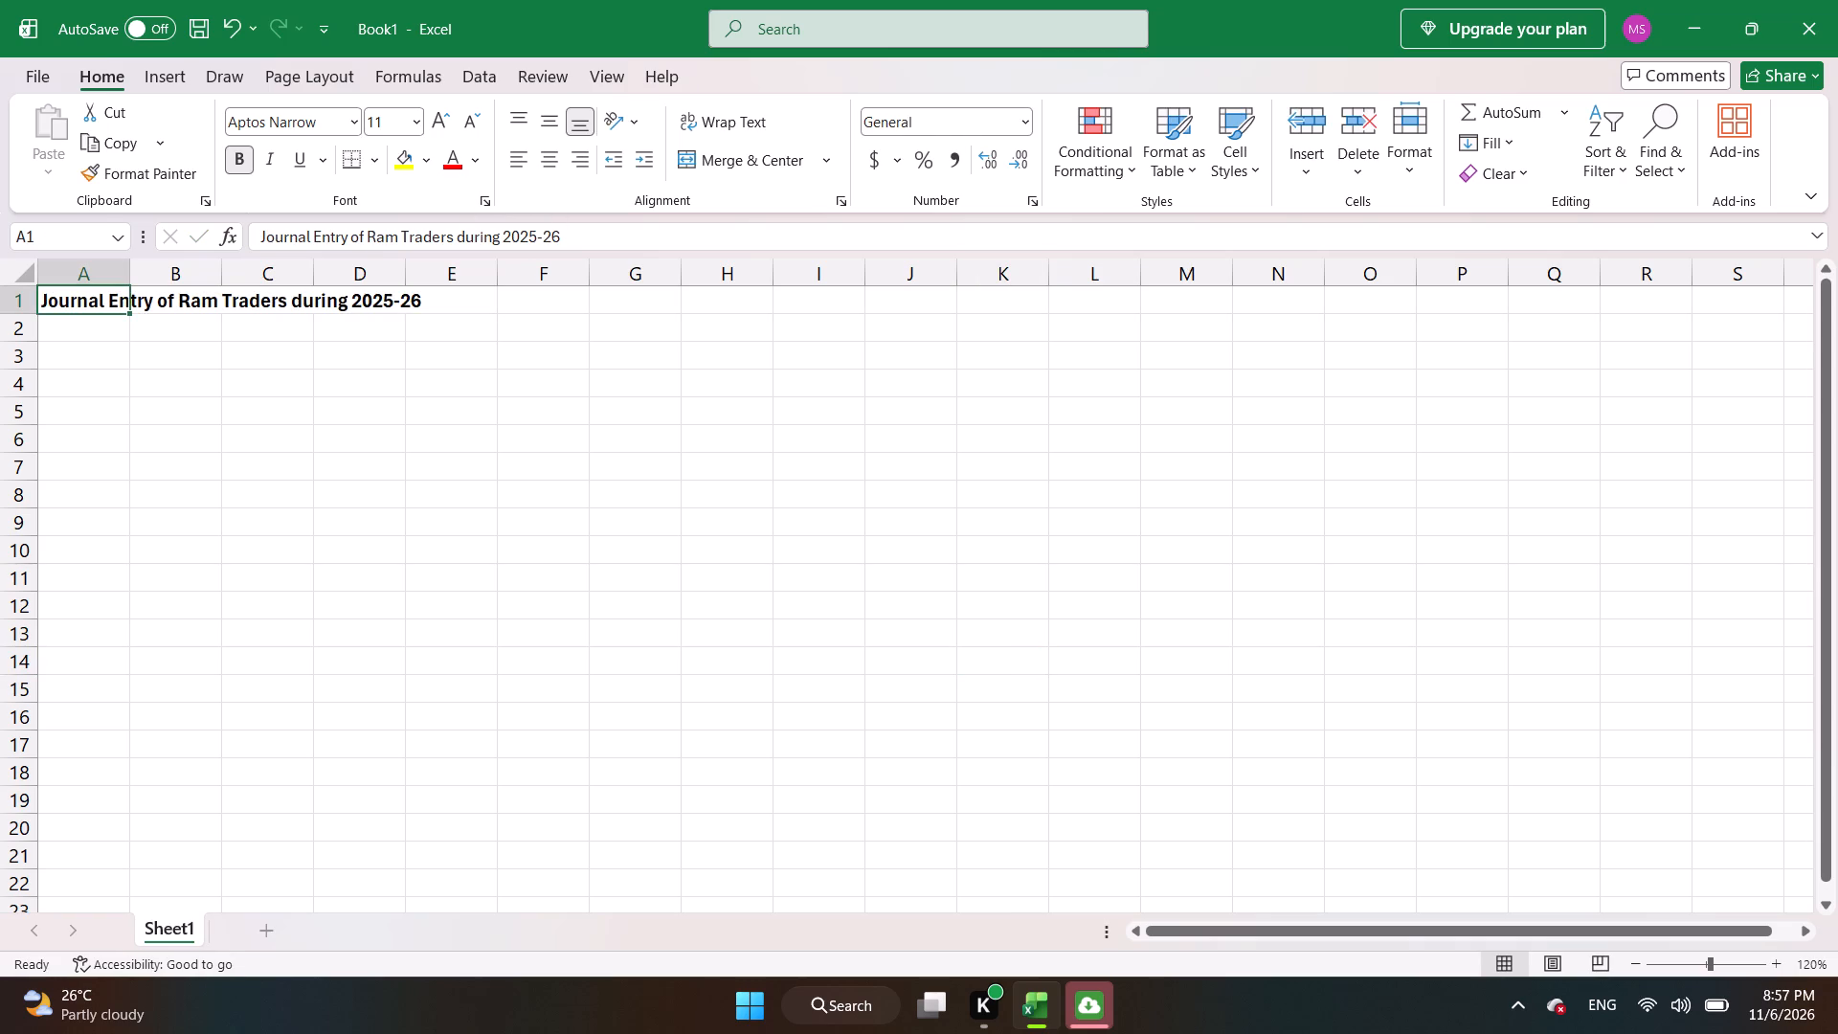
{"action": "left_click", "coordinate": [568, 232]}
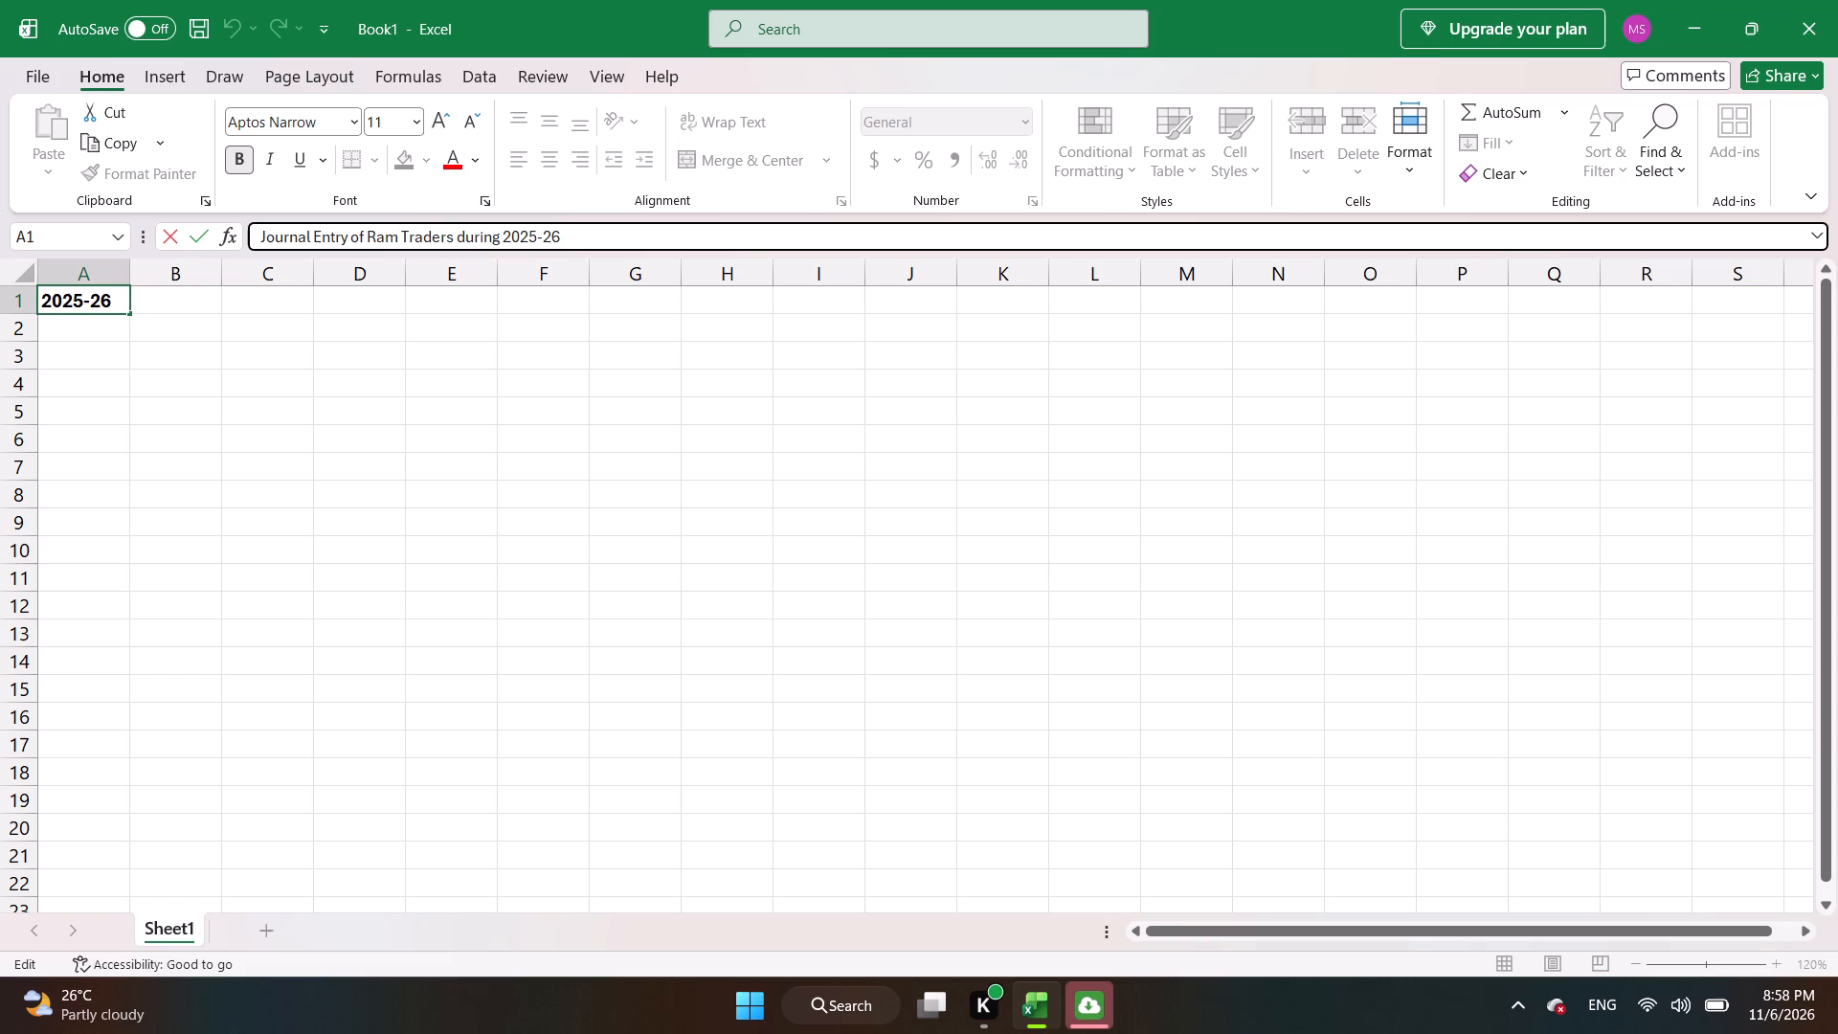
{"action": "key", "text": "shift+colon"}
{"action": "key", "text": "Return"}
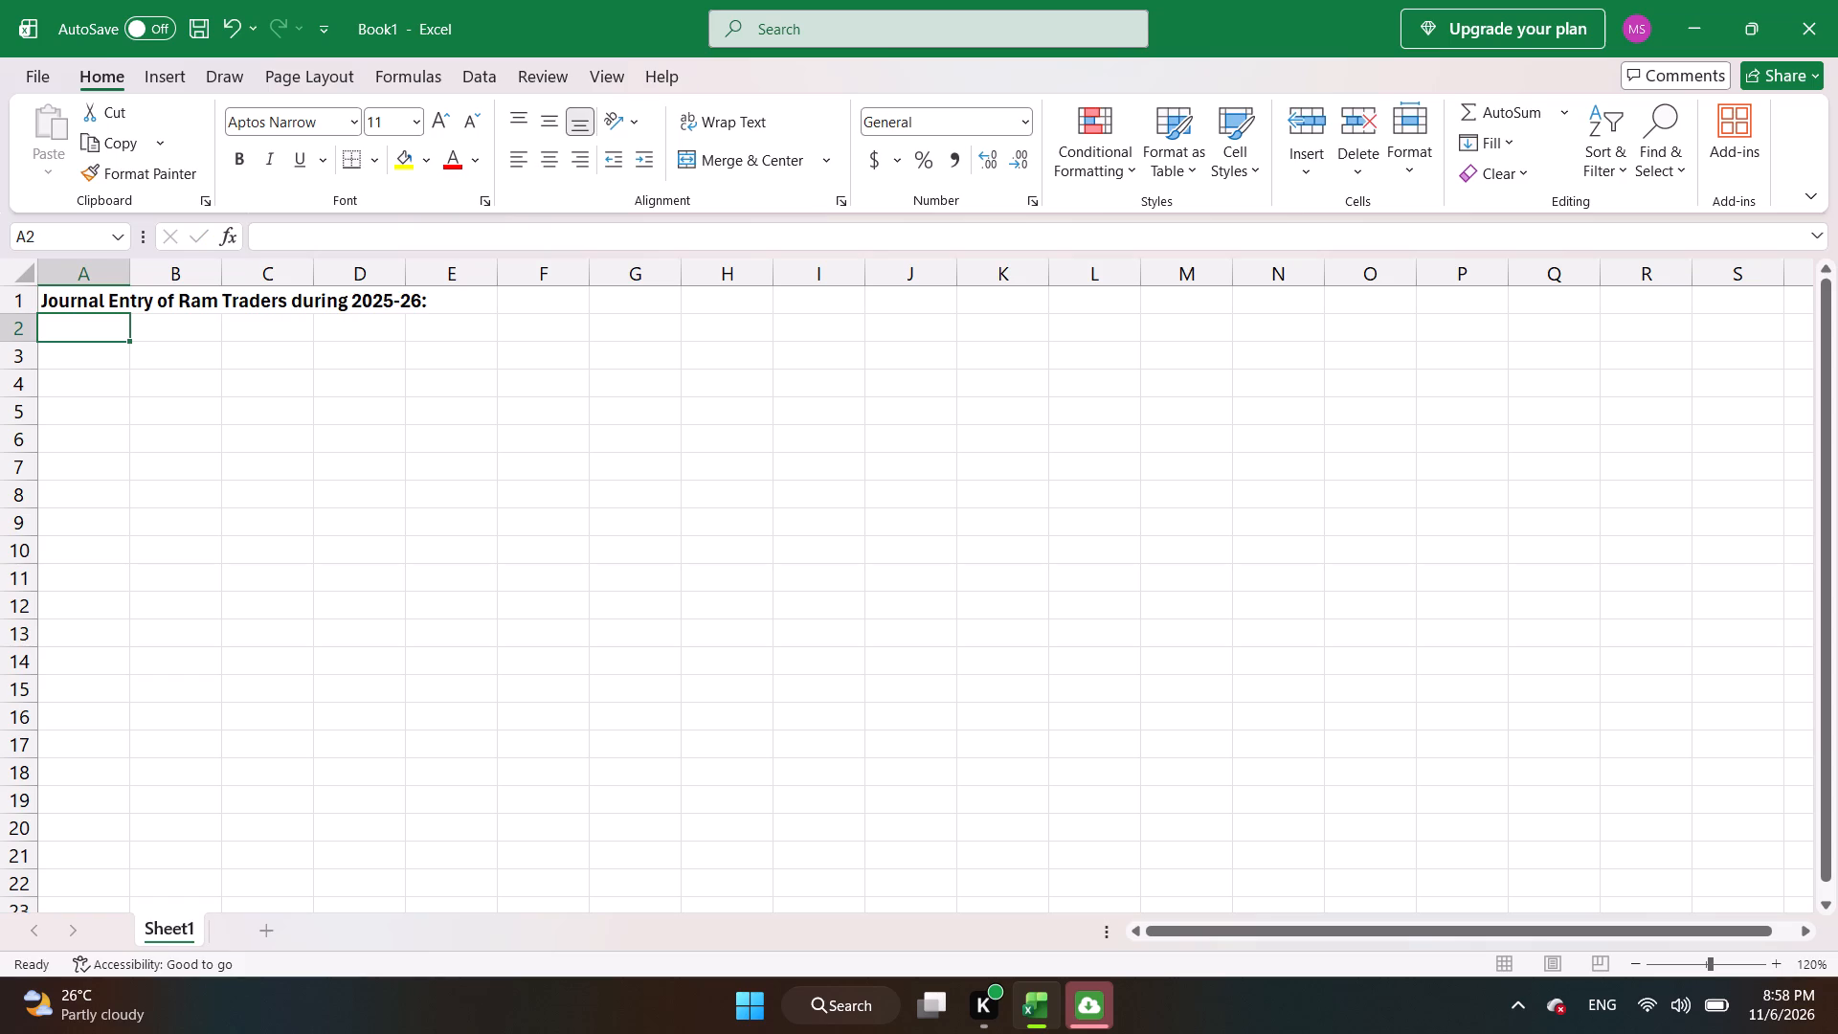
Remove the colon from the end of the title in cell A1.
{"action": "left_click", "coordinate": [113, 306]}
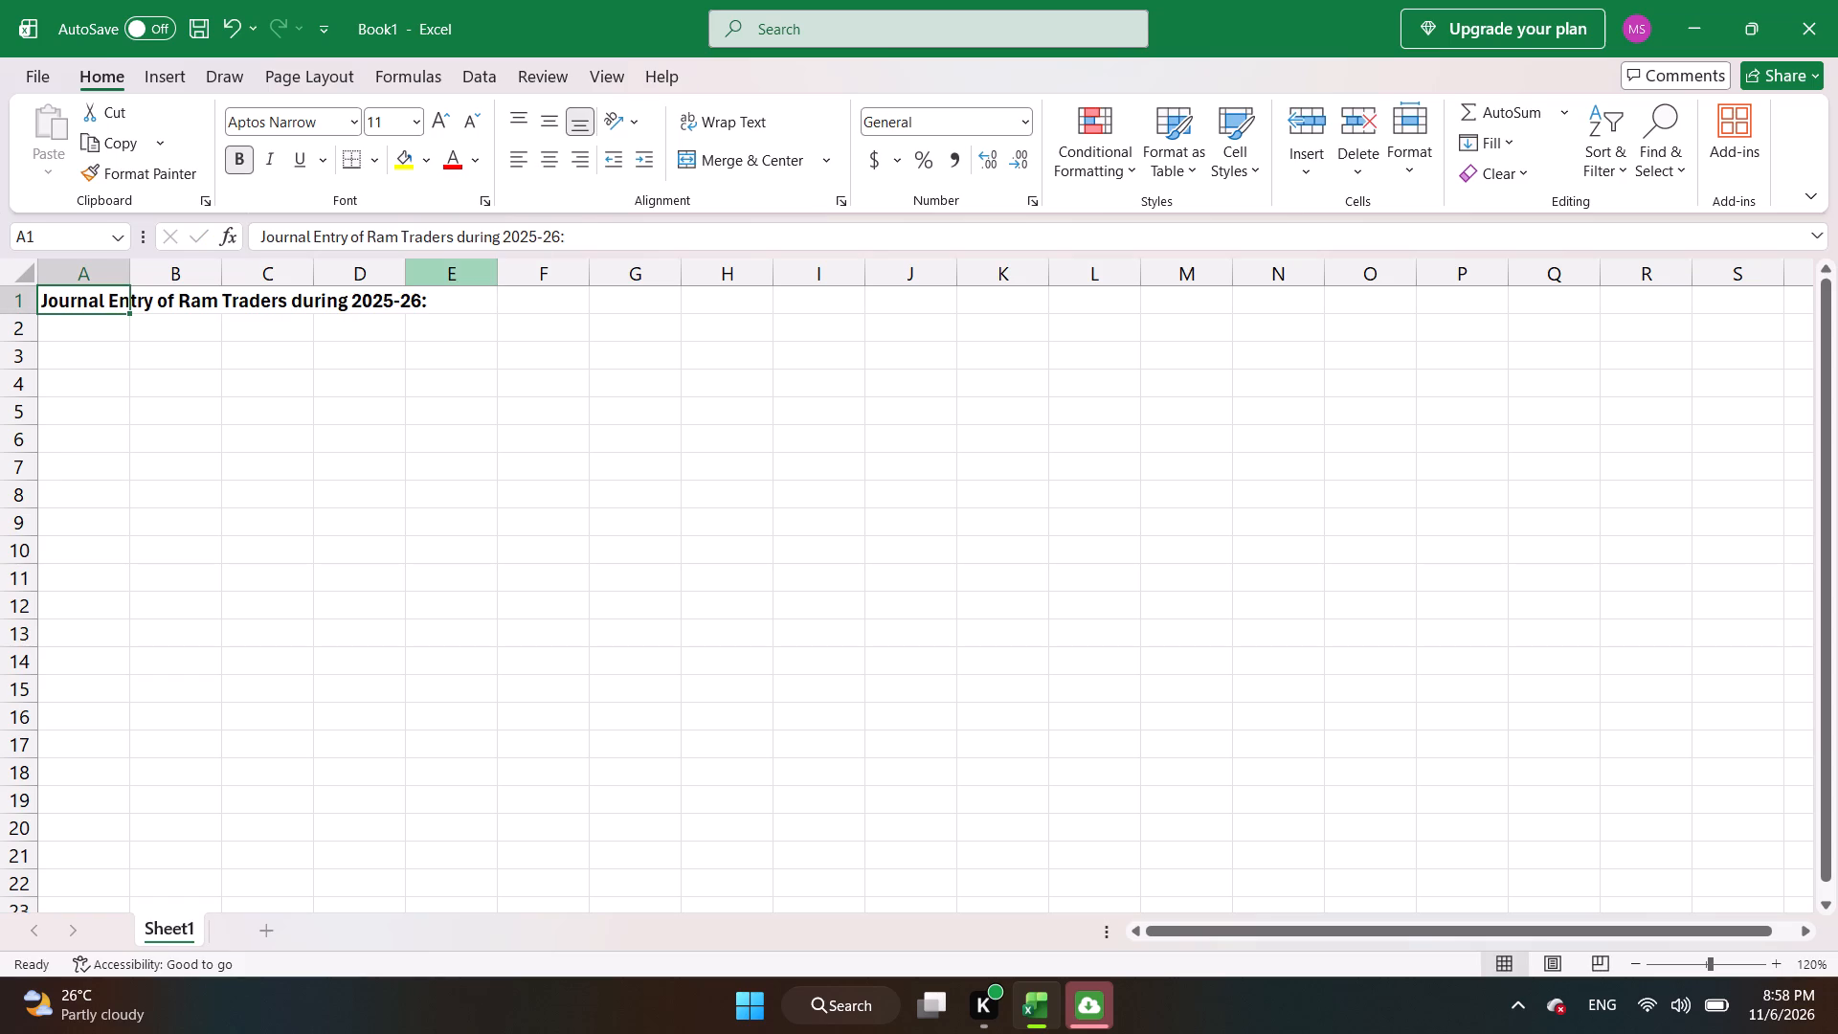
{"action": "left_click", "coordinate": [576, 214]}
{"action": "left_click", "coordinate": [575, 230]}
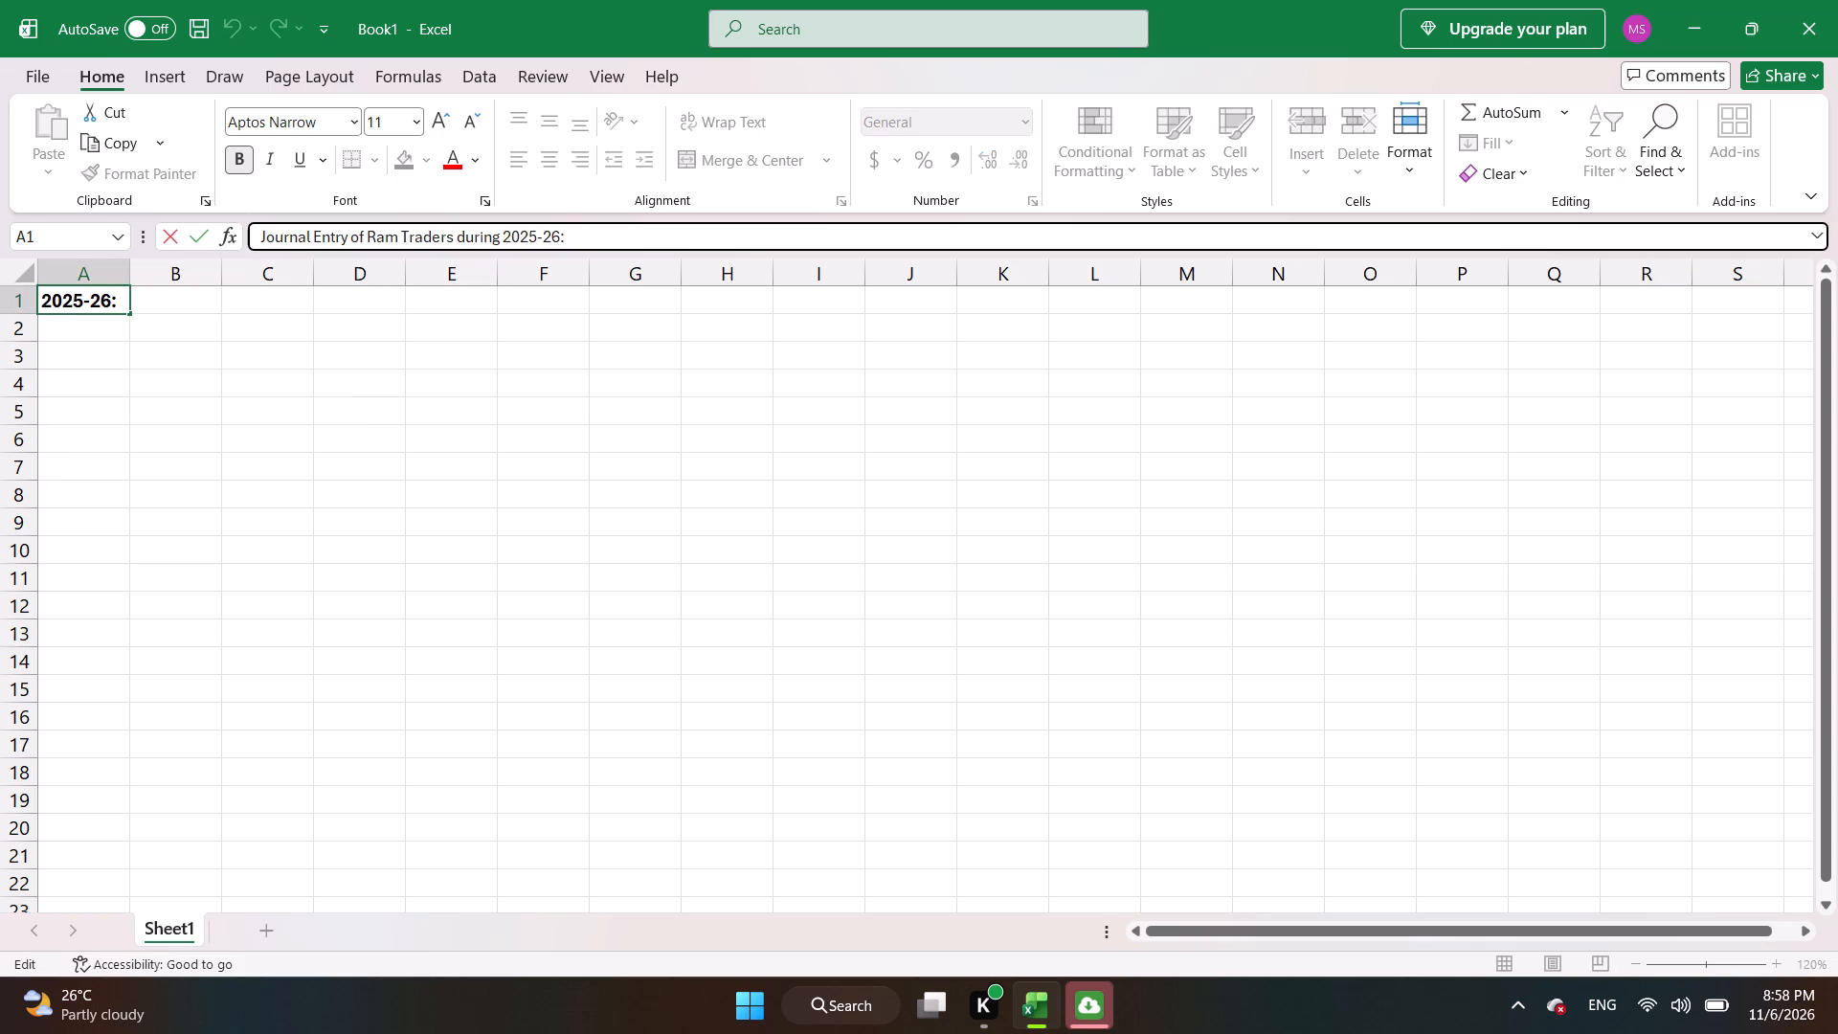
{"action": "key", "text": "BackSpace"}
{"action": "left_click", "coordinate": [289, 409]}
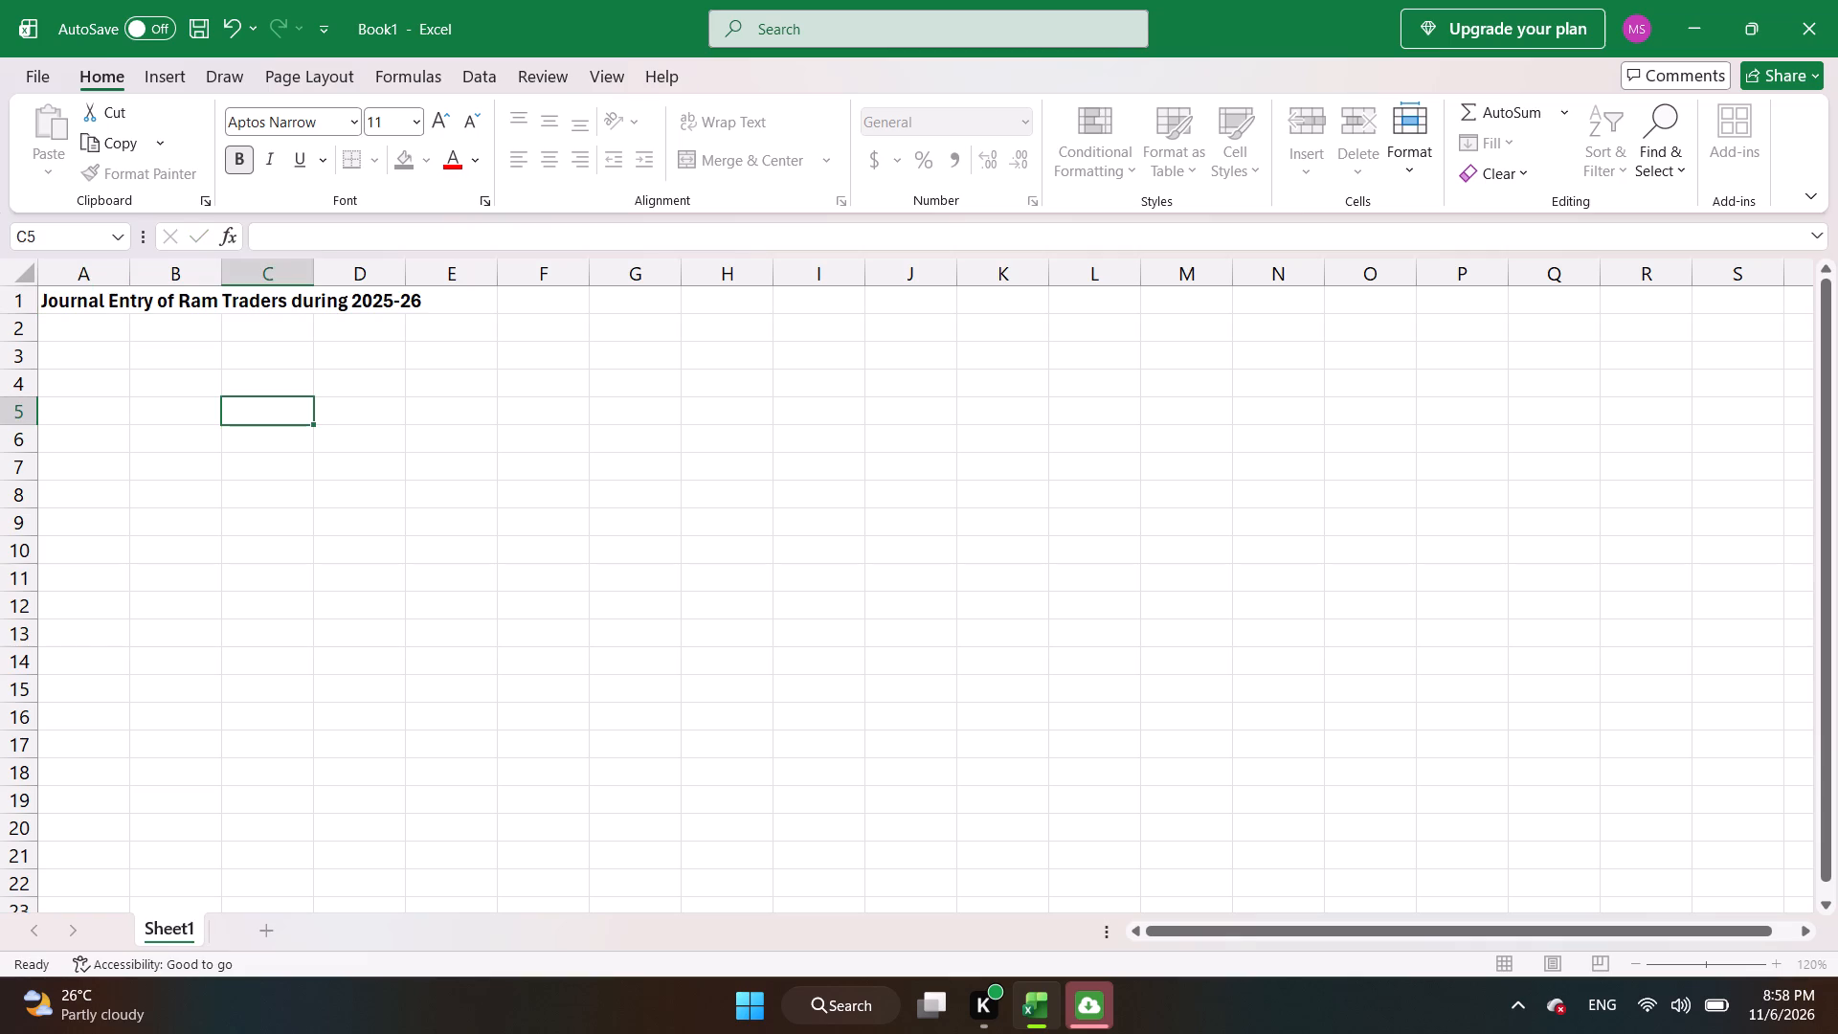
Select cell A3, leaving one blank row below the title.
{"action": "left_click", "coordinate": [80, 358]}
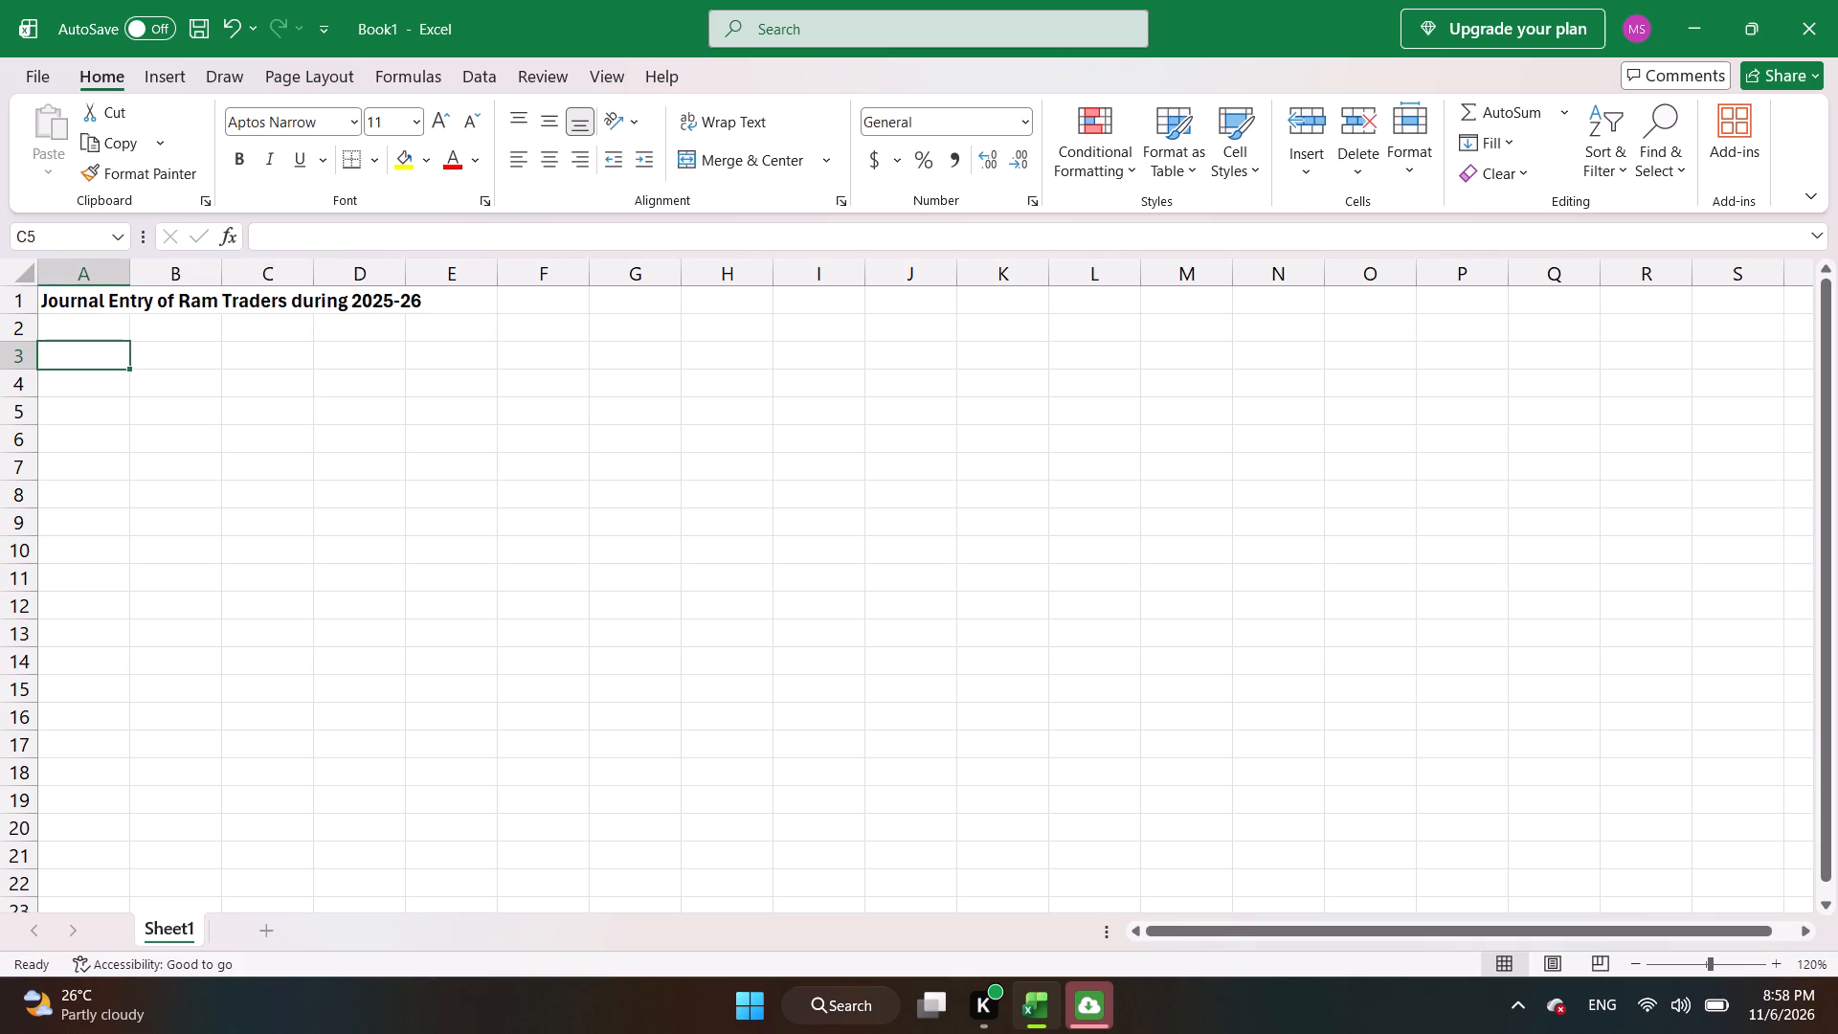
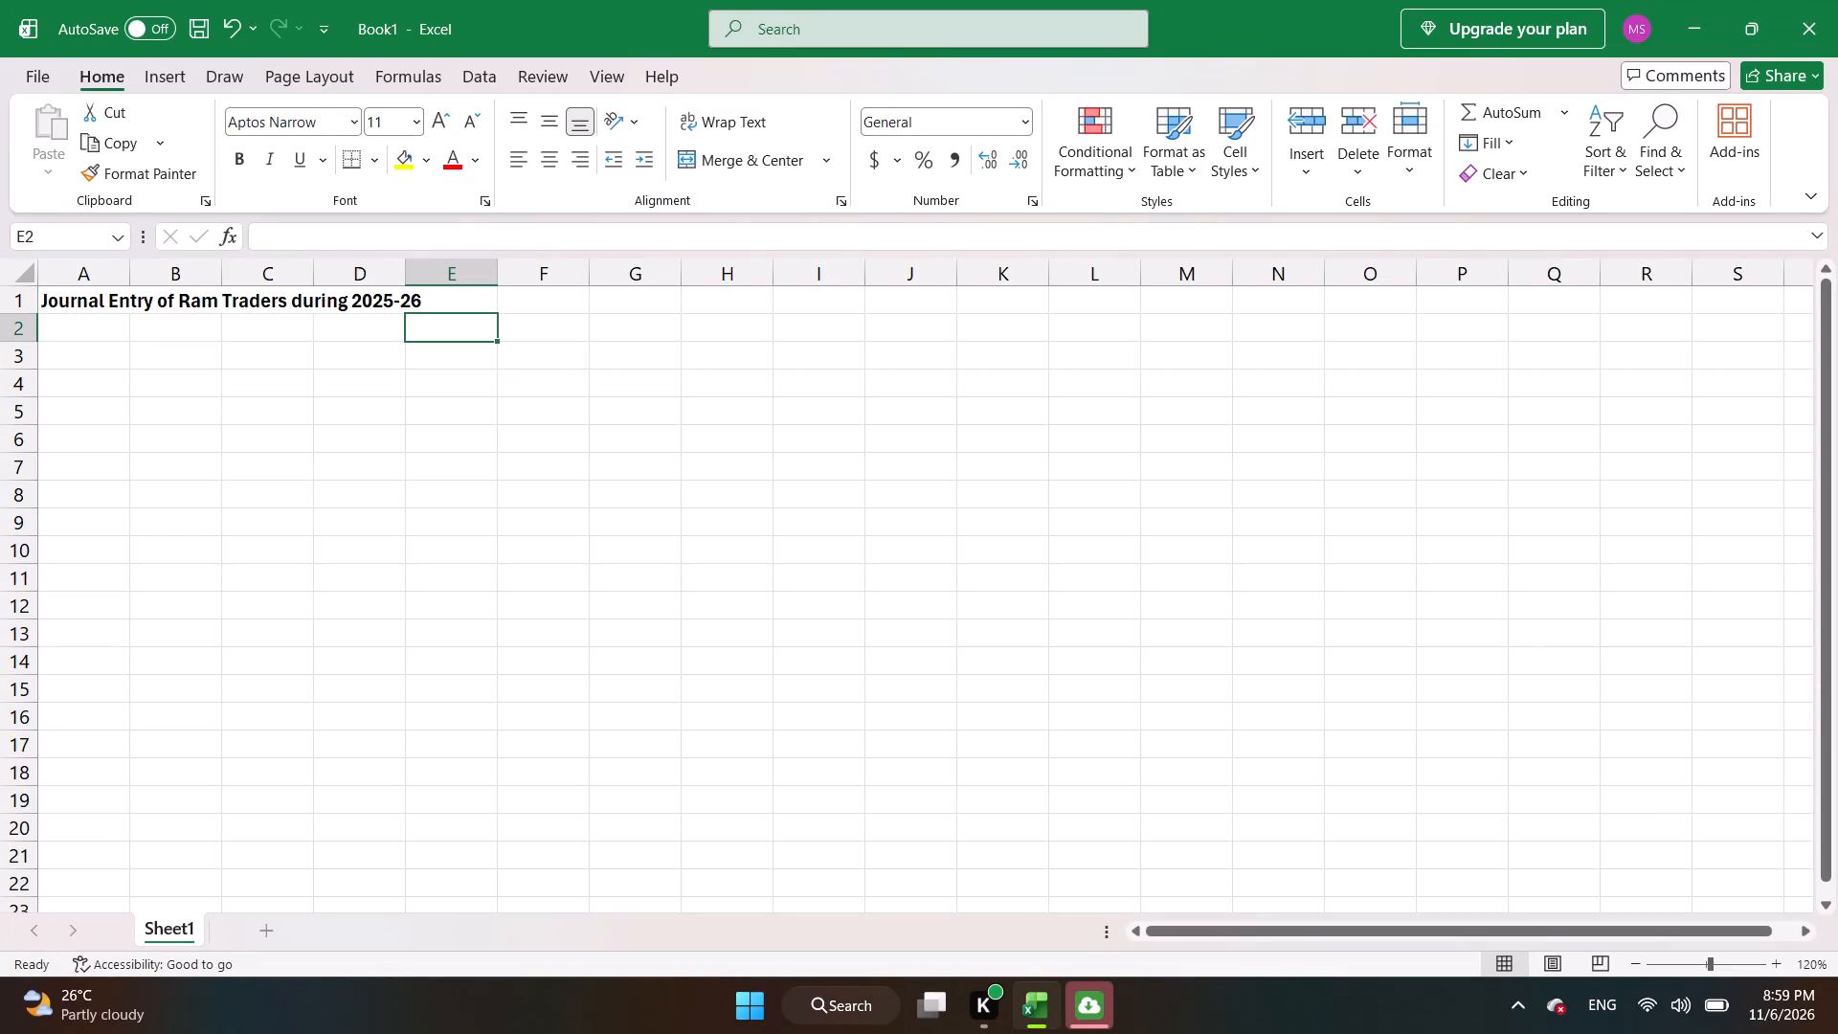
Change the year range in the title in cell A1 to 2026-27.
{"action": "left_click", "coordinate": [91, 297]}
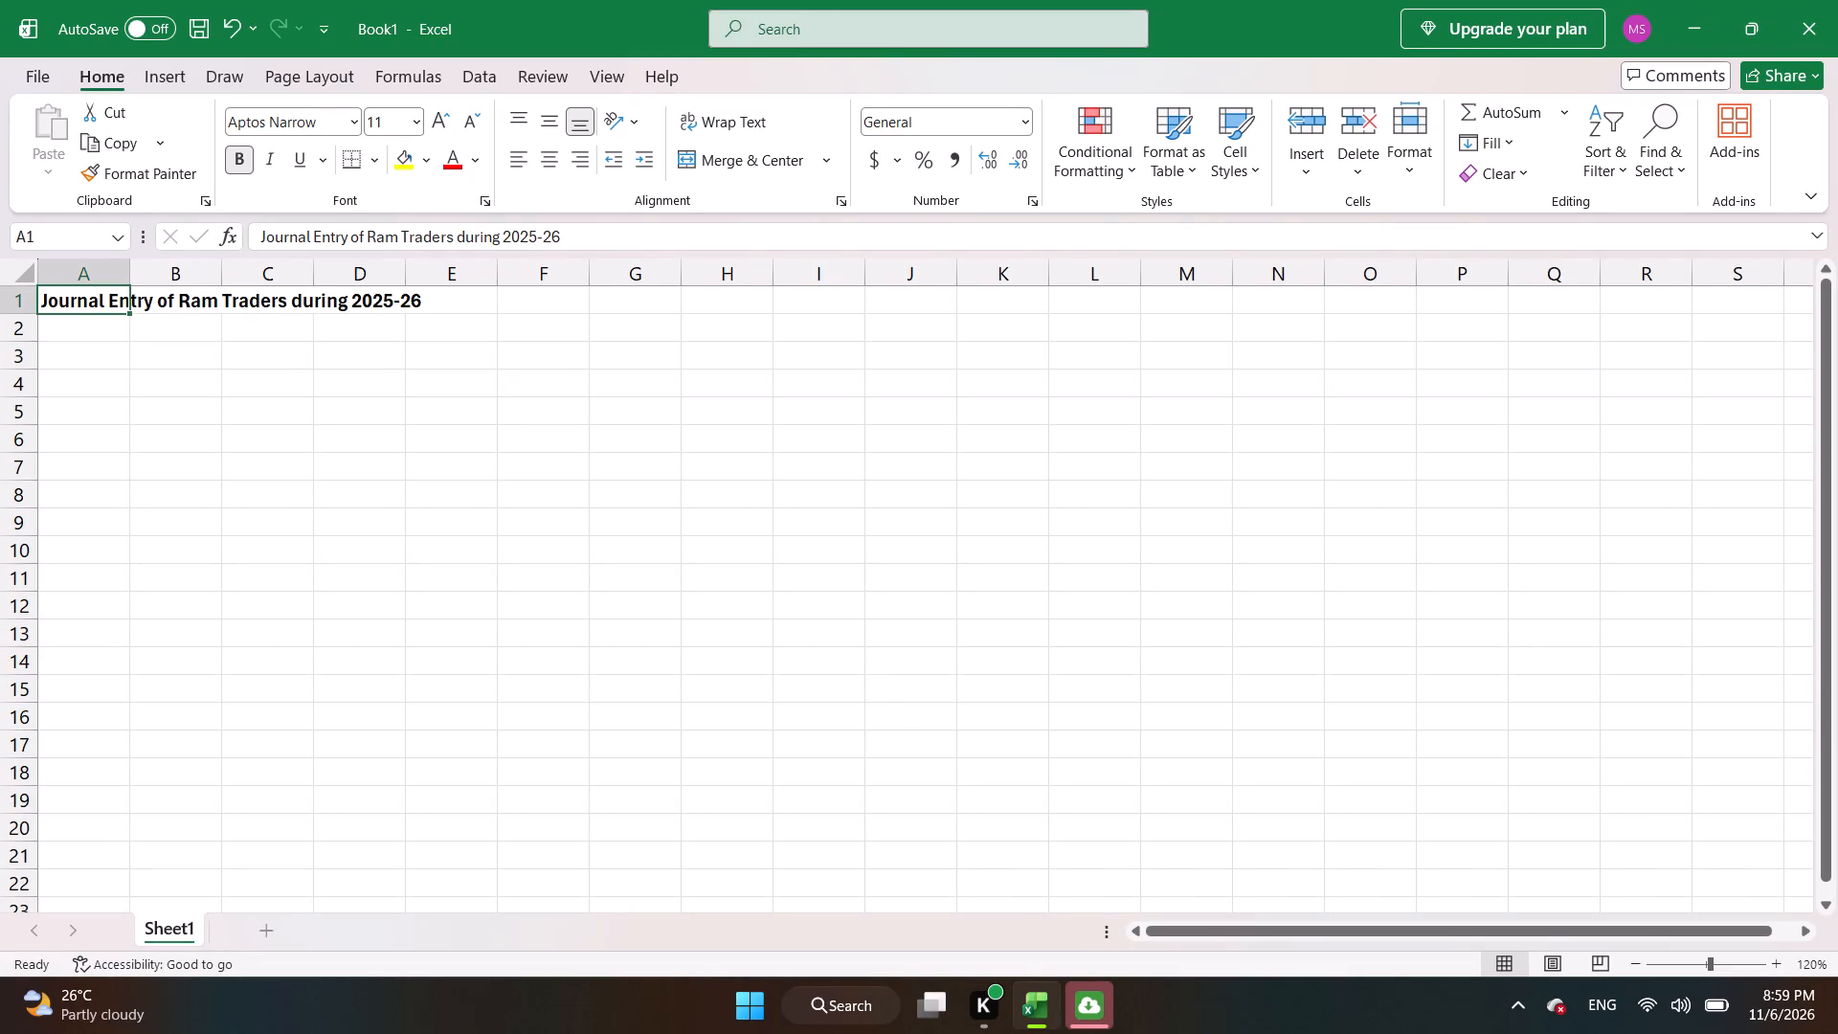
{"action": "left_click", "coordinate": [573, 228]}
{"action": "key", "text": "BackSpace"}
{"action": "key", "text": "BackSpace"}
{"action": "key", "text": "BackSpace"}
{"action": "key", "text": "BackSpace"}
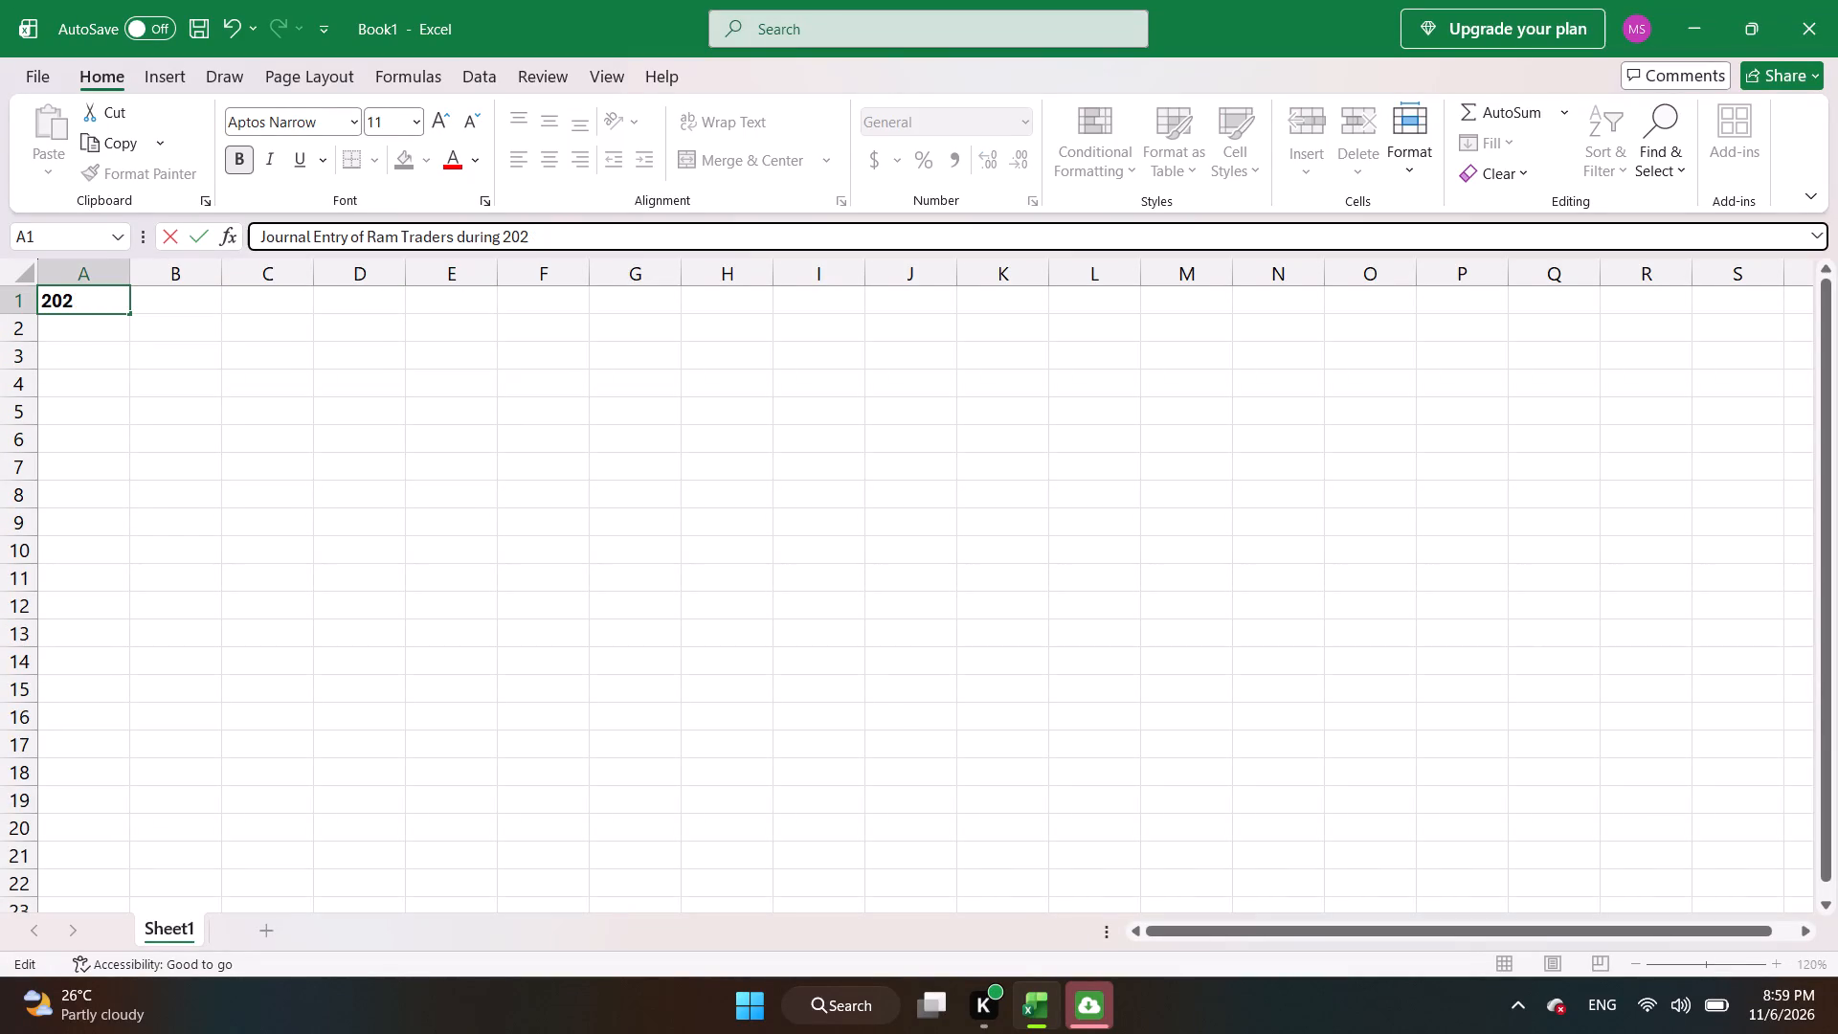
{"action": "type", "text": "6-27"}
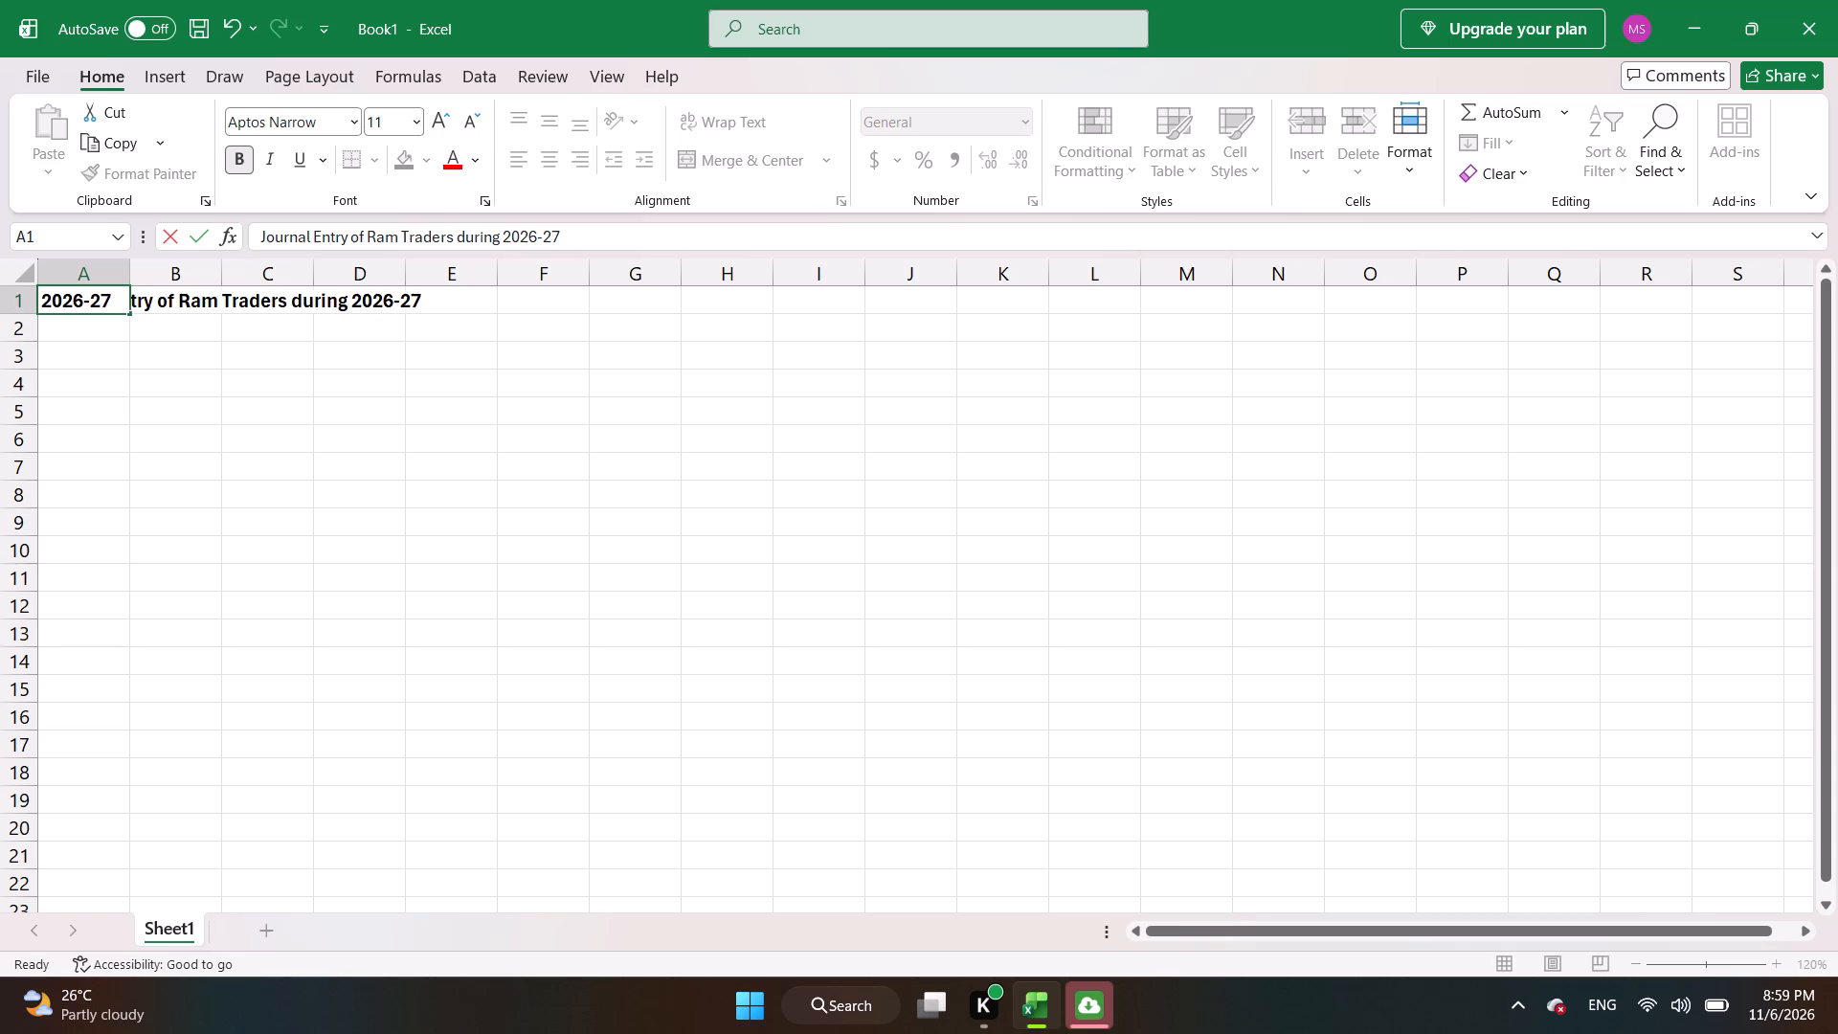
{"action": "key", "text": "Return"}
Enter the column heading "Dates" in cell A3, leaving row 2 blank below the title.
{"action": "key", "text": "Return"}
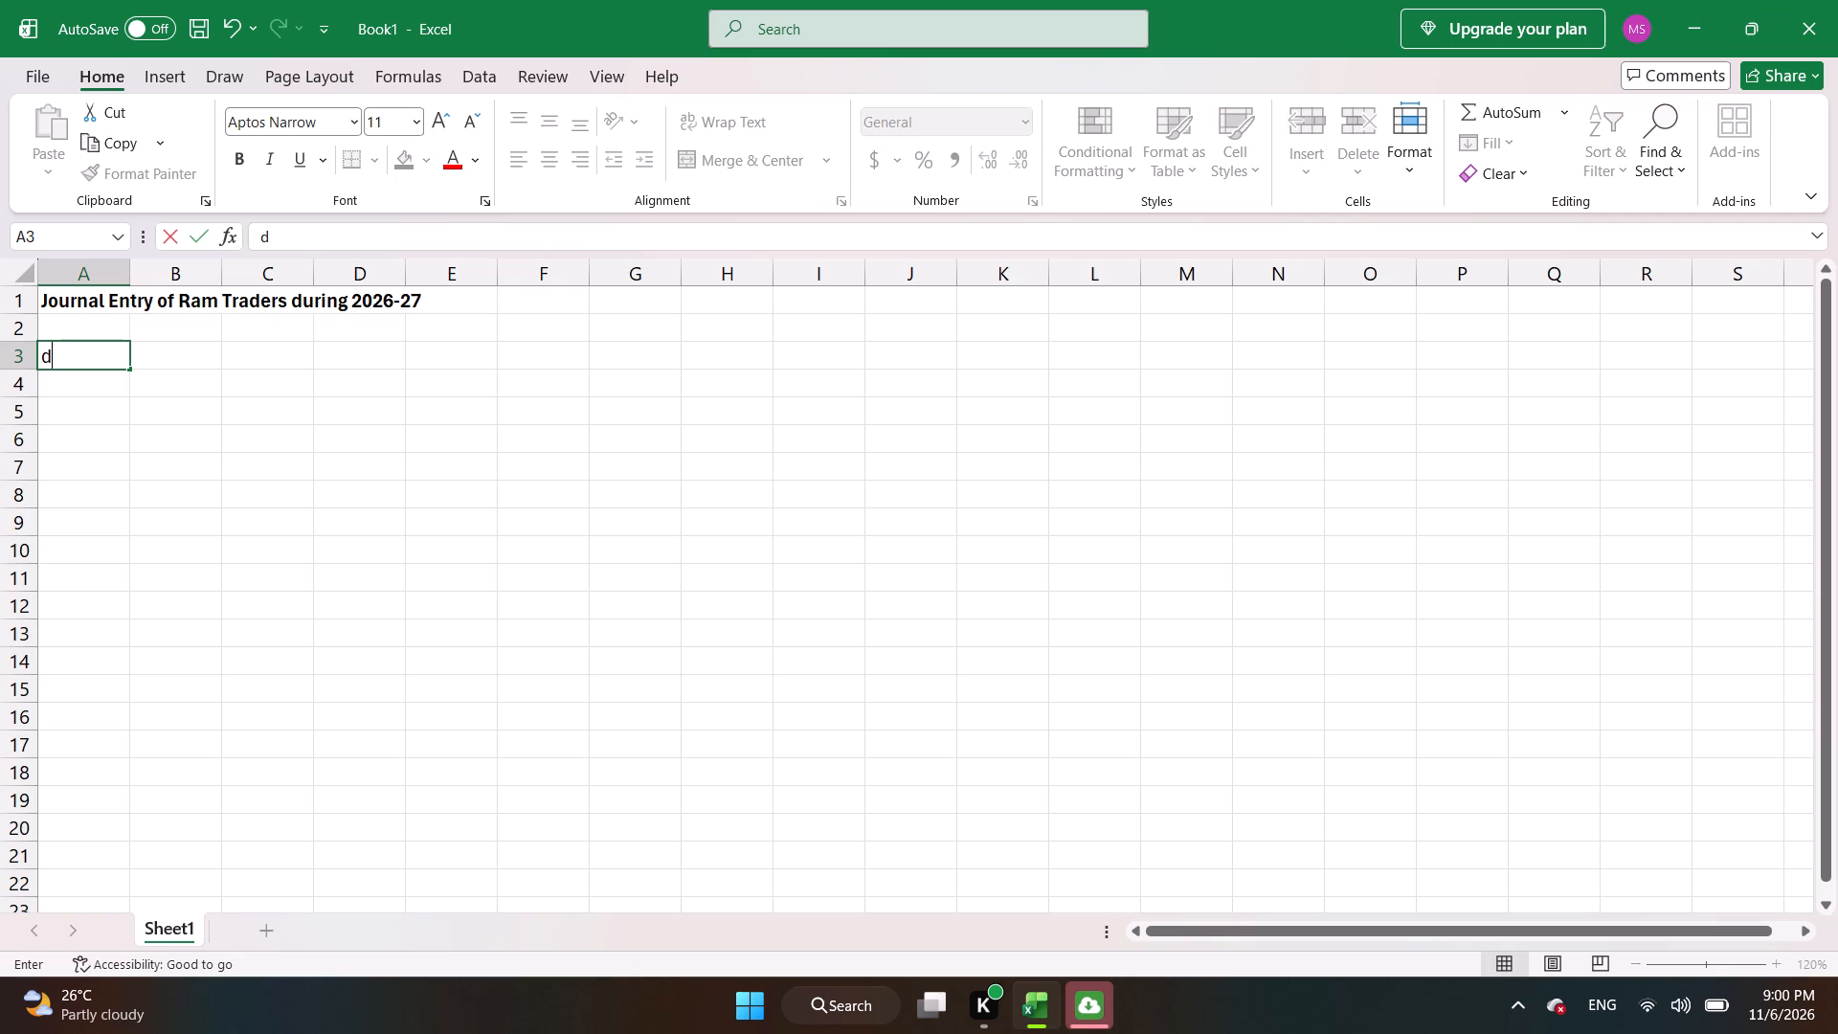
{"action": "key", "text": "BackSpace"}
{"action": "type", "text": "at"}
{"action": "key", "text": "w"}
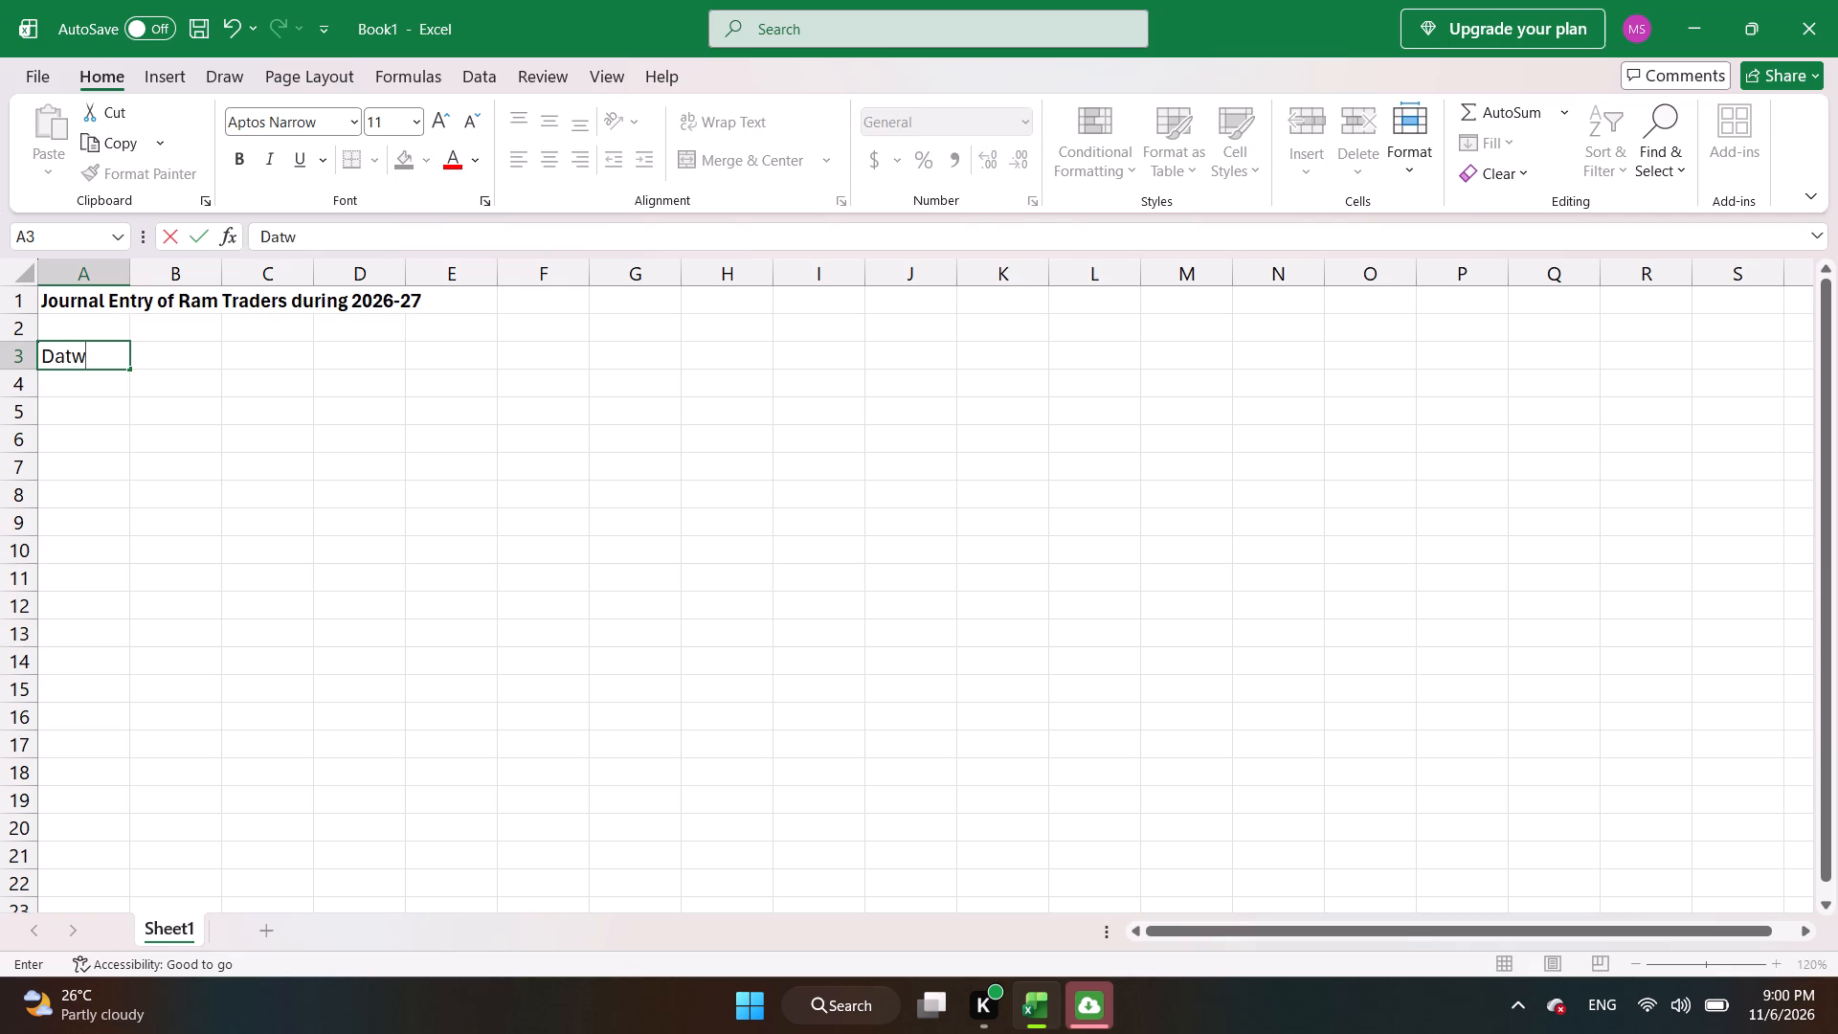
{"action": "key", "text": "BackSpace"}
{"action": "type", "text": "es"}
{"action": "key", "text": "Return"}
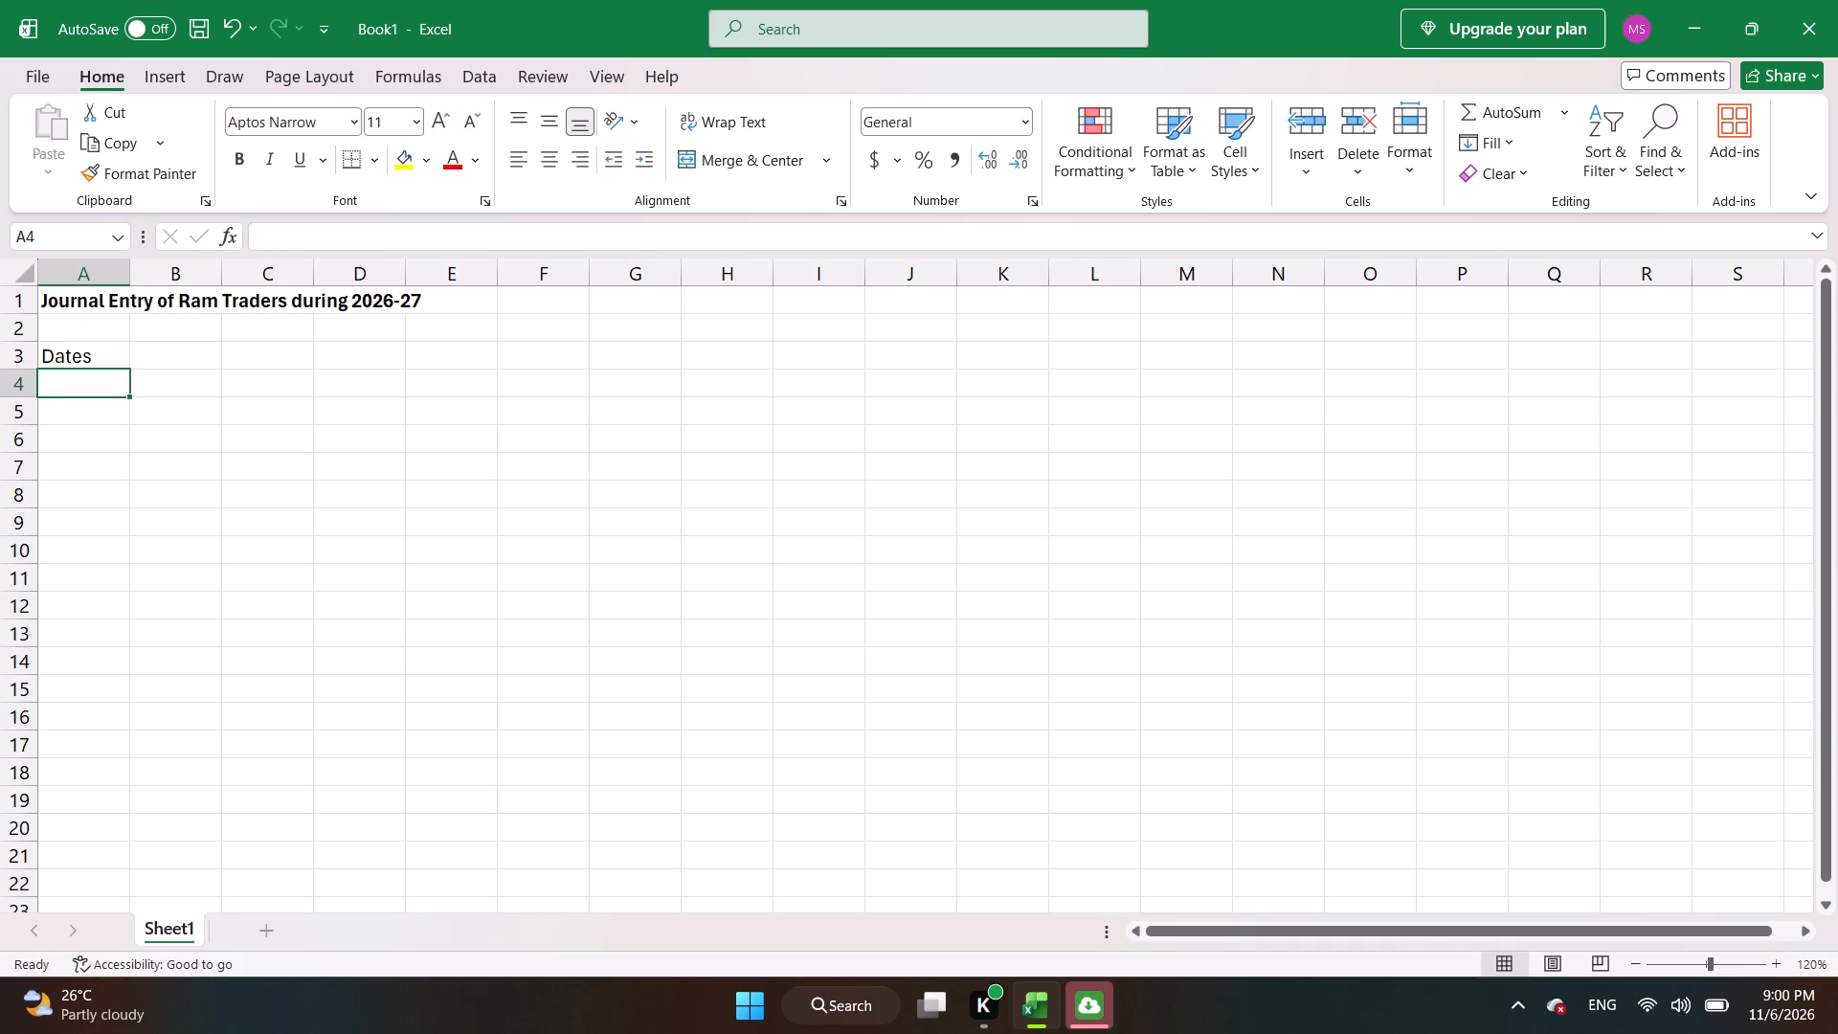
Enter the first journal date 5-4-26 in cell A4, under the Dates heading.
{"action": "type", "text": "5-"}
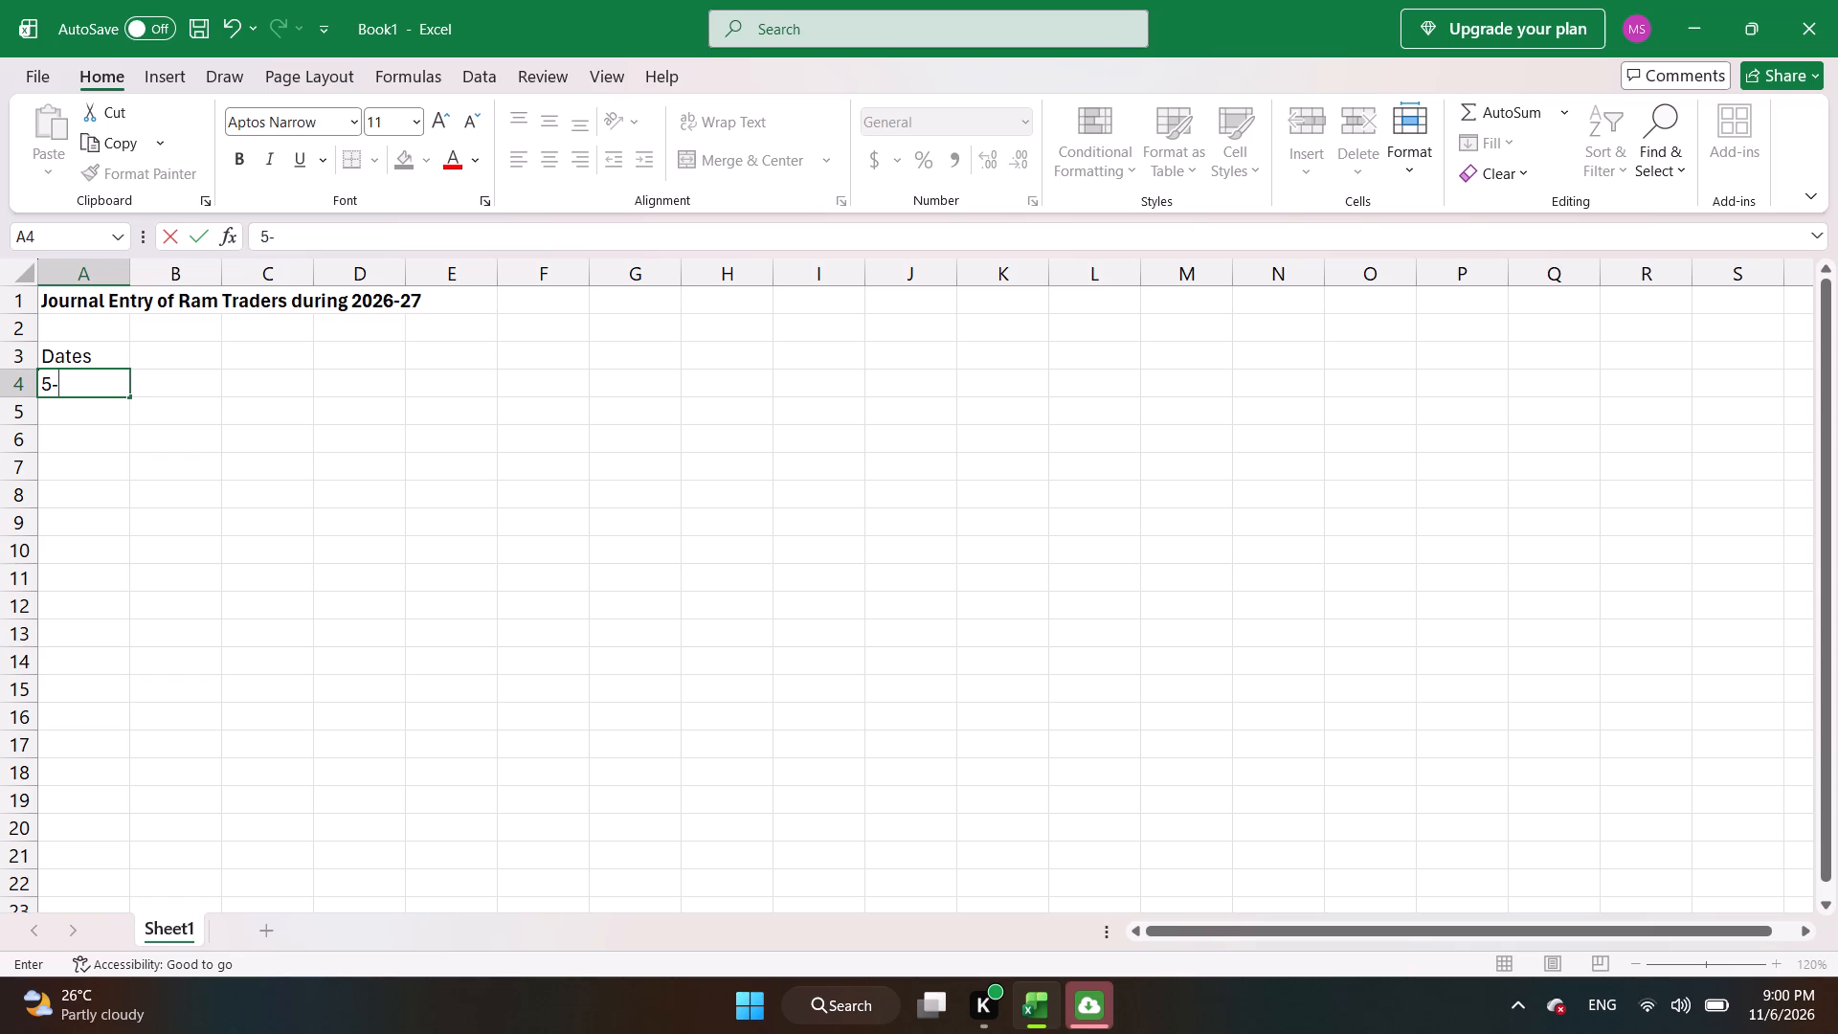
{"action": "type", "text": "4-"}
{"action": "type", "text": "26"}
{"action": "key", "text": "Return"}
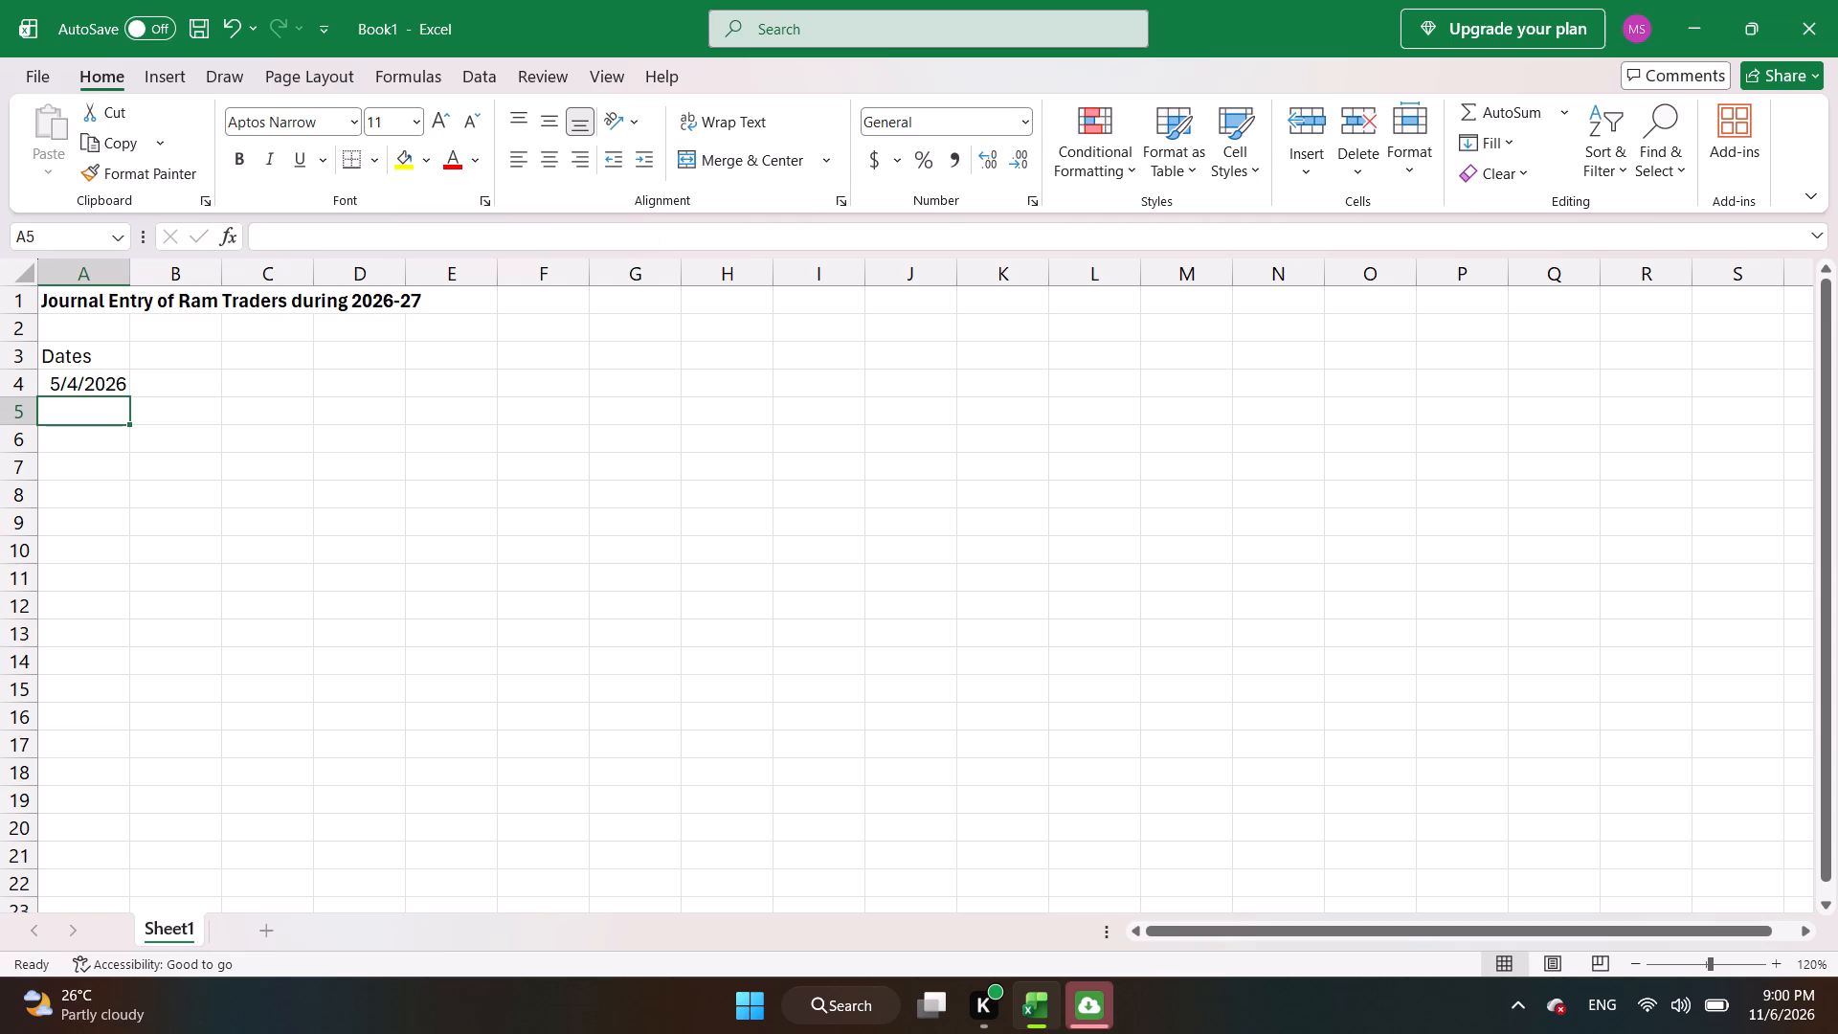
Make the Dates heading in cell A3 bold.
{"action": "left_click", "coordinate": [53, 354]}
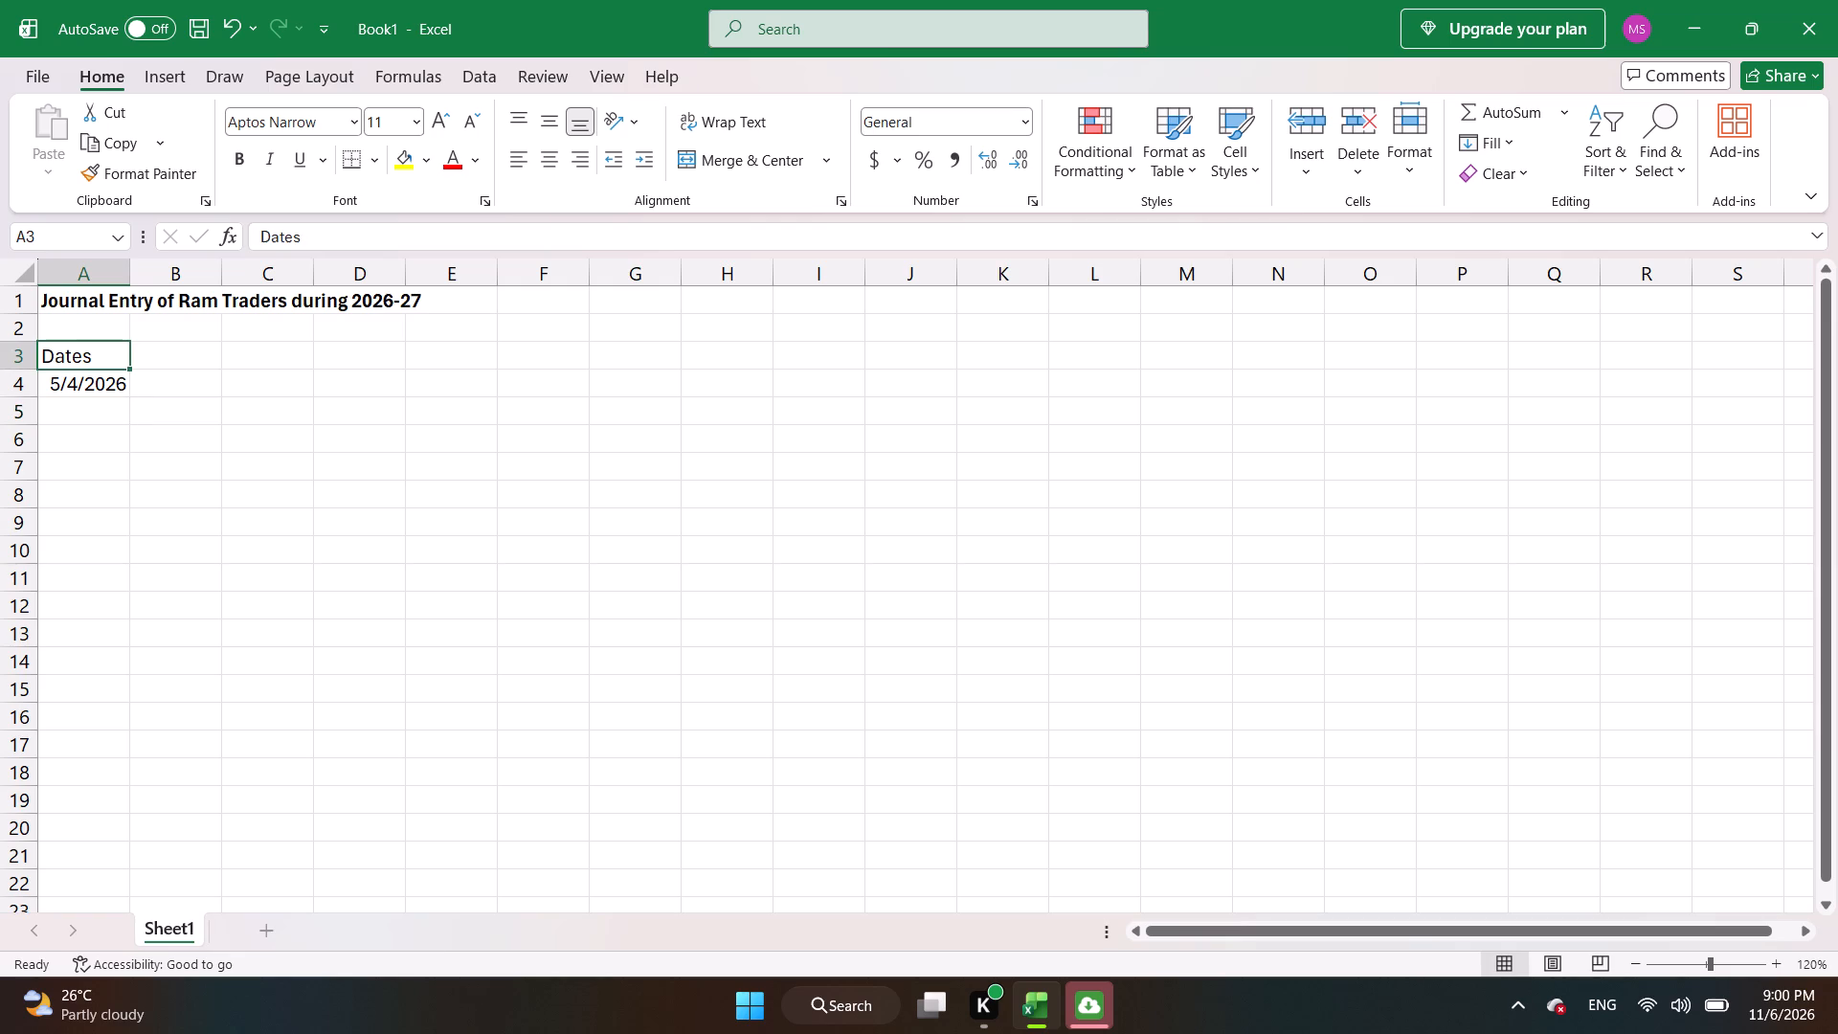
{"action": "left_click", "coordinate": [242, 163]}
Select cell B4, beside the first journal date.
{"action": "left_click", "coordinate": [193, 366]}
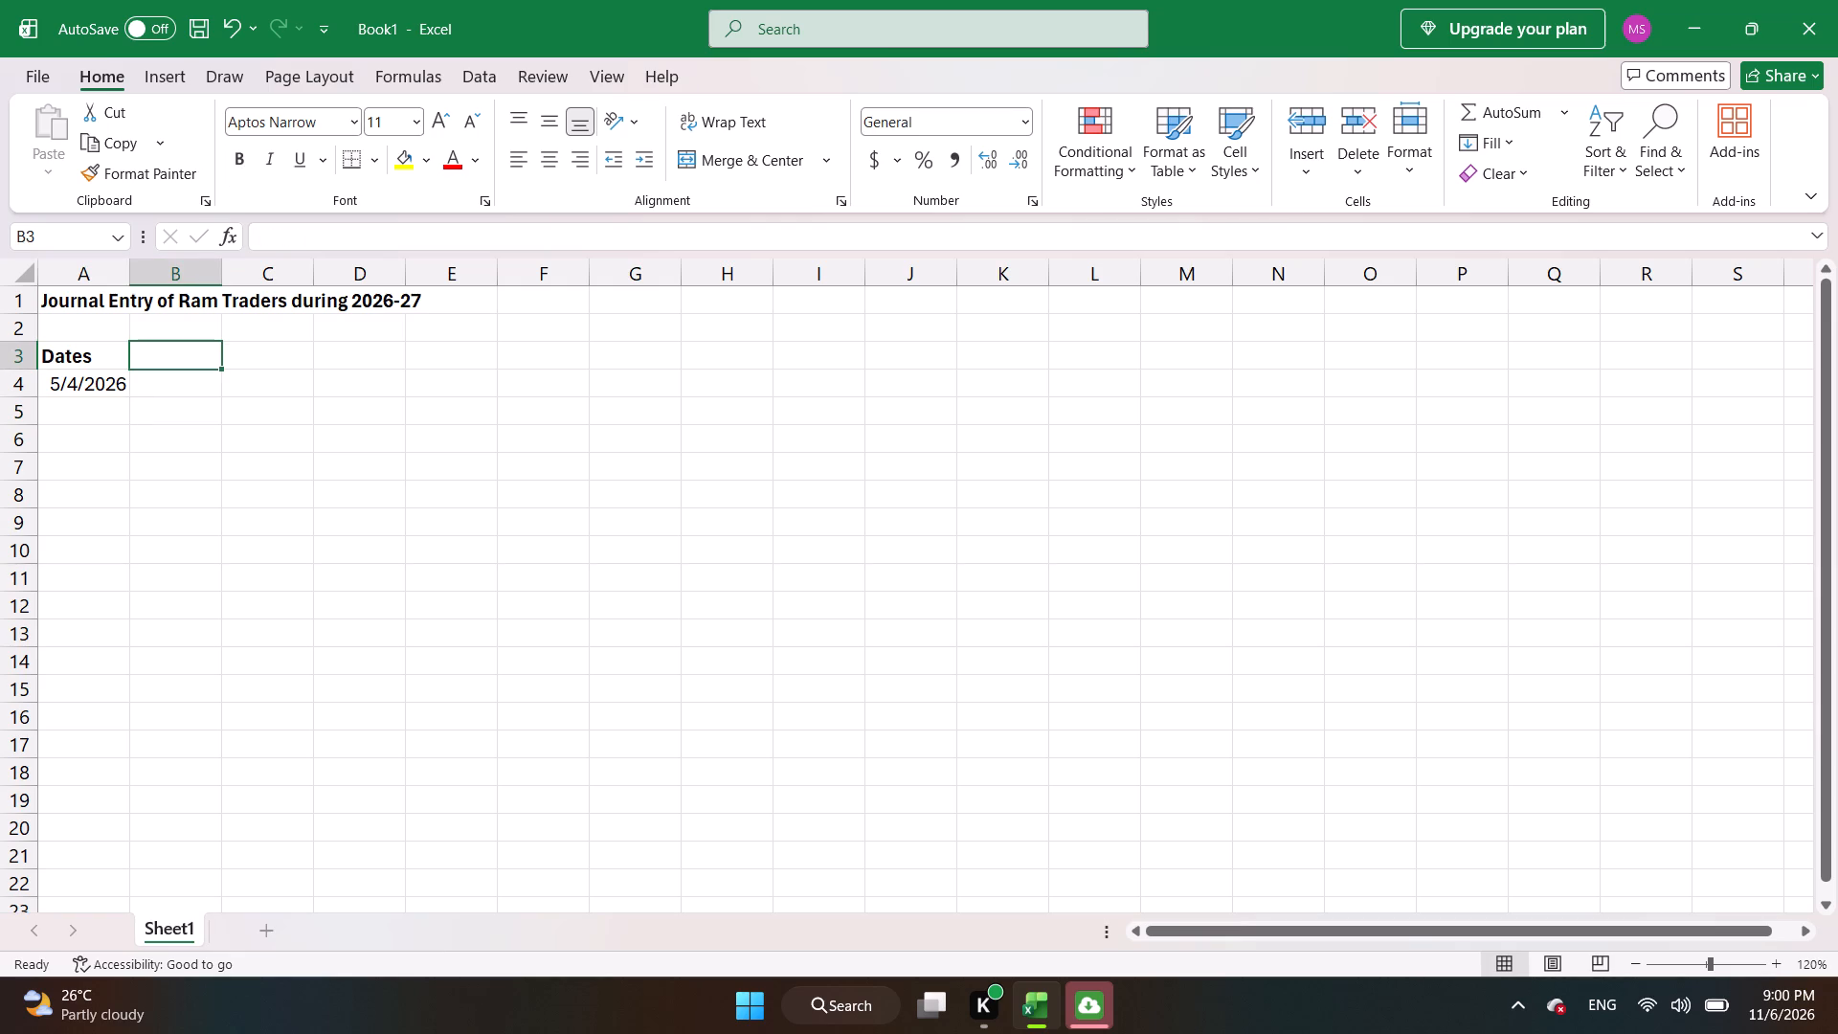
{"action": "left_click", "coordinate": [198, 390]}
{"action": "left_click", "coordinate": [568, 355]}
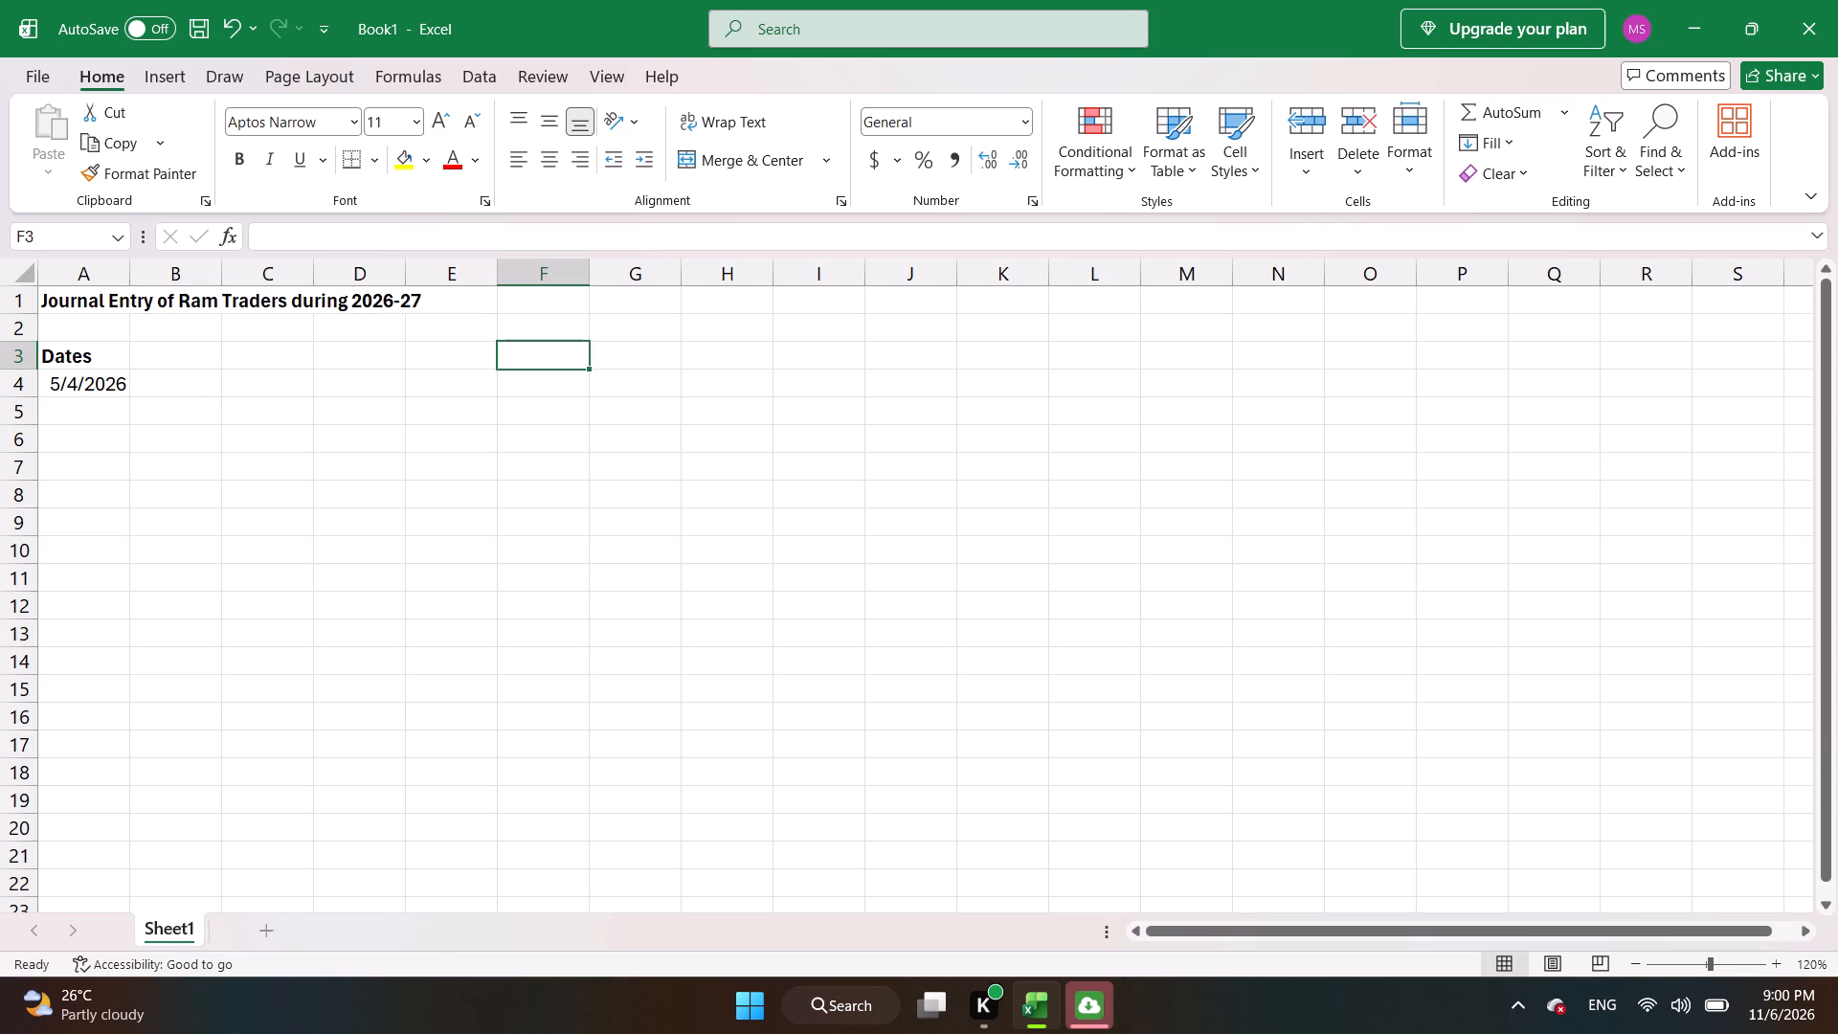
{"action": "left_click", "coordinate": [192, 385]}
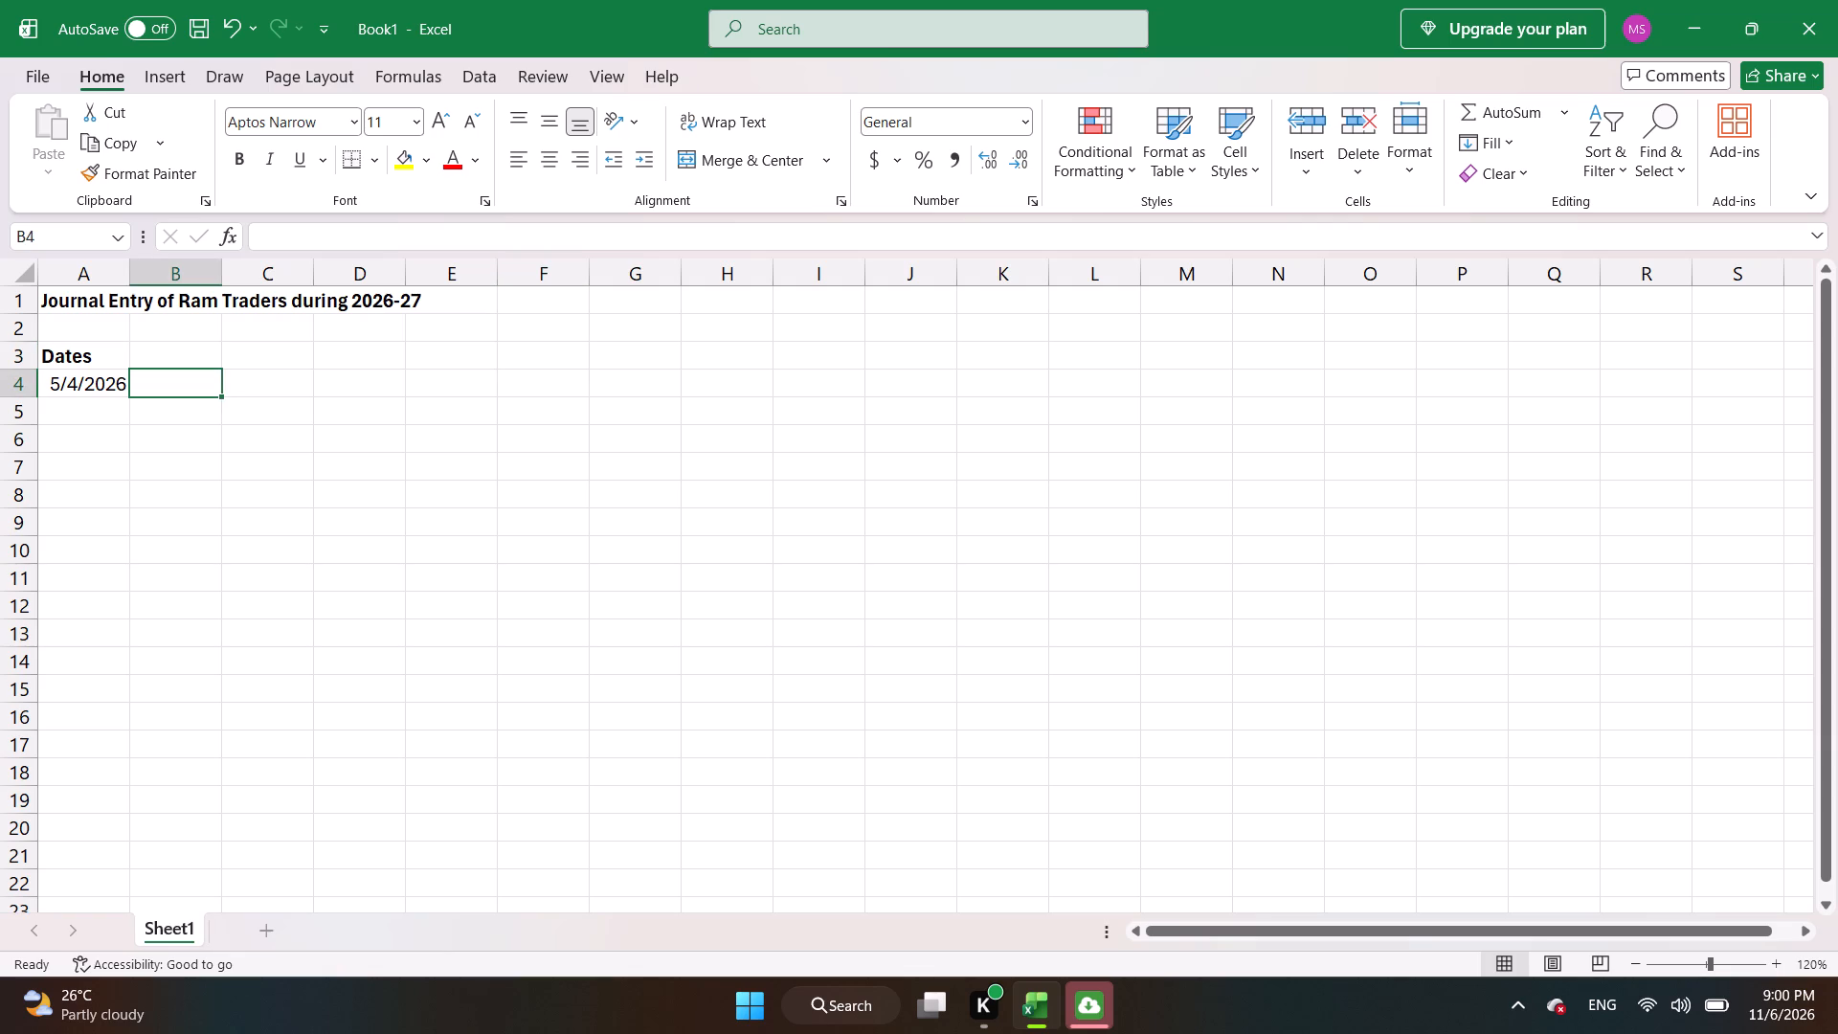
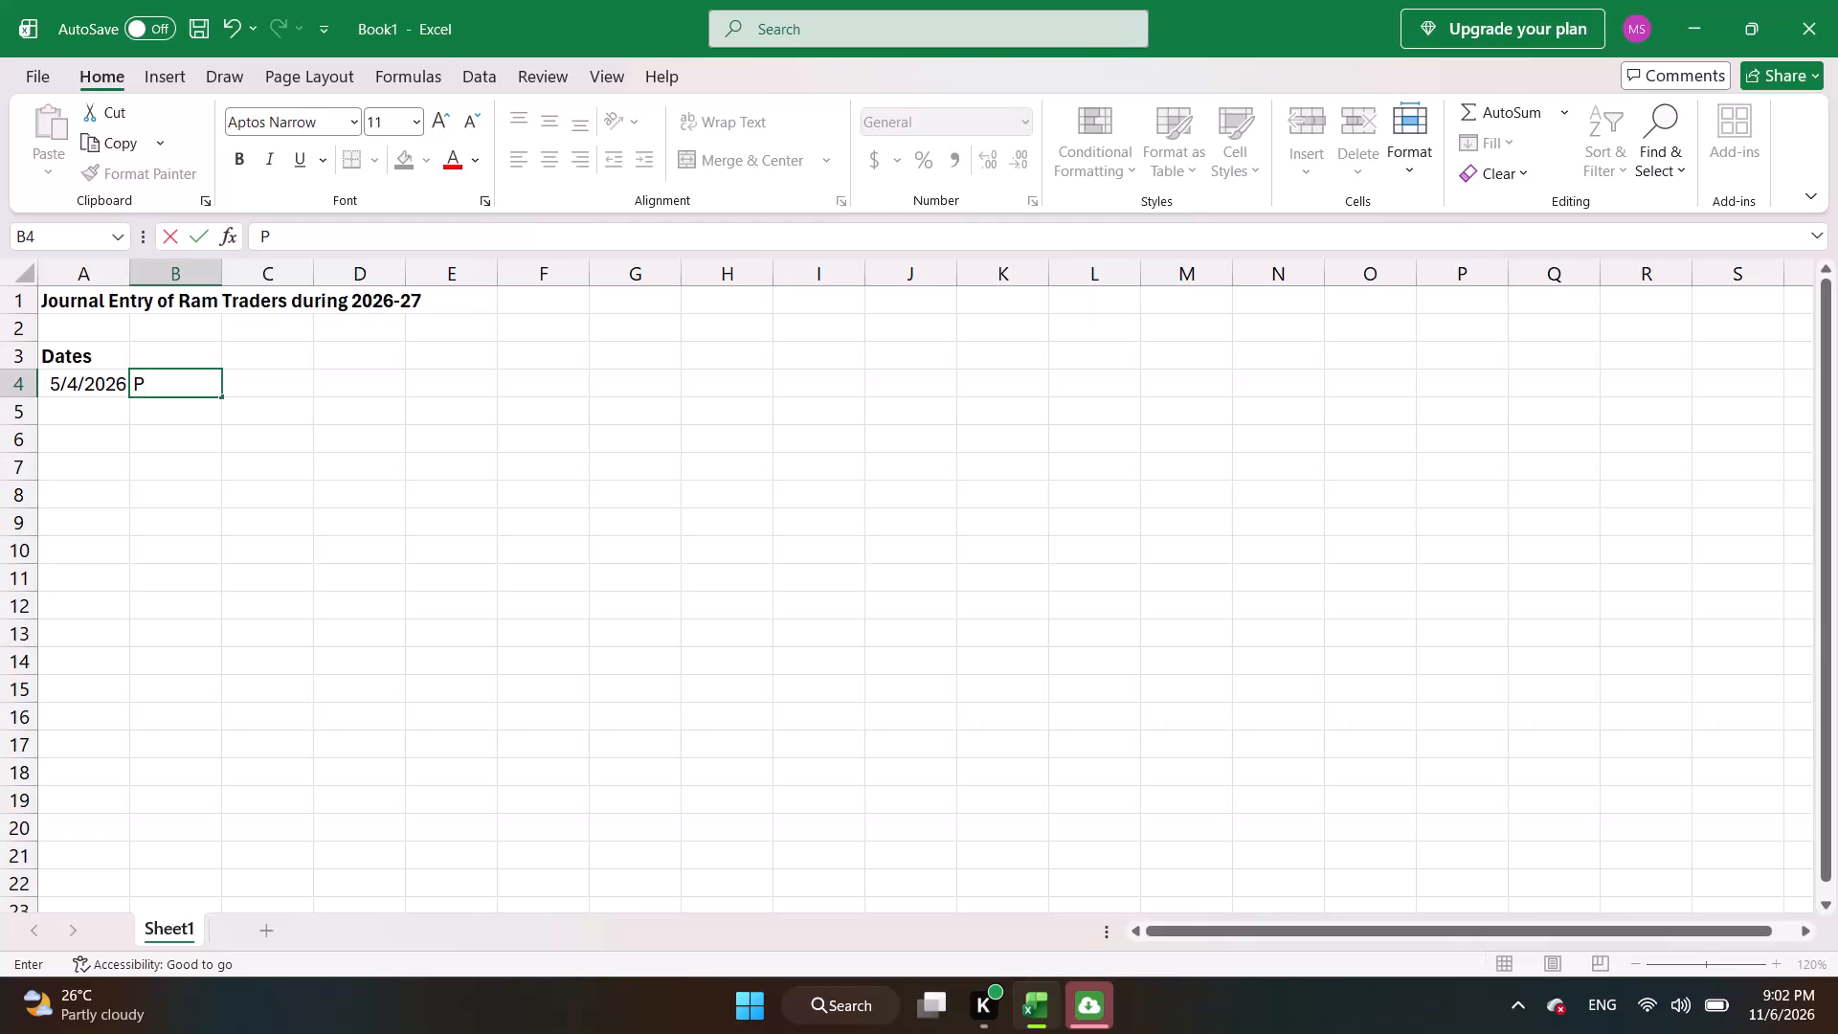
Enter the debit account "Purchase A/c." in cell B4, beside the first journal date.
{"action": "type", "text": "ut"}
{"action": "key", "text": "BackSpace"}
{"action": "key", "text": "r"}
{"action": "key", "text": "c"}
{"action": "type", "text": "ha"}
{"action": "type", "text": "se"}
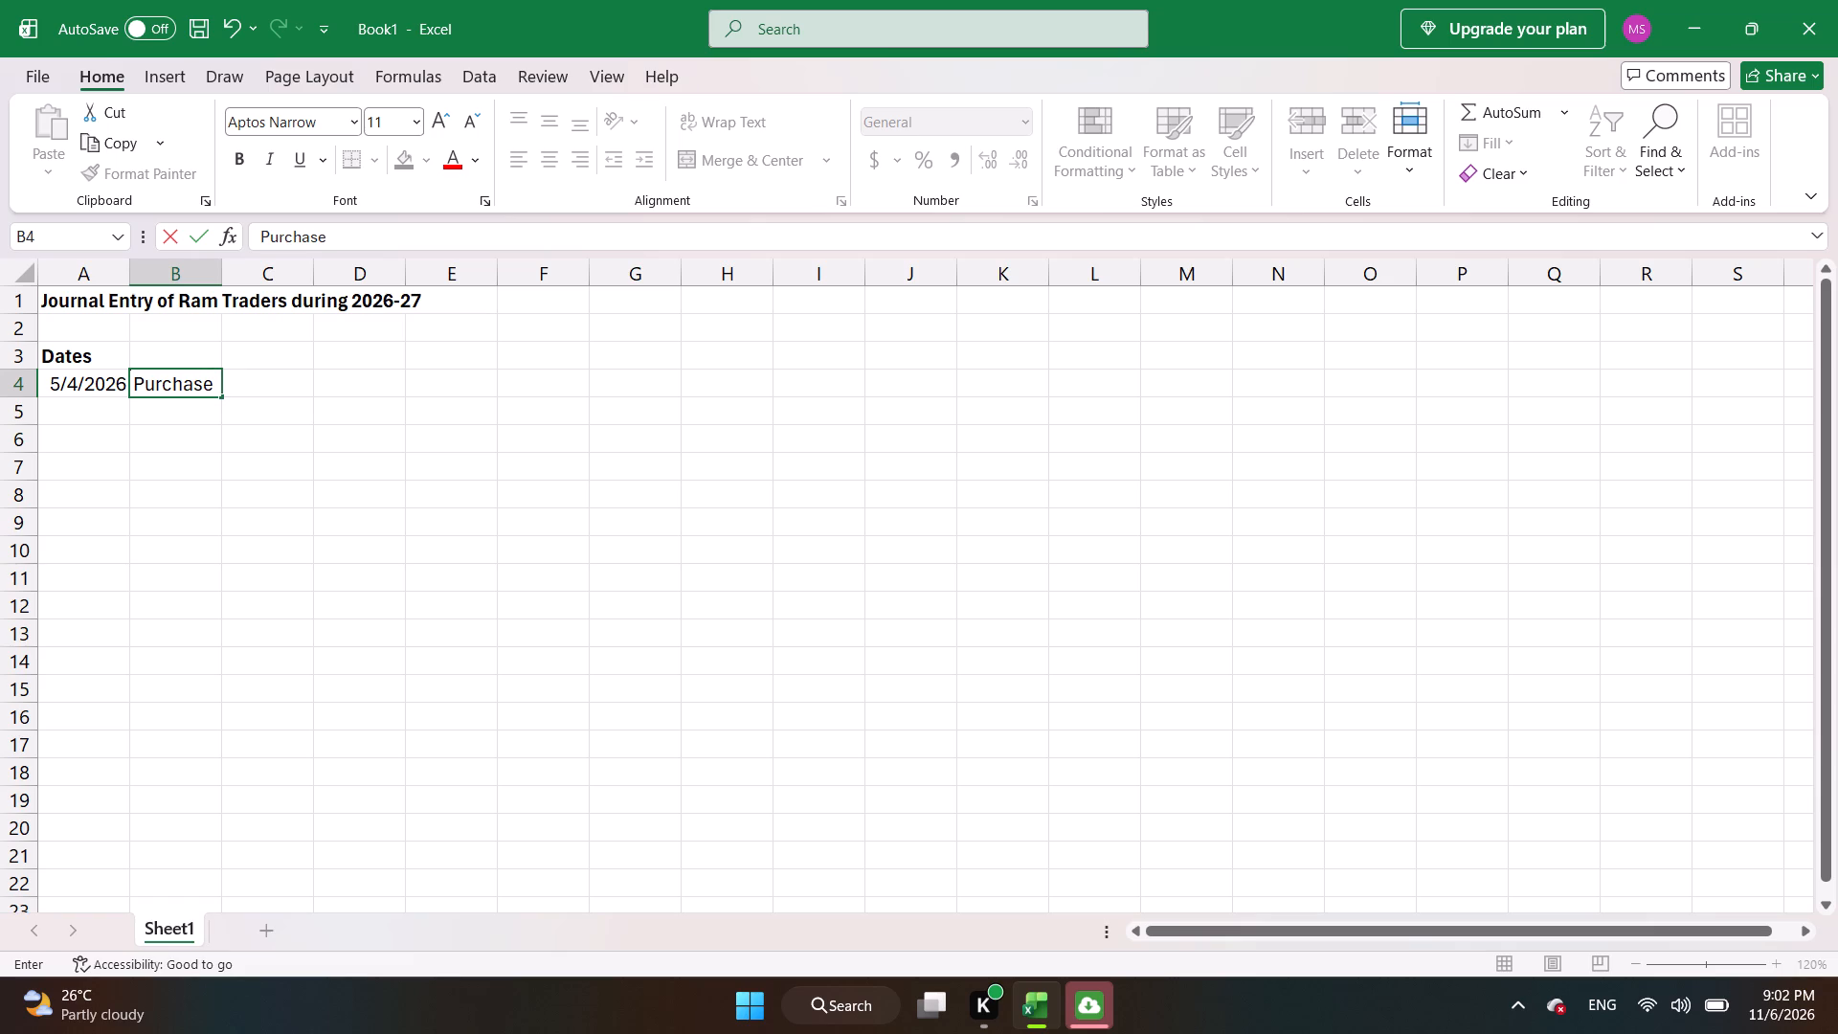
{"action": "key", "text": "space"}
{"action": "key", "text": "slash"}
{"action": "key", "text": "c"}
{"action": "key", "text": "period"}
{"action": "key", "text": "Return"}
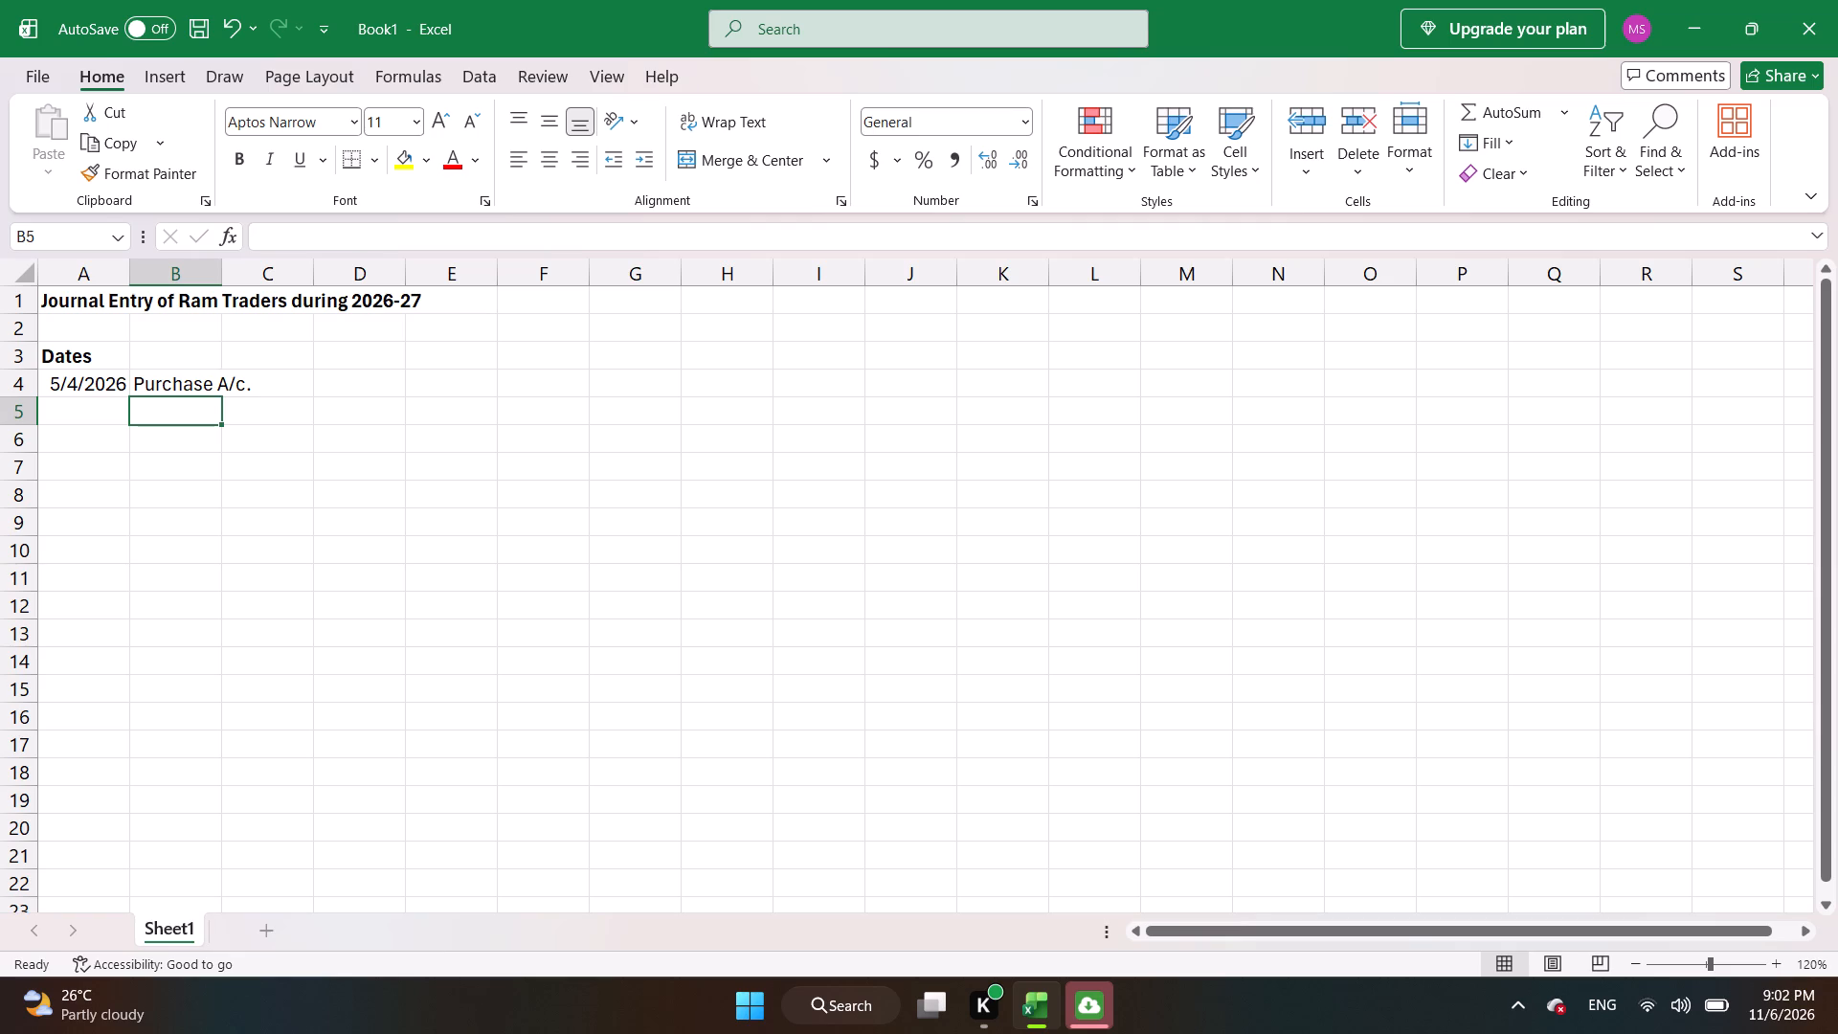
Enter the credit line "To Hari Traders" in cell B5, indented with leading spaces.
{"action": "left_click", "coordinate": [190, 410]}
{"action": "left_click", "coordinate": [267, 239]}
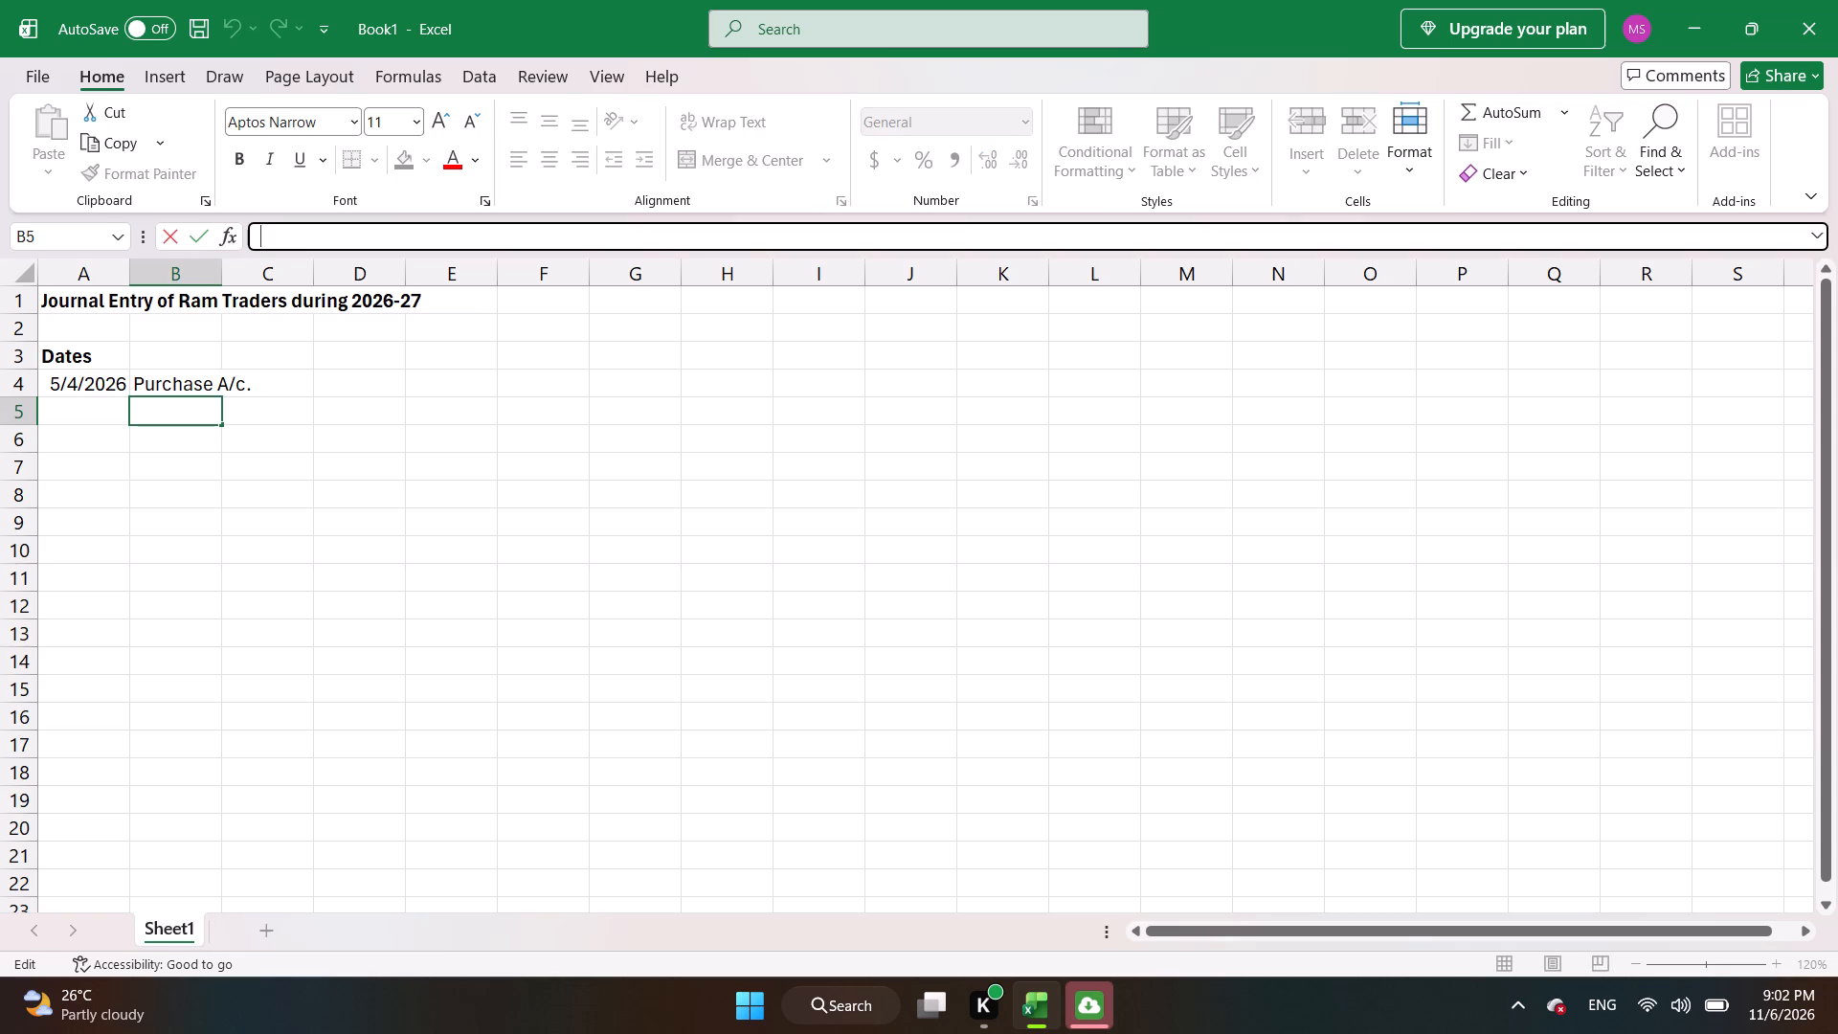
{"action": "key", "text": "space"}
{"action": "key", "text": "space"}
{"action": "key", "text": "o"}
{"action": "key", "text": "space"}
{"action": "key", "text": "a"}
{"action": "type", "text": "ri"}
{"action": "key", "text": "space"}
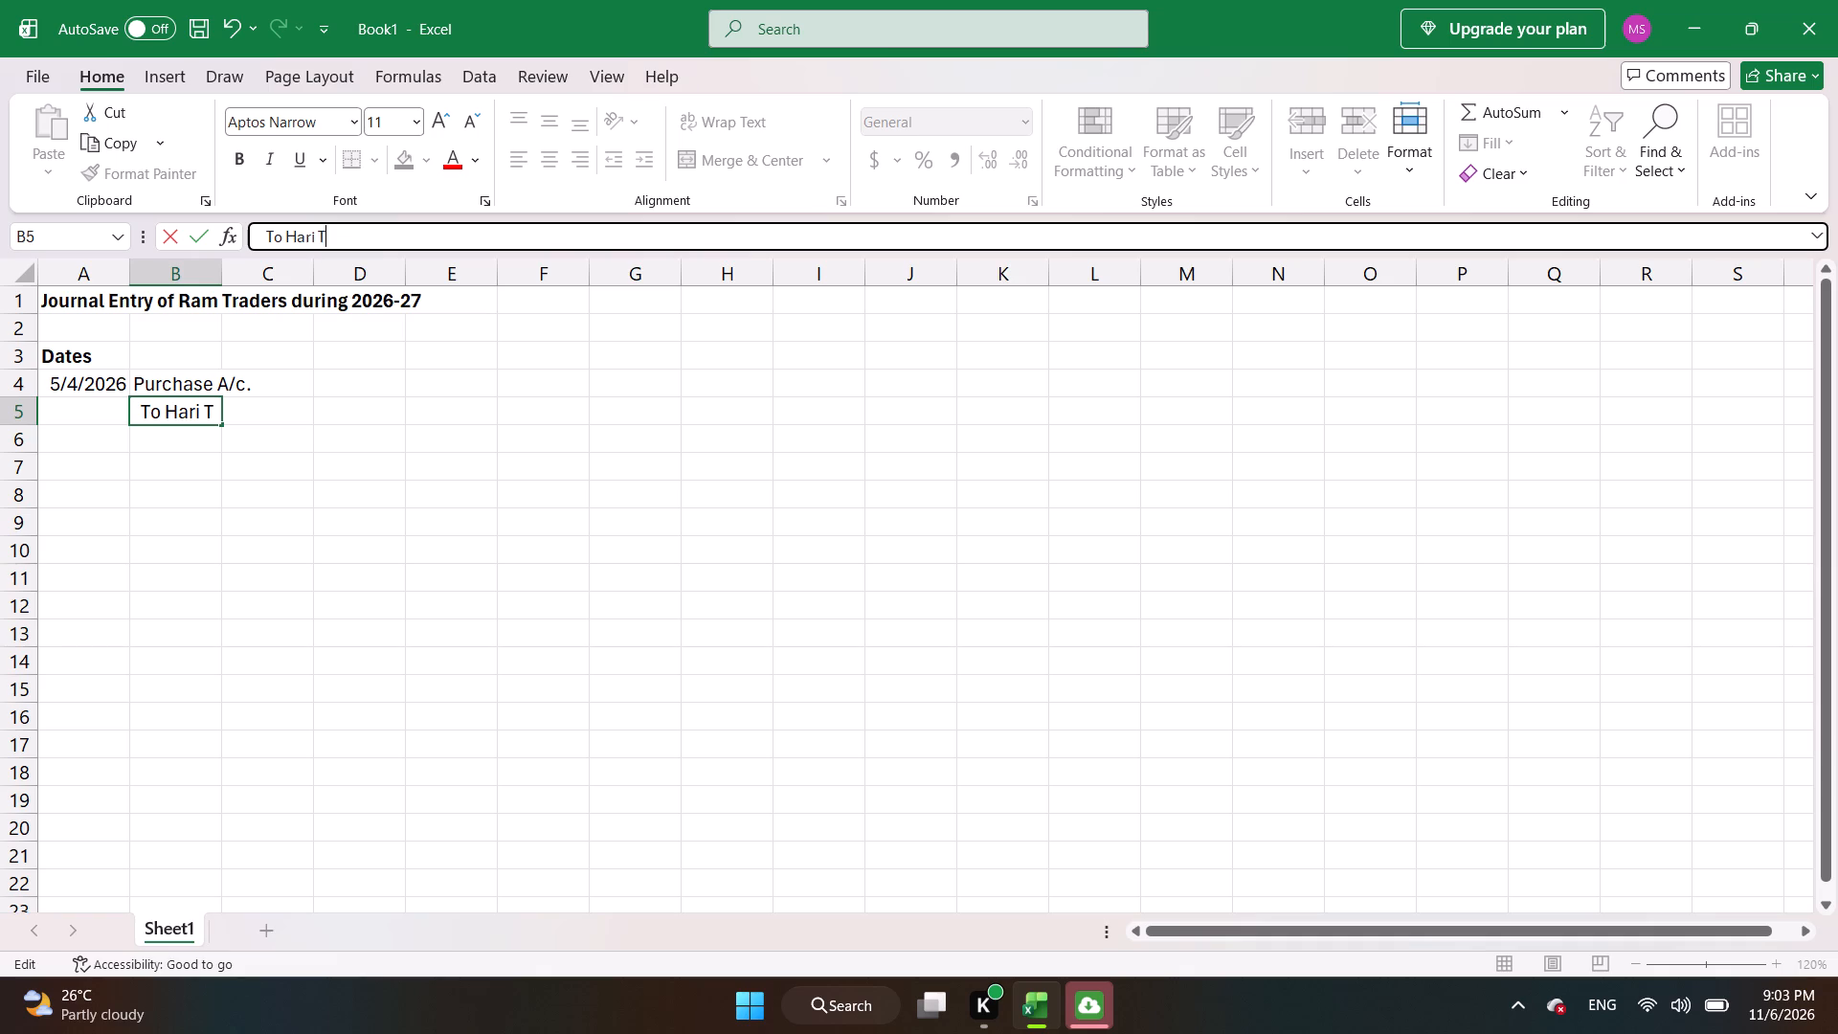
{"action": "type", "text": "ra"}
{"action": "type", "text": "der"}
{"action": "key", "text": "s"}
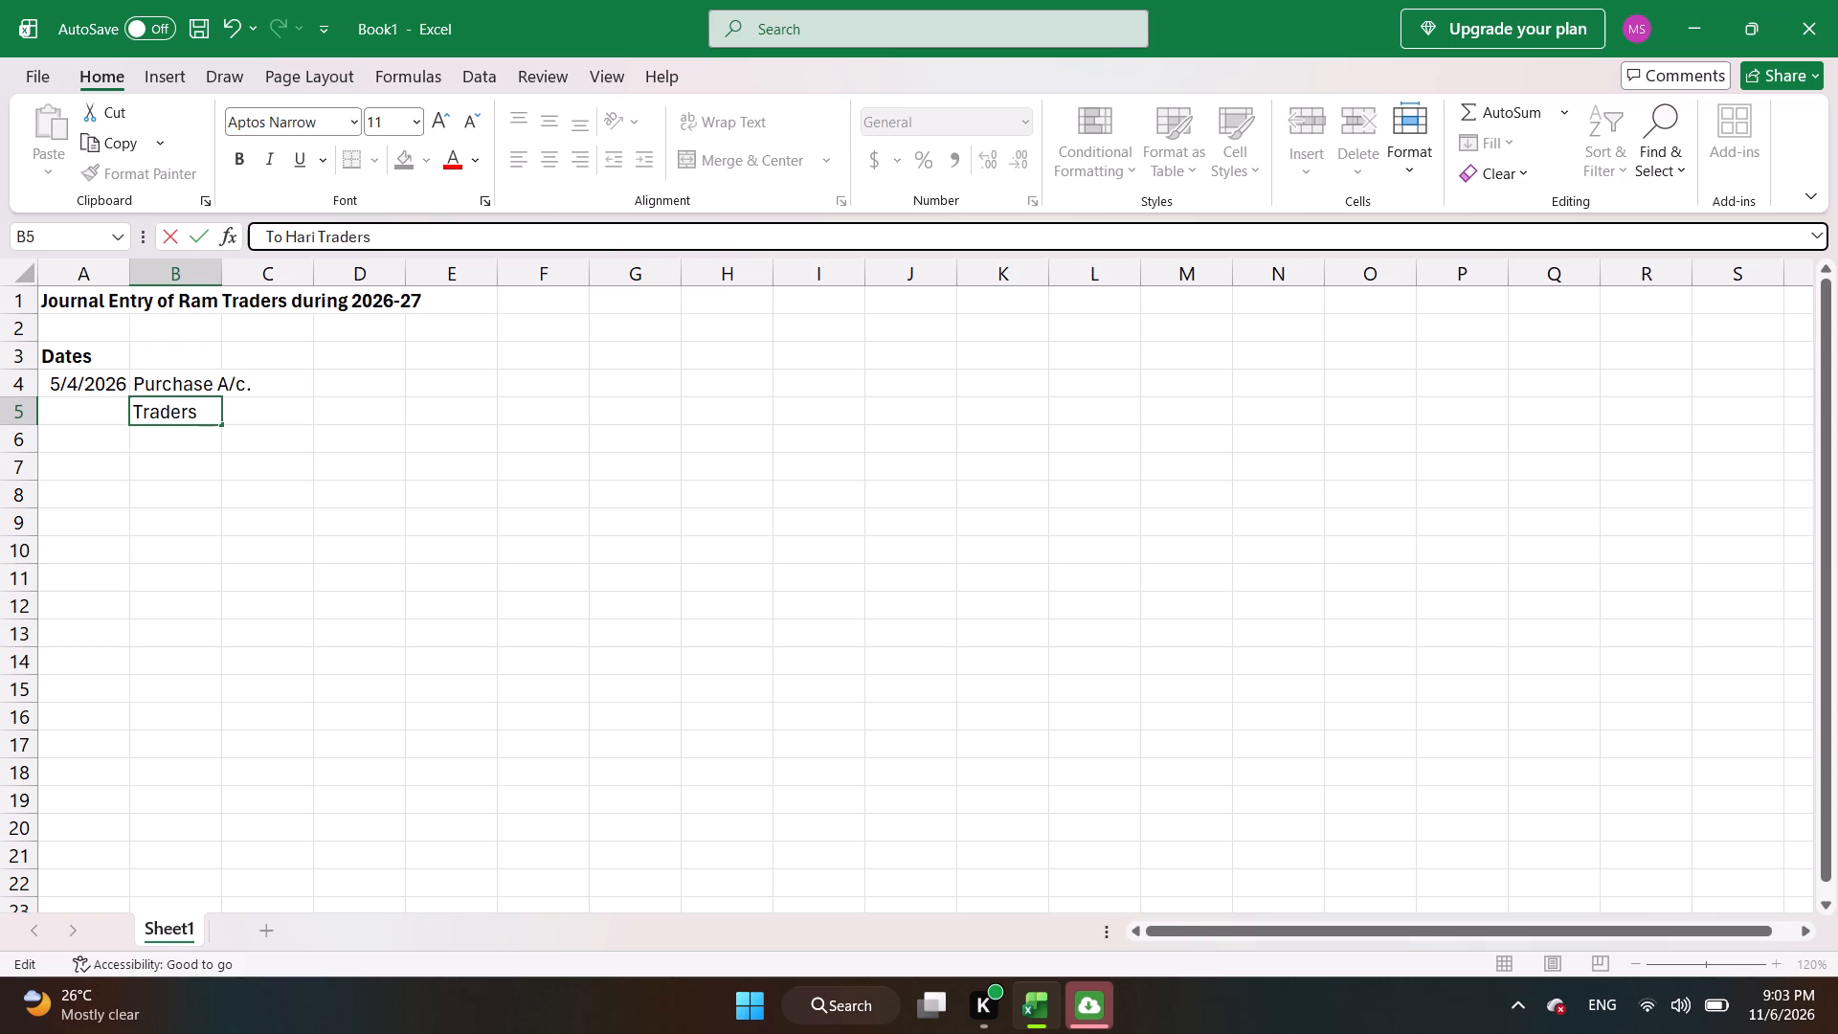
{"action": "key", "text": "Return"}
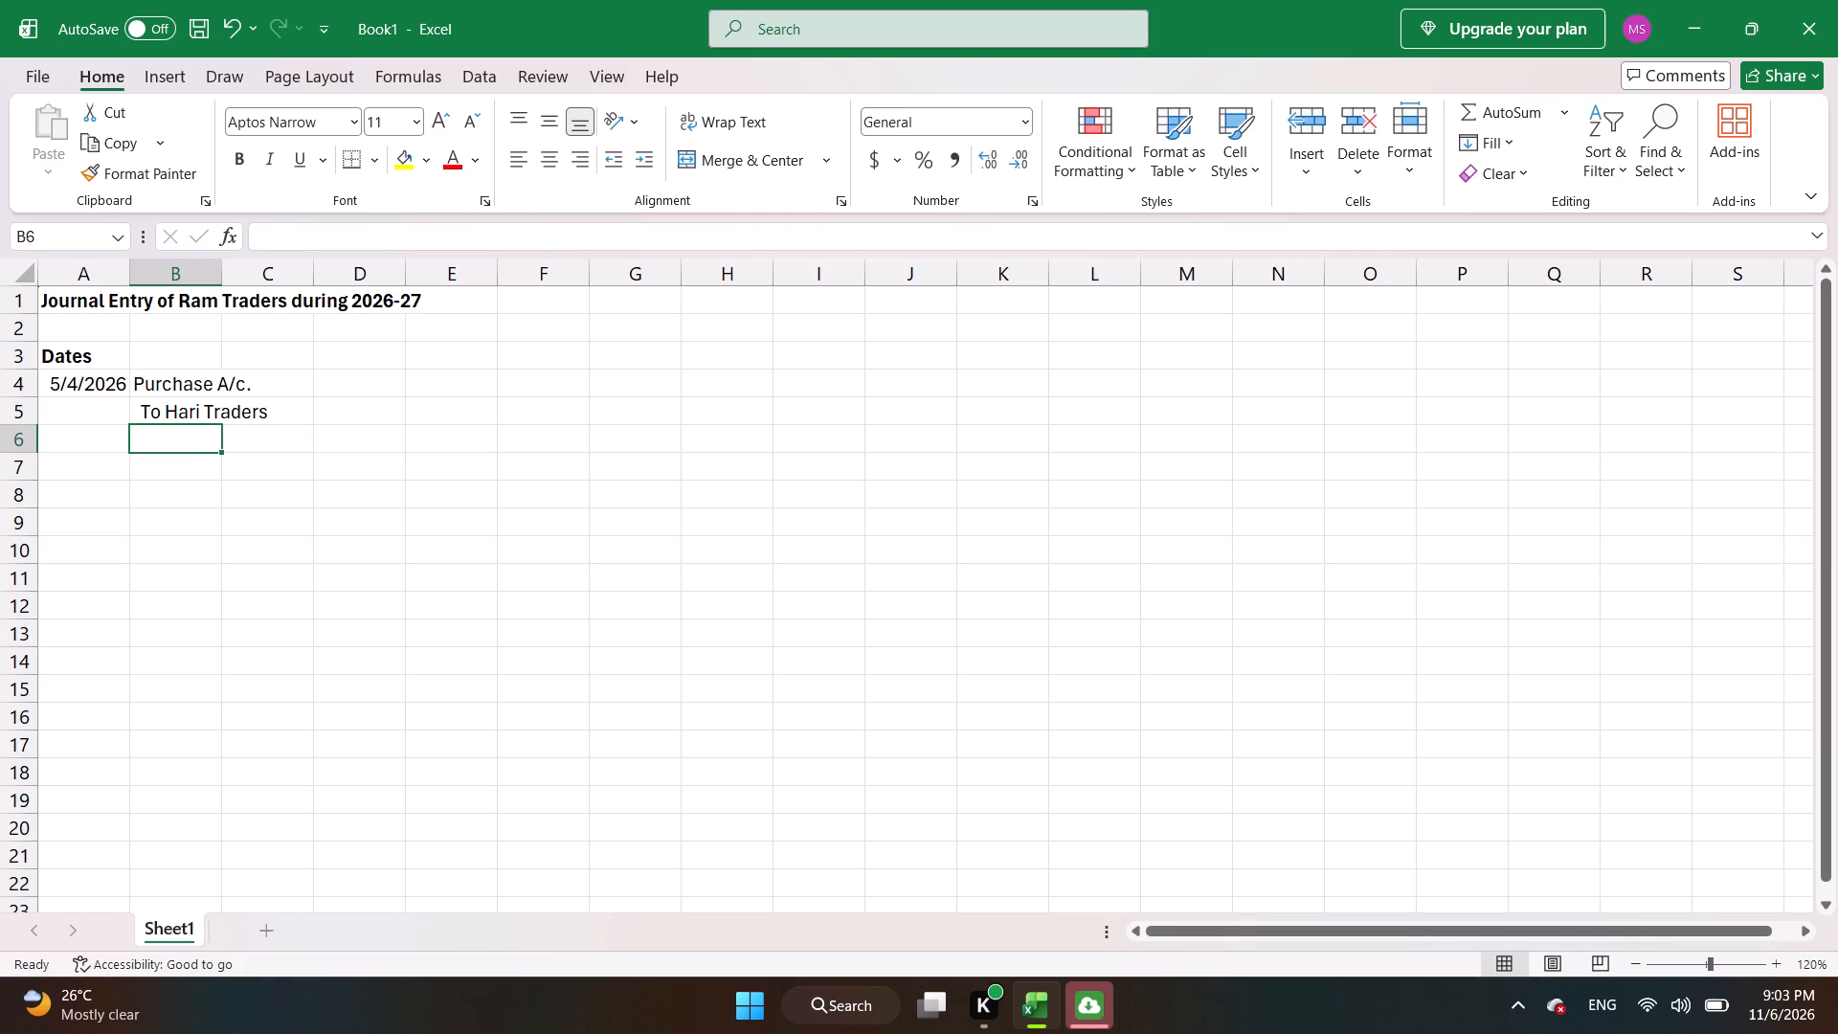
Enter the amount column headings "Dr." in cell E3 and "Cr." in cell F3.
{"action": "left_click", "coordinate": [445, 363]}
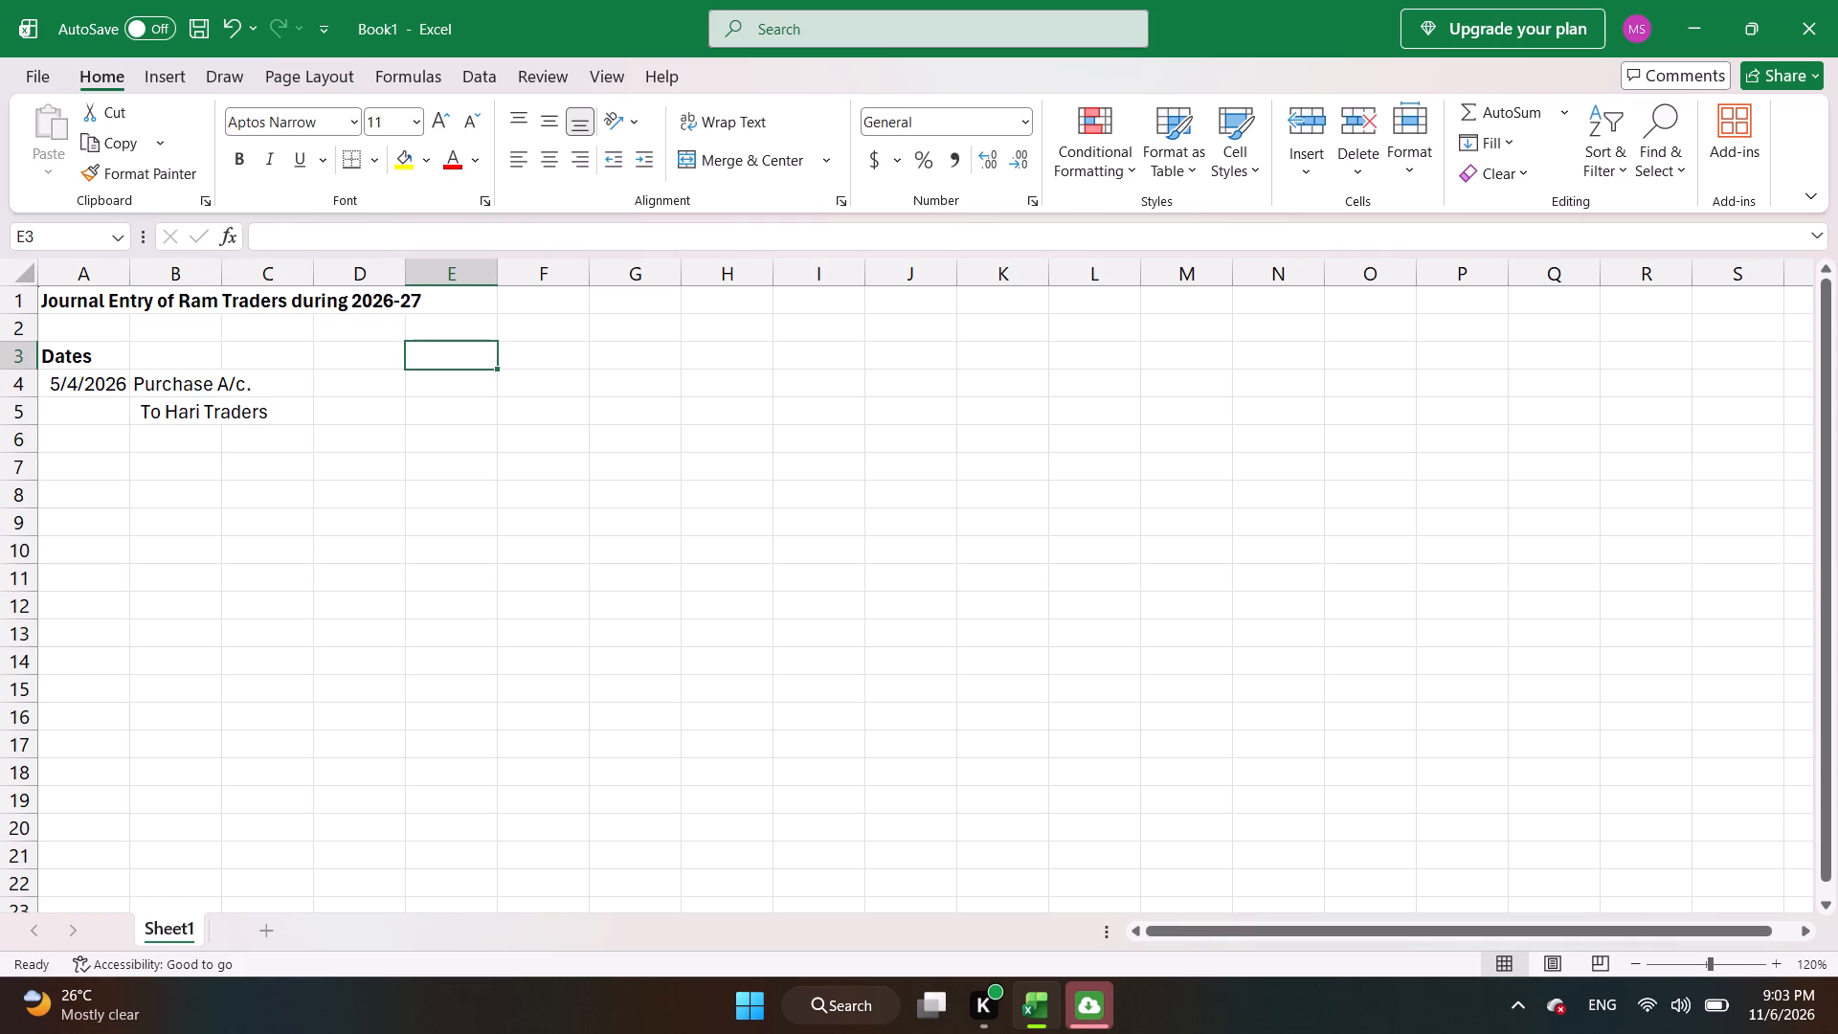
{"action": "key", "text": "d"}
{"action": "type", "text": "r."}
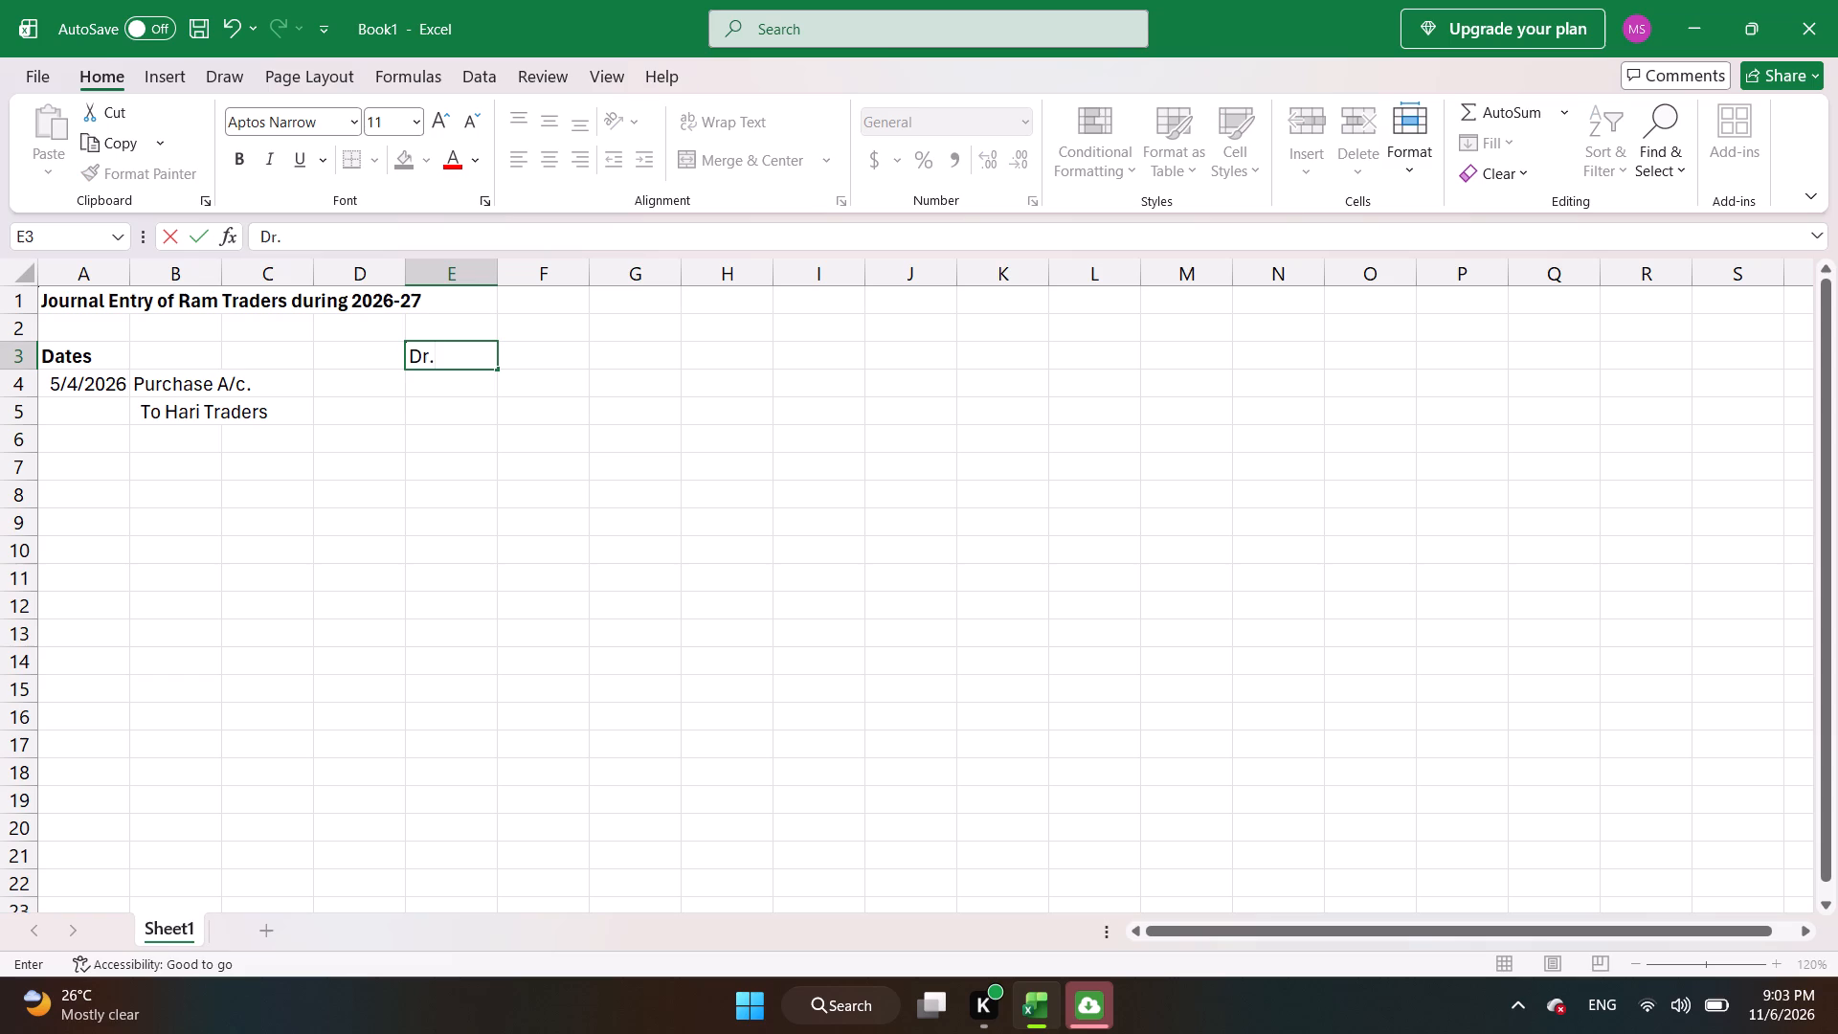
{"action": "key", "text": "space"}
{"action": "type", "text": "ant"}
{"action": "key", "text": "BackSpace"}
{"action": "key", "text": "BackSpace"}
{"action": "type", "text": "mt"}
{"action": "type", "text": "==="}
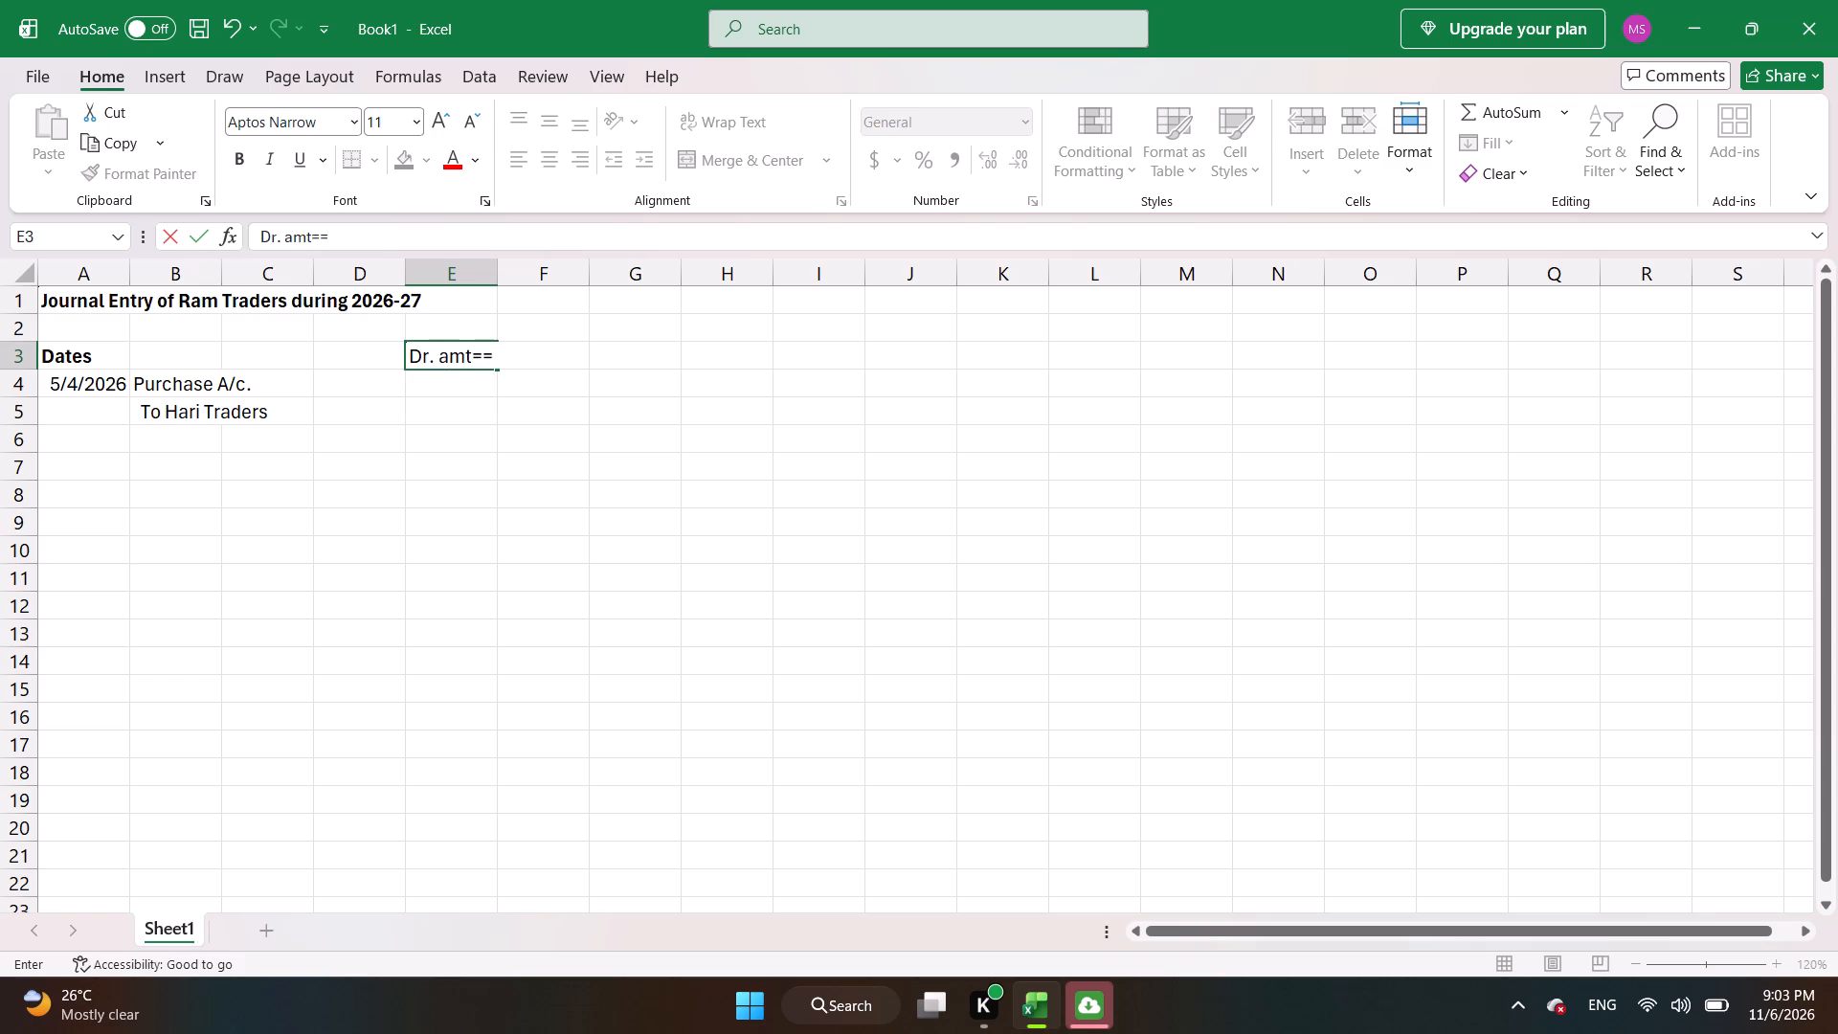
{"action": "key", "text": "BackSpace"}
{"action": "key", "text": "BackSpace"}
{"action": "key", "text": "BackSpace"}
{"action": "key", "text": "BackSpace"}
{"action": "key", "text": "BackSpace"}
{"action": "key", "text": "BackSpace"}
{"action": "key", "text": "Tab"}
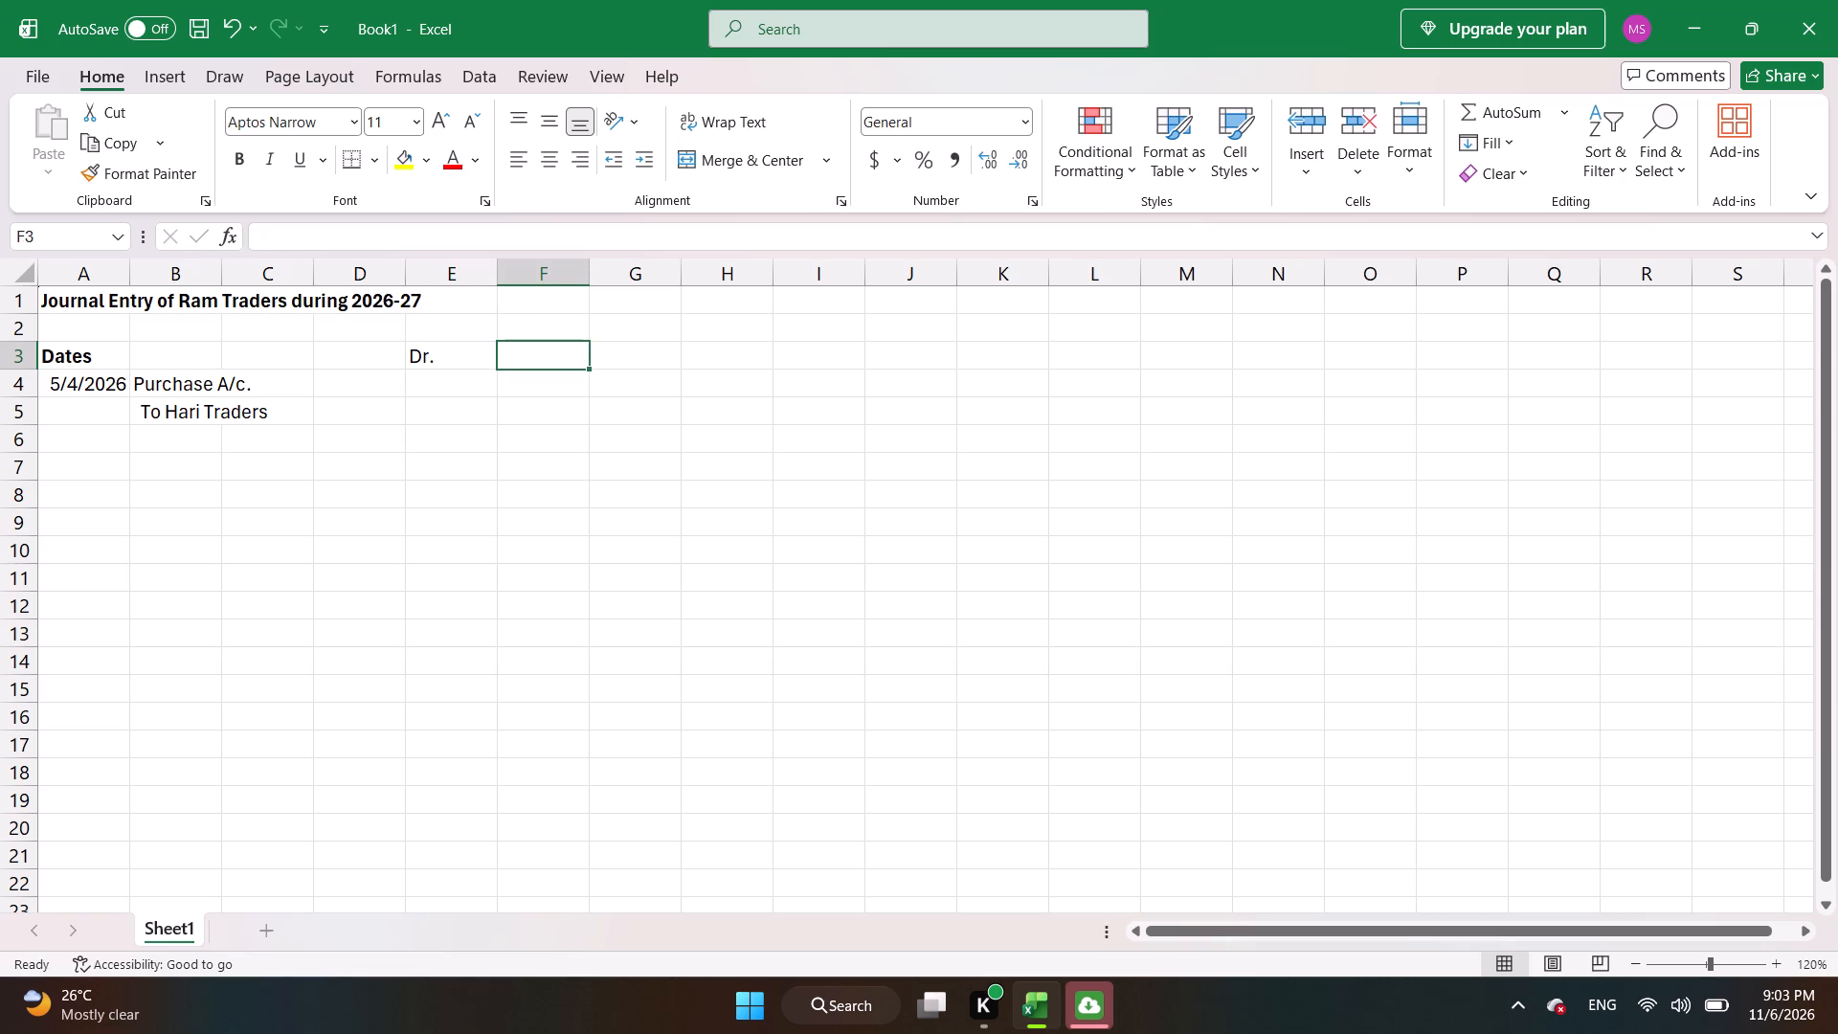
{"action": "type", "text": "r."}
{"action": "key", "text": "Return"}
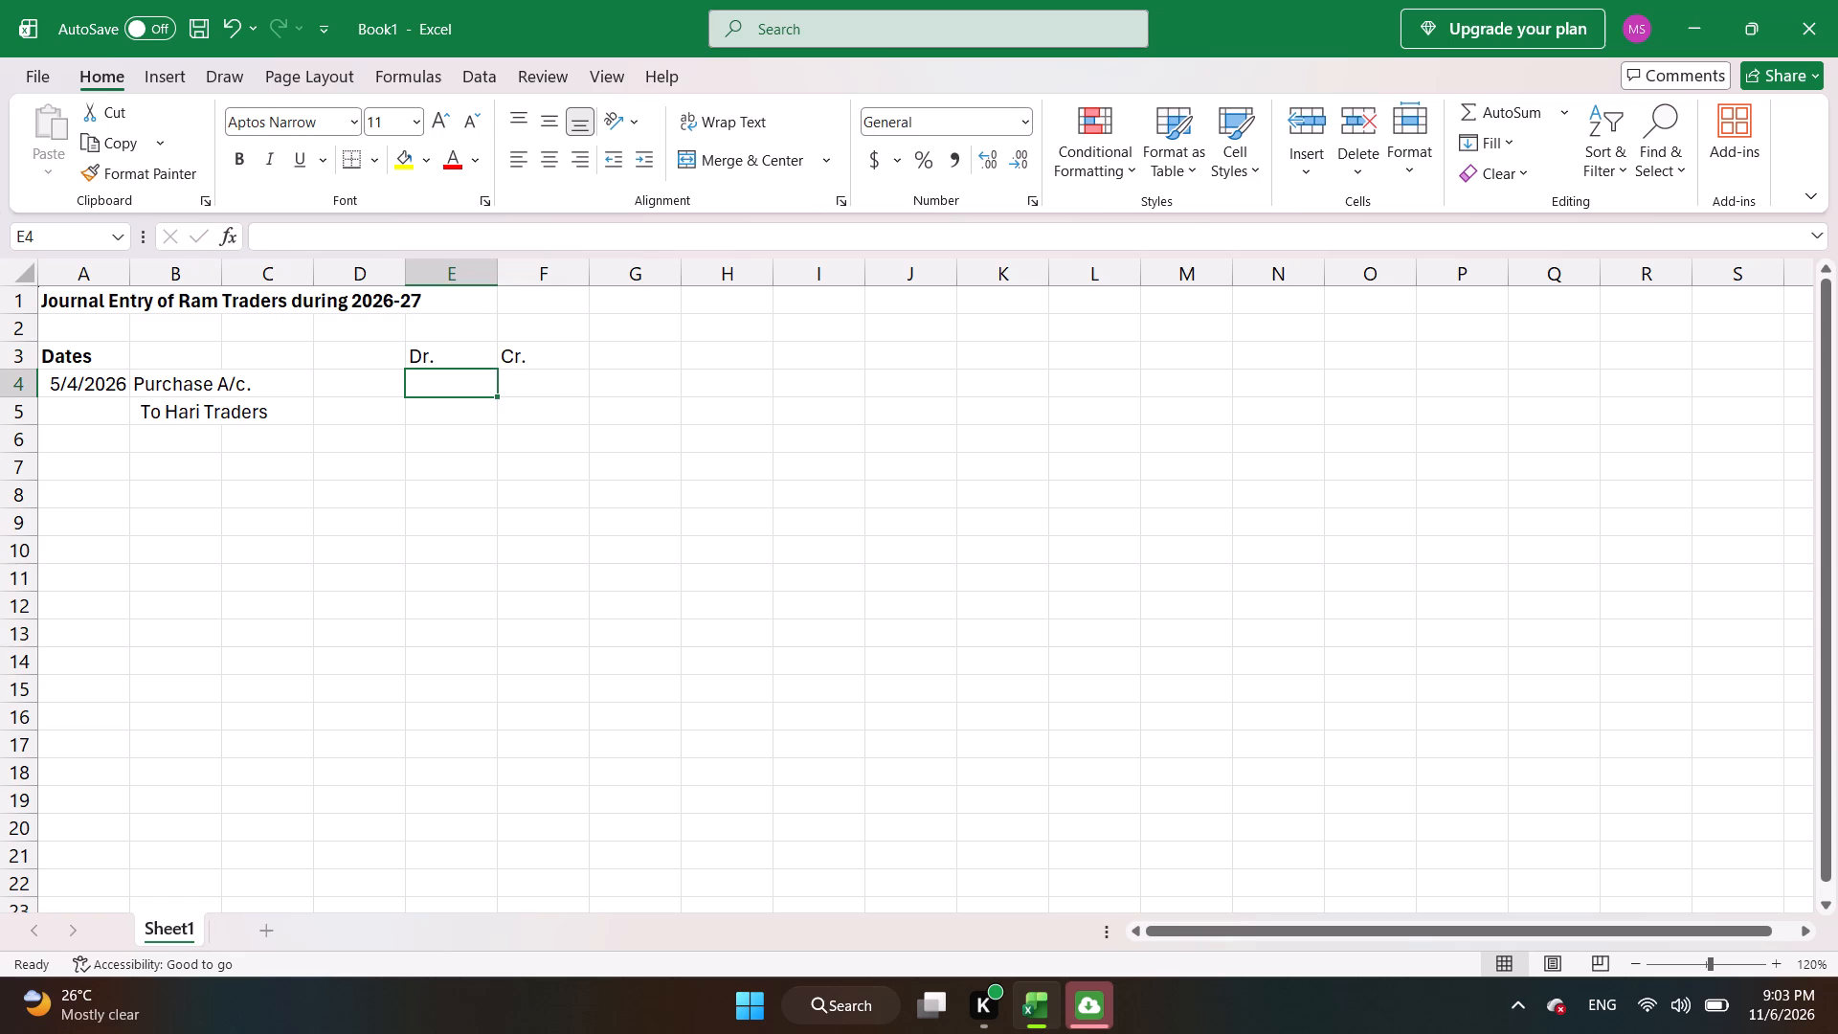
Enter the debit amount 80000 in cell E4 and make the credit amount in F5 a formula referencing E4.
{"action": "type", "text": "80000"}
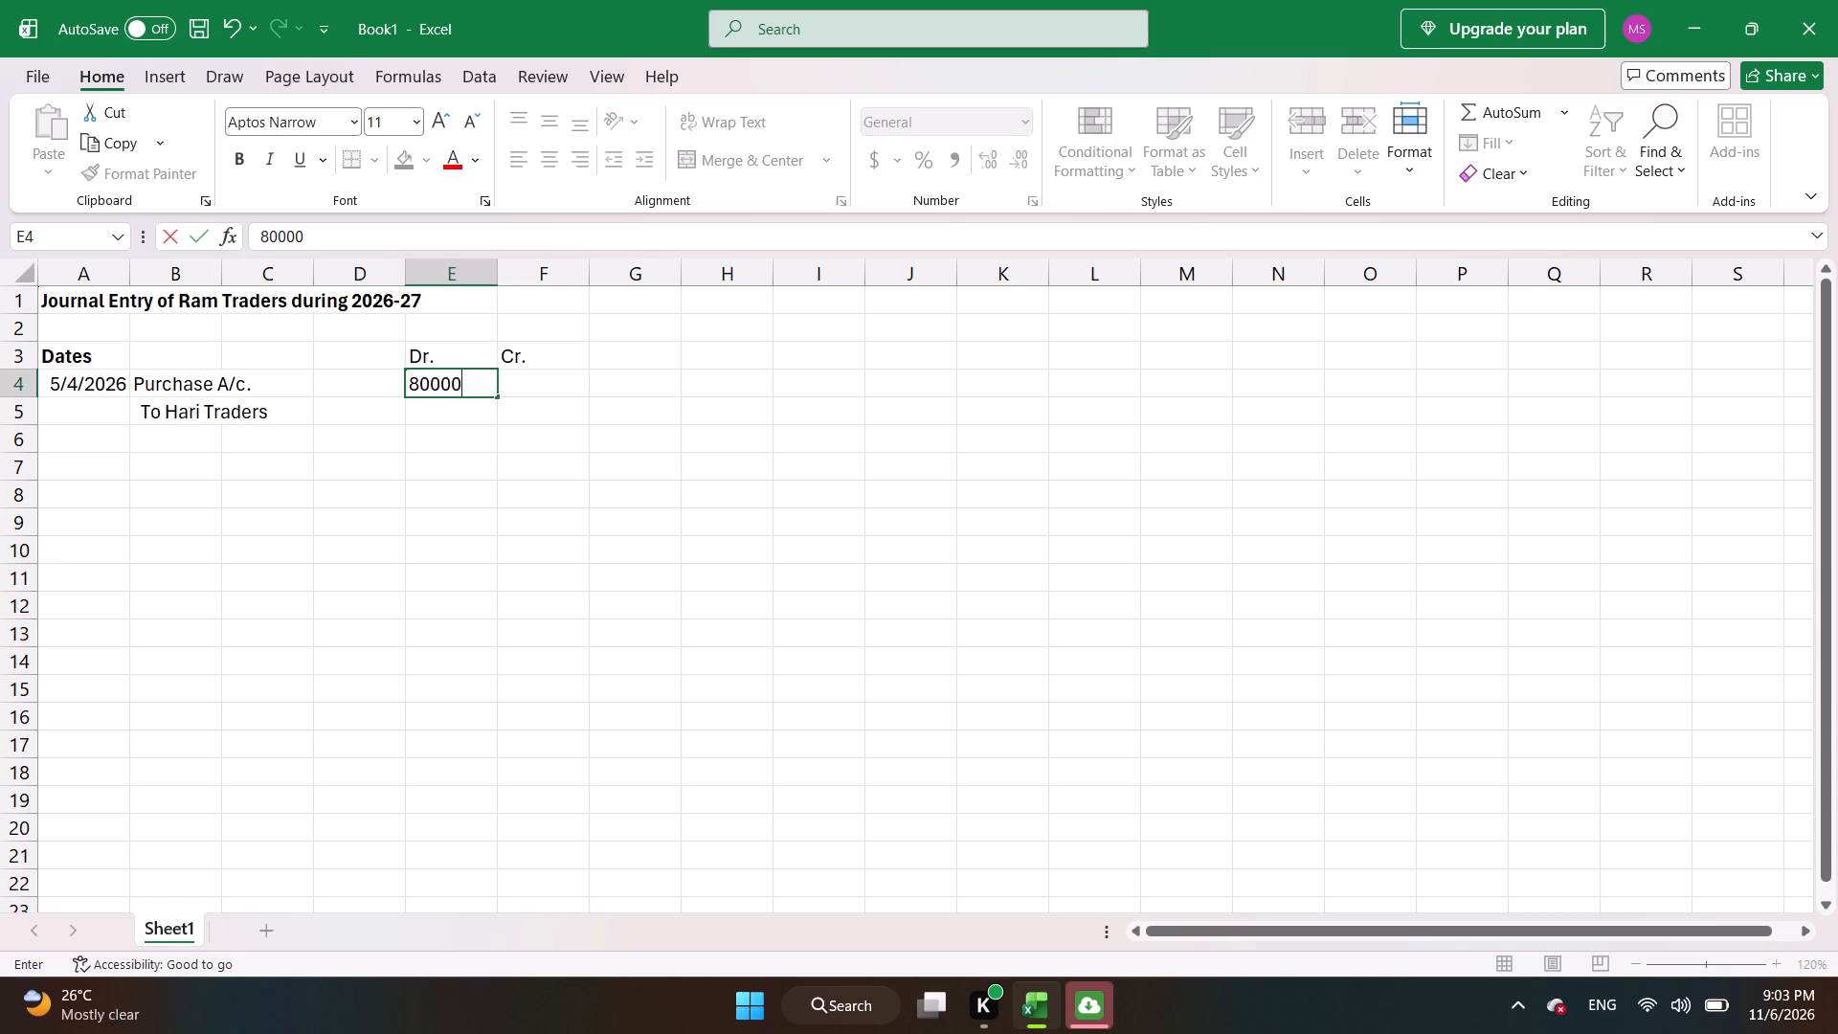
{"action": "key", "text": "Return"}
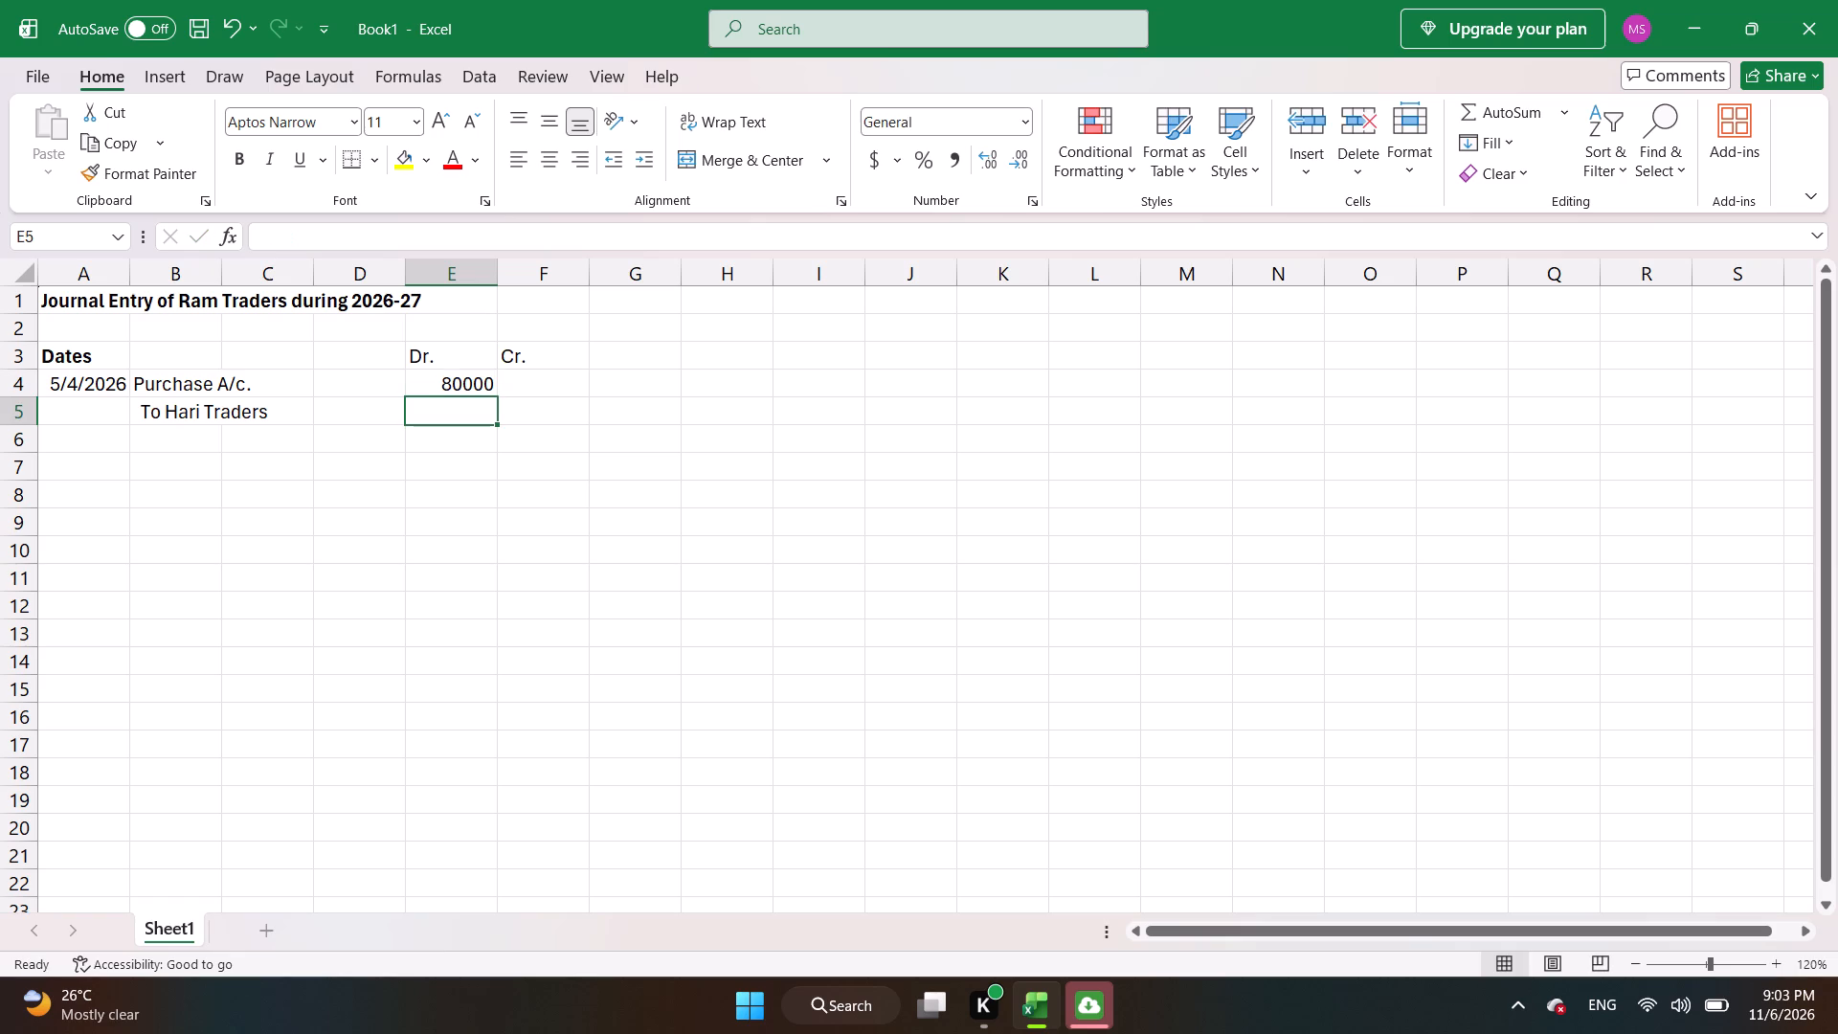
{"action": "key", "text": "Right"}
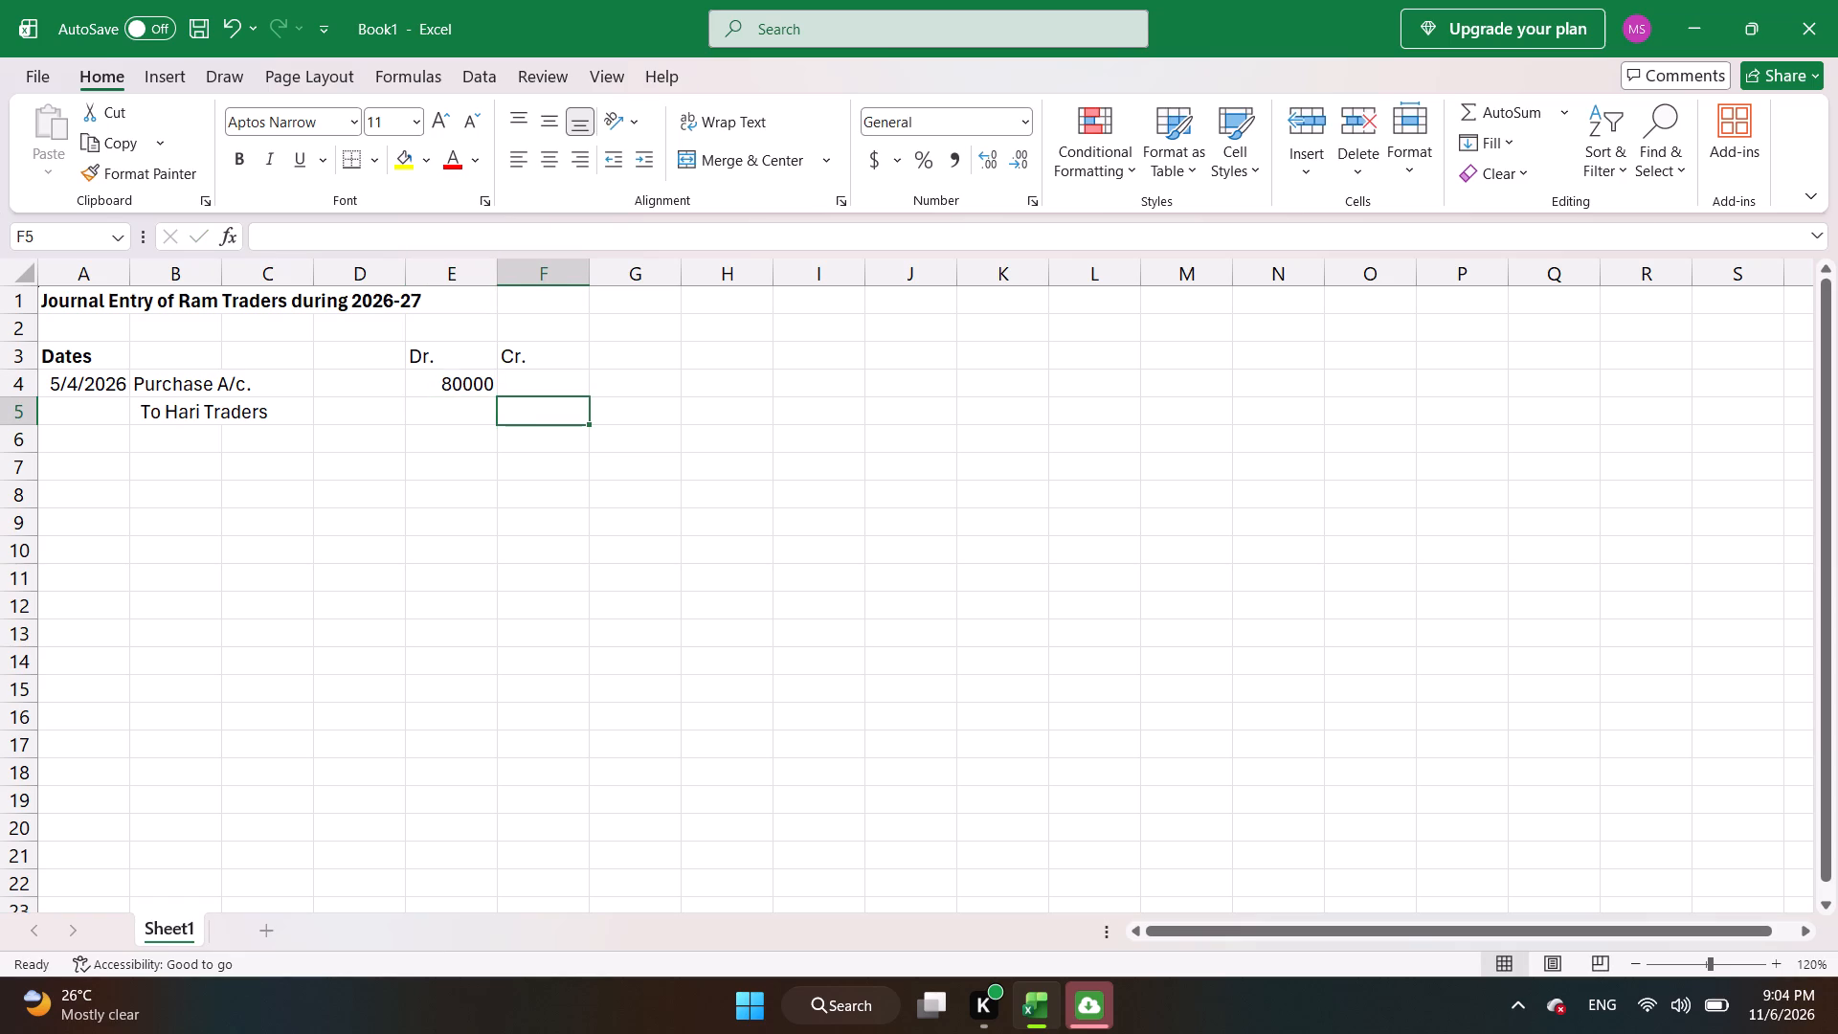
{"action": "key", "text": "equal"}
{"action": "left_click", "coordinate": [452, 389]}
{"action": "key", "text": "Return"}
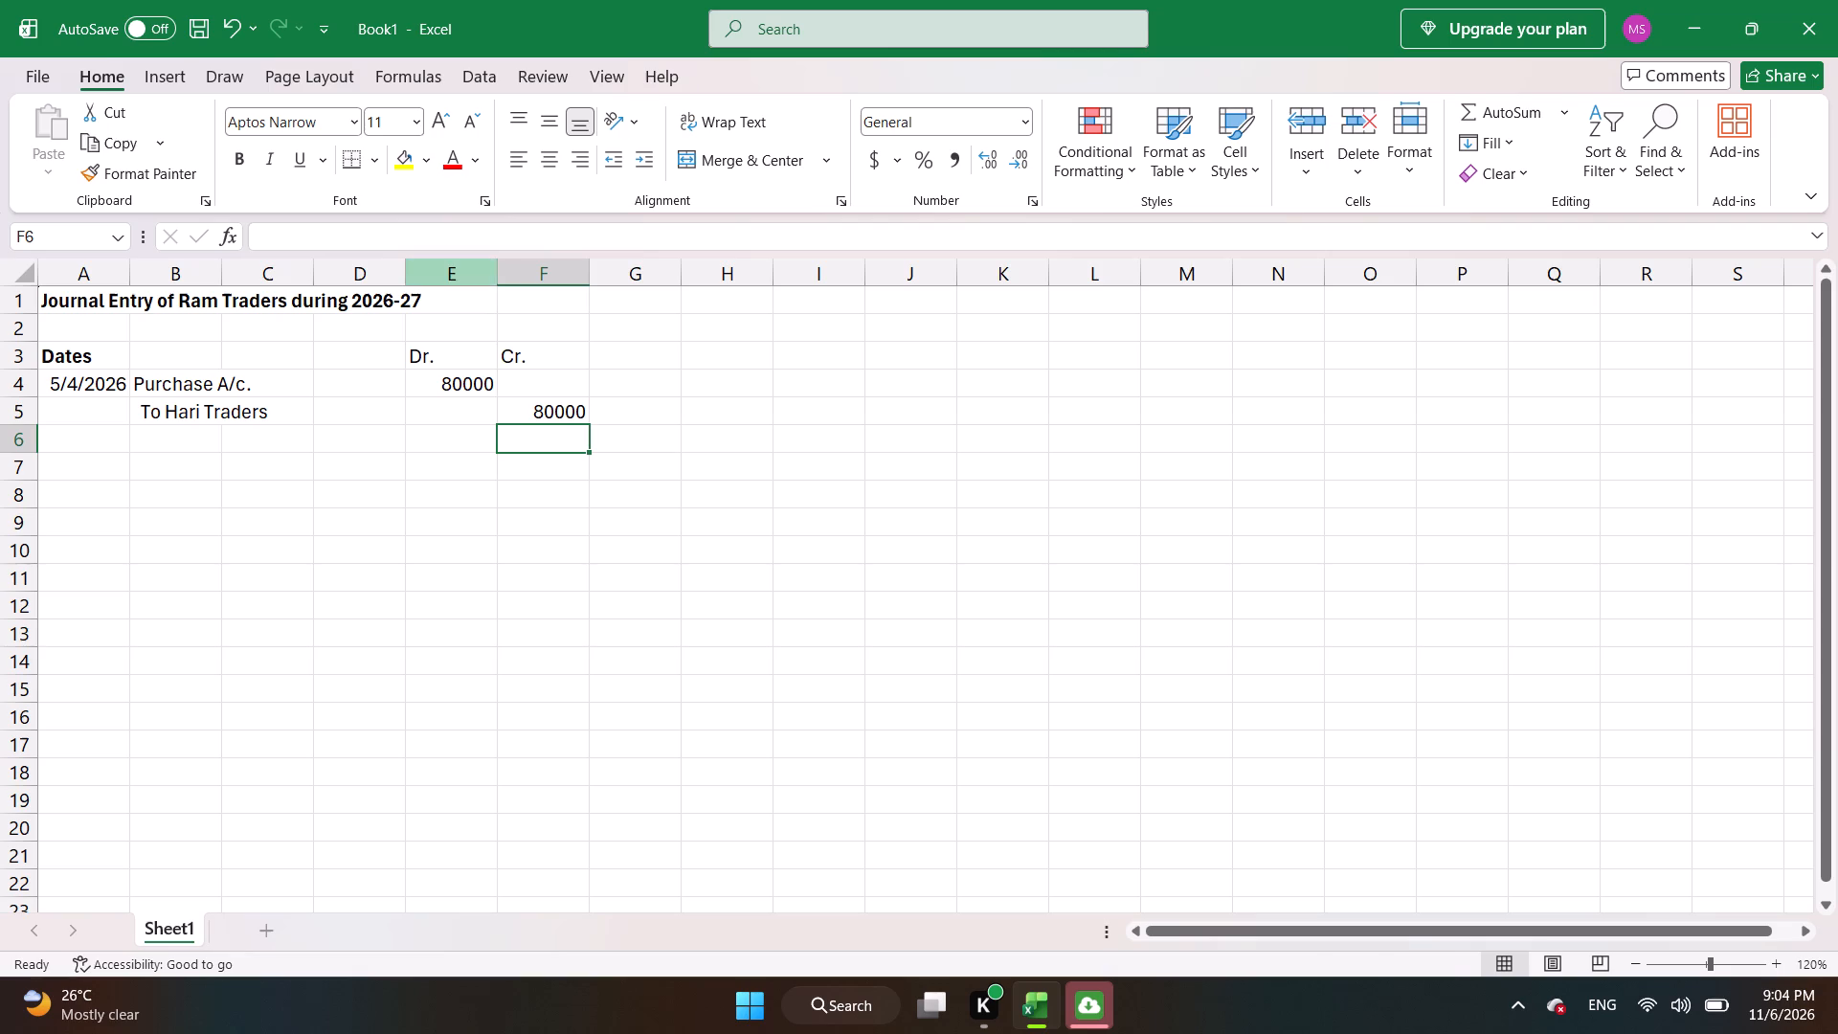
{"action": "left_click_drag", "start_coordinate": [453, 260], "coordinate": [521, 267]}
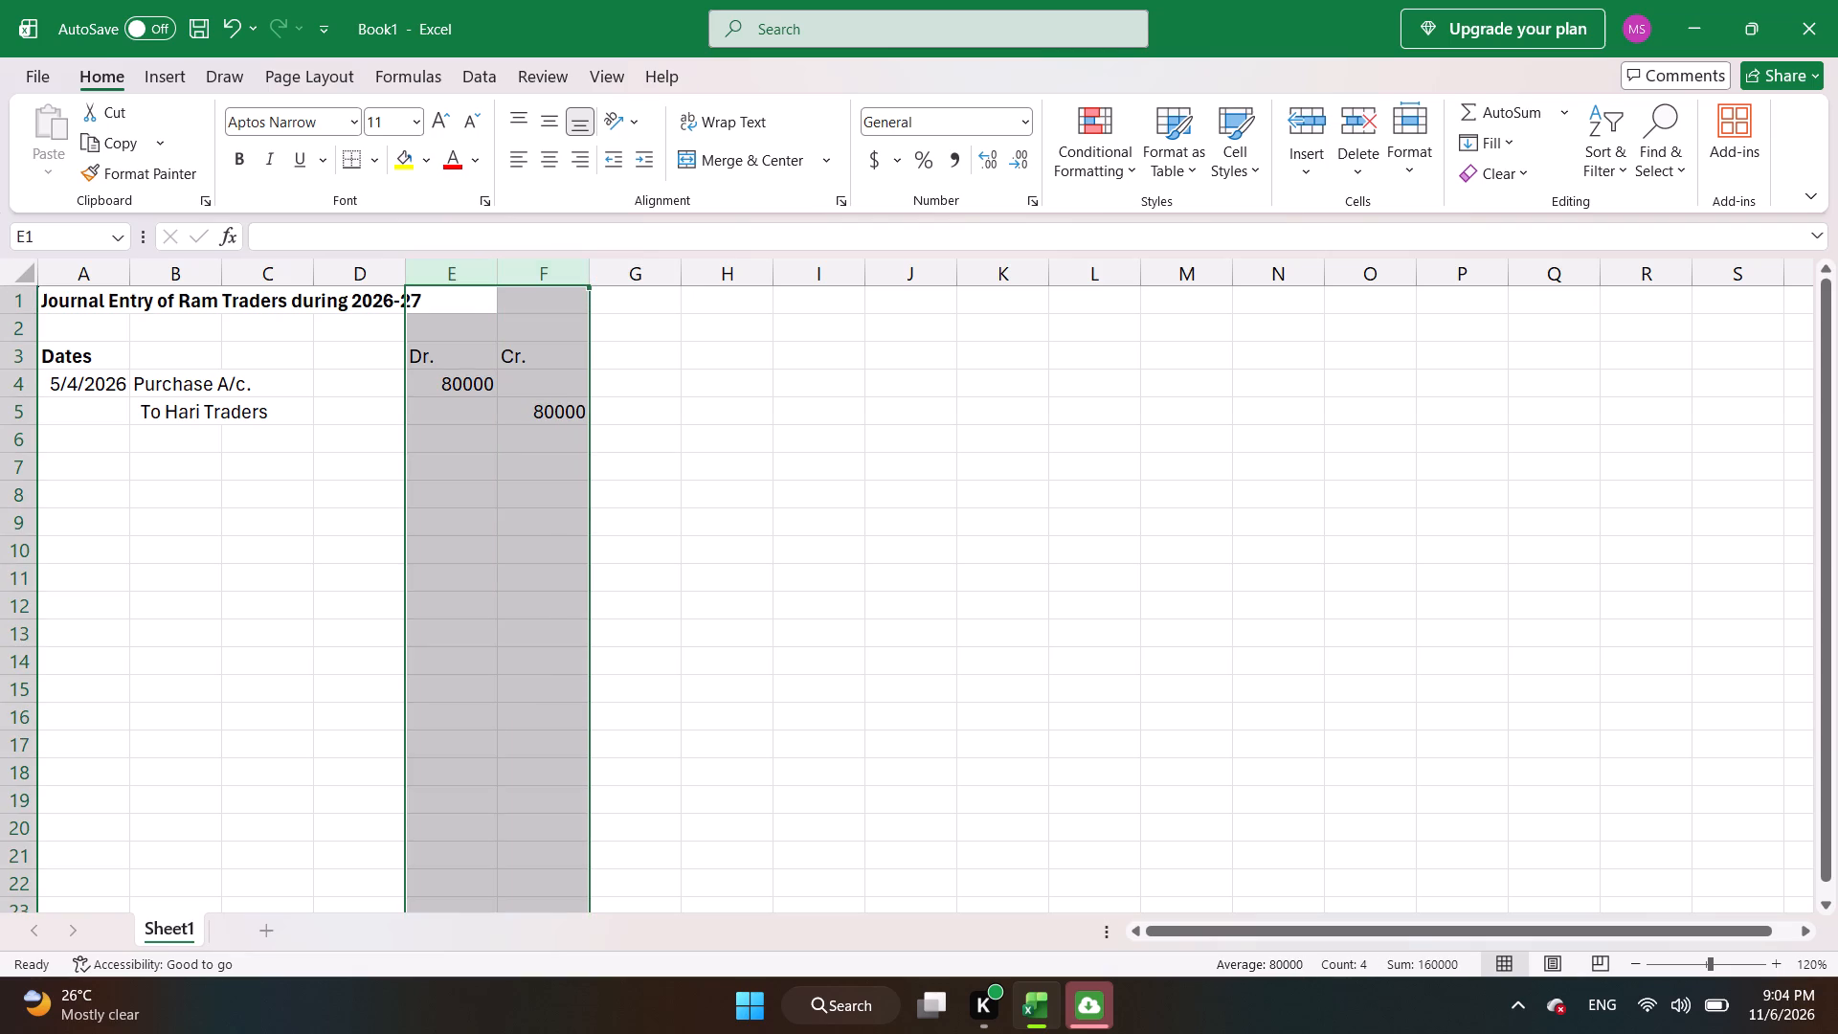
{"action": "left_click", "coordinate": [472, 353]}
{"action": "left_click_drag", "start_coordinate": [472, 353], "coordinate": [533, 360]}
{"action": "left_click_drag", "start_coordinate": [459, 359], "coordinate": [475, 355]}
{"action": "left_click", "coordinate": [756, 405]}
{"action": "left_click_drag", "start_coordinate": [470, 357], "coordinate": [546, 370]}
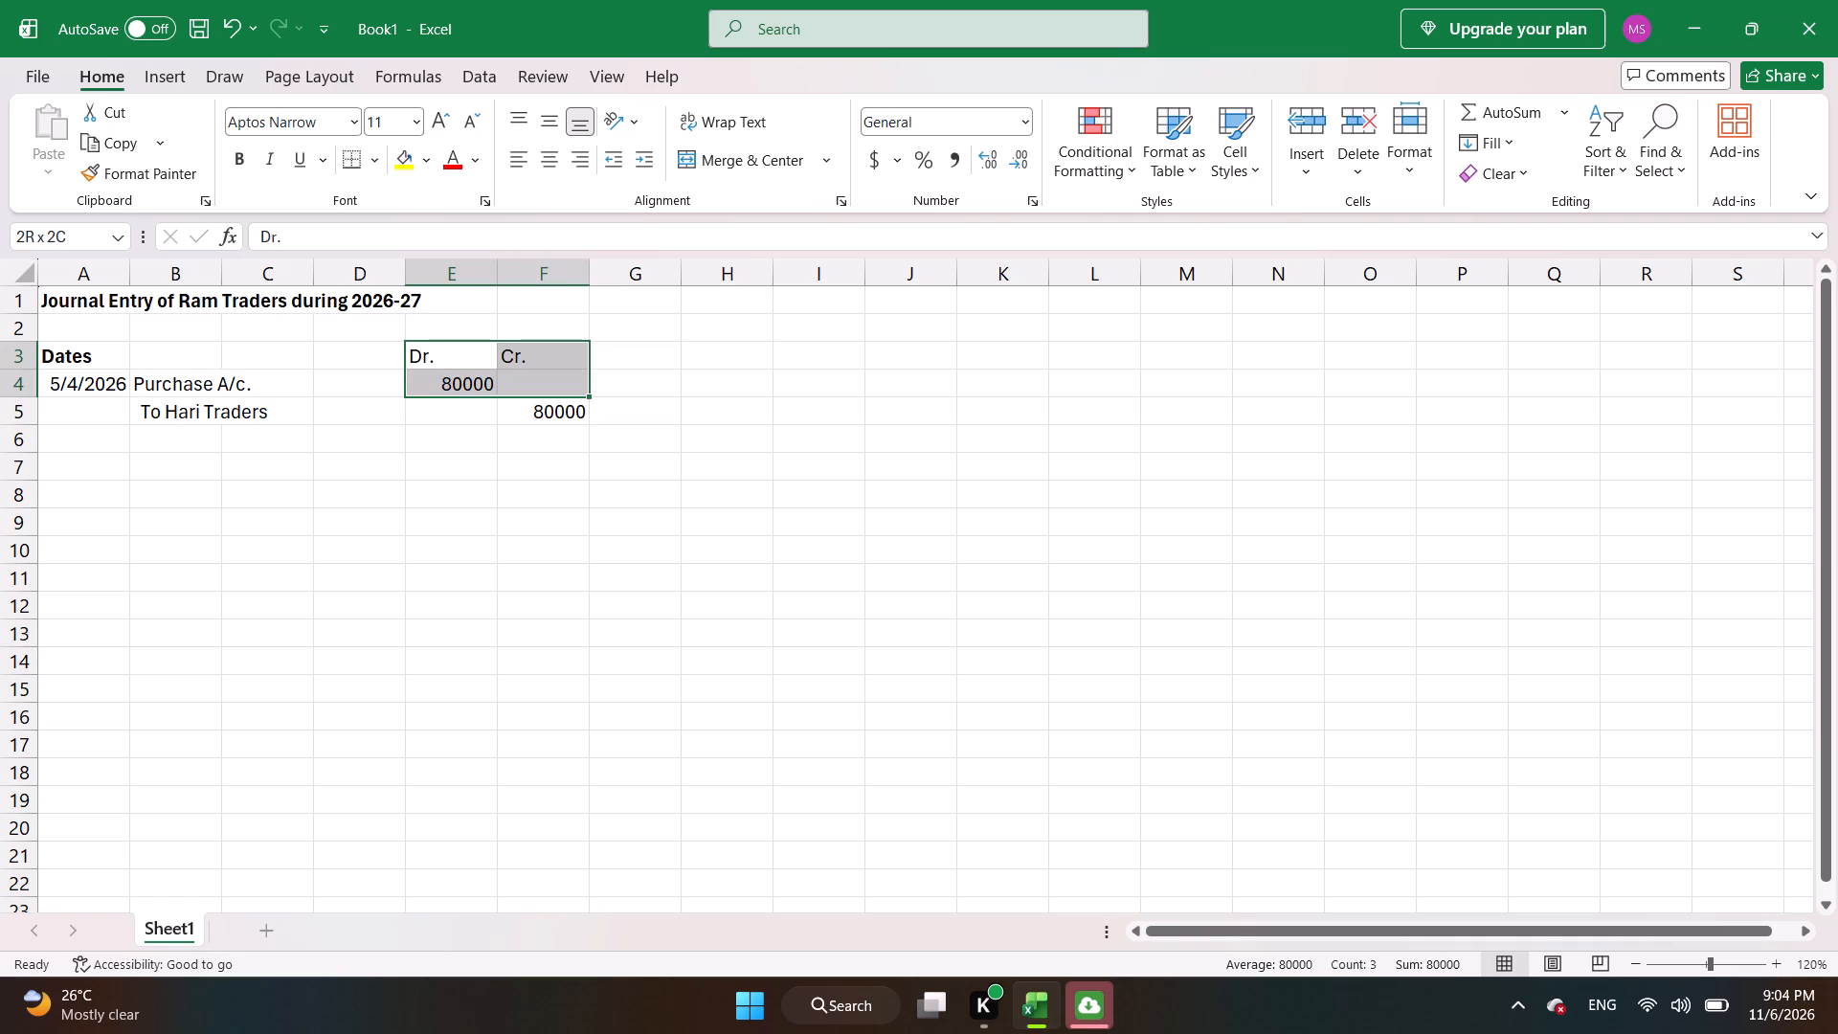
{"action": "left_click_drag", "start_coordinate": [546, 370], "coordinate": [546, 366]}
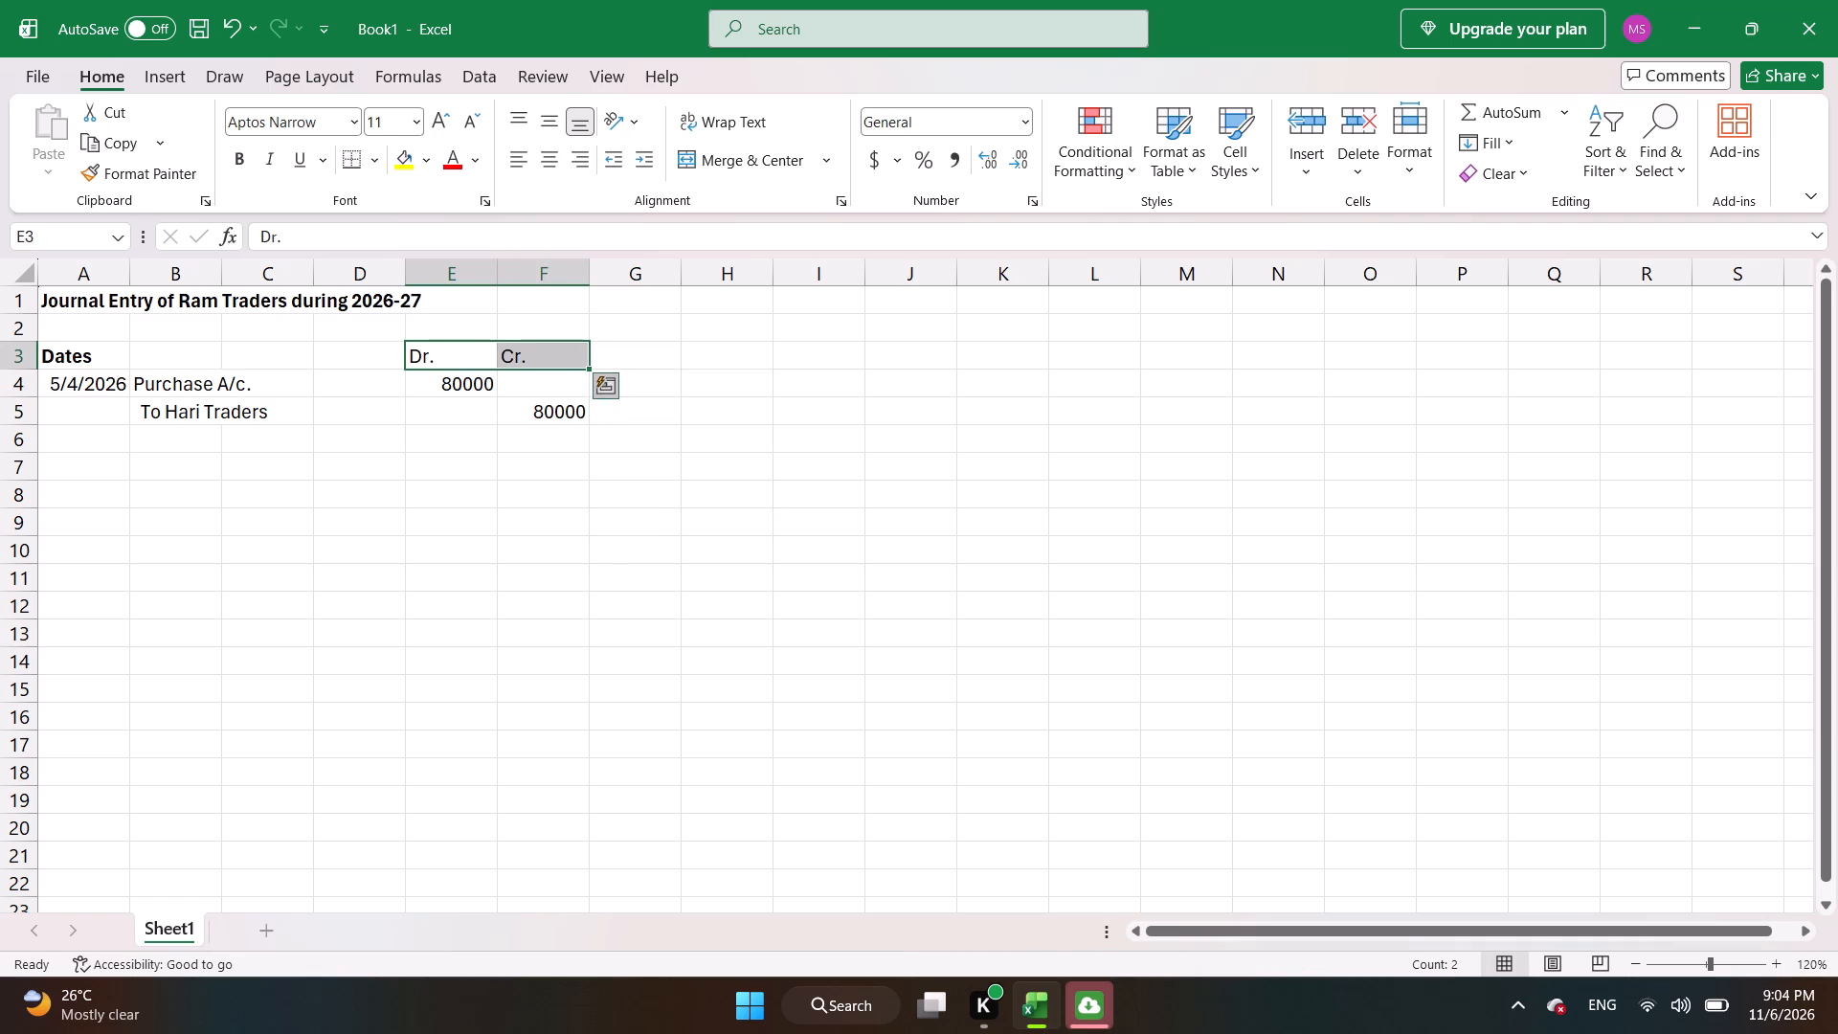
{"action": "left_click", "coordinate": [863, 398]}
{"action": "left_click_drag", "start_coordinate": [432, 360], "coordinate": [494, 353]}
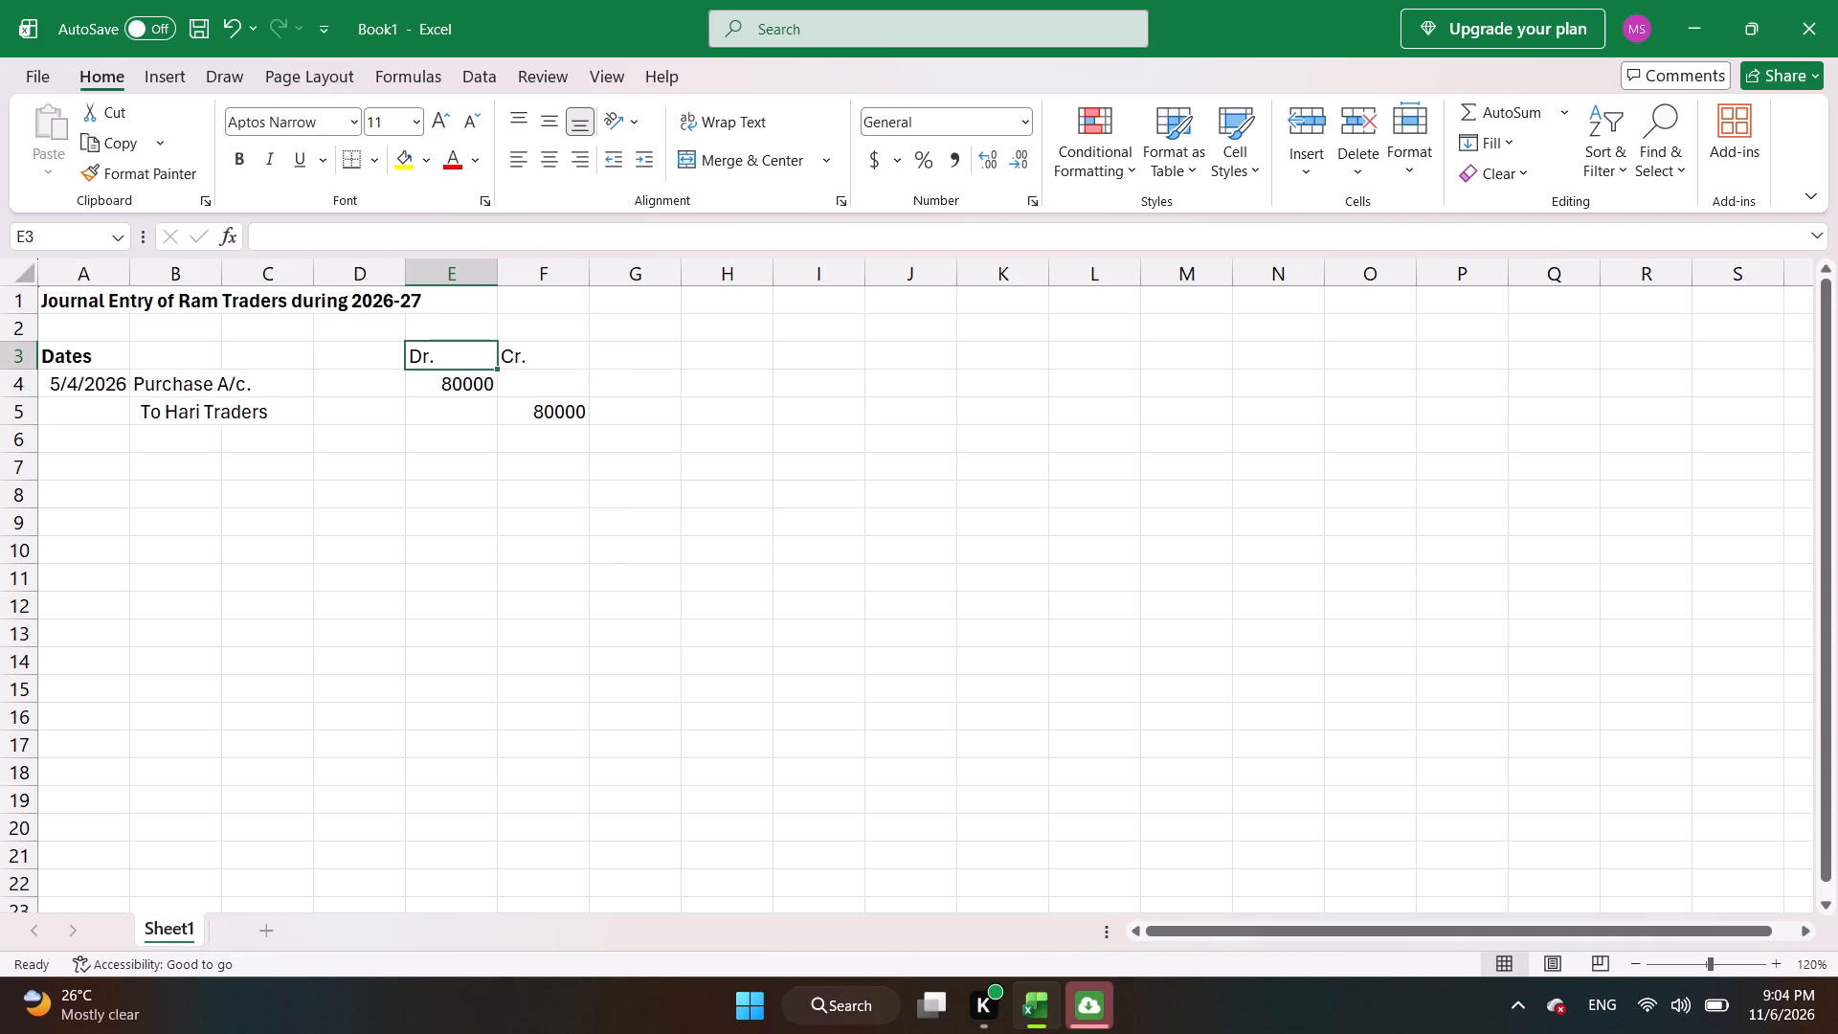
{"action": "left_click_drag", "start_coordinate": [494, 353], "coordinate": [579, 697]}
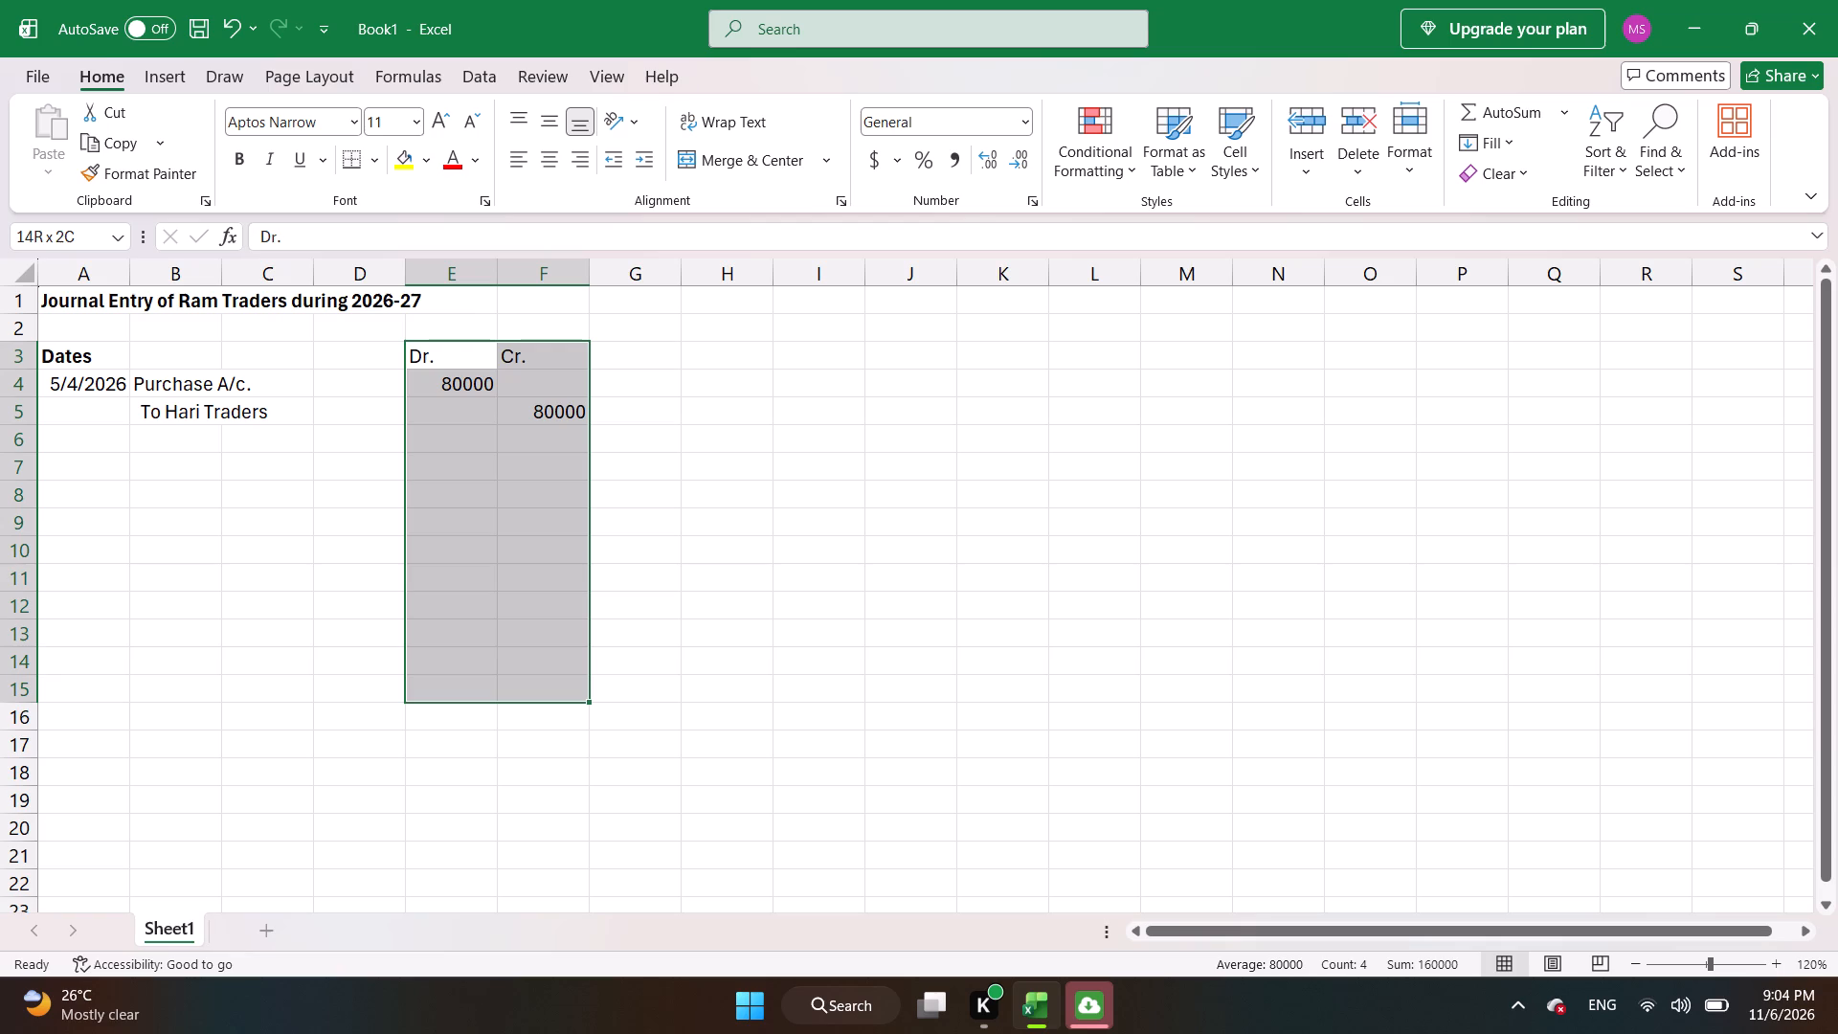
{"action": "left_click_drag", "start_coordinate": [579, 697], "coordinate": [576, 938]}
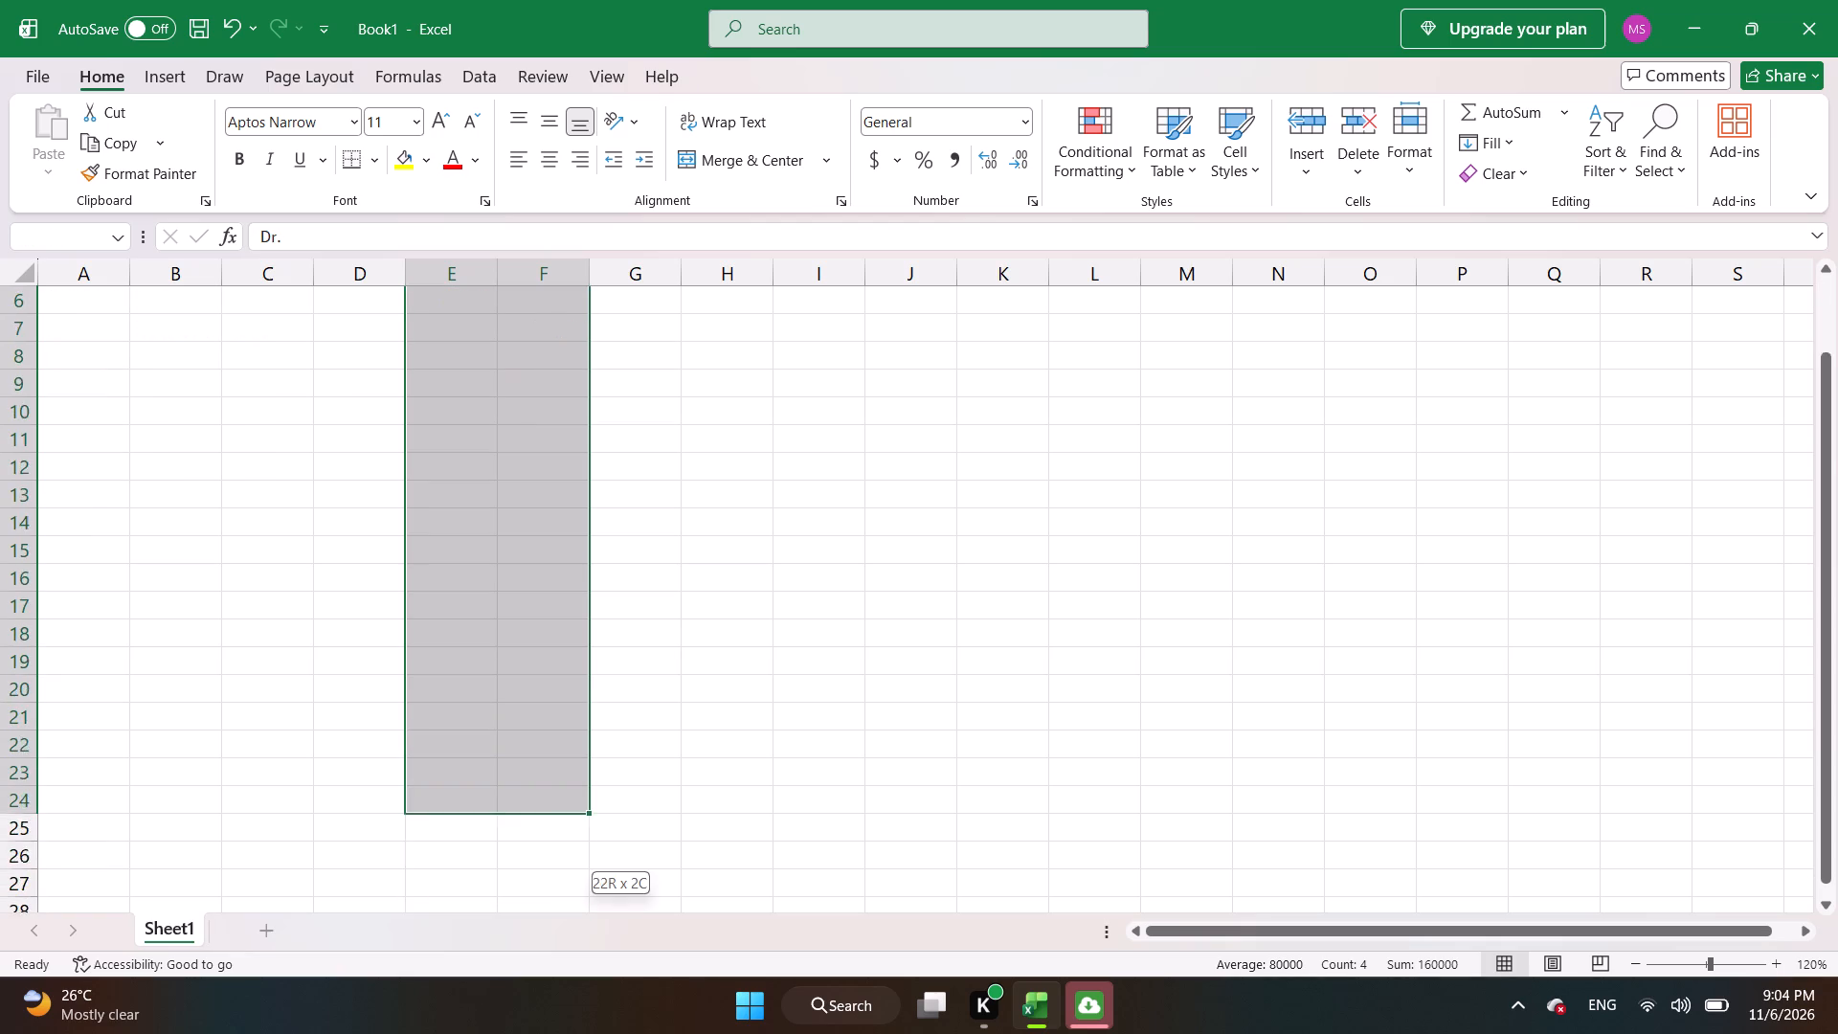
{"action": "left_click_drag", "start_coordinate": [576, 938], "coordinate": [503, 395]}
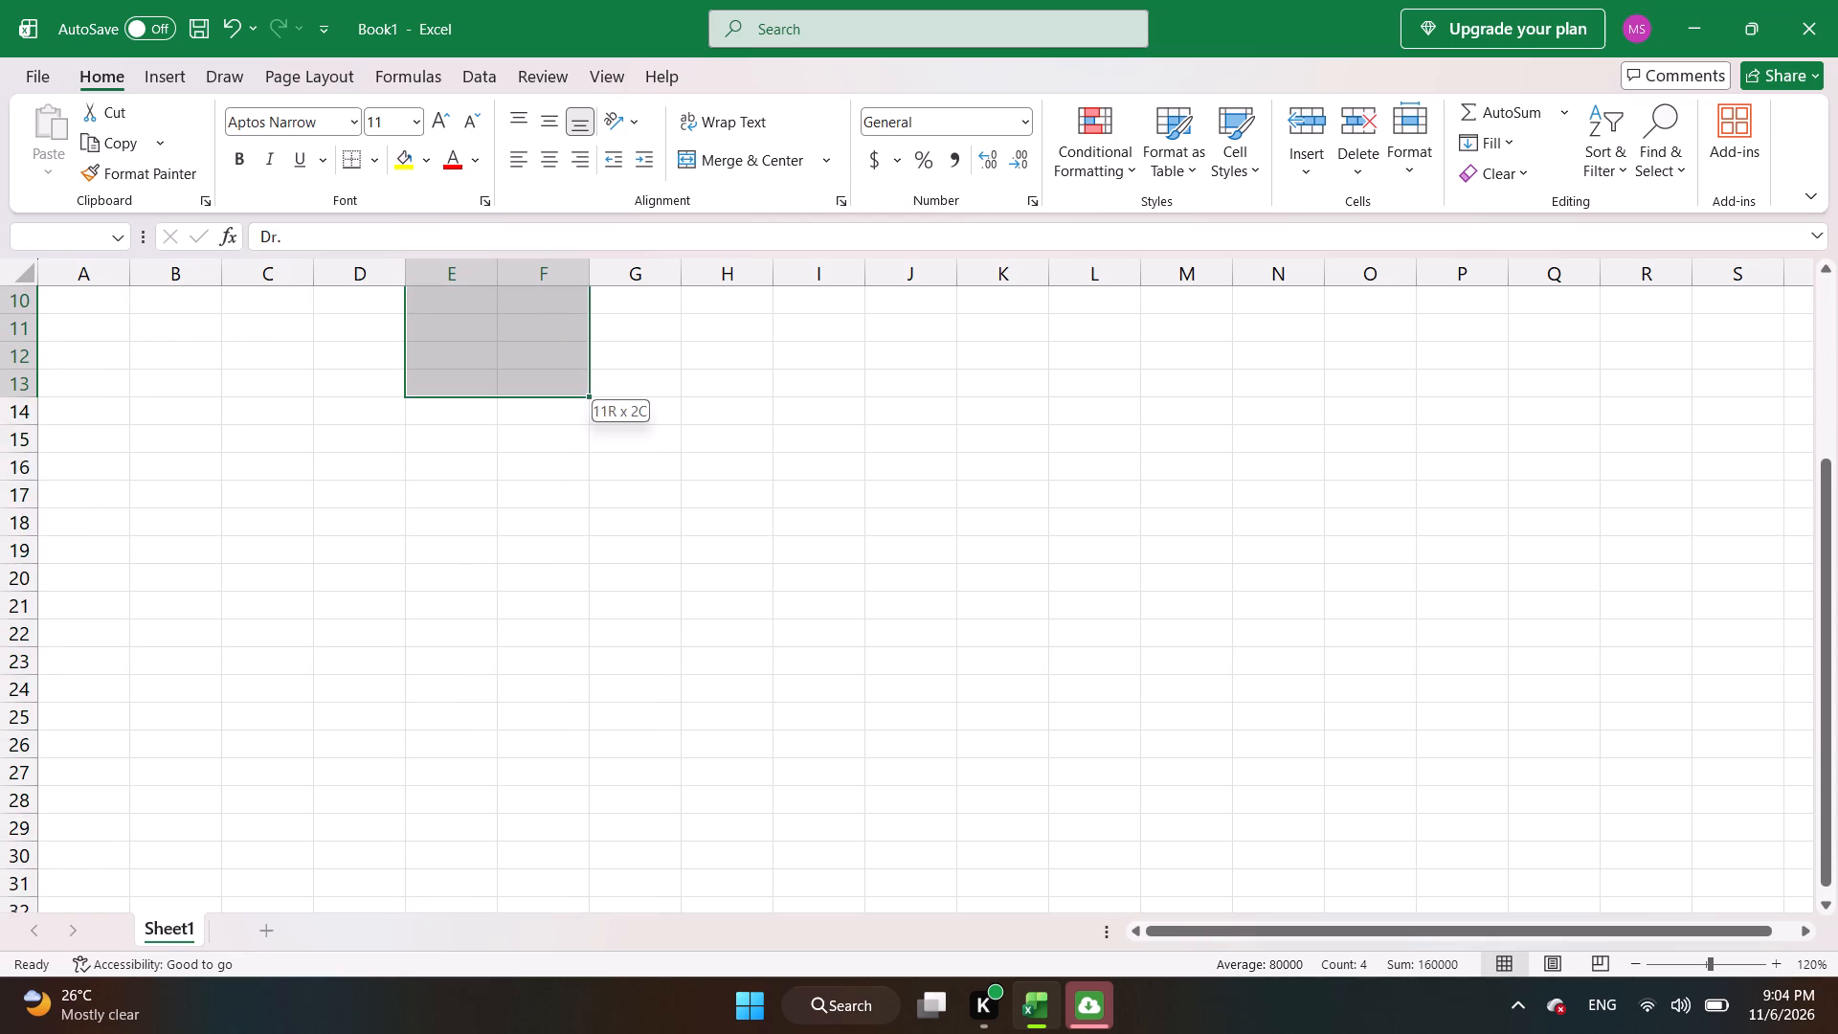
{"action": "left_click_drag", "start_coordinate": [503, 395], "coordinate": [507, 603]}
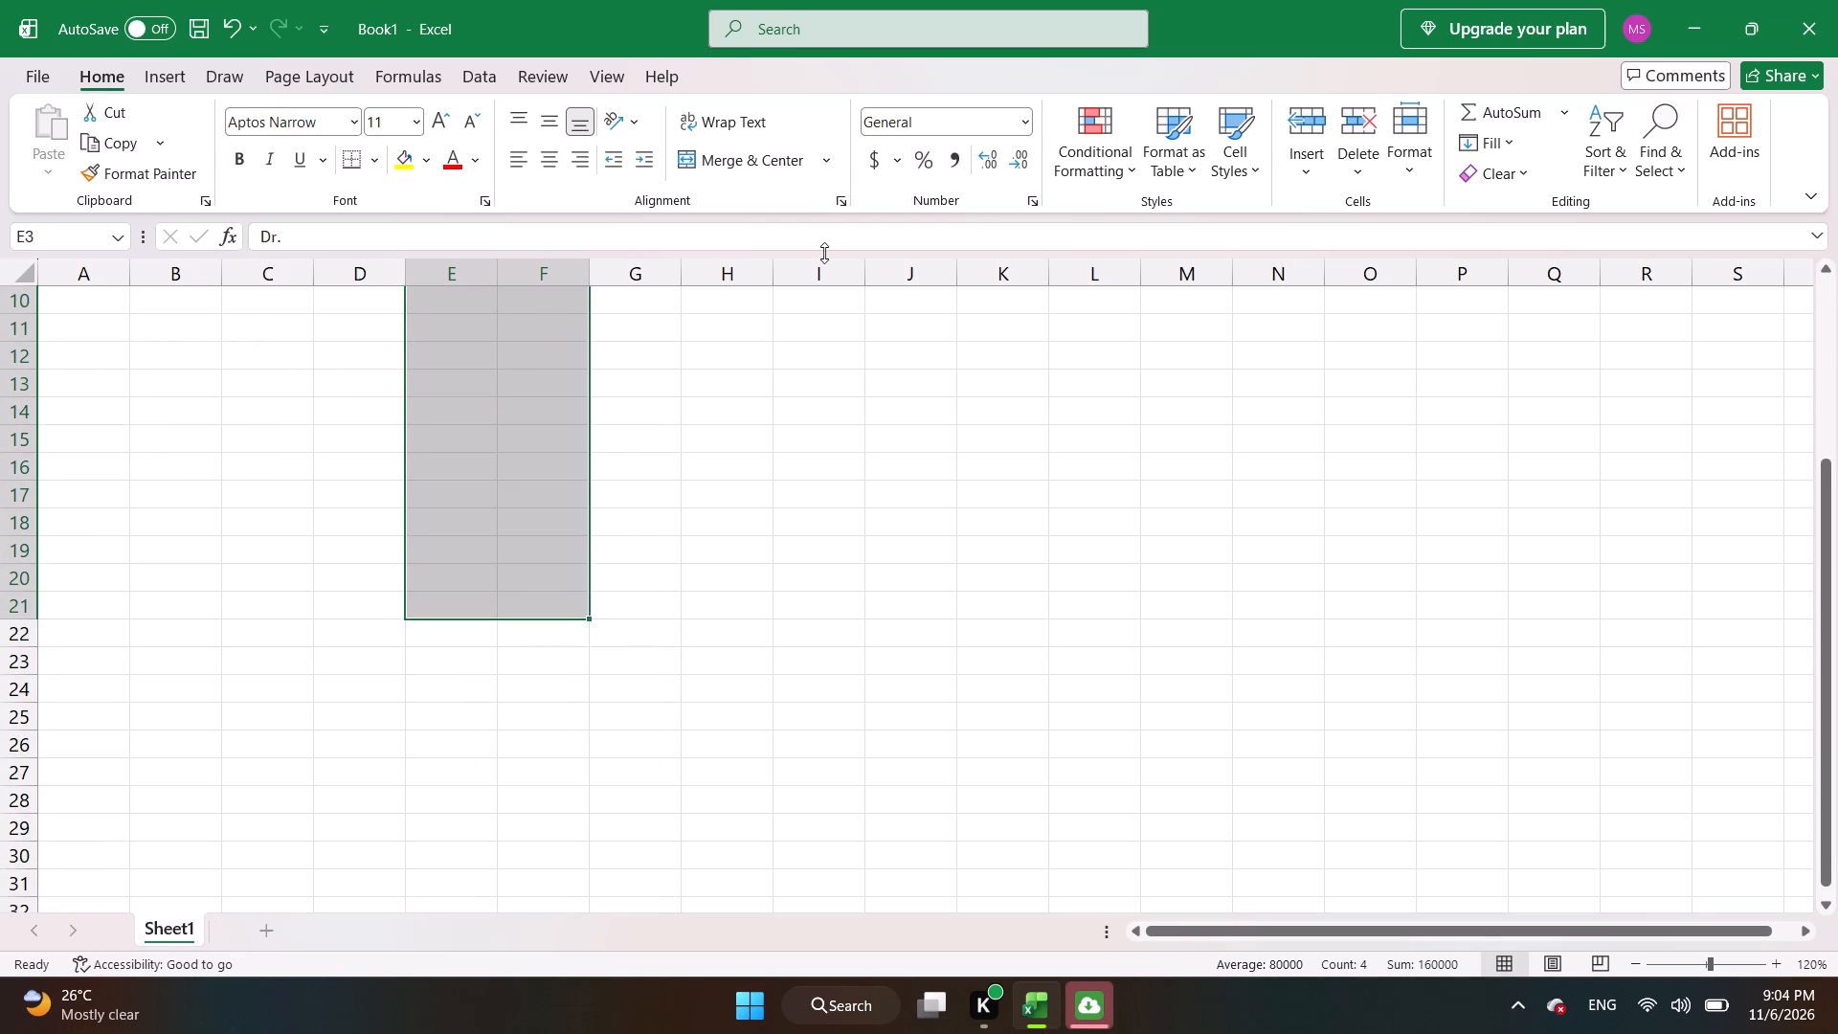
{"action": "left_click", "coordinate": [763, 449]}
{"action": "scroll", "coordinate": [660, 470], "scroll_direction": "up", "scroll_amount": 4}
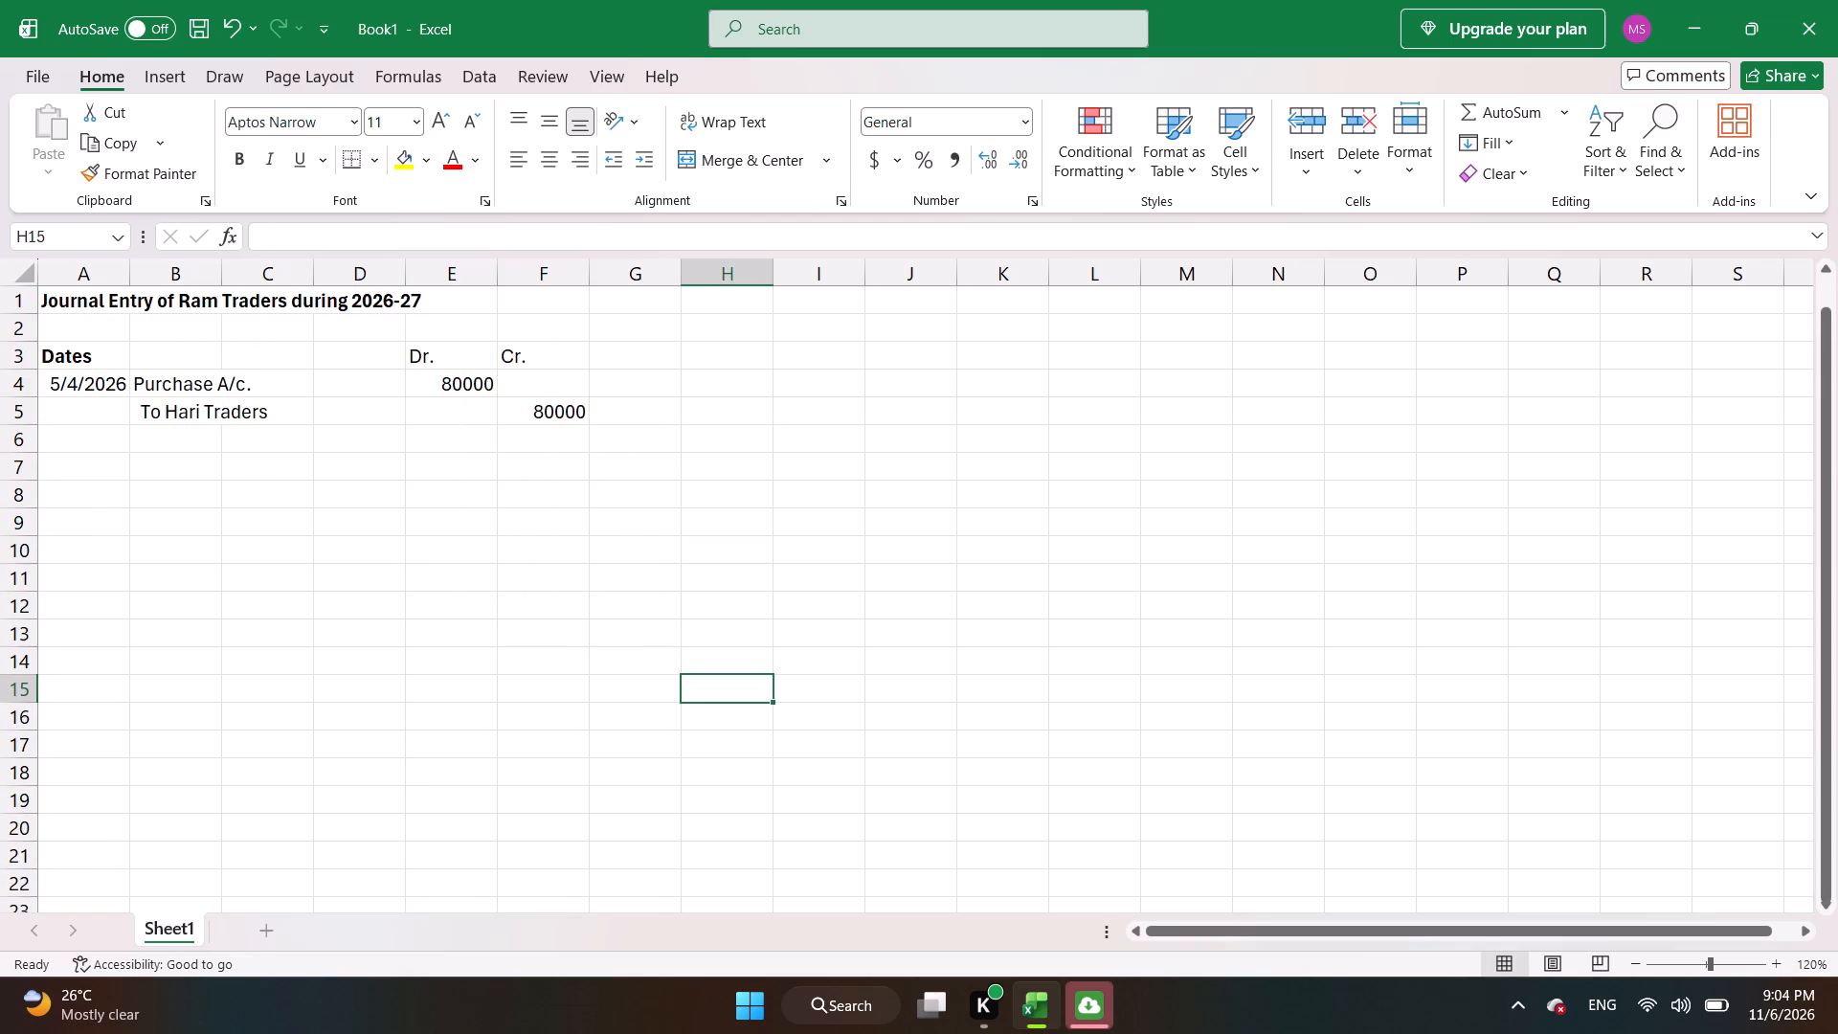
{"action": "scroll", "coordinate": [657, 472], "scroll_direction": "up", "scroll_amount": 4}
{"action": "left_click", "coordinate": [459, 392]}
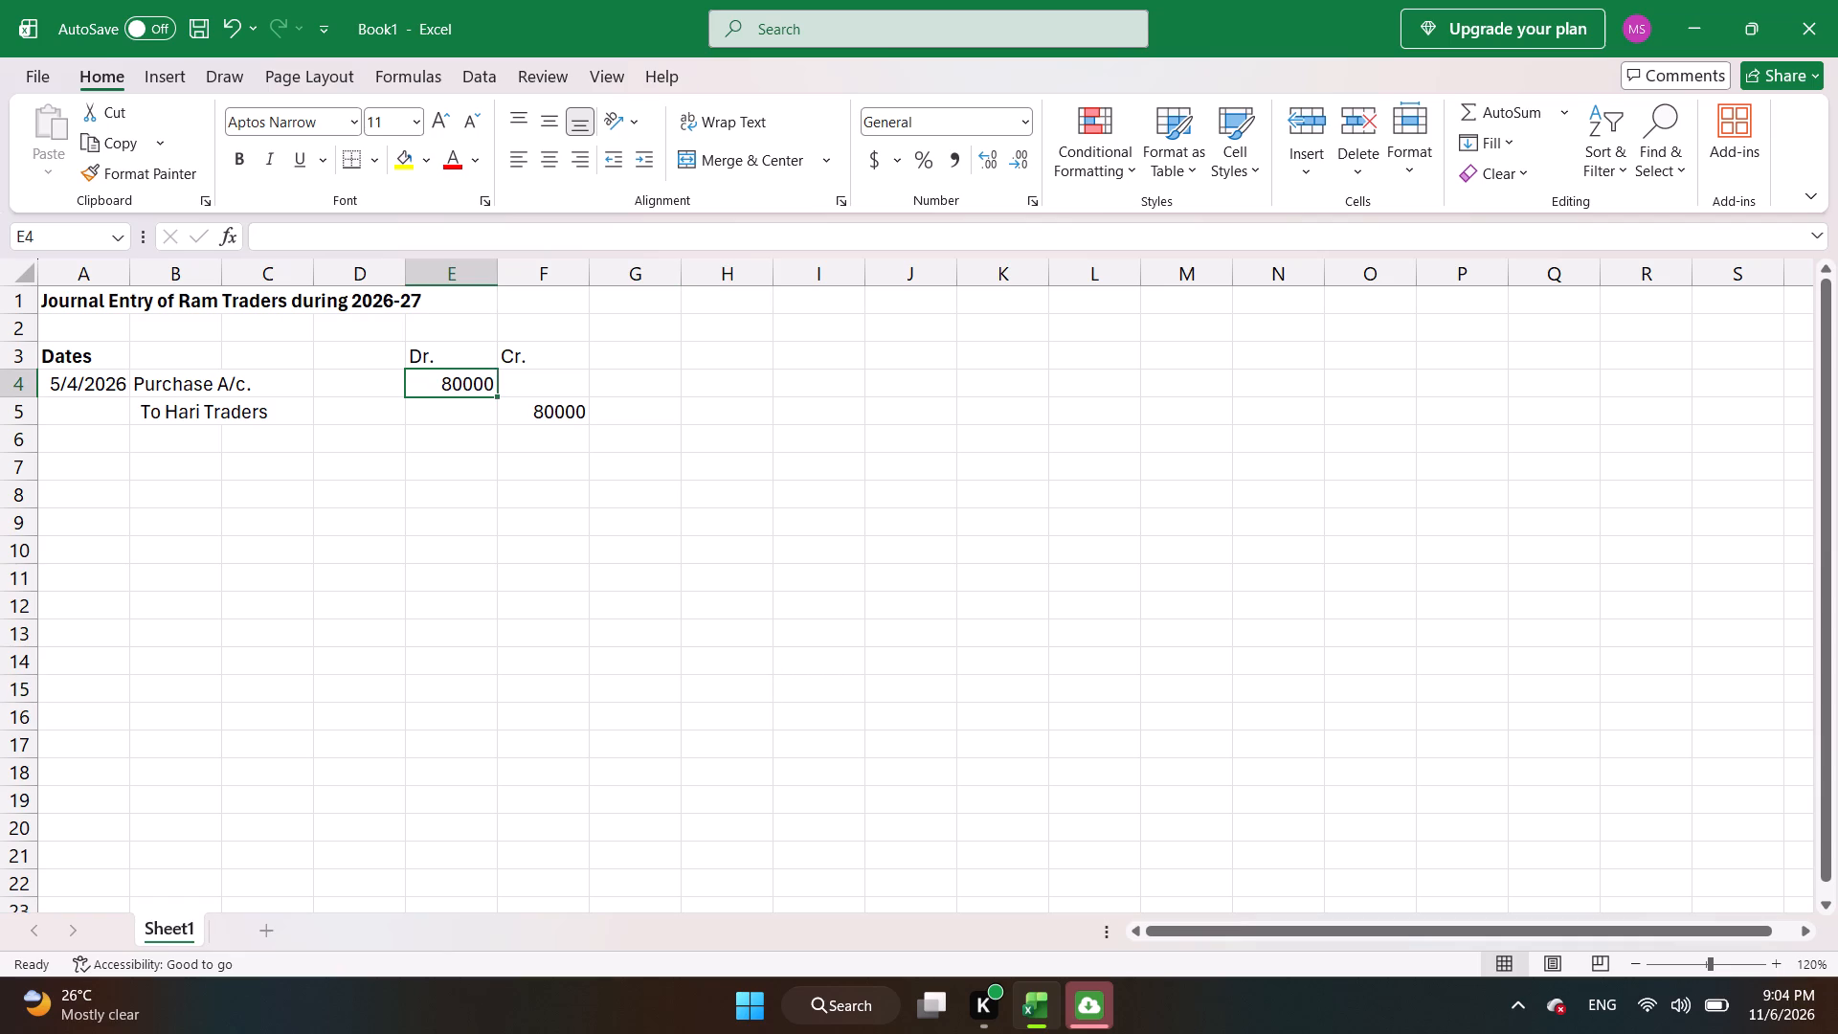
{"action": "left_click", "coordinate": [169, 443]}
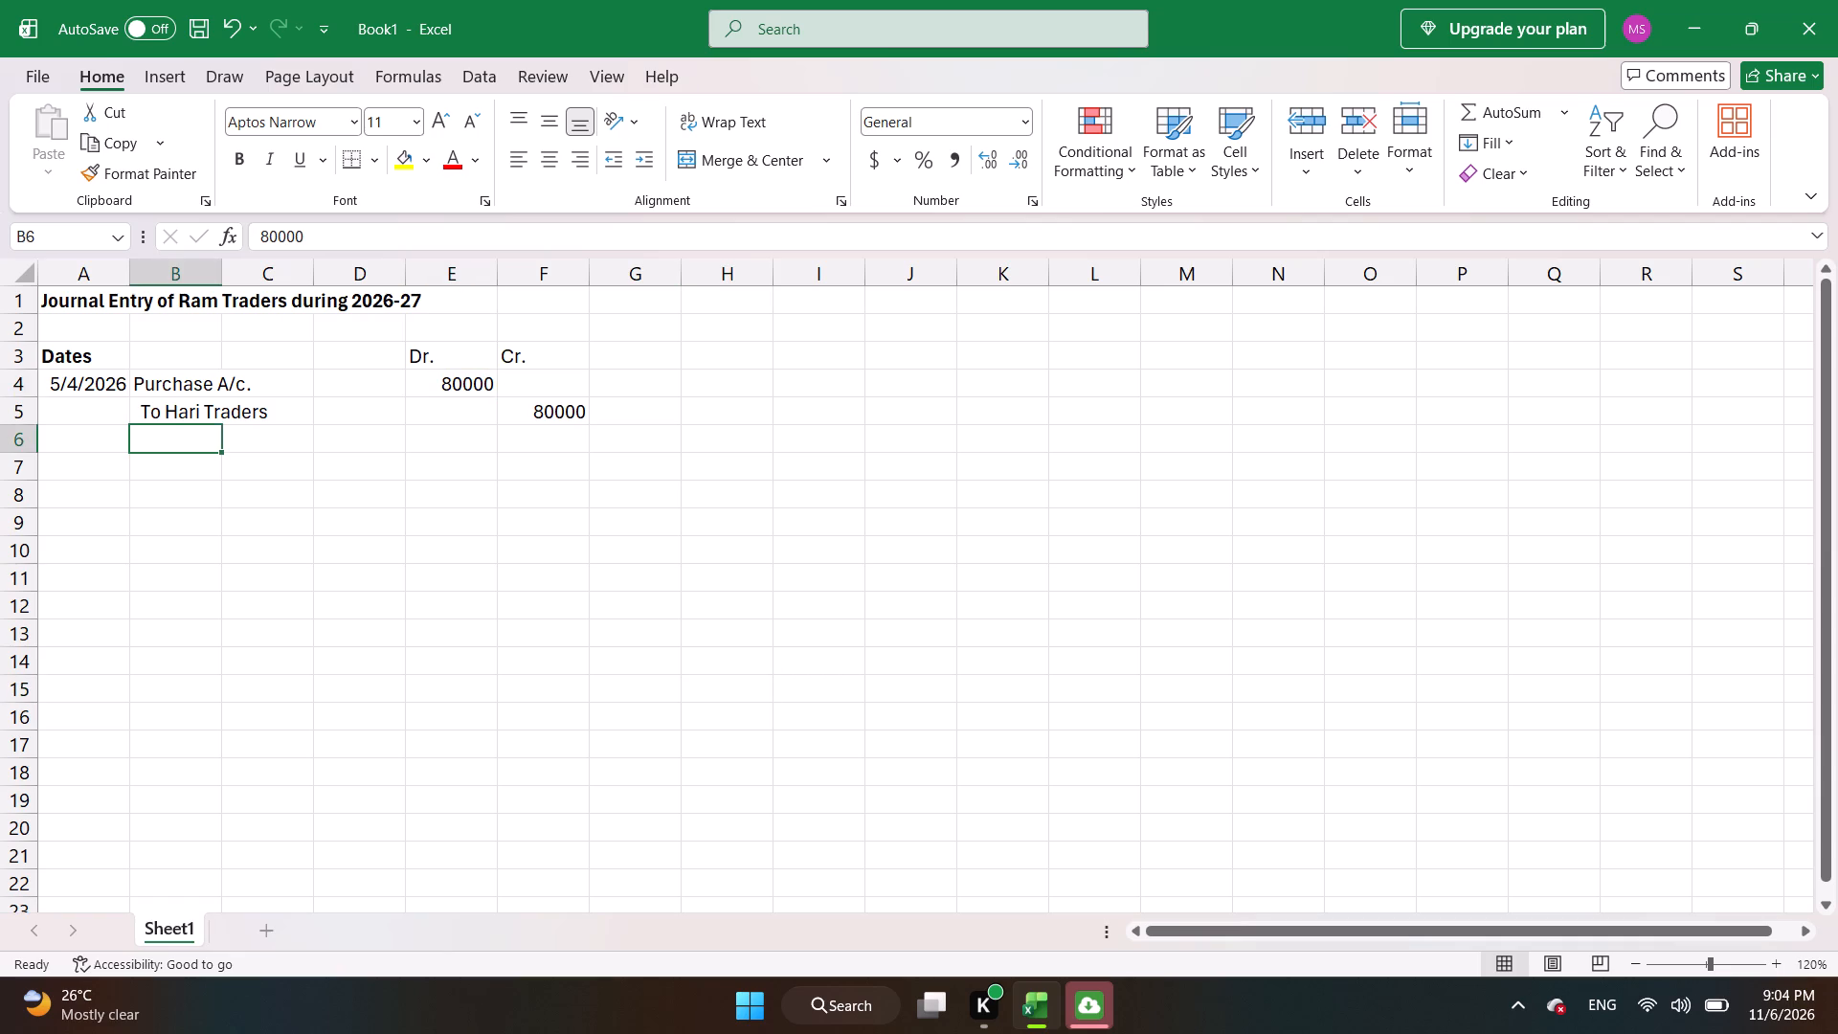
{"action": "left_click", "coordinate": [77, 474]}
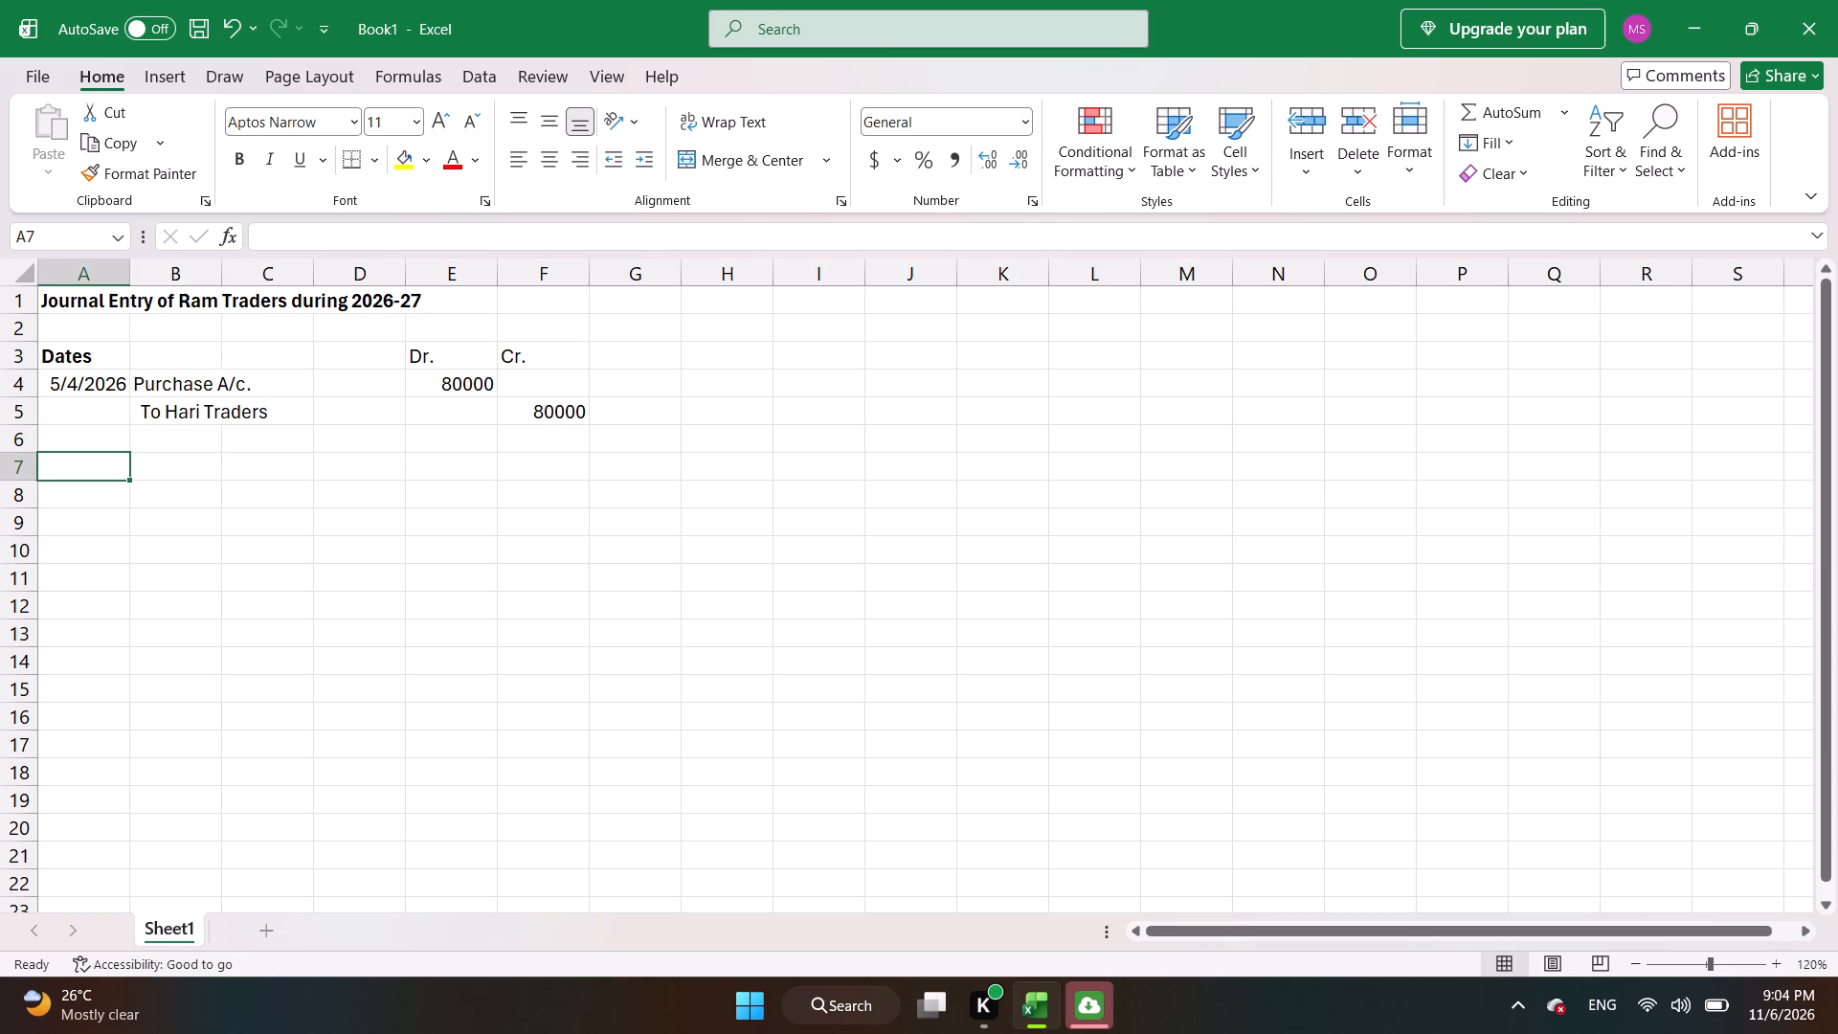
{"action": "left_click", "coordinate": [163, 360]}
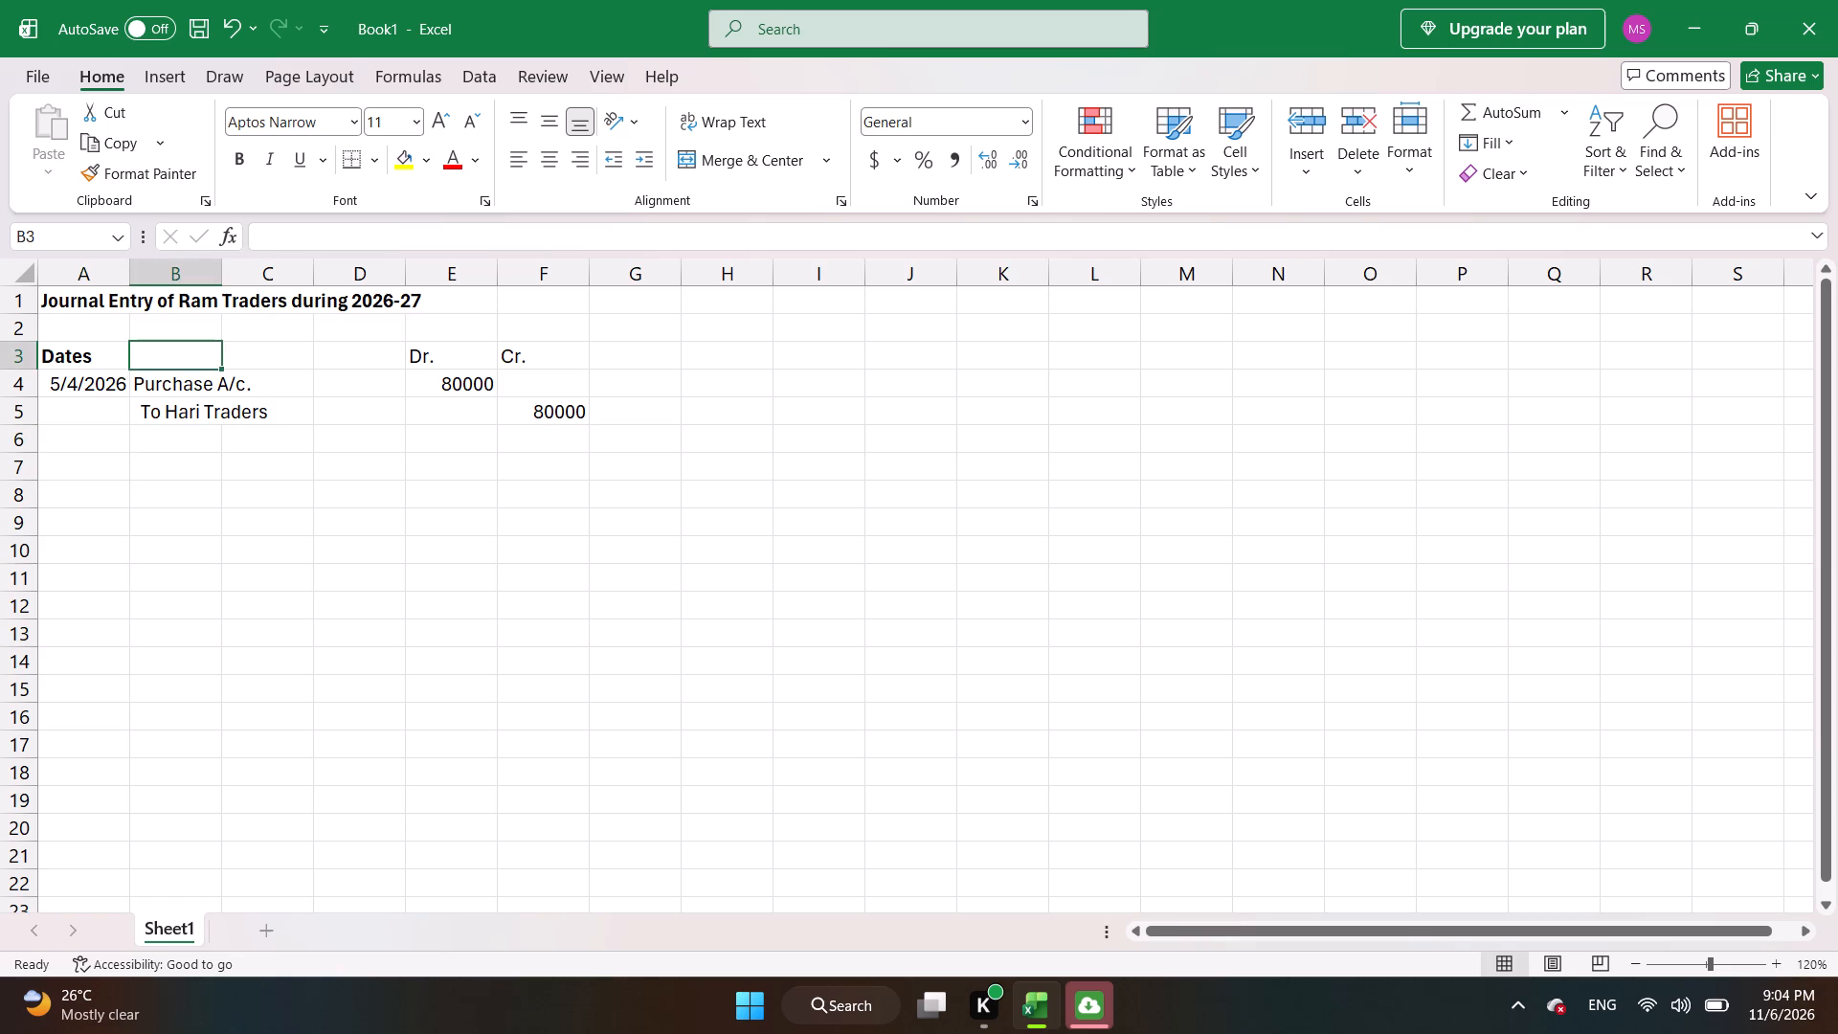
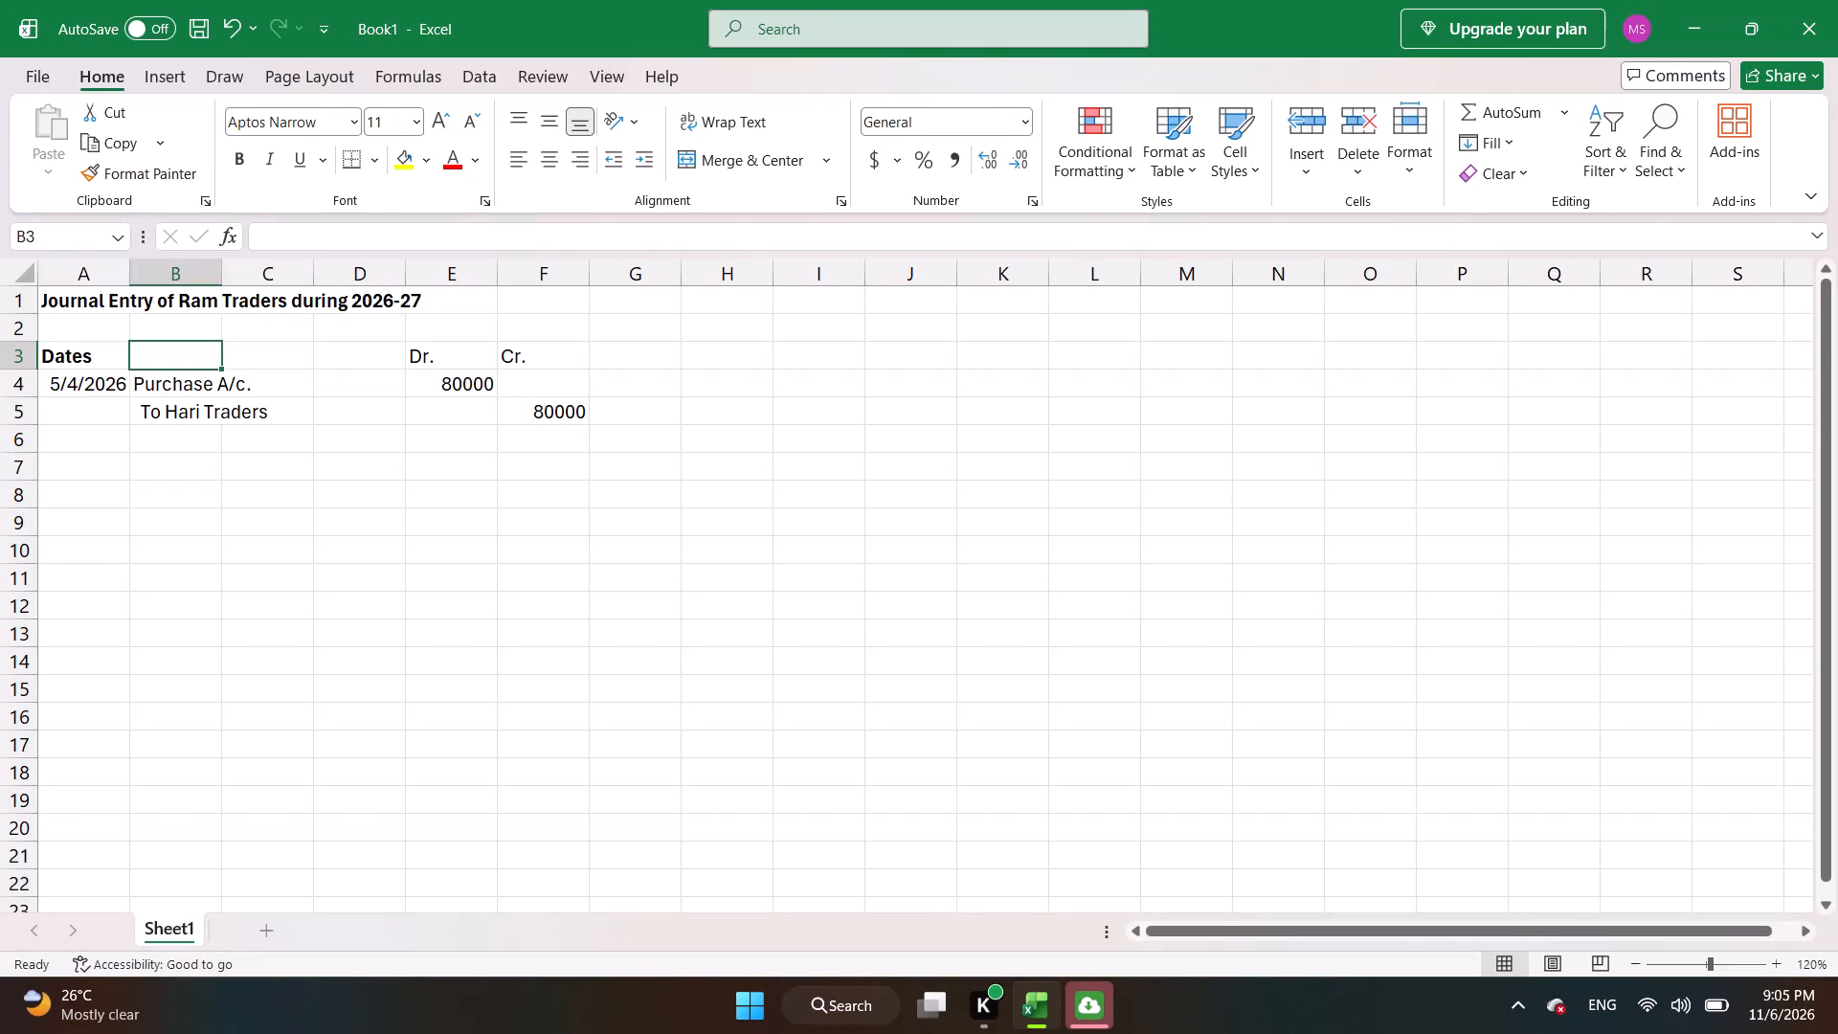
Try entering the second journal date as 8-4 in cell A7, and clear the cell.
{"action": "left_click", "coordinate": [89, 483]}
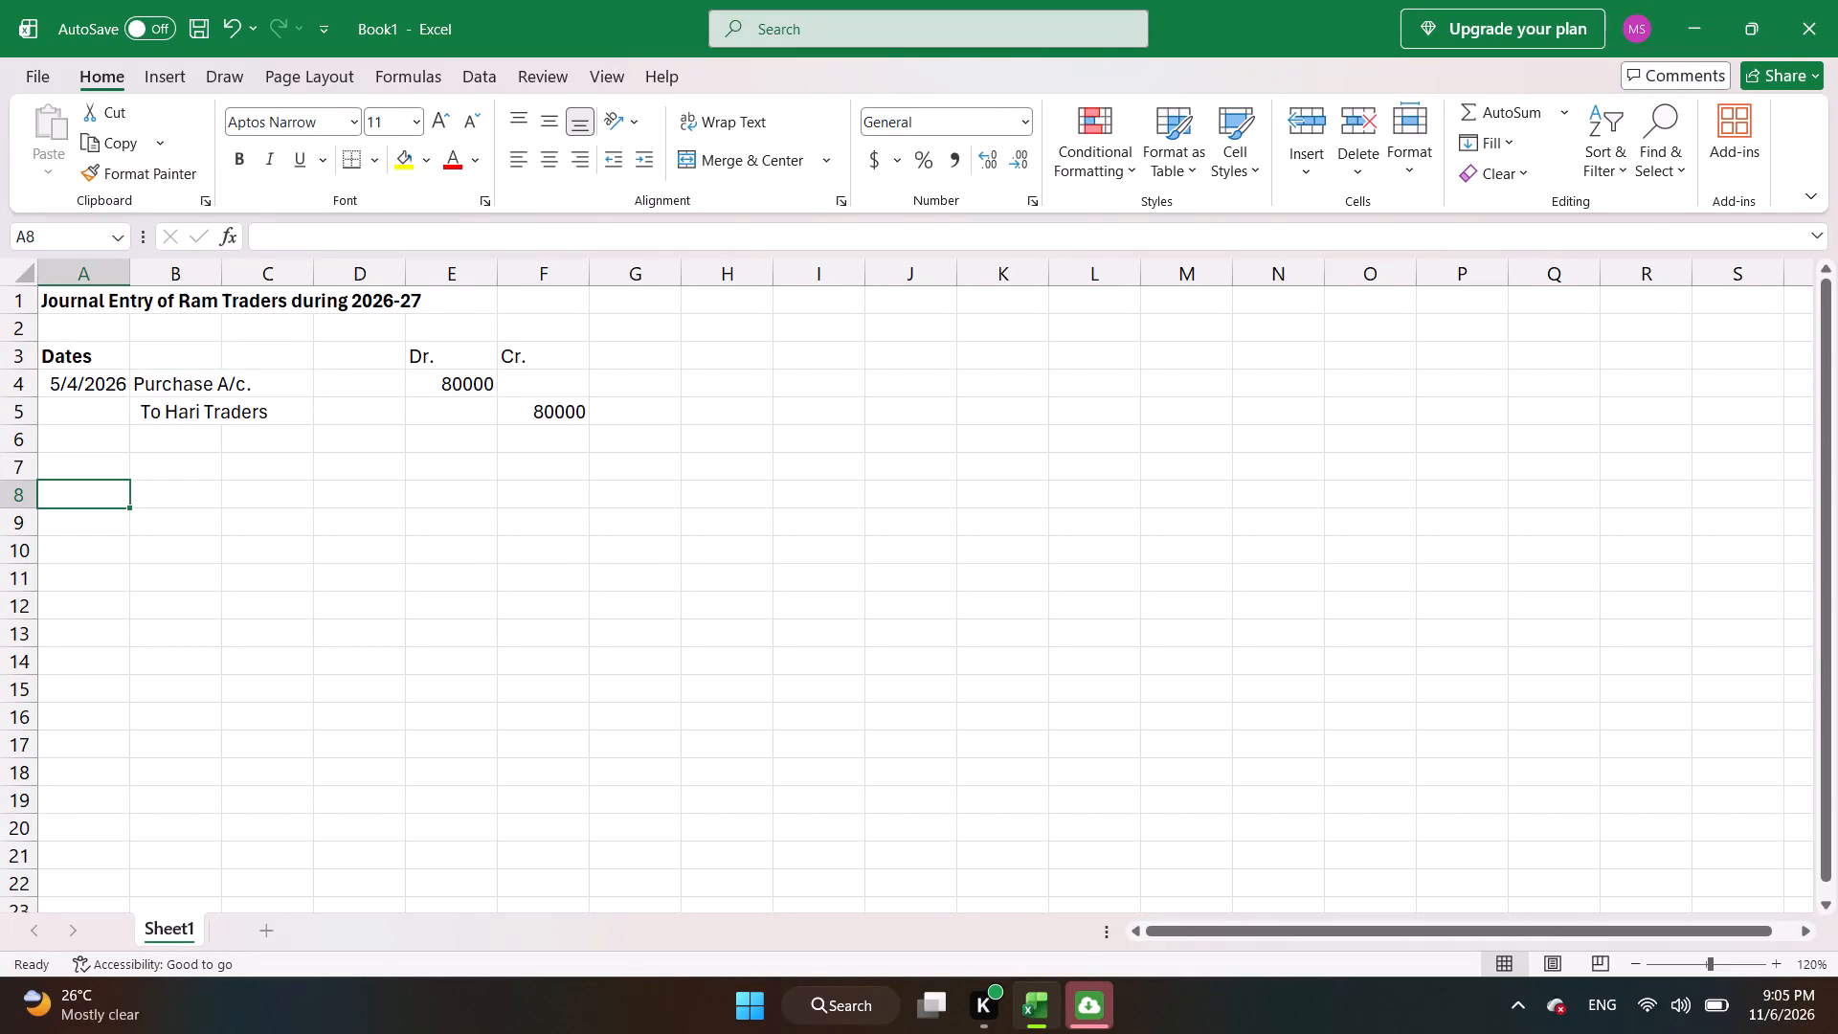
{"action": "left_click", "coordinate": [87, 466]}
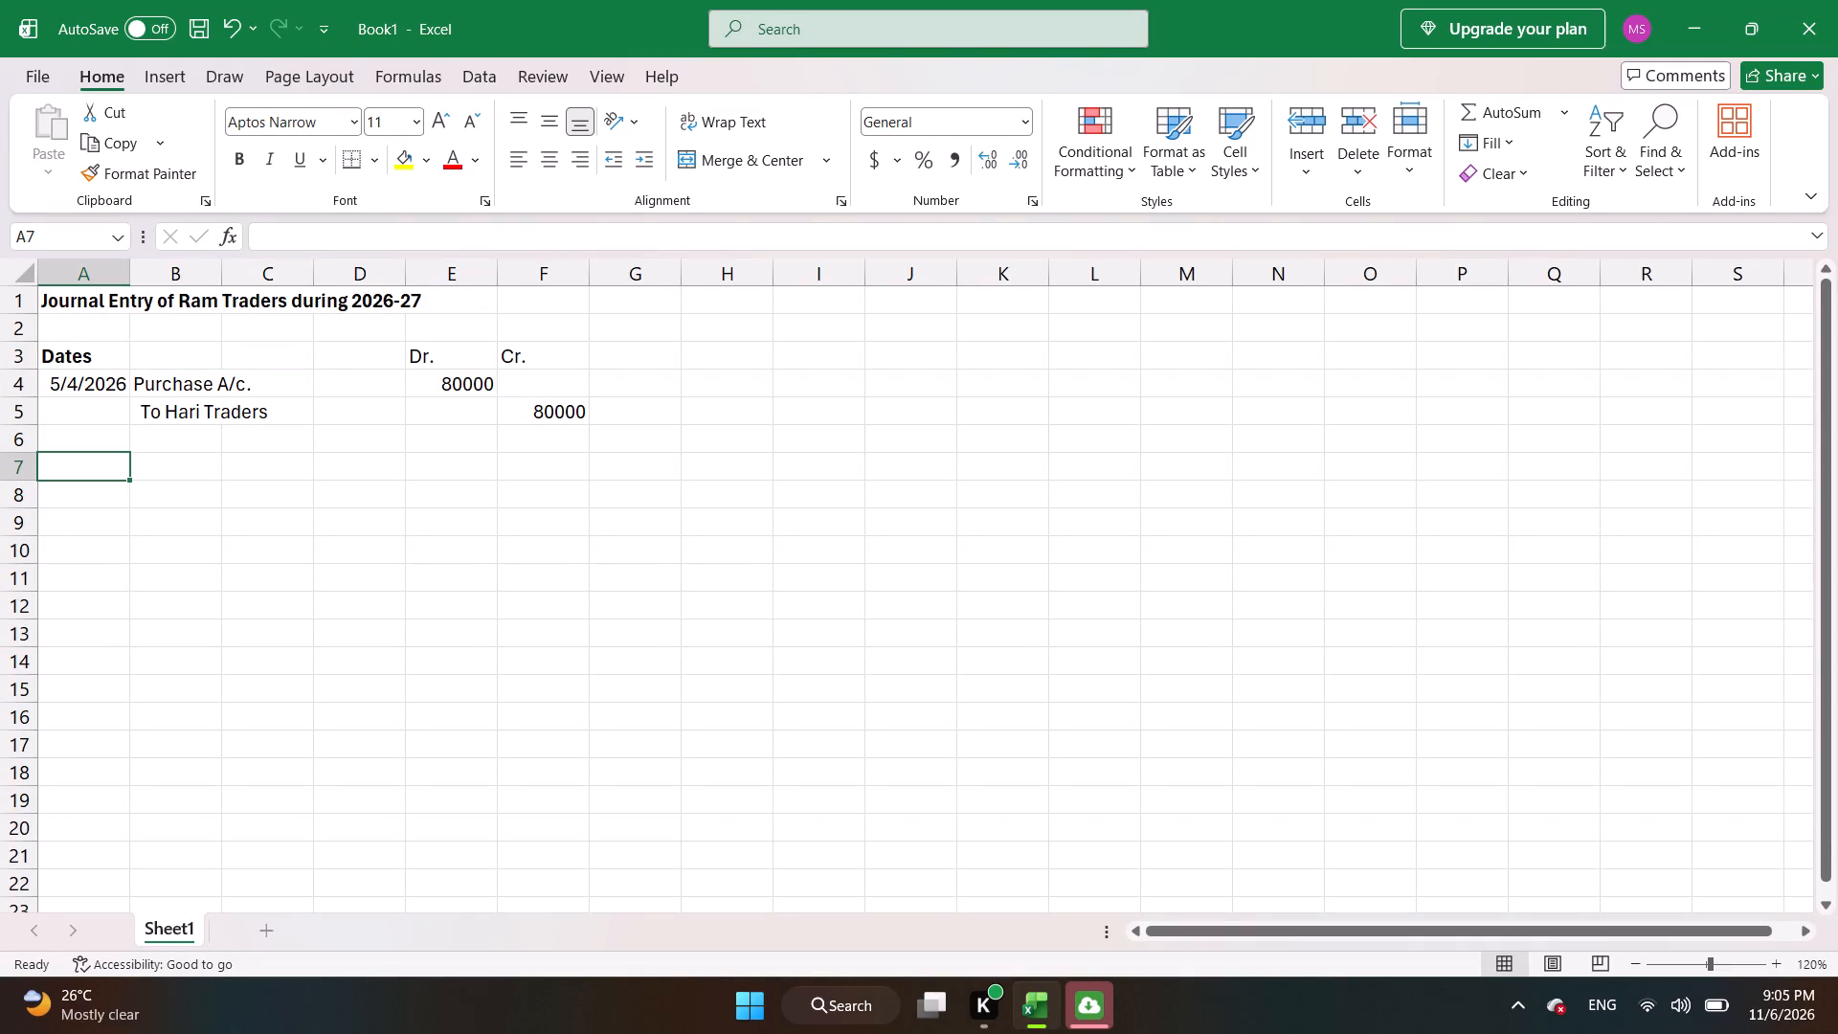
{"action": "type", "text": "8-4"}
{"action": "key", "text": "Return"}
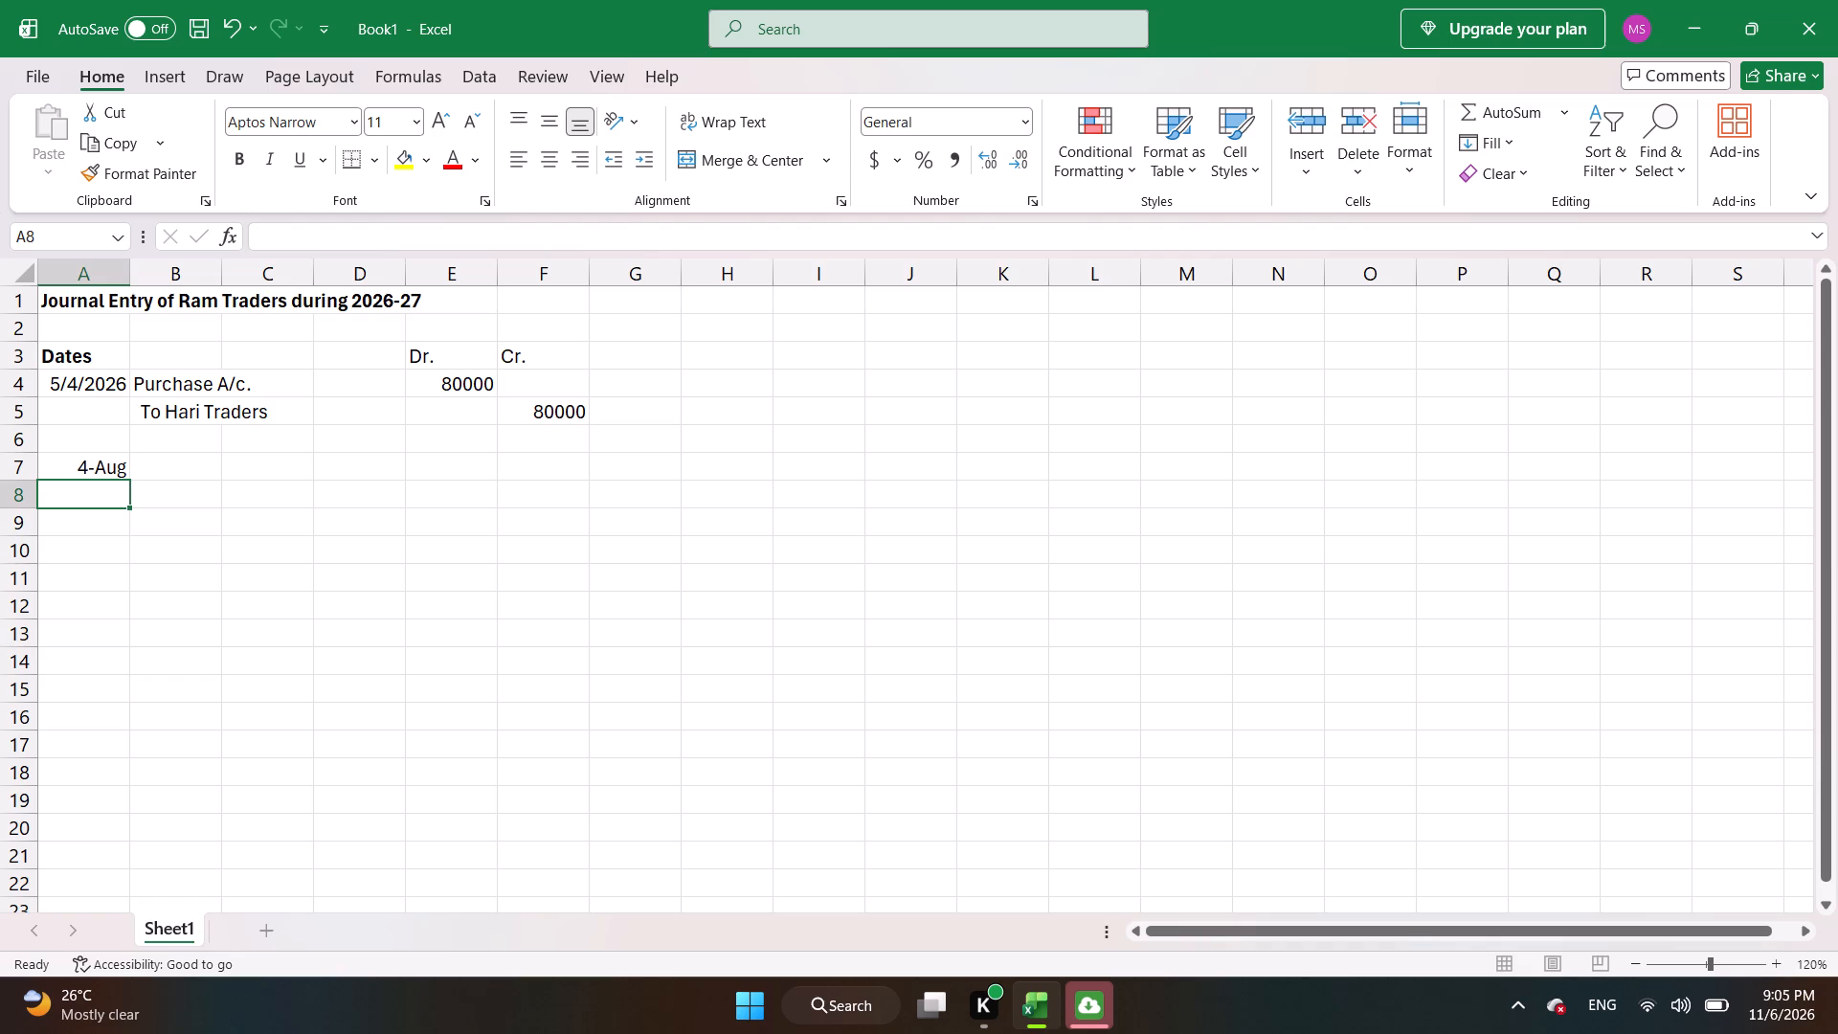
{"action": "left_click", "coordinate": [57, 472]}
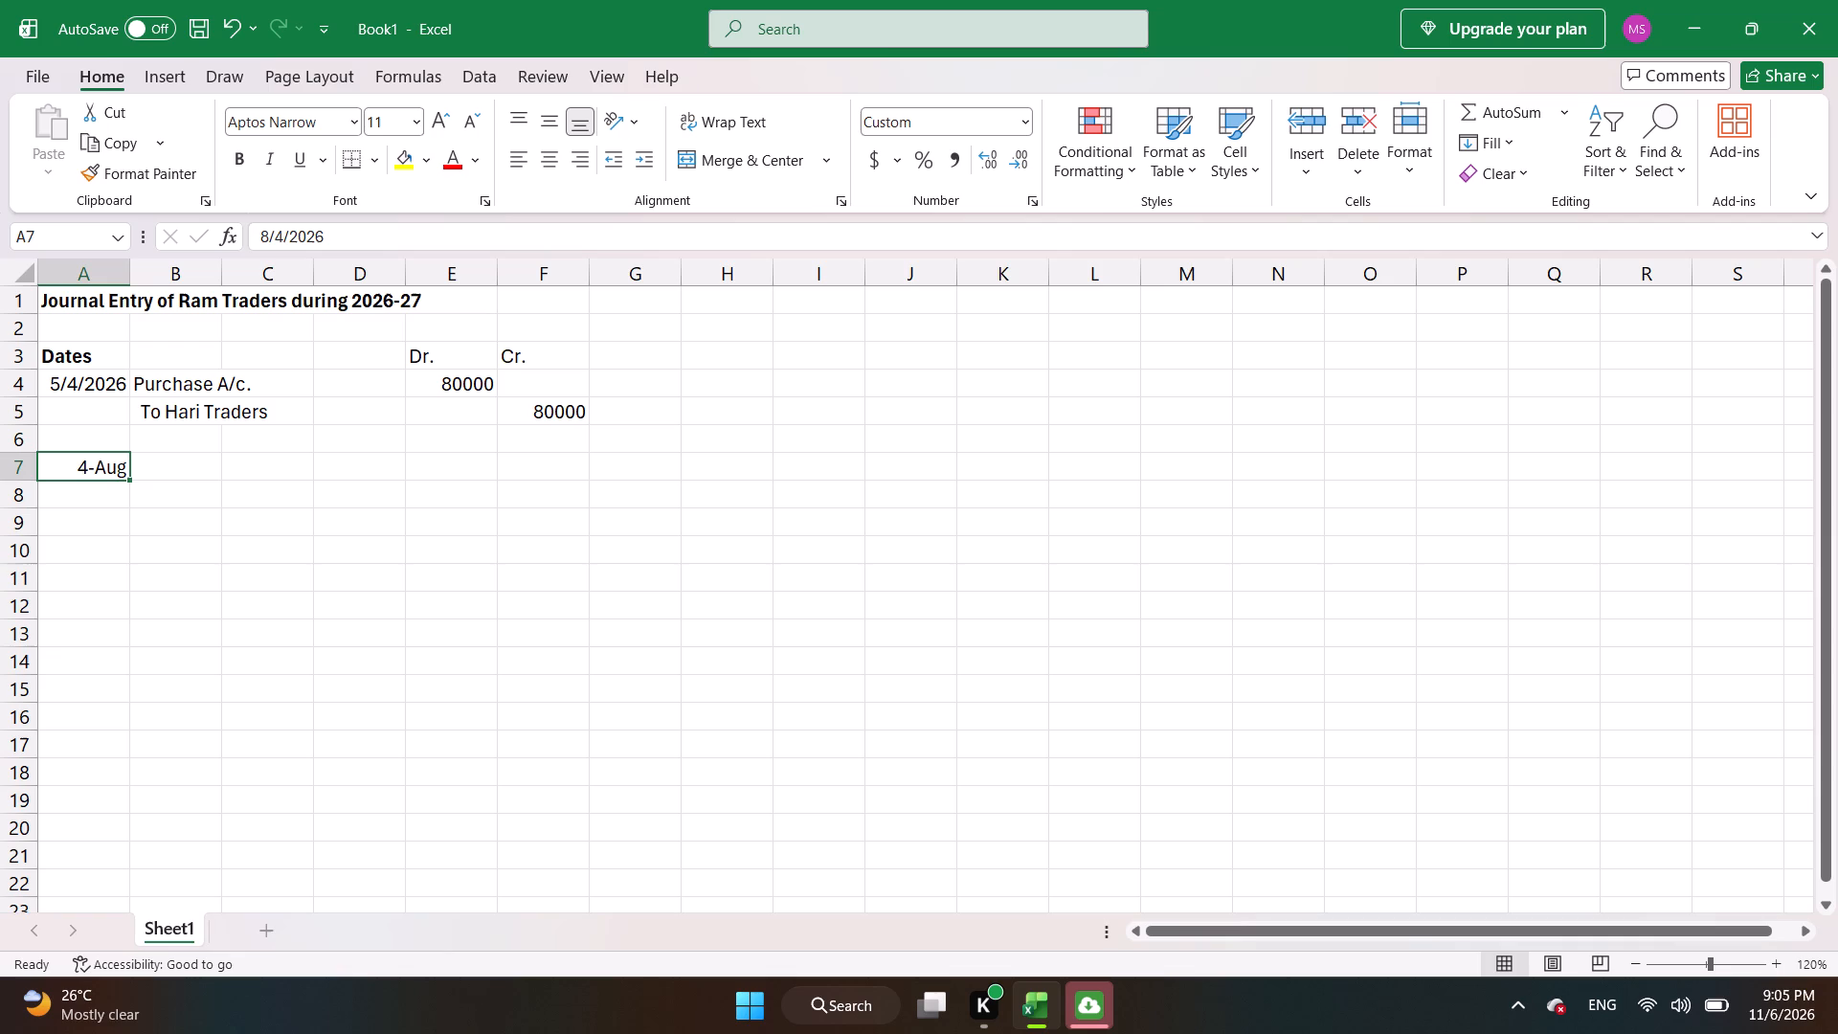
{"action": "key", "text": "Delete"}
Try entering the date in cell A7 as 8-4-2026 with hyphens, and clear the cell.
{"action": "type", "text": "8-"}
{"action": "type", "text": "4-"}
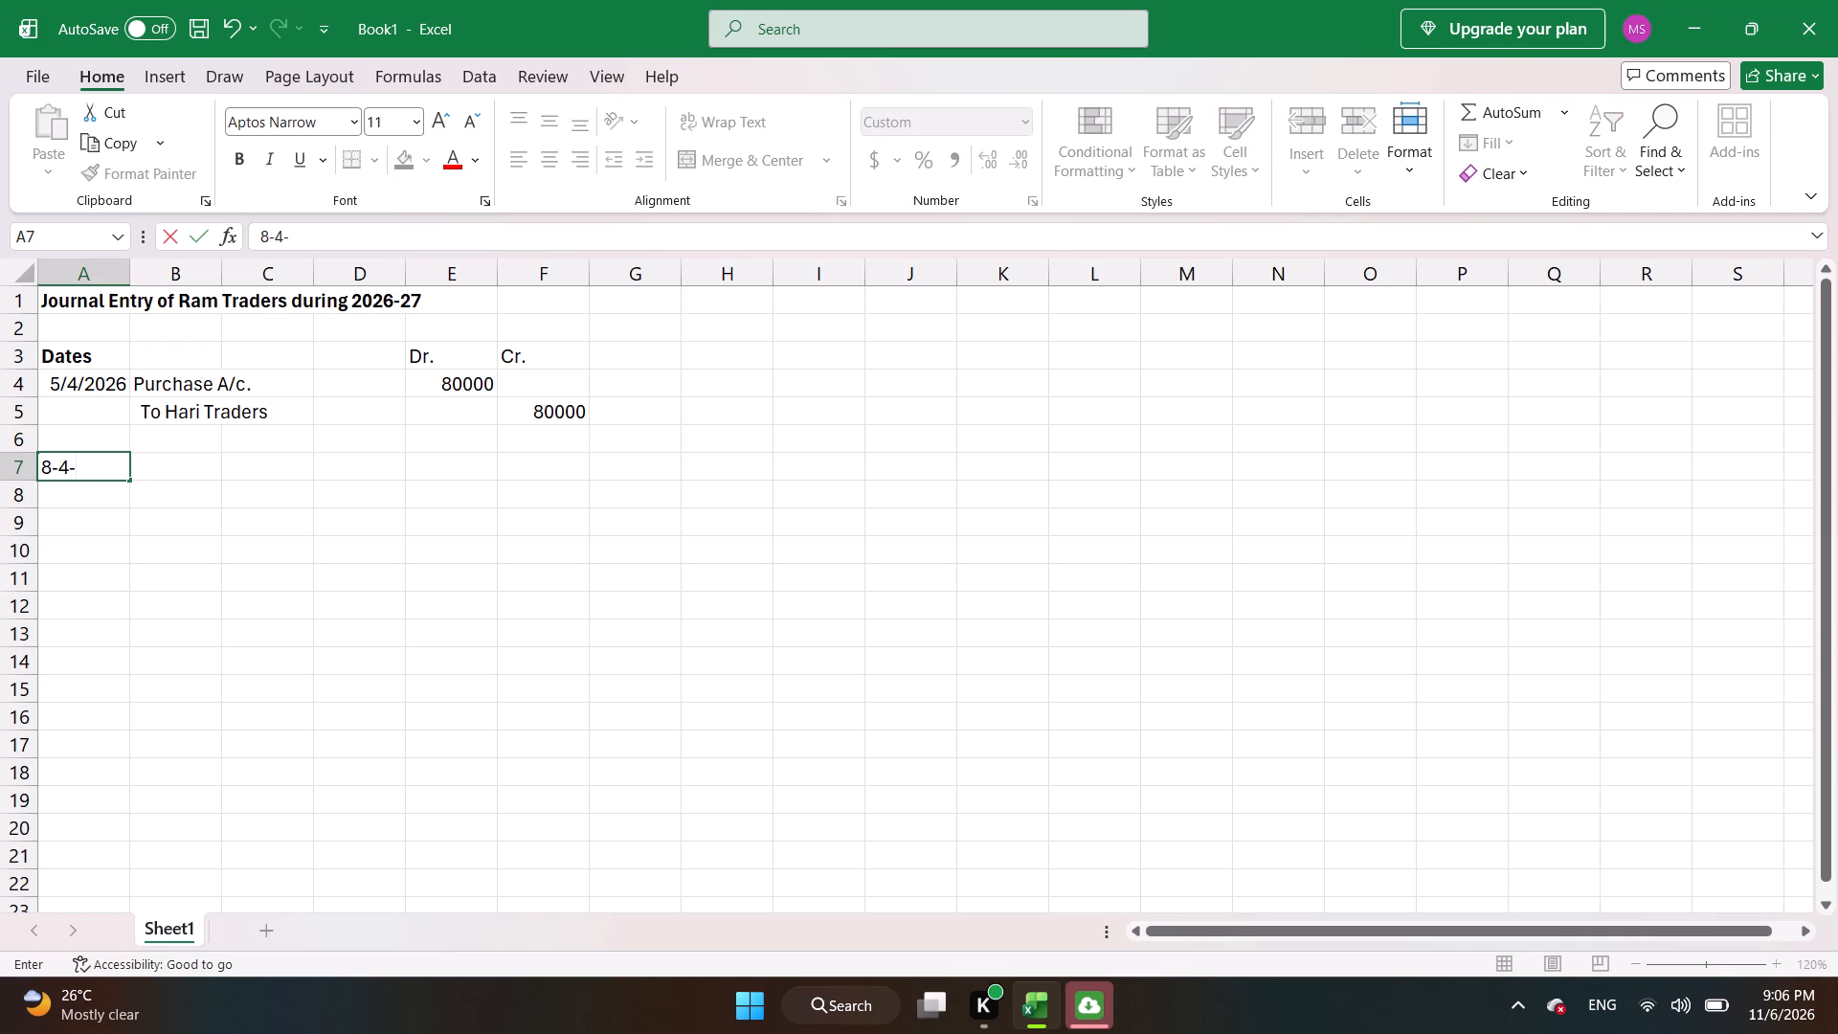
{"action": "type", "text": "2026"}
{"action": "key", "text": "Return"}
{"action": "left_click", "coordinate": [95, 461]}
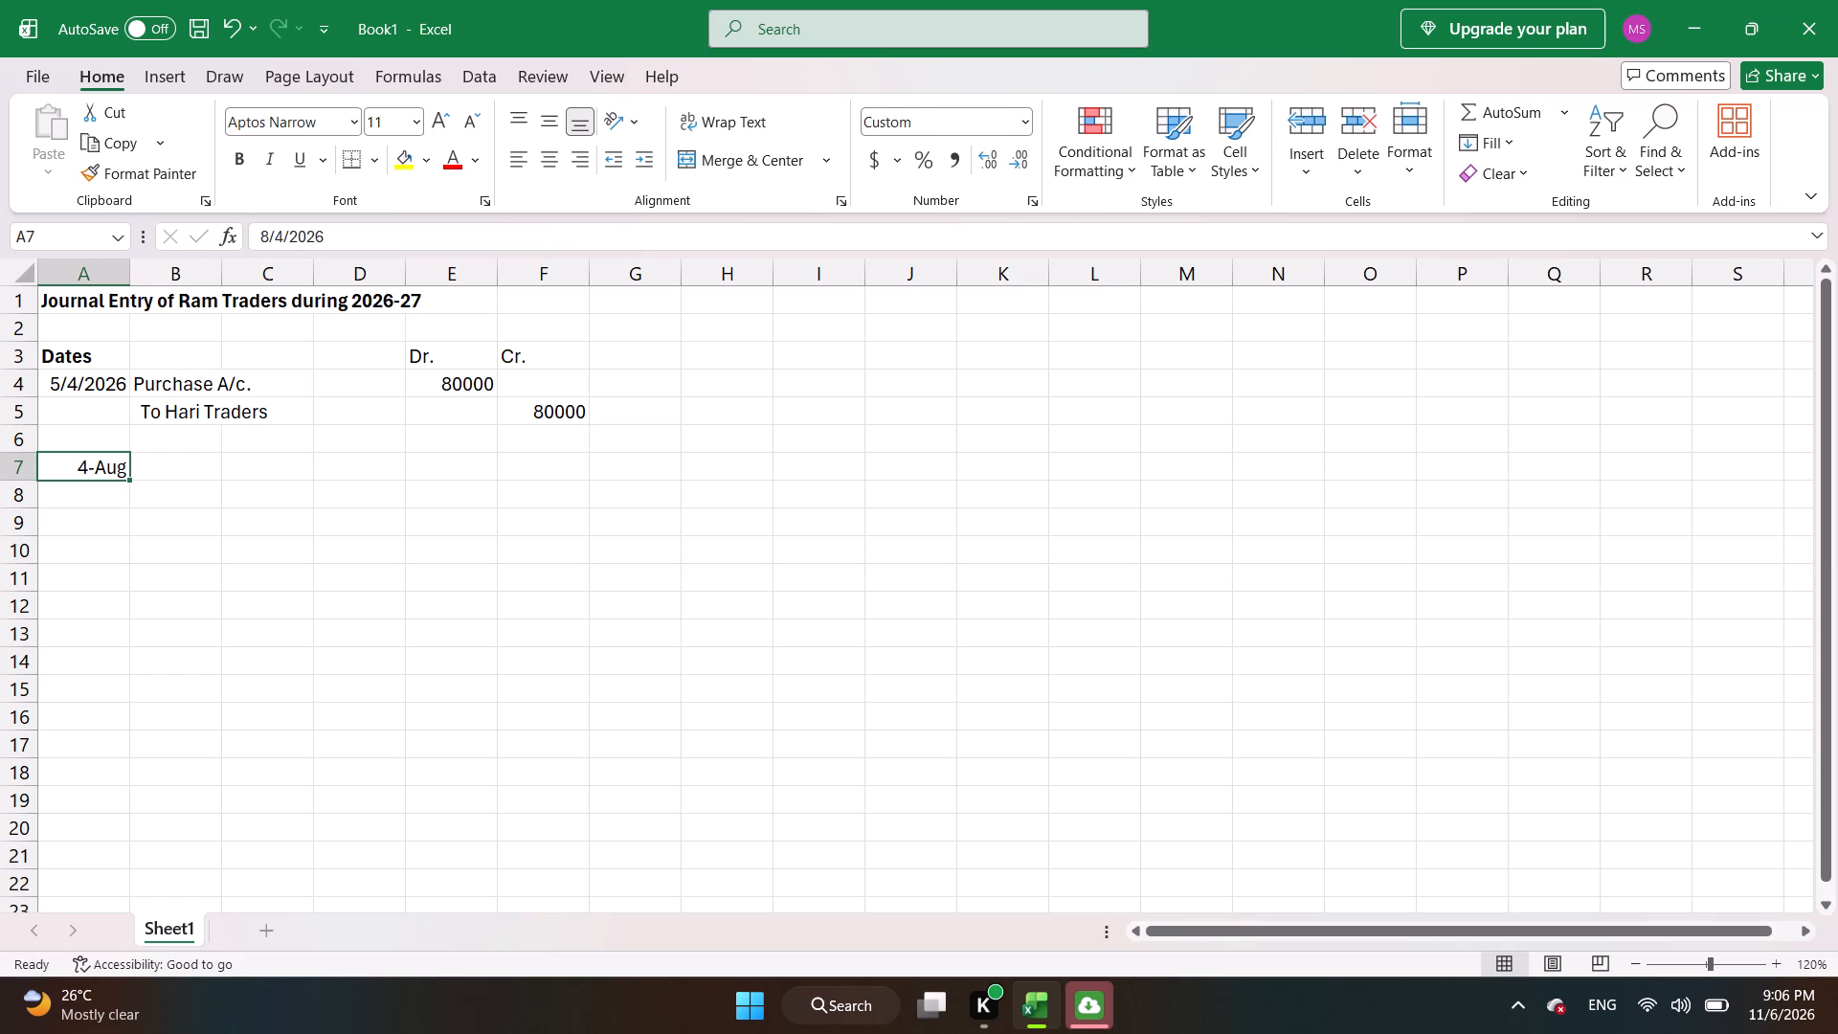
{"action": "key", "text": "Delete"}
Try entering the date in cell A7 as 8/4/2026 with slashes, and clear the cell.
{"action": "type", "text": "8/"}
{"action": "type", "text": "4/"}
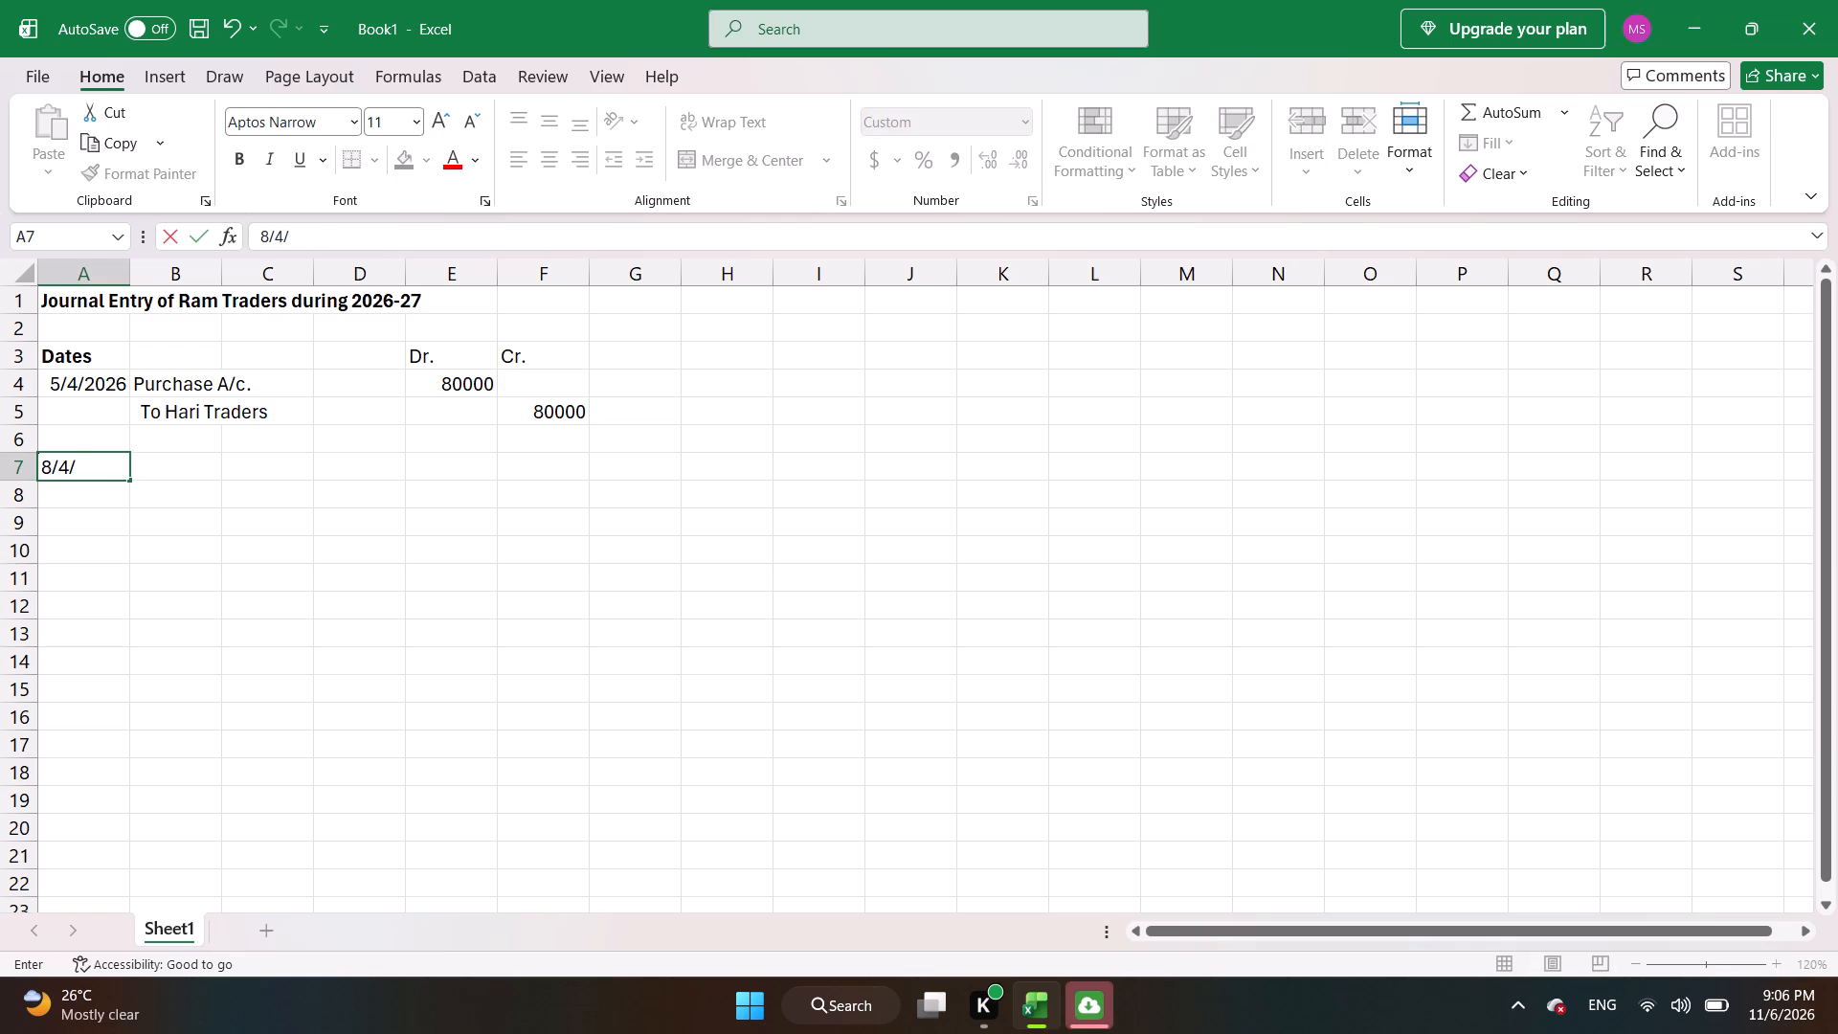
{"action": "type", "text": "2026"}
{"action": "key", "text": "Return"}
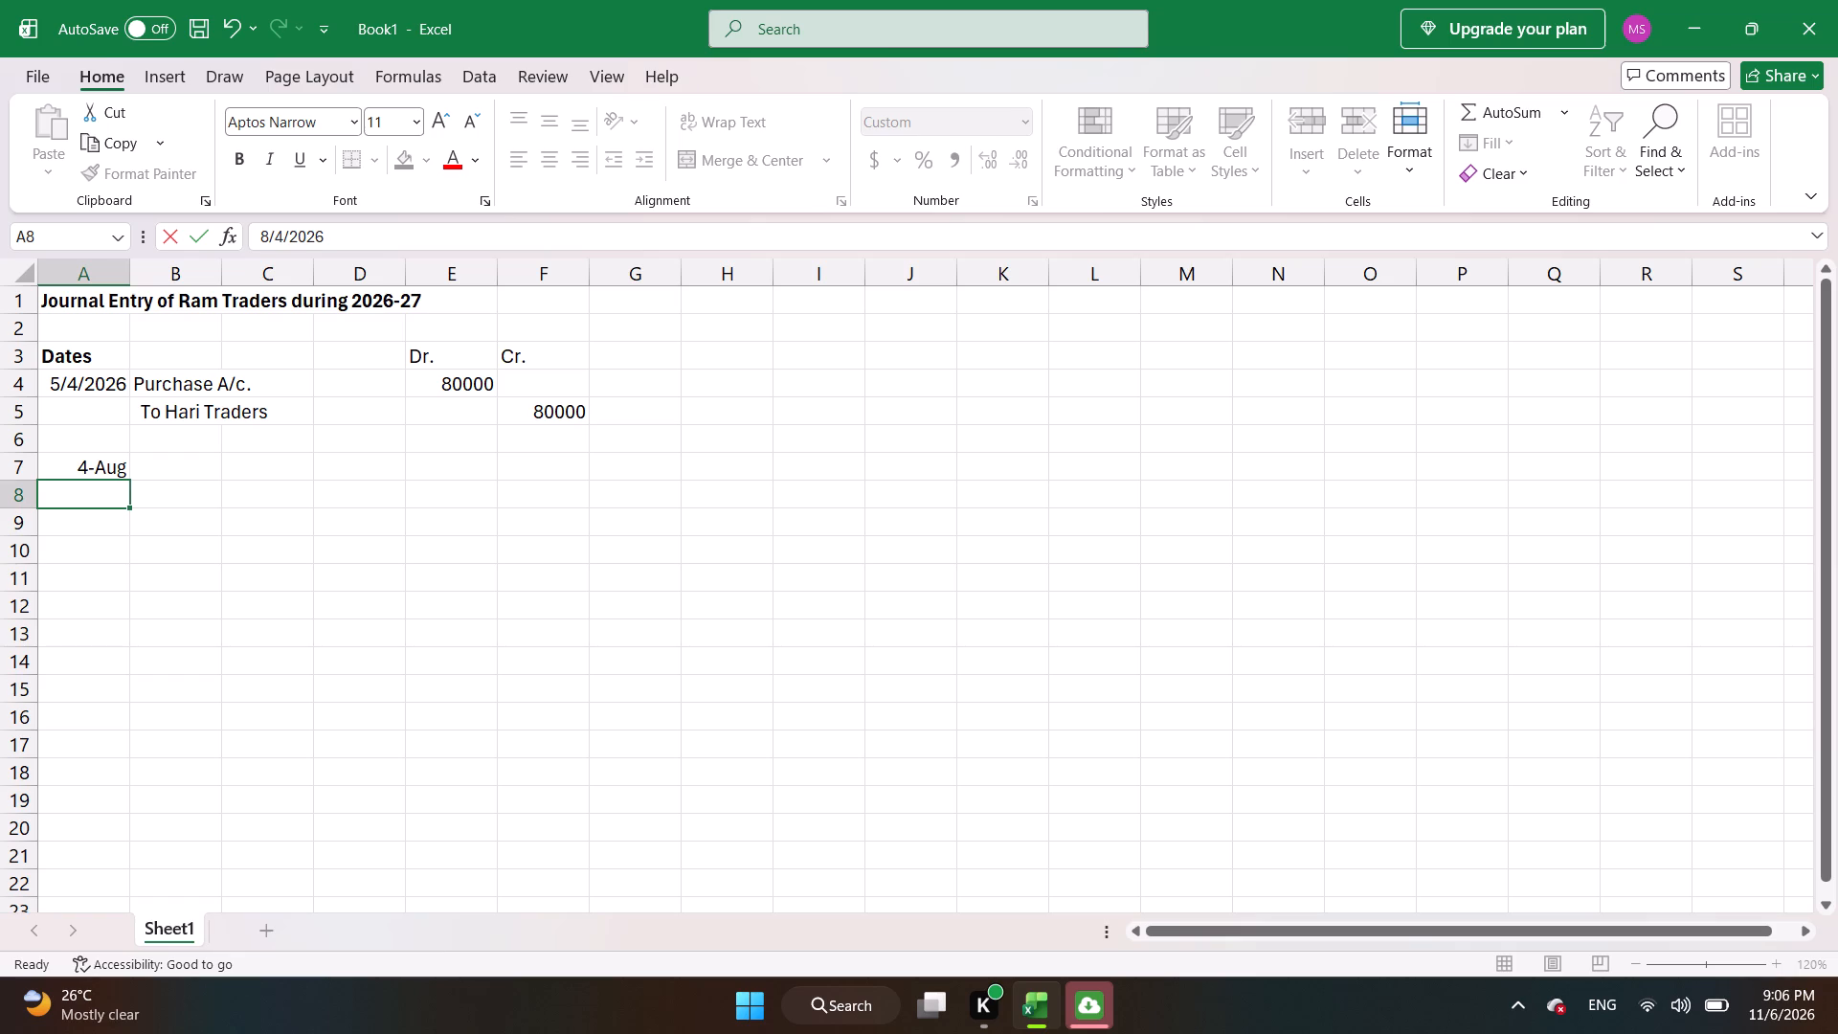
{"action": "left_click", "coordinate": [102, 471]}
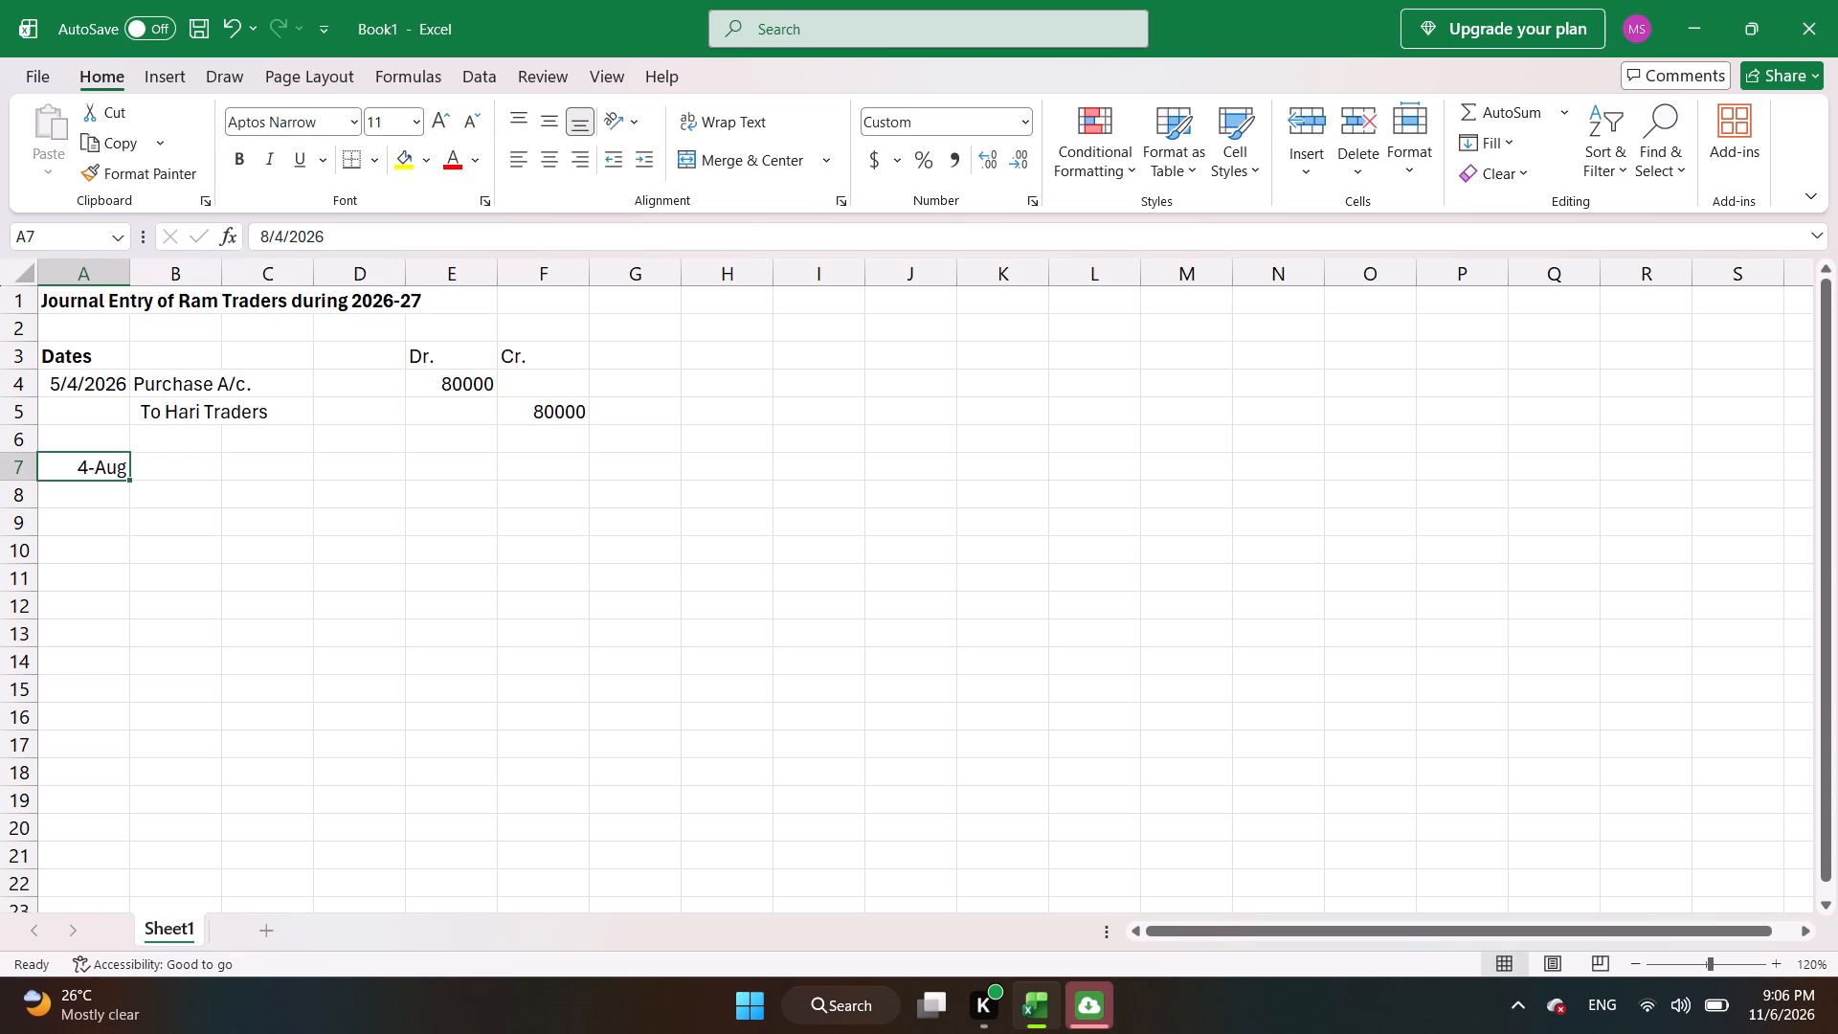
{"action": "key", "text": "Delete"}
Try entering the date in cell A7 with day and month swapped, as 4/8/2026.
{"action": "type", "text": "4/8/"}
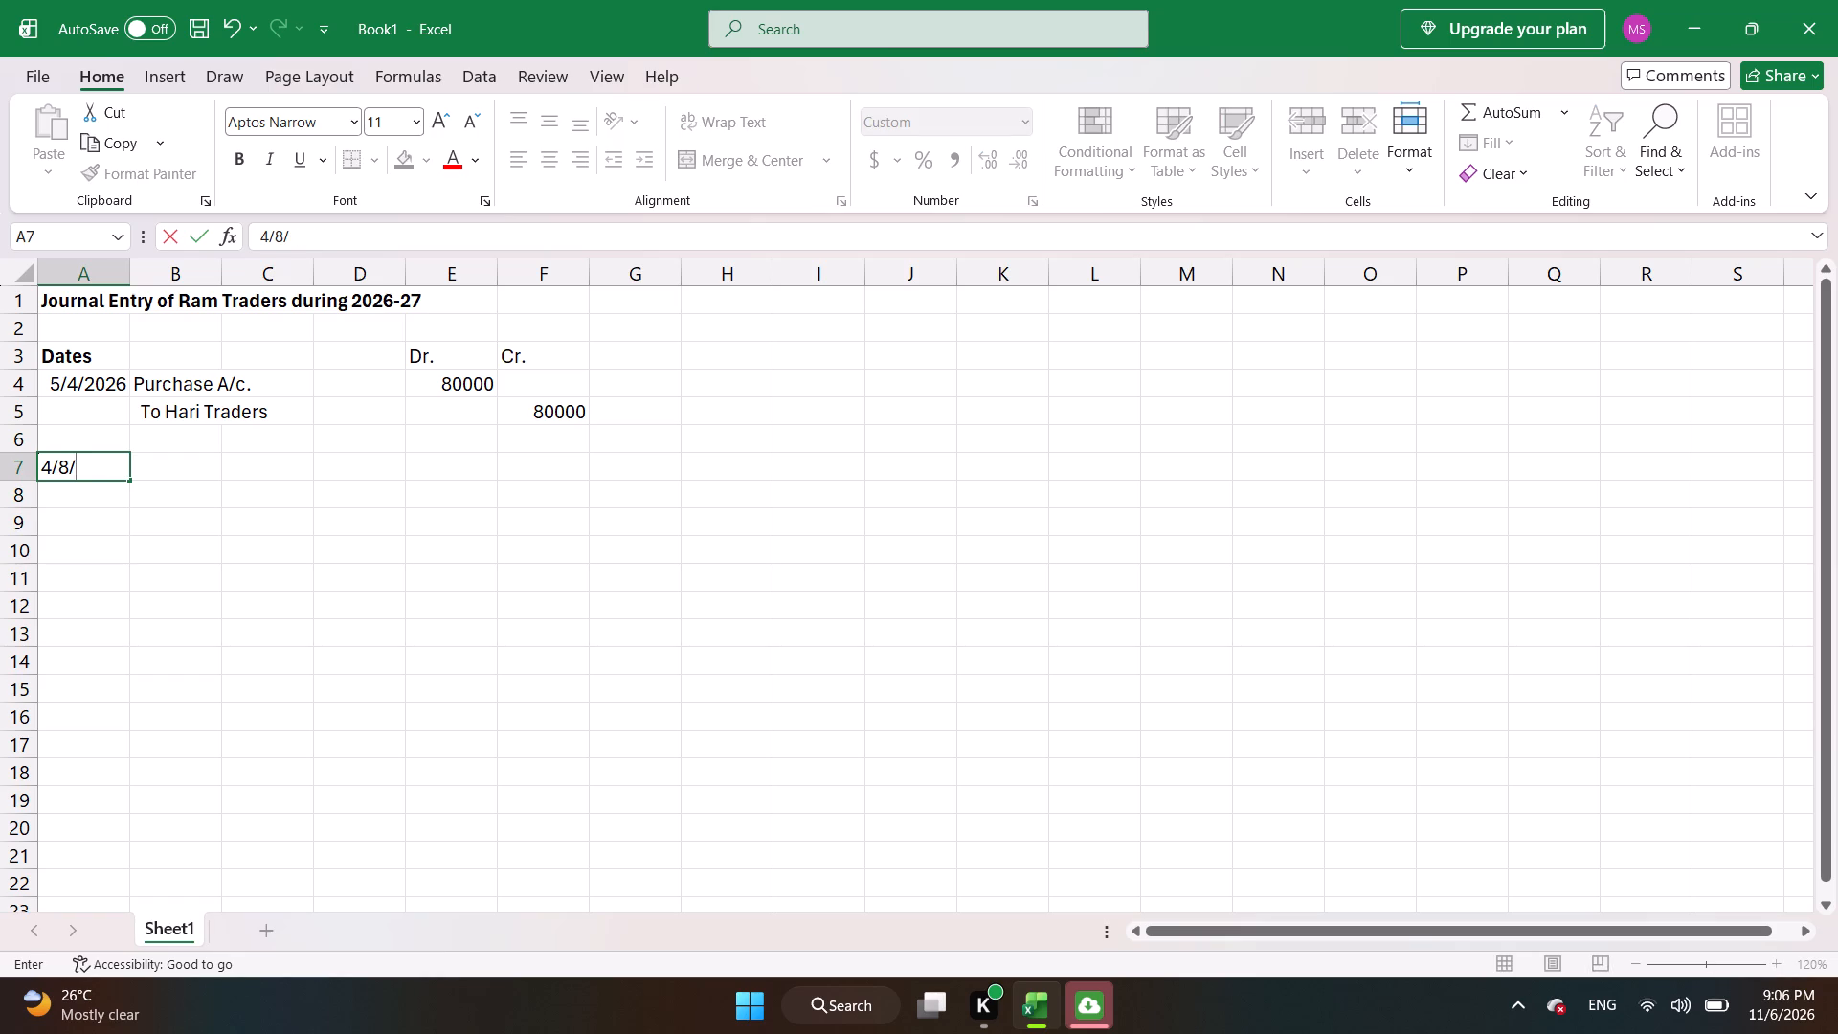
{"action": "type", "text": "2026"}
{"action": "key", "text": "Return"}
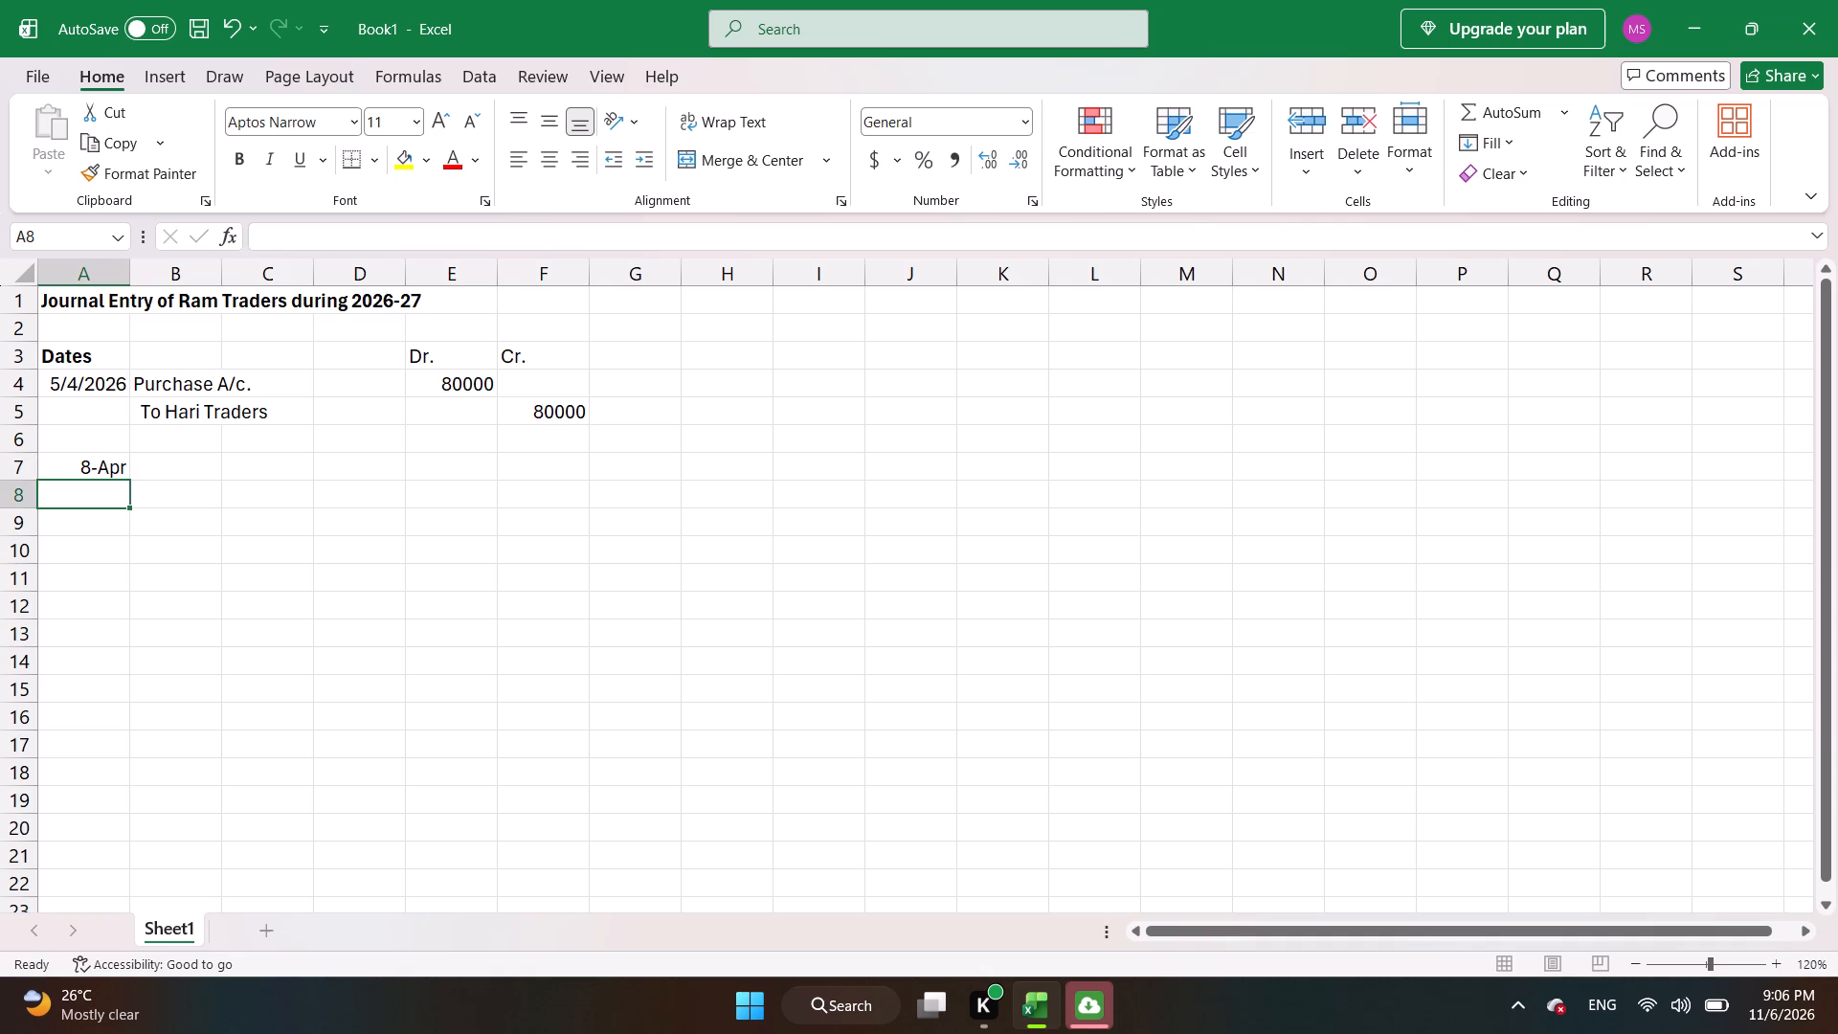
Set the number format of date cell A7 to General.
{"action": "left_click", "coordinate": [84, 475]}
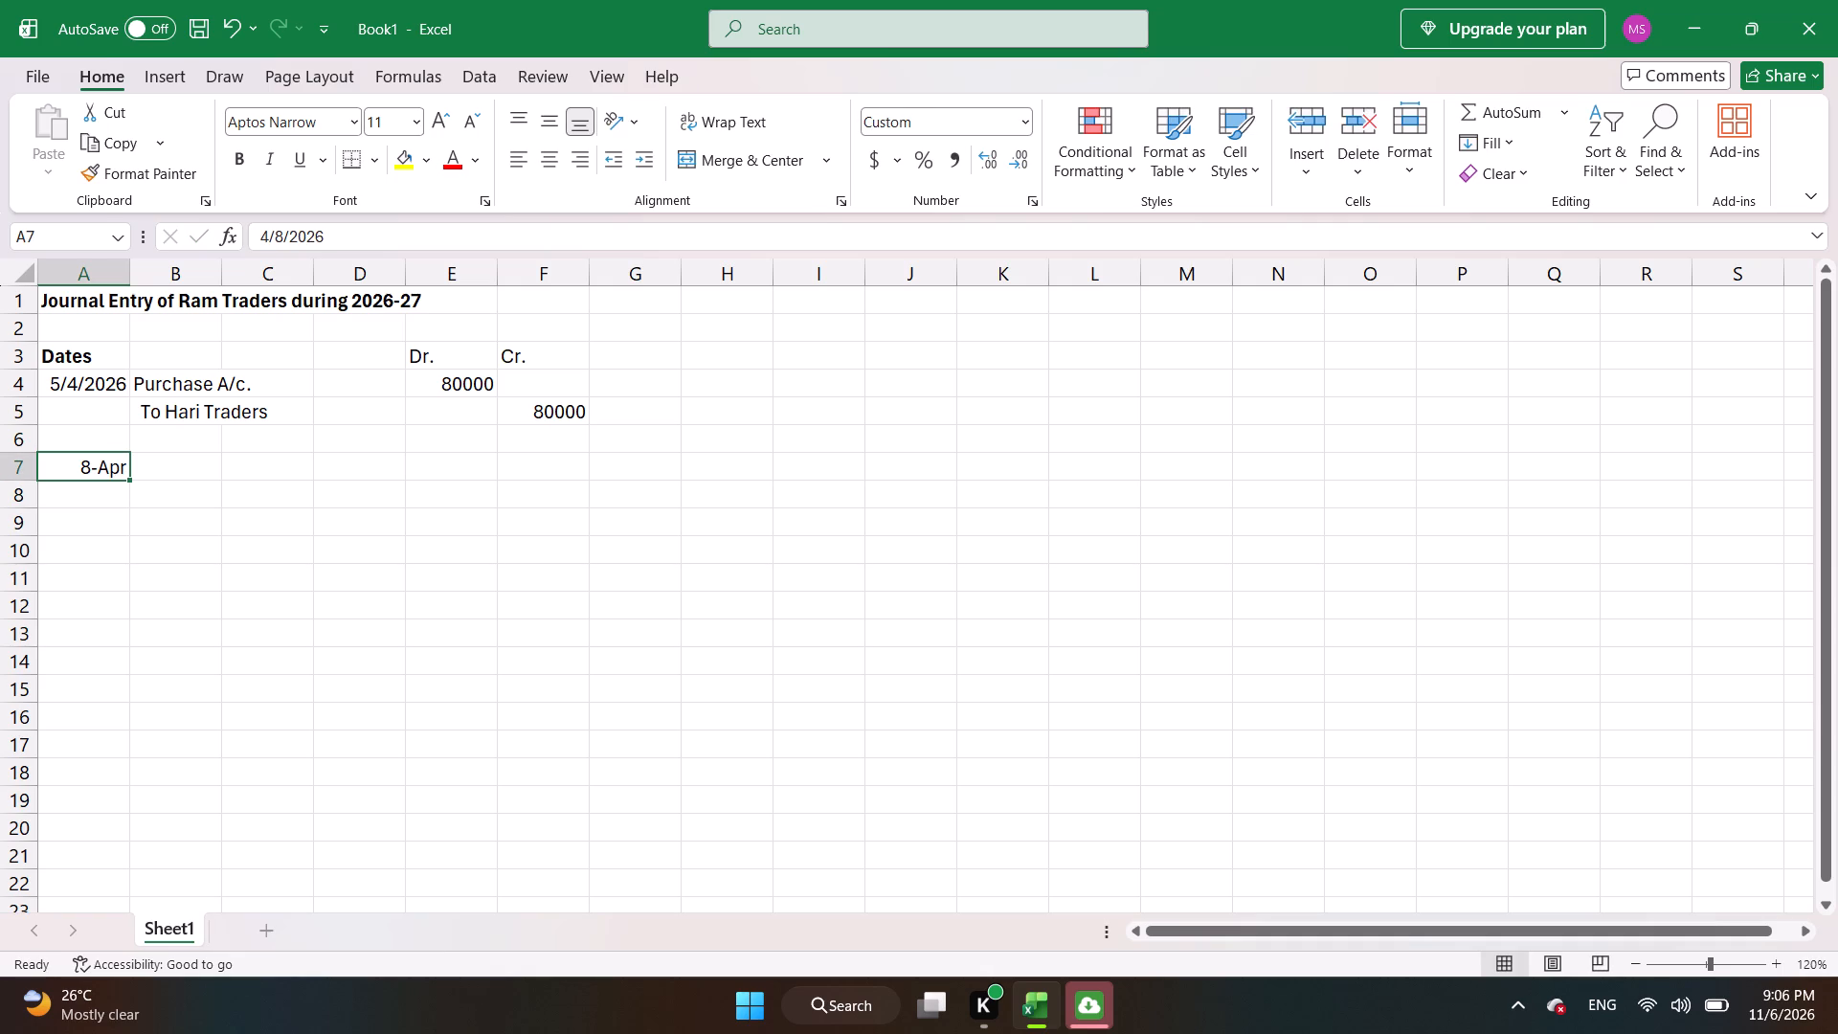
{"action": "left_click", "coordinate": [972, 120]}
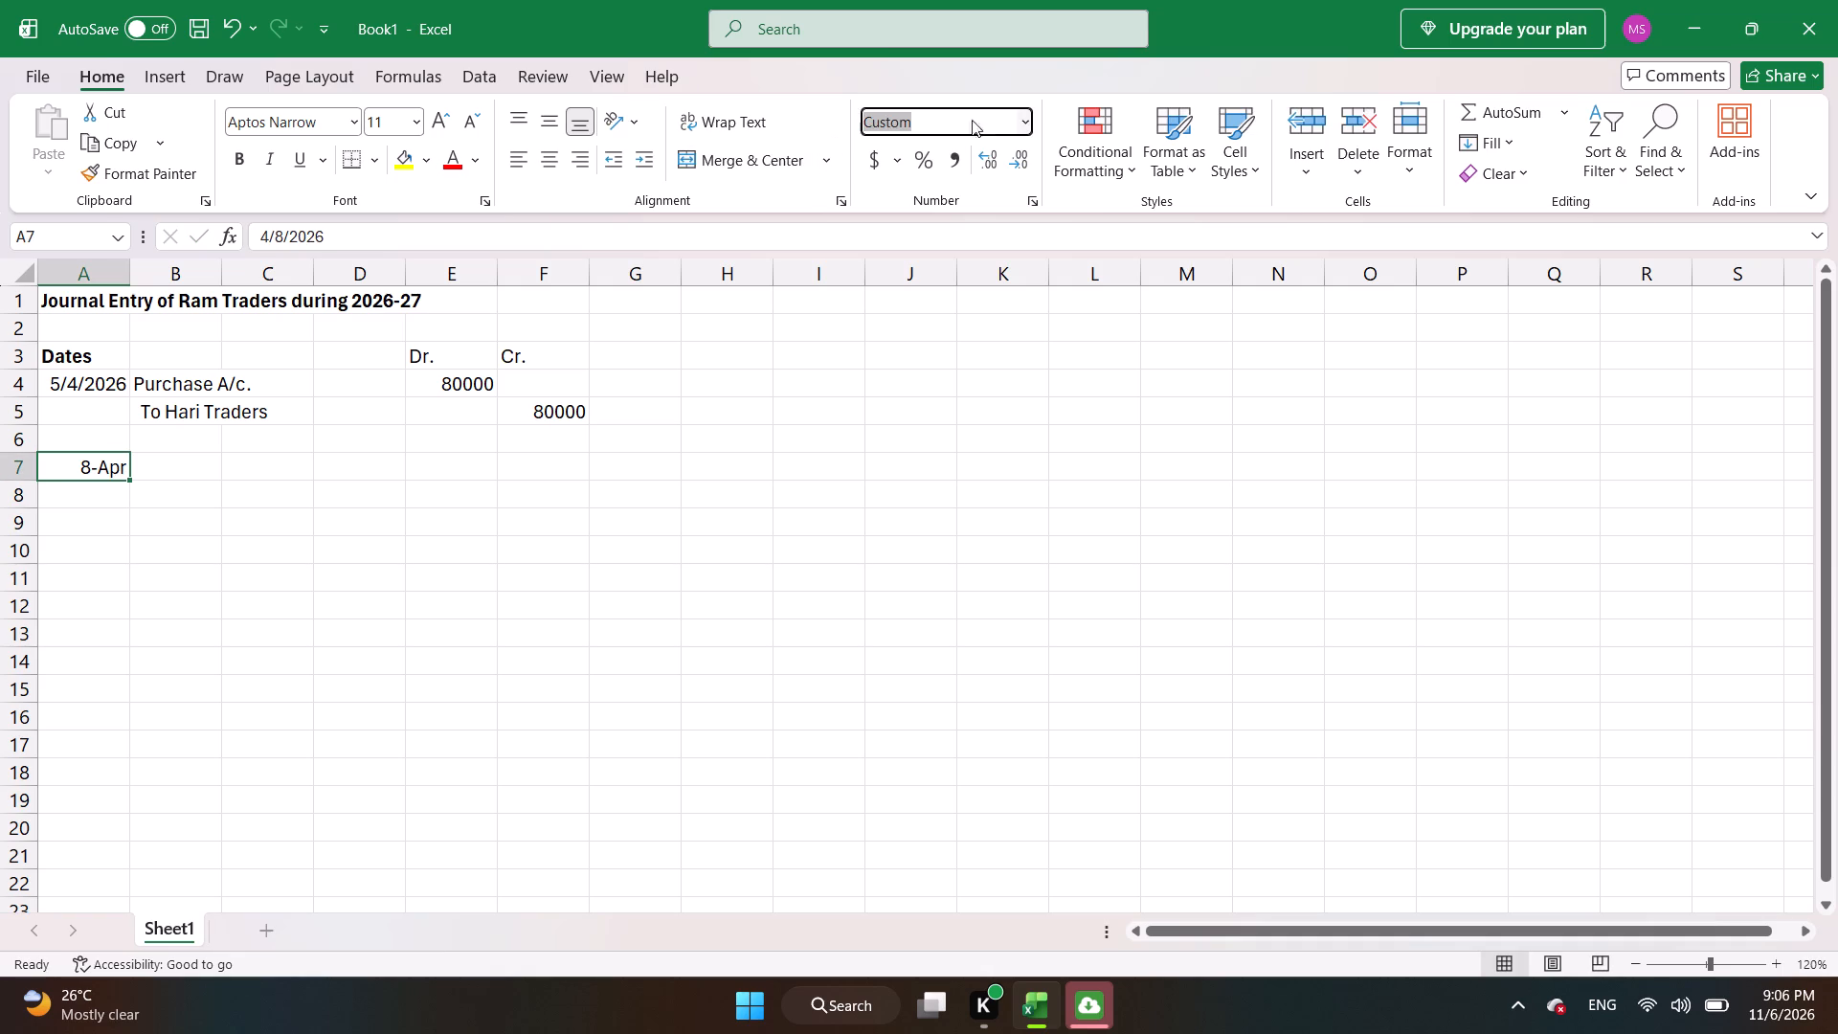
{"action": "left_click", "coordinate": [1030, 121]}
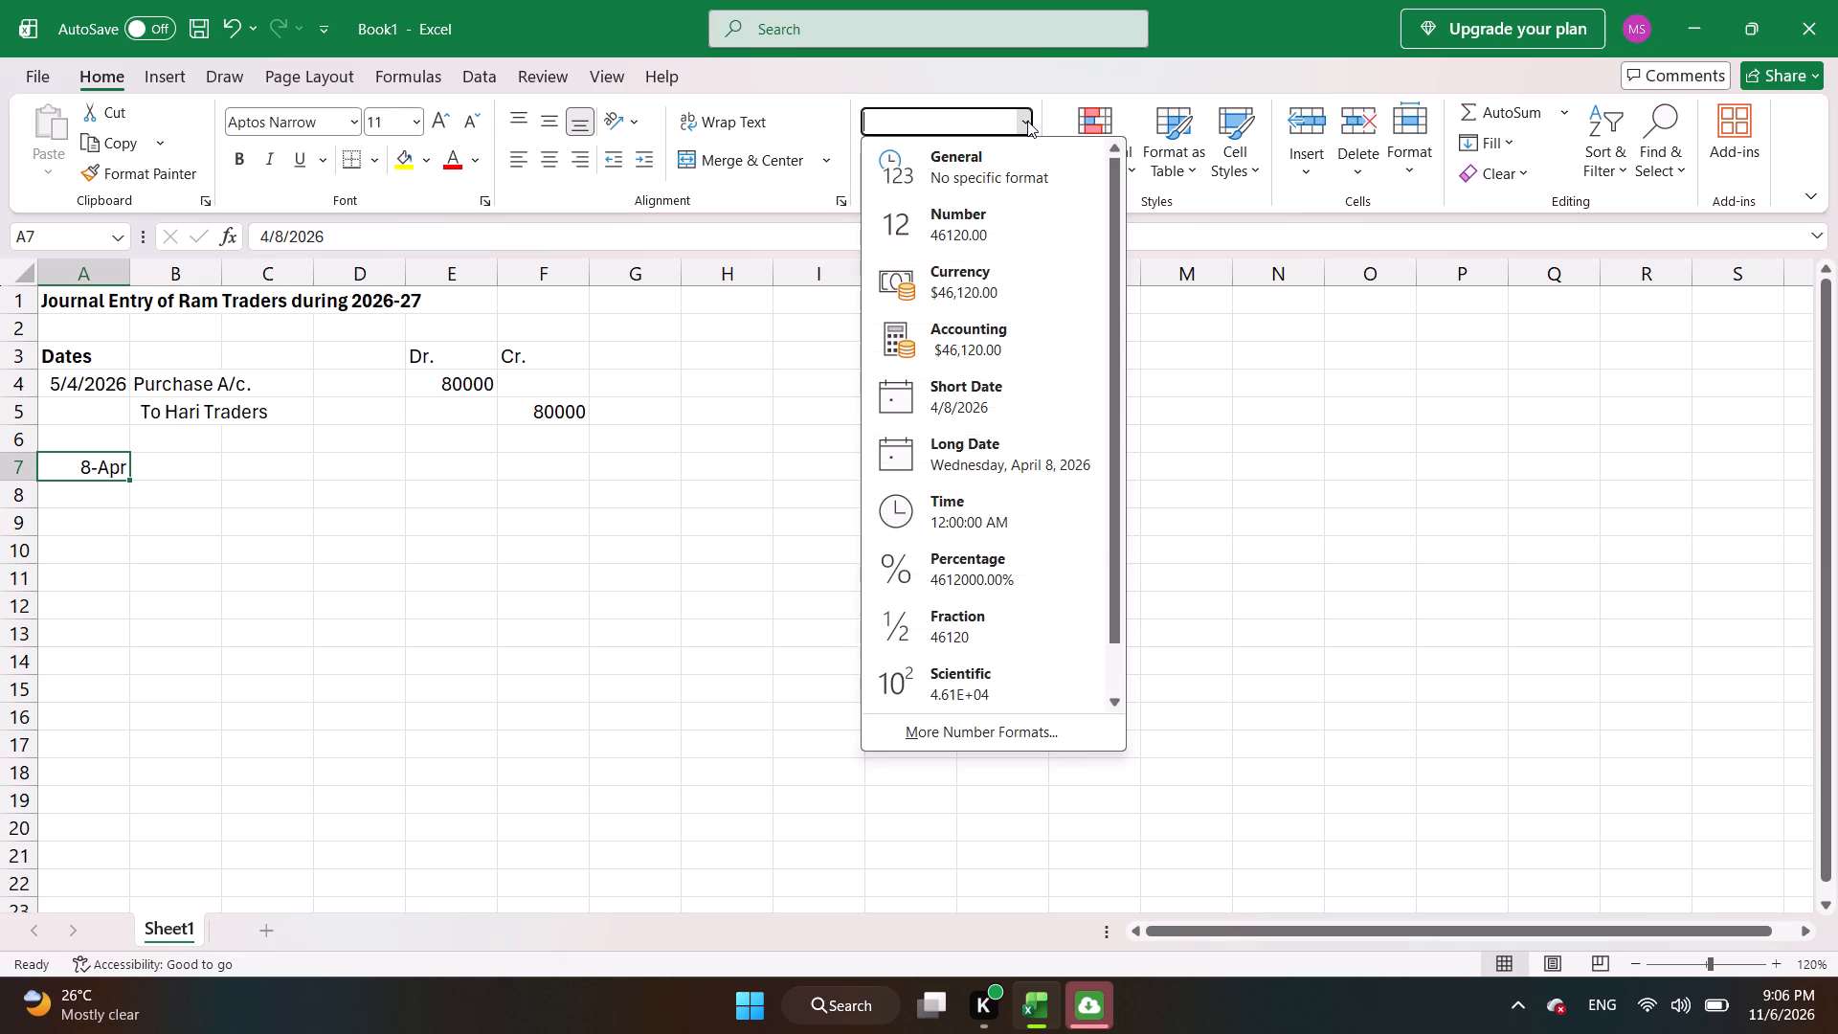
{"action": "left_click", "coordinate": [970, 171]}
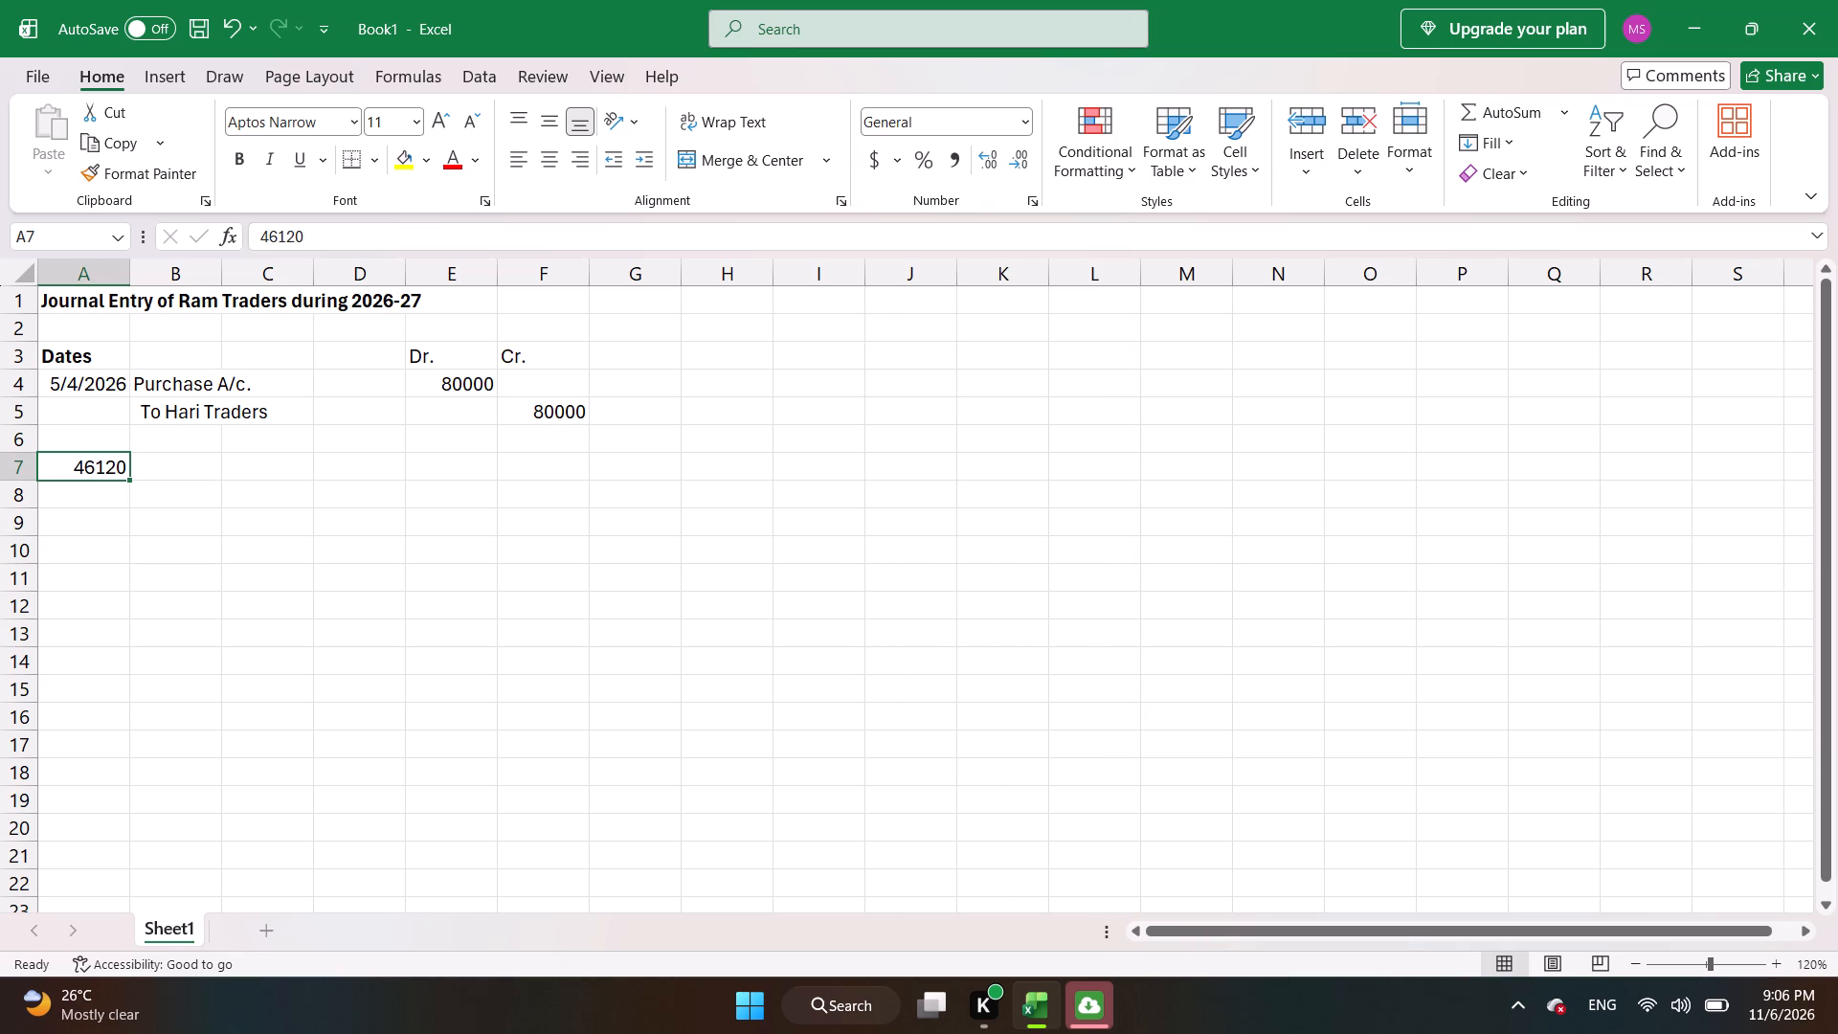
{"action": "left_click", "coordinate": [247, 524]}
Replace the content of cell A7 with the date 8/4/26 and compare it with the first journal date in A4.
{"action": "left_click", "coordinate": [98, 472]}
{"action": "key", "text": "Delete"}
{"action": "type", "text": "8/4/"}
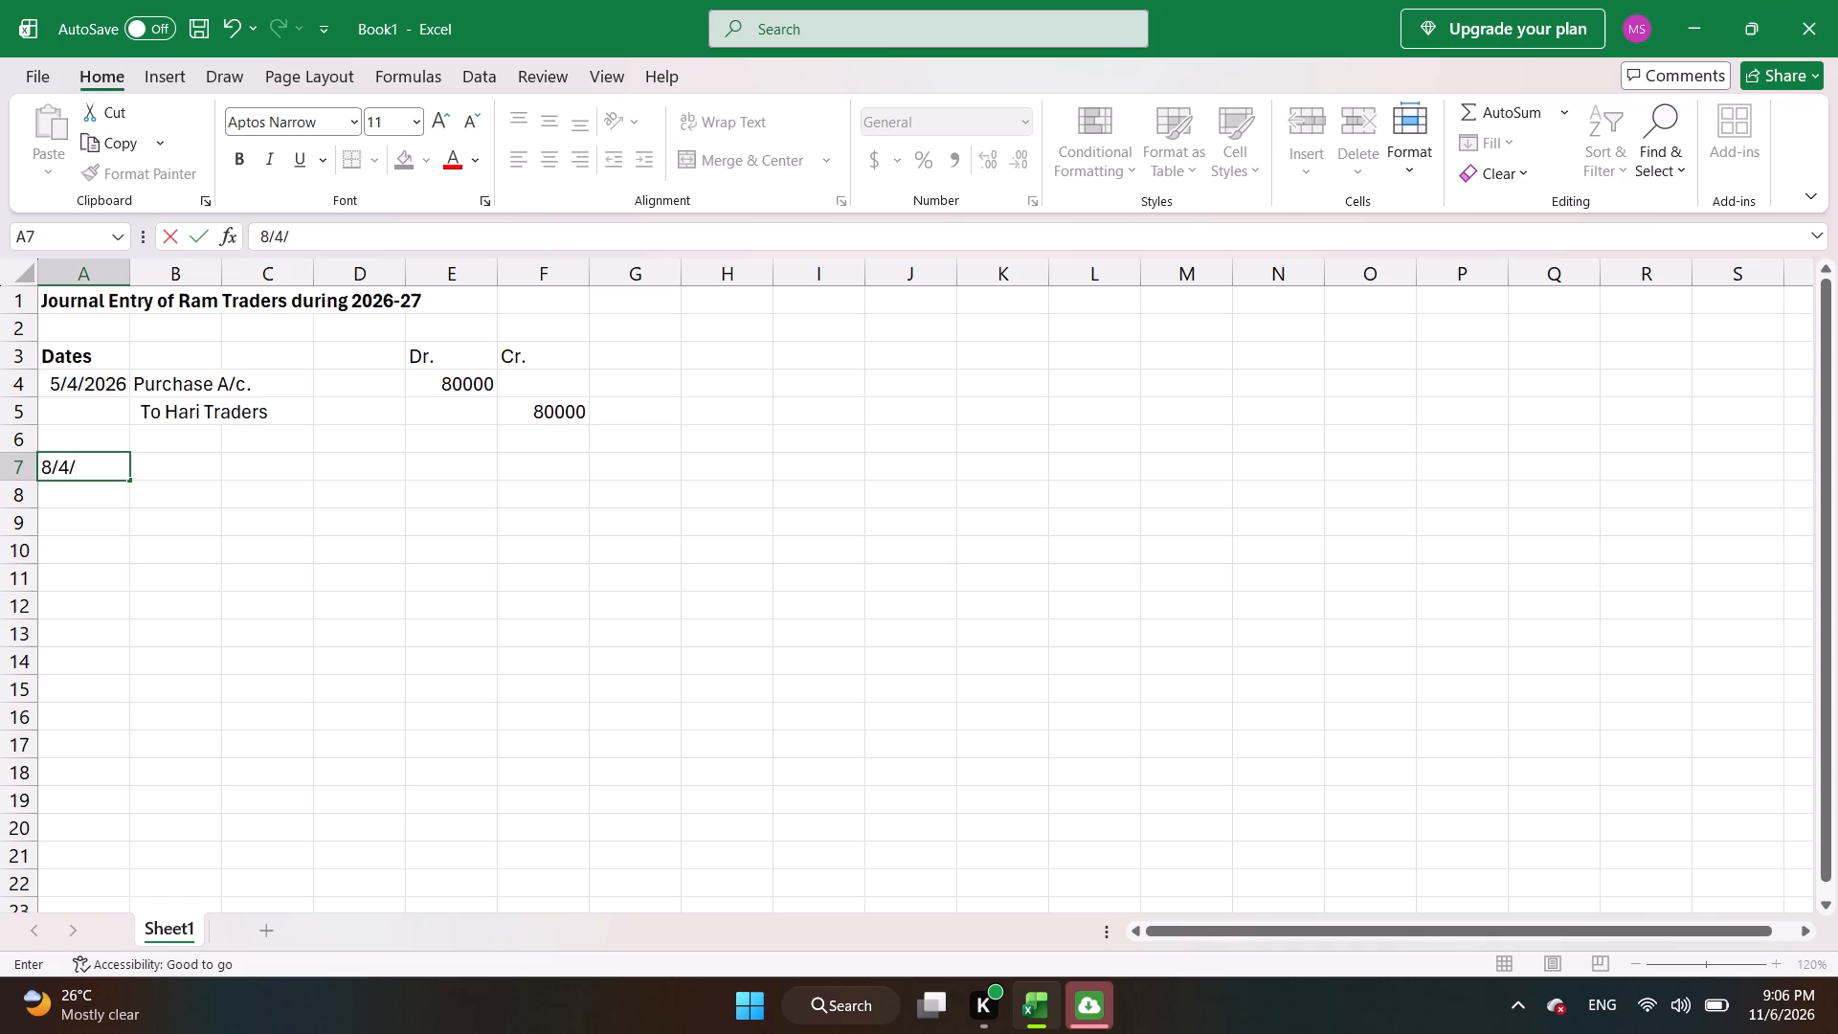
{"action": "key", "text": "2"}
{"action": "key", "text": "6"}
{"action": "key", "text": "Return"}
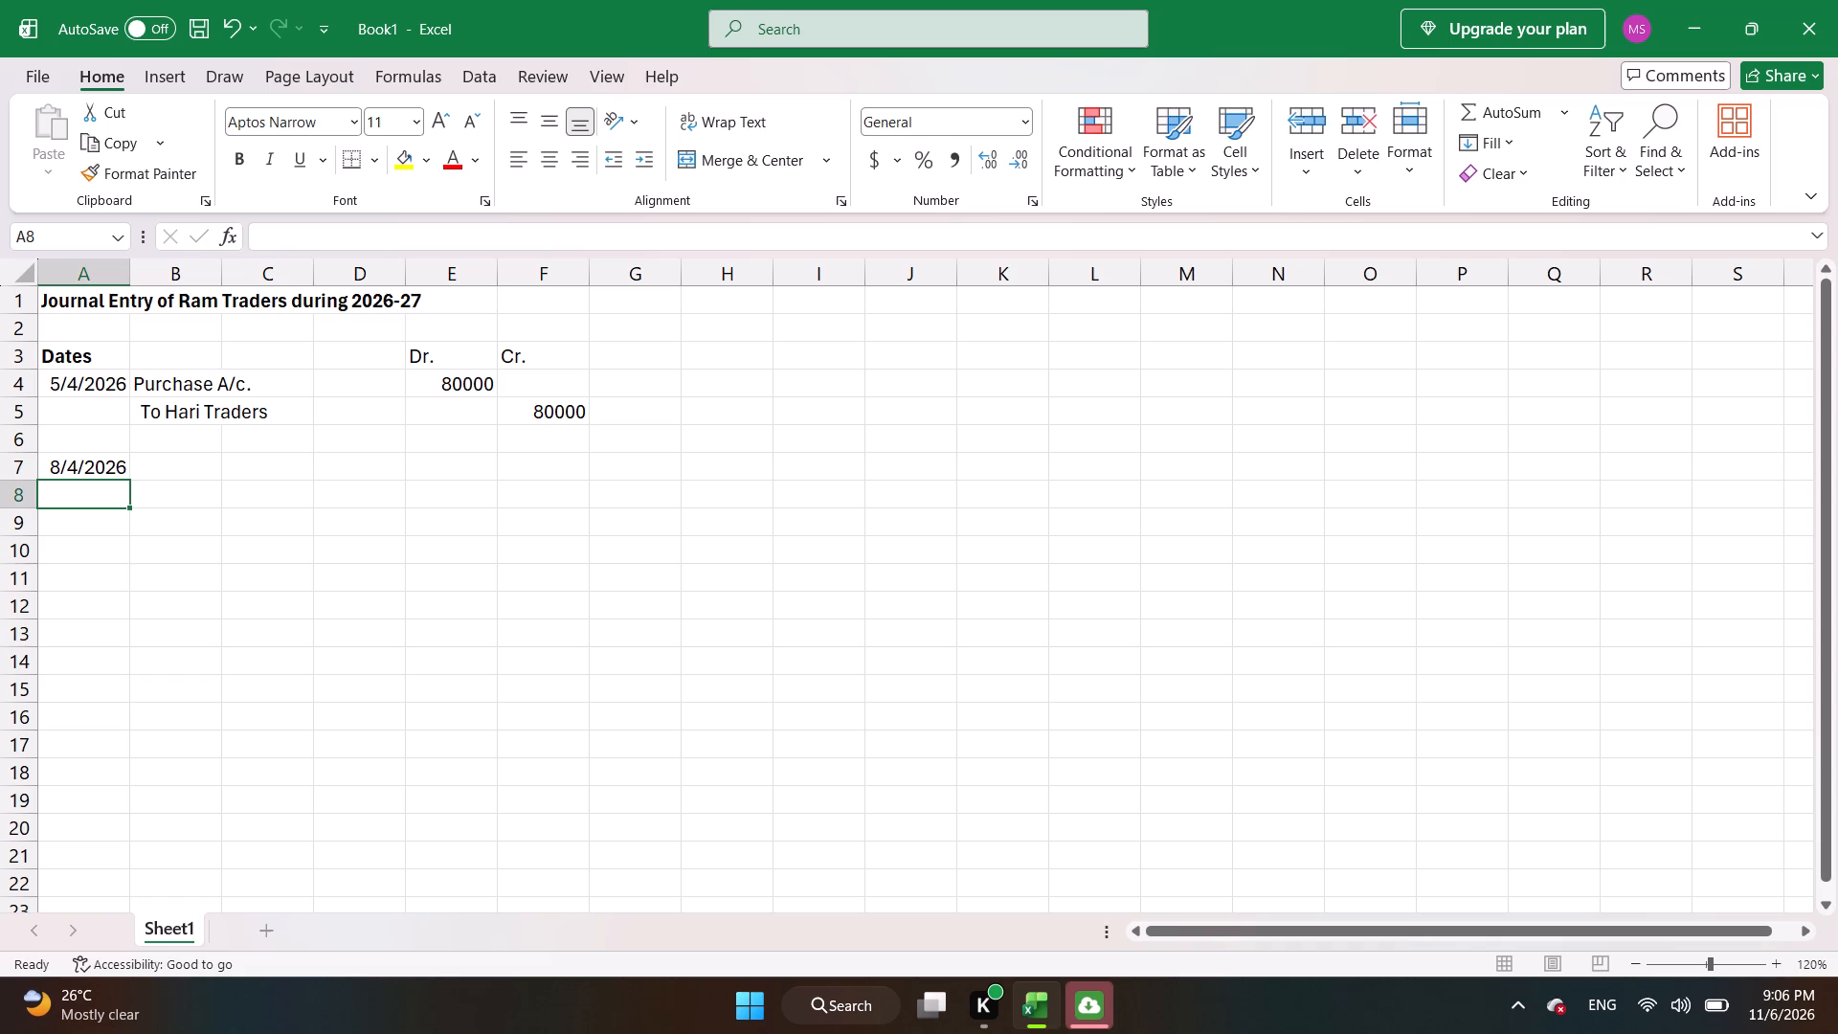
{"action": "left_click", "coordinate": [84, 376]}
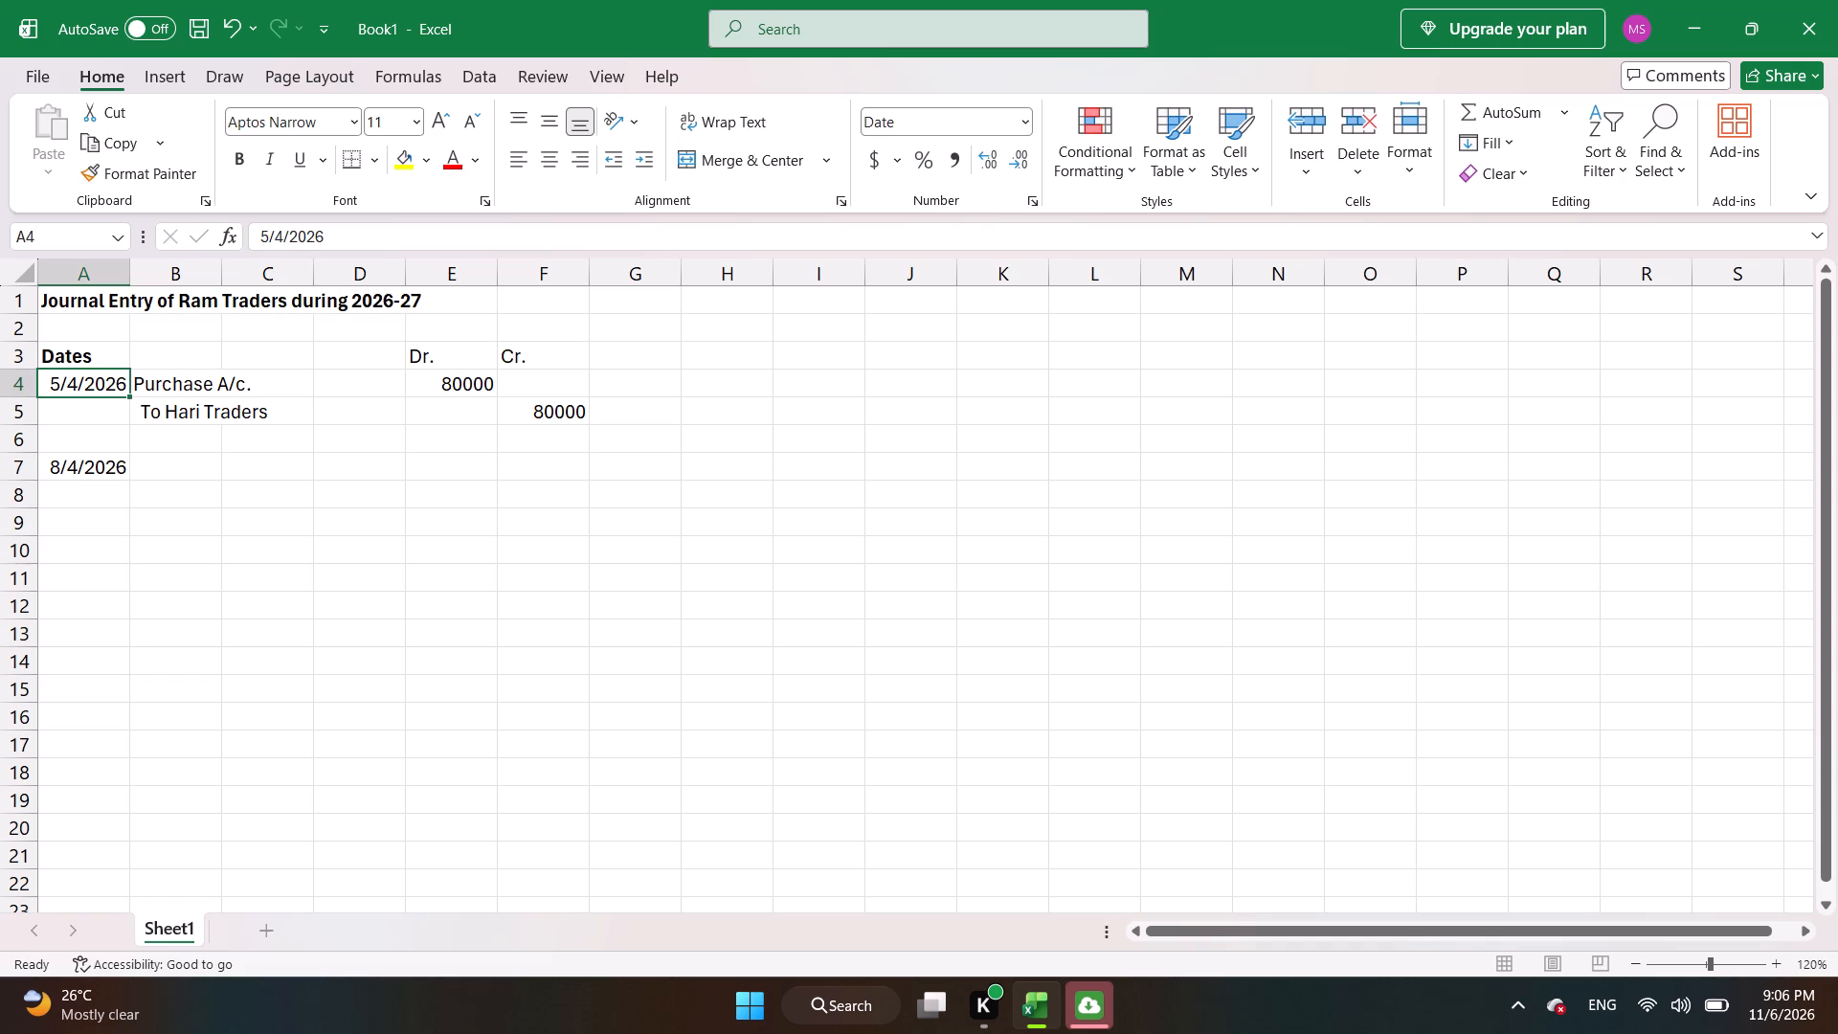
{"action": "left_click", "coordinate": [94, 476]}
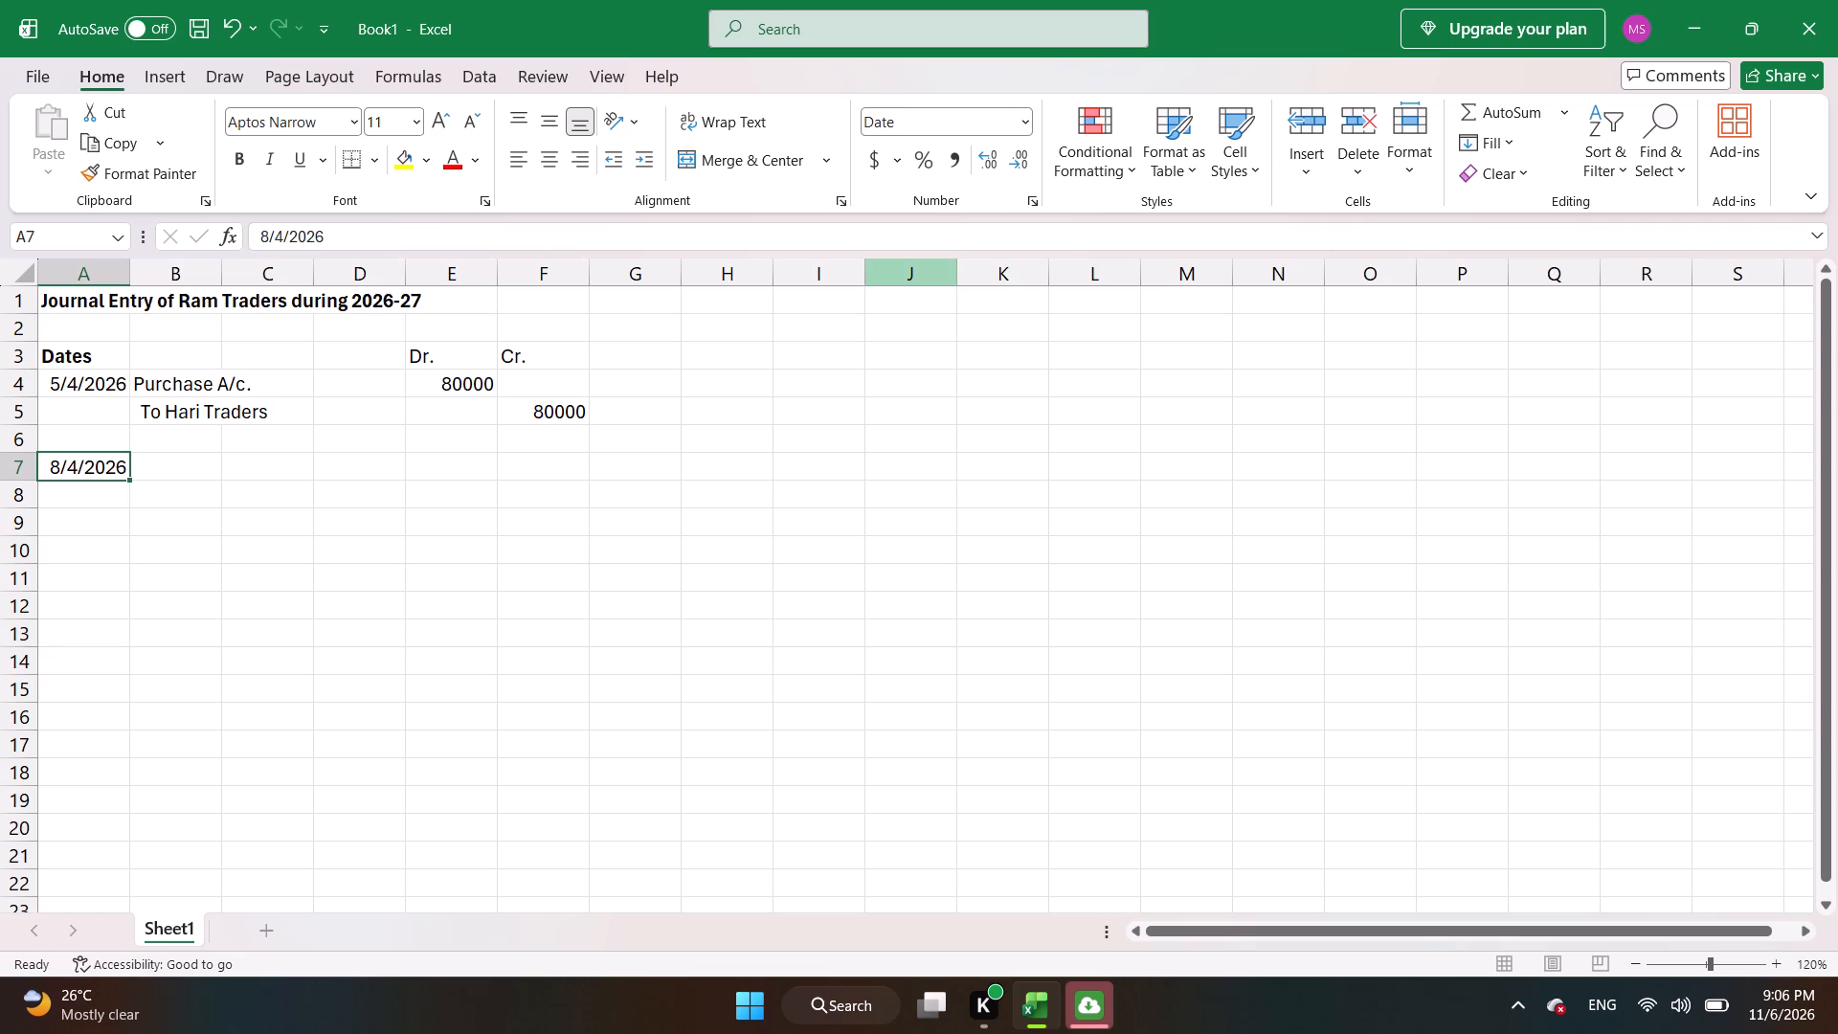
Select cell B7, beside the second journal date, for its account entry.
{"action": "left_click", "coordinate": [198, 464]}
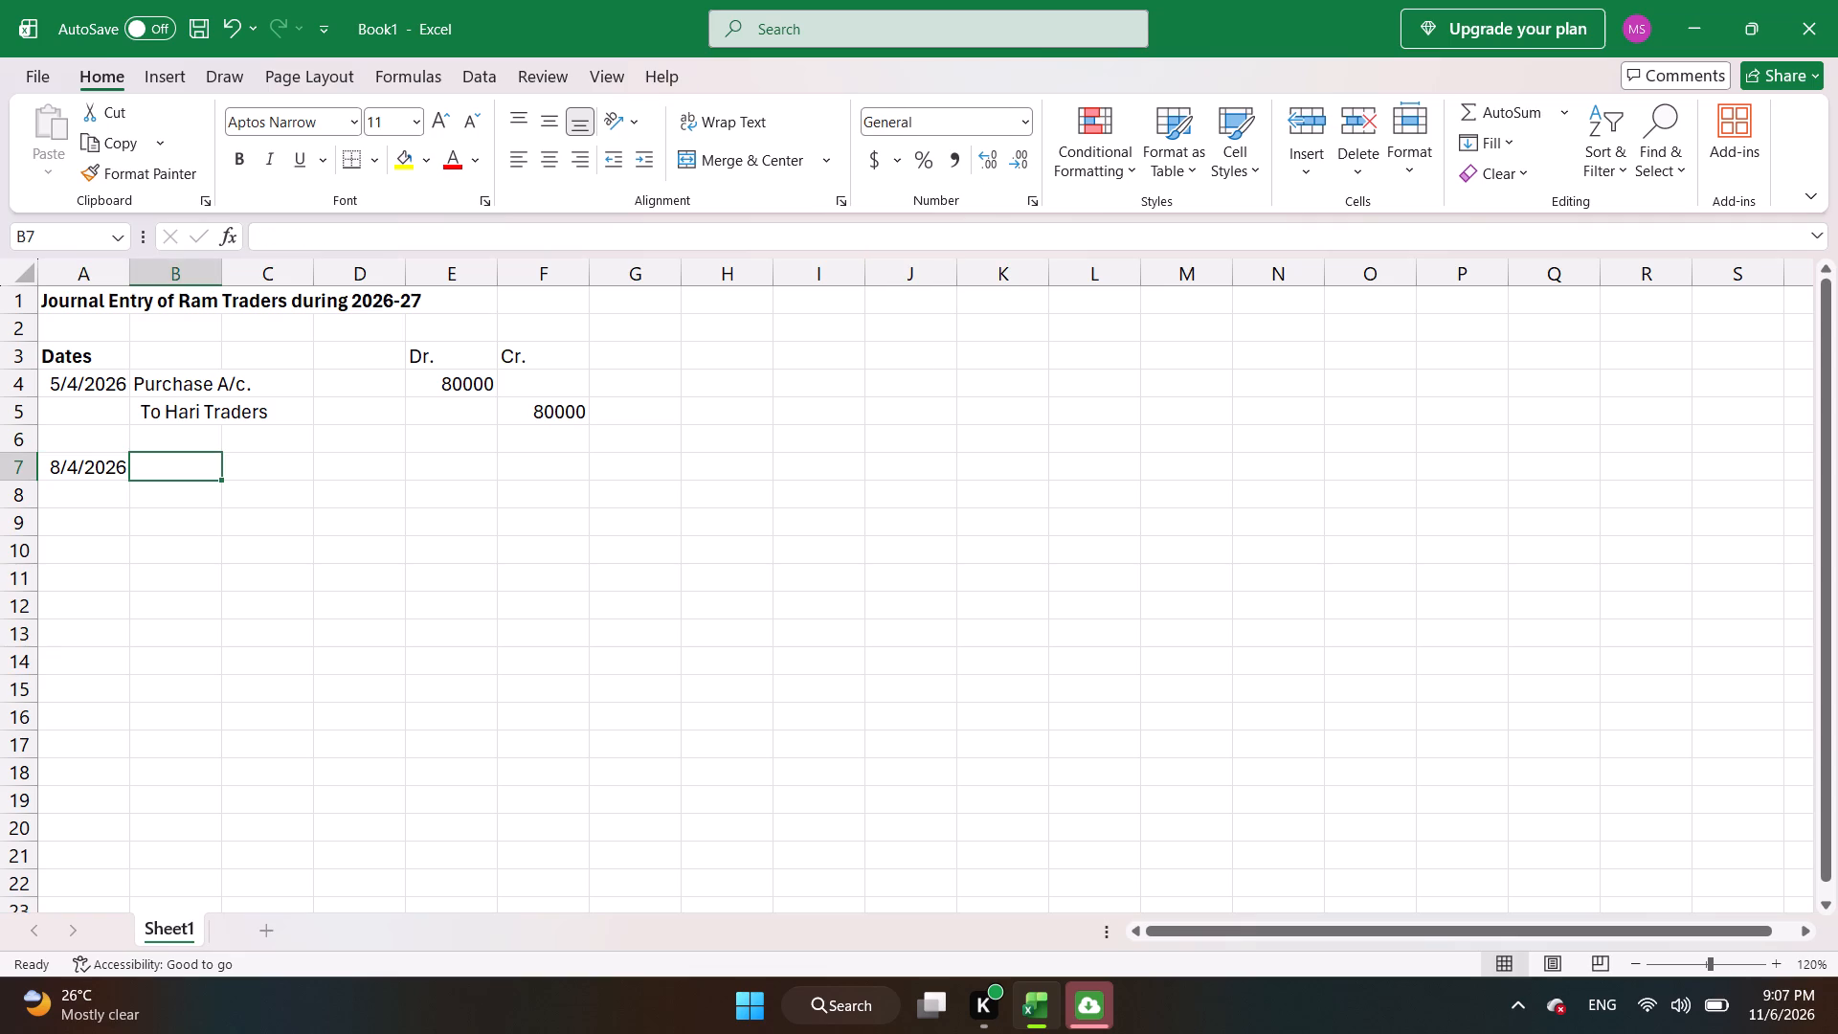
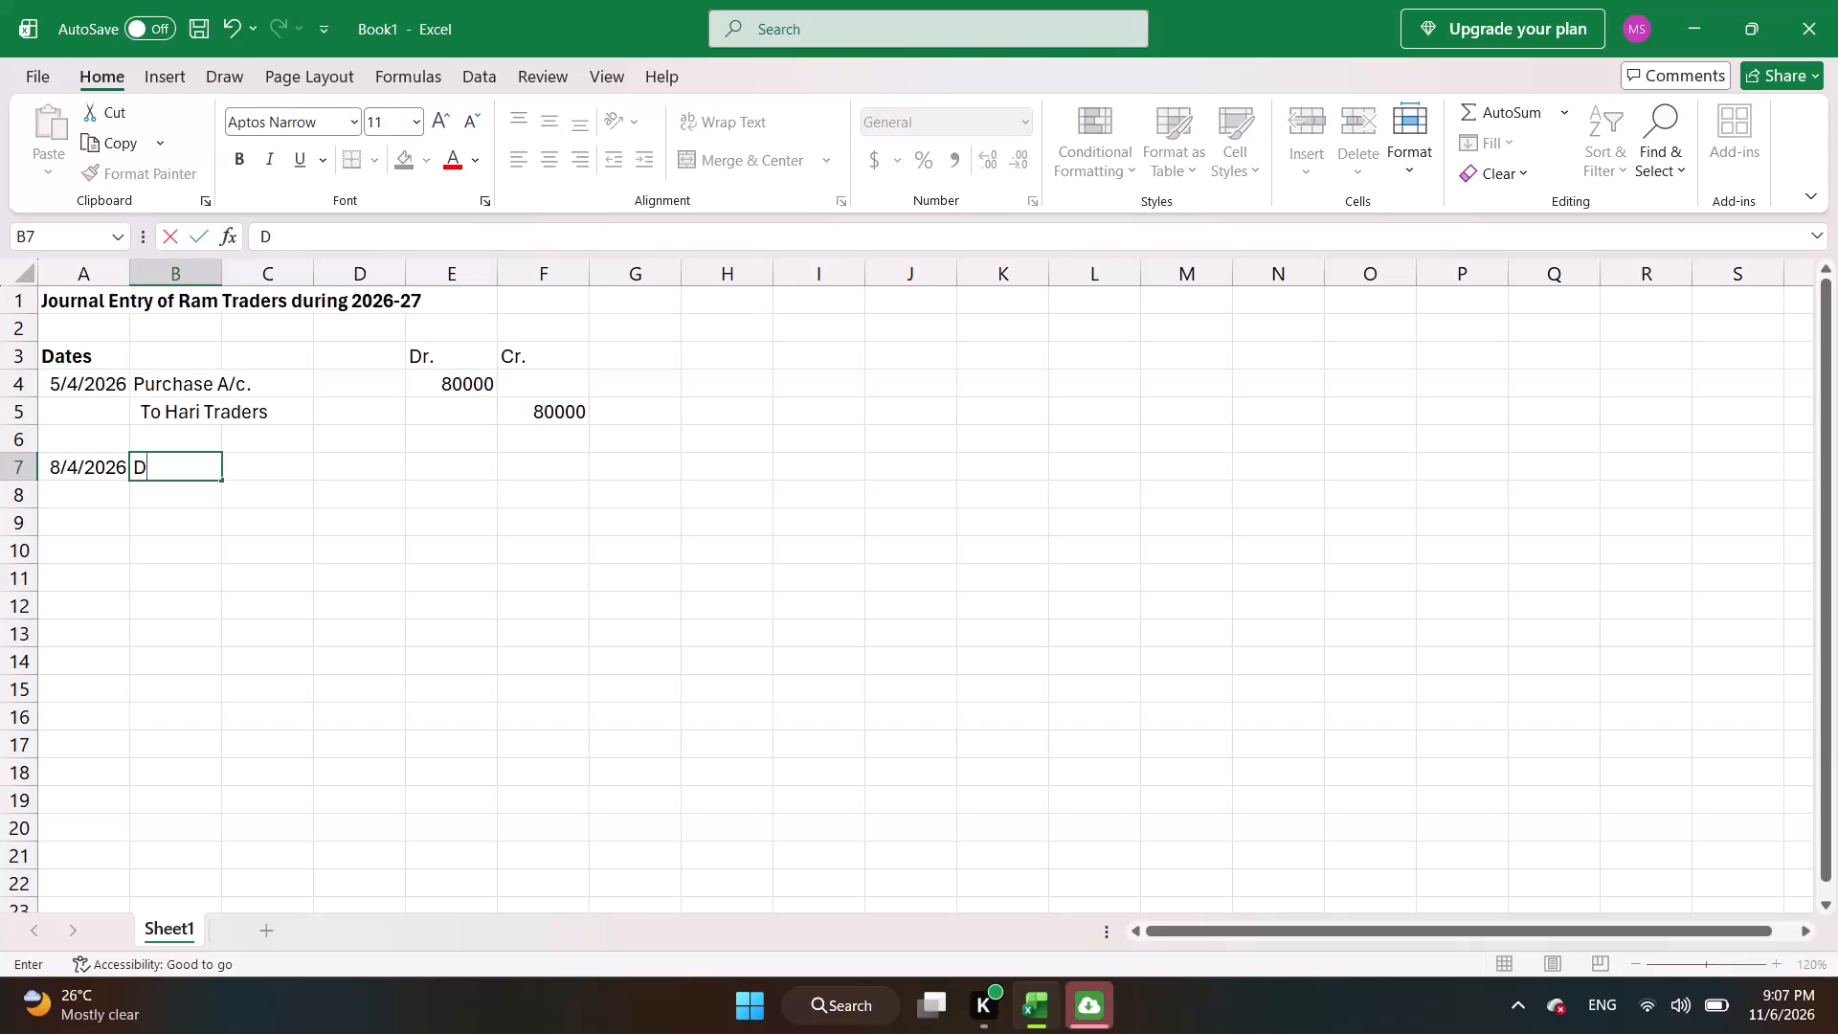
Enter Cash A/c. as the debit account in cell B7, beside the 8/4/2026 date.
{"action": "key", "text": "BackSpace"}
{"action": "key", "text": "c"}
{"action": "key", "text": "a"}
{"action": "type", "text": "sh"}
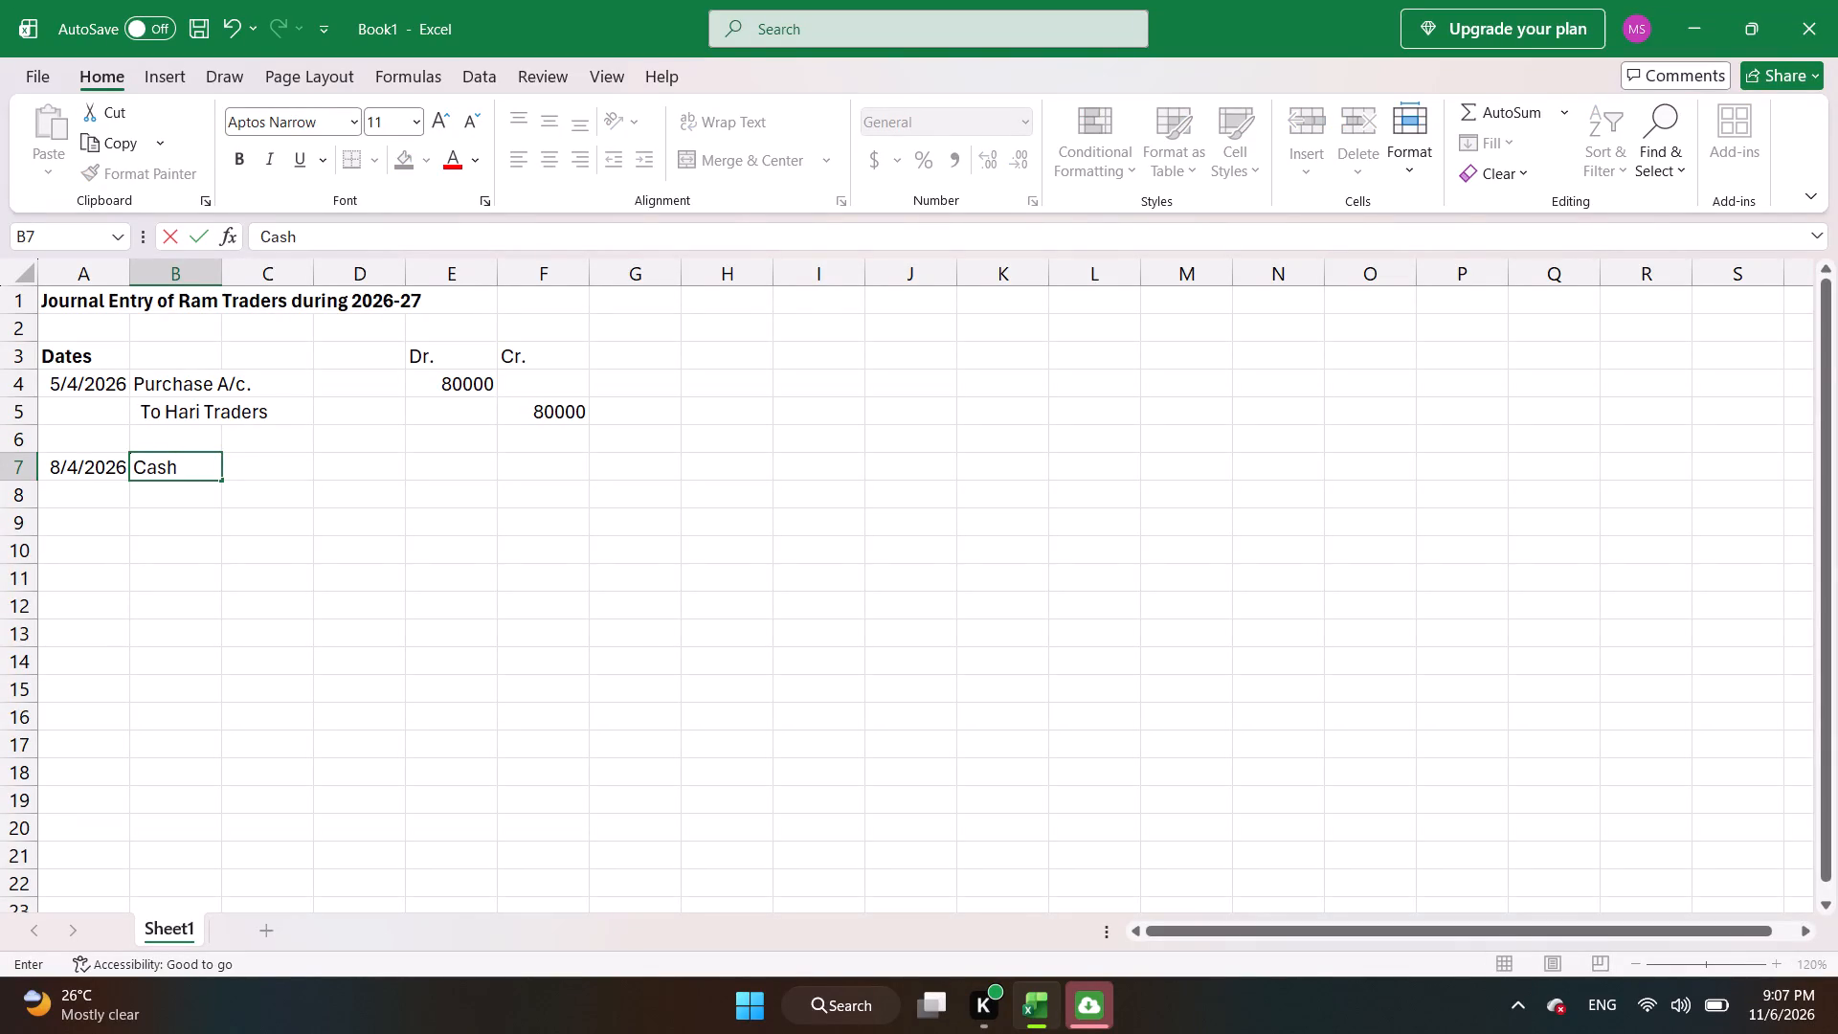
{"action": "key", "text": "space"}
{"action": "key", "text": "s"}
{"action": "key", "text": "BackSpace"}
{"action": "key", "text": "a"}
{"action": "key", "text": "period"}
{"action": "key", "text": "BackSpace"}
{"action": "key", "text": "slash"}
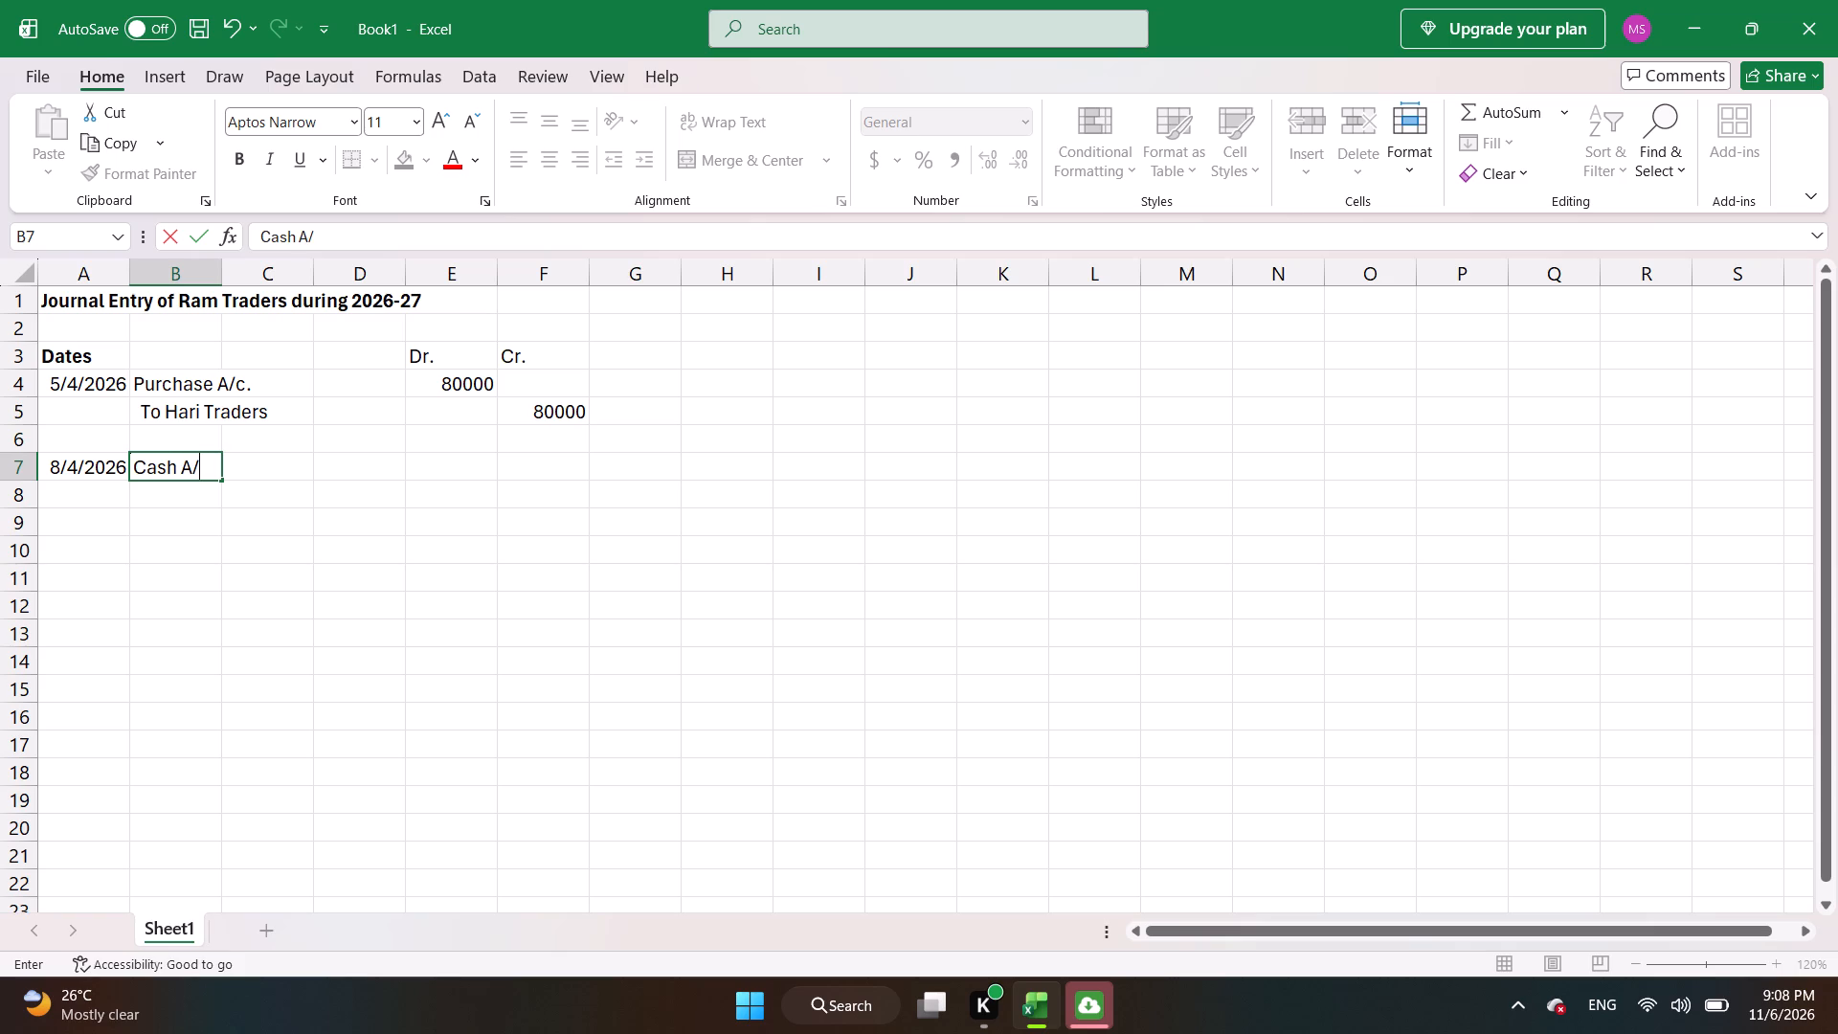
{"action": "key", "text": "c"}
{"action": "key", "text": "period"}
{"action": "key", "text": "Return"}
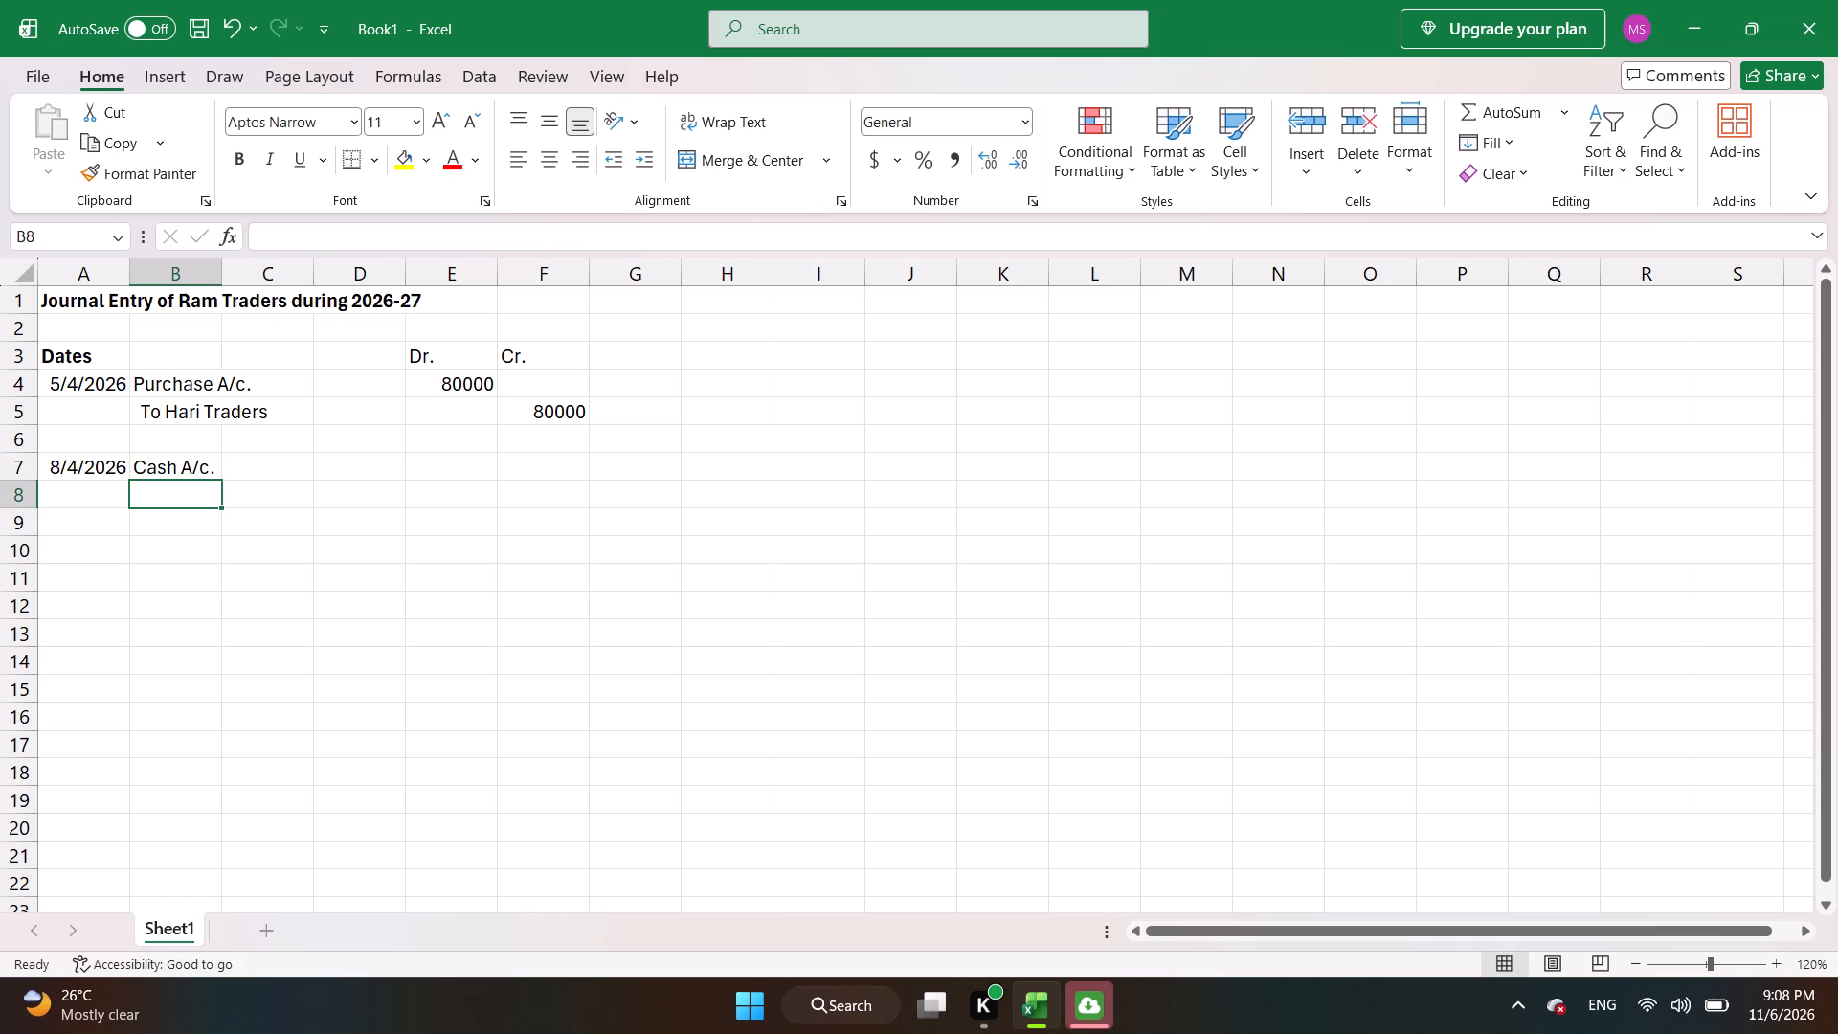
Enter the credit account line To Sales A/c. in cell B8, indented with leading spaces.
{"action": "left_click", "coordinate": [385, 235]}
{"action": "key", "text": "space"}
{"action": "key", "text": "space"}
{"action": "key", "text": "space"}
{"action": "key", "text": "space"}
{"action": "key", "text": "space"}
{"action": "key", "text": "space"}
{"action": "key", "text": "space"}
{"action": "key", "text": "space"}
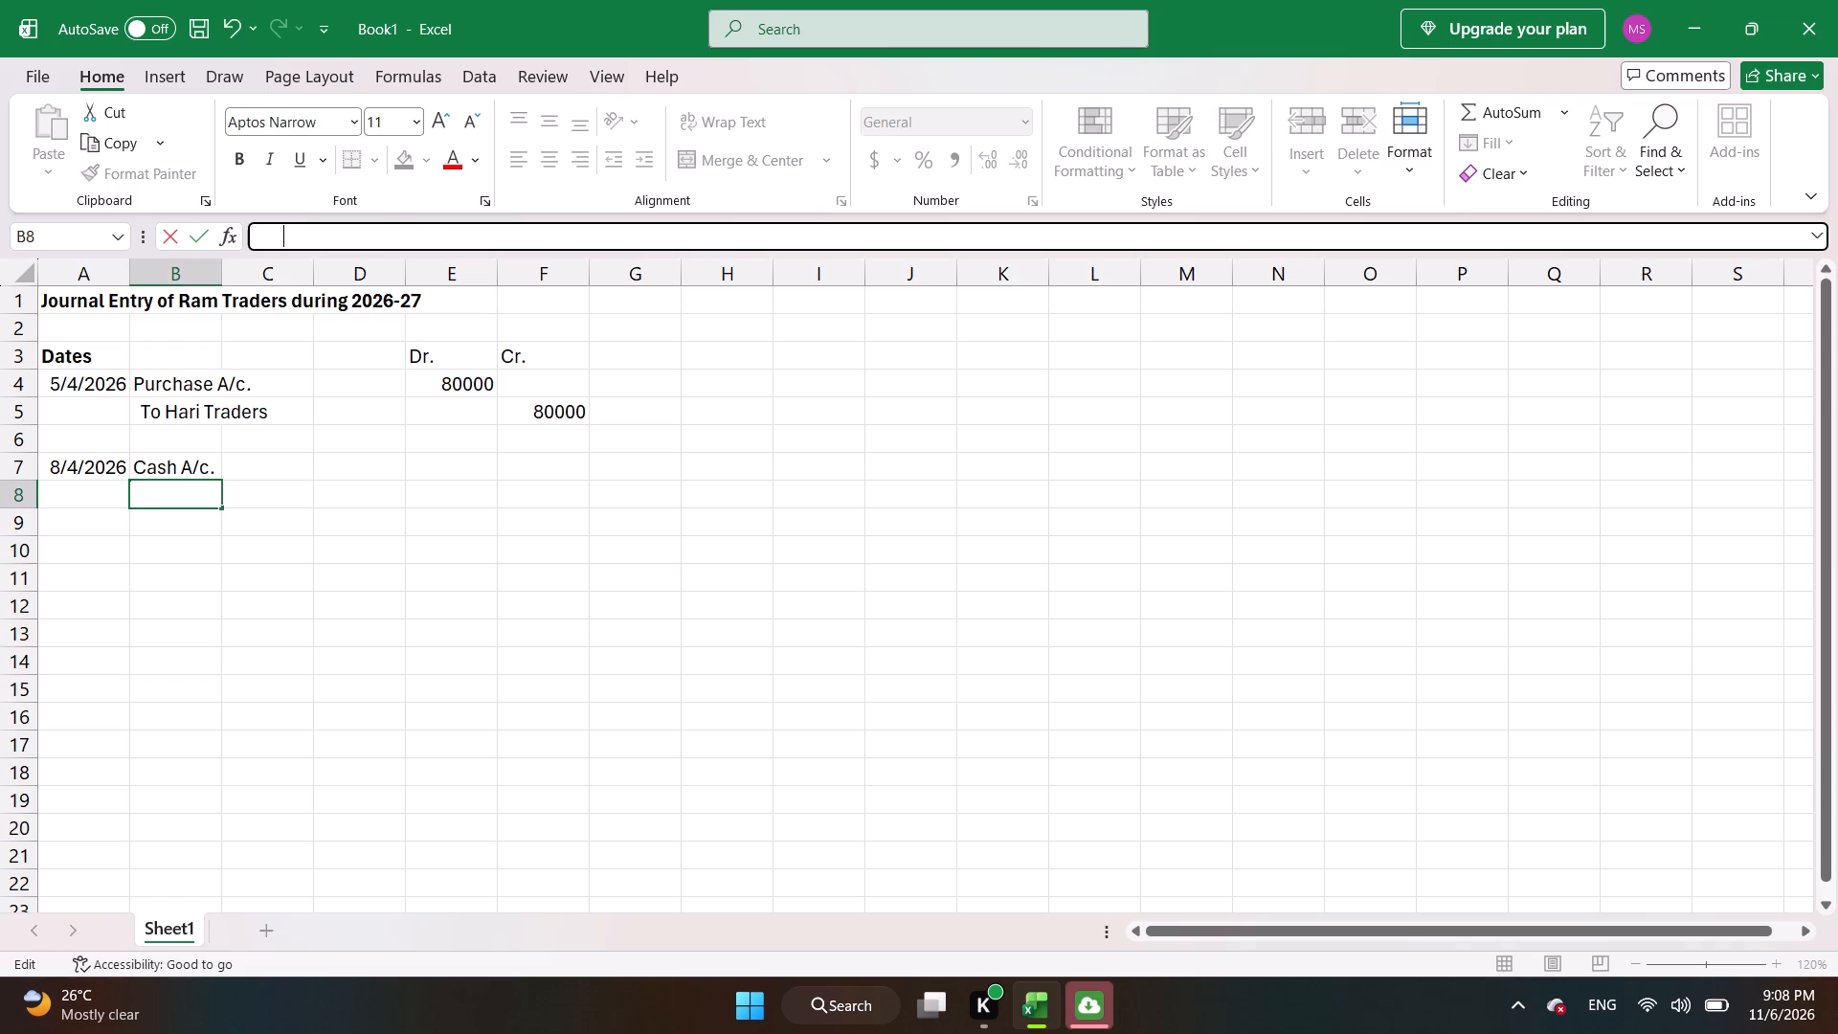
{"action": "key", "text": "BackSpace"}
{"action": "key", "text": "BackSpace"}
{"action": "type", "text": "ti"}
{"action": "key", "text": "BackSpace"}
{"action": "key", "text": "BackSpace"}
{"action": "key", "text": "t"}
{"action": "key", "text": "BackSpace"}
{"action": "key", "text": "o"}
{"action": "key", "text": "space"}
{"action": "key", "text": "BackSpace"}
{"action": "key", "text": "s"}
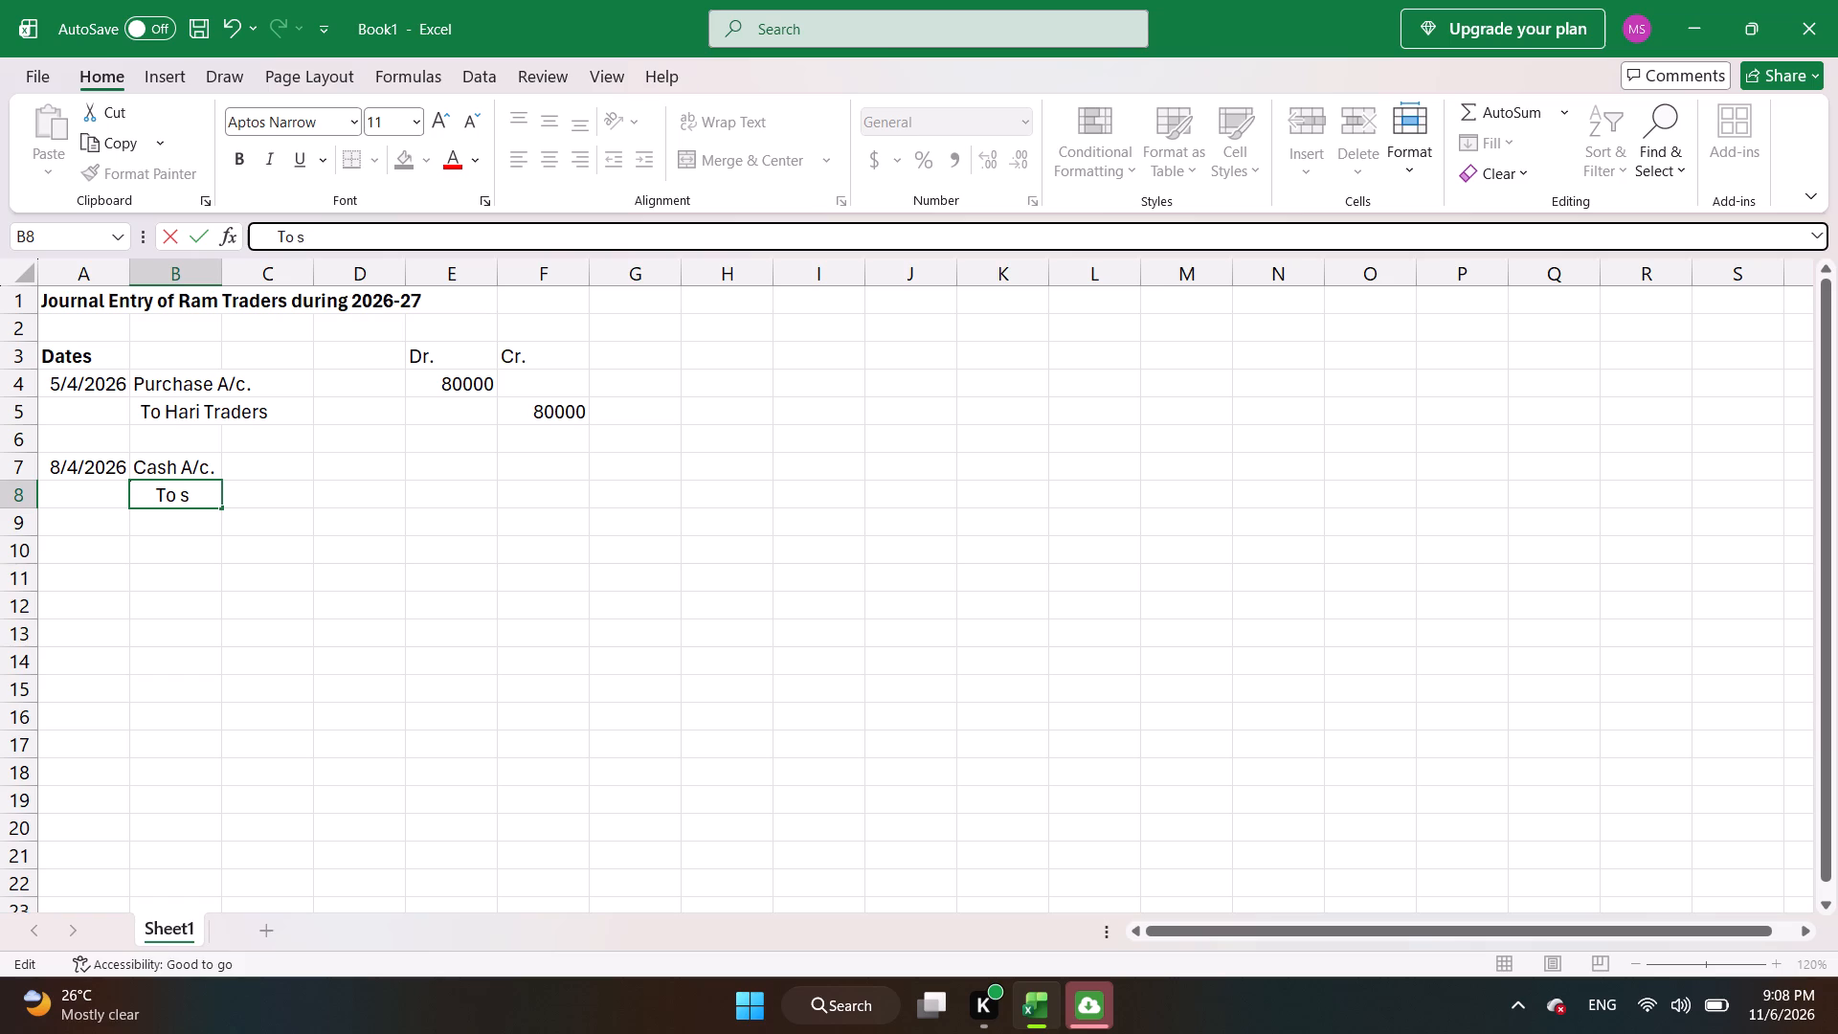
{"action": "key", "text": "BackSpace"}
{"action": "key", "text": "BackSpace"}
{"action": "key", "text": "s"}
{"action": "type", "text": "al"}
{"action": "type", "text": "es"}
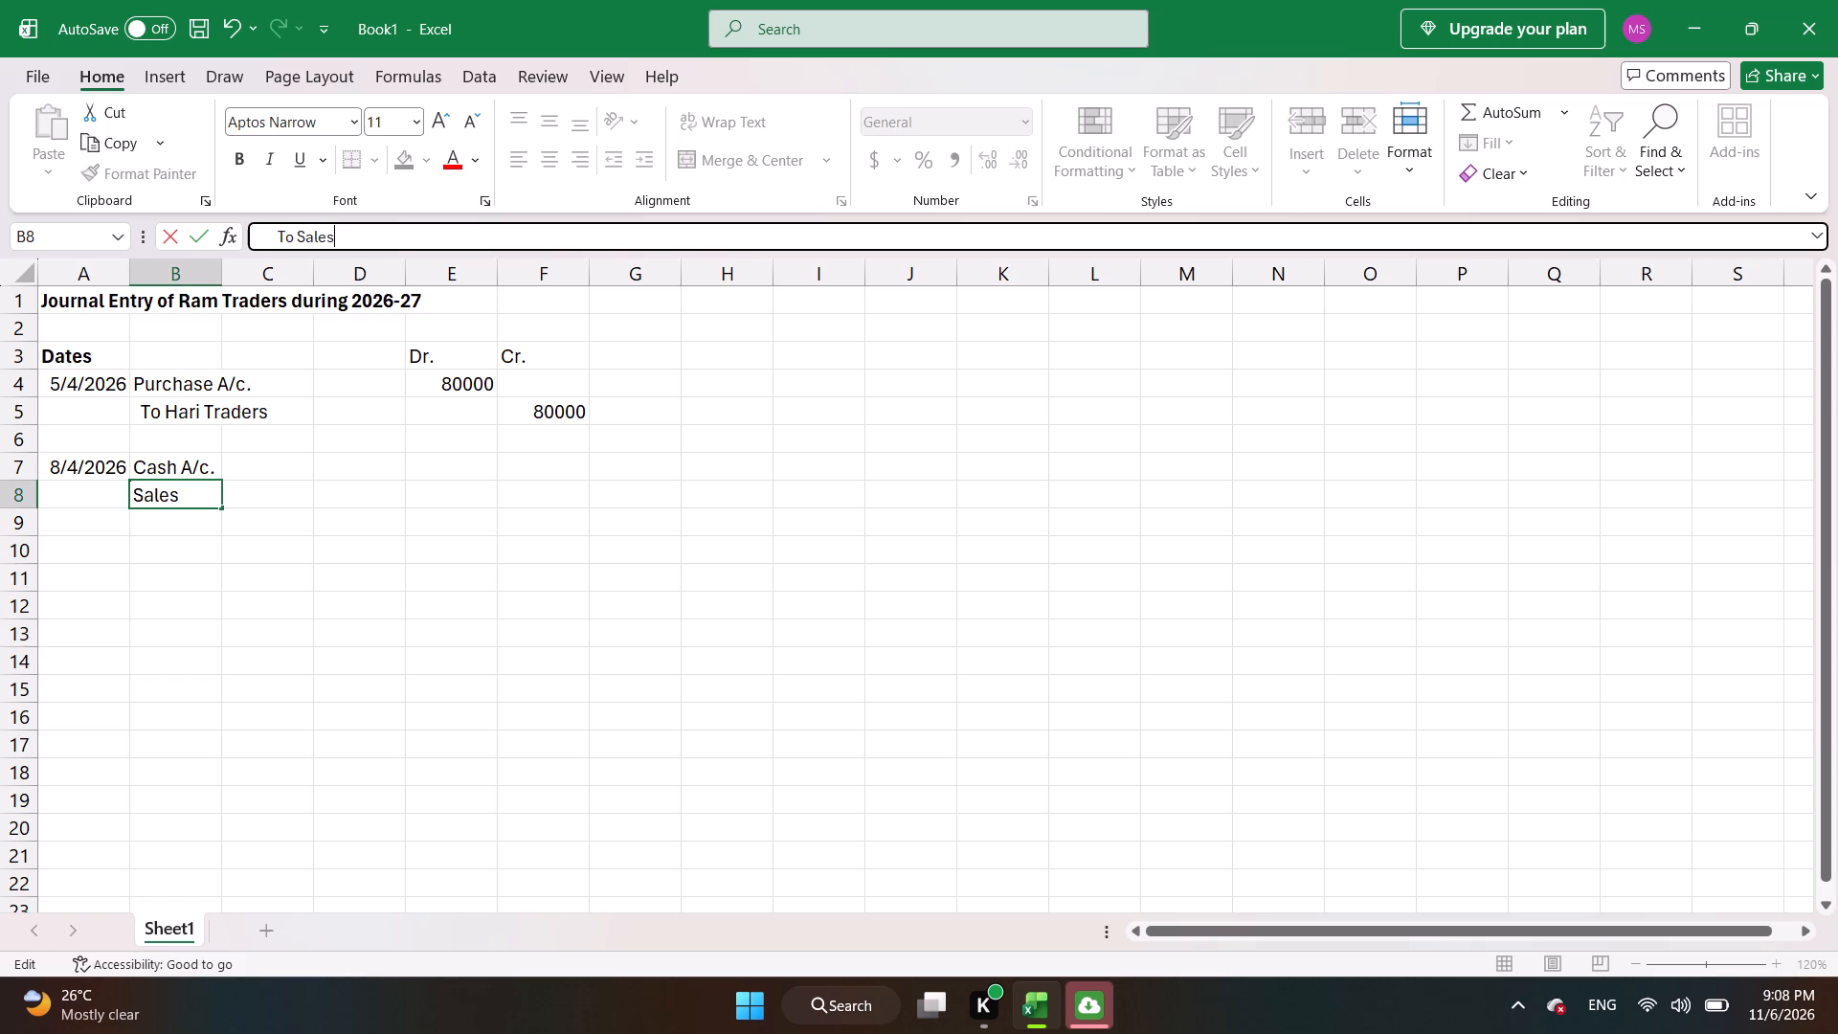
{"action": "key", "text": "space"}
{"action": "key", "text": "slash"}
{"action": "key", "text": "c"}
{"action": "key", "text": "period"}
{"action": "key", "text": "Return"}
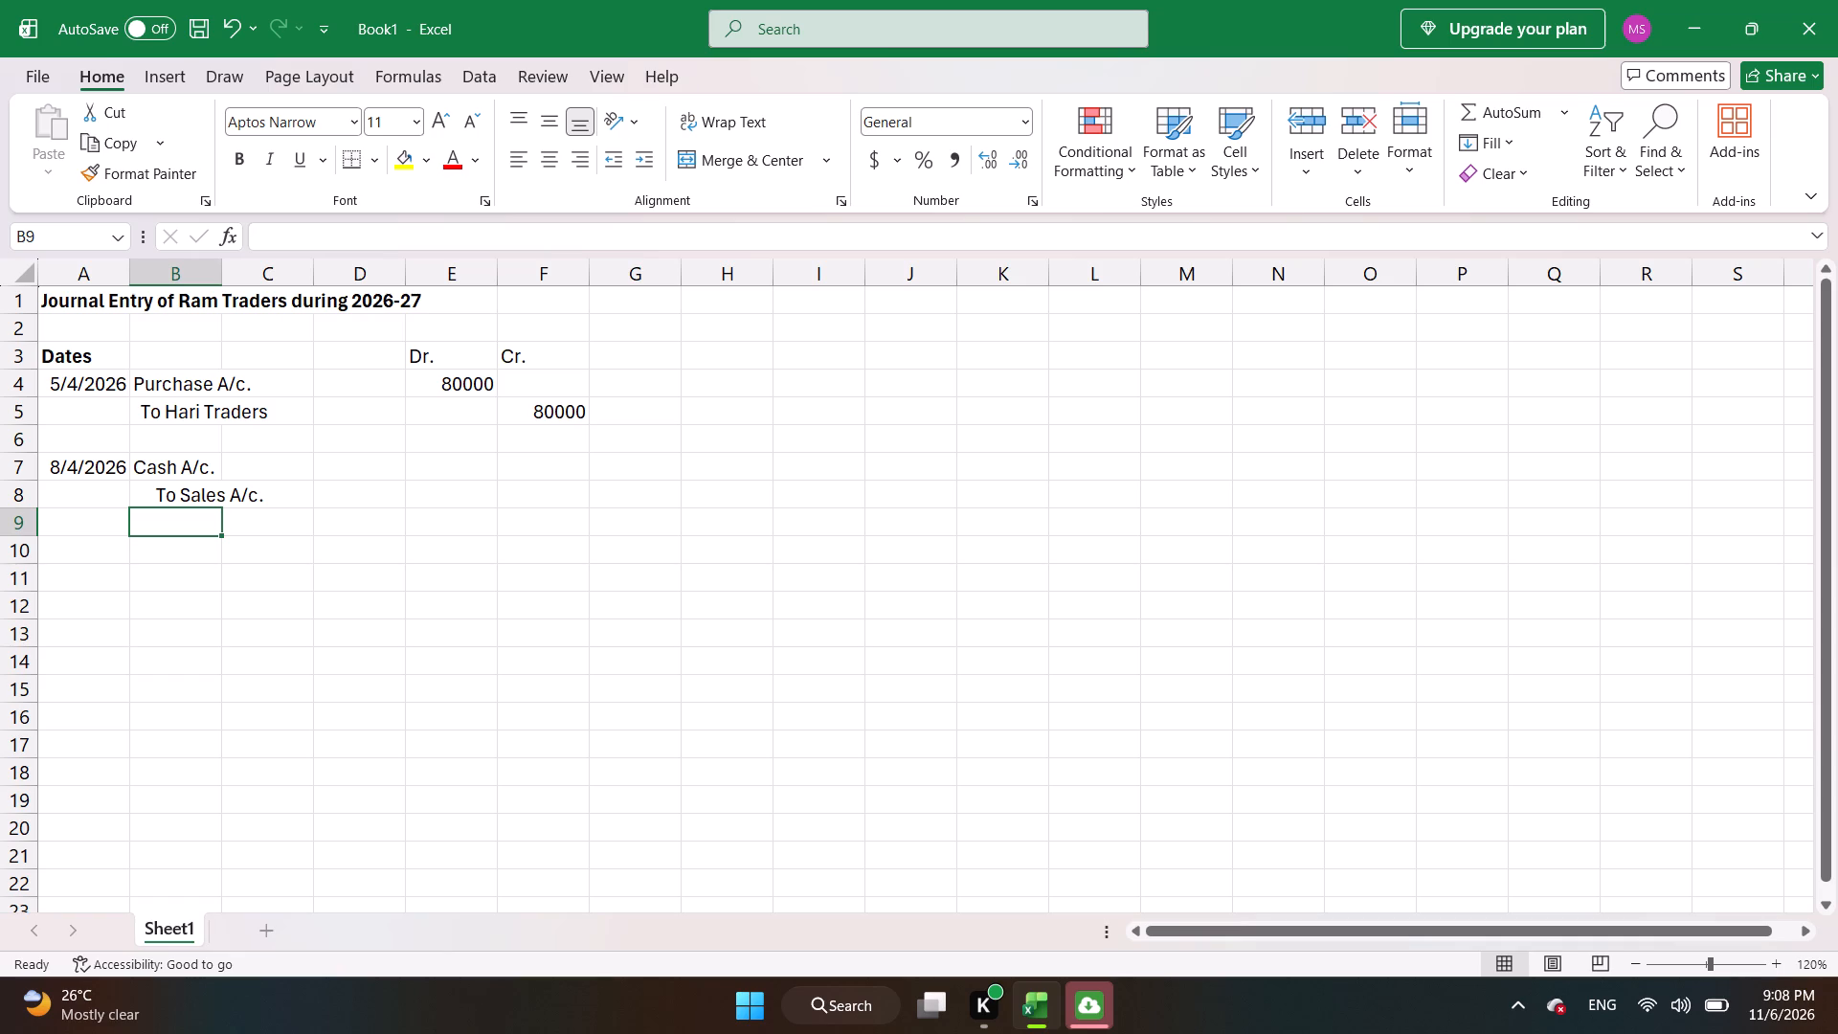
Make the Dr. and Cr. column headings in cells E3 and F3 bold.
{"action": "left_click", "coordinate": [437, 466]}
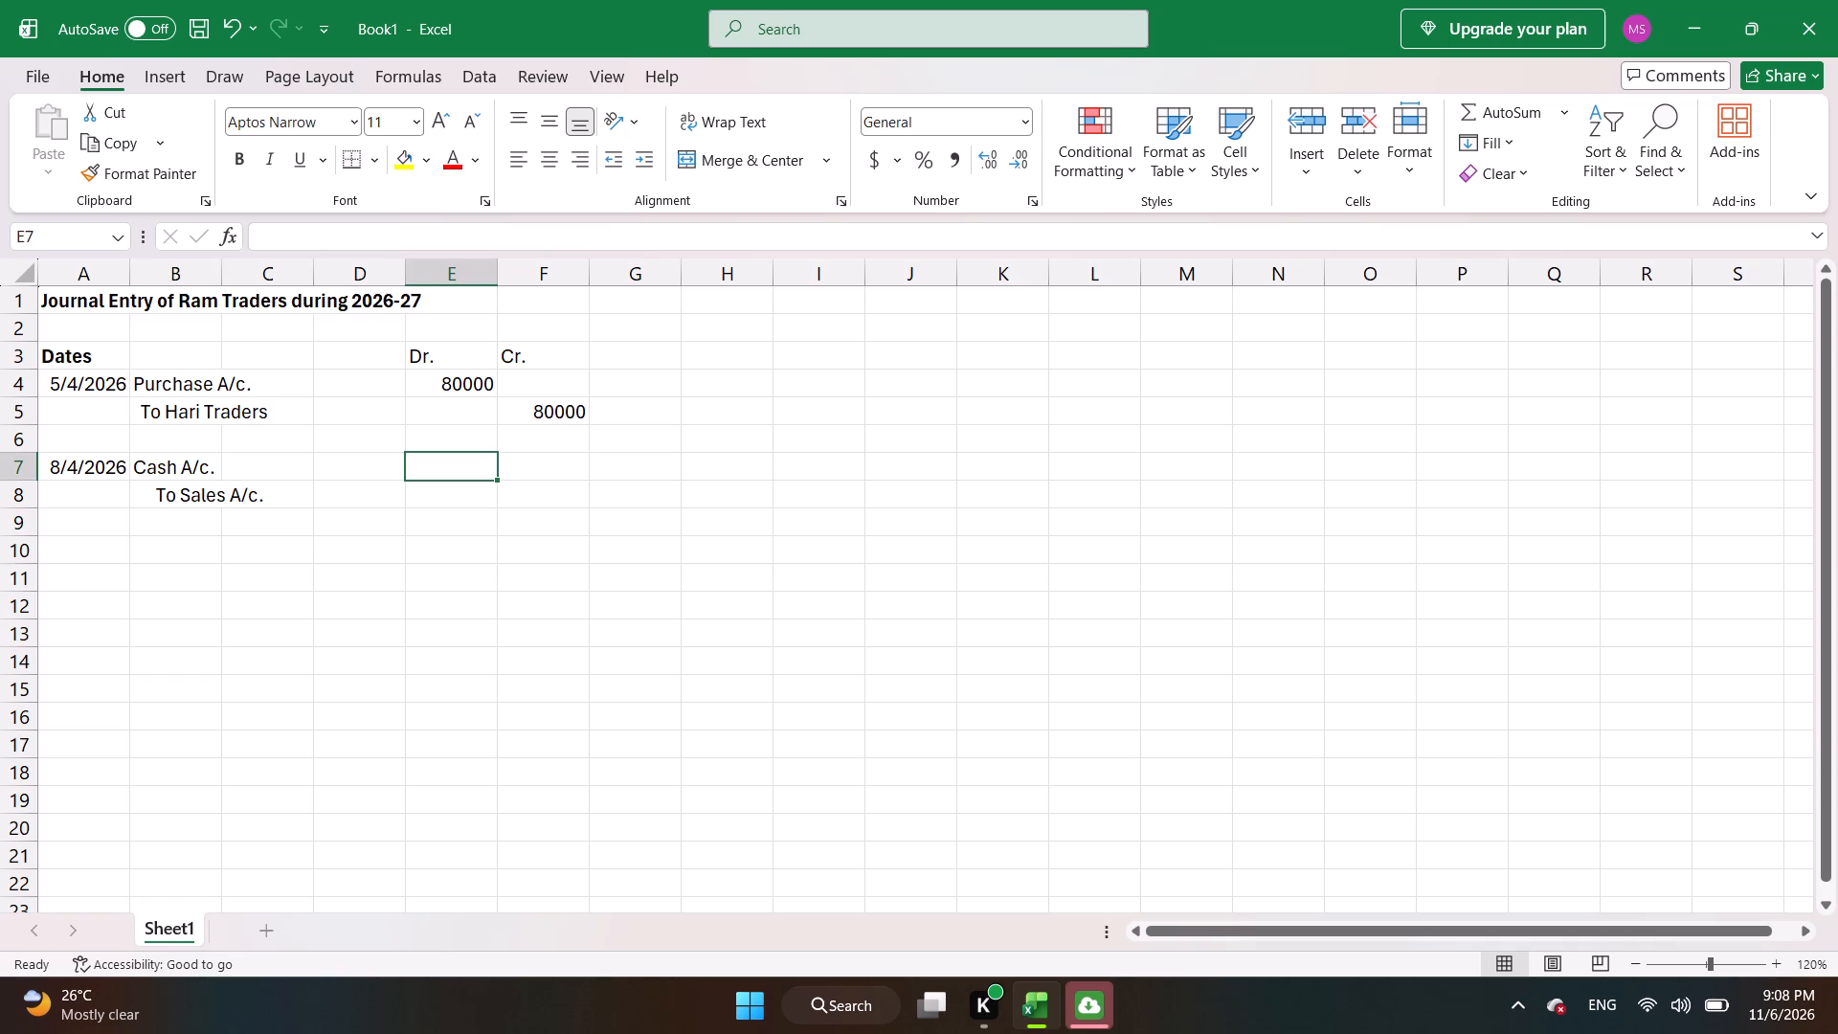
{"action": "left_click", "coordinate": [432, 351]}
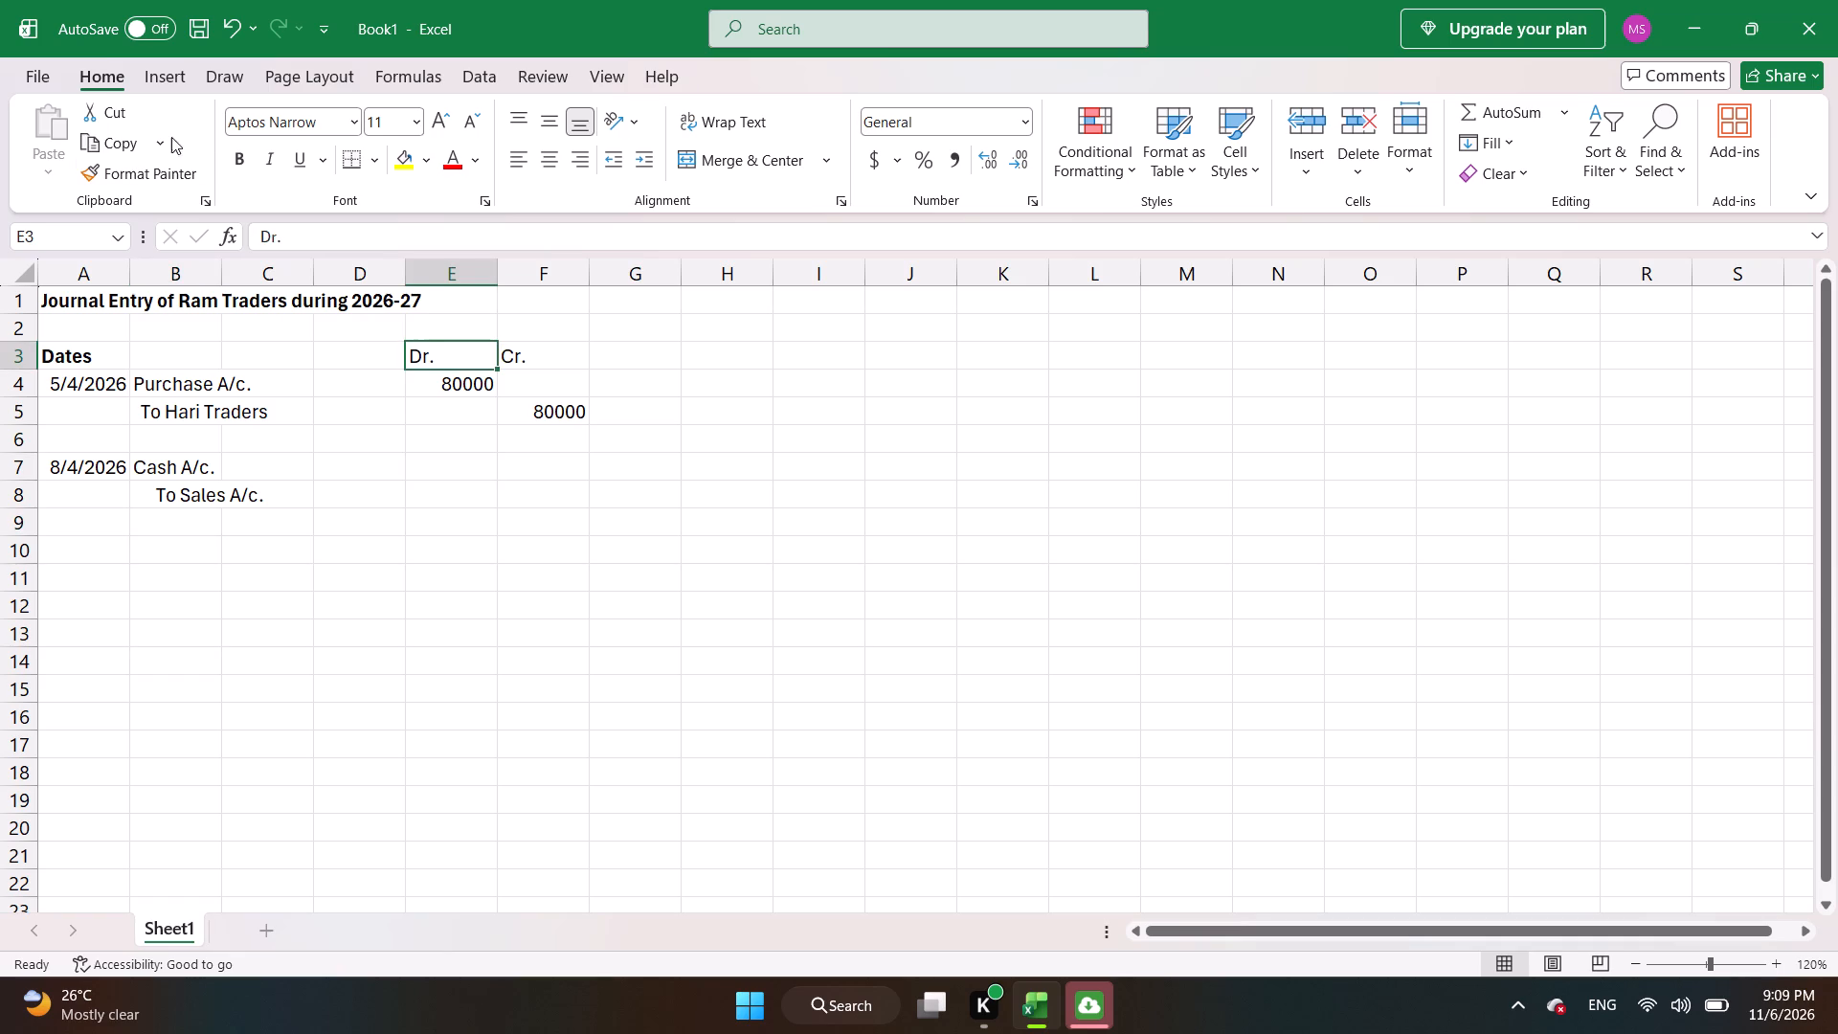
{"action": "left_click", "coordinate": [236, 160]}
{"action": "left_click", "coordinate": [559, 359]}
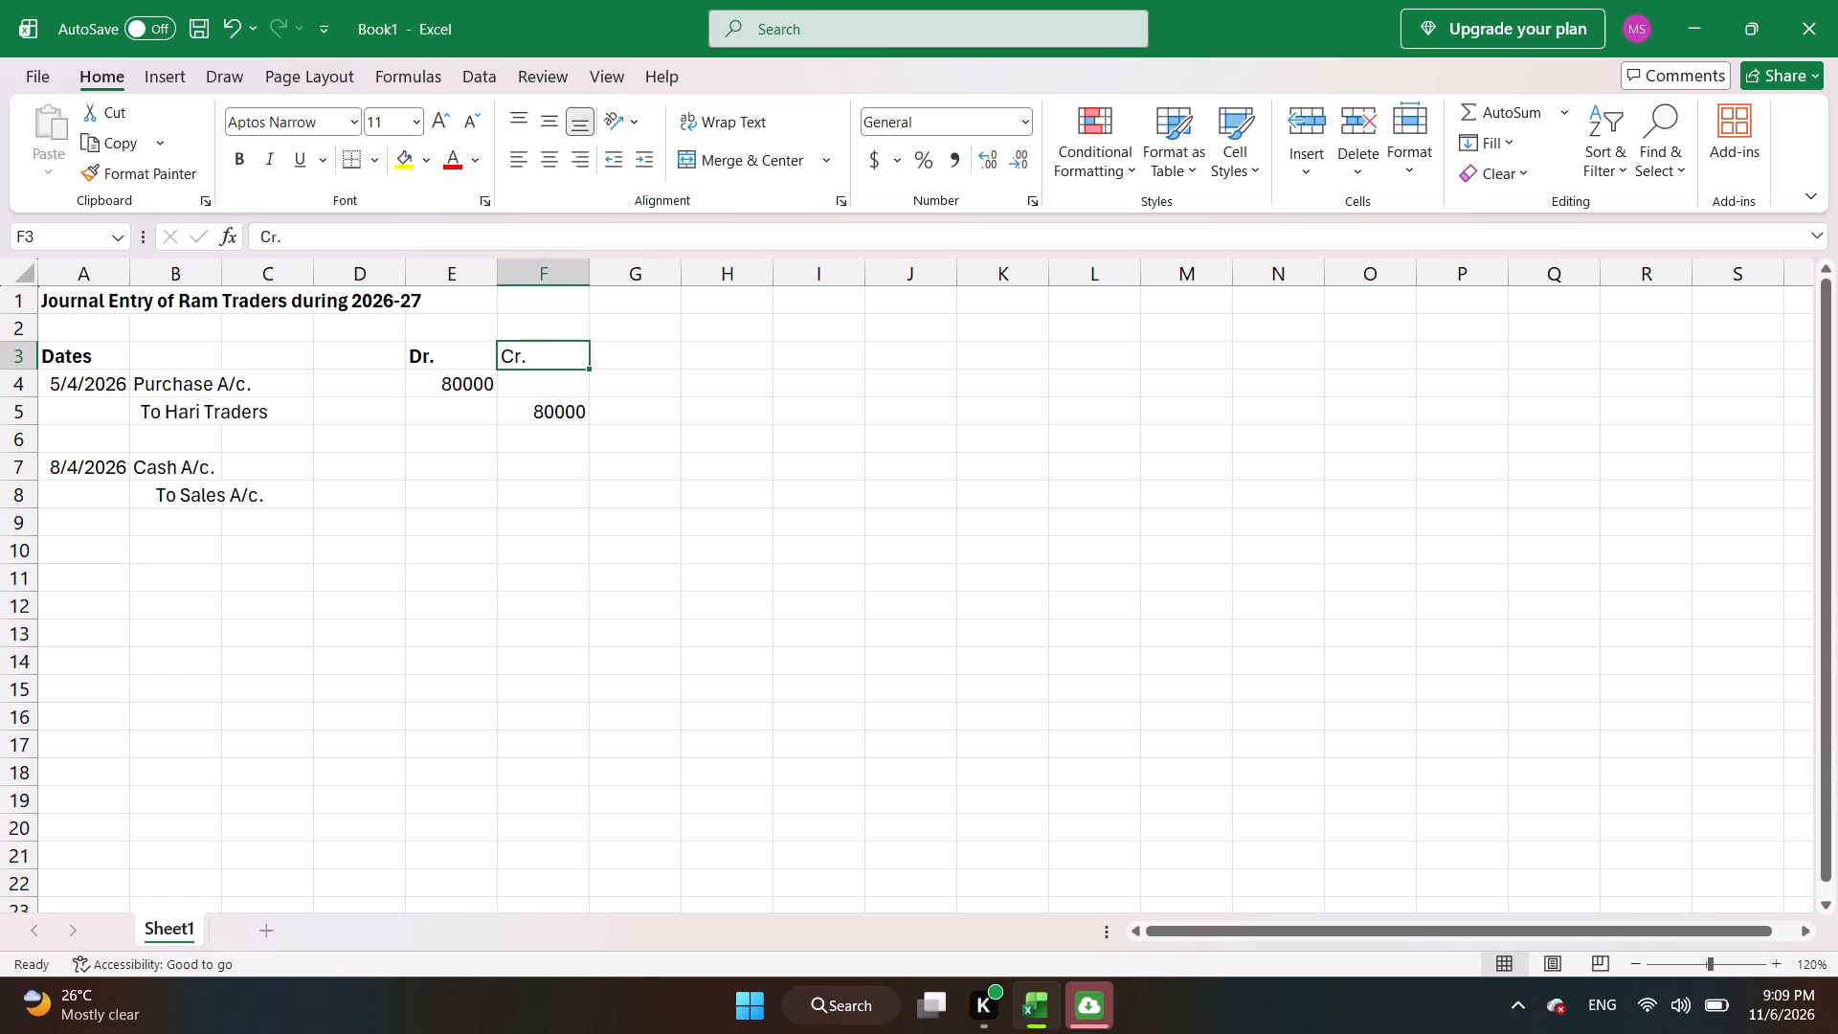
{"action": "left_click", "coordinate": [237, 159]}
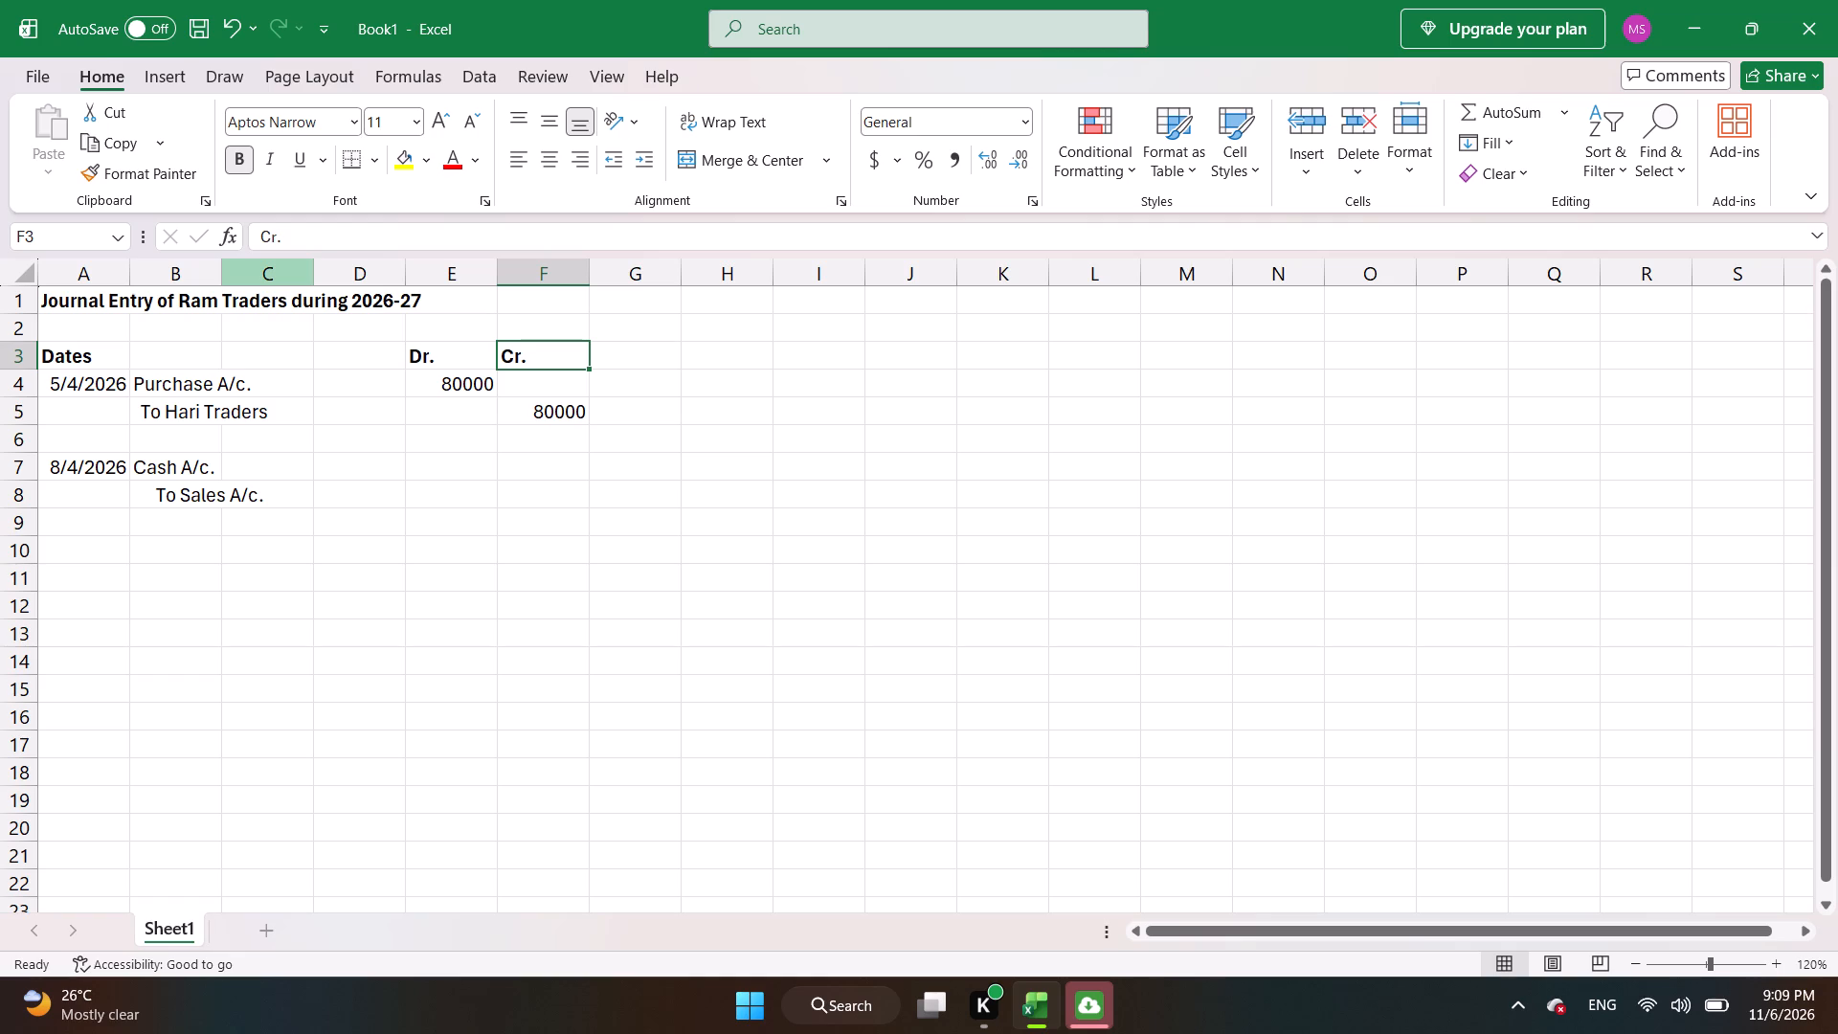
Enter 120000 in cell E7 as the Dr. amount for Cash A/c.
{"action": "left_click", "coordinate": [449, 475]}
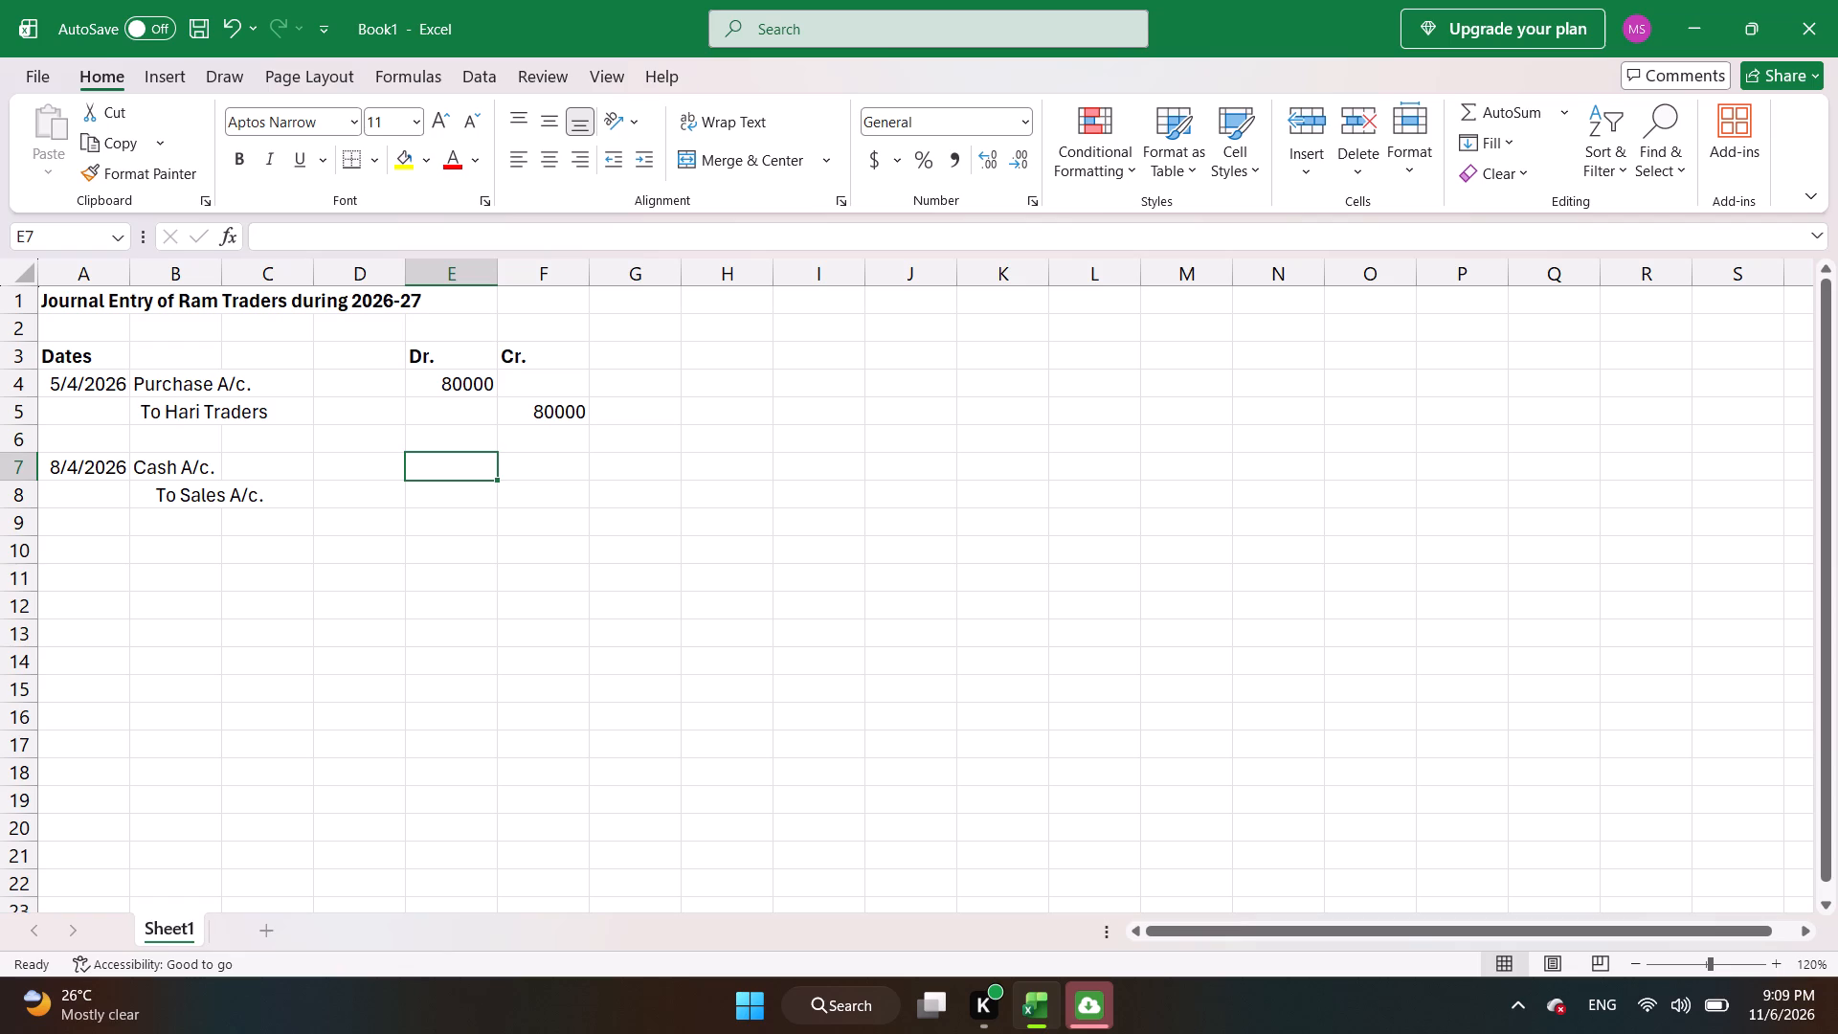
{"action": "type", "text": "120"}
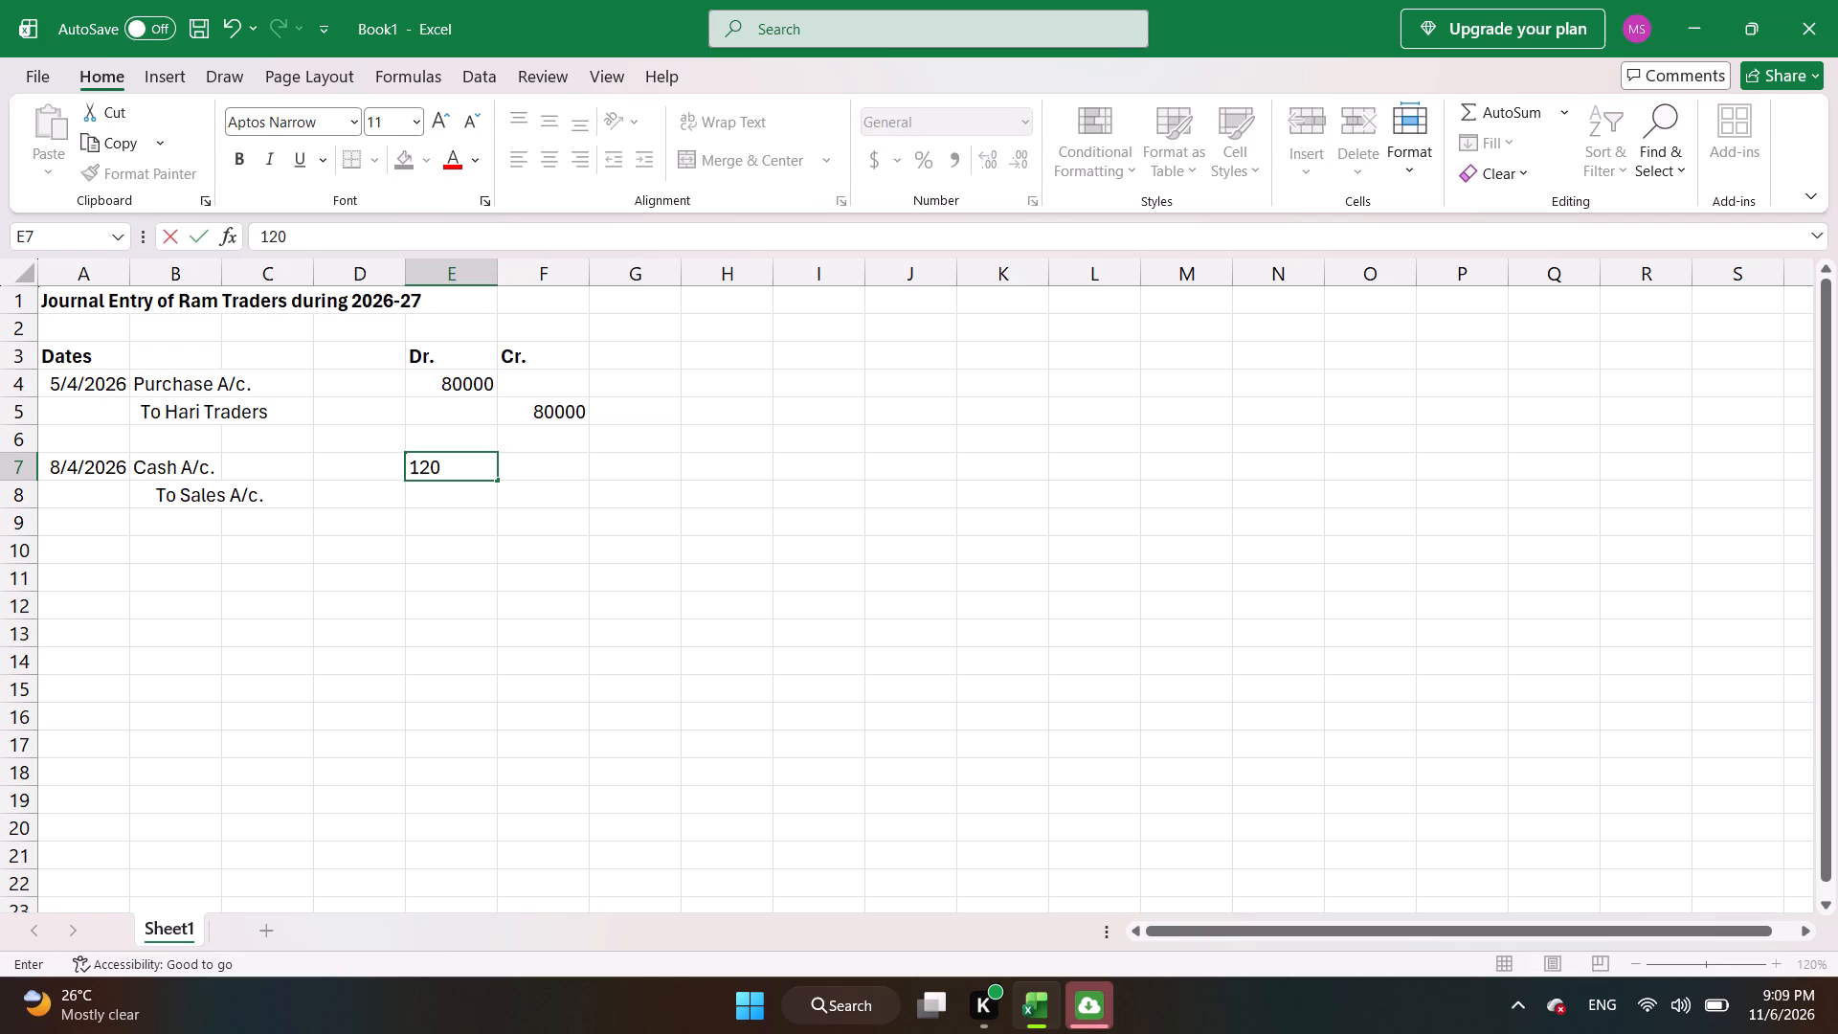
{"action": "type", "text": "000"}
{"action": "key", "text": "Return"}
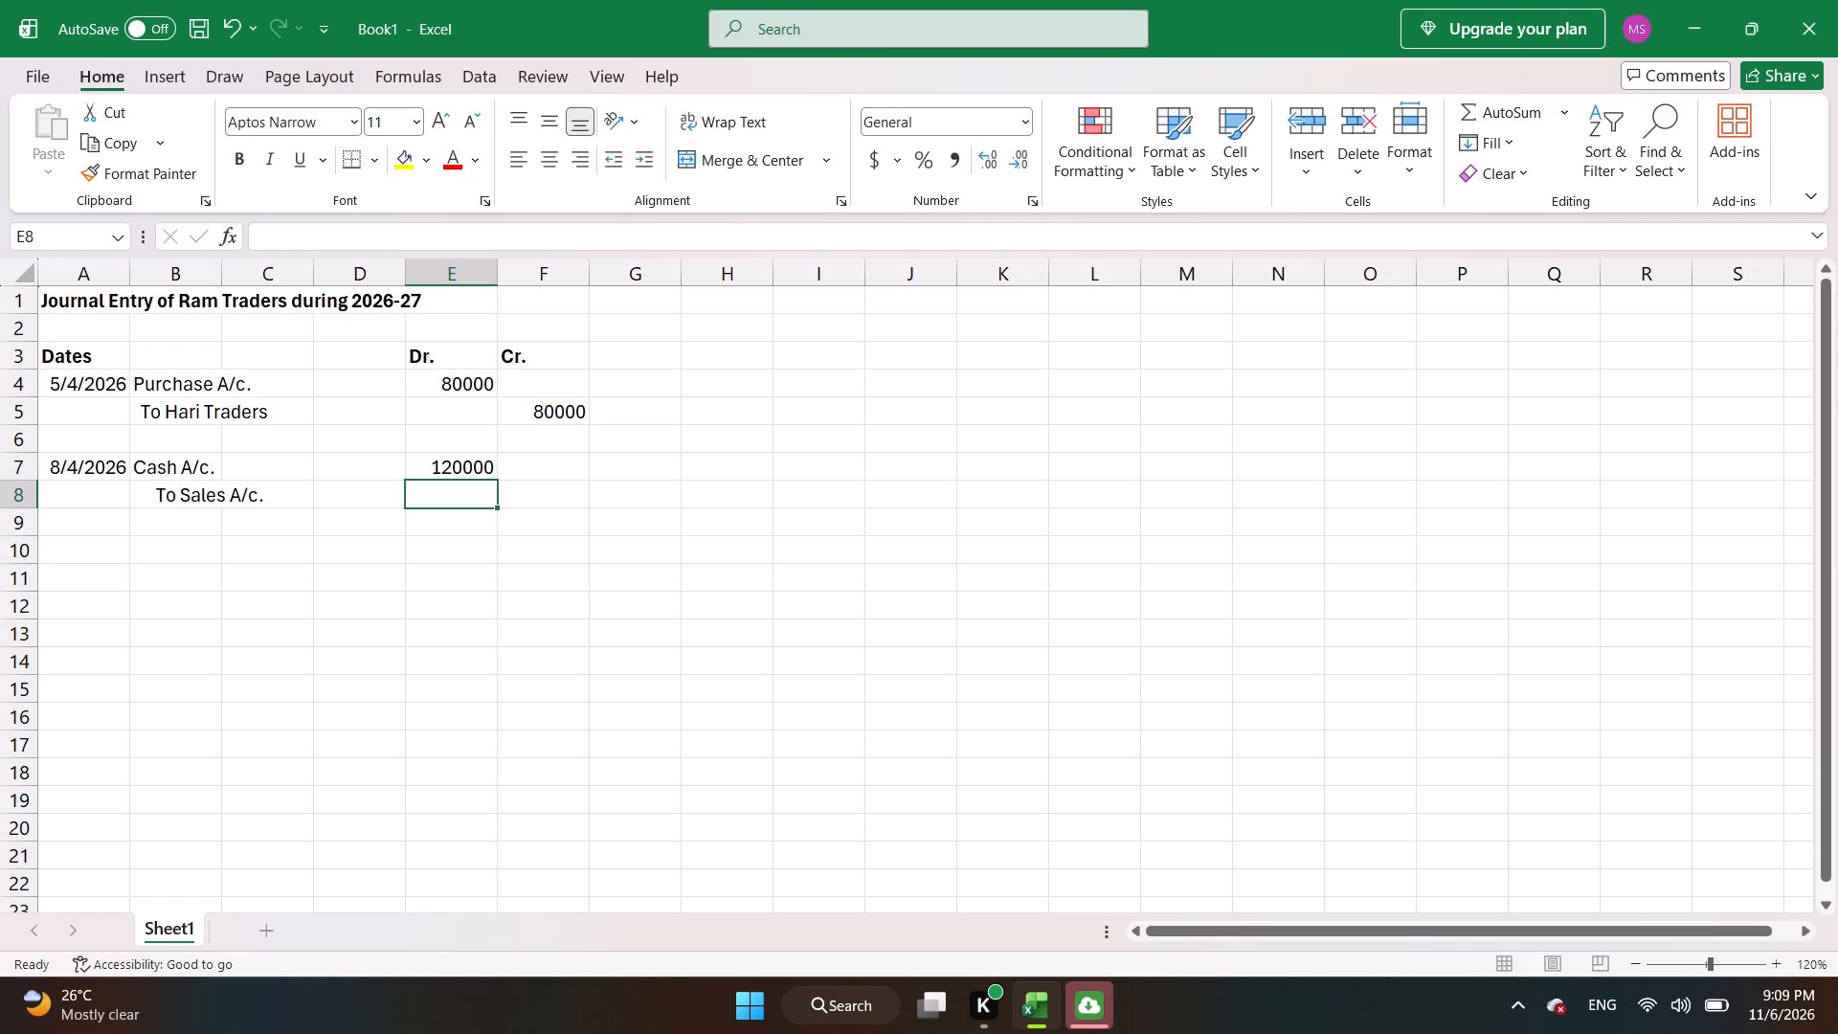
Enter a formula in cell F8 that references E7, as the Cr. amount for Sales A/c.
{"action": "left_click", "coordinate": [527, 496]}
{"action": "key", "text": "equal"}
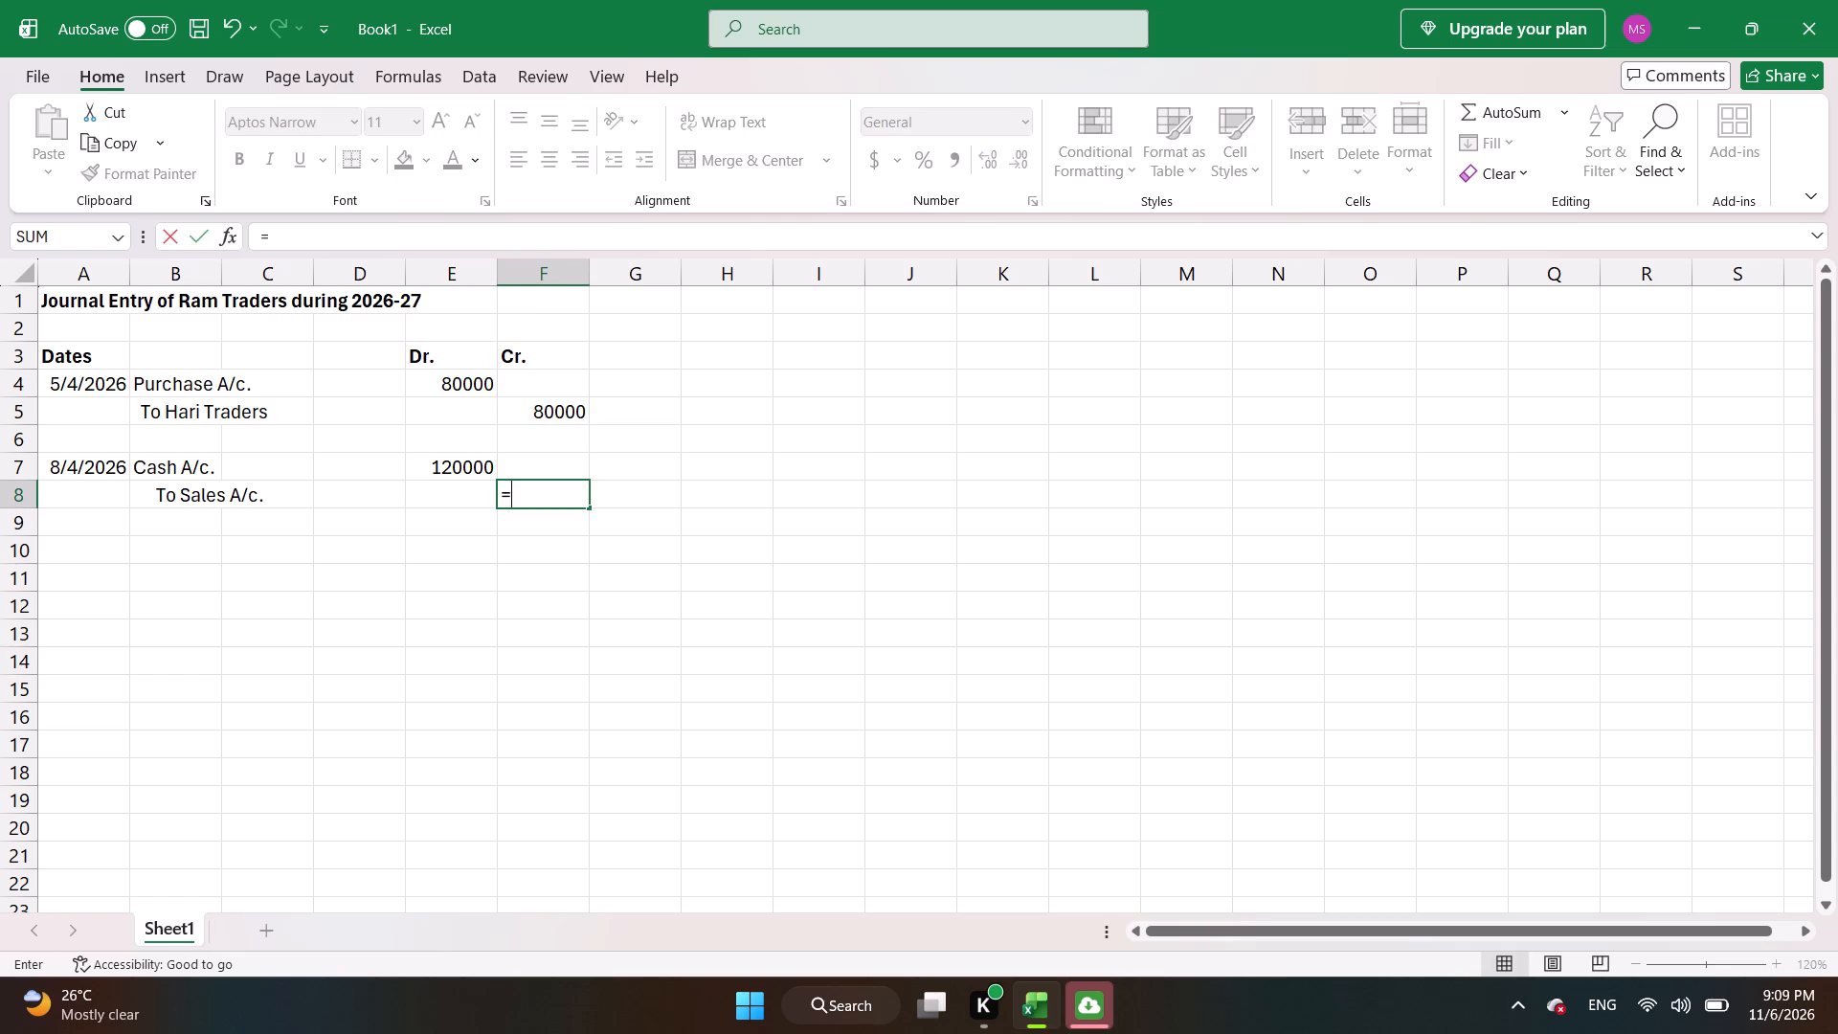
{"action": "left_click", "coordinate": [471, 469]}
{"action": "key", "text": "Return"}
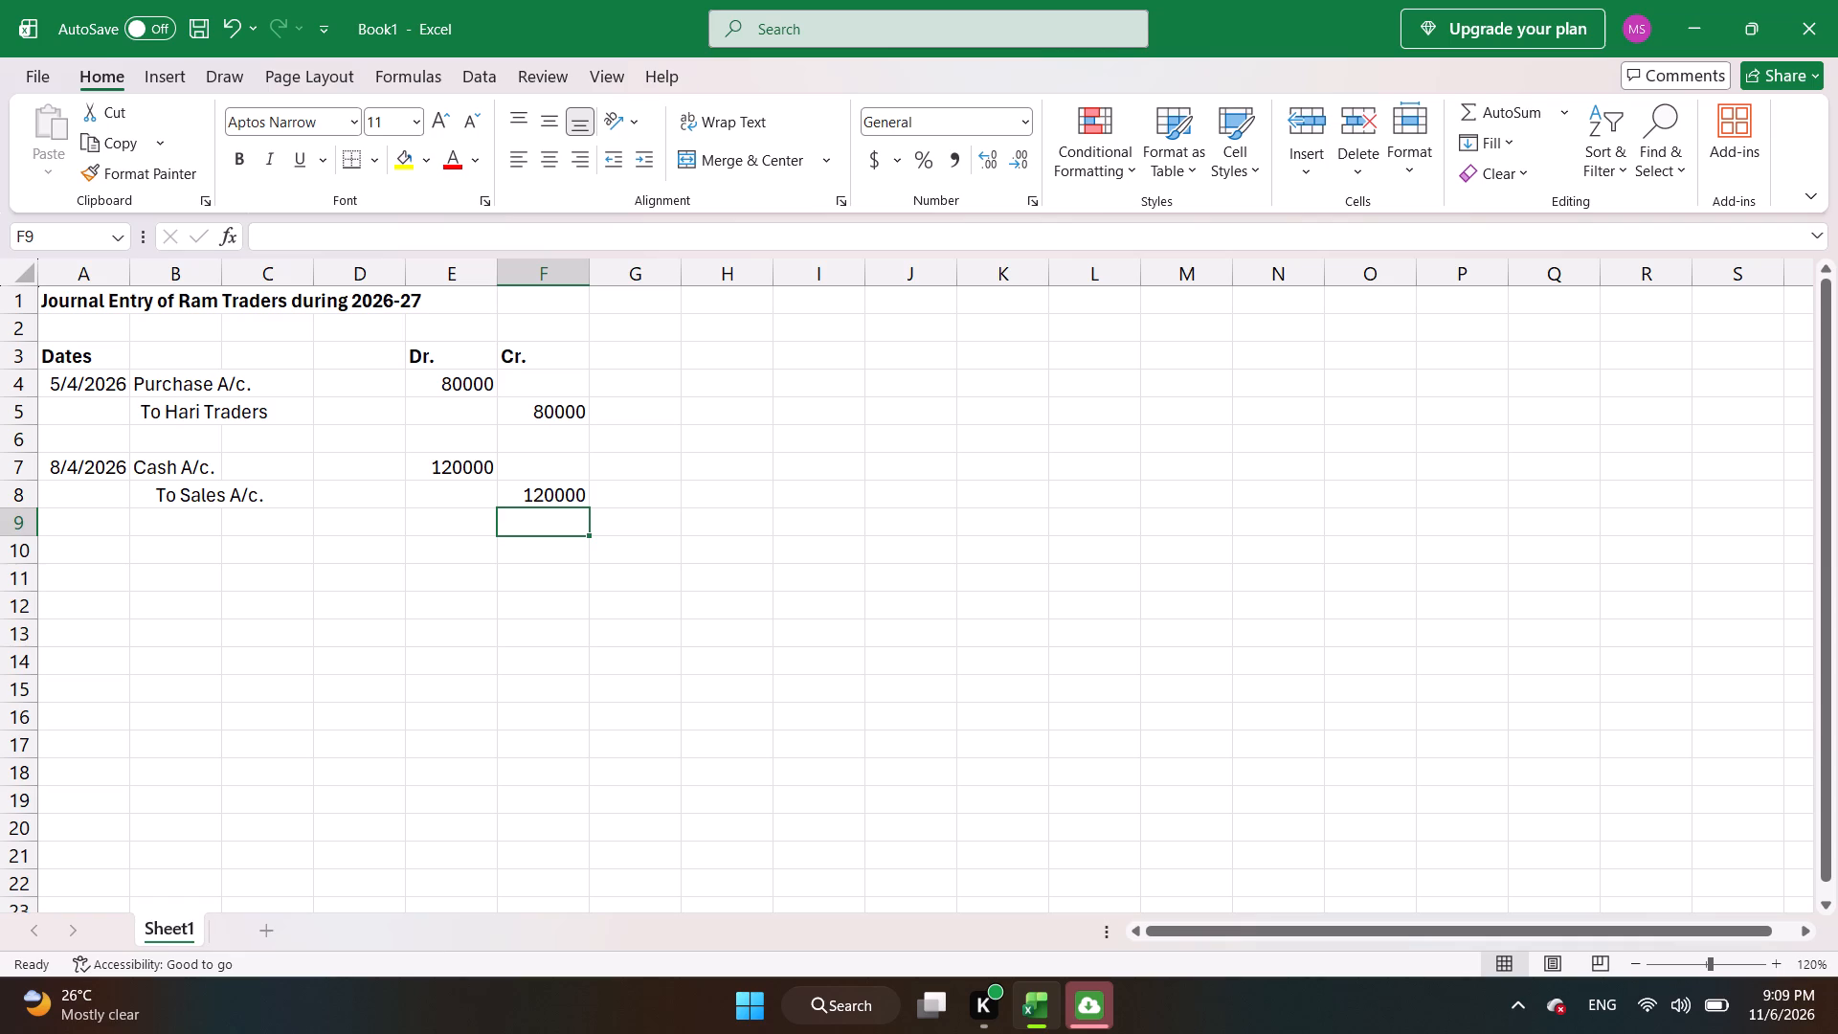
Insert a comma after To in cell B5, so the credit line reads To, Hari Traders.
{"action": "left_click", "coordinate": [156, 411]}
{"action": "left_click", "coordinate": [285, 237]}
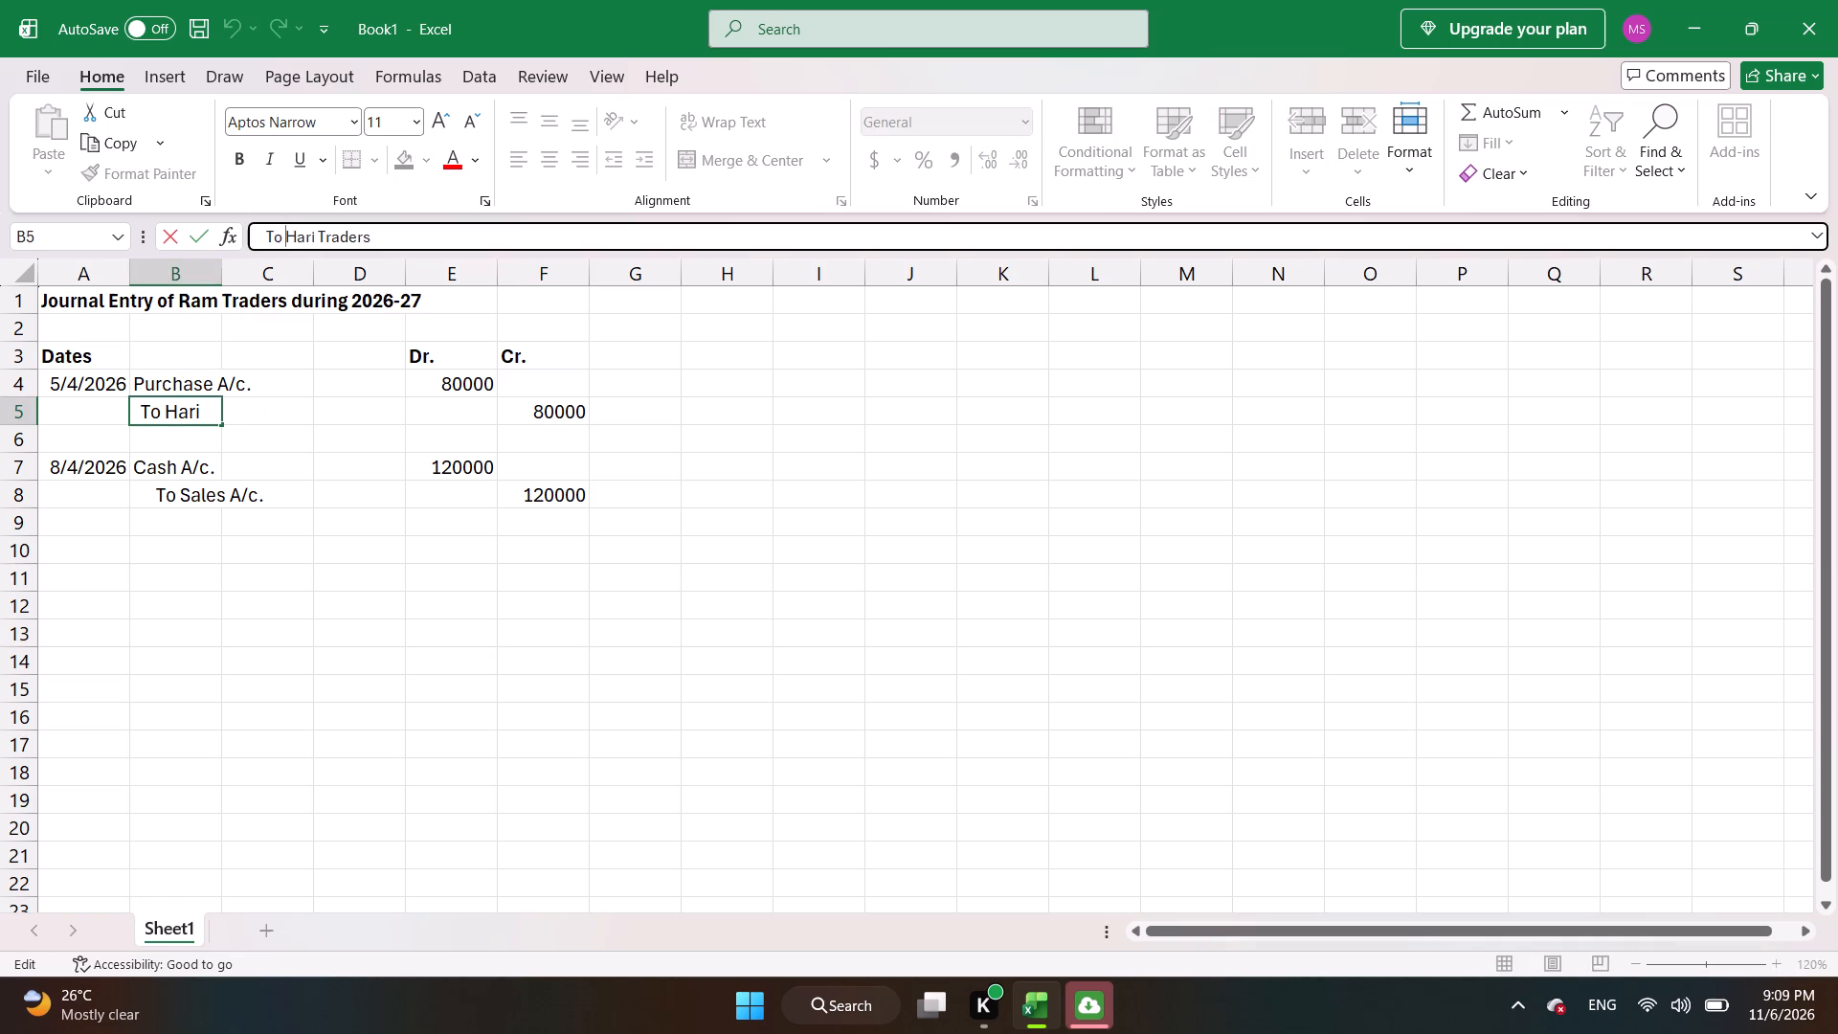
{"action": "left_click", "coordinate": [280, 241]}
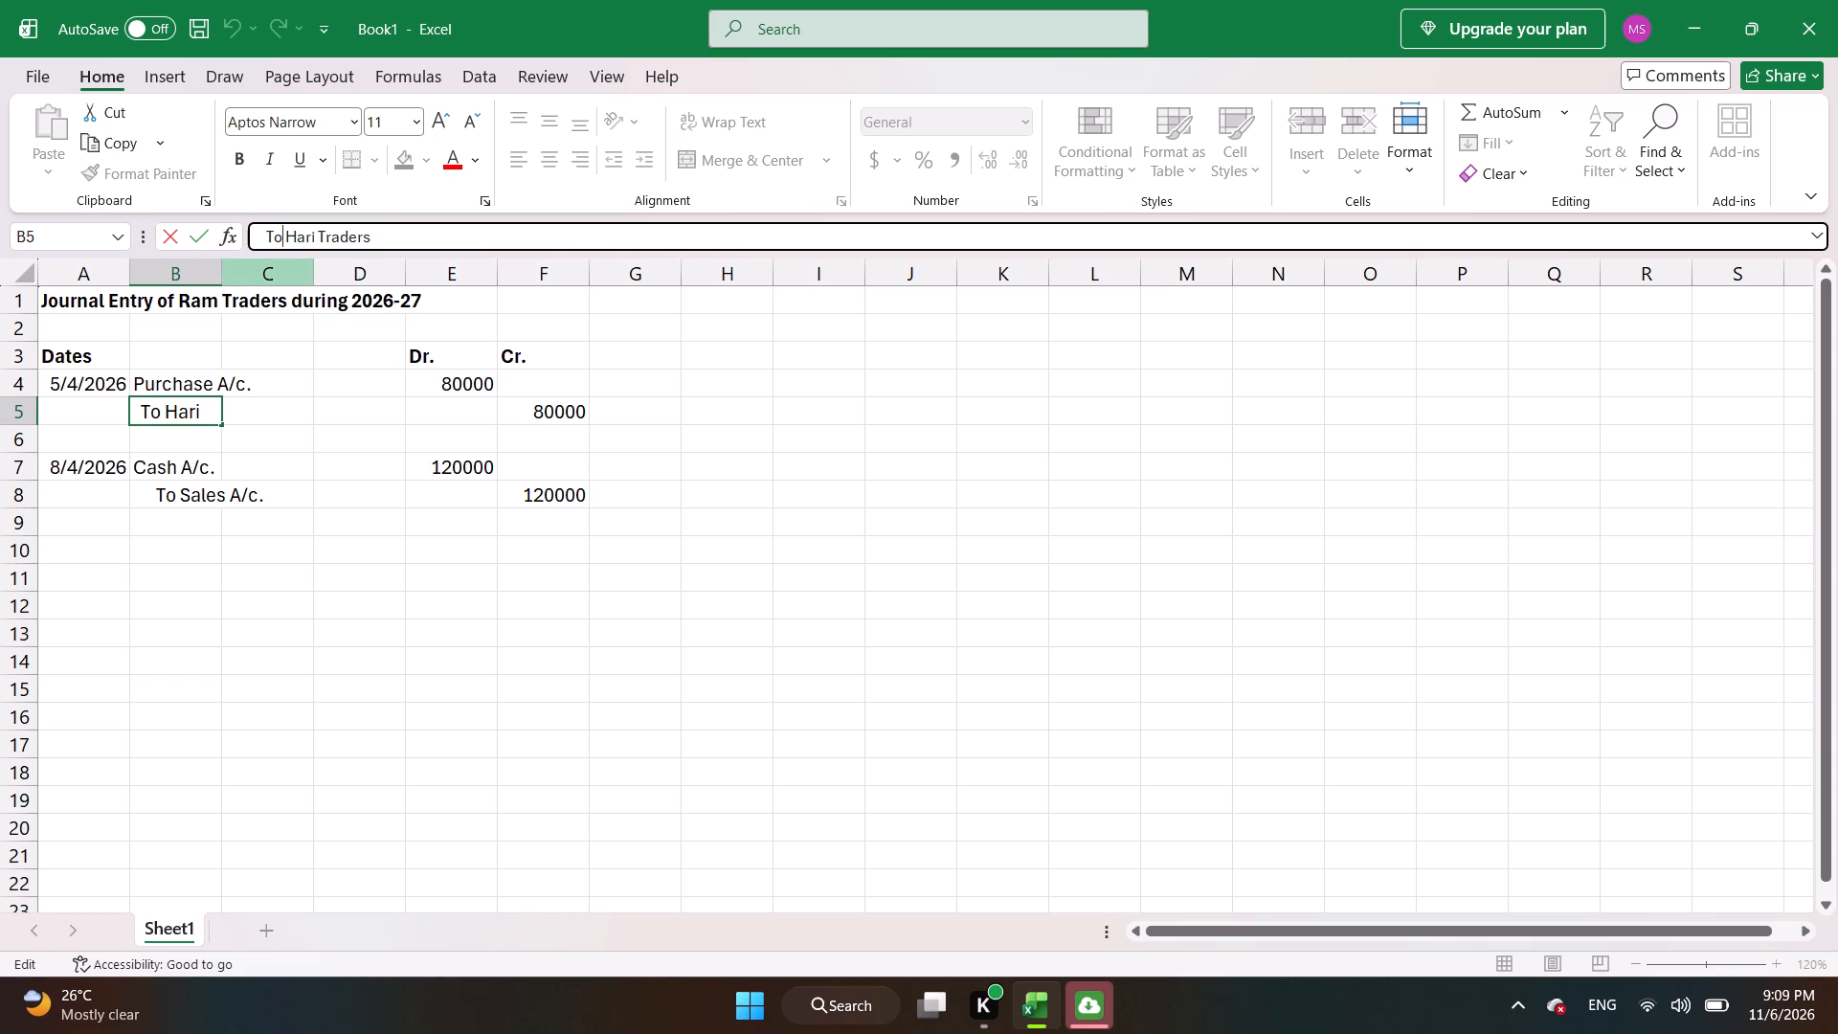
{"action": "key", "text": "apostrophe"}
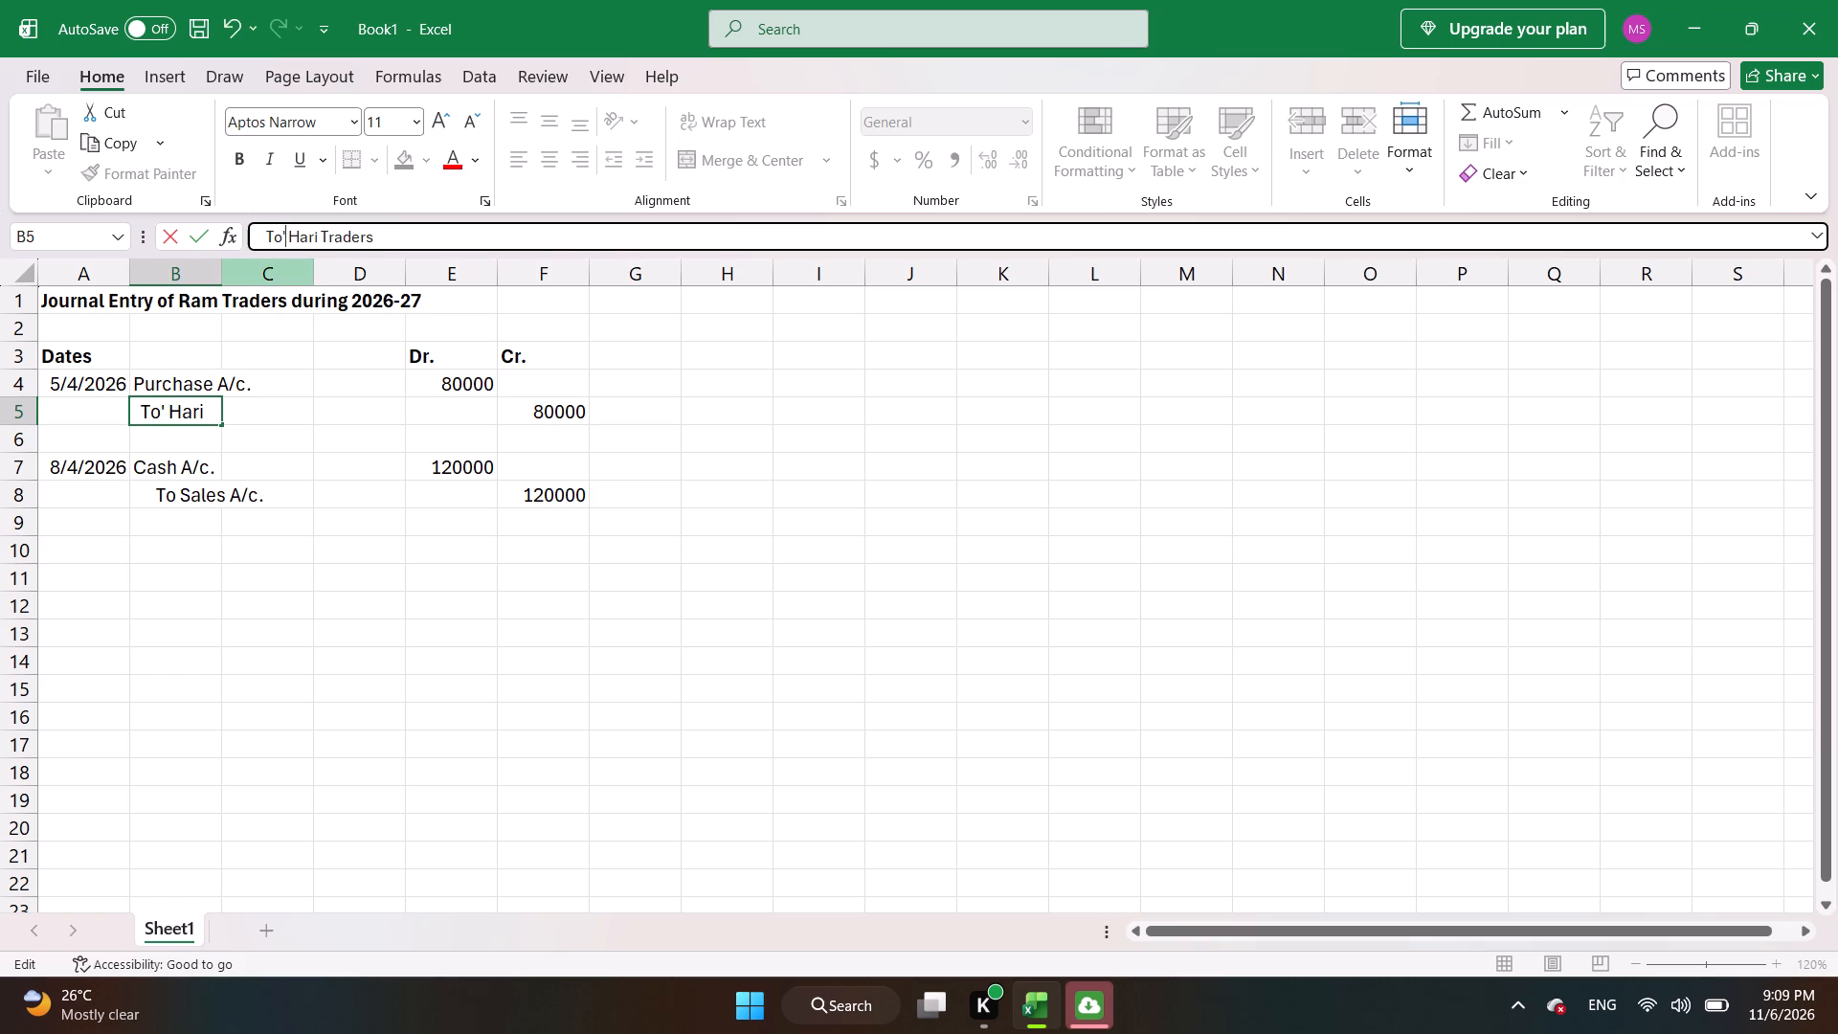
{"action": "key", "text": "BackSpace"}
{"action": "key", "text": "comma"}
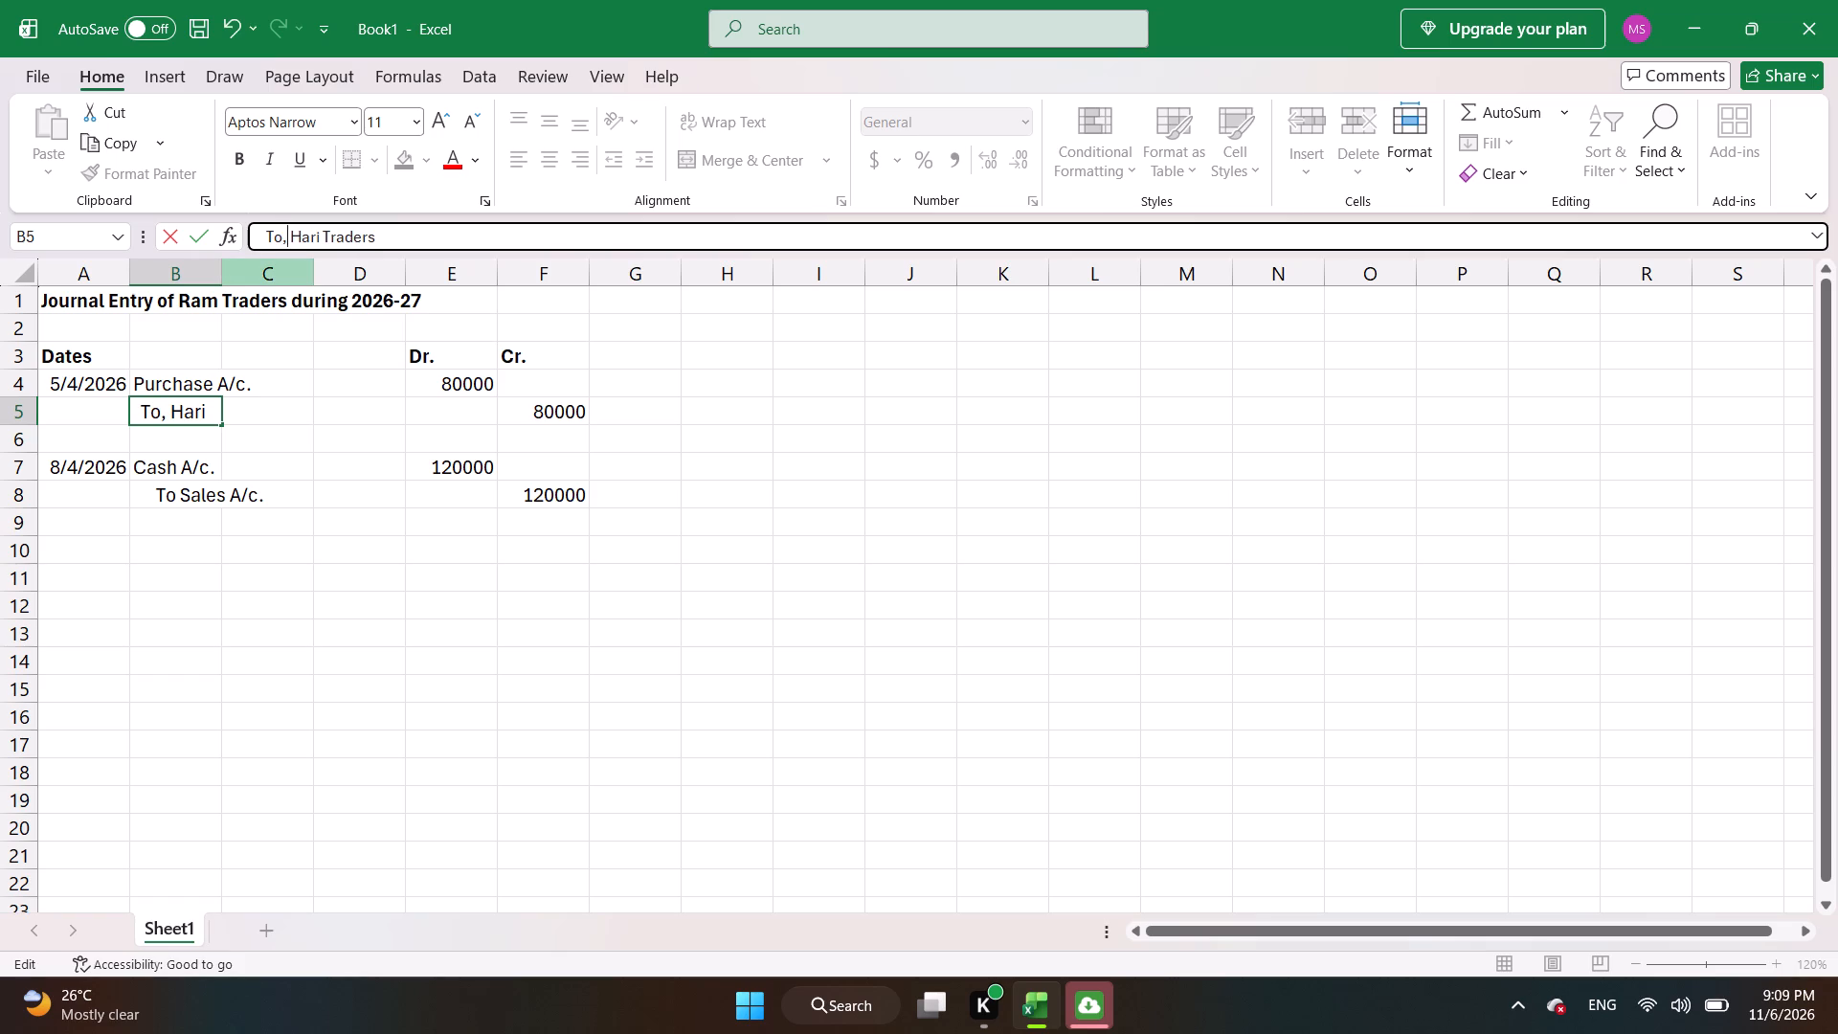
Insert a comma after To in cell B8, so the credit line reads To, Sales A/c.
{"action": "left_click", "coordinate": [169, 488]}
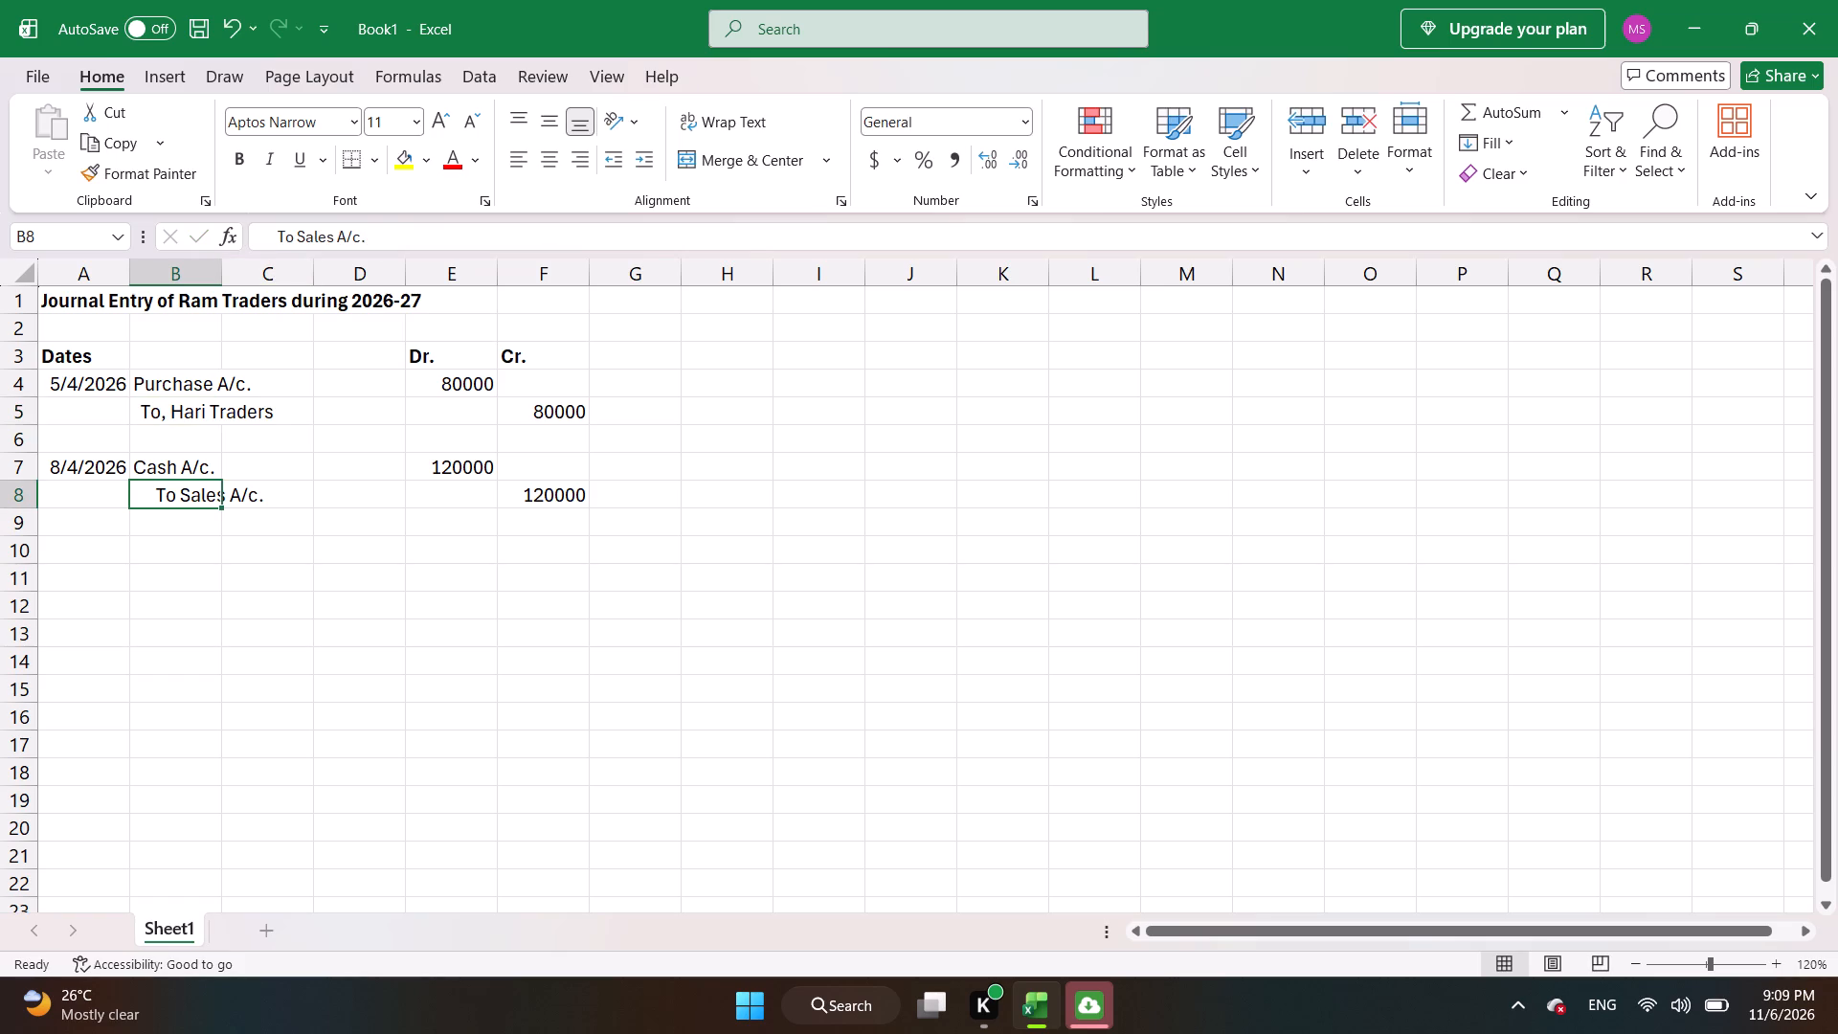
{"action": "left_click", "coordinate": [289, 231]}
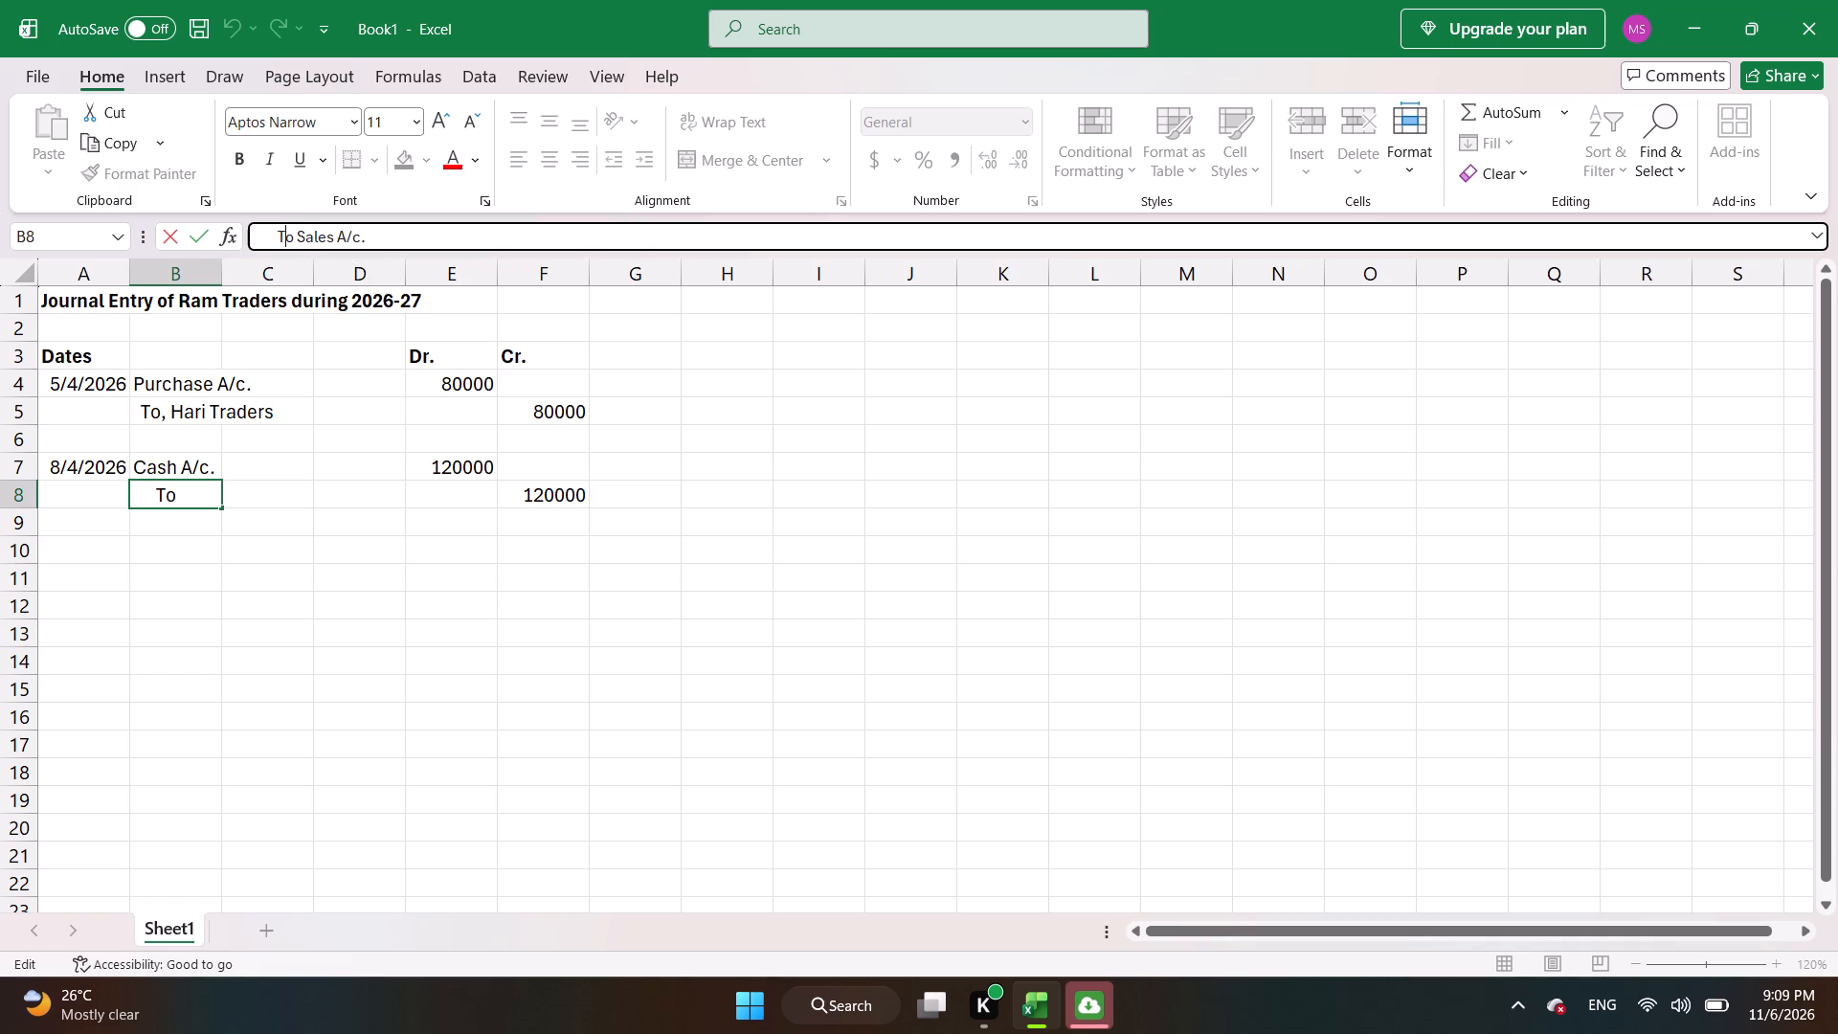
{"action": "left_click", "coordinate": [295, 236]}
{"action": "key", "text": "comma"}
{"action": "left_click", "coordinate": [206, 614]}
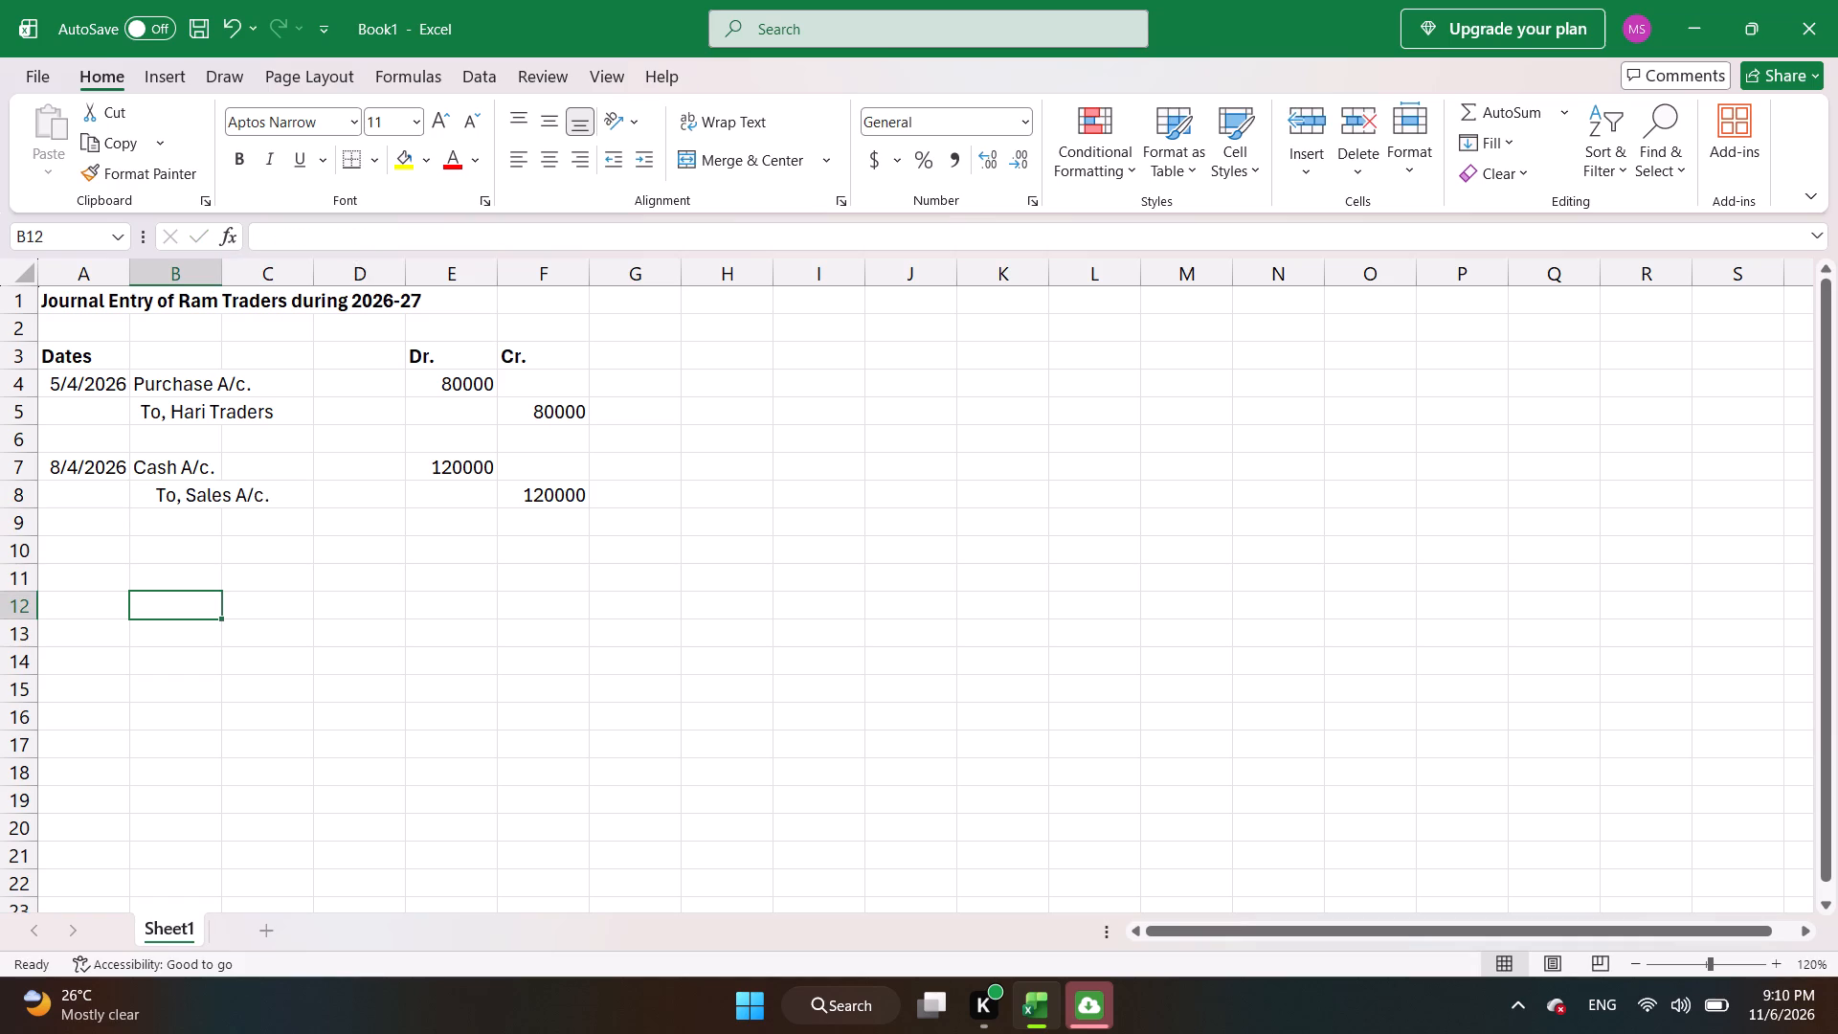
Enter the date 12-4-26 in cell A10 for the third journal entry.
{"action": "left_click", "coordinate": [60, 555]}
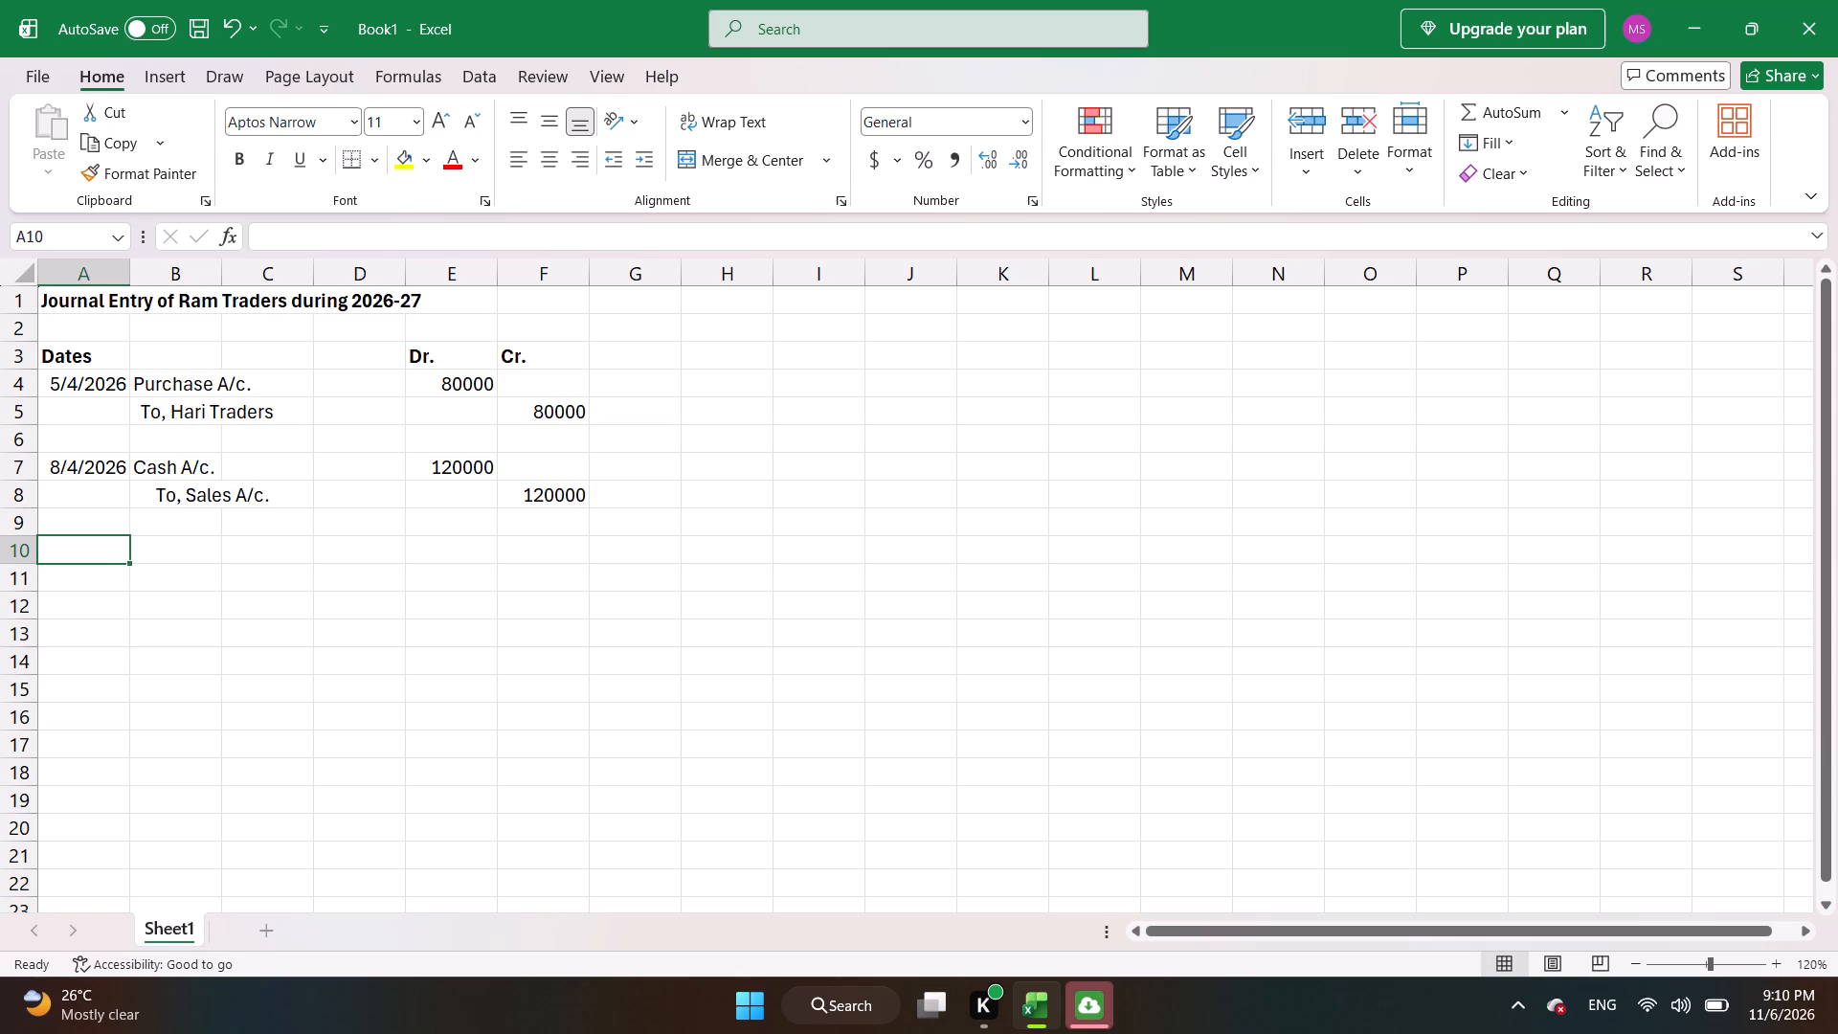
{"action": "type", "text": "12-4-"}
{"action": "type", "text": "26"}
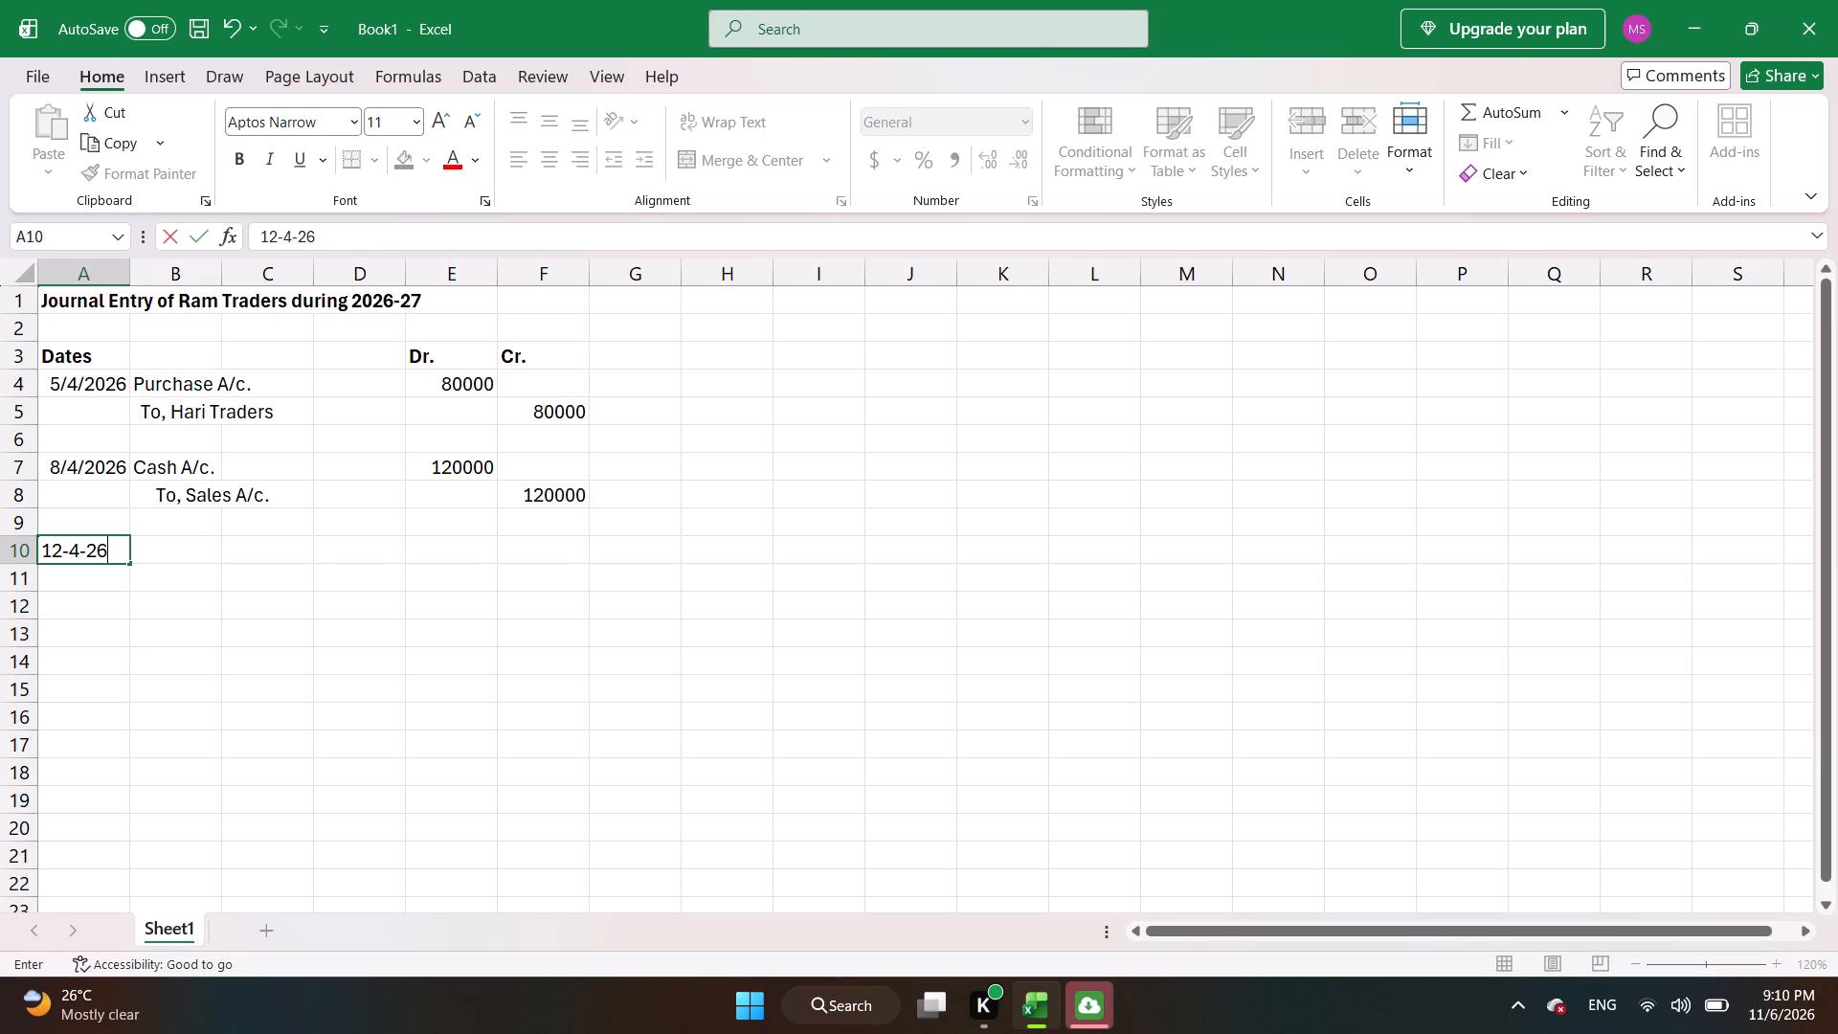
{"action": "key", "text": "Return"}
Enter Shyam A/c. as the debit account in cell B10, beside the 12/4/2026 date.
{"action": "left_click", "coordinate": [196, 549]}
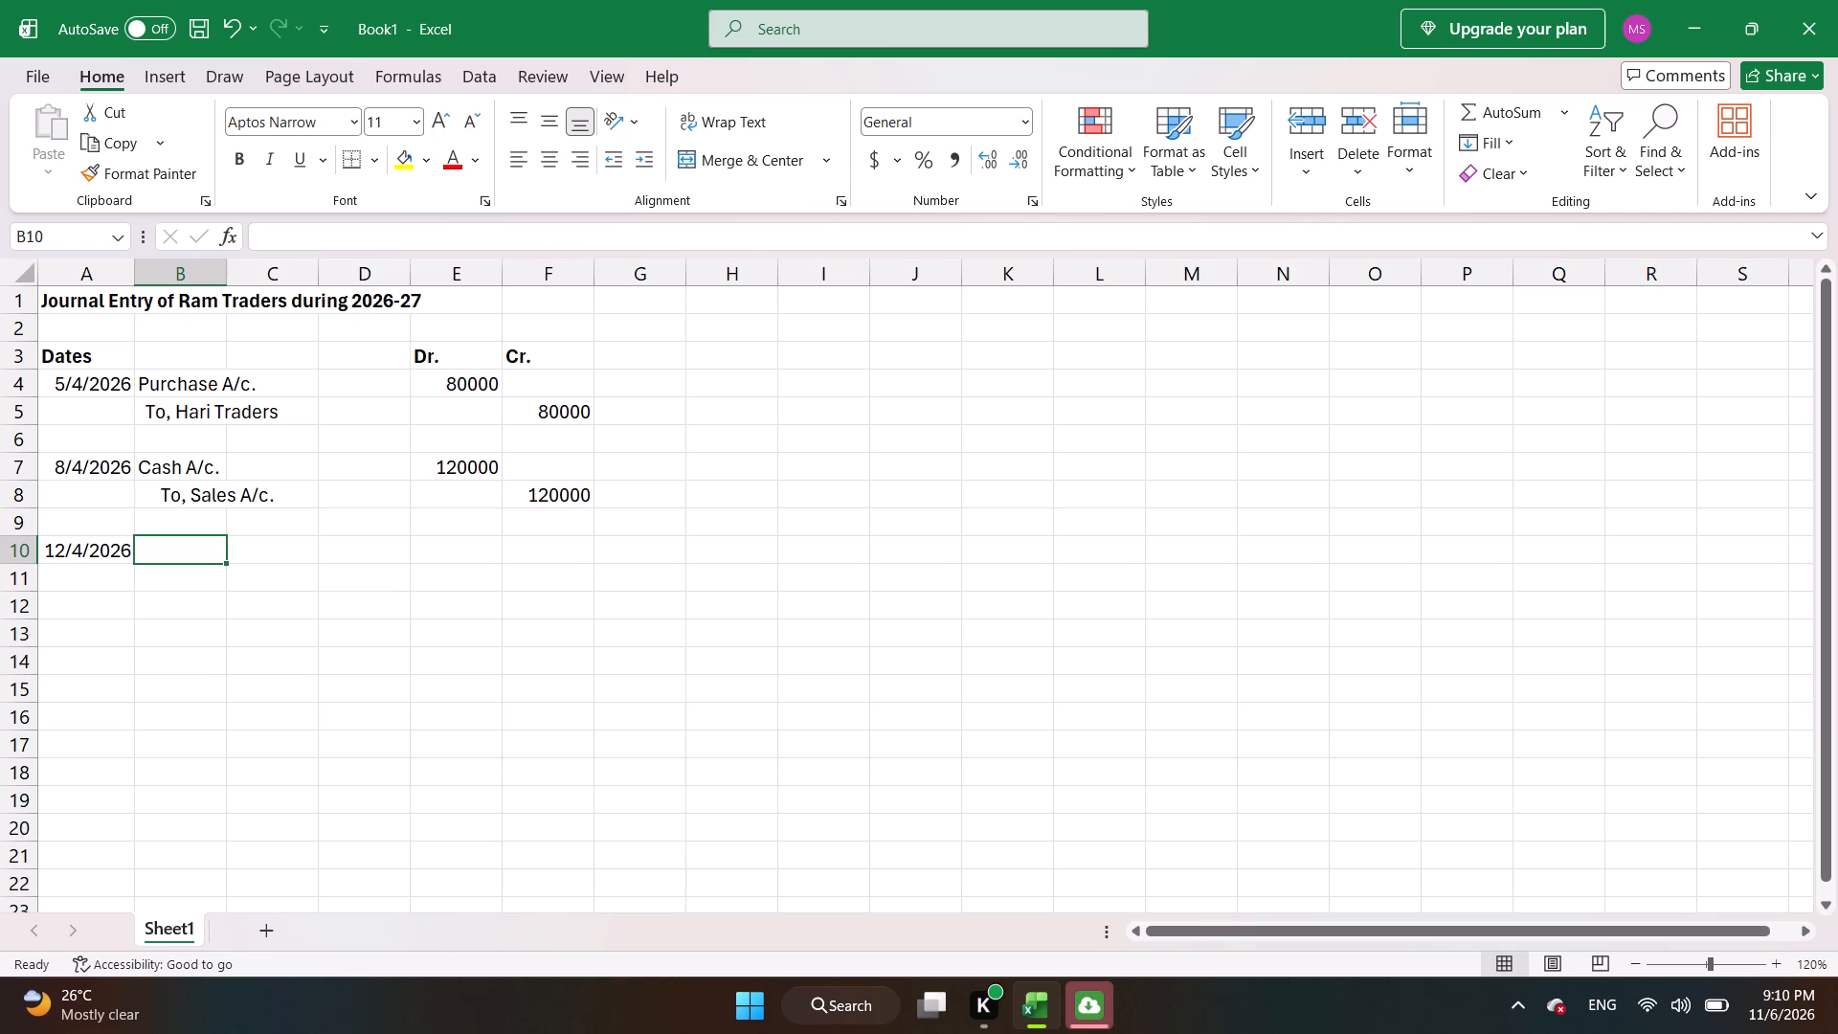
{"action": "key", "text": "s"}
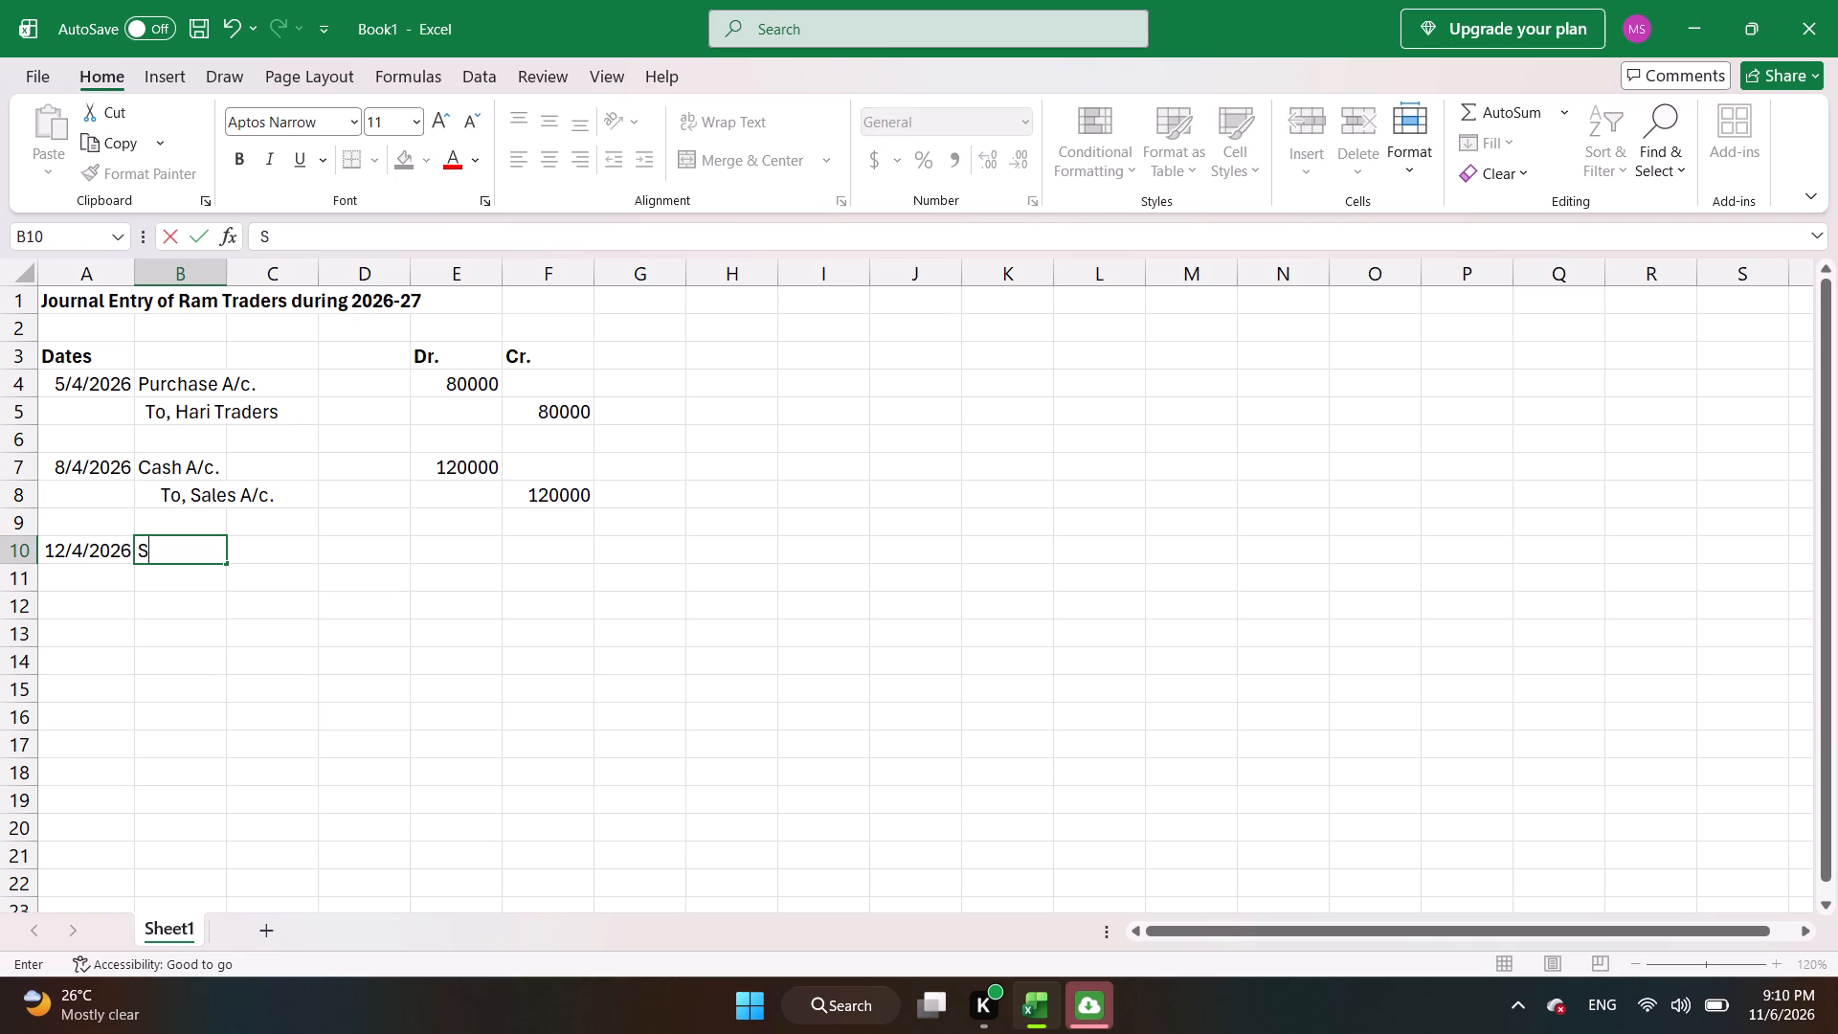
{"action": "key", "text": "h"}
{"action": "key", "text": "u"}
{"action": "key", "text": "BackSpace"}
{"action": "key", "text": "u"}
{"action": "key", "text": "BackSpace"}
{"action": "key", "text": "y"}
{"action": "key", "text": "a"}
{"action": "key", "text": "m"}
{"action": "type", "text": "AA"}
{"action": "key", "text": "BackSpace"}
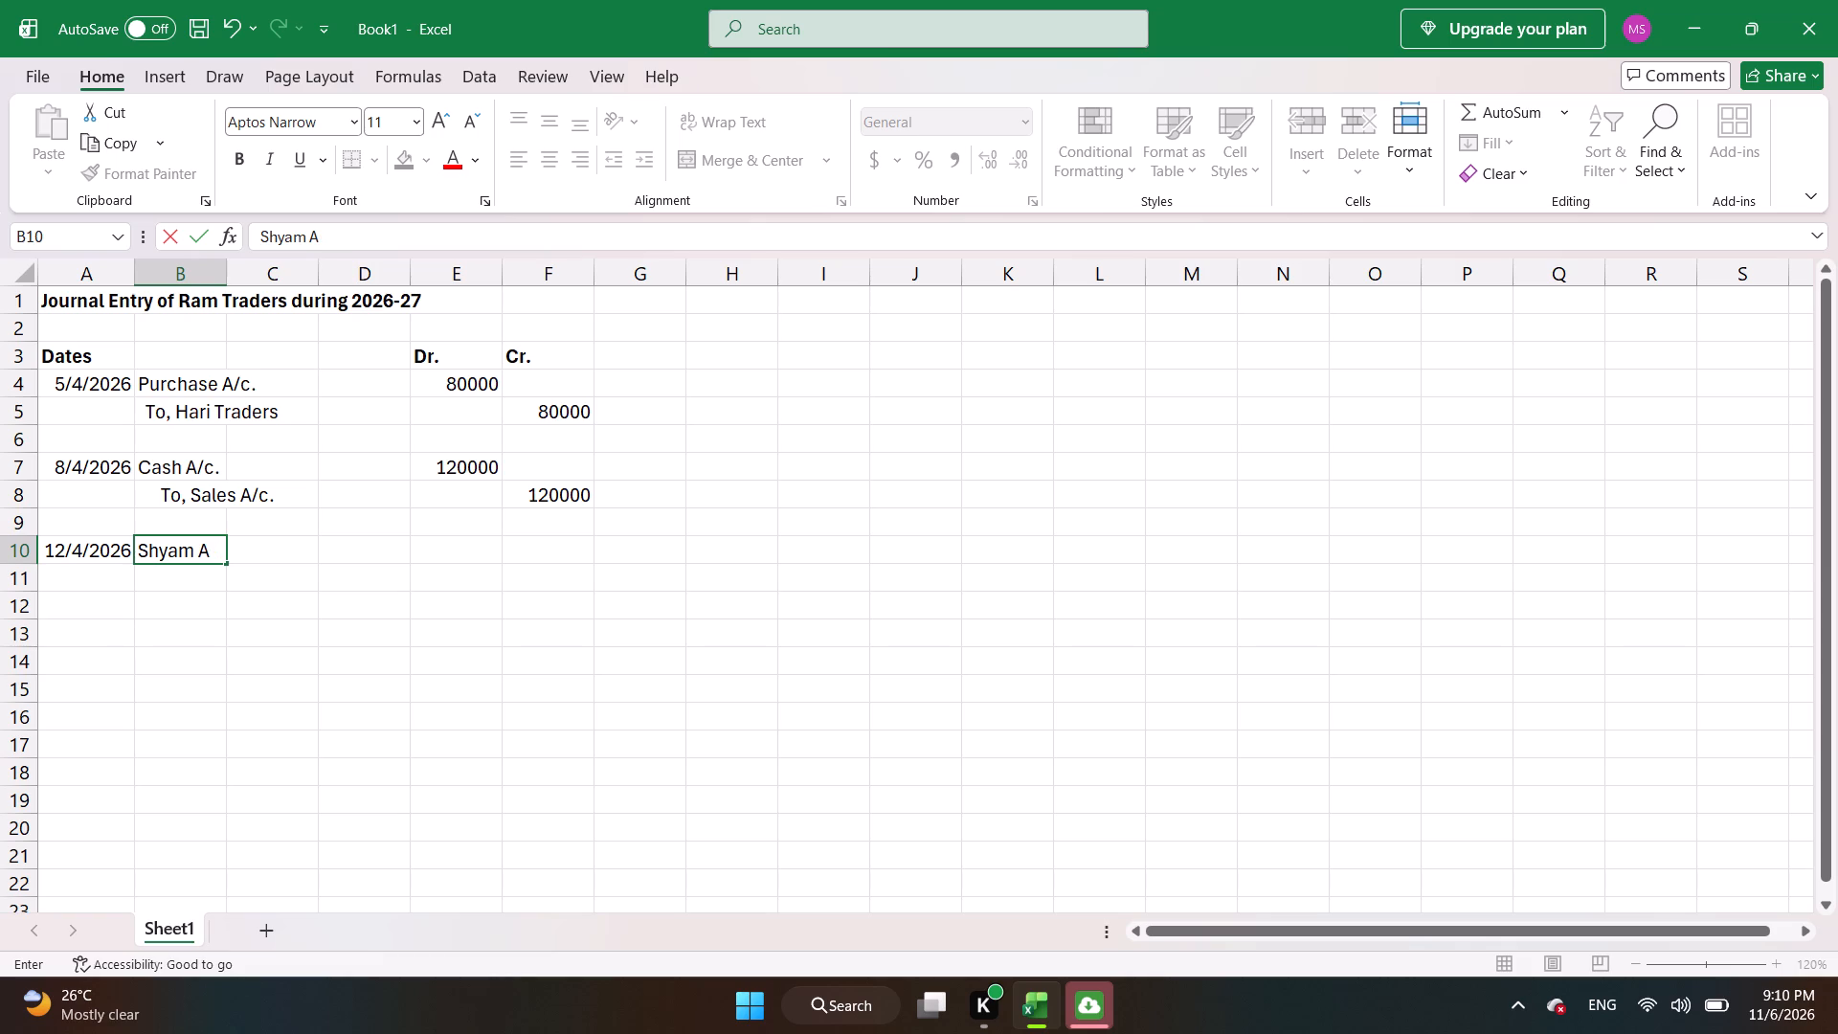
{"action": "key", "text": "period"}
{"action": "key", "text": "equal"}
{"action": "key", "text": "BackSpace"}
{"action": "key", "text": "BackSpace"}
{"action": "key", "text": "slash"}
{"action": "key", "text": "comma"}
{"action": "key", "text": "BackSpace"}
{"action": "key", "text": "v"}
{"action": "key", "text": "BackSpace"}
{"action": "key", "text": "c"}
{"action": "key", "text": "comma"}
{"action": "key", "text": "BackSpace"}
{"action": "key", "text": "period"}
{"action": "key", "text": "Return"}
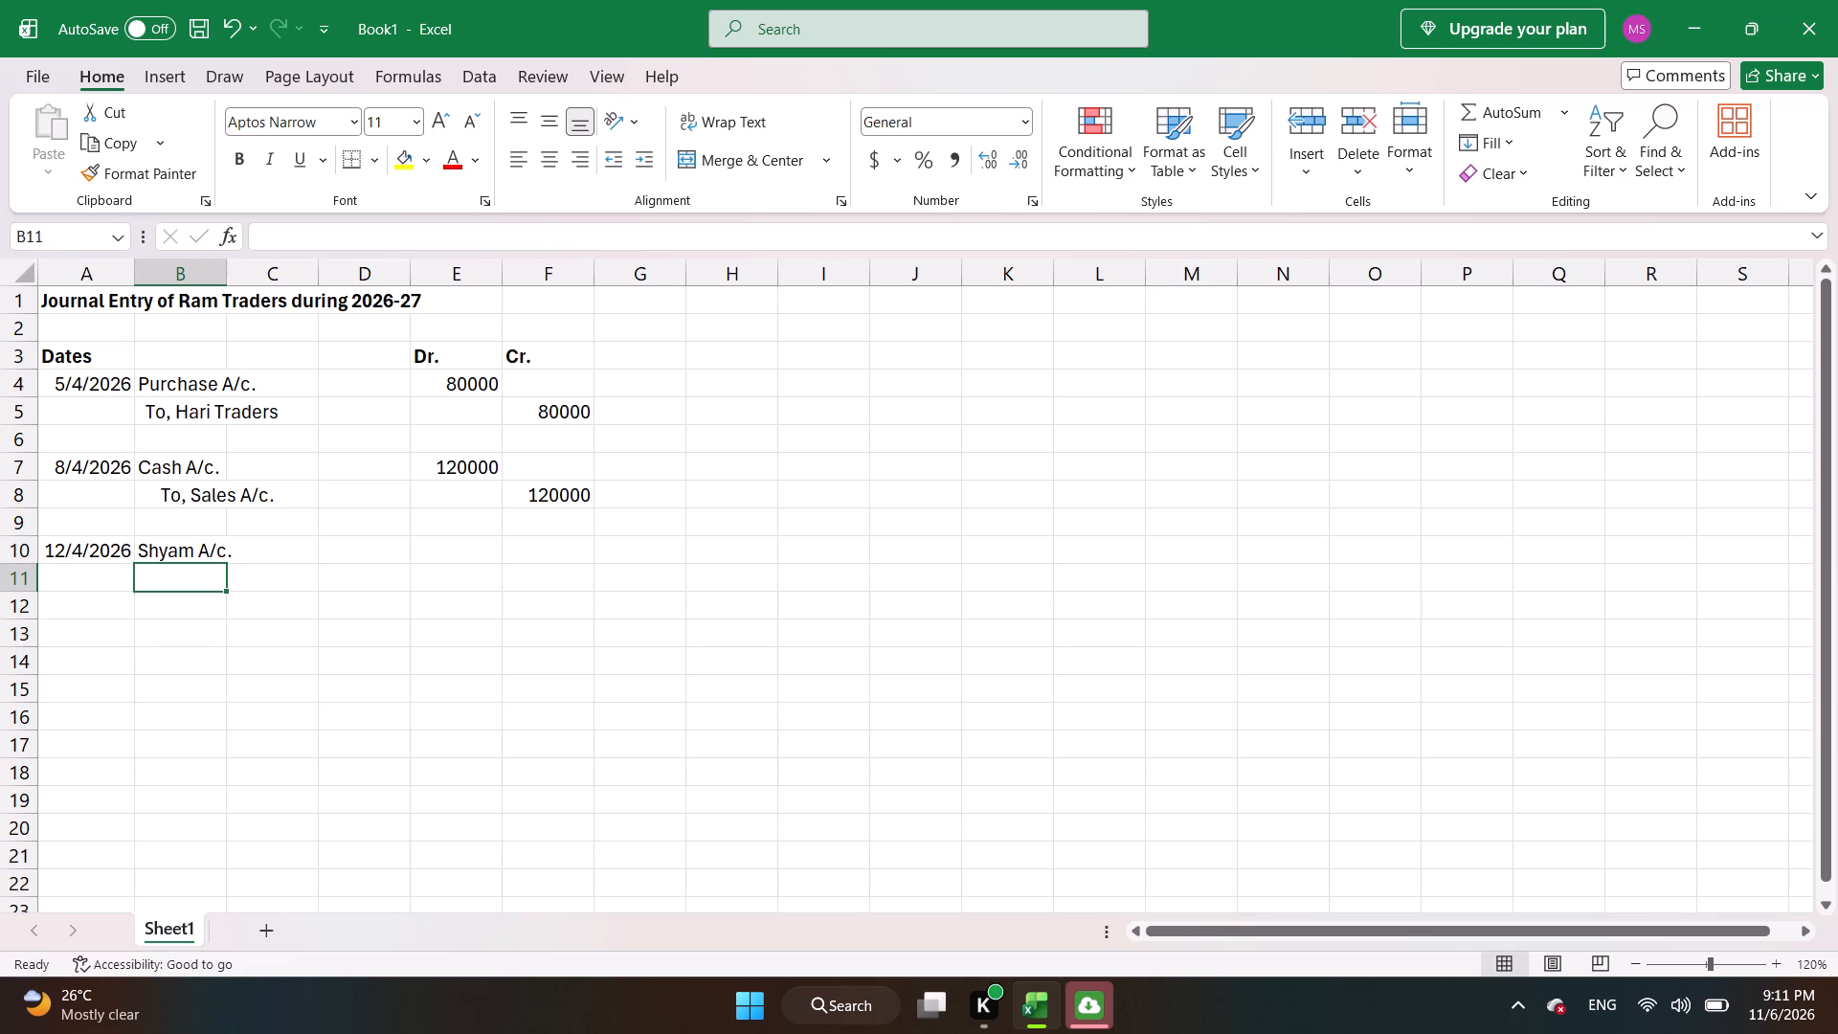
Copy the indented credit line text To, Sales A/c. from cell B8 into cell B11.
{"action": "left_click", "coordinate": [166, 495]}
{"action": "left_click_drag", "start_coordinate": [265, 236], "coordinate": [383, 247]}
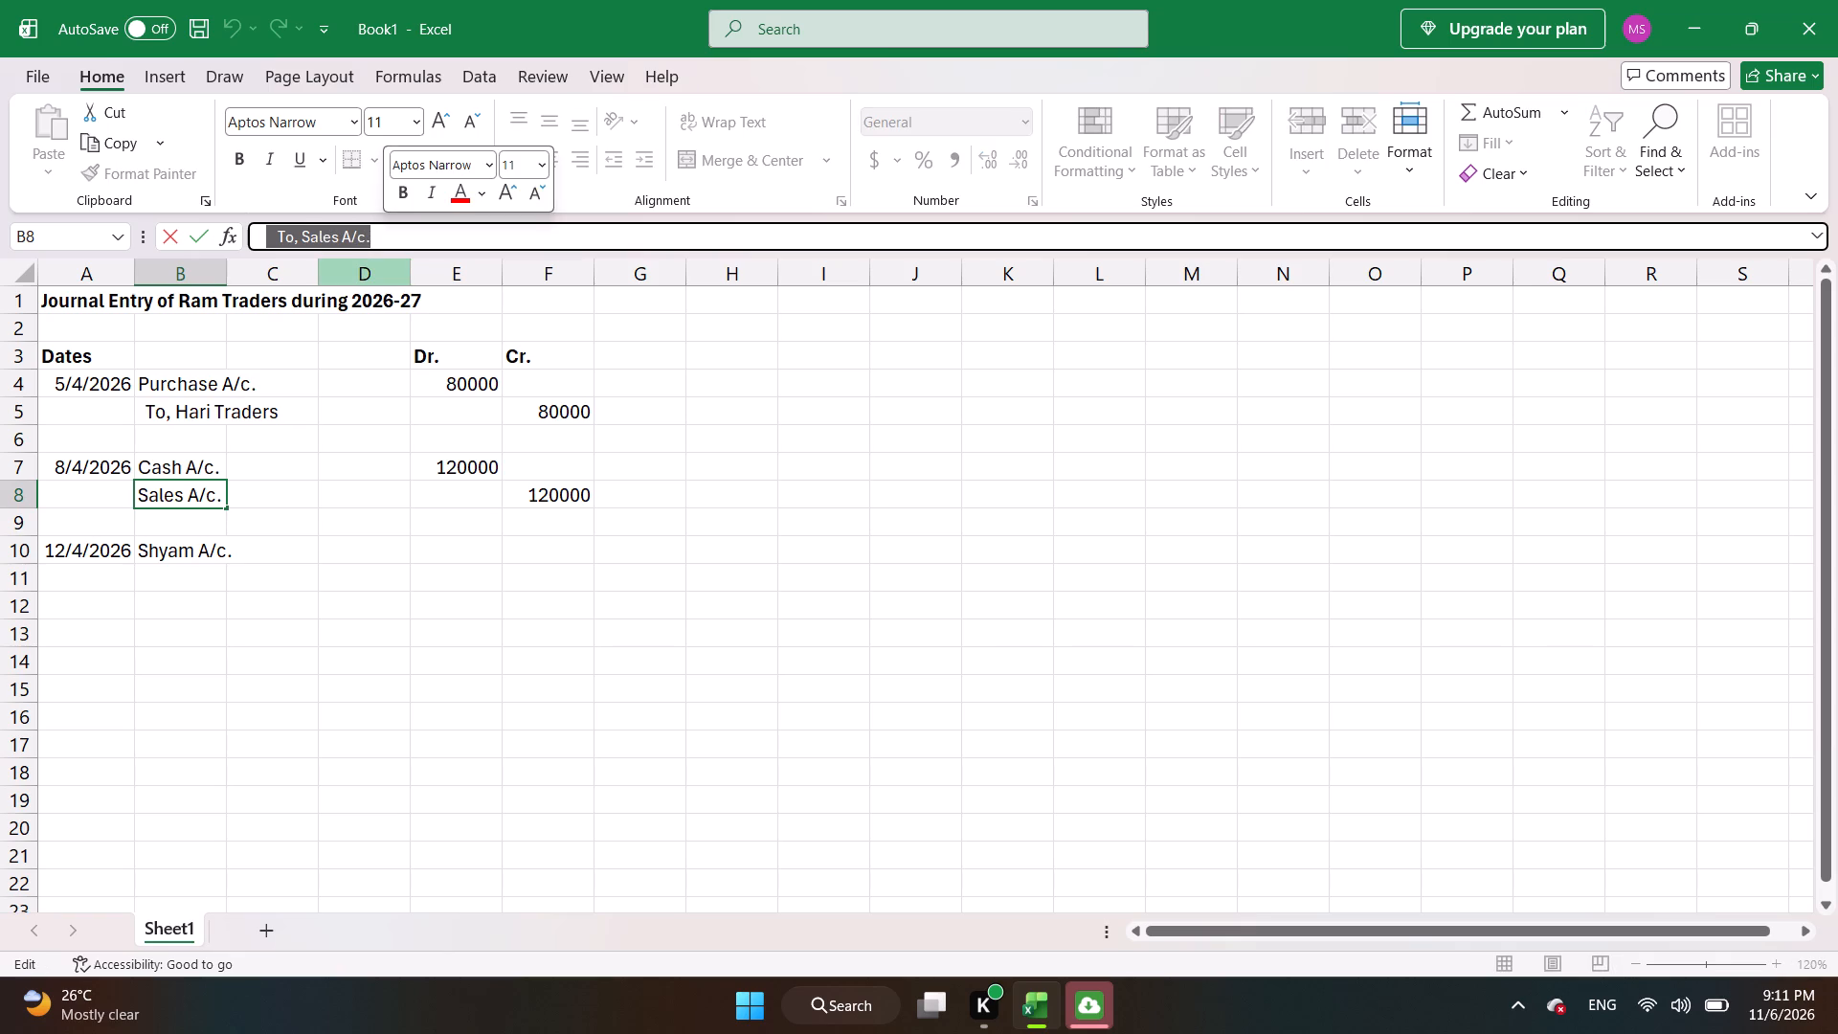
{"action": "key", "text": "ctrl+c"}
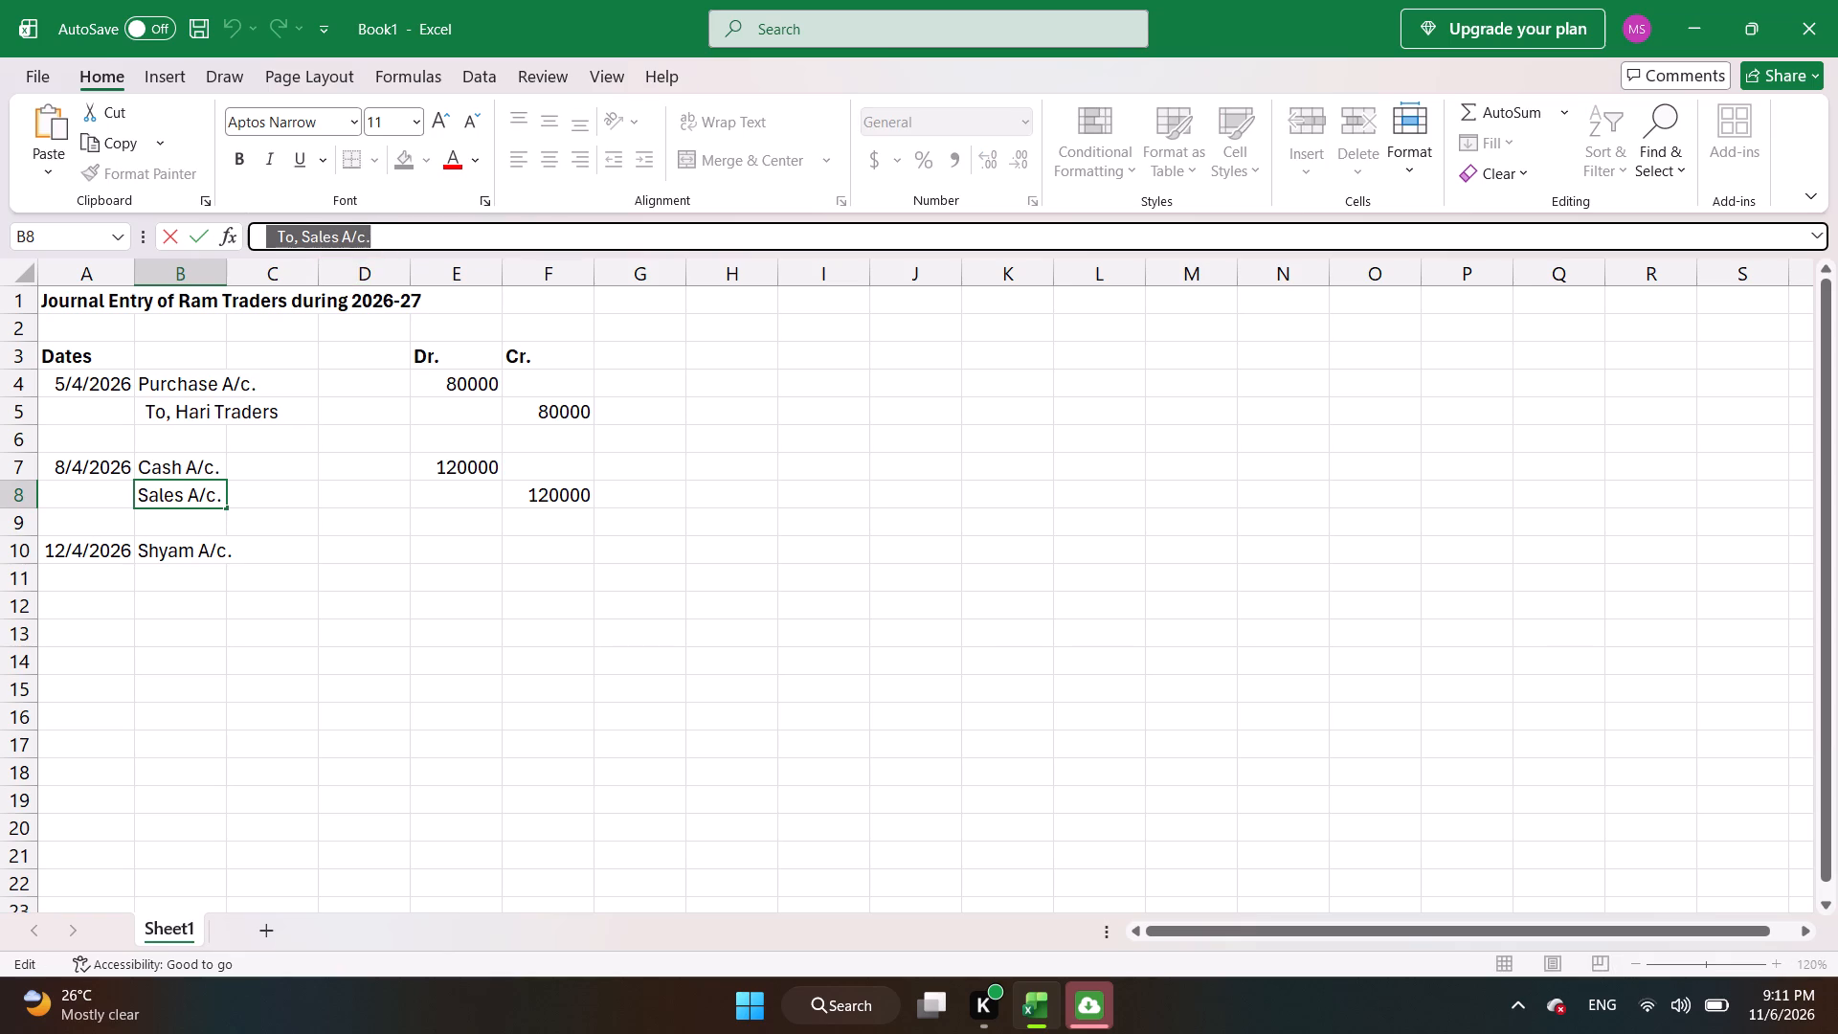
{"action": "left_click", "coordinate": [187, 583]}
{"action": "key", "text": "ctrl+v"}
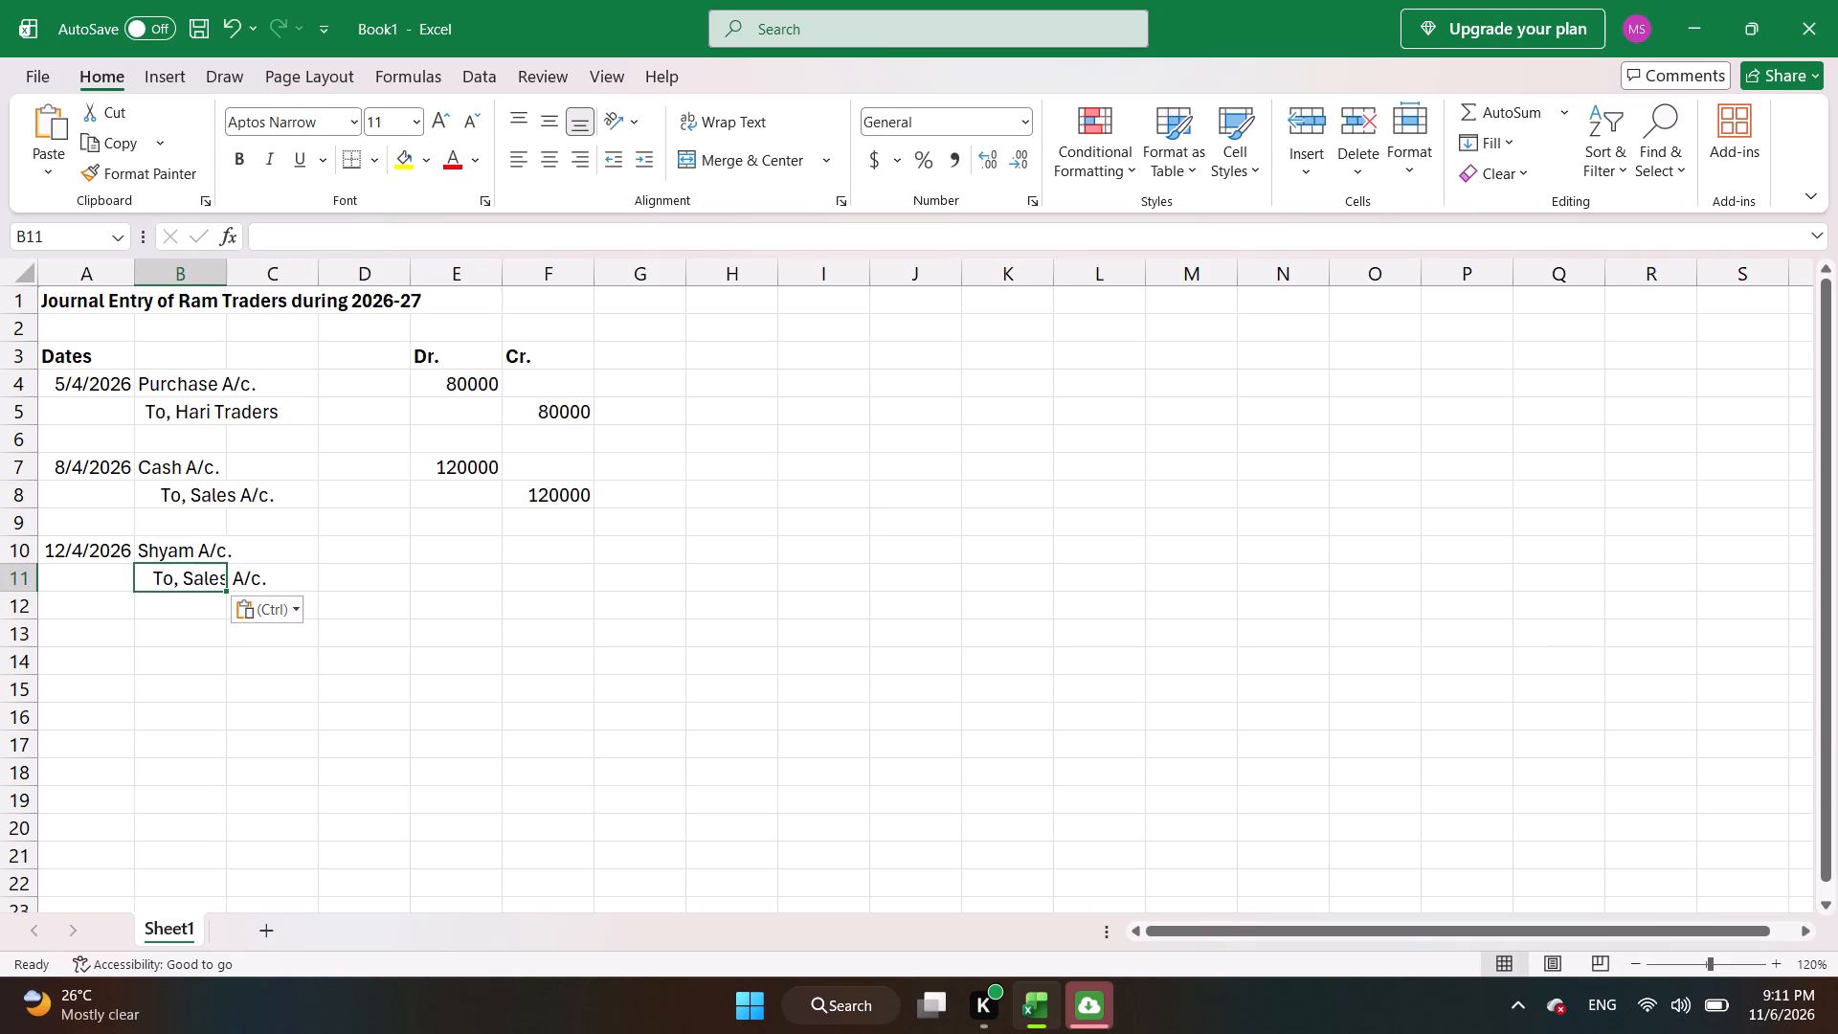
Enter 90000 in cell E10 as the Dr. amount for Shyam A/c.
{"action": "left_click", "coordinate": [445, 557]}
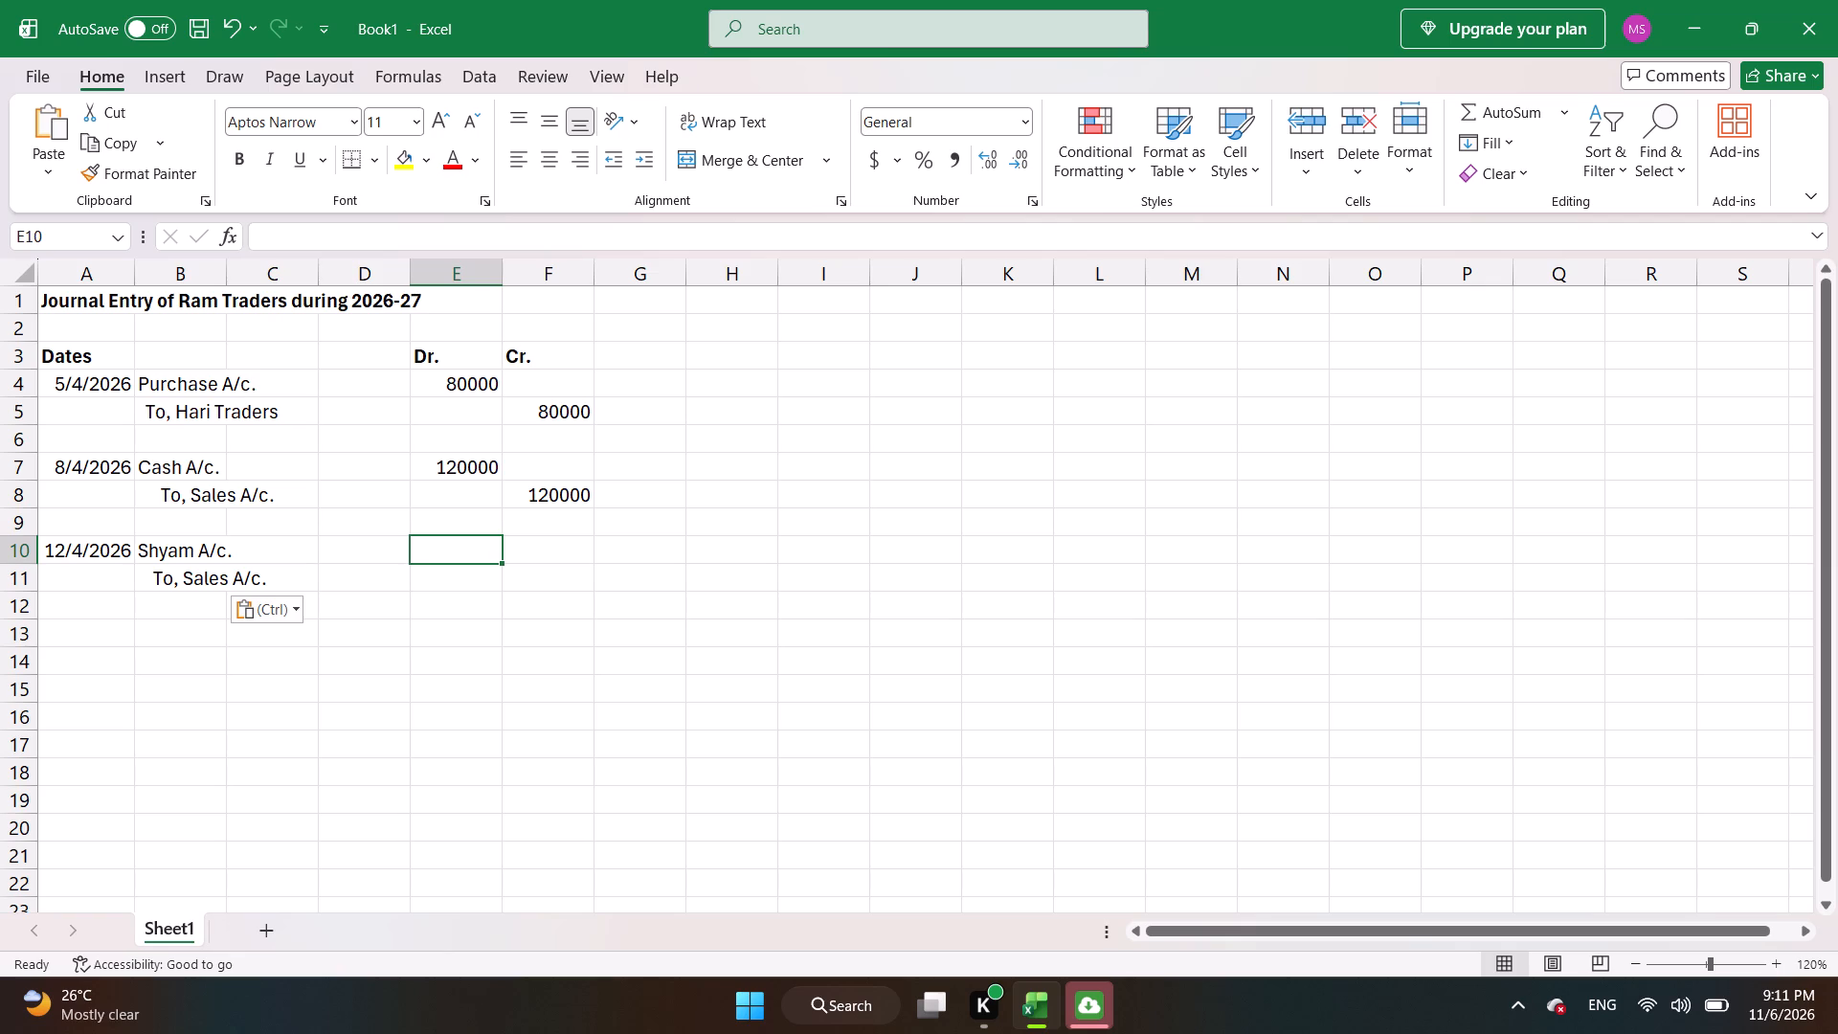
{"action": "key", "text": "9"}
{"action": "key", "text": "0"}
{"action": "type", "text": "00"}
{"action": "key", "text": "0"}
{"action": "key", "text": "Return"}
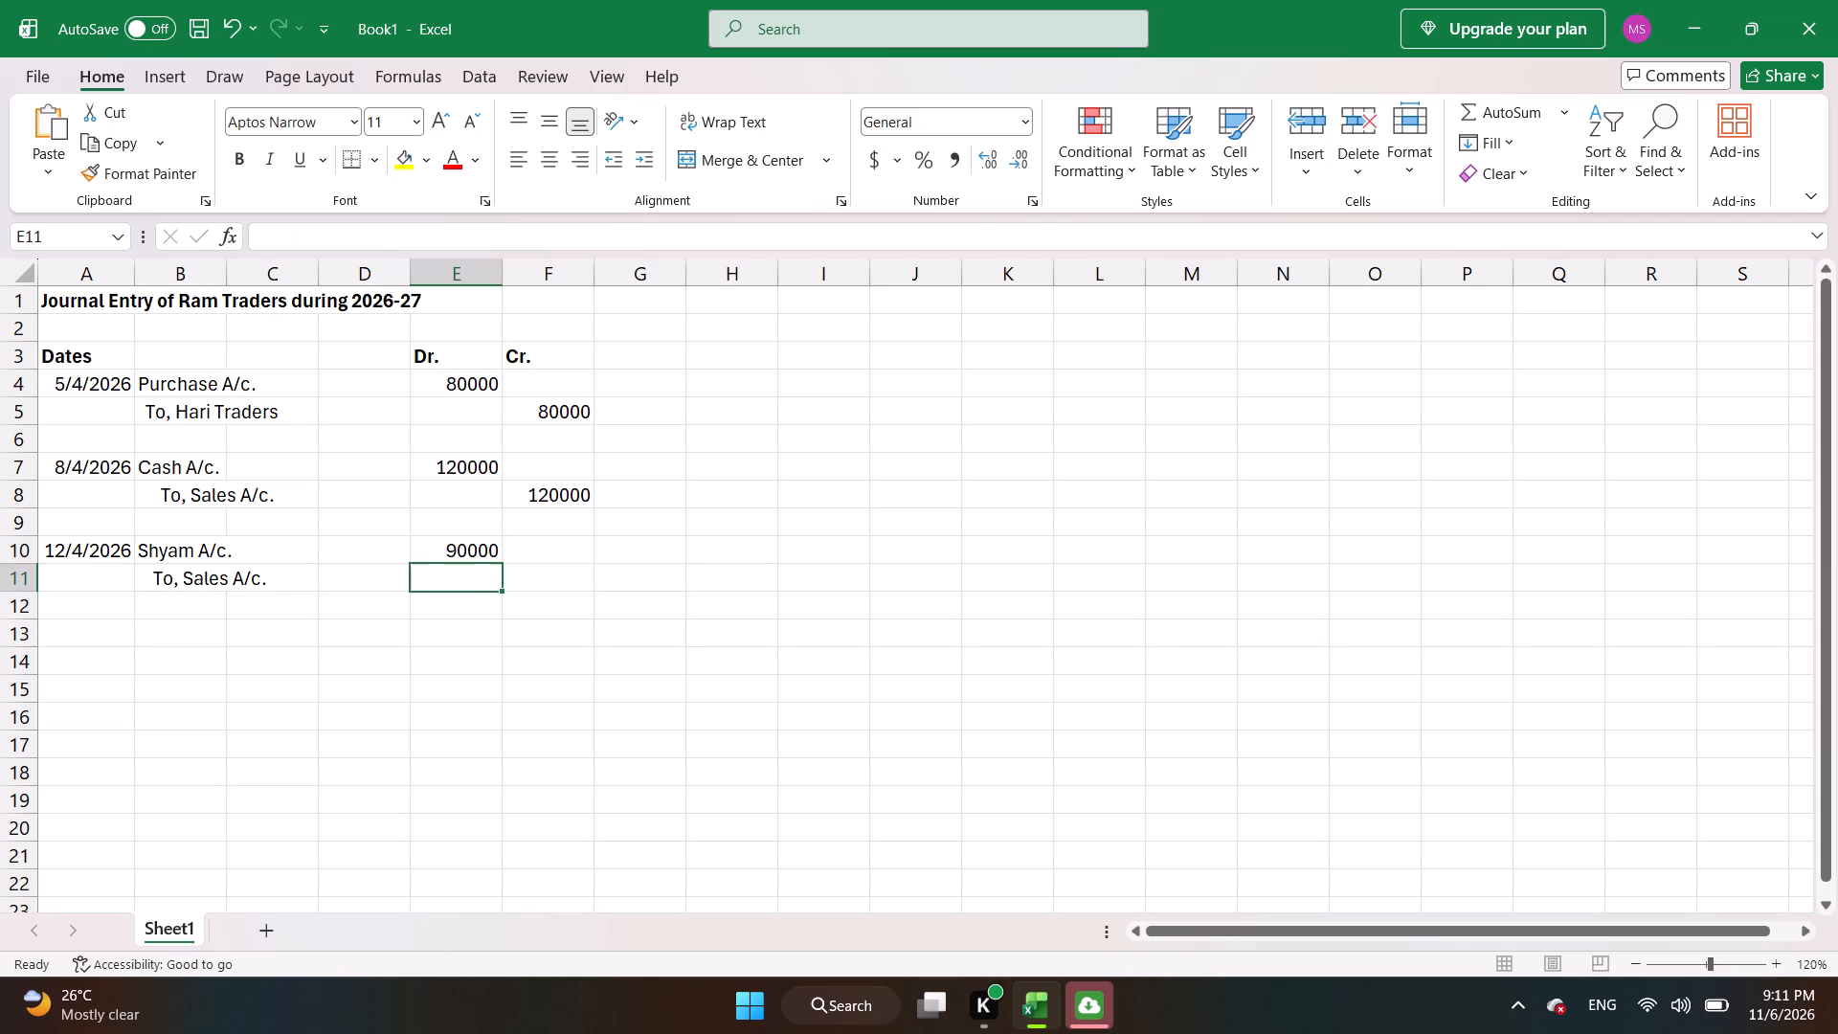
{"action": "left_click", "coordinate": [447, 537]}
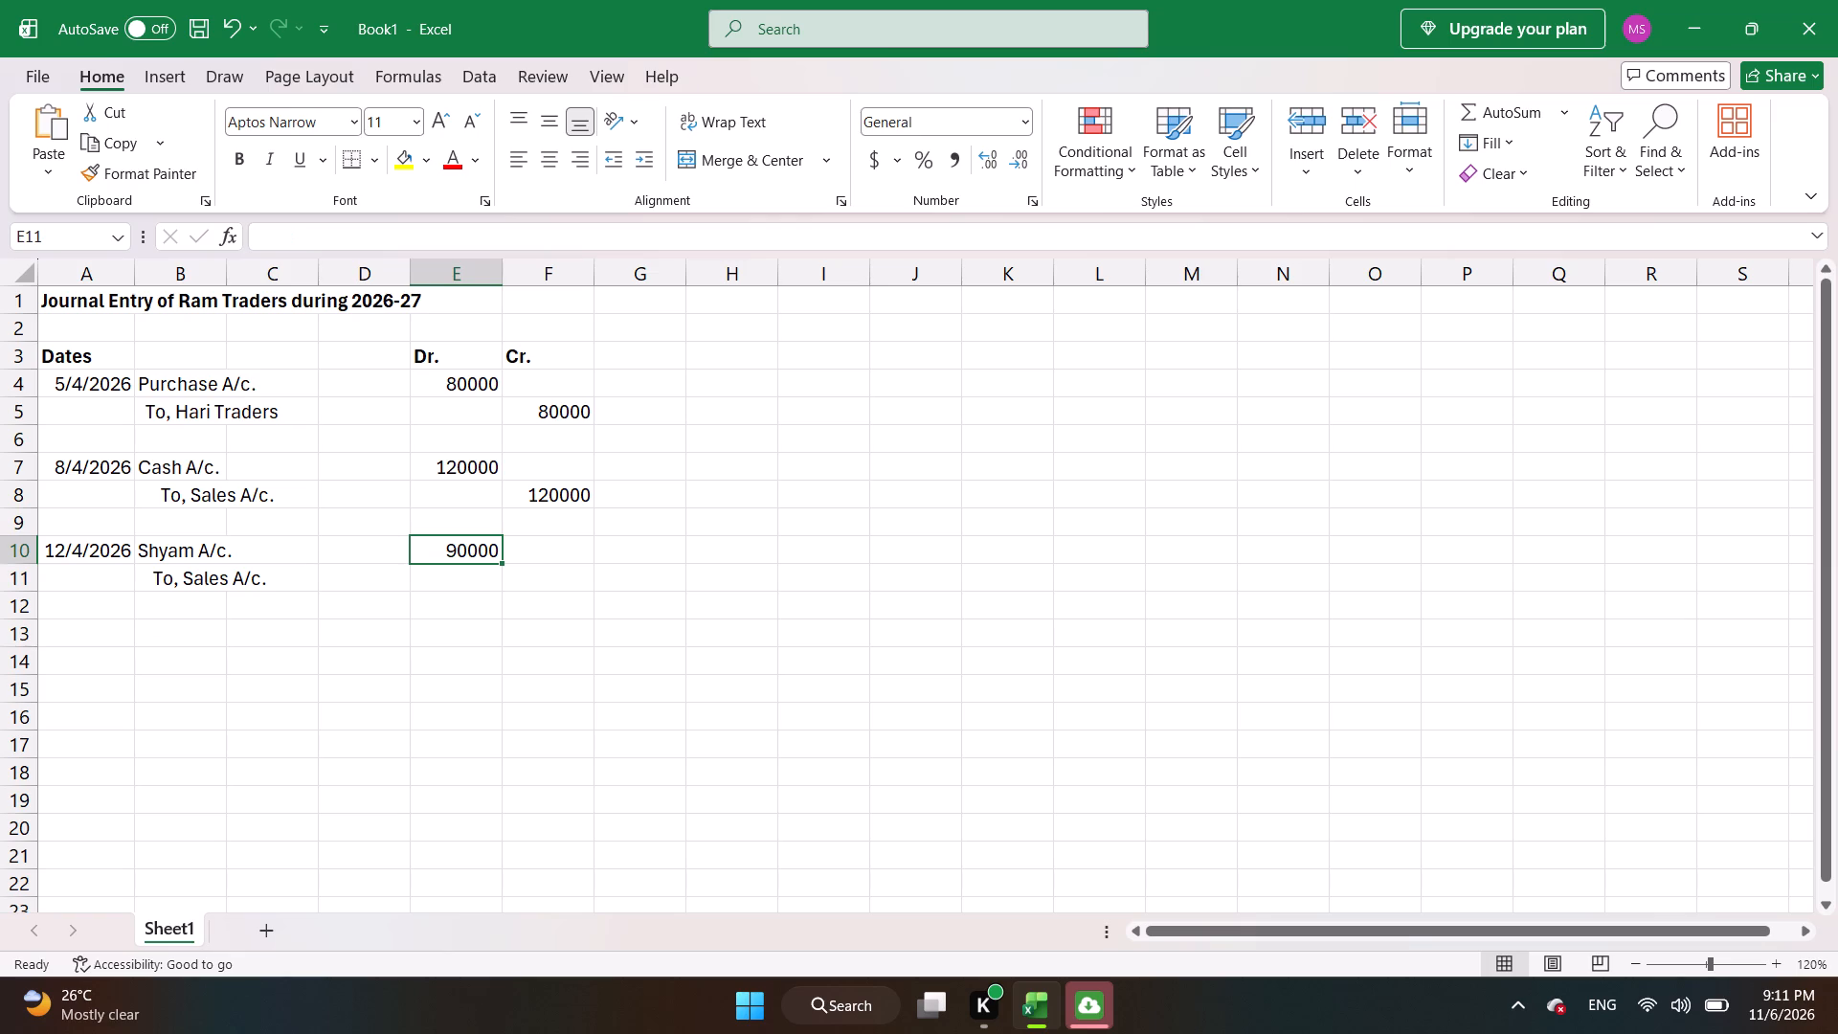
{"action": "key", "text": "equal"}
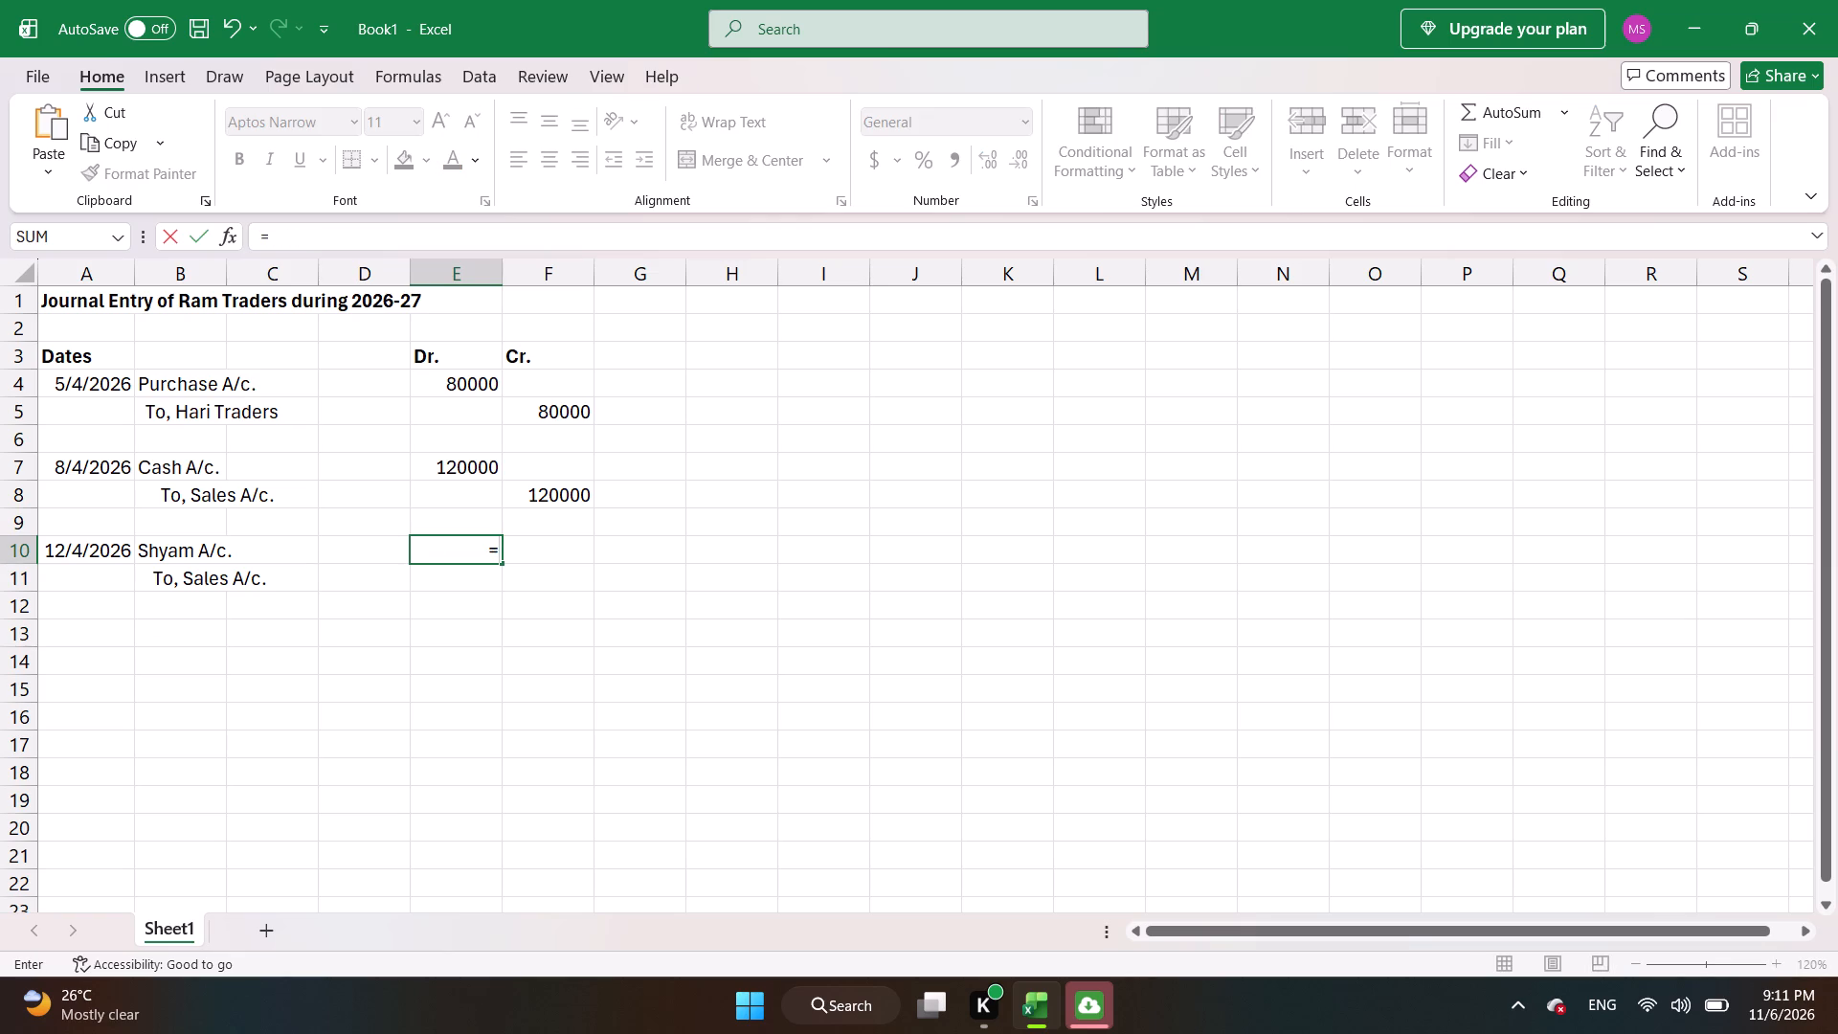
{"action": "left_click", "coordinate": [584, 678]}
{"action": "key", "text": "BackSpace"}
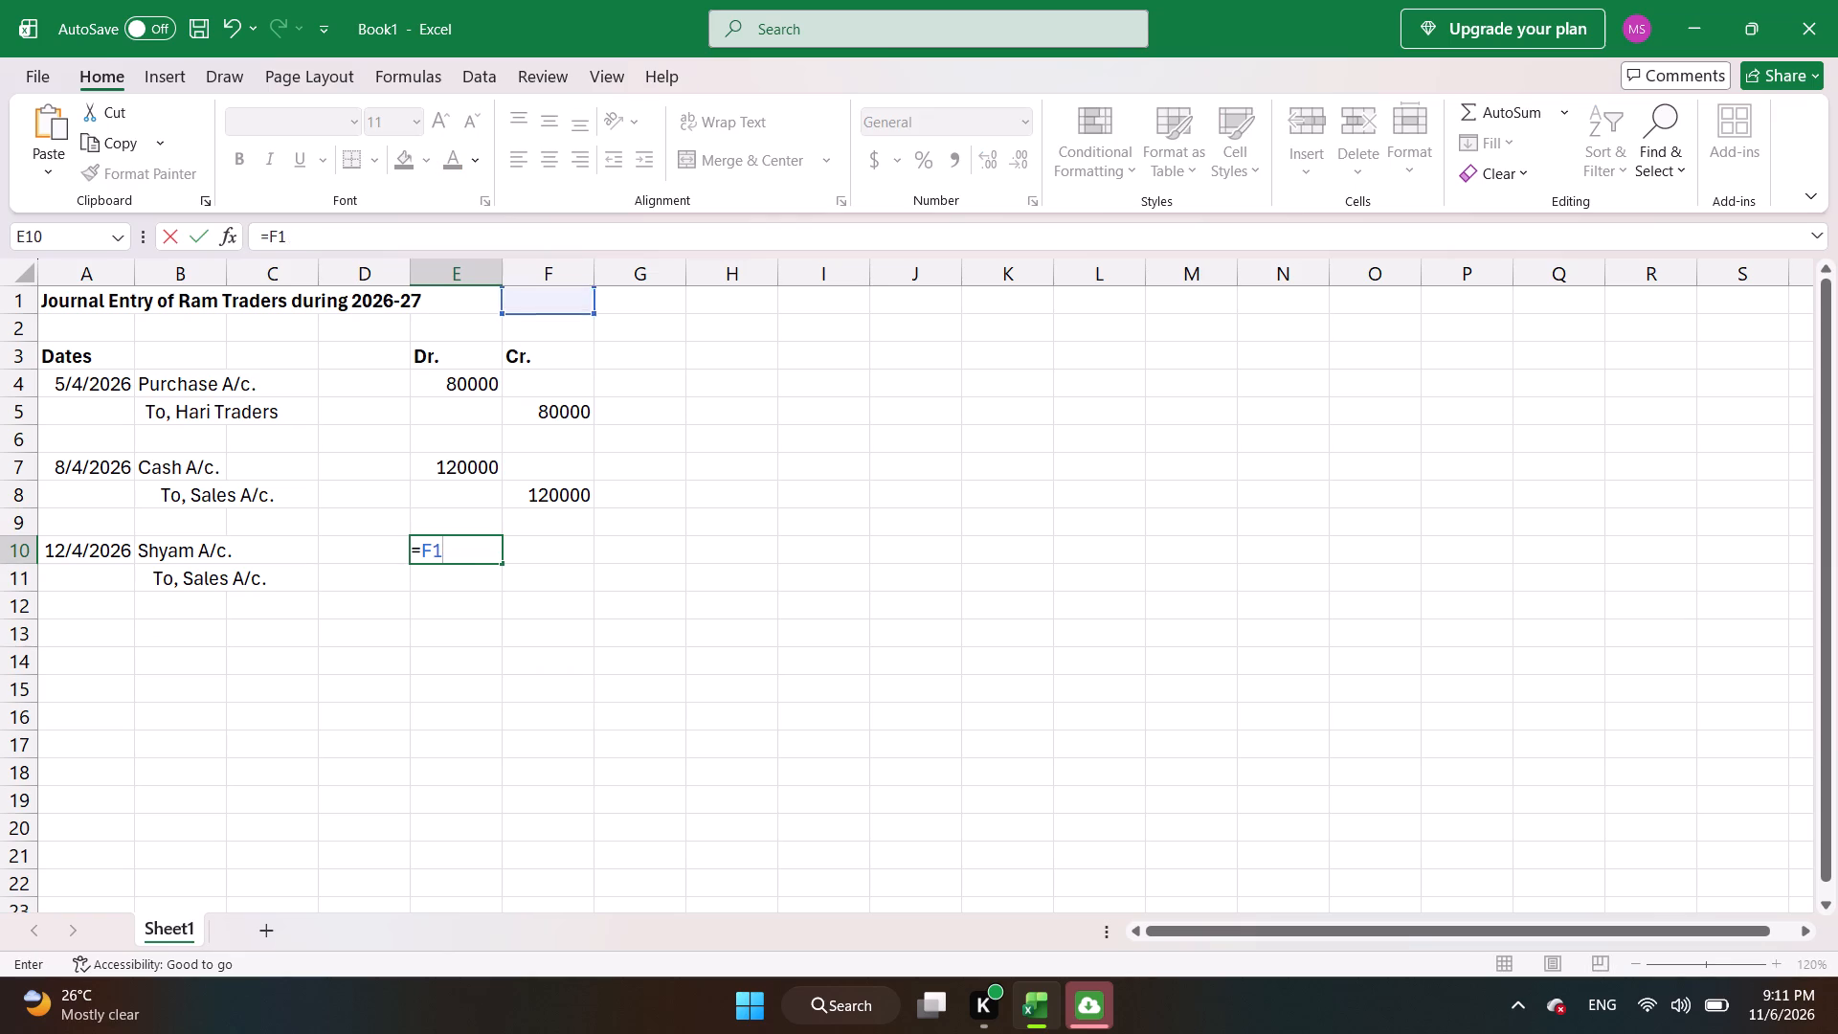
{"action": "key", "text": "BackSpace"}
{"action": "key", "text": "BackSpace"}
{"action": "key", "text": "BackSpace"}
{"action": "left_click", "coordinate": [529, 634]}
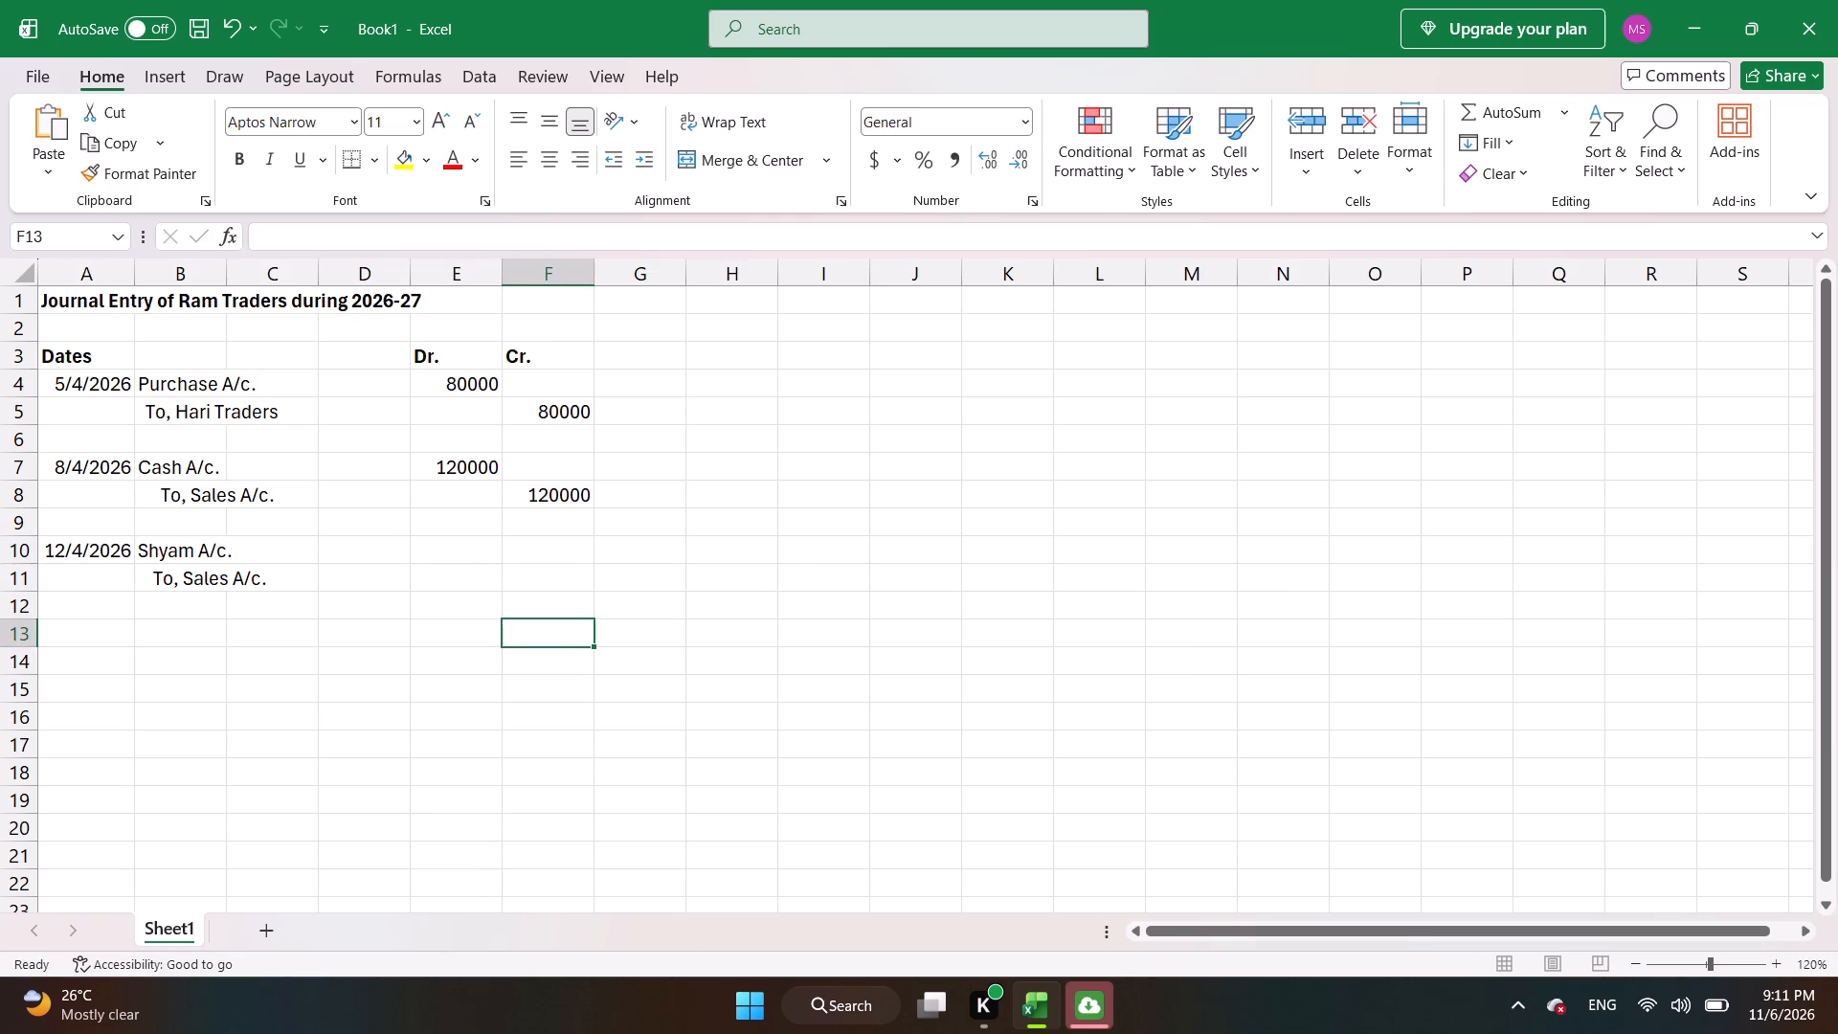
Clear cell E10 and re-enter 90000 as the Dr. amount for Shyam A/c.
{"action": "left_click", "coordinate": [469, 554]}
{"action": "key", "text": "Delete"}
{"action": "key", "text": "Delete"}
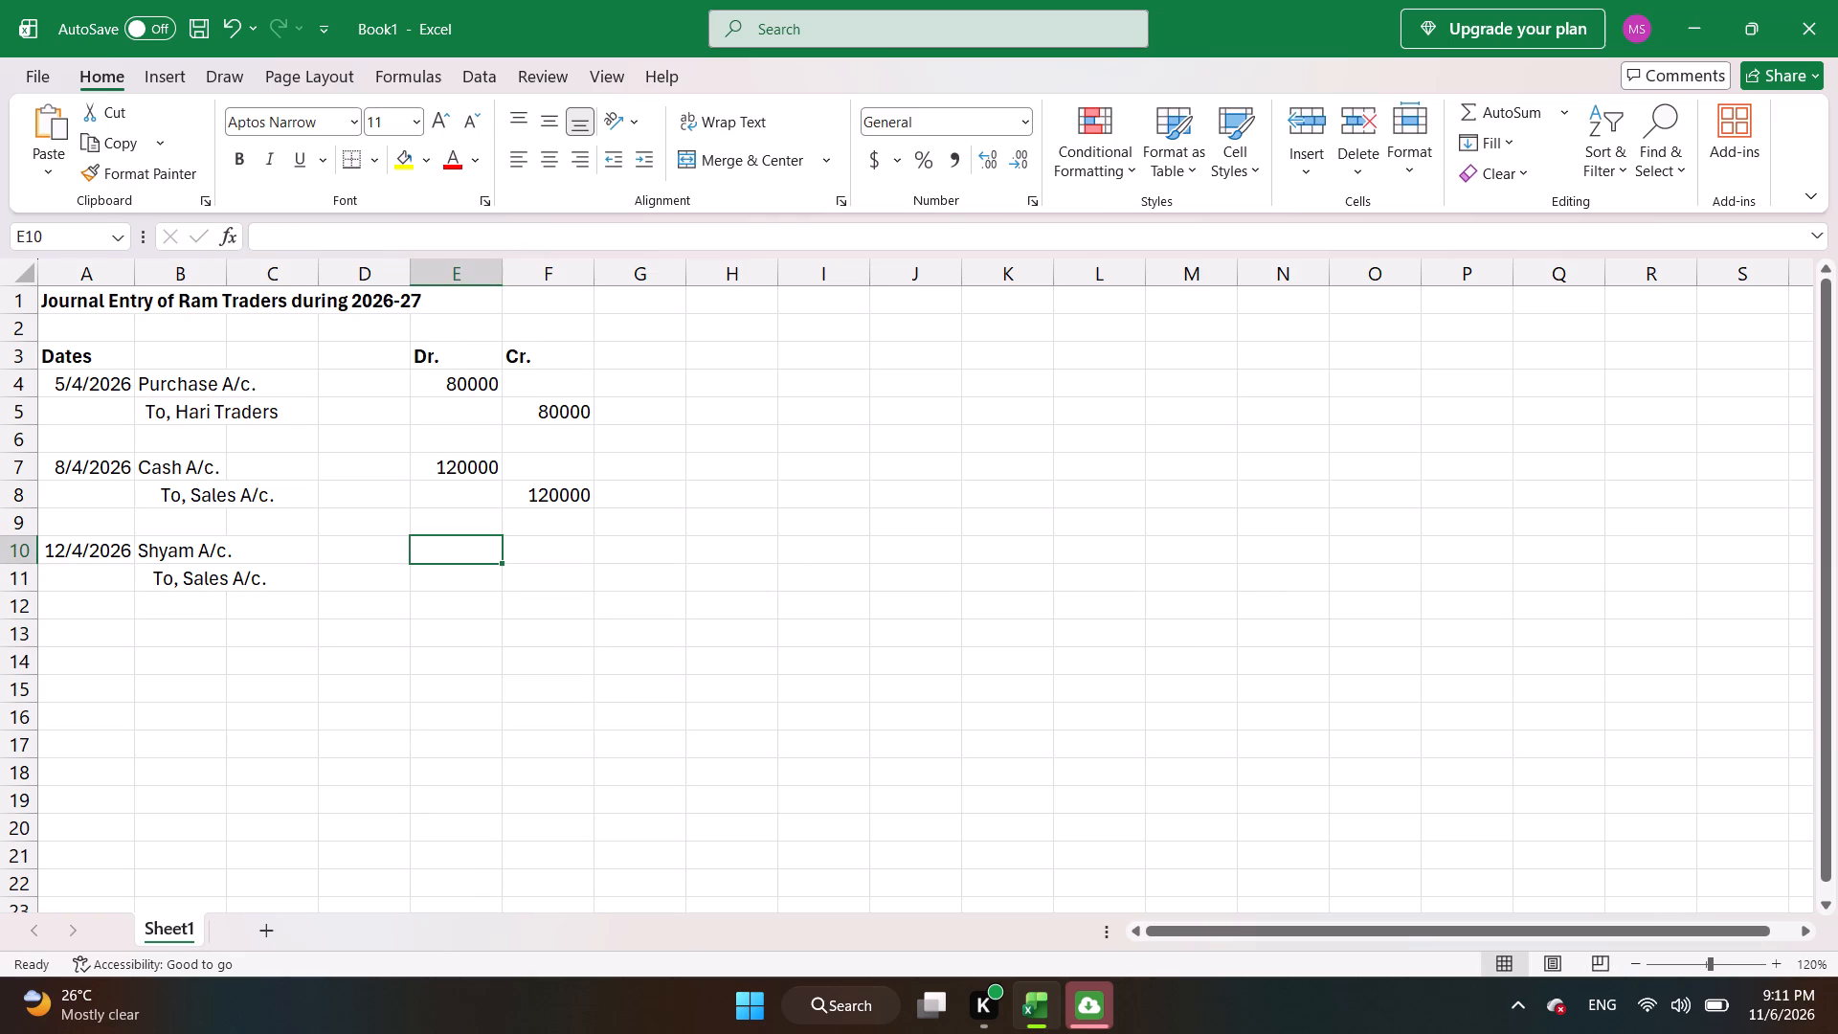
{"action": "key", "text": "Delete"}
{"action": "type", "text": "90"}
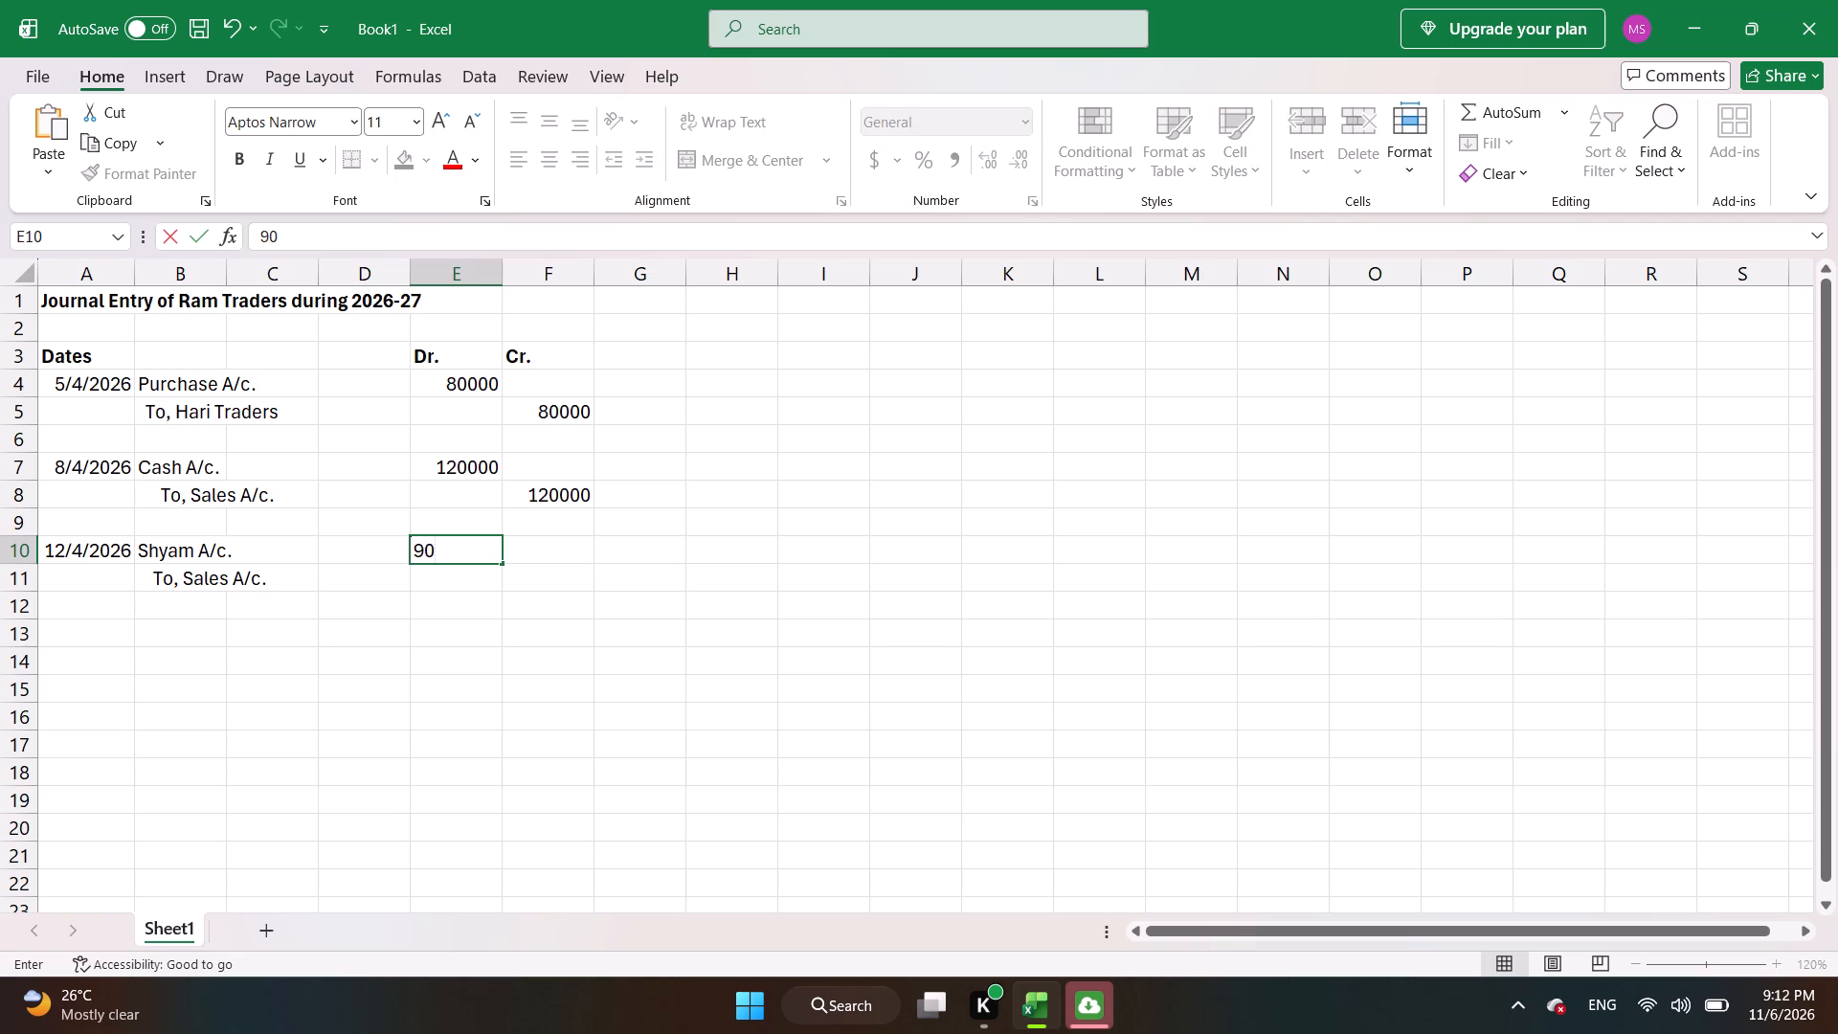
{"action": "type", "text": "000"}
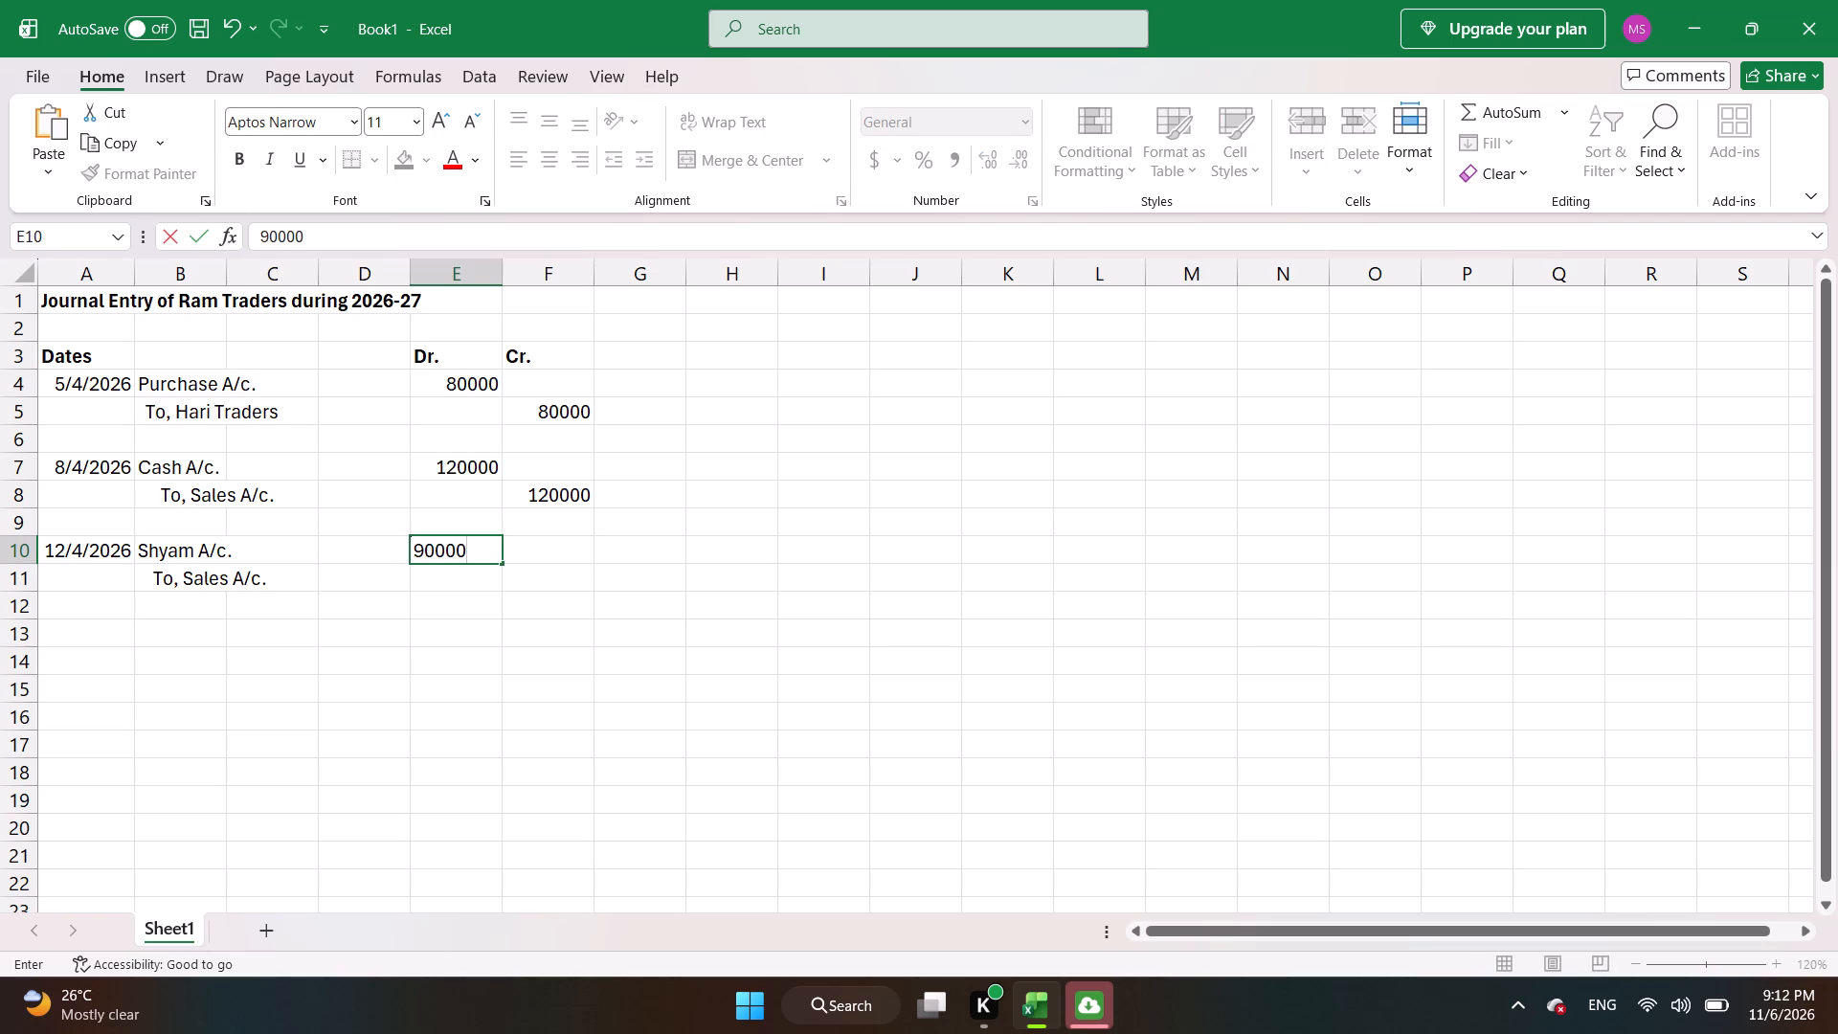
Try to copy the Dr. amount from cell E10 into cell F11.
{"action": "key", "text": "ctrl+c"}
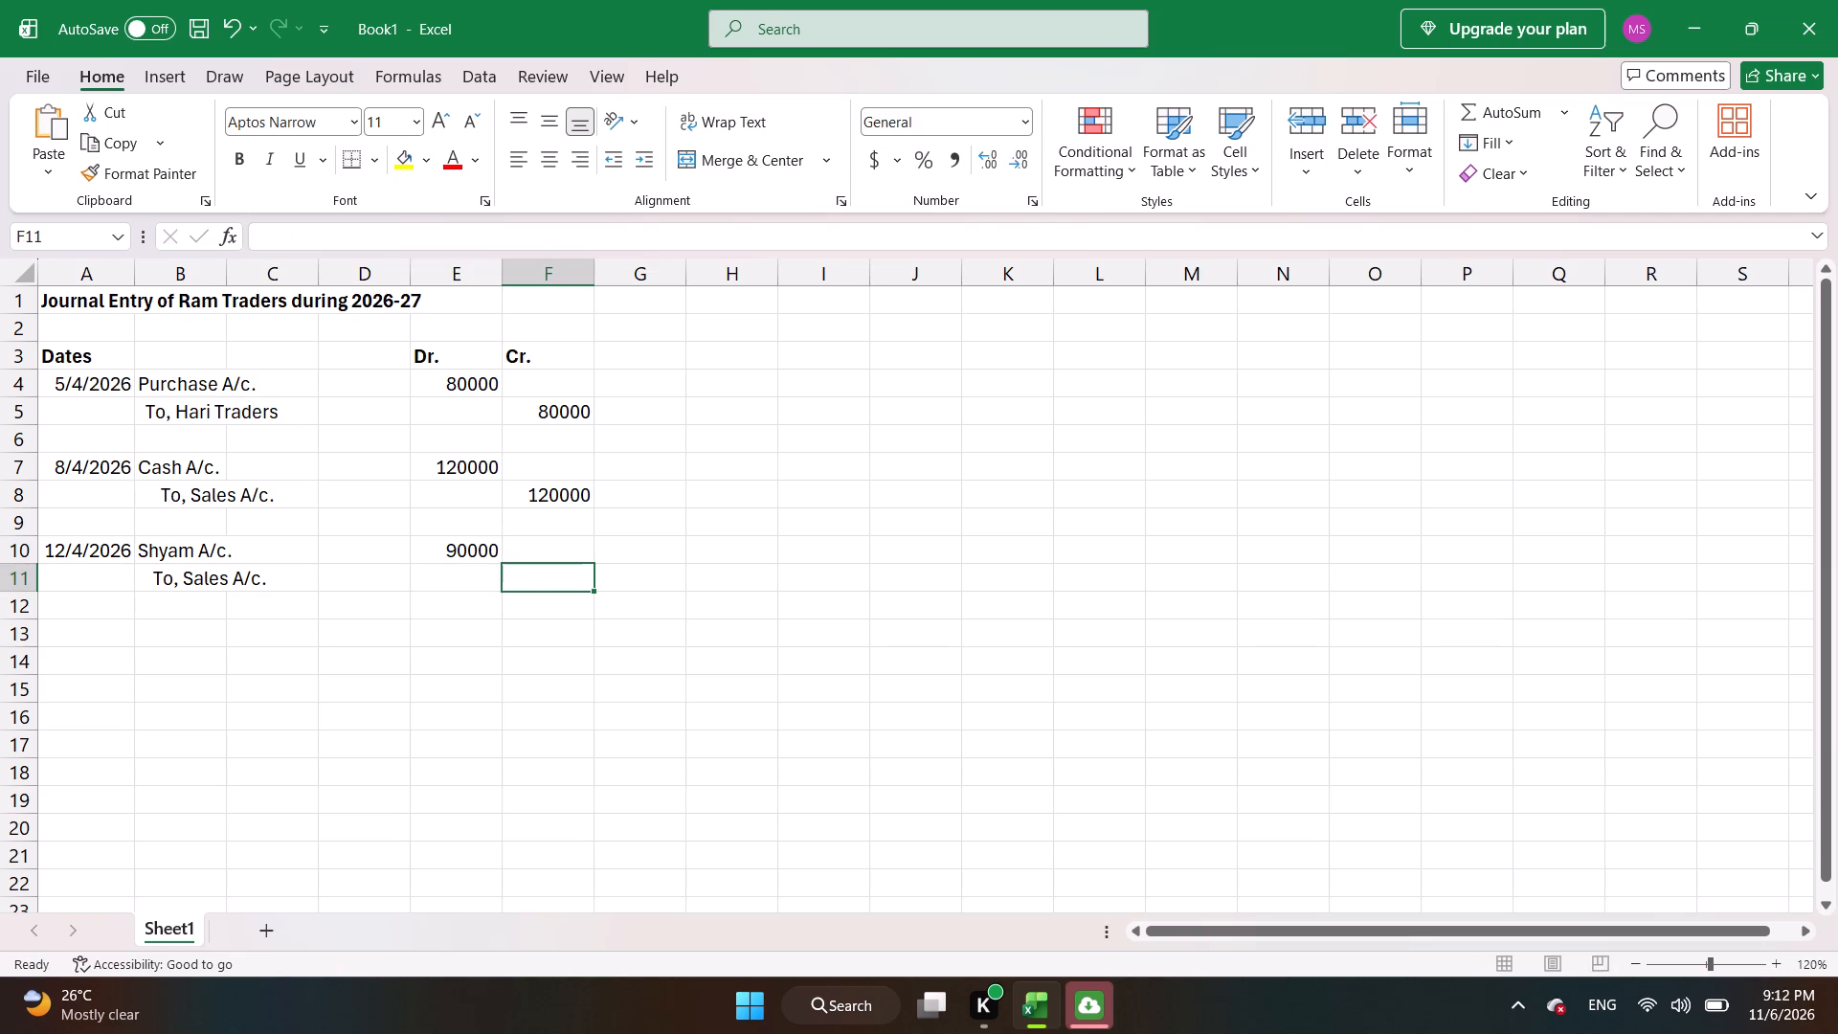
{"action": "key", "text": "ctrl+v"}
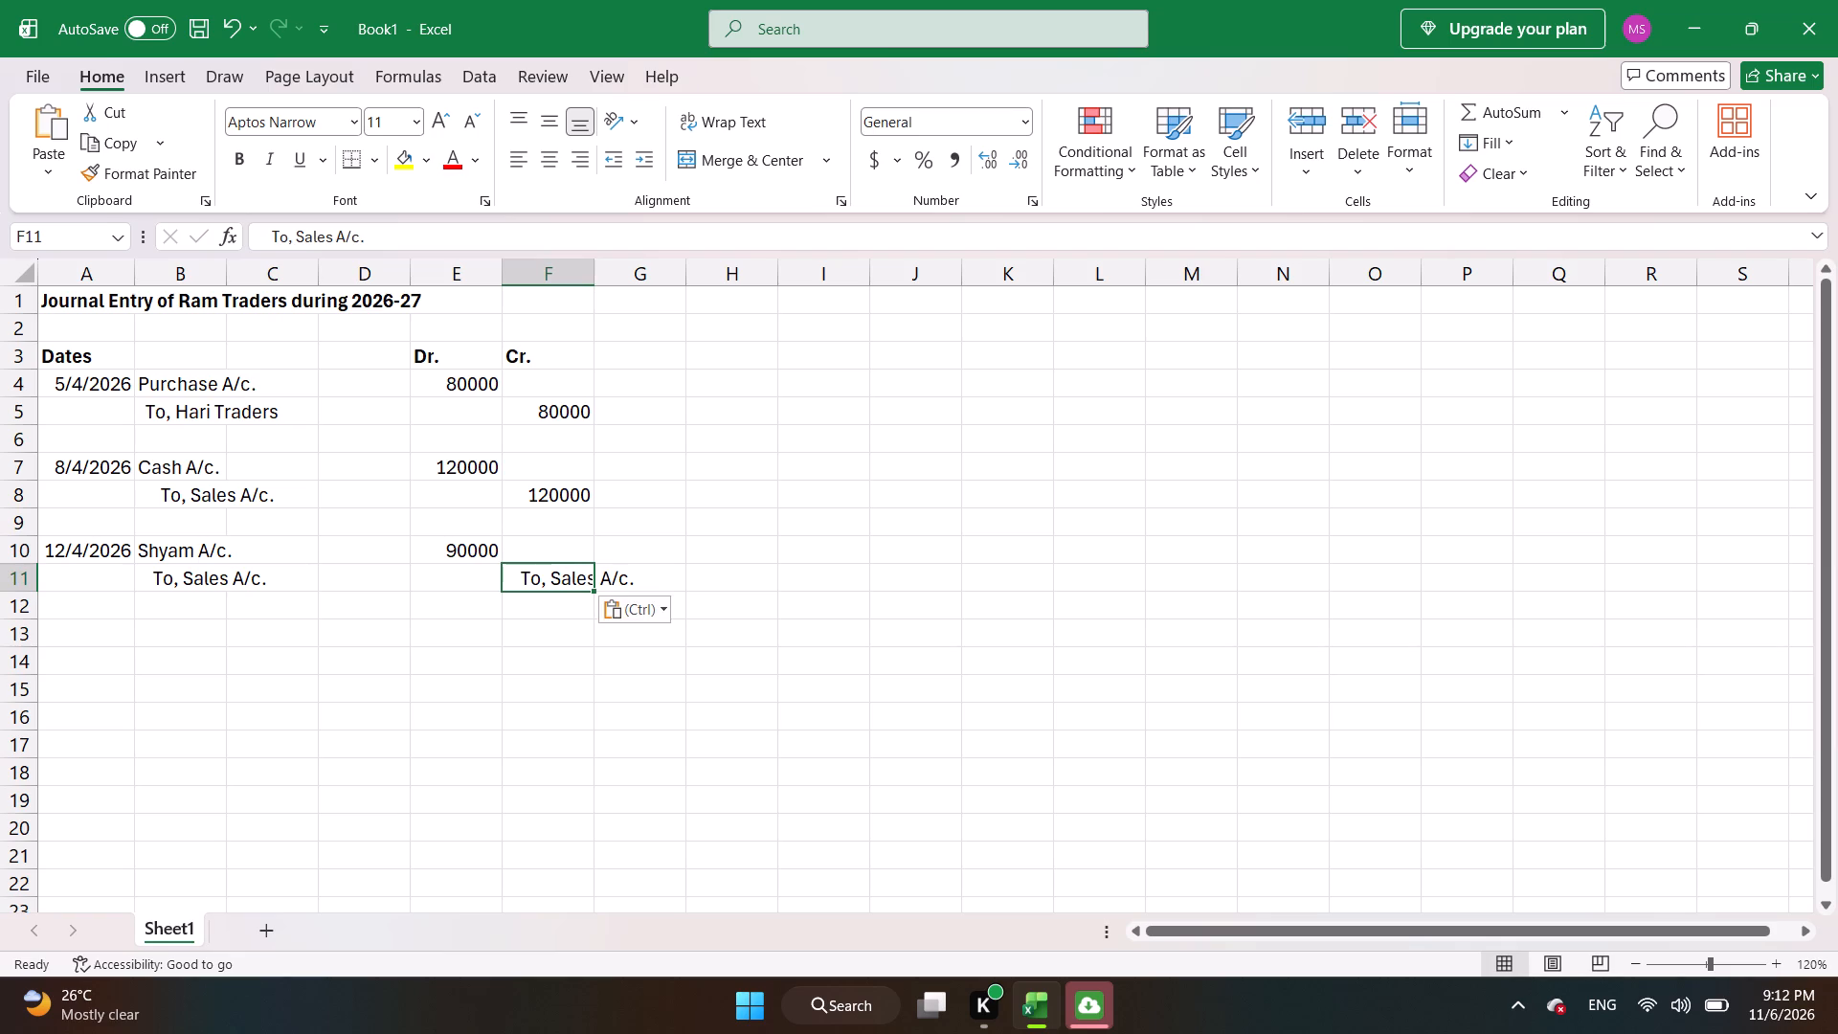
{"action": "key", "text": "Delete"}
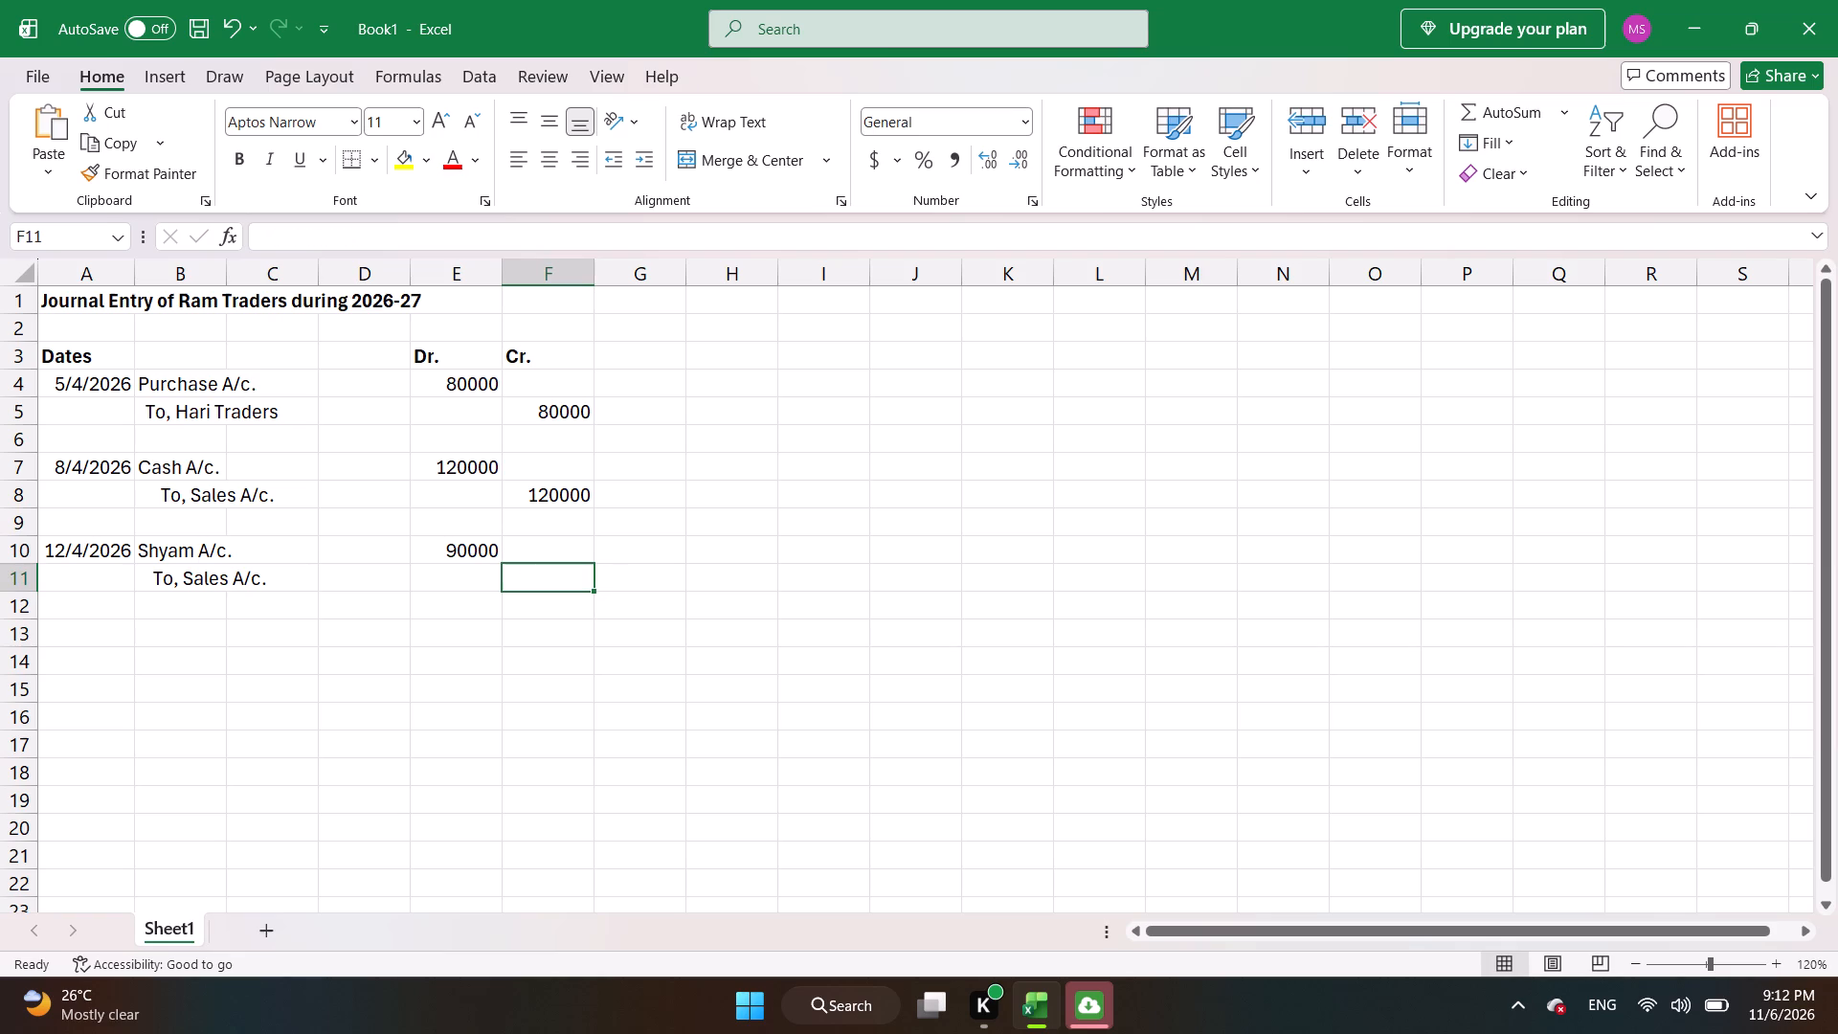
Fill the Cr. amount in cell F11 with a formula that references the Dr. amount in cell E10.
{"action": "key", "text": "equal"}
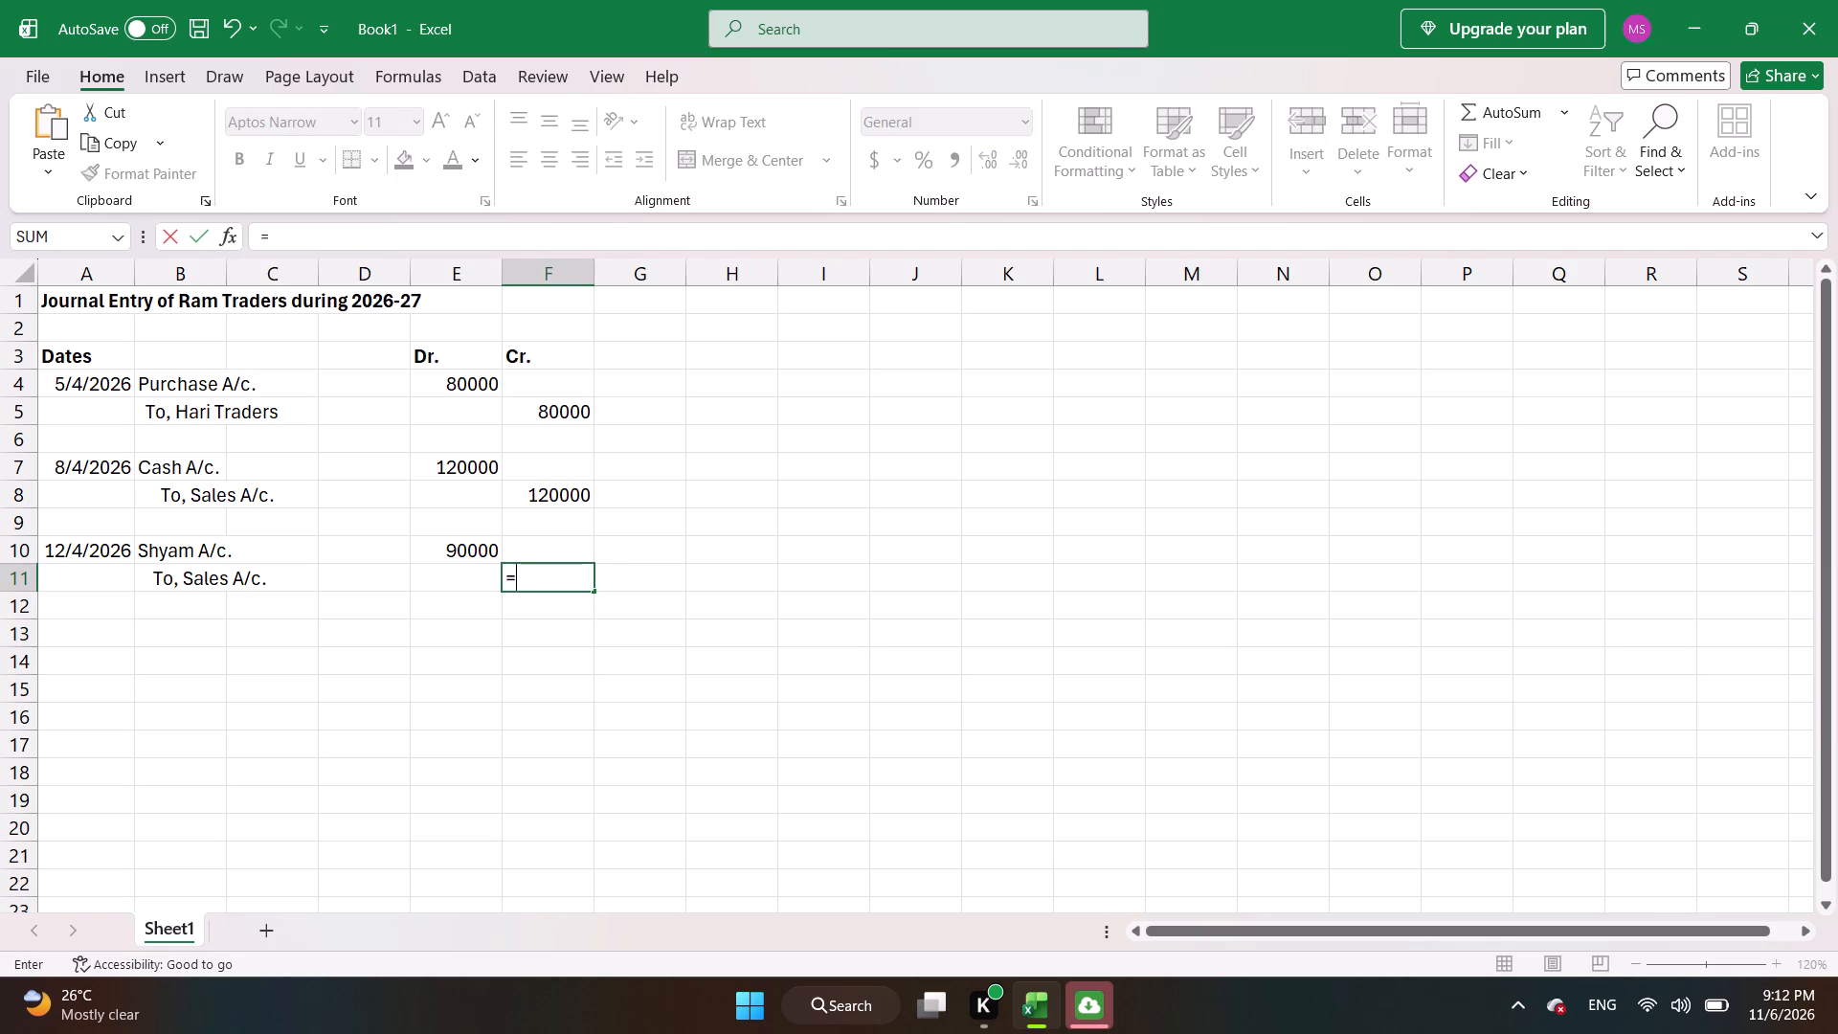
{"action": "left_click", "coordinate": [469, 554]}
{"action": "key", "text": "Return"}
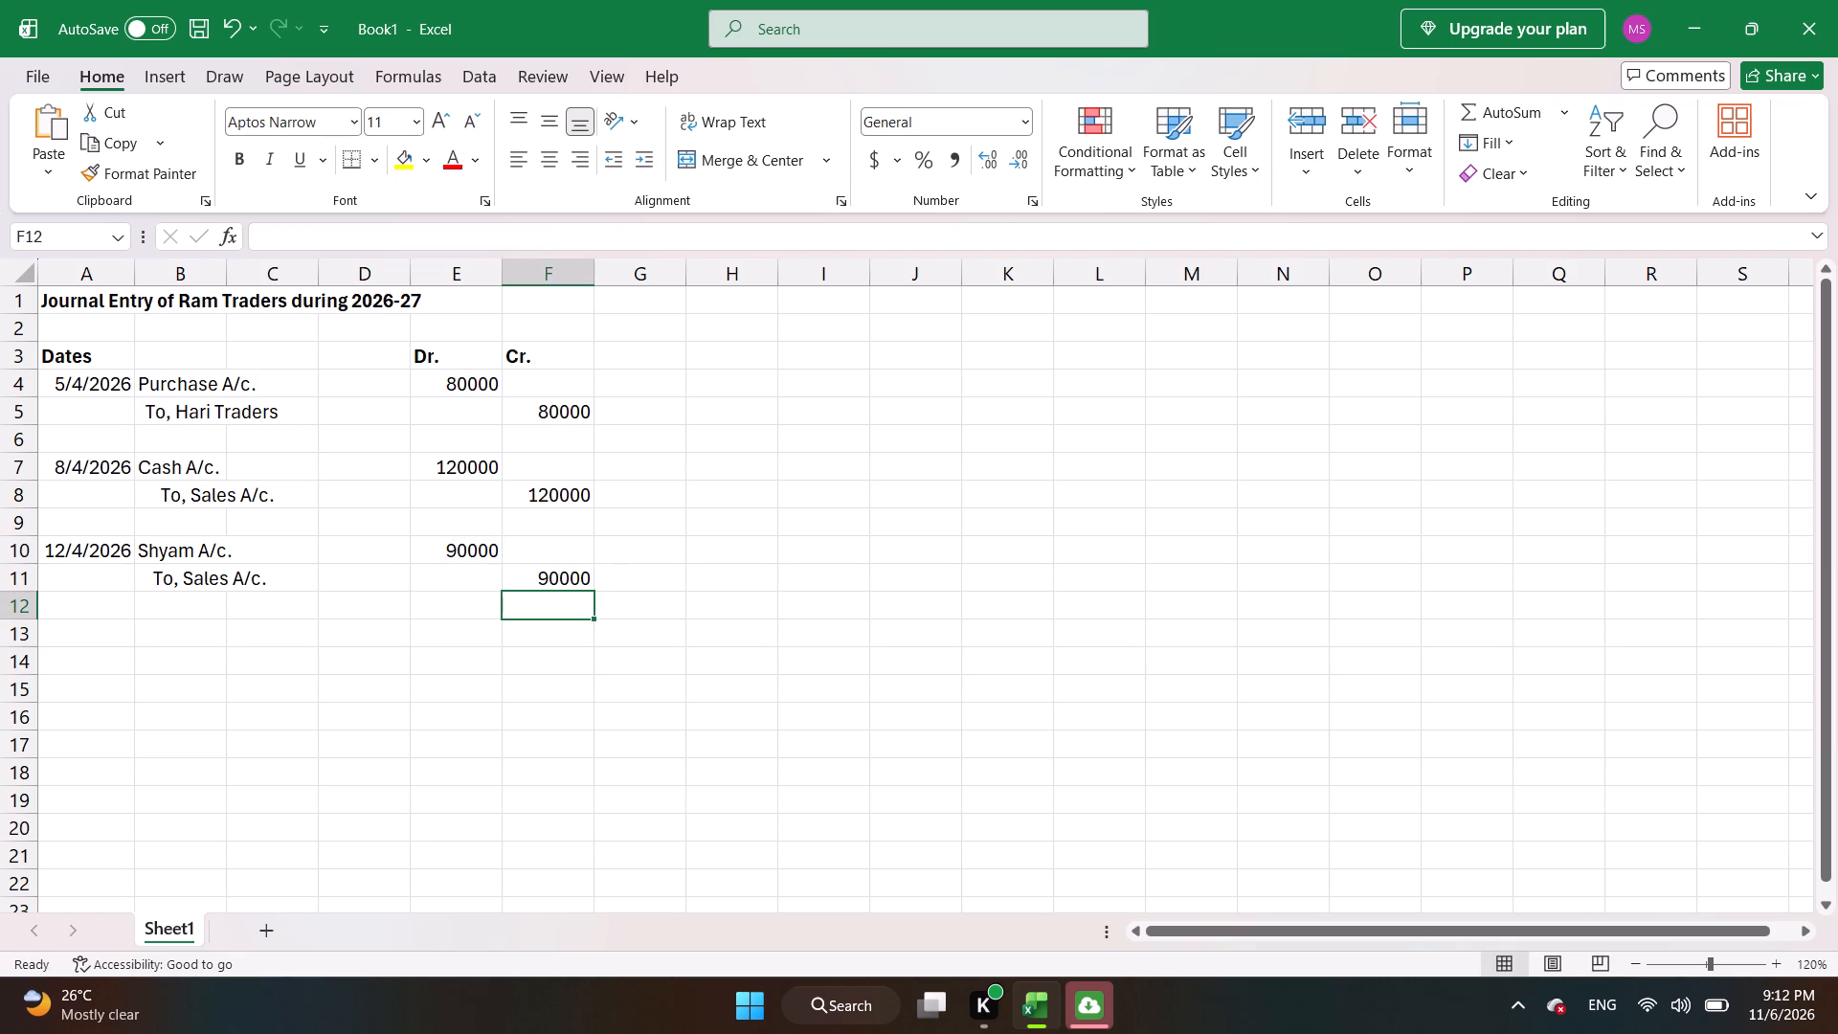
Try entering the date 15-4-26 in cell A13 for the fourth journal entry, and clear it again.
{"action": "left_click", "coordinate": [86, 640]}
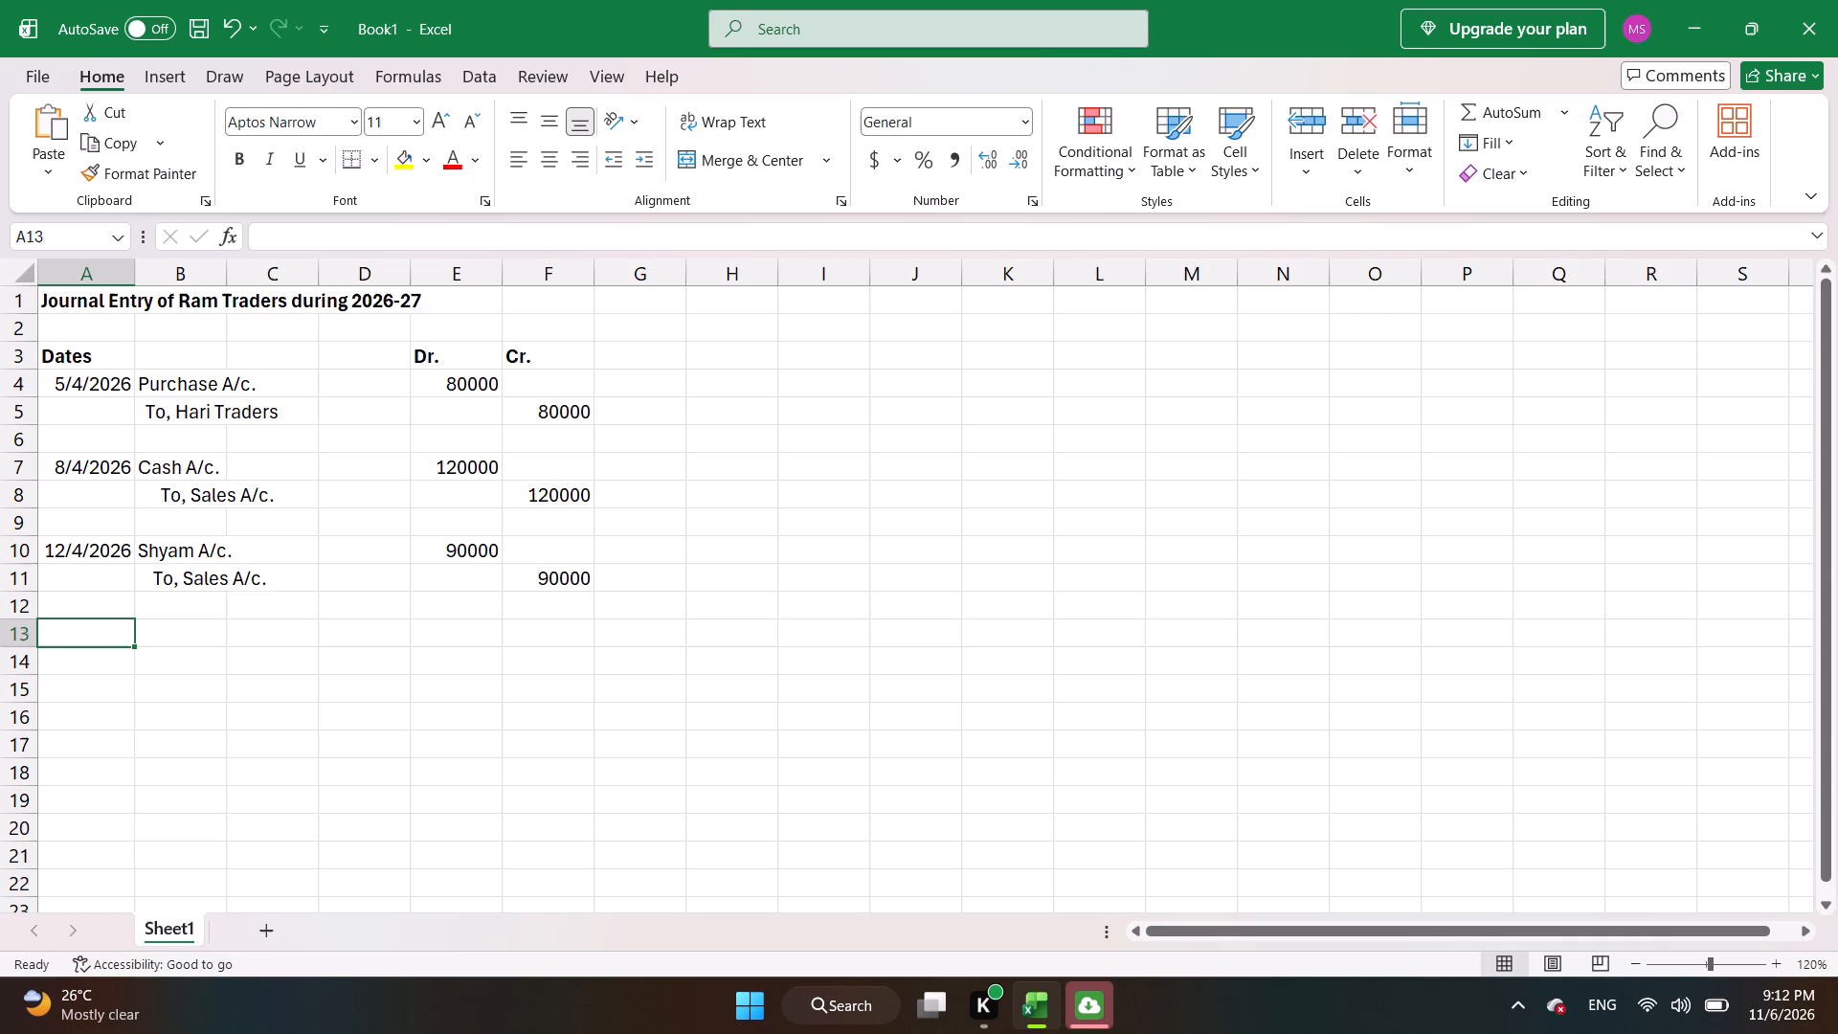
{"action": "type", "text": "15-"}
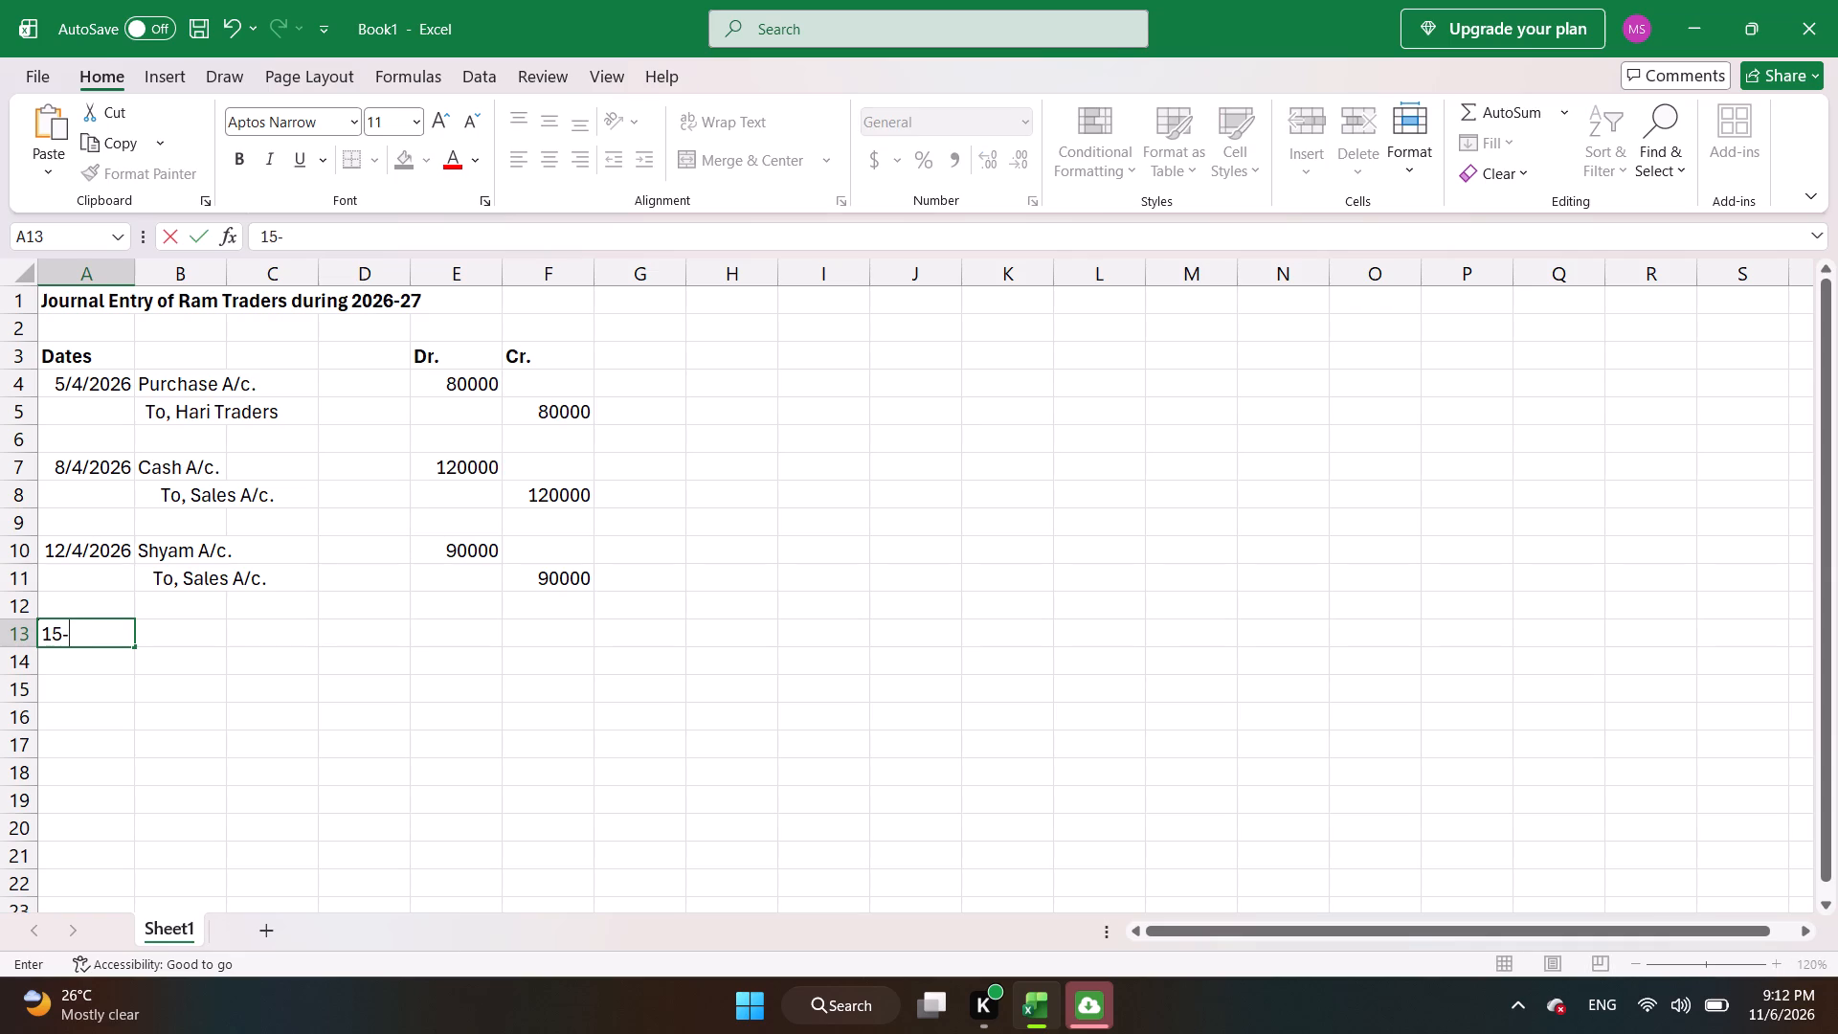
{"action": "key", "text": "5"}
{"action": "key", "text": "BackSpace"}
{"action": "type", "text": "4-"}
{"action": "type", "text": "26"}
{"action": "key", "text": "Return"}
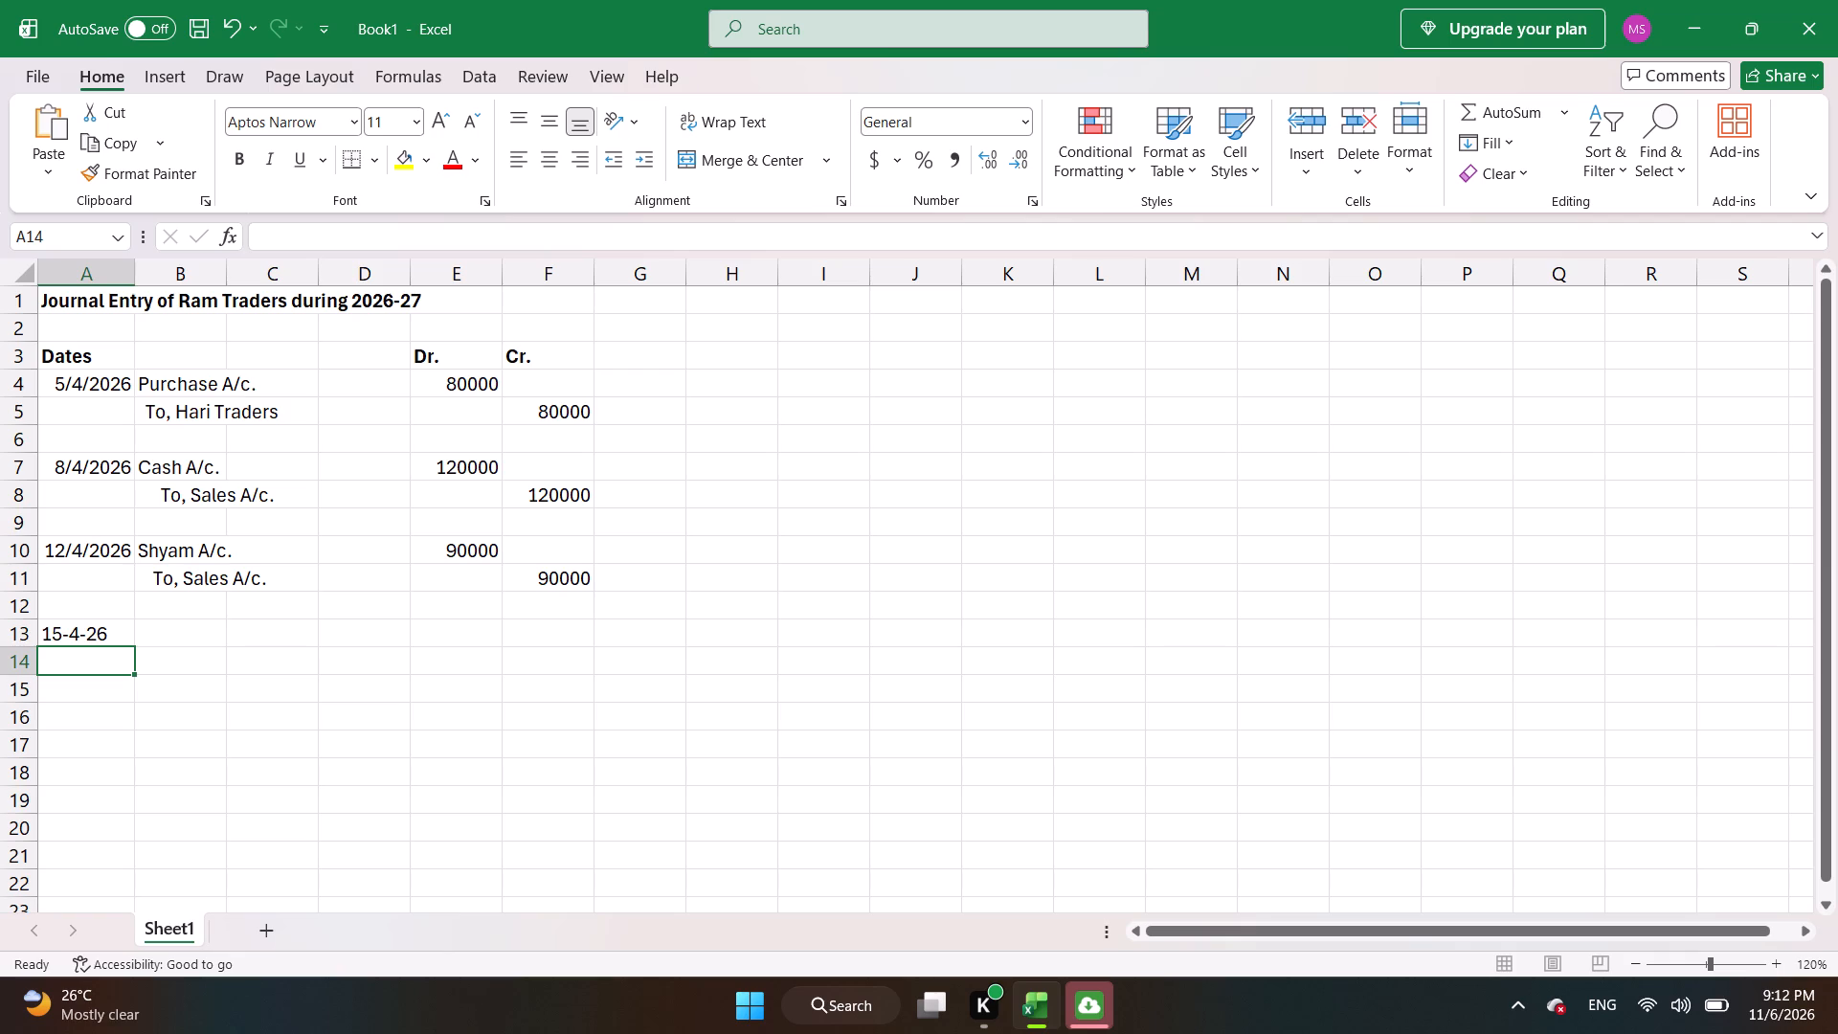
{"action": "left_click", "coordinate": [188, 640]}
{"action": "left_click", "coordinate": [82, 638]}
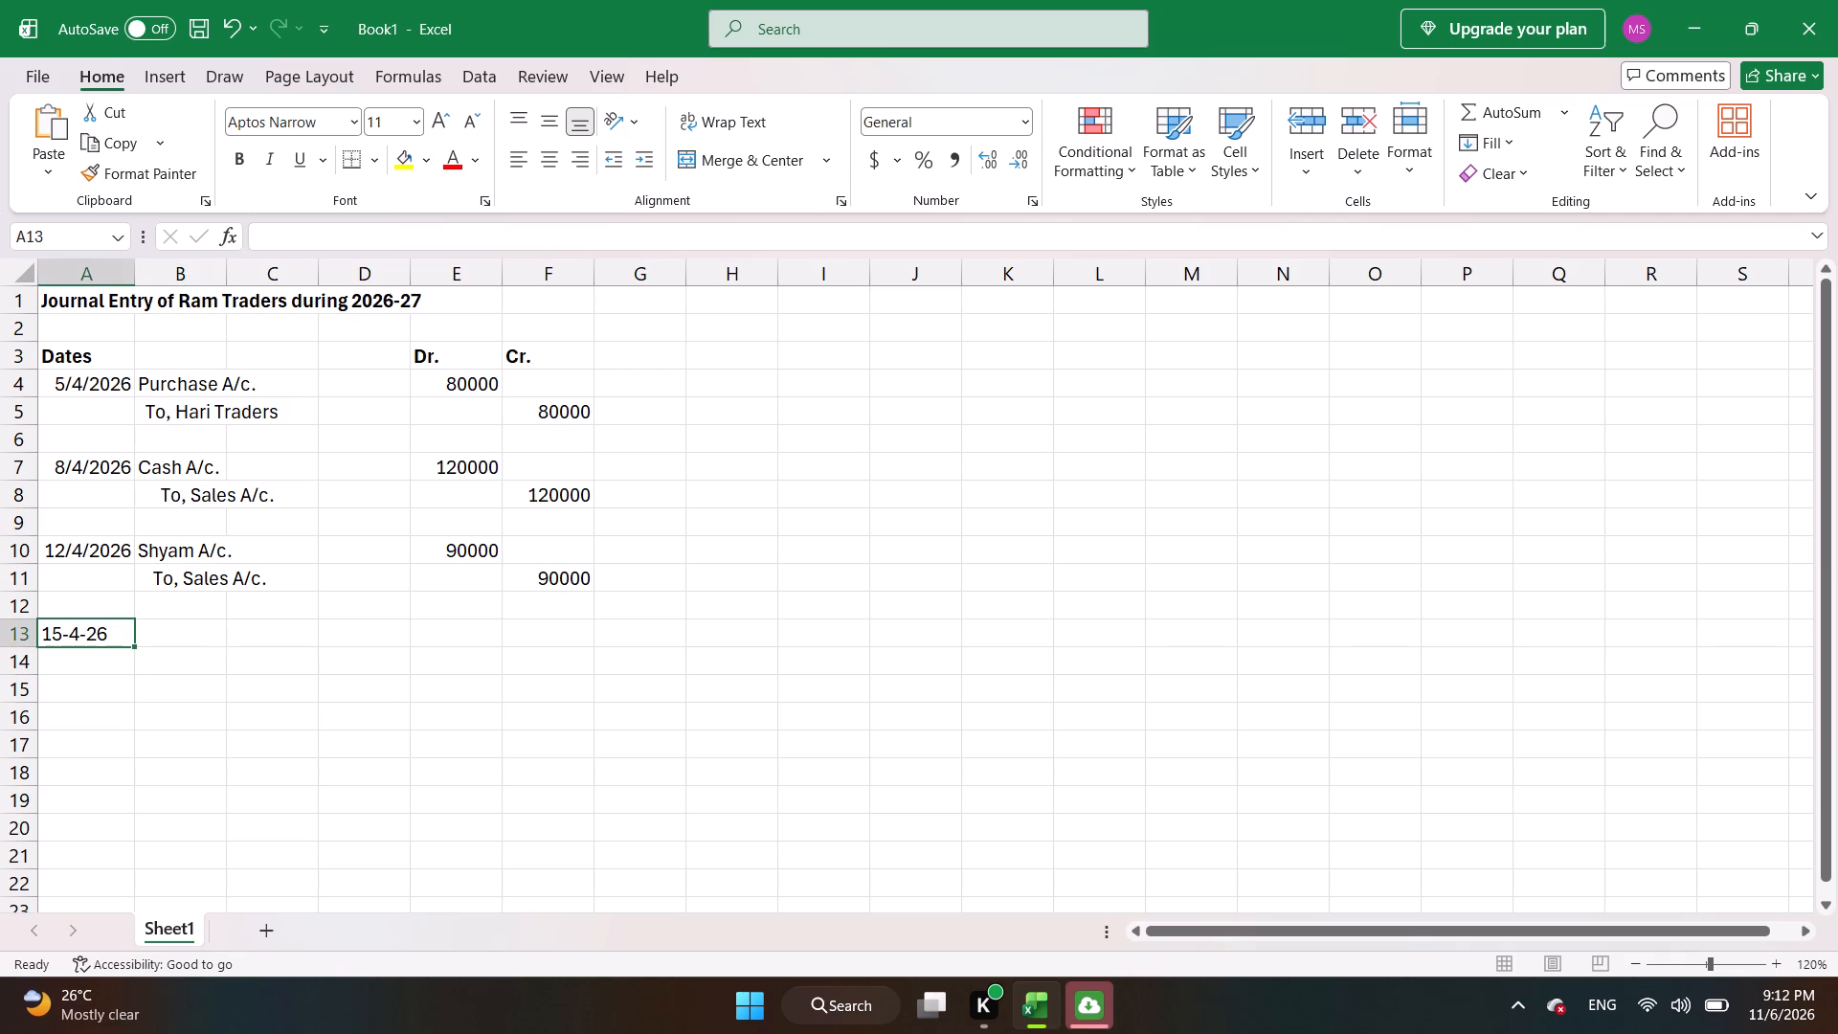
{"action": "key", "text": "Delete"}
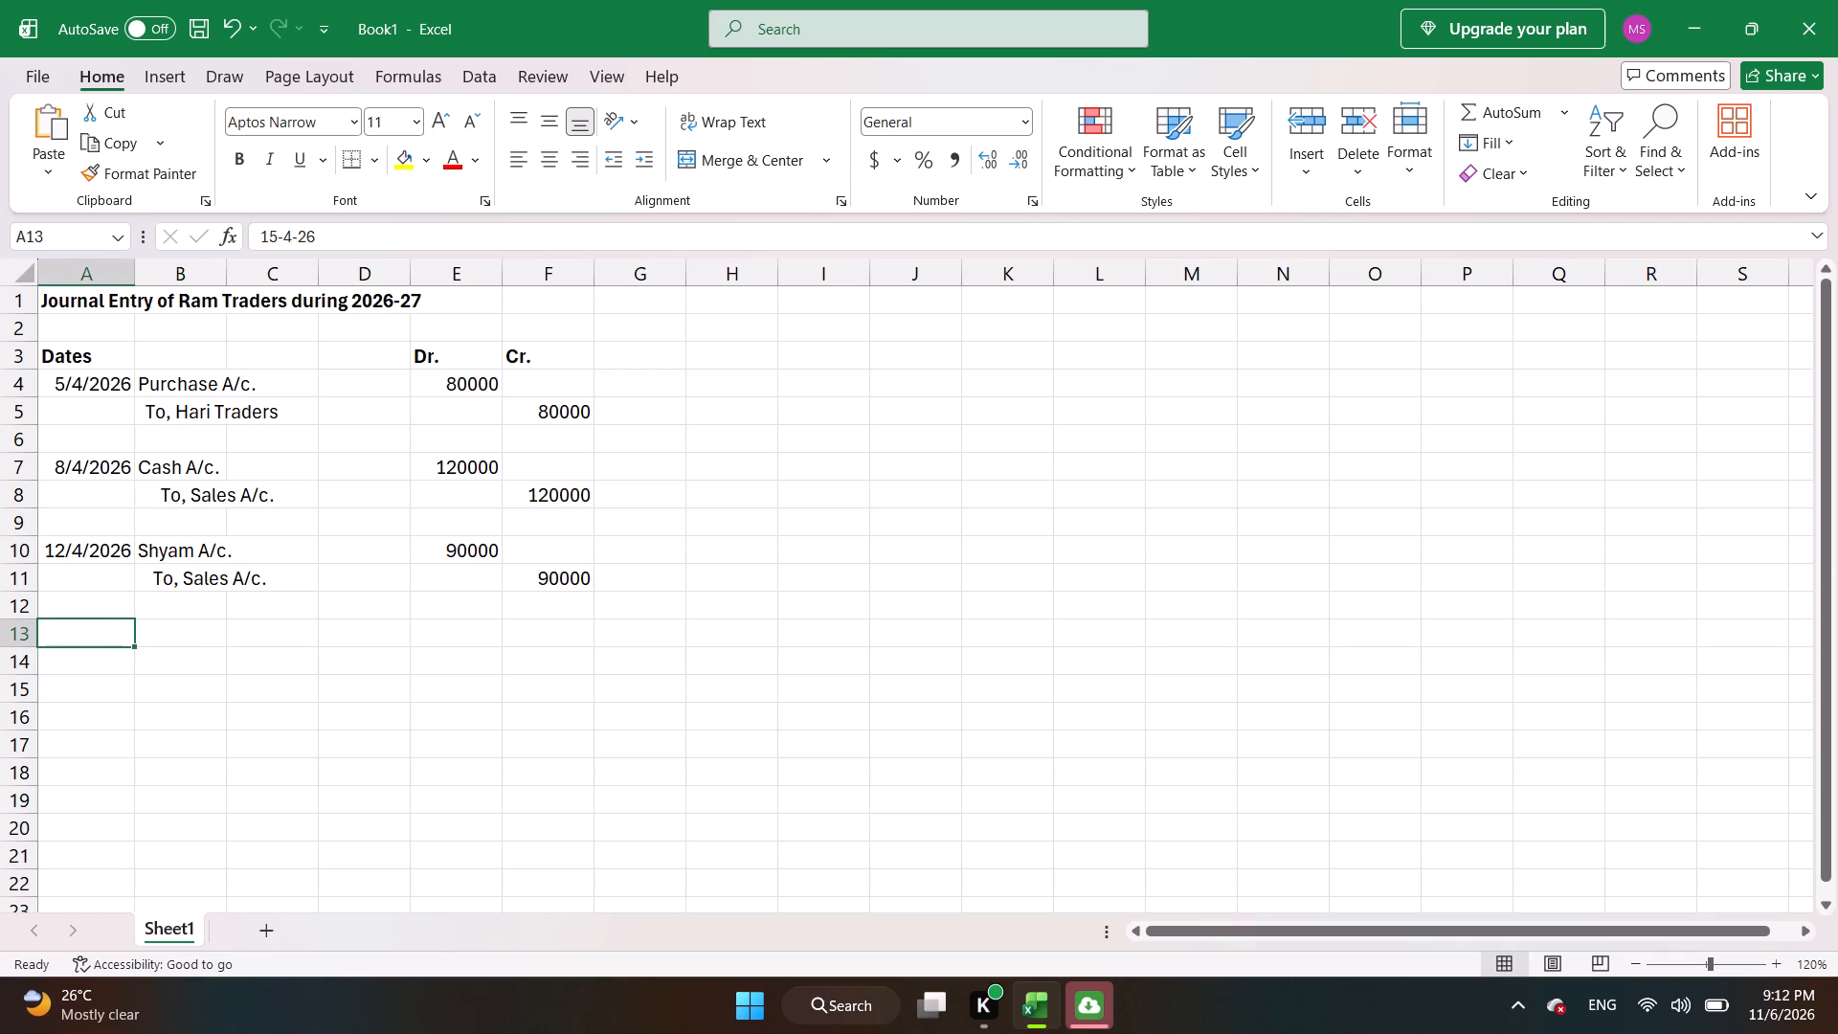
Enter the date 15/4/26 with slashes in cell A13 for the fourth journal entry.
{"action": "type", "text": "15-"}
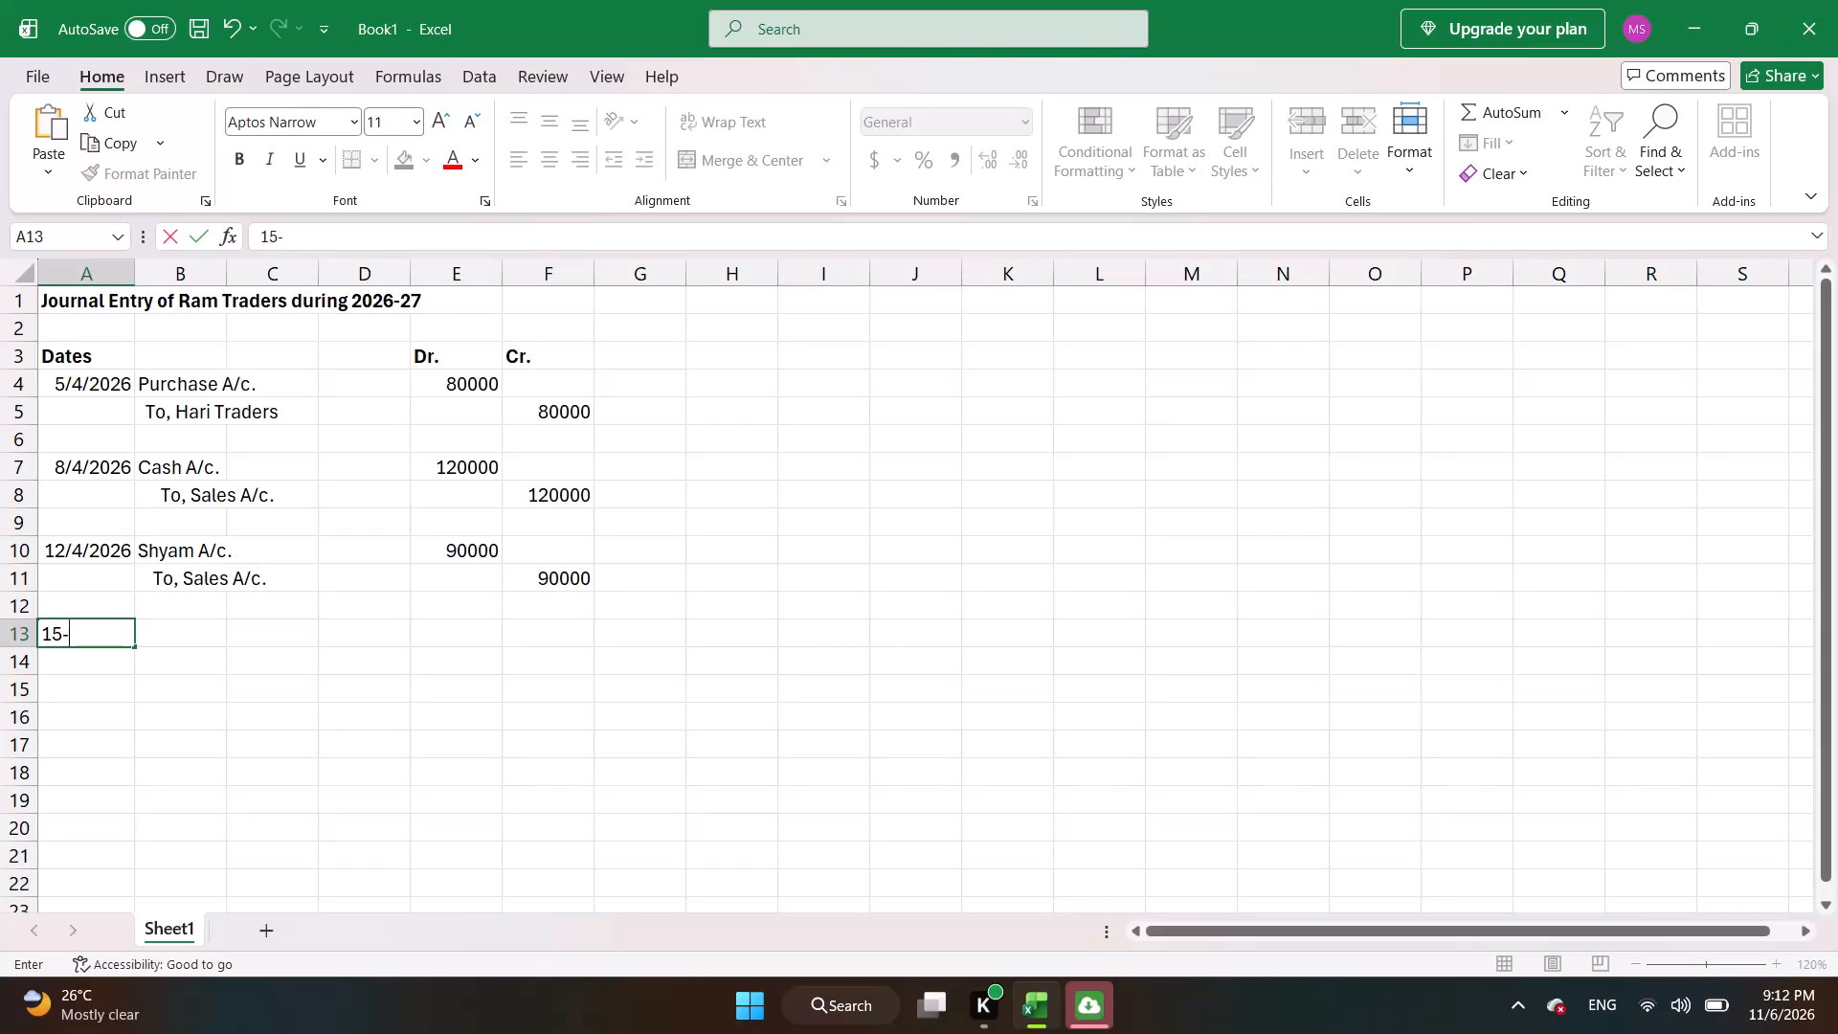
{"action": "key", "text": "BackSpace"}
{"action": "key", "text": "slash"}
{"action": "type", "text": "4/"}
{"action": "type", "text": "26"}
{"action": "key", "text": "Return"}
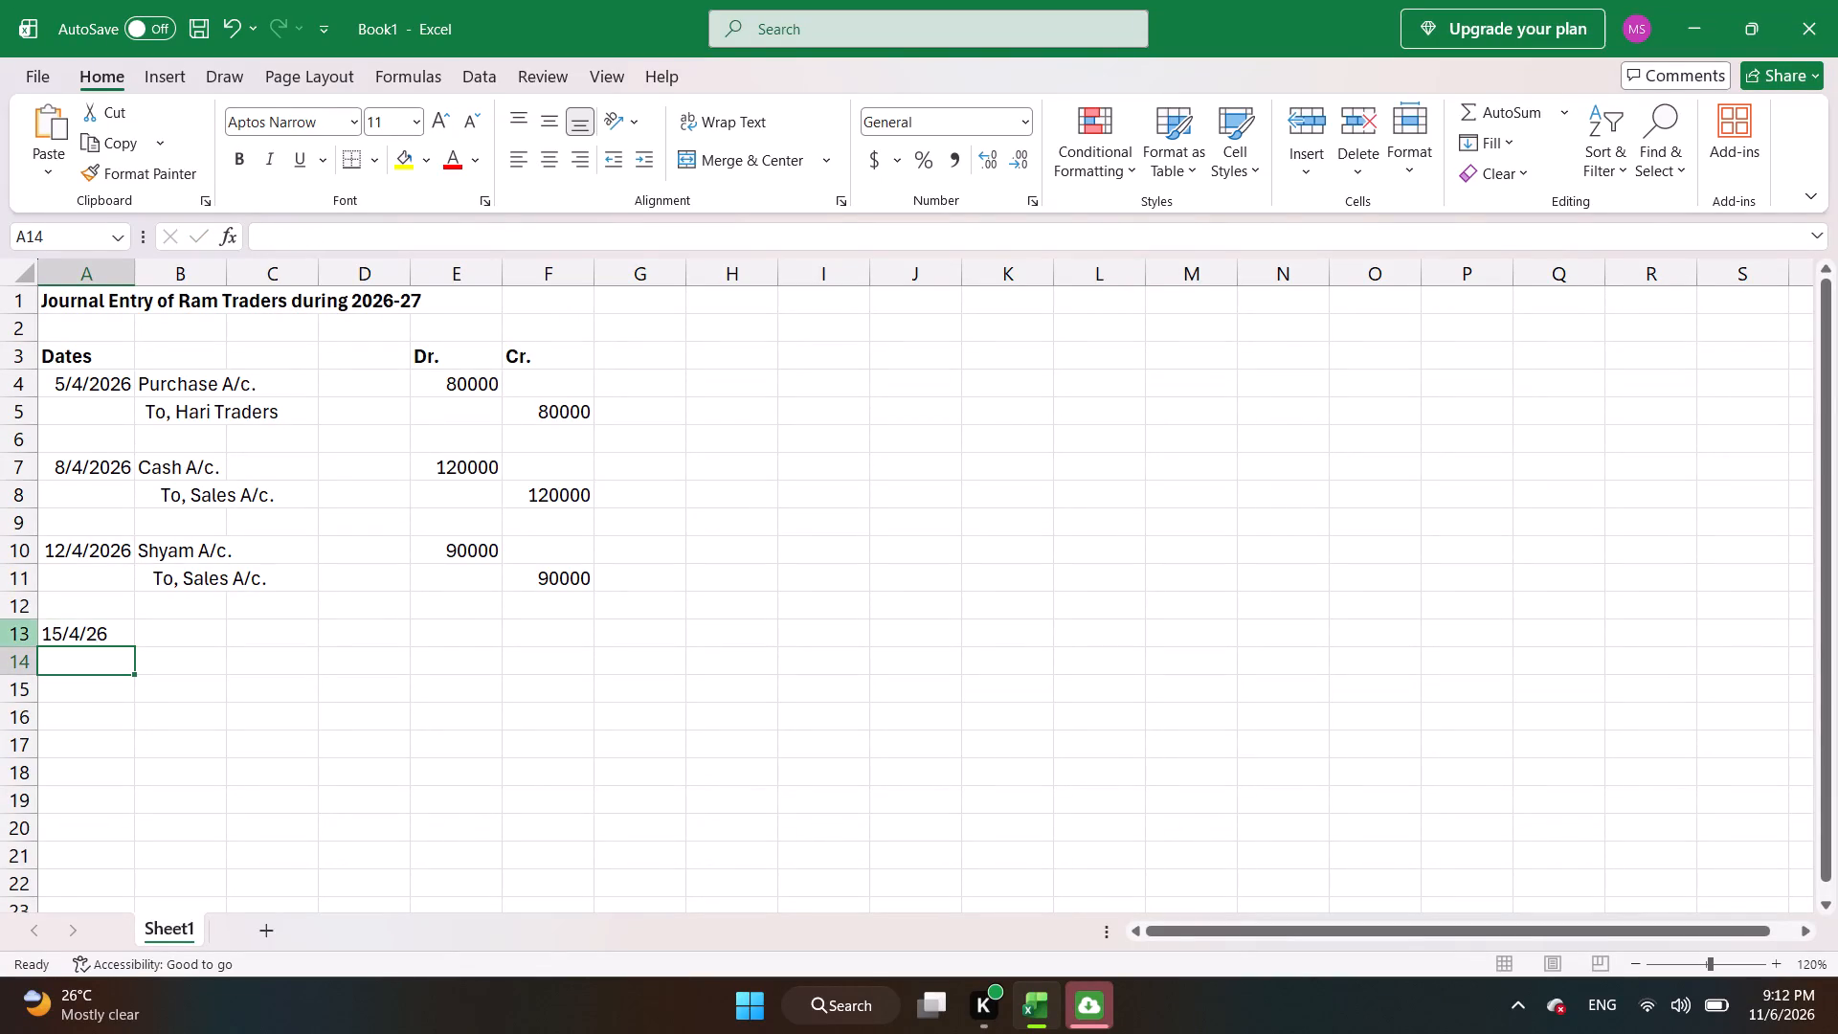
Apply the Short Date number format to the date cell A13.
{"action": "left_click", "coordinate": [87, 642]}
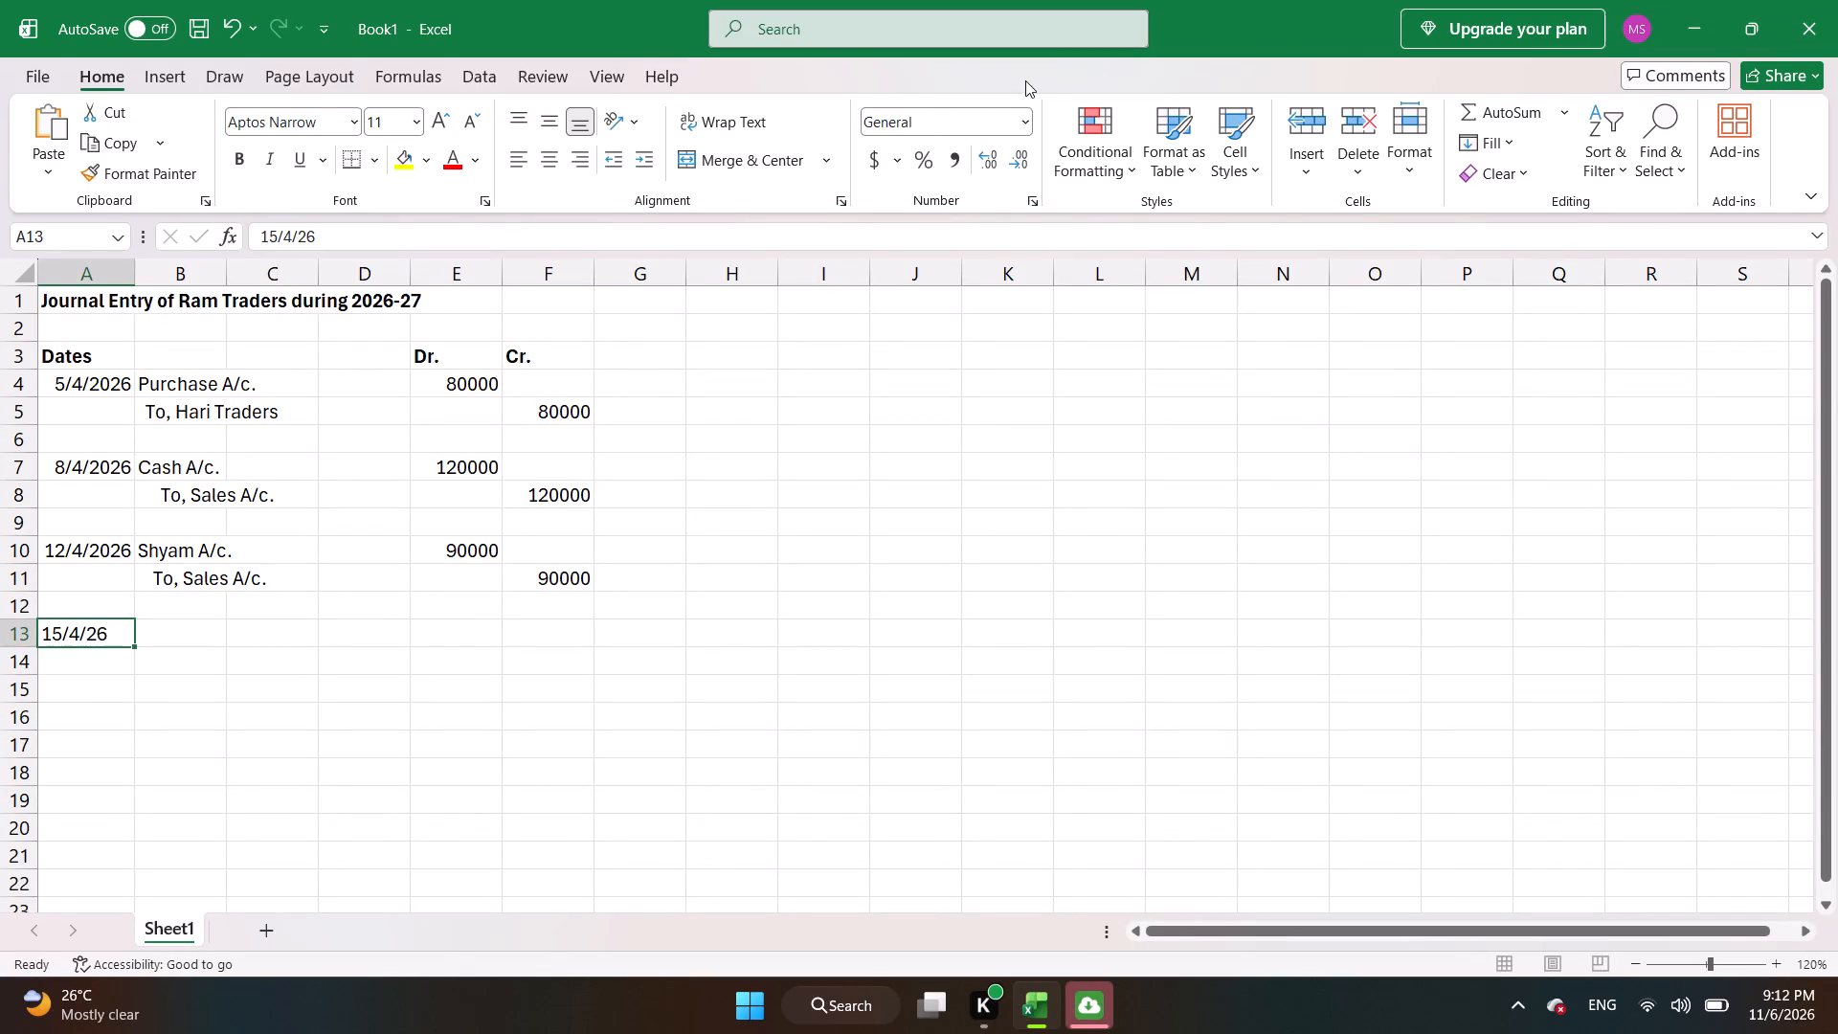
{"action": "left_click", "coordinate": [1020, 122]}
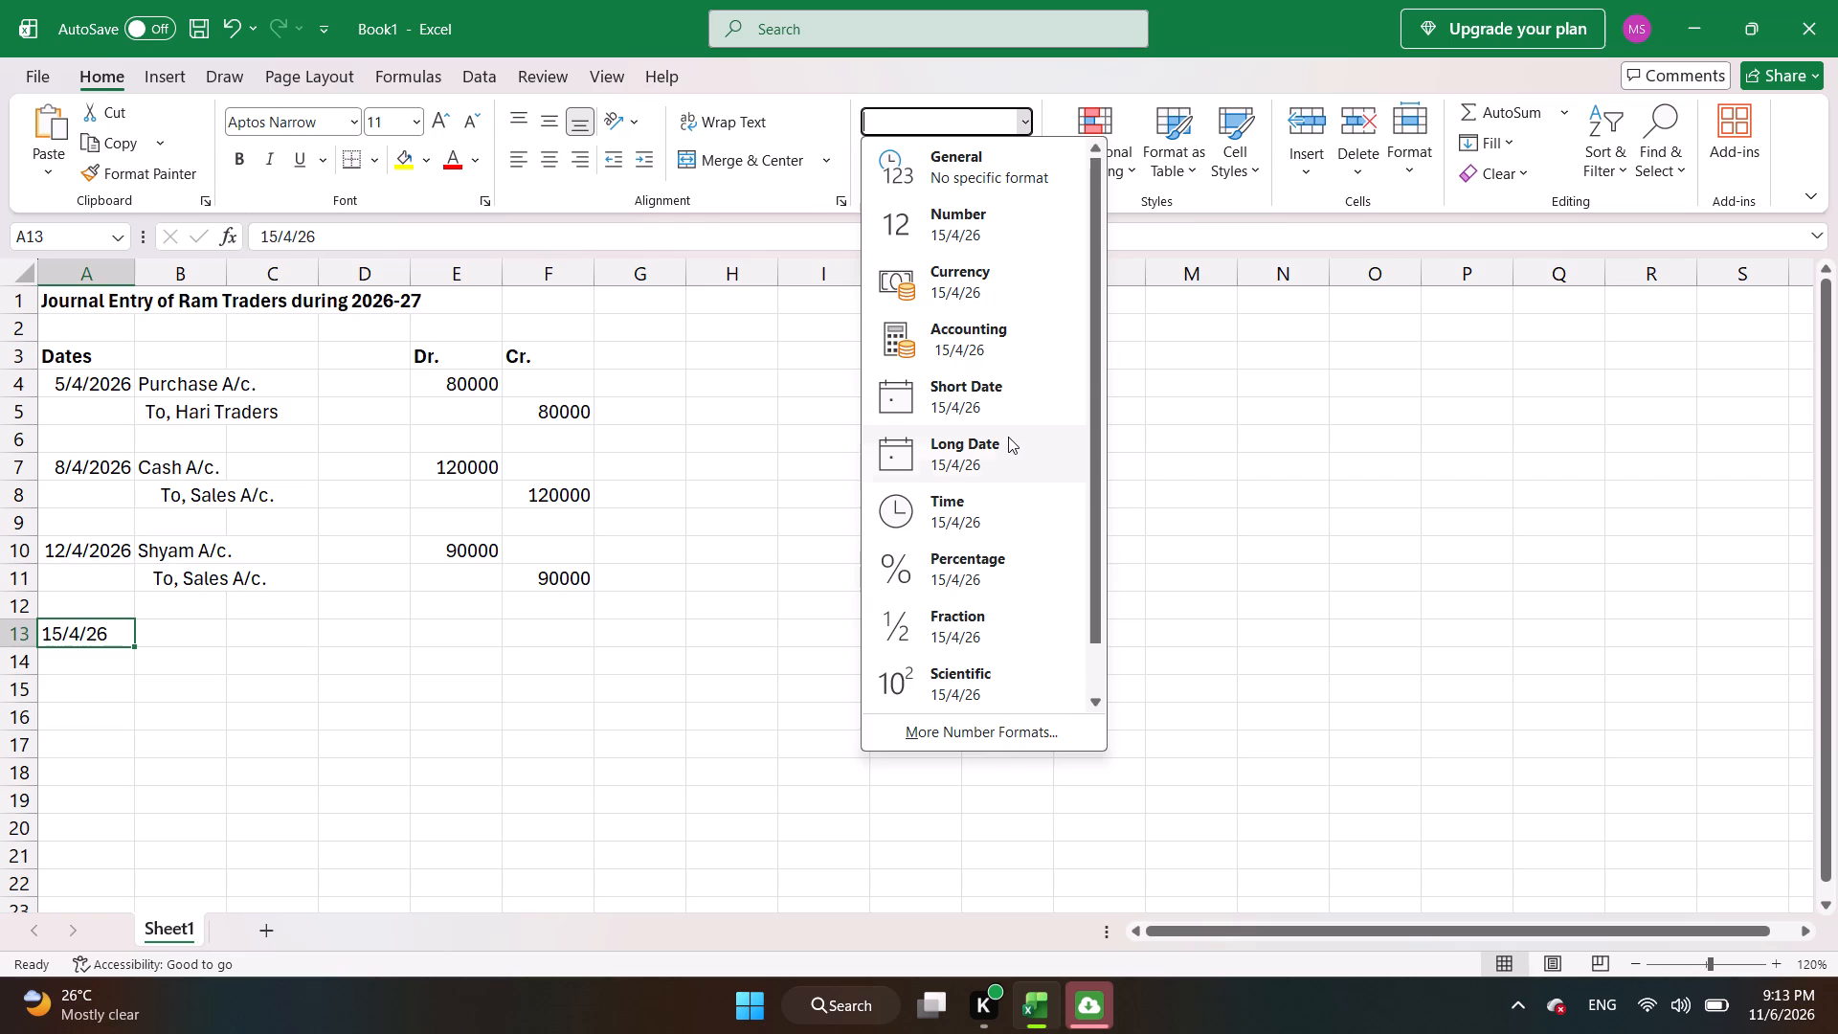
{"action": "left_click", "coordinate": [981, 399]}
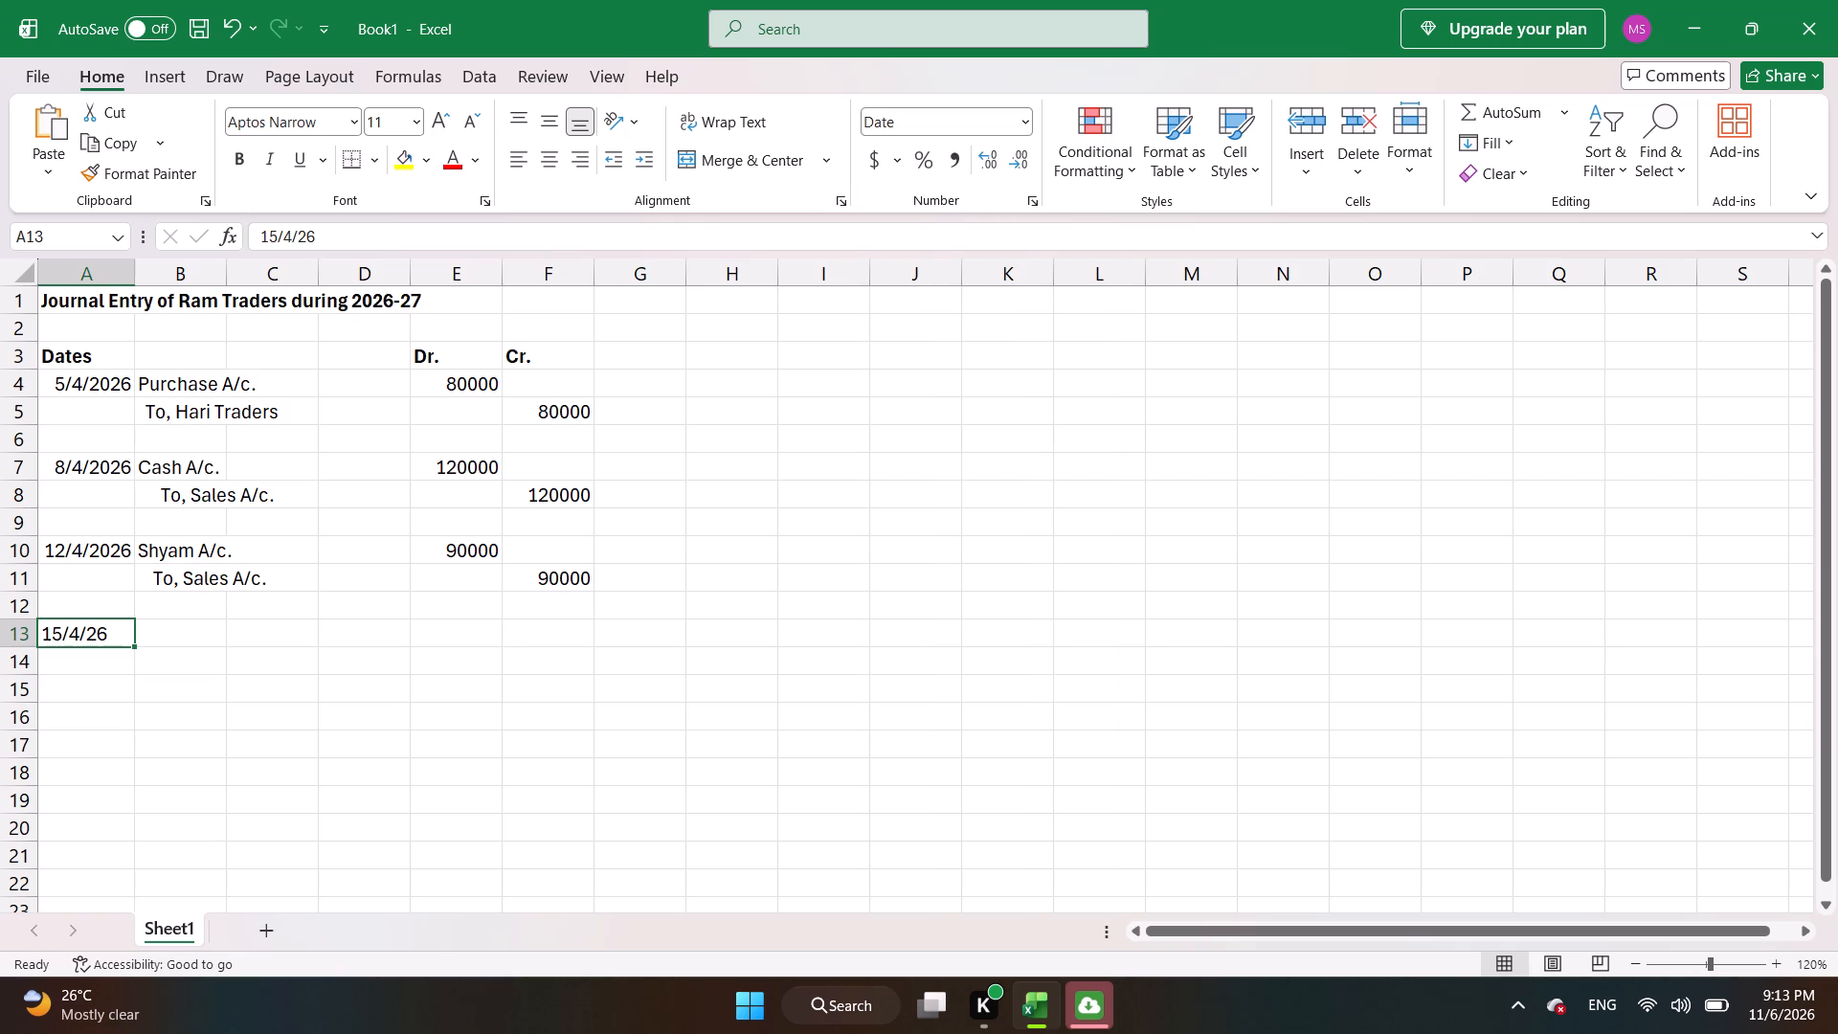
Change the year of the date in cell A13 to four digits so it reads 15/4/2026.
{"action": "left_click", "coordinate": [356, 237]}
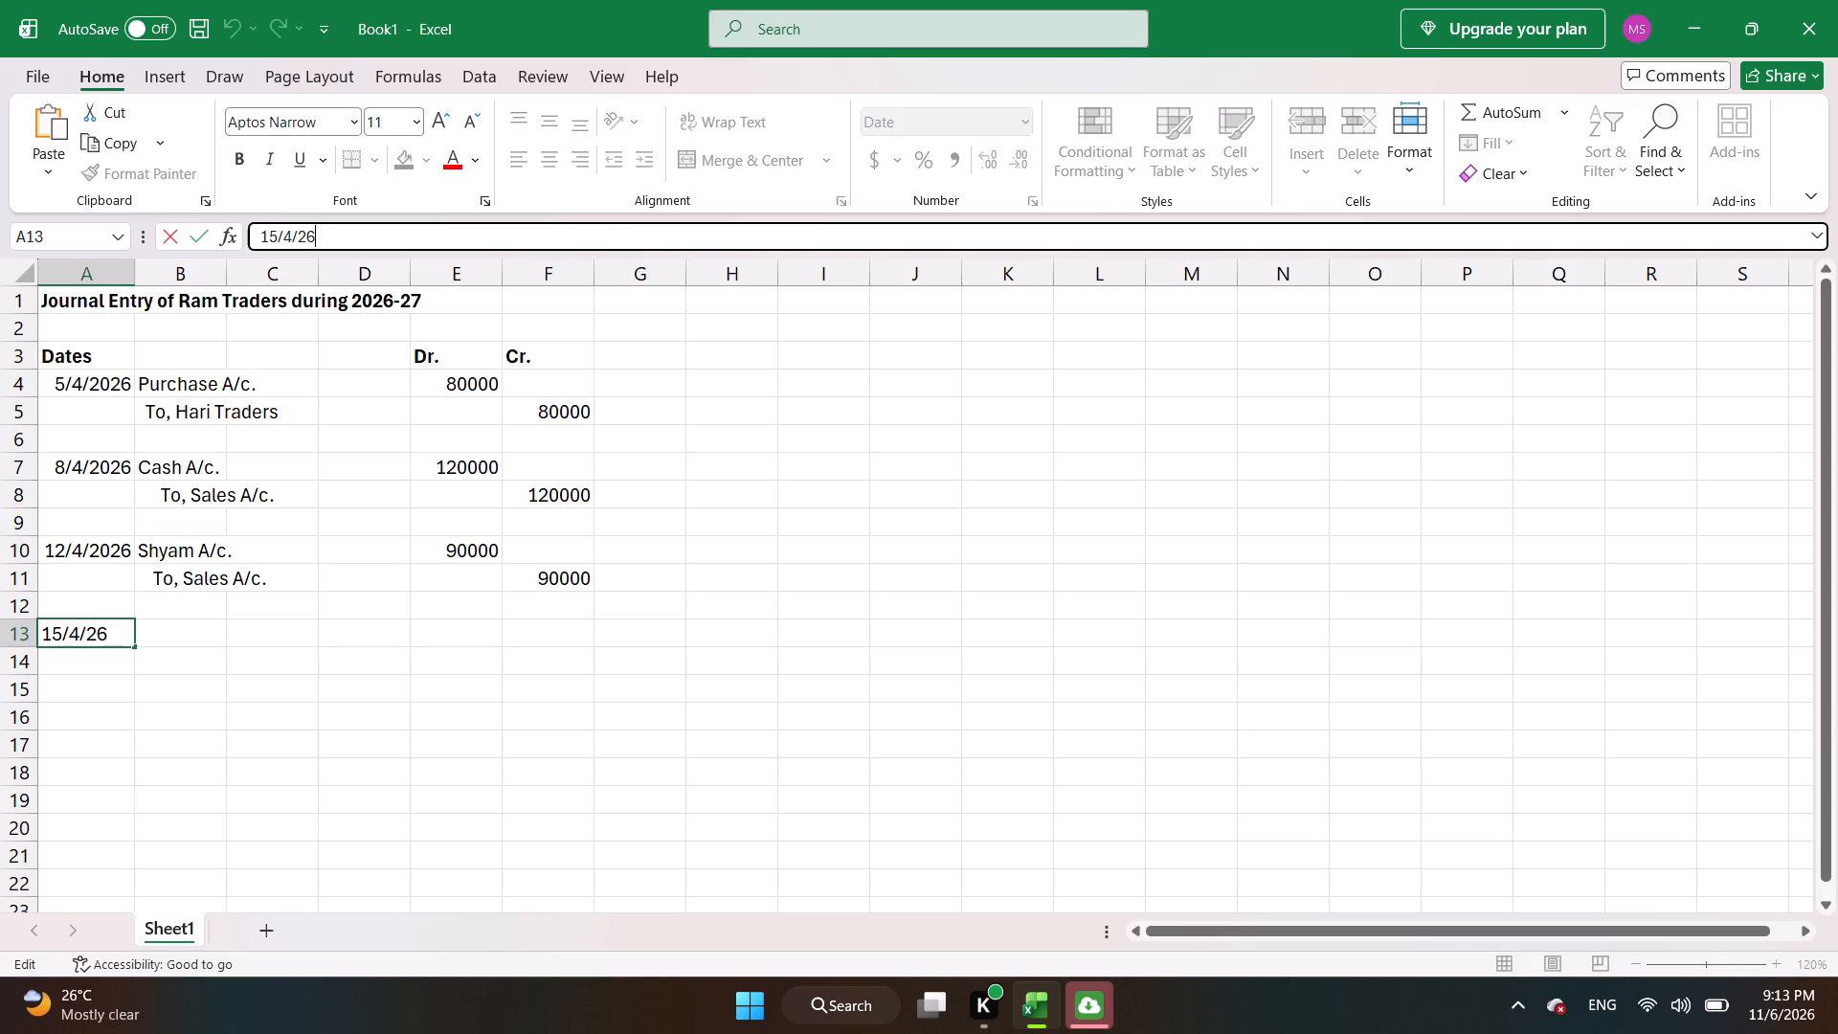
{"action": "key", "text": "BackSpace"}
{"action": "key", "text": "BackSpace"}
{"action": "key", "text": "2"}
{"action": "type", "text": "02"}
{"action": "key", "text": "6"}
{"action": "key", "text": "Return"}
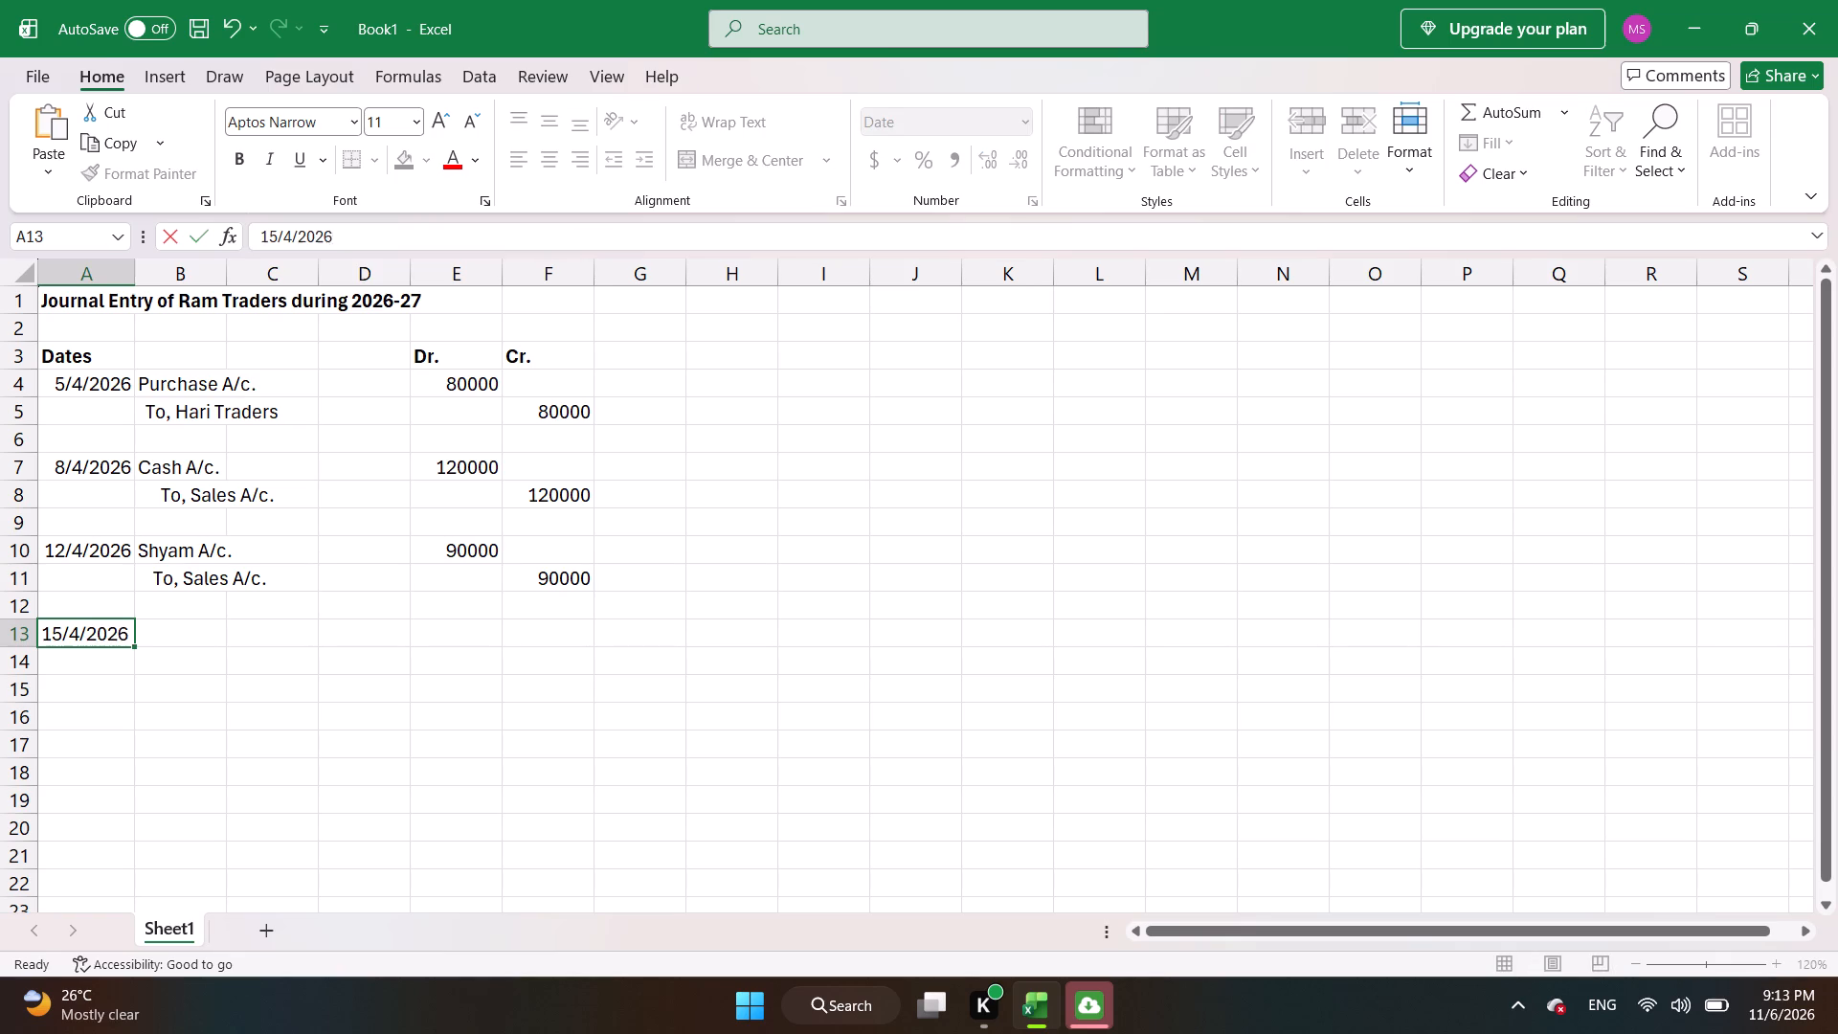
{"action": "left_click", "coordinate": [65, 641]}
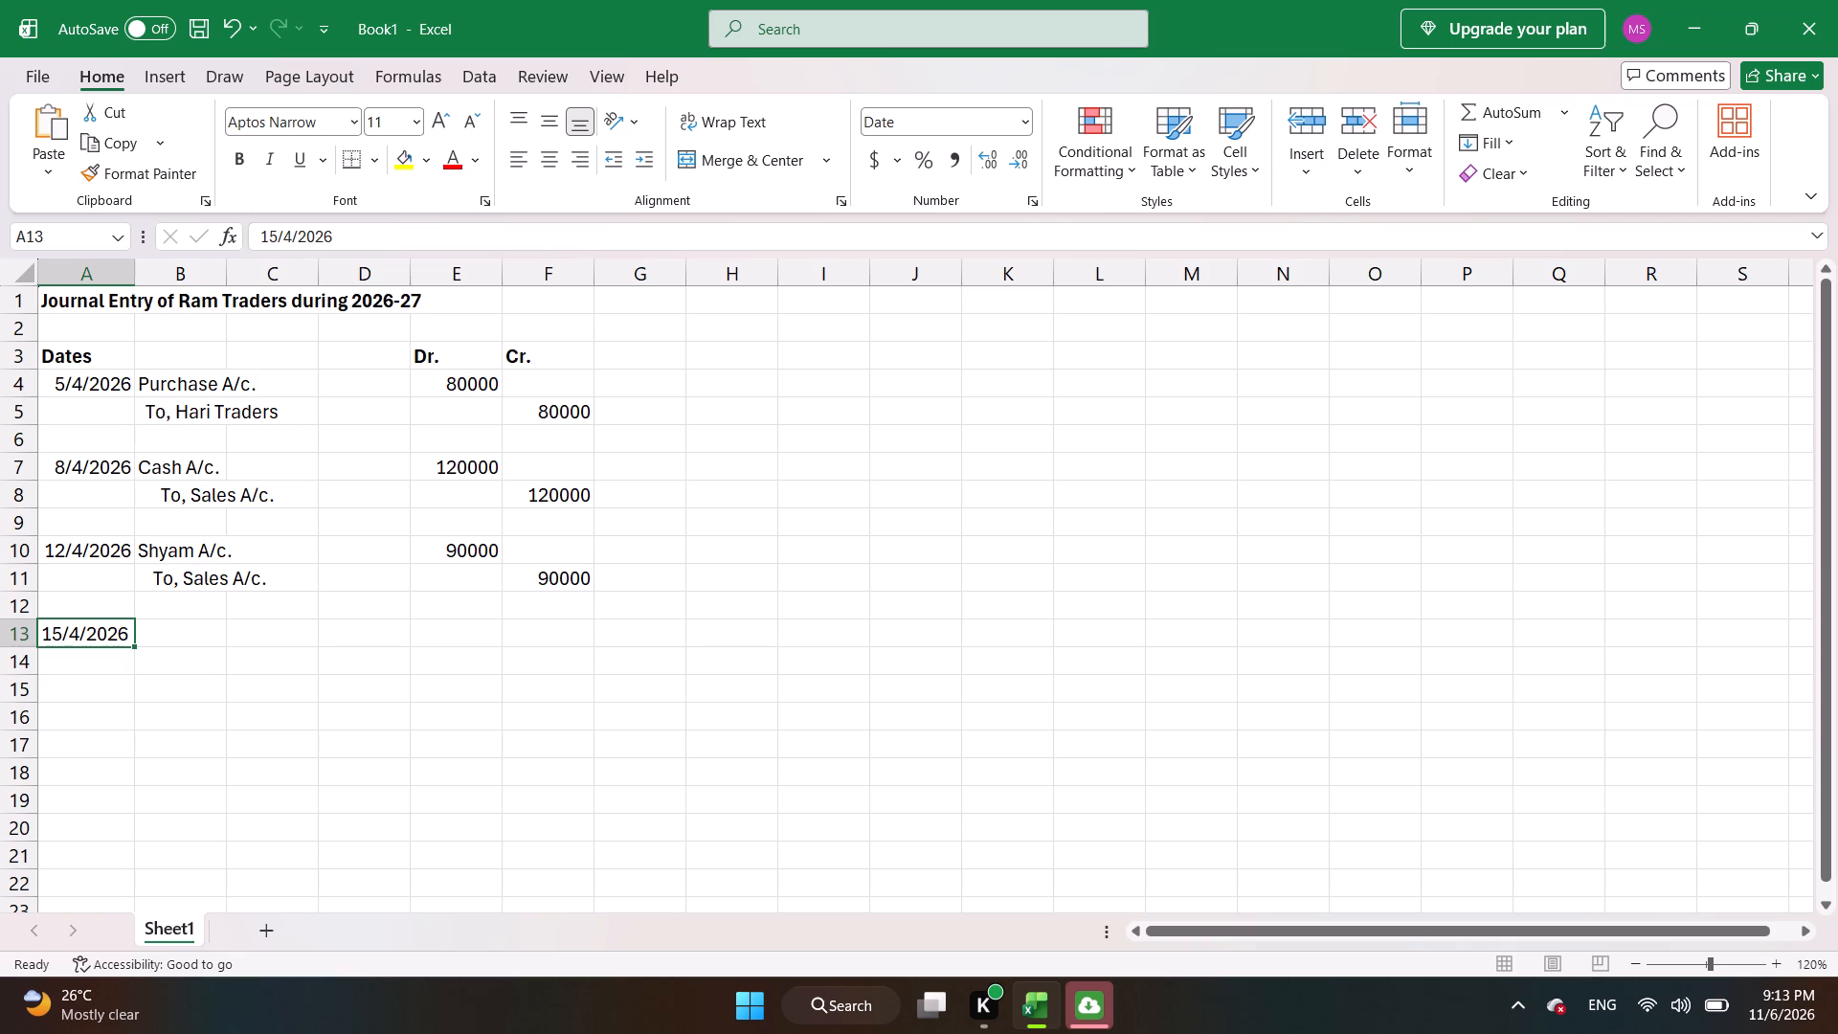
Copy the debit account text Purchase A/c. from cell B4 into cell B13, beside the 15/4/2026 date.
{"action": "left_click", "coordinate": [198, 636]}
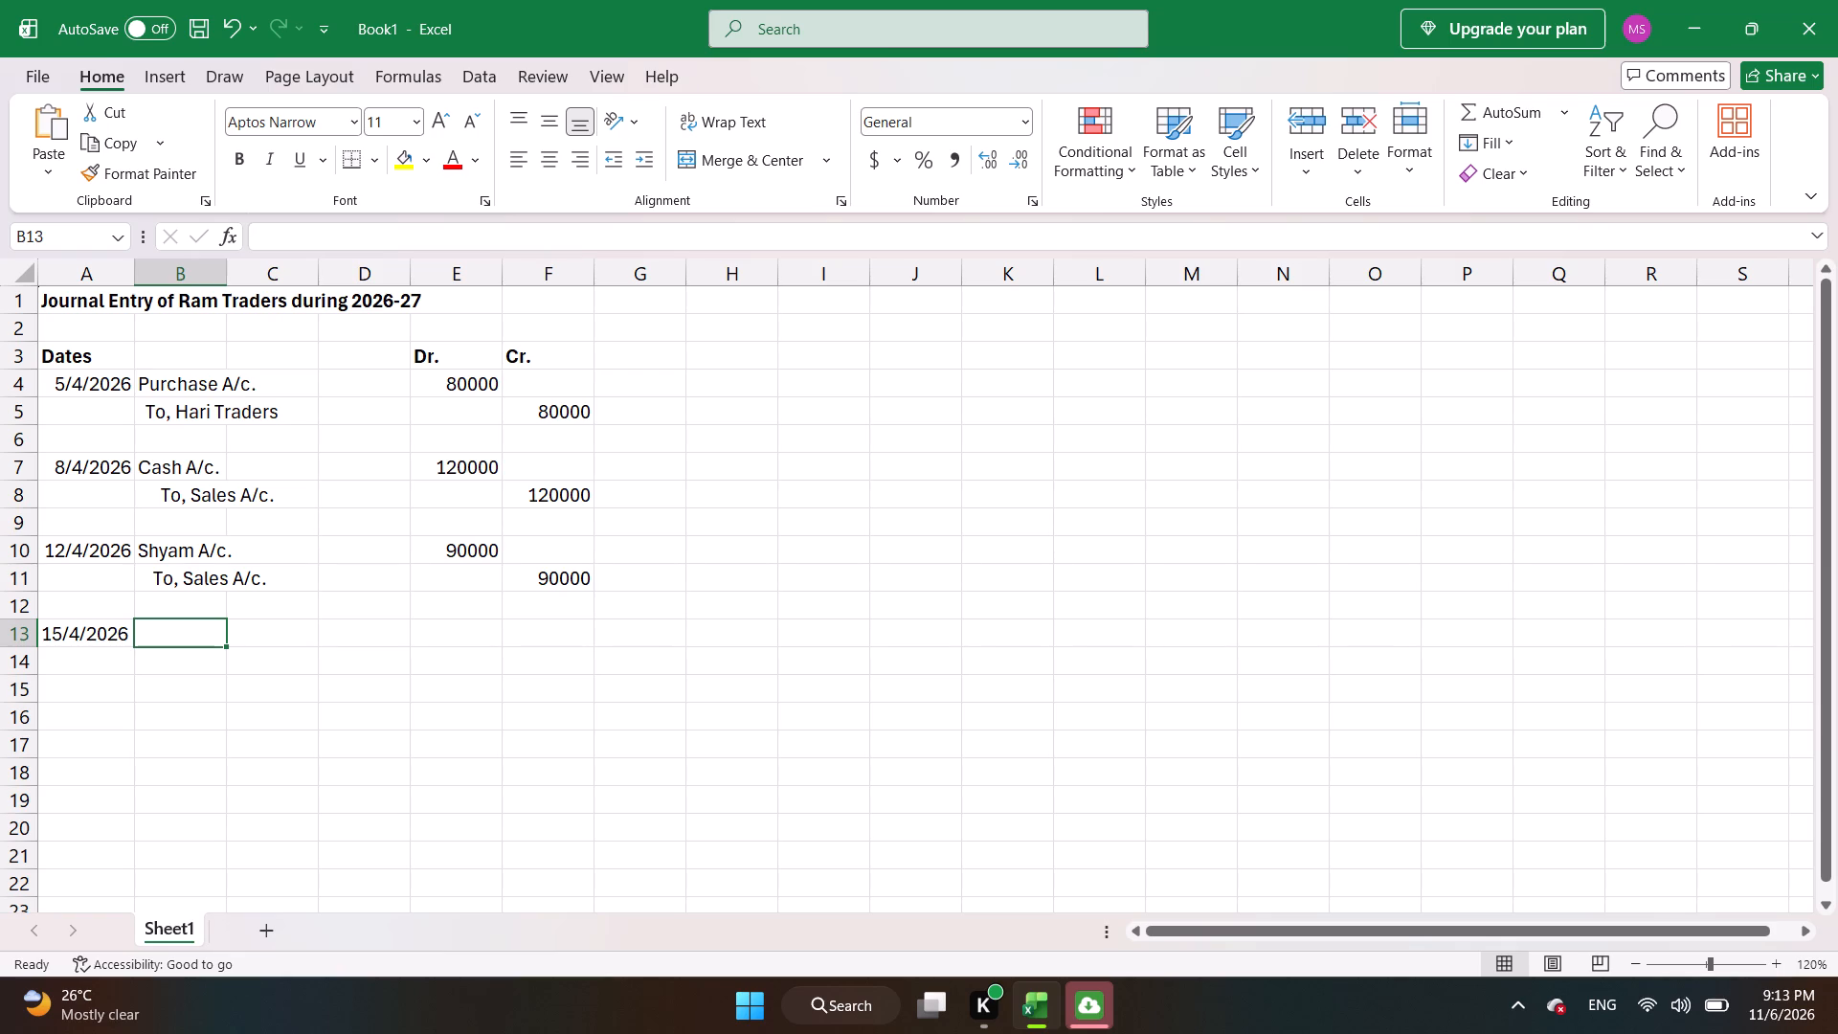
{"action": "left_click", "coordinate": [151, 381]}
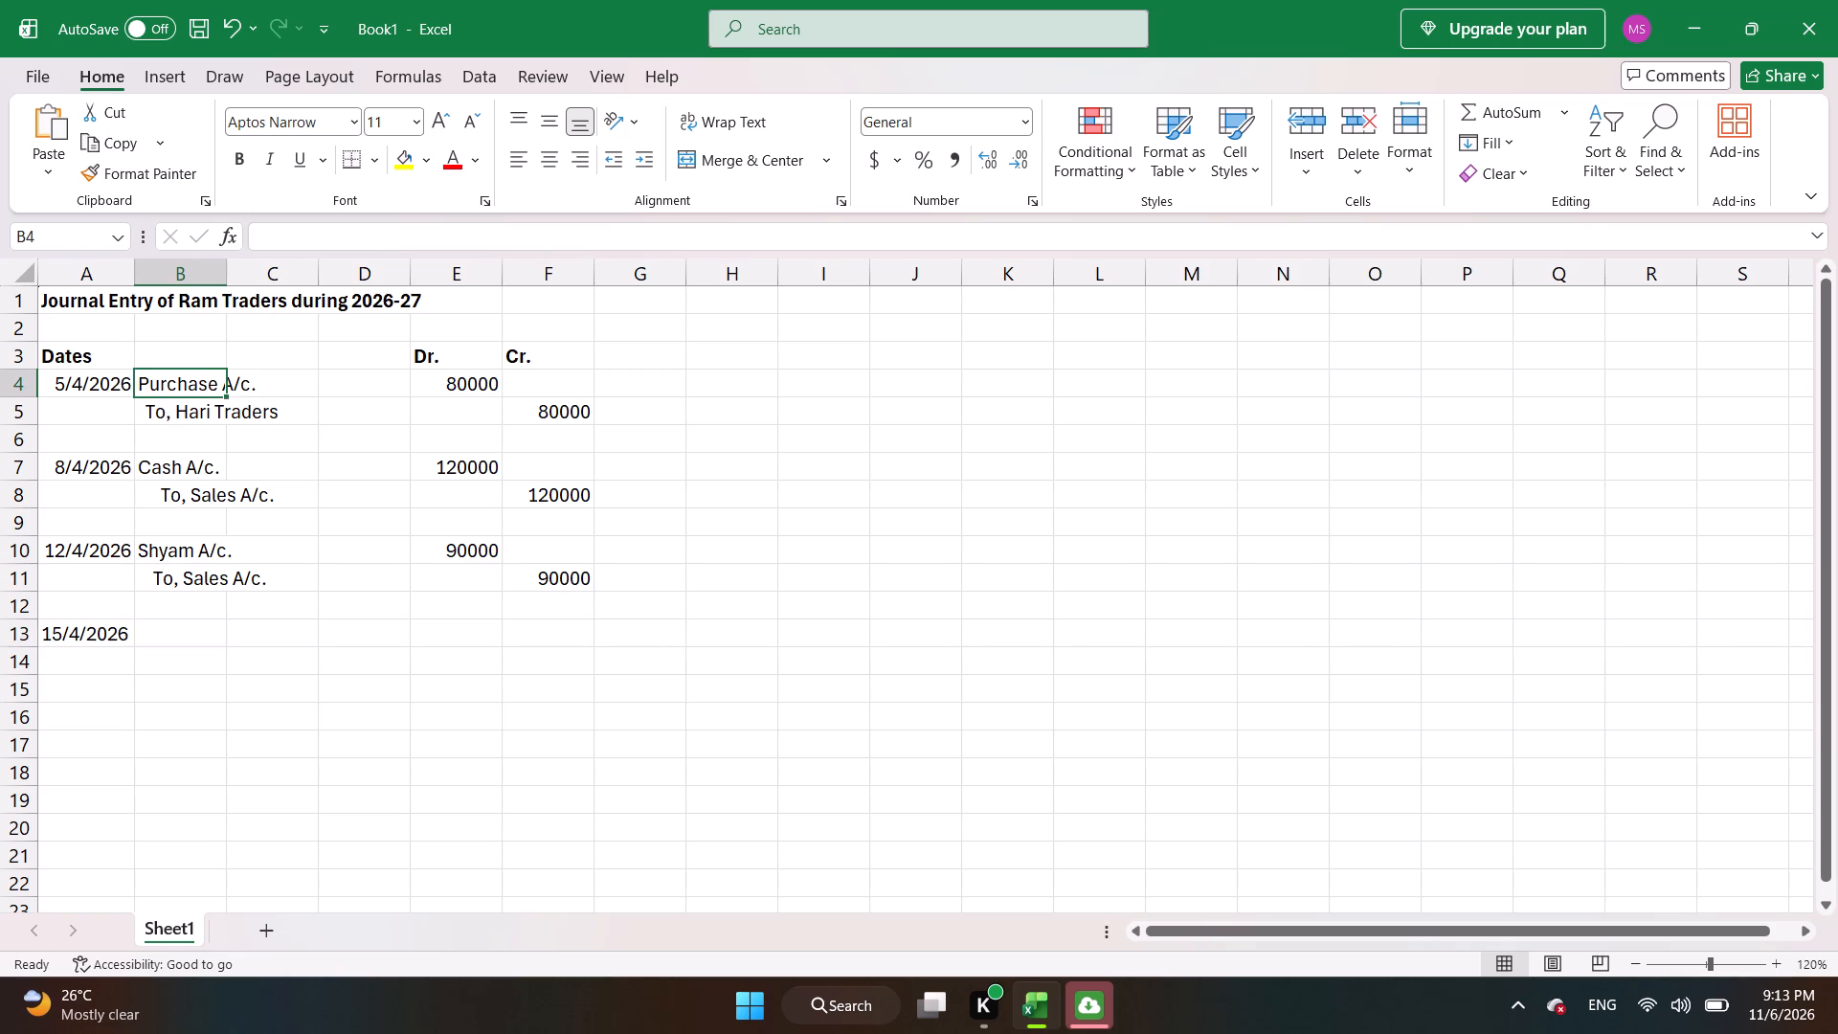
{"action": "left_click_drag", "start_coordinate": [260, 236], "coordinate": [387, 228]}
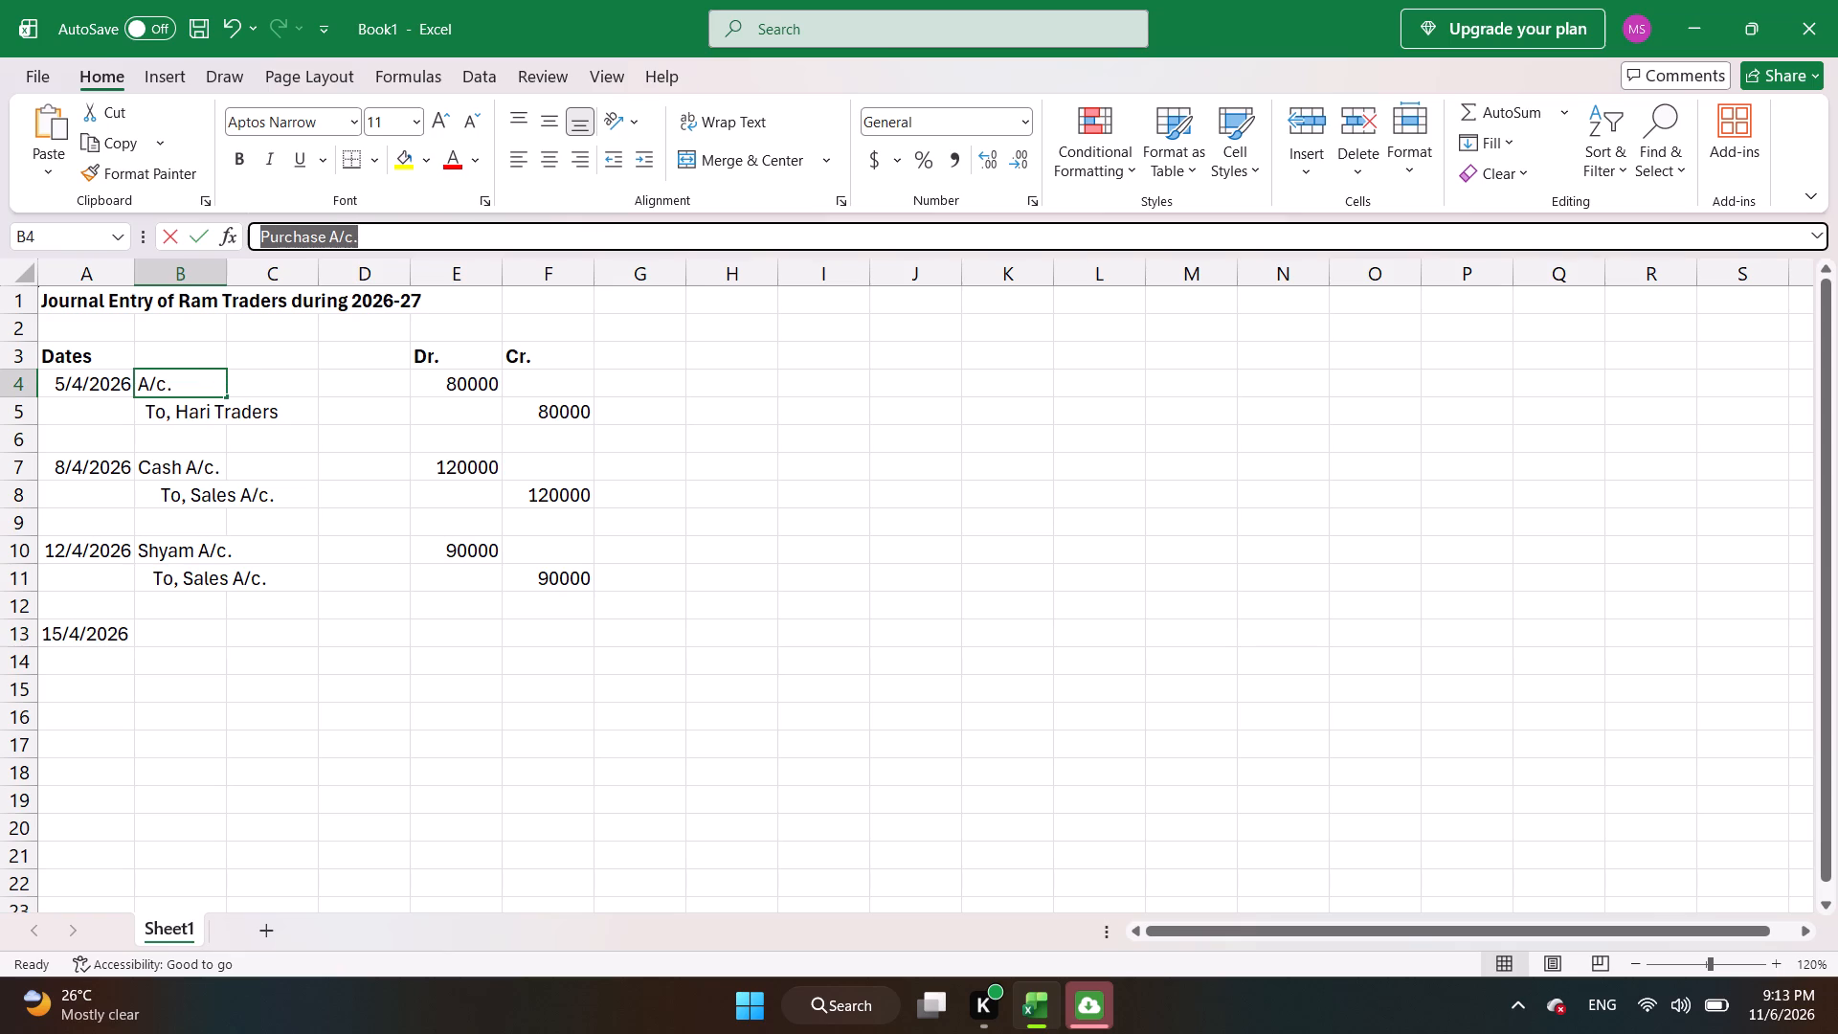
{"action": "left_click_drag", "start_coordinate": [387, 228], "coordinate": [389, 228]}
{"action": "key", "text": "ctrl+c"}
{"action": "right_click", "coordinate": [390, 228]}
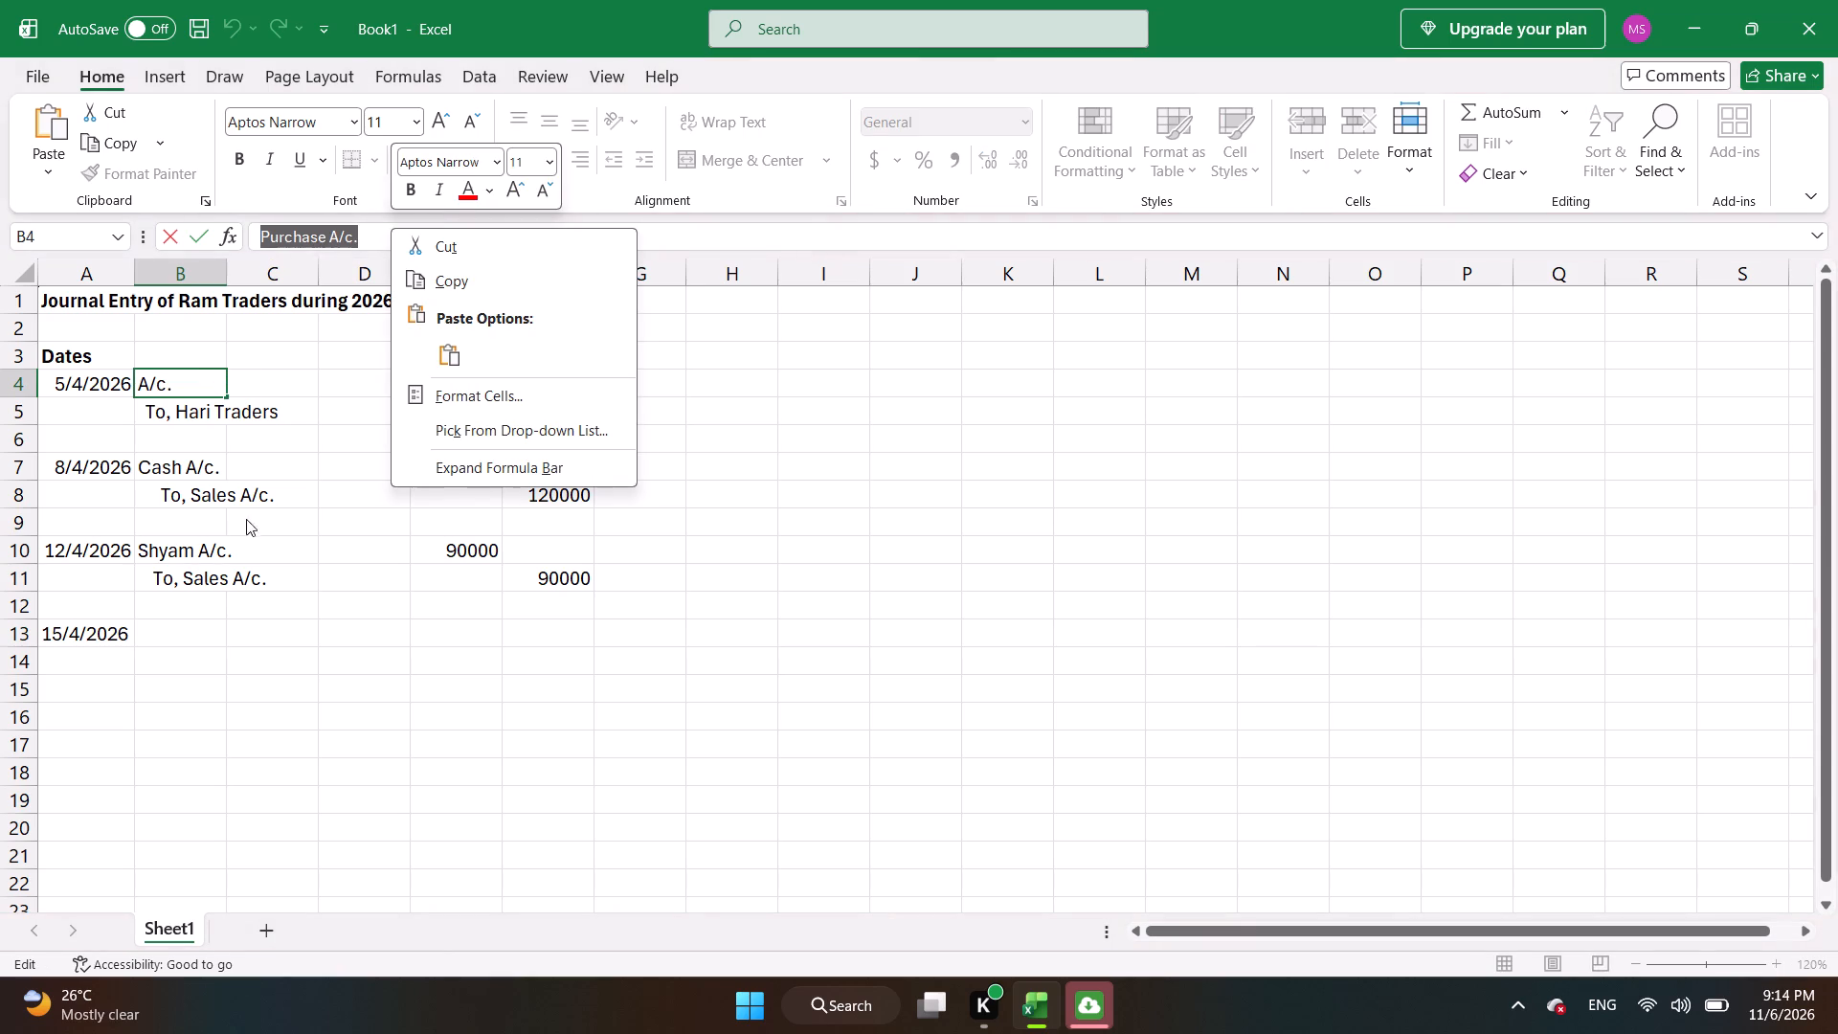
{"action": "left_click", "coordinate": [179, 632]}
{"action": "left_click", "coordinate": [176, 636]}
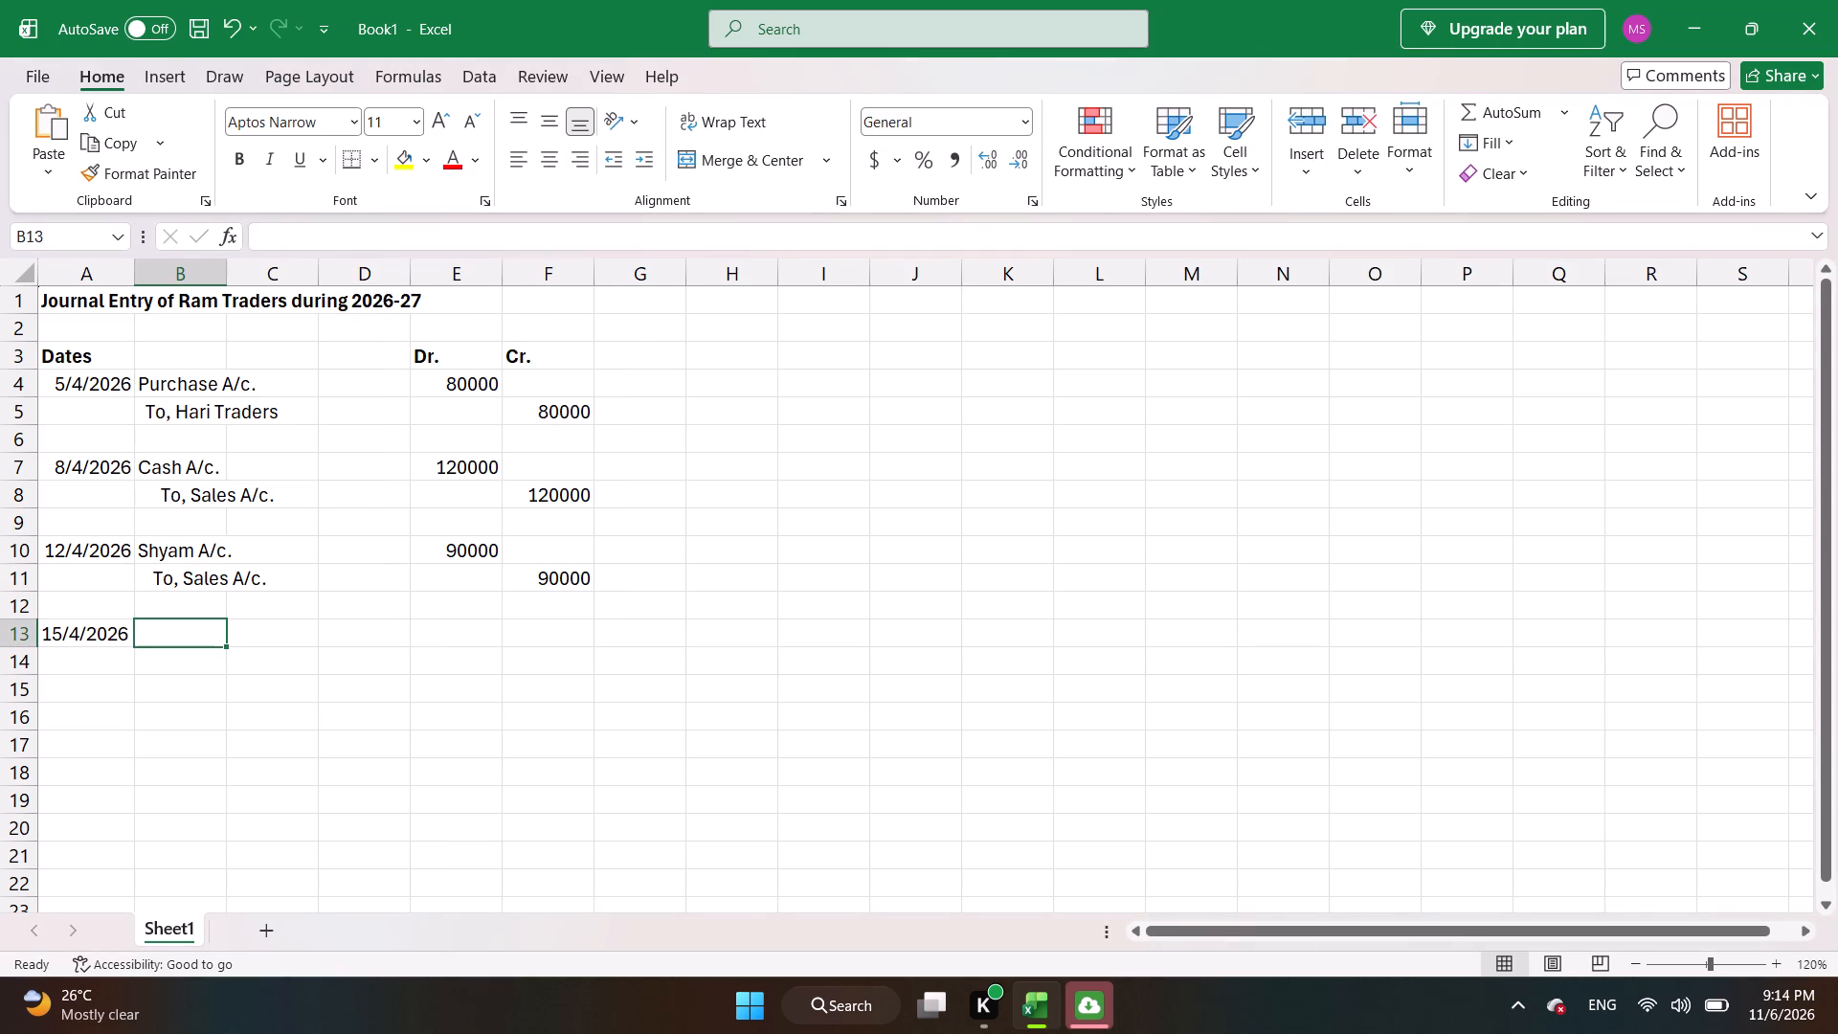
{"action": "key", "text": "ctrl+v"}
{"action": "left_click", "coordinate": [201, 670]}
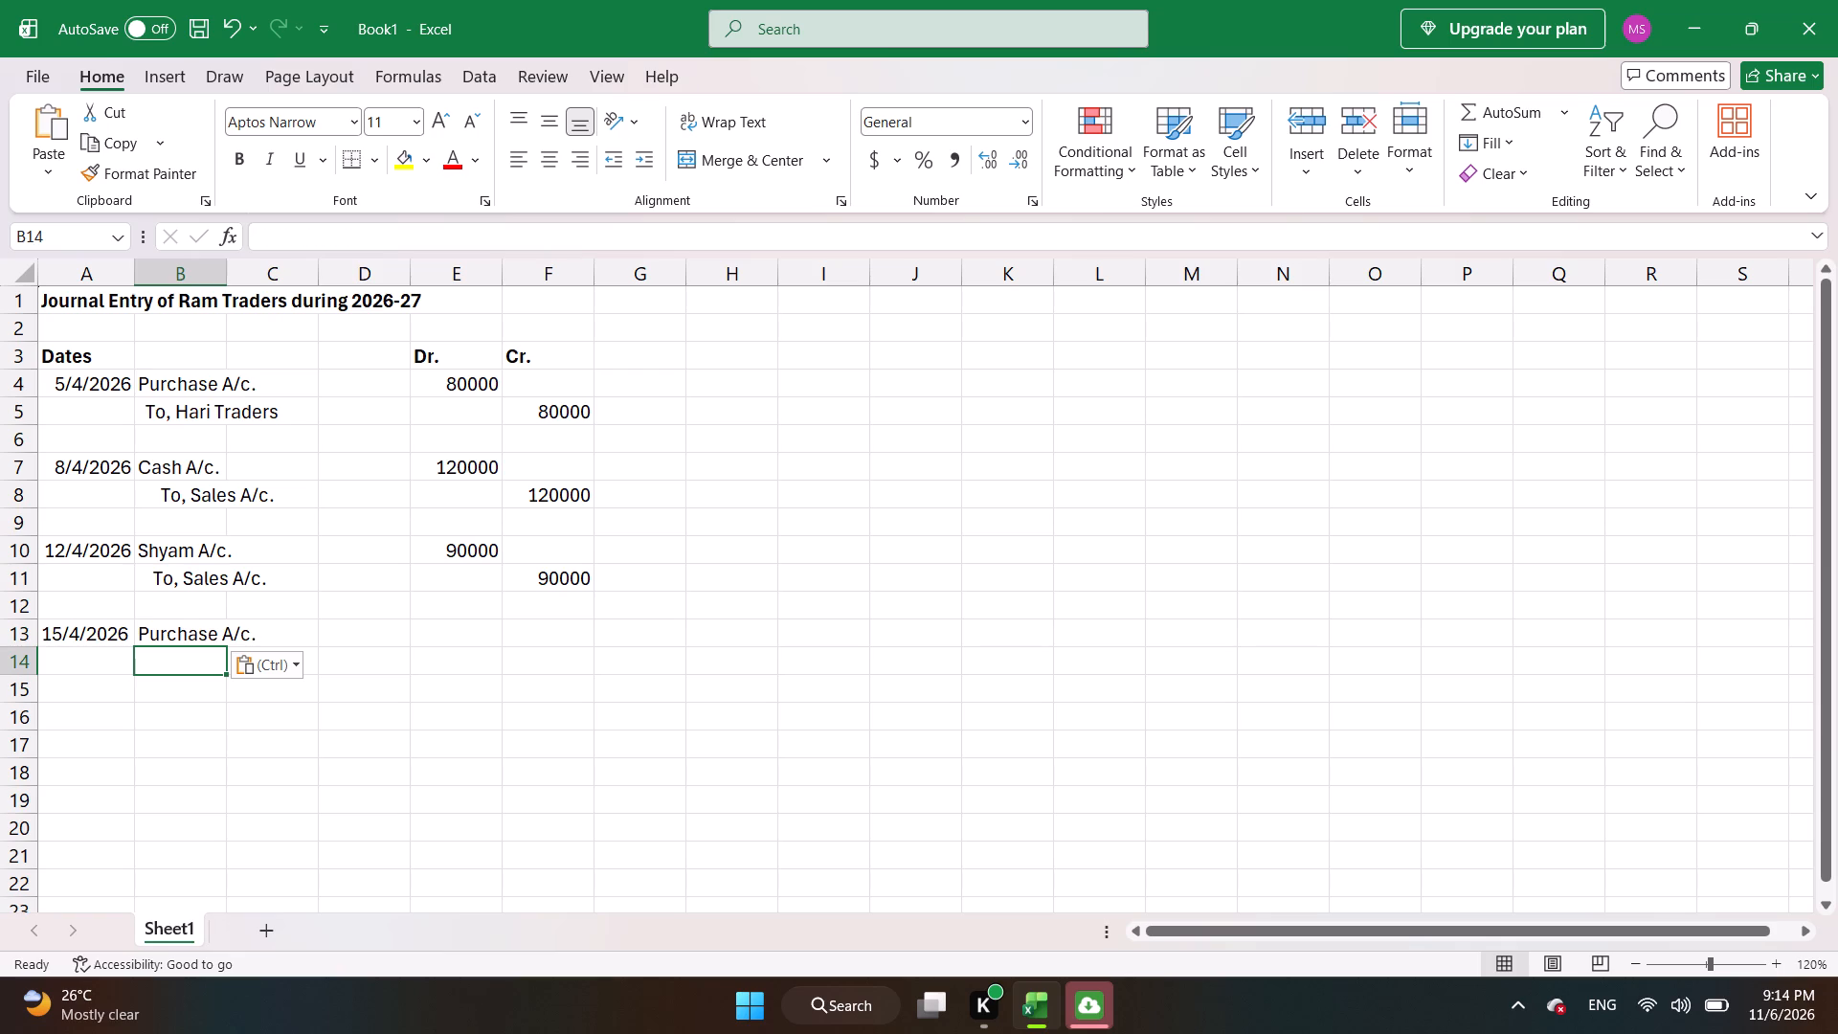
Enter the indented credit account text To, Cash A/c. in cell B14, below the Purchase A/c. line of the 15/4/2026 entry.
{"action": "left_click", "coordinate": [334, 236]}
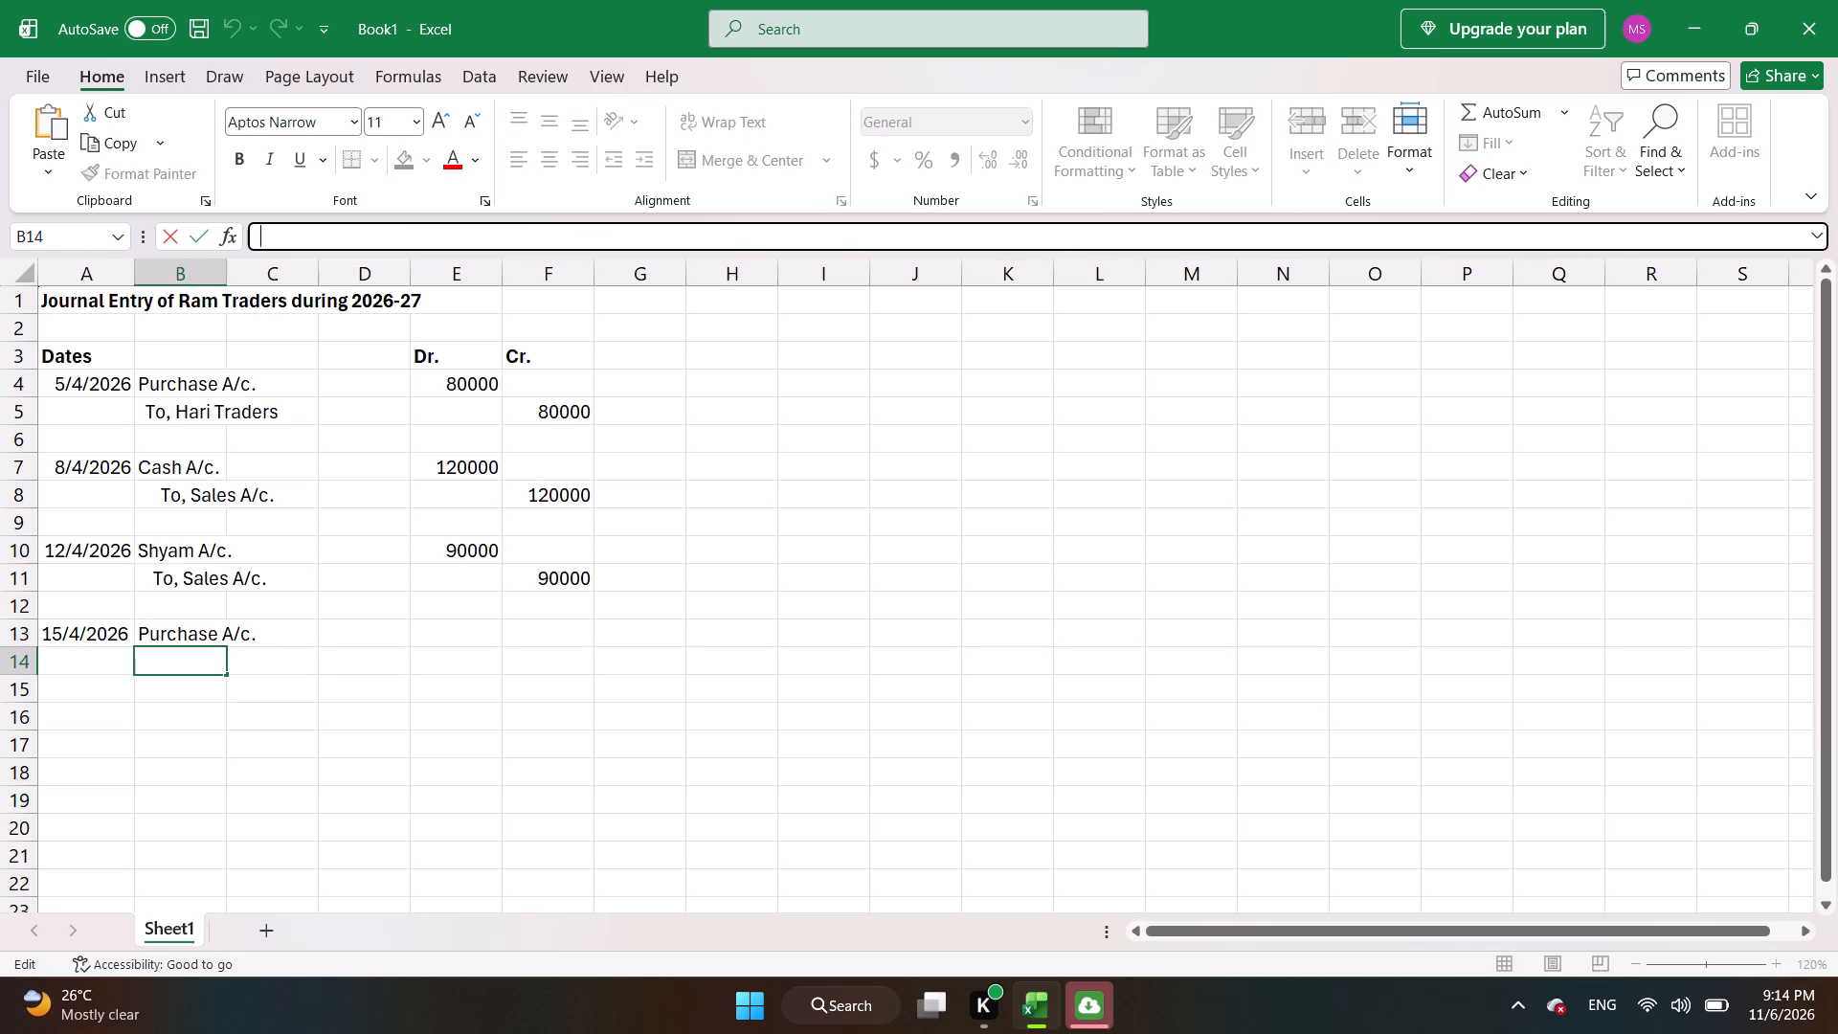
{"action": "key", "text": "space"}
{"action": "key", "text": "space"}
{"action": "key", "text": "space"}
{"action": "key", "text": "t"}
{"action": "key", "text": "o"}
{"action": "key", "text": "period"}
{"action": "key", "text": "BackSpace"}
{"action": "key", "text": "l"}
{"action": "key", "text": "BackSpace"}
{"action": "type", "text": ","}
{"action": "key", "text": "space"}
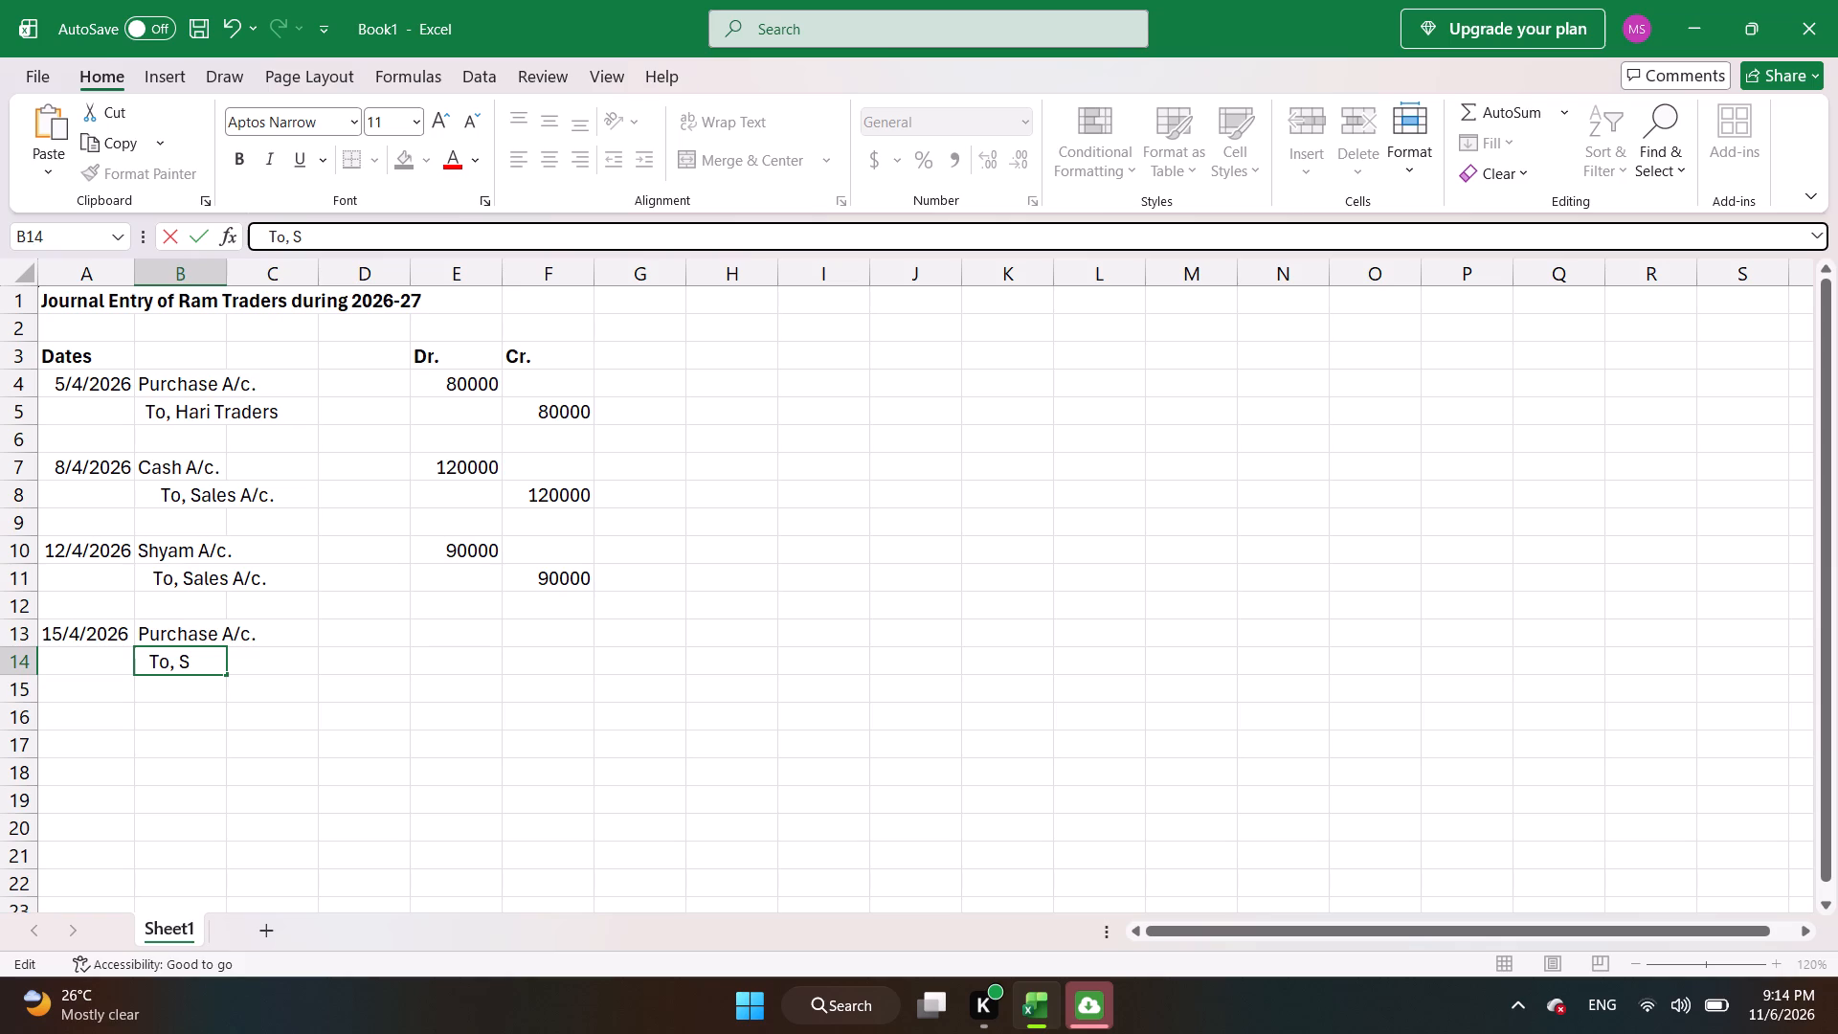
{"action": "key", "text": "BackSpace"}
{"action": "key", "text": "v"}
{"action": "key", "text": "BackSpace"}
{"action": "key", "text": "c"}
{"action": "key", "text": "a"}
{"action": "type", "text": "sh"}
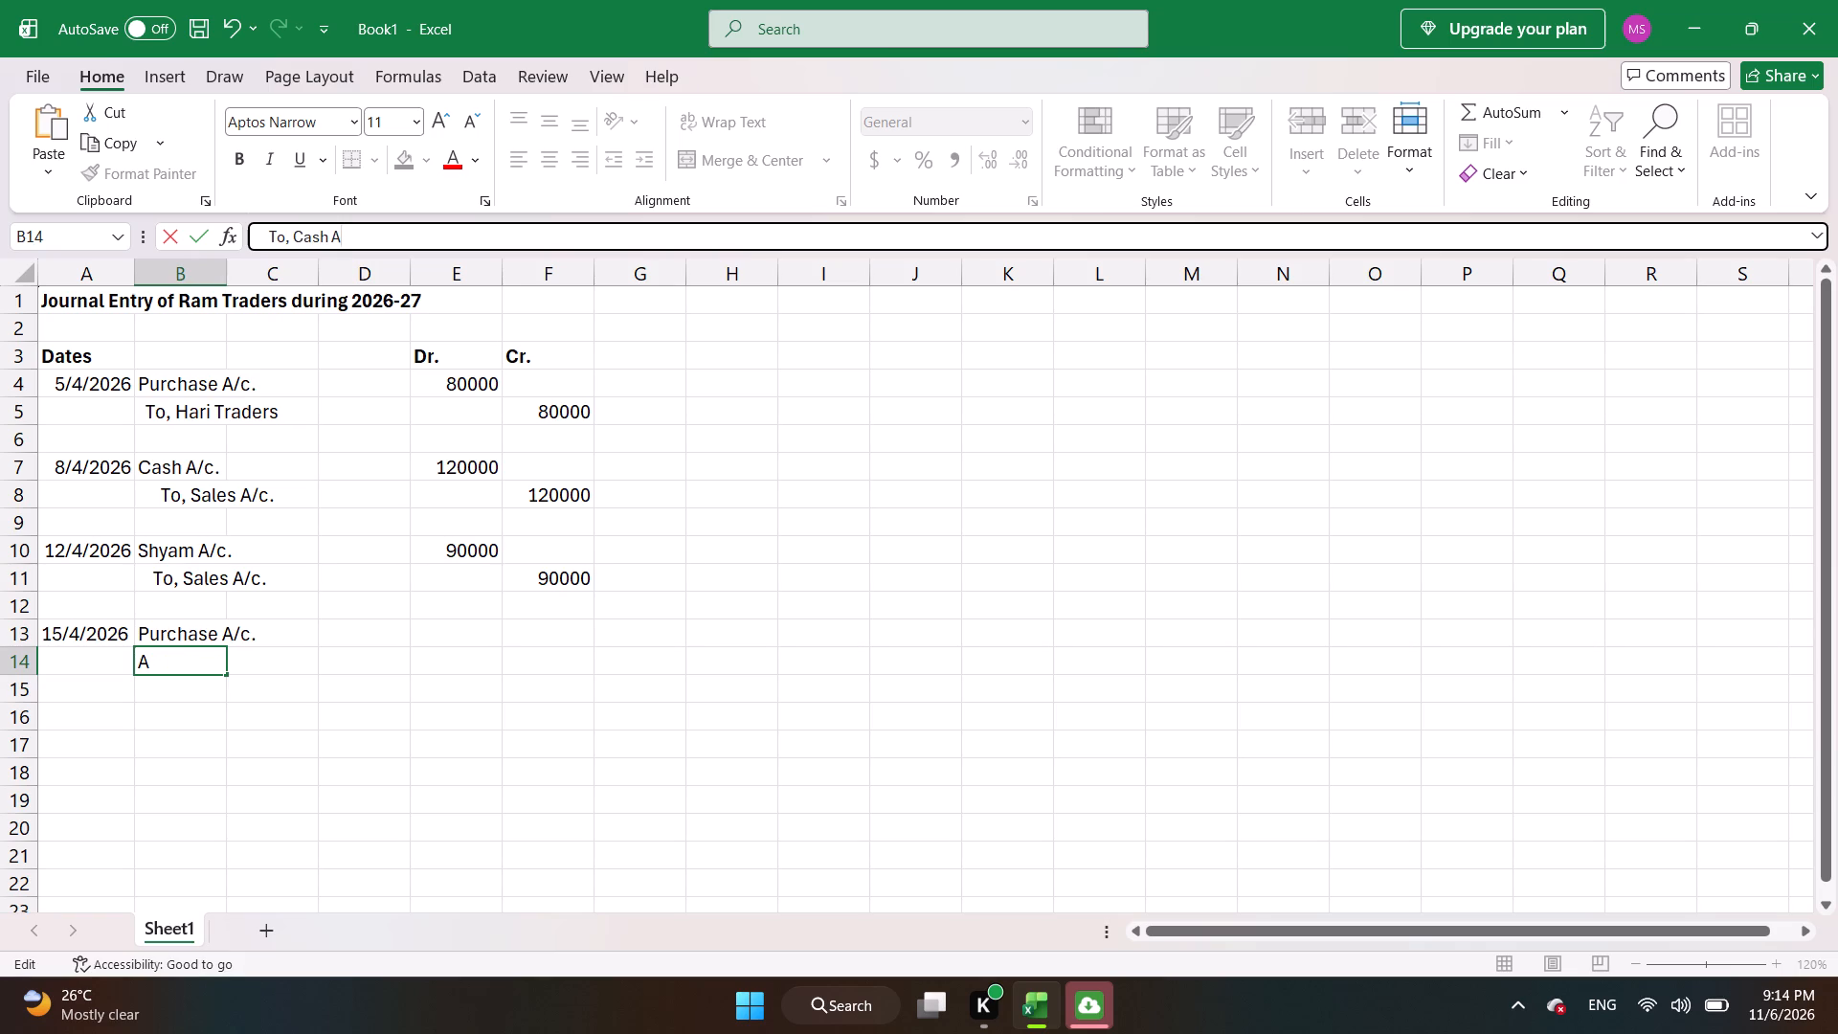
{"action": "key", "text": "period"}
{"action": "key", "text": "BackSpace"}
{"action": "key", "text": "slash"}
{"action": "key", "text": "c"}
{"action": "key", "text": "period"}
{"action": "key", "text": "Return"}
Enter 25000 as the Dr. amount in cell E13 and 25000 as the Cr. amount in cell F14.
{"action": "left_click", "coordinate": [477, 640]}
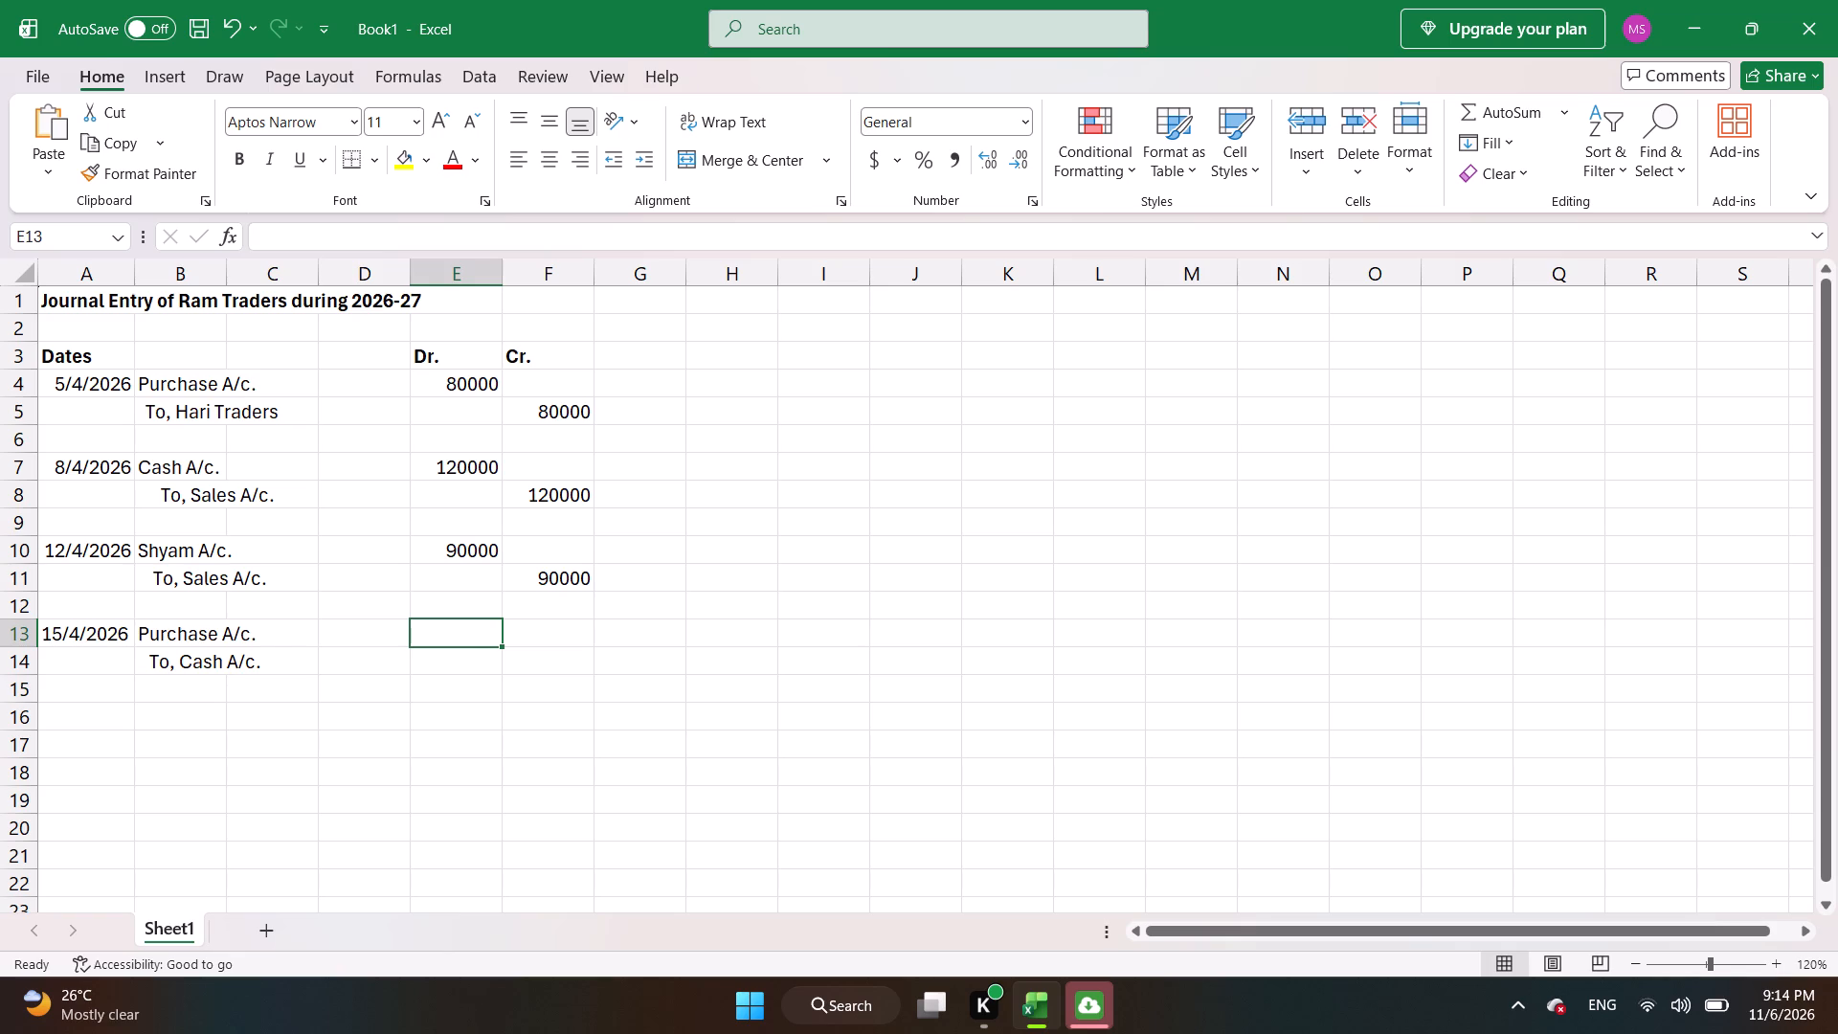
{"action": "type", "text": "25000"}
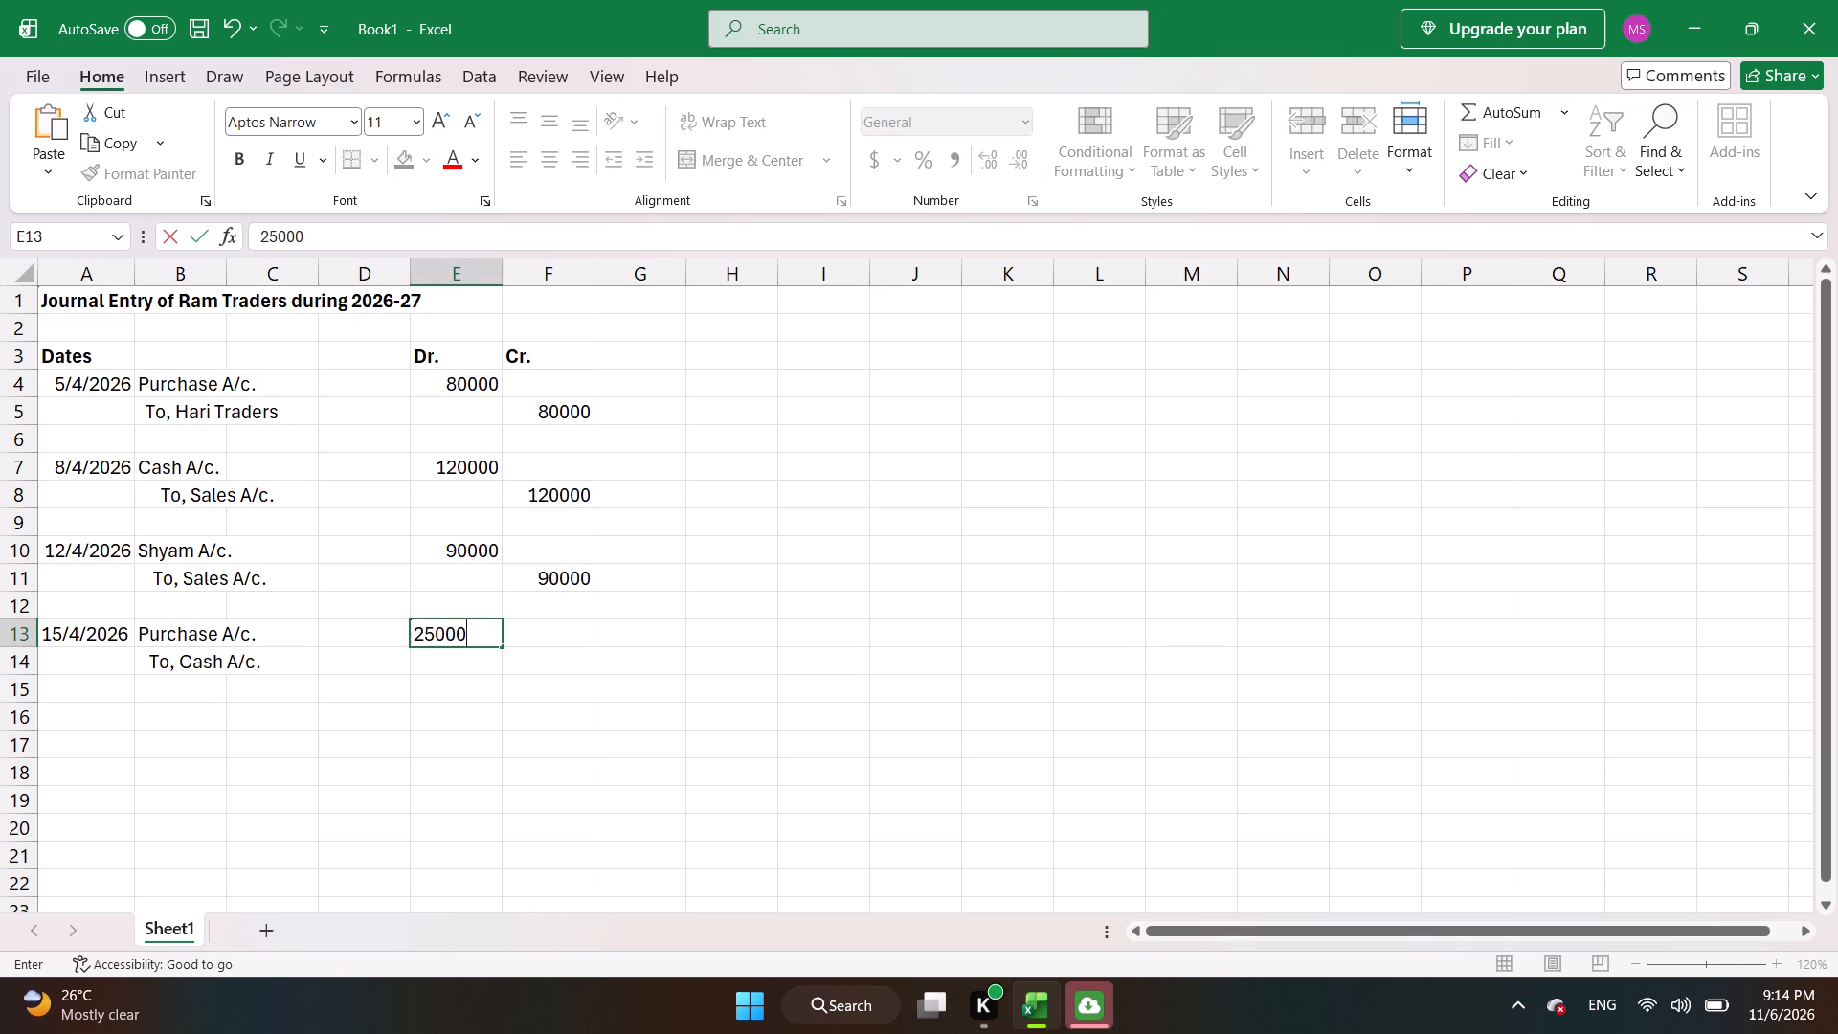
{"action": "left_click", "coordinate": [568, 663]}
{"action": "key", "text": "2"}
{"action": "type", "text": "5000"}
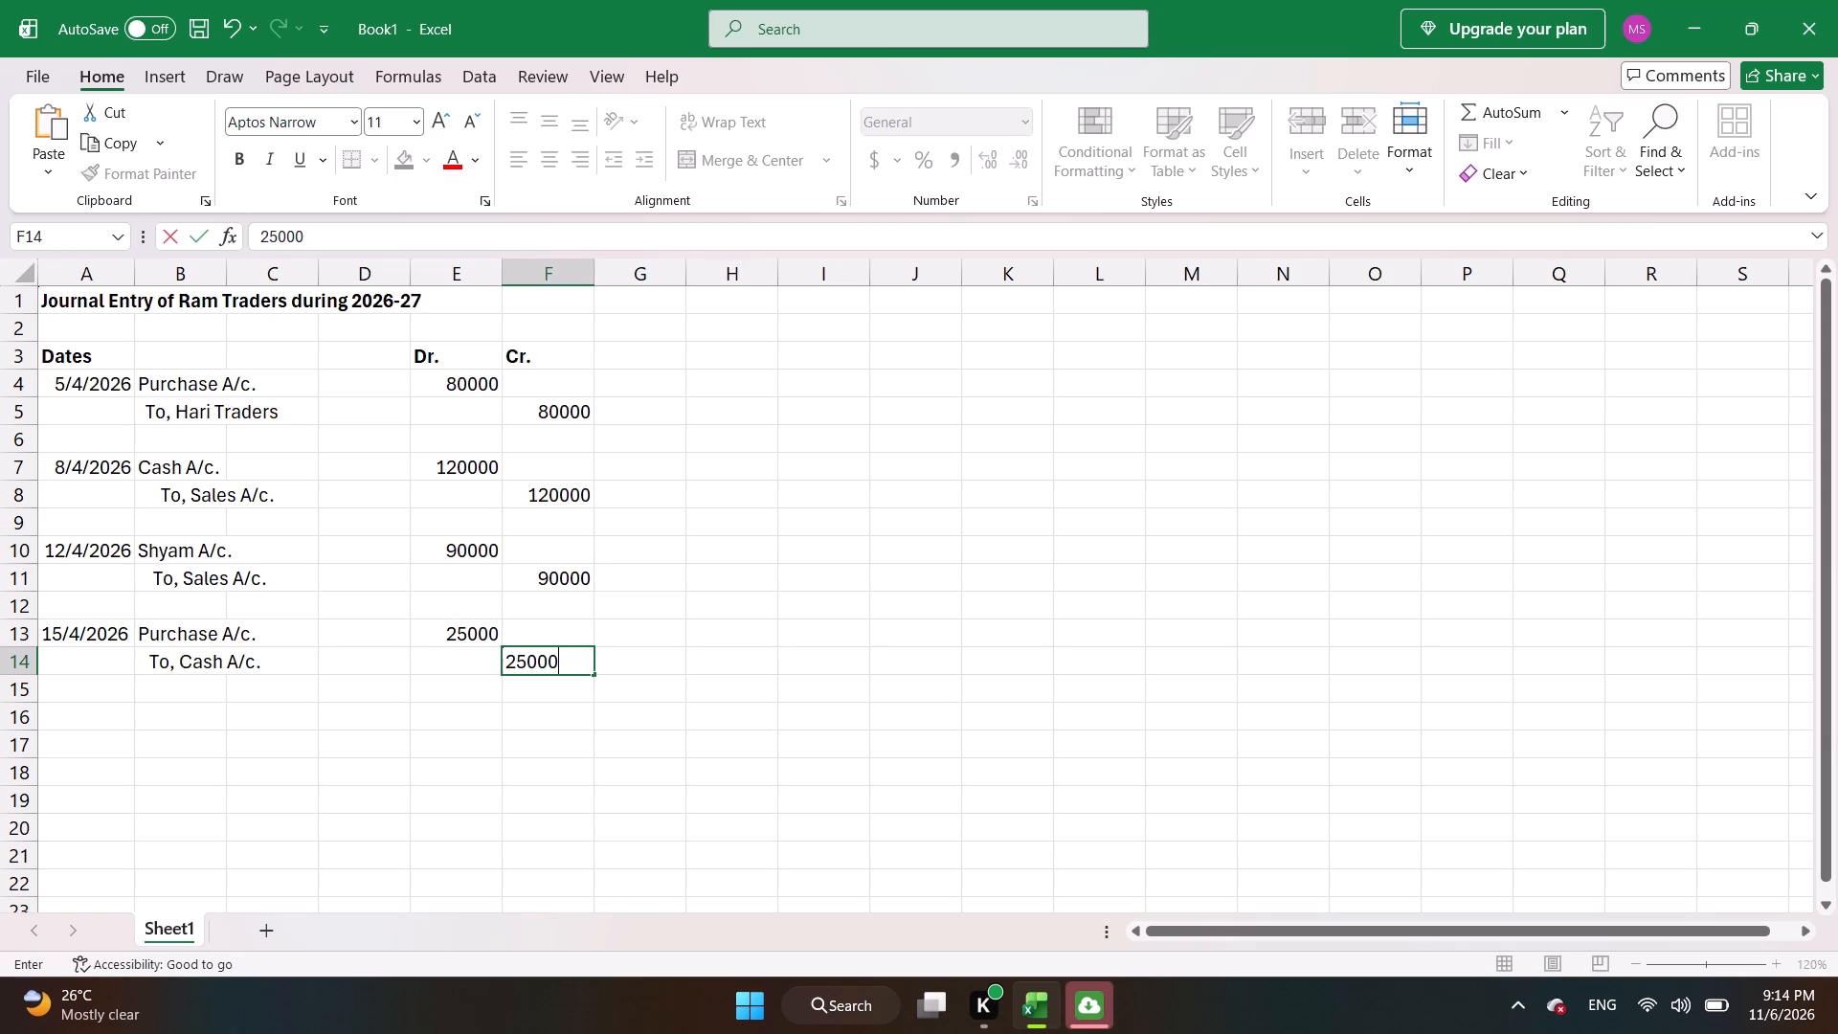
{"action": "key", "text": "Return"}
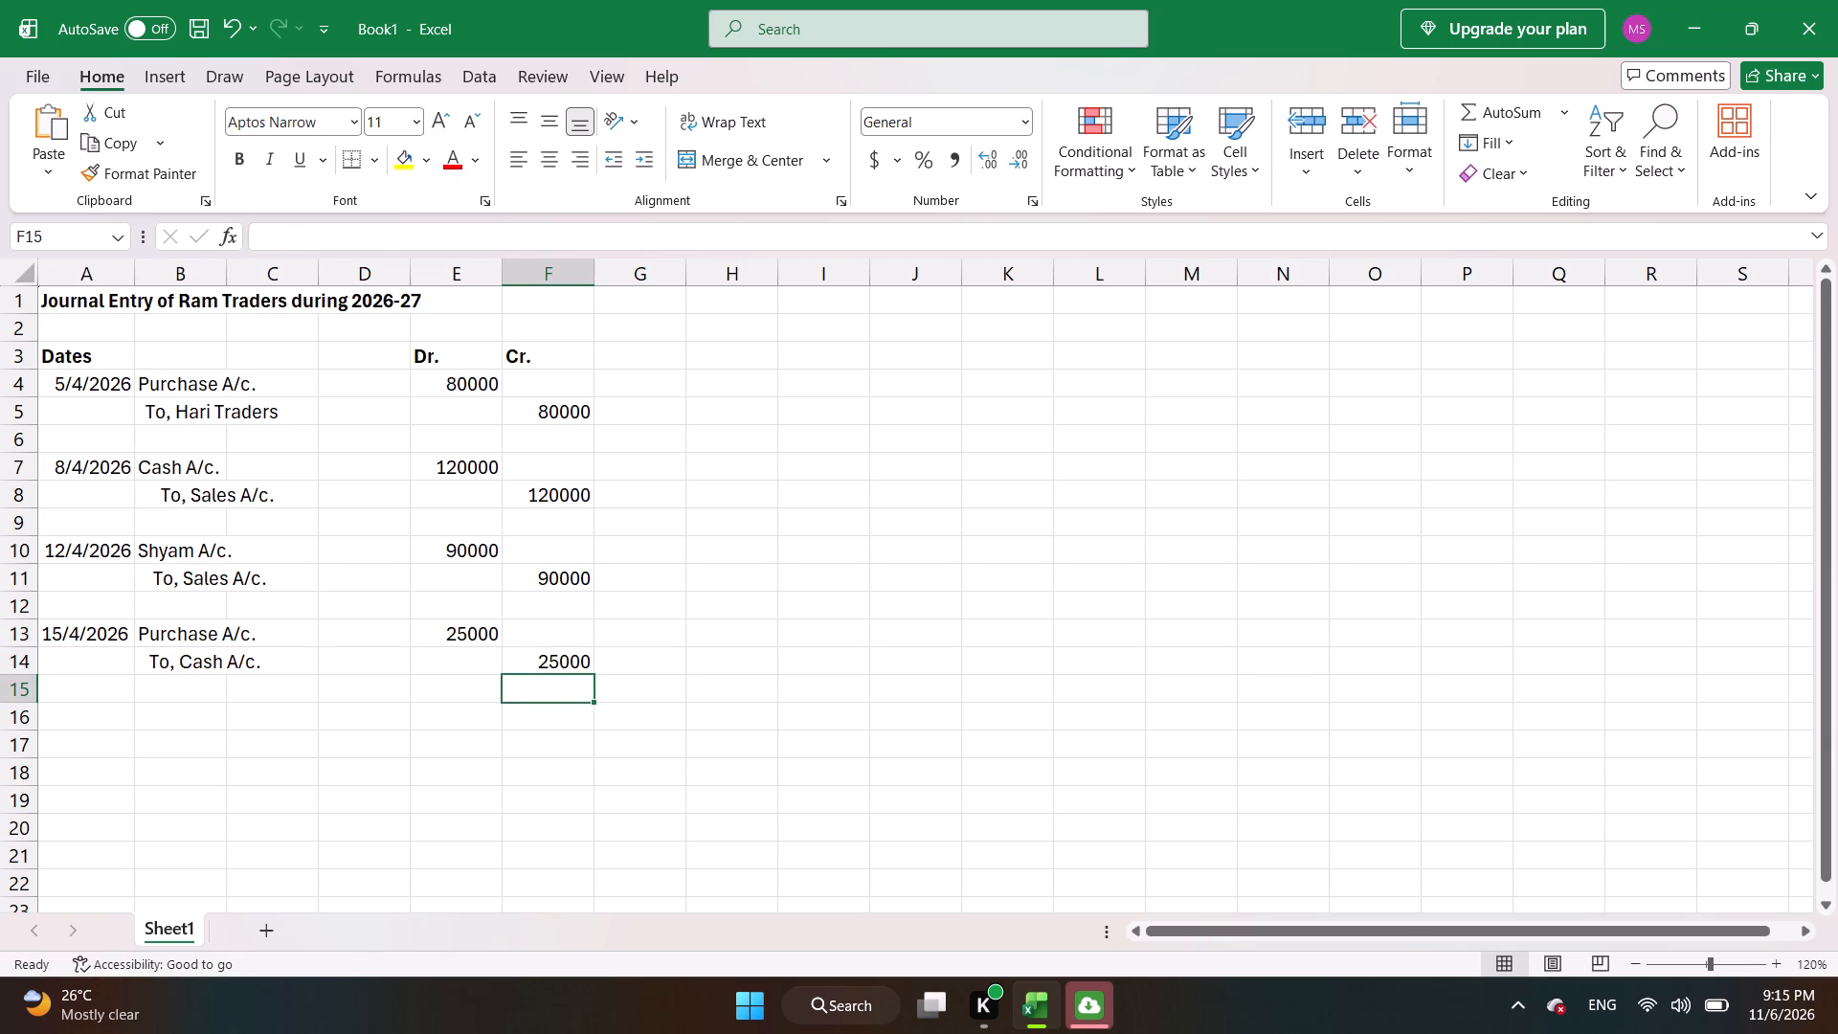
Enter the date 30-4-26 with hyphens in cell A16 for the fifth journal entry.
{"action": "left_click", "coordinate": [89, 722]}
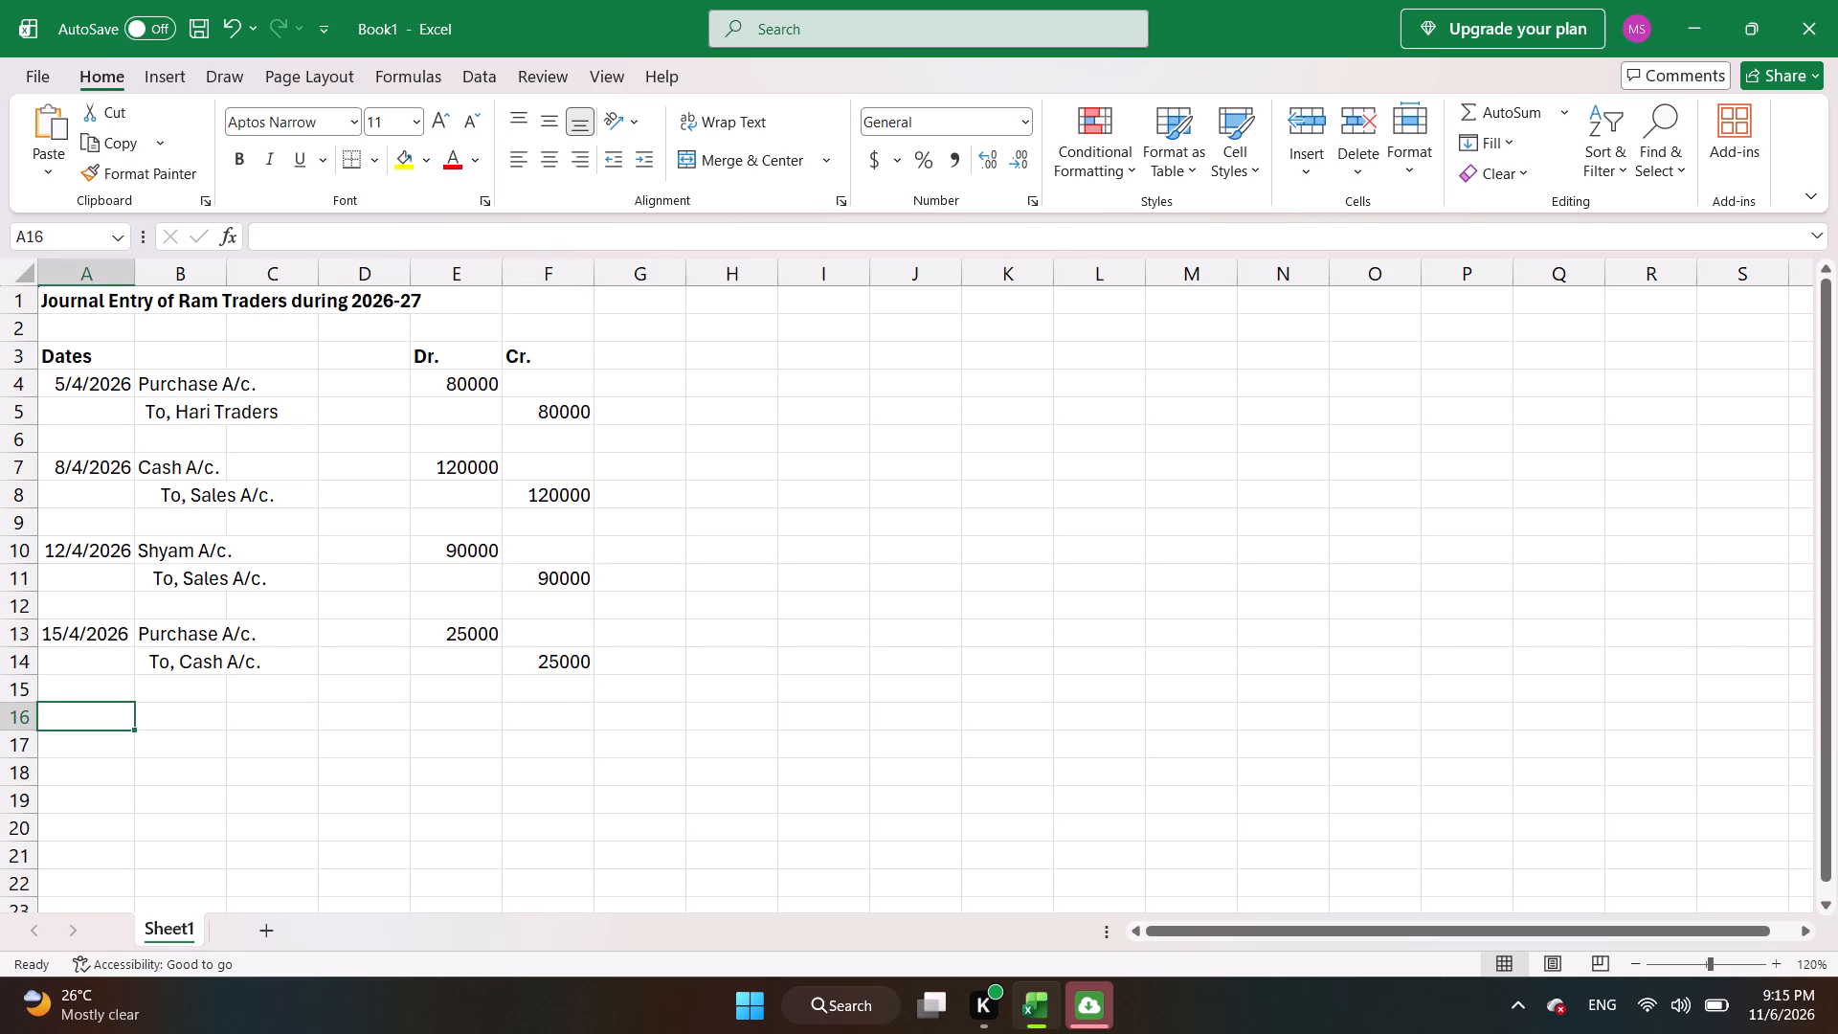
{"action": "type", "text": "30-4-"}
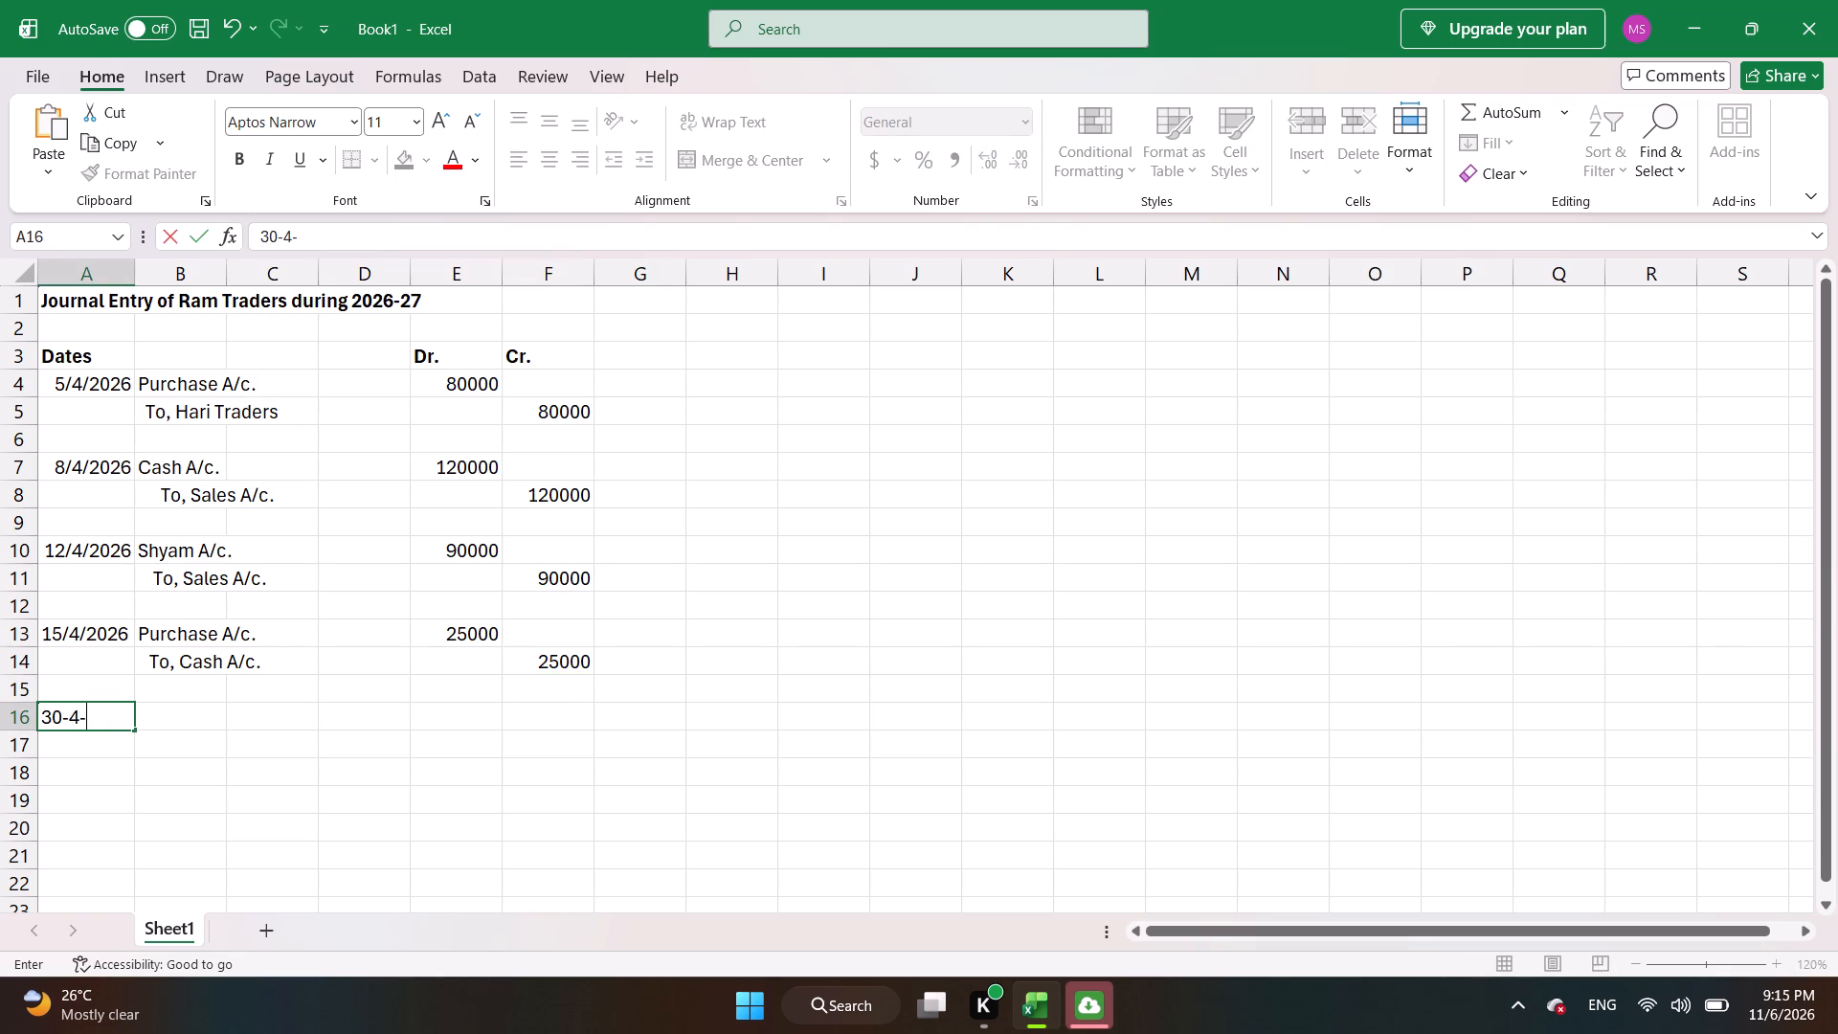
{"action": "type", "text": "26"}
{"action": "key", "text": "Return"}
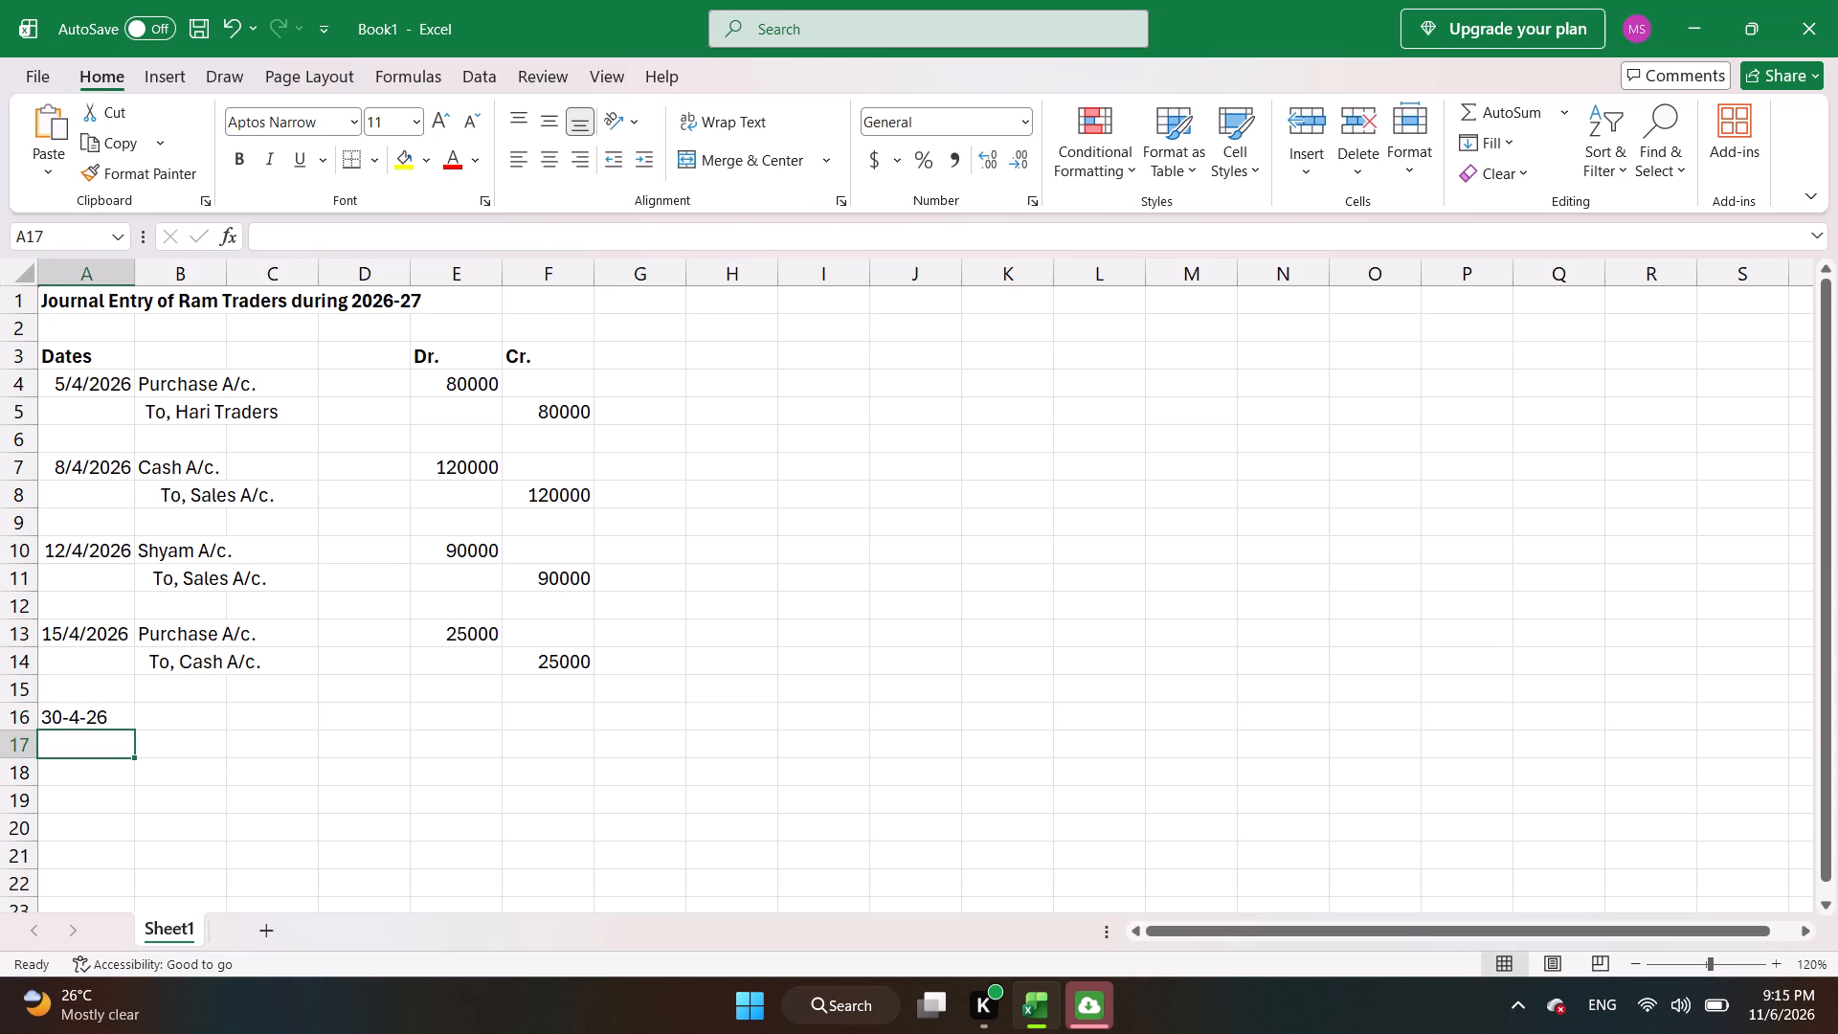
Replace the date in cell A16 with 30/4/26, preceded by a space and written with slashes.
{"action": "left_click", "coordinate": [117, 717]}
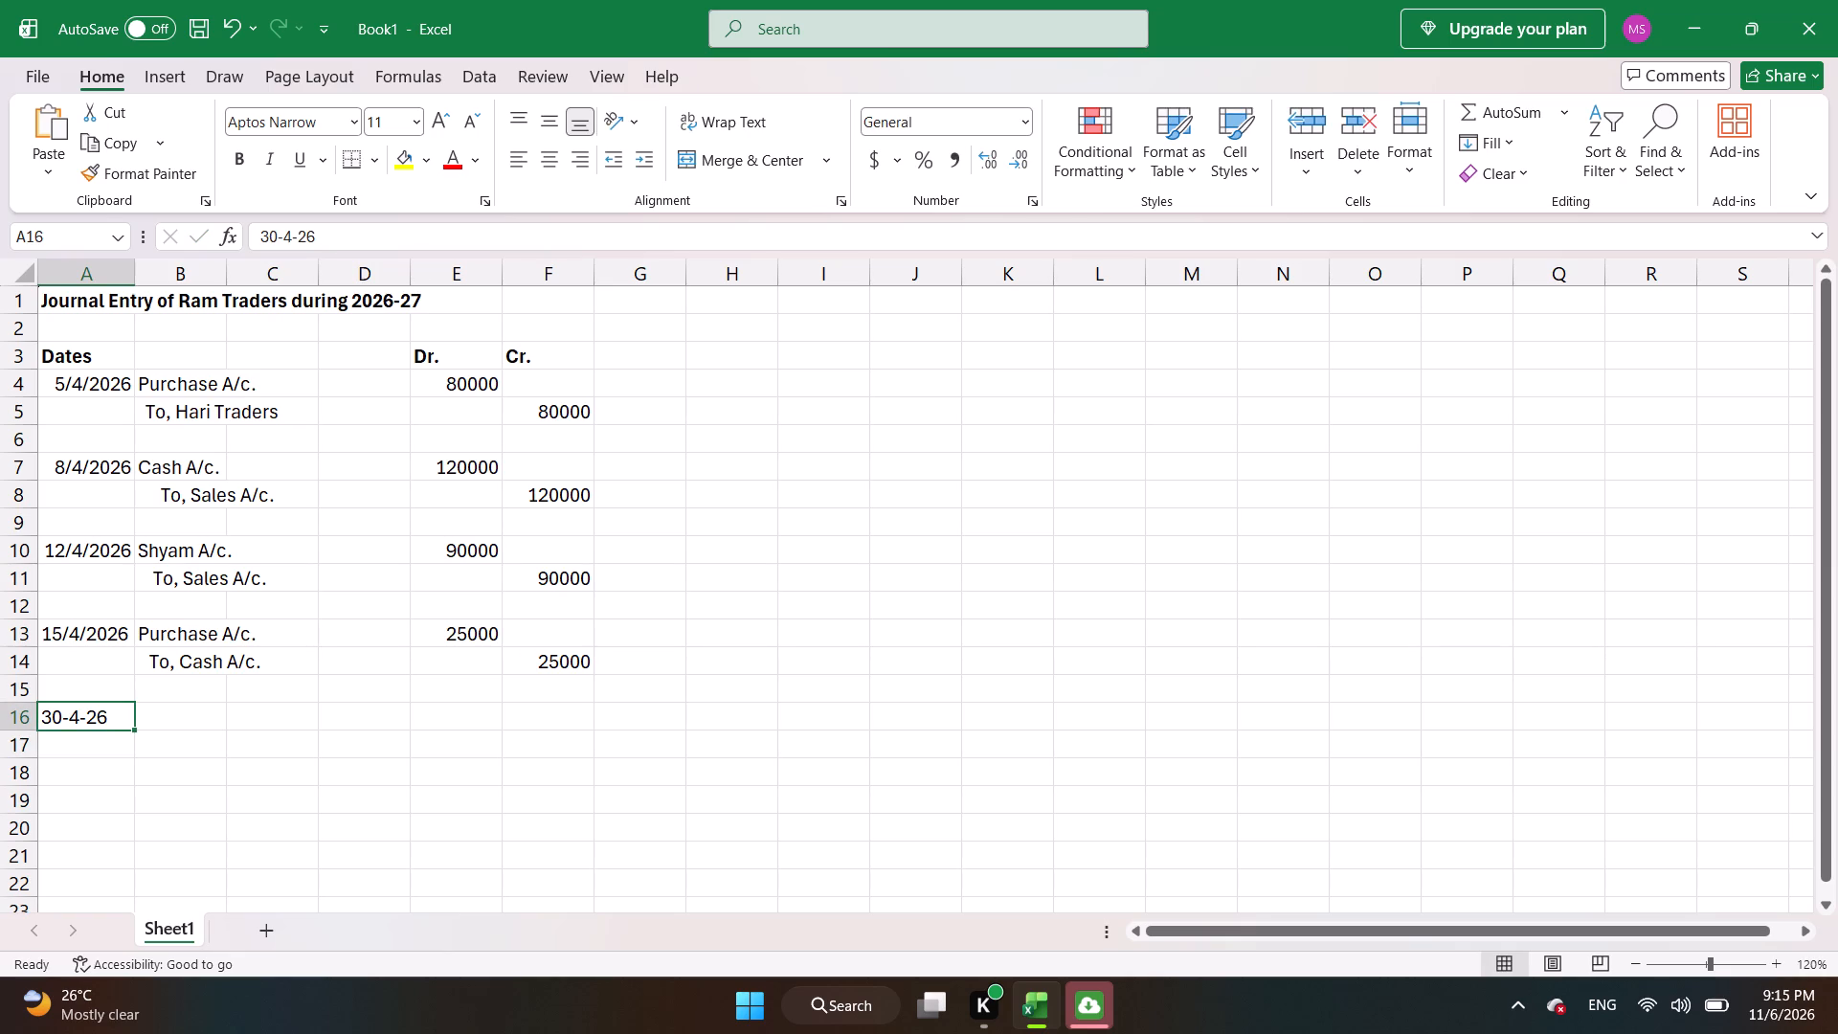
{"action": "key", "text": "space"}
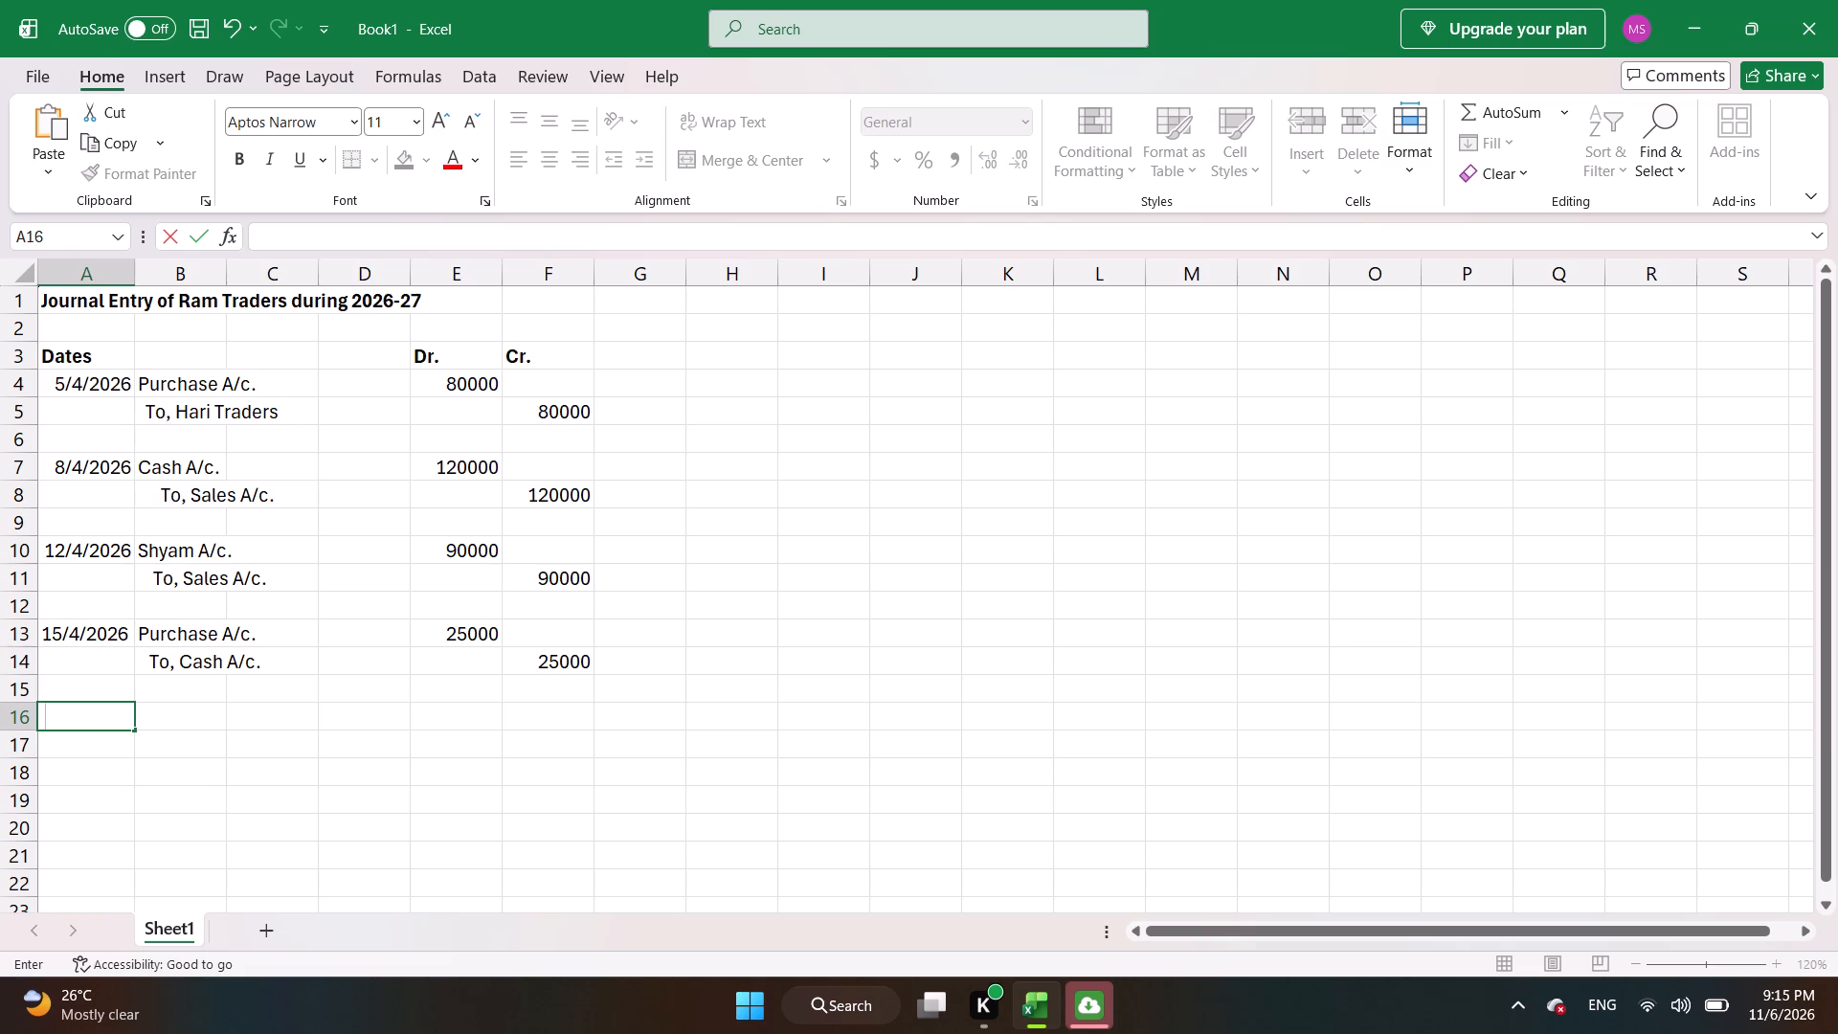
{"action": "key", "text": "3"}
{"action": "type", "text": "0-"}
{"action": "key", "text": "BackSpace"}
{"action": "key", "text": "slash"}
{"action": "type", "text": "4*"}
{"action": "key", "text": "BackSpace"}
{"action": "key", "text": "slash"}
{"action": "key", "text": "2"}
{"action": "key", "text": "6"}
{"action": "key", "text": "Return"}
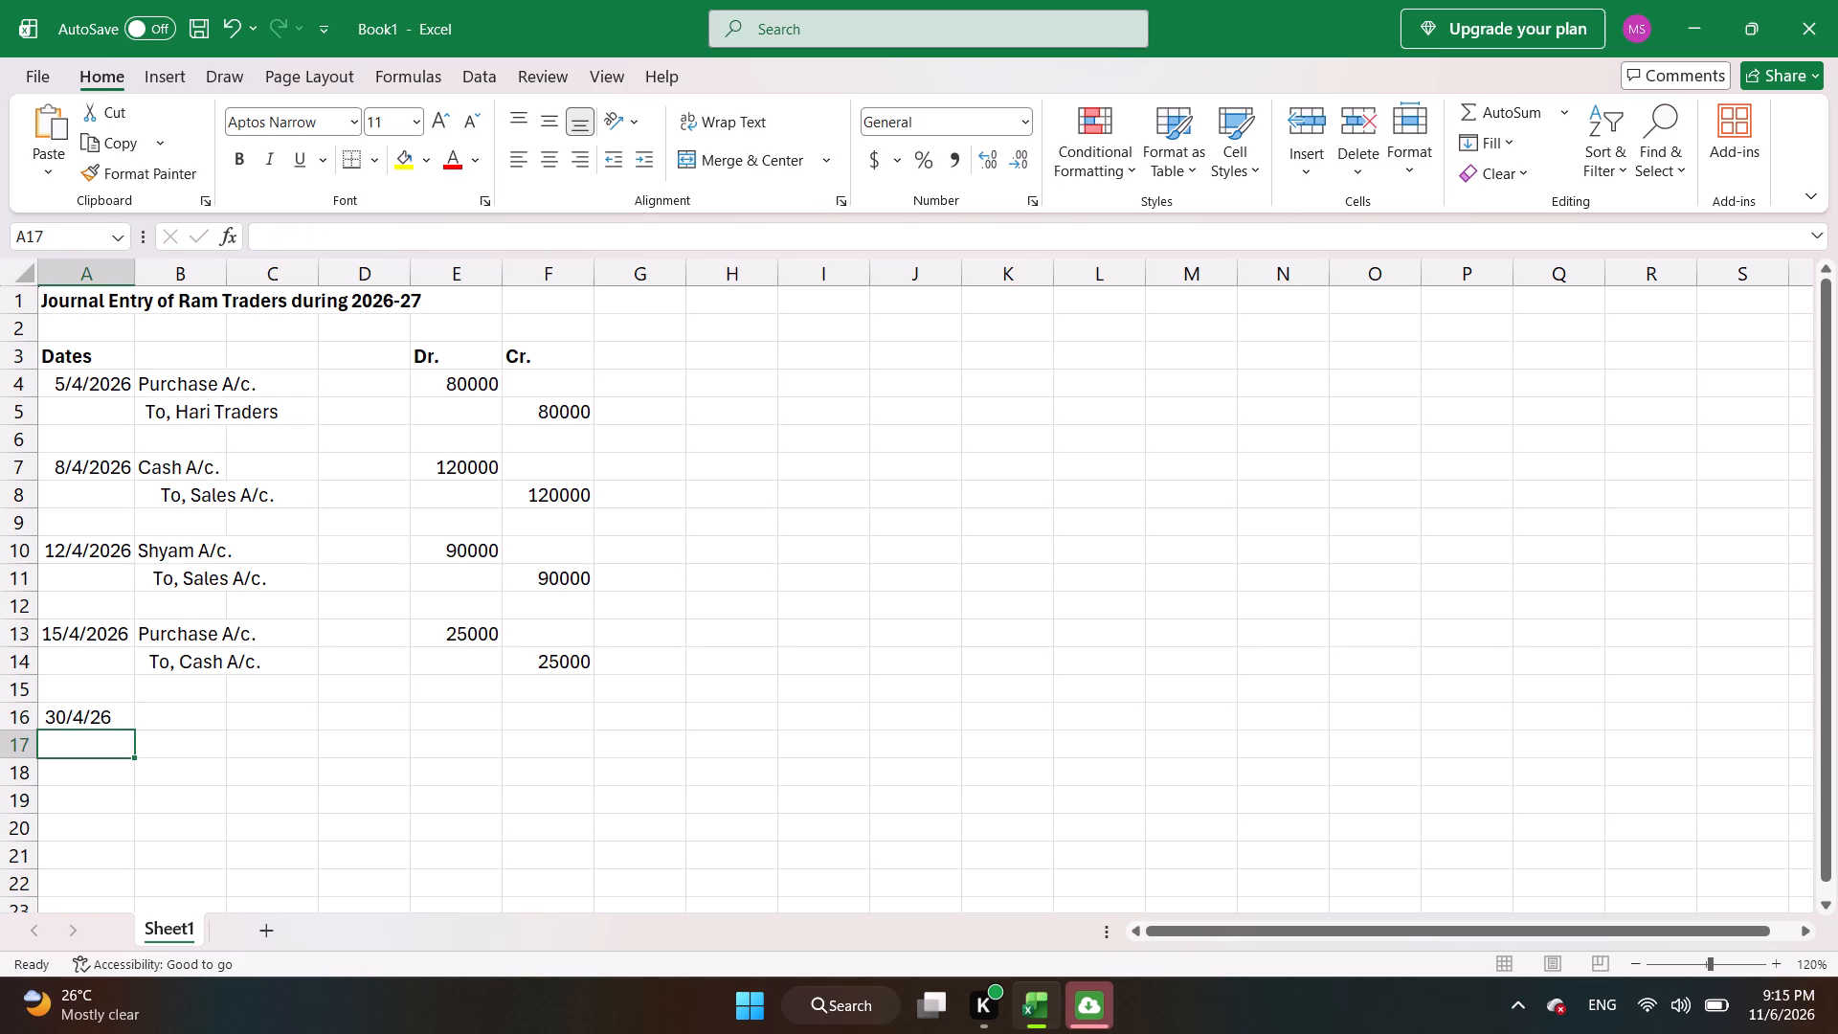
Change the year of the date in cell A16 to four digits so it reads 30/4/2026.
{"action": "left_click", "coordinate": [128, 718]}
{"action": "left_click", "coordinate": [401, 230]}
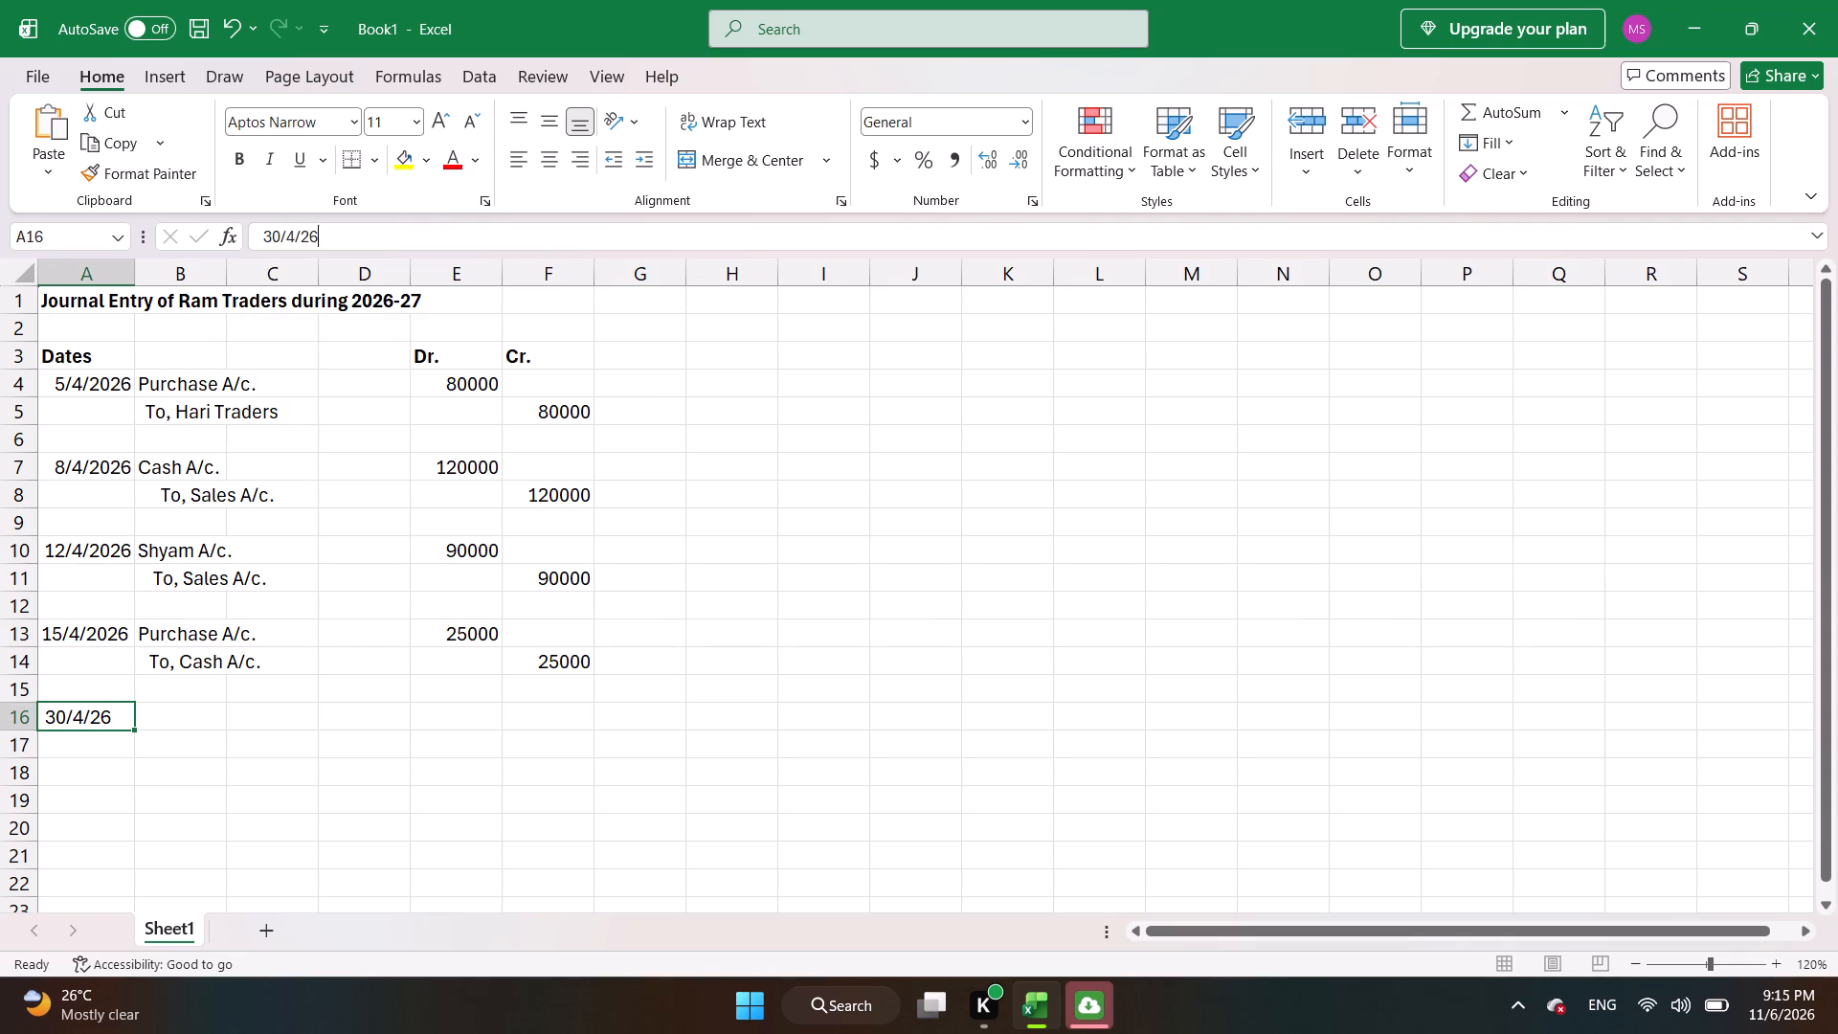
{"action": "key", "text": "BackSpace"}
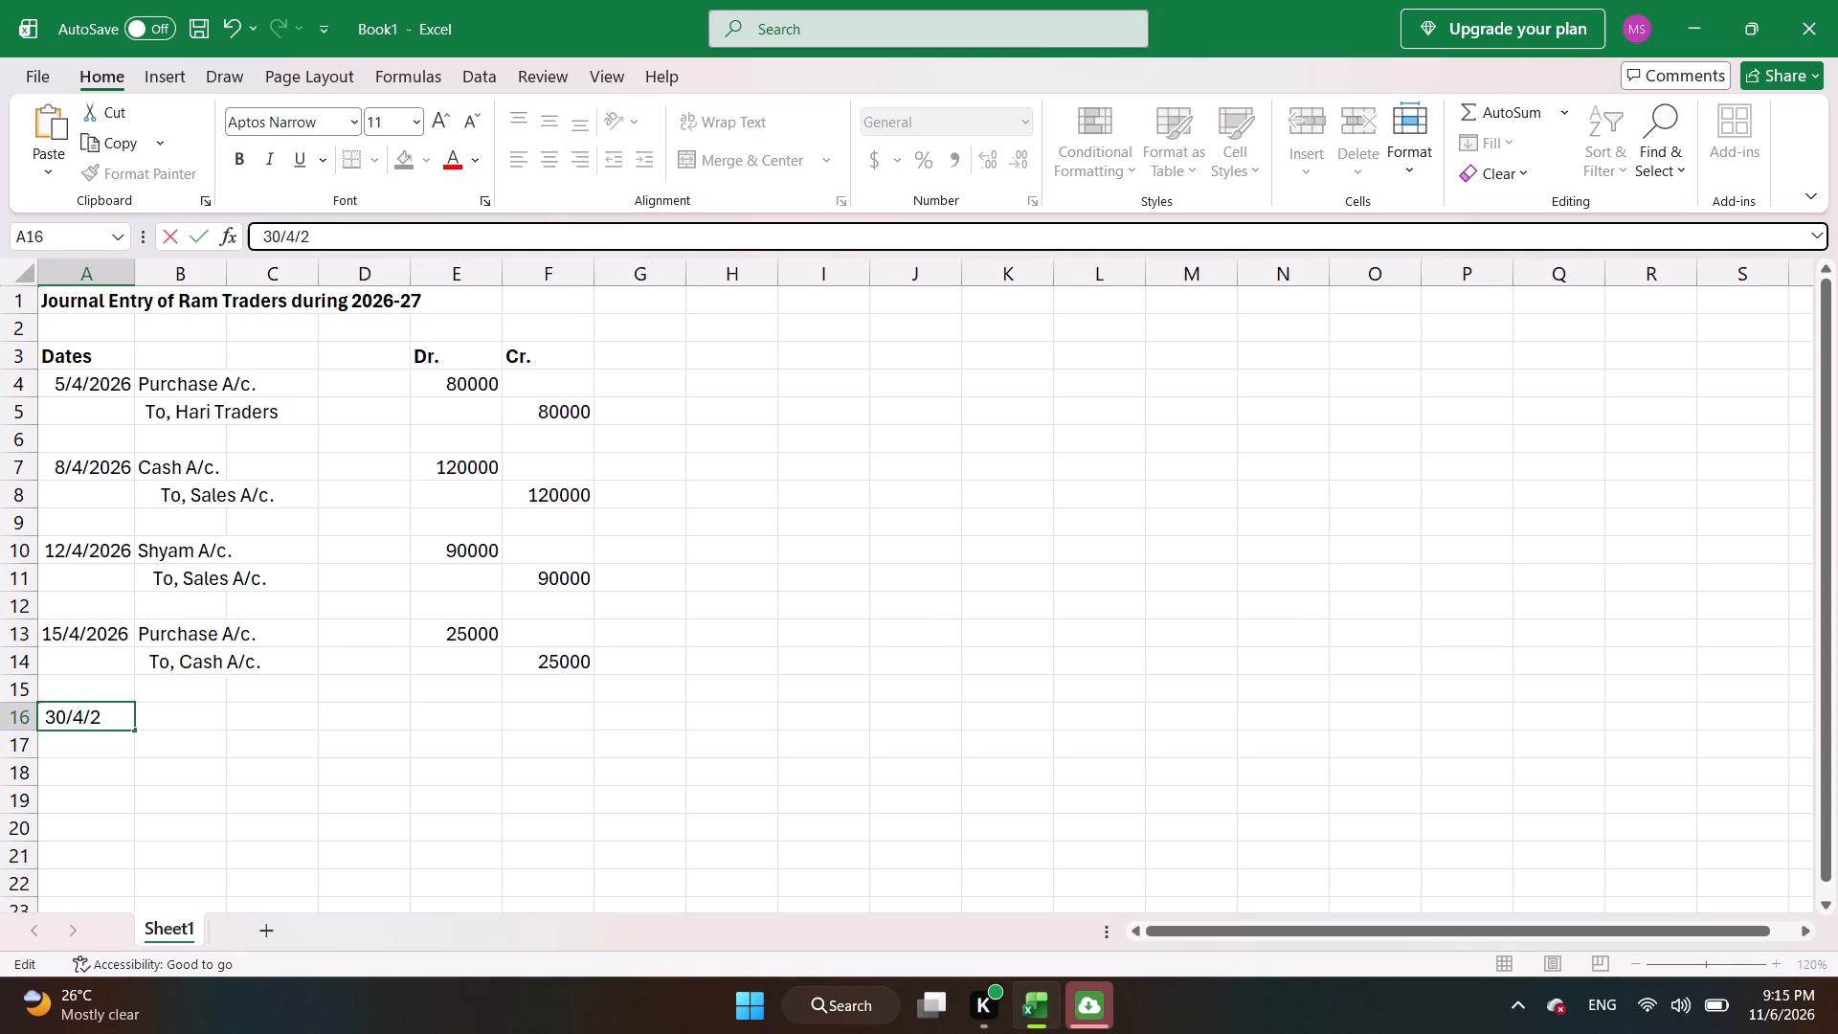
{"action": "type", "text": "026"}
{"action": "key", "text": "Return"}
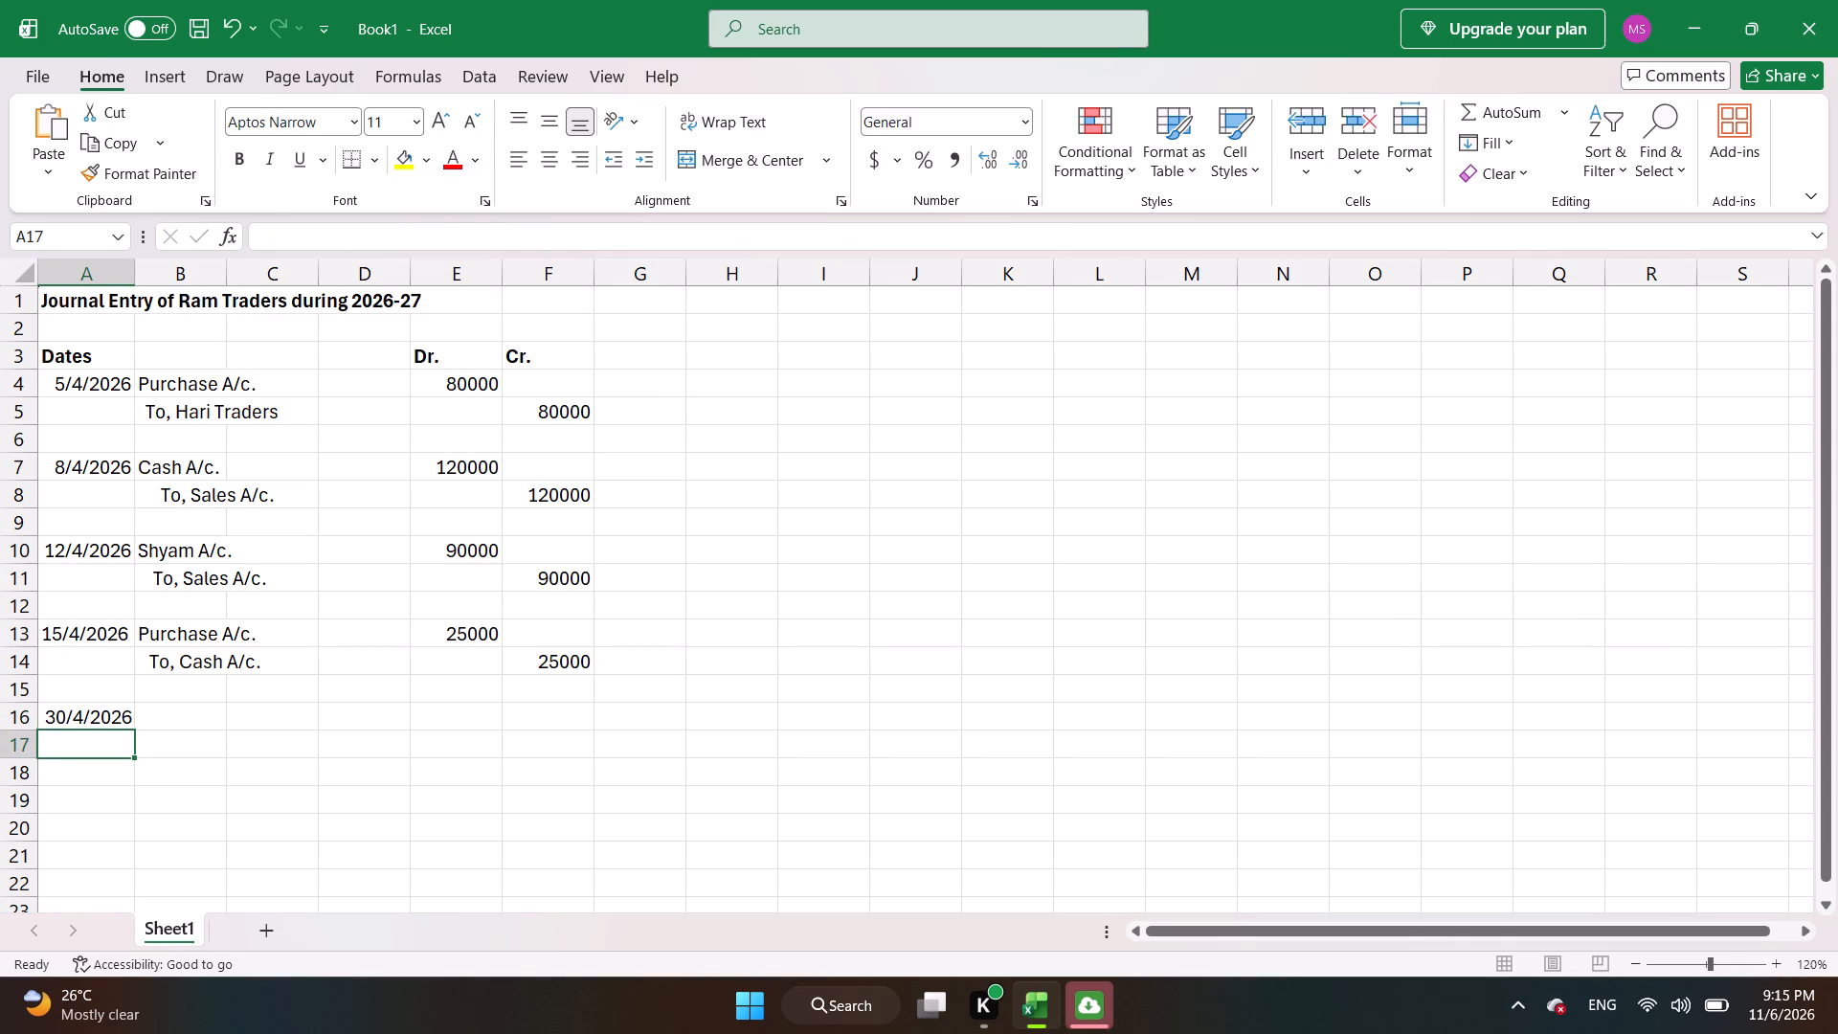
Apply the Long Date number format to the date cell A16.
{"action": "left_click", "coordinate": [89, 714]}
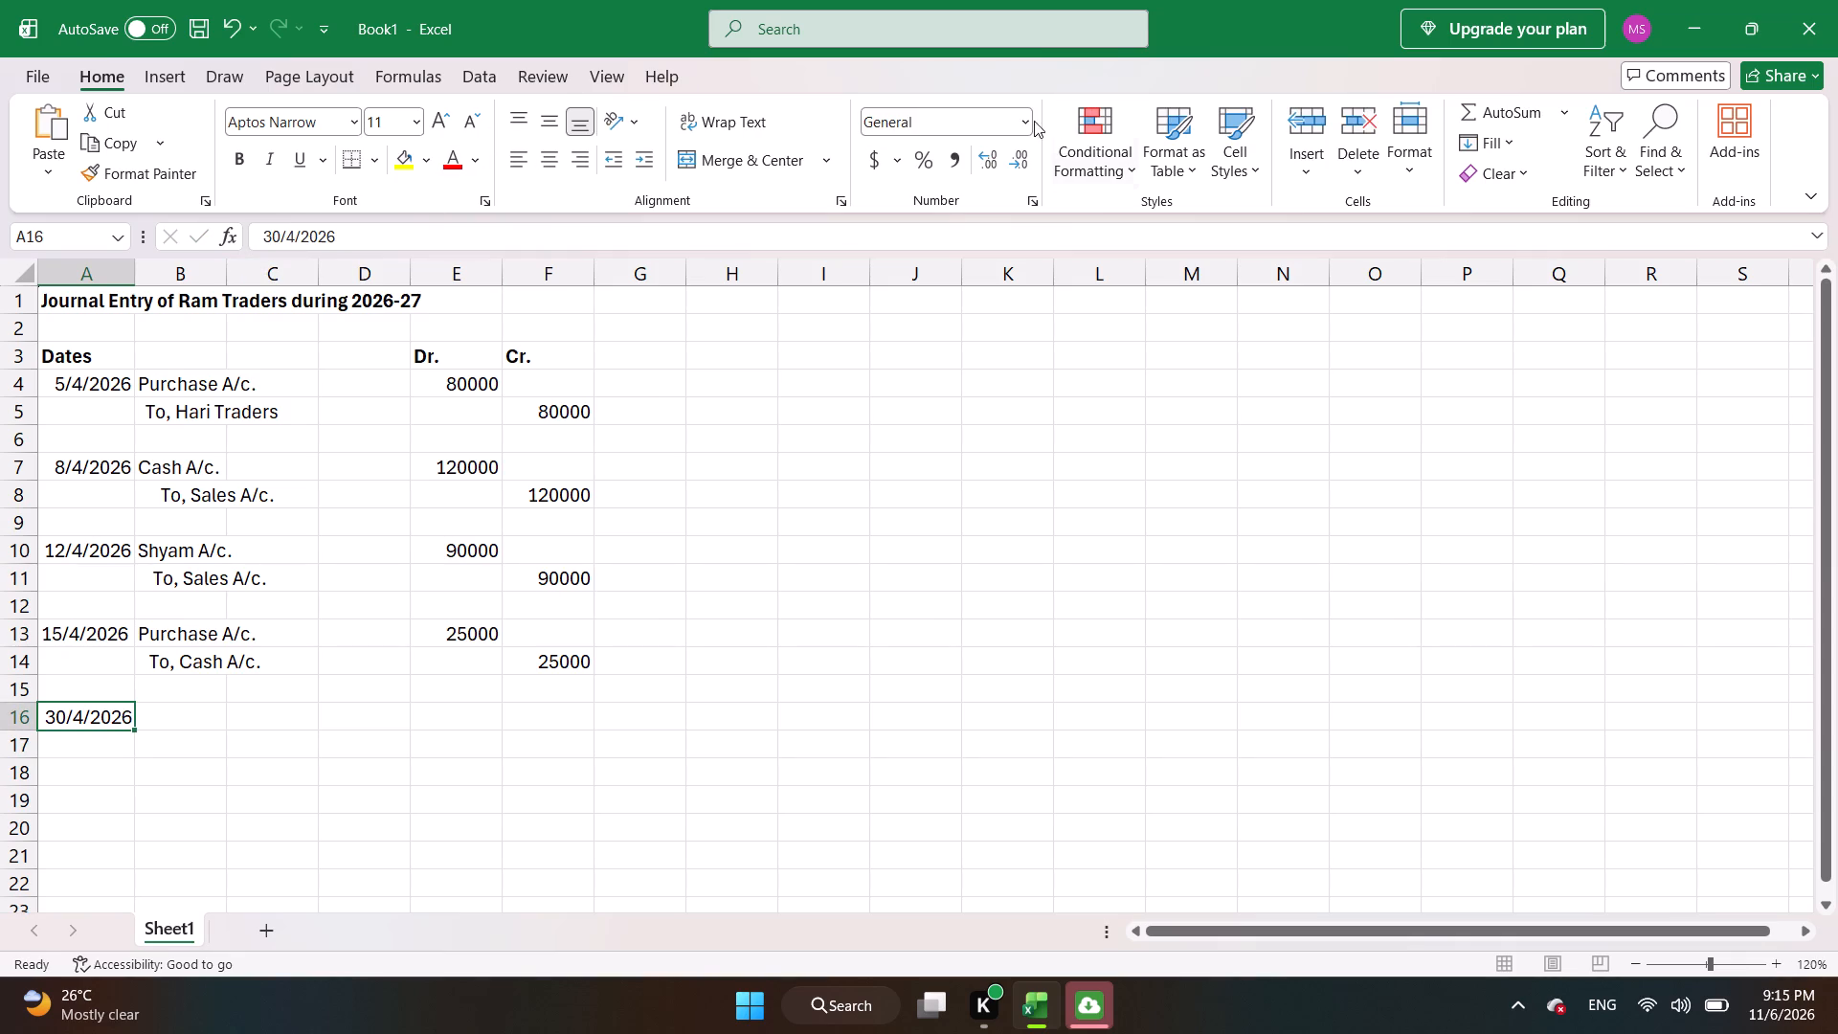
{"action": "left_click", "coordinate": [1025, 124]}
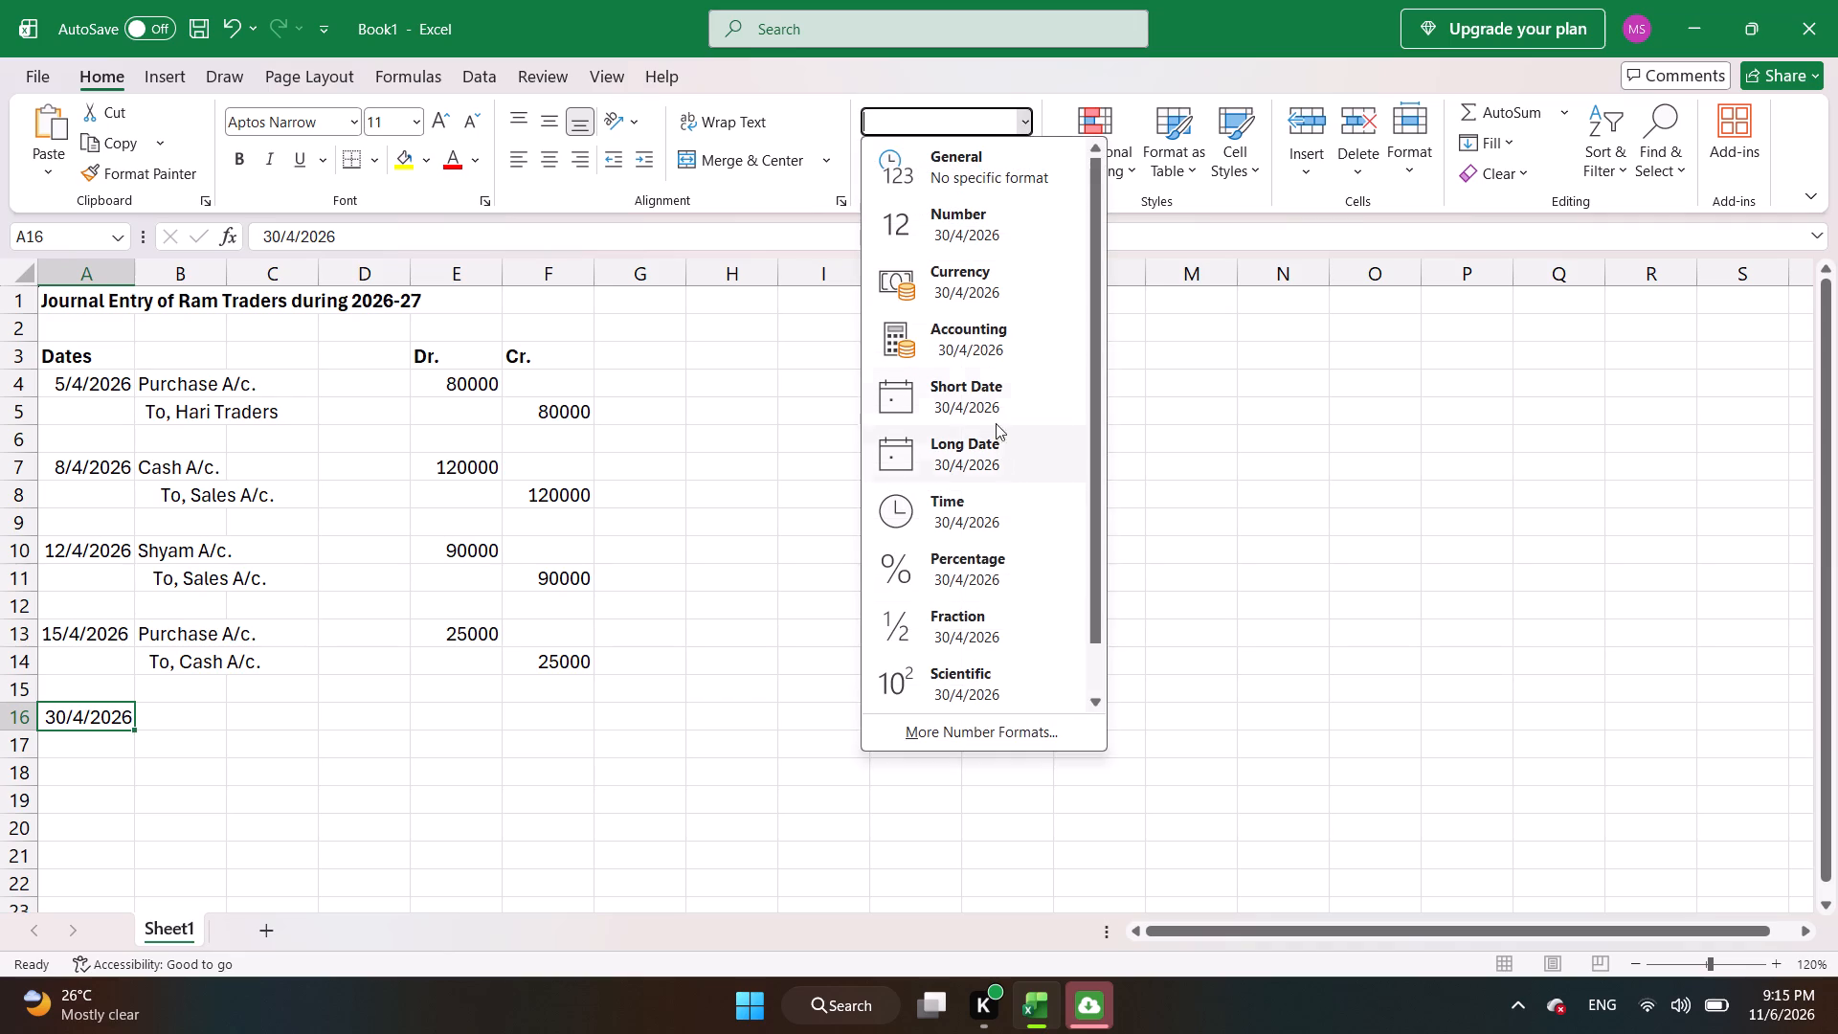
{"action": "left_click", "coordinate": [974, 456]}
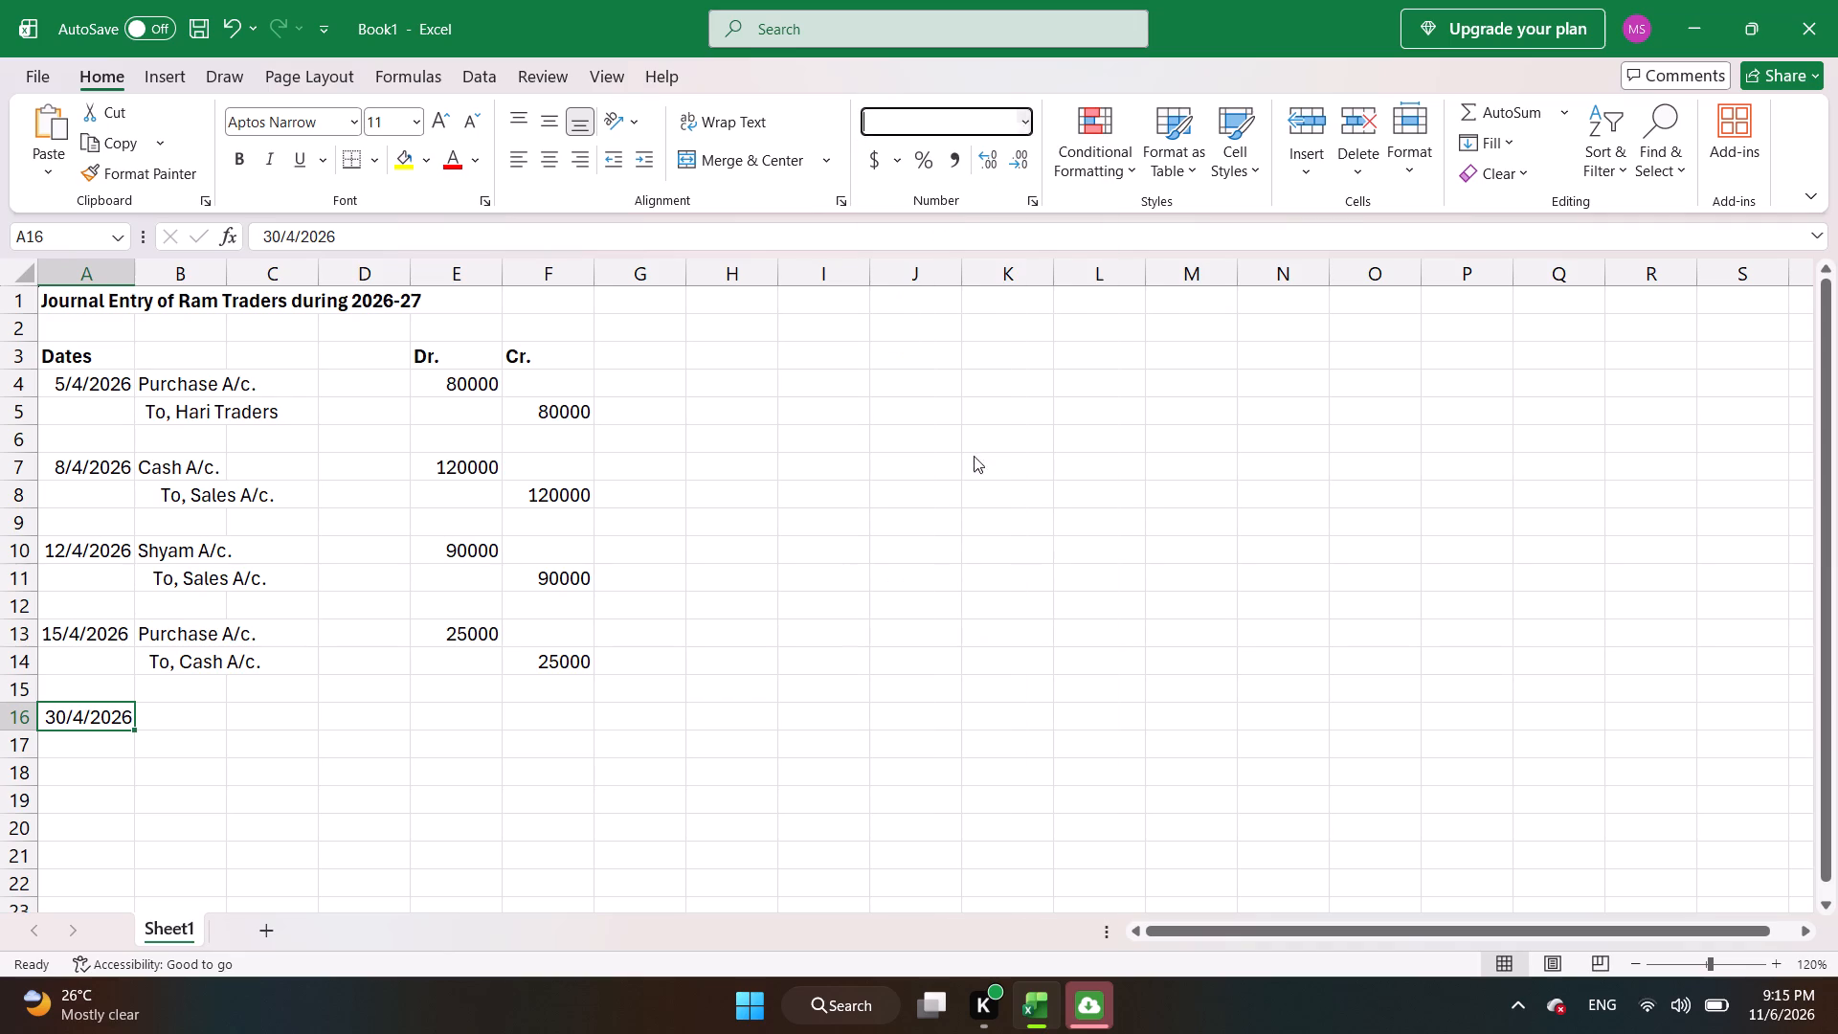
Select cell B16 beside the 30/4/2026 date for the fifth entry's debit account.
{"action": "left_click", "coordinate": [194, 733]}
{"action": "left_click", "coordinate": [194, 723]}
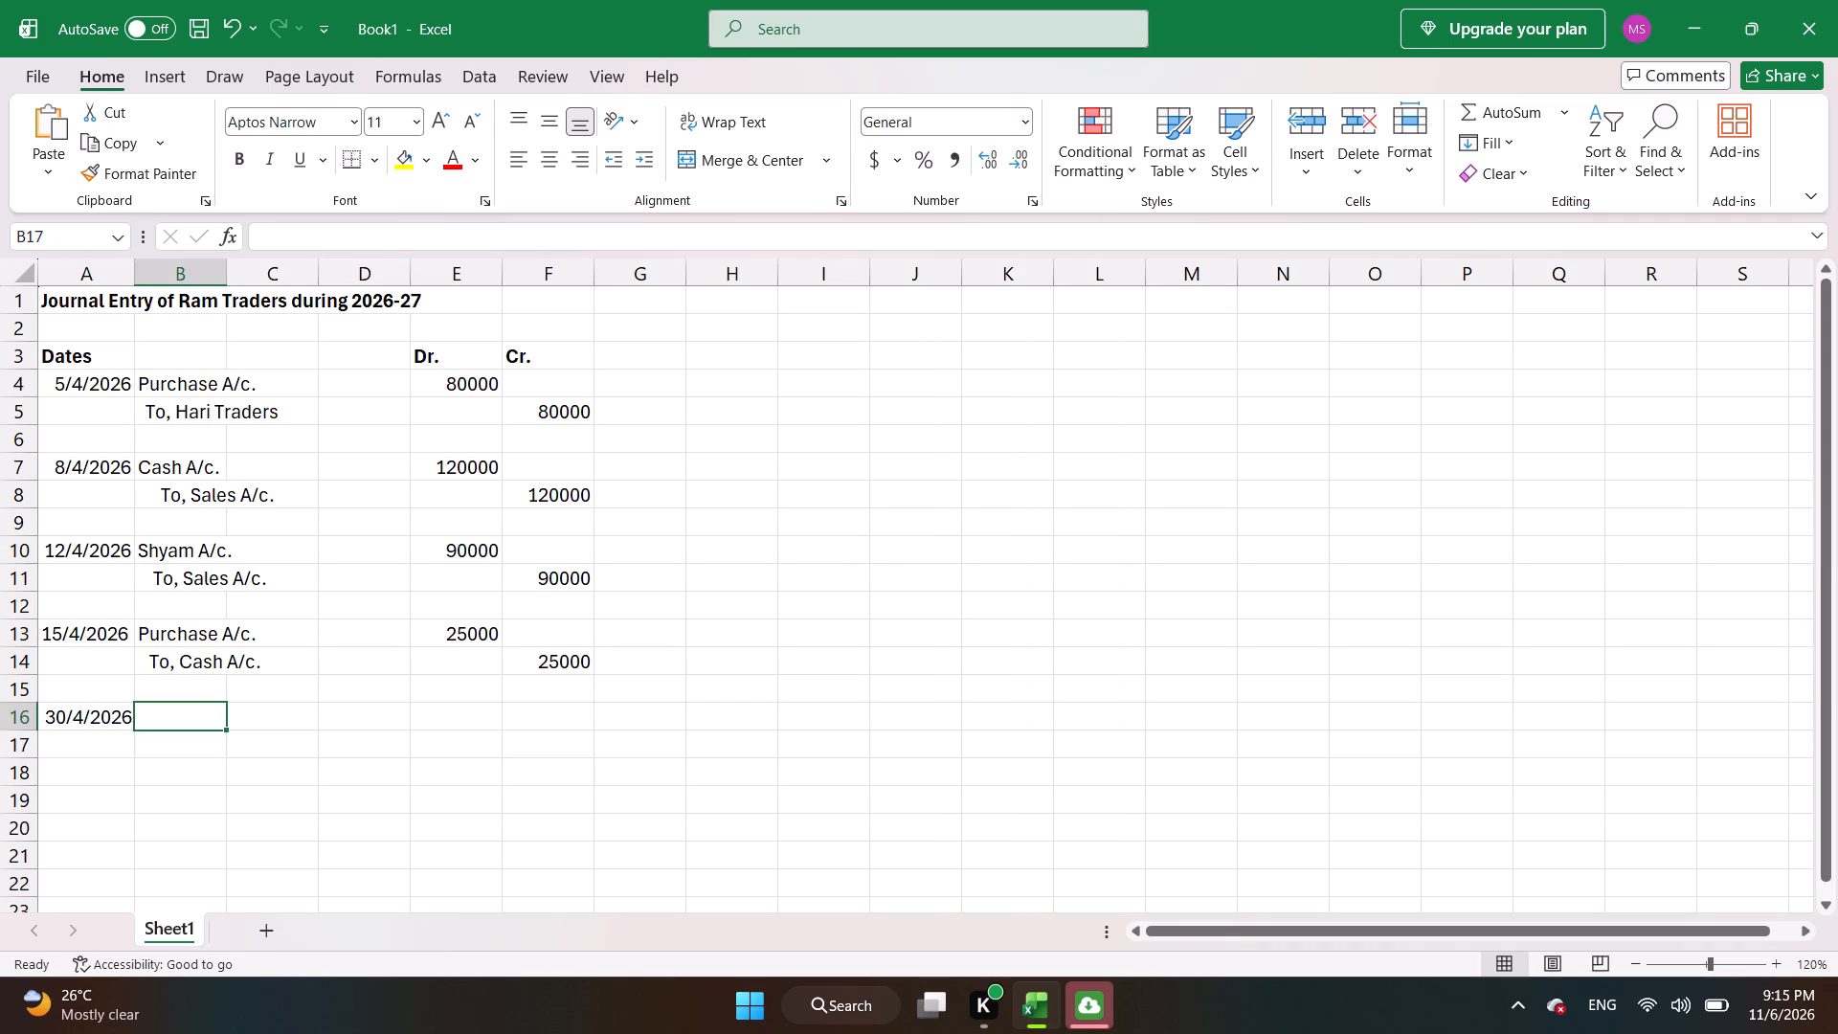
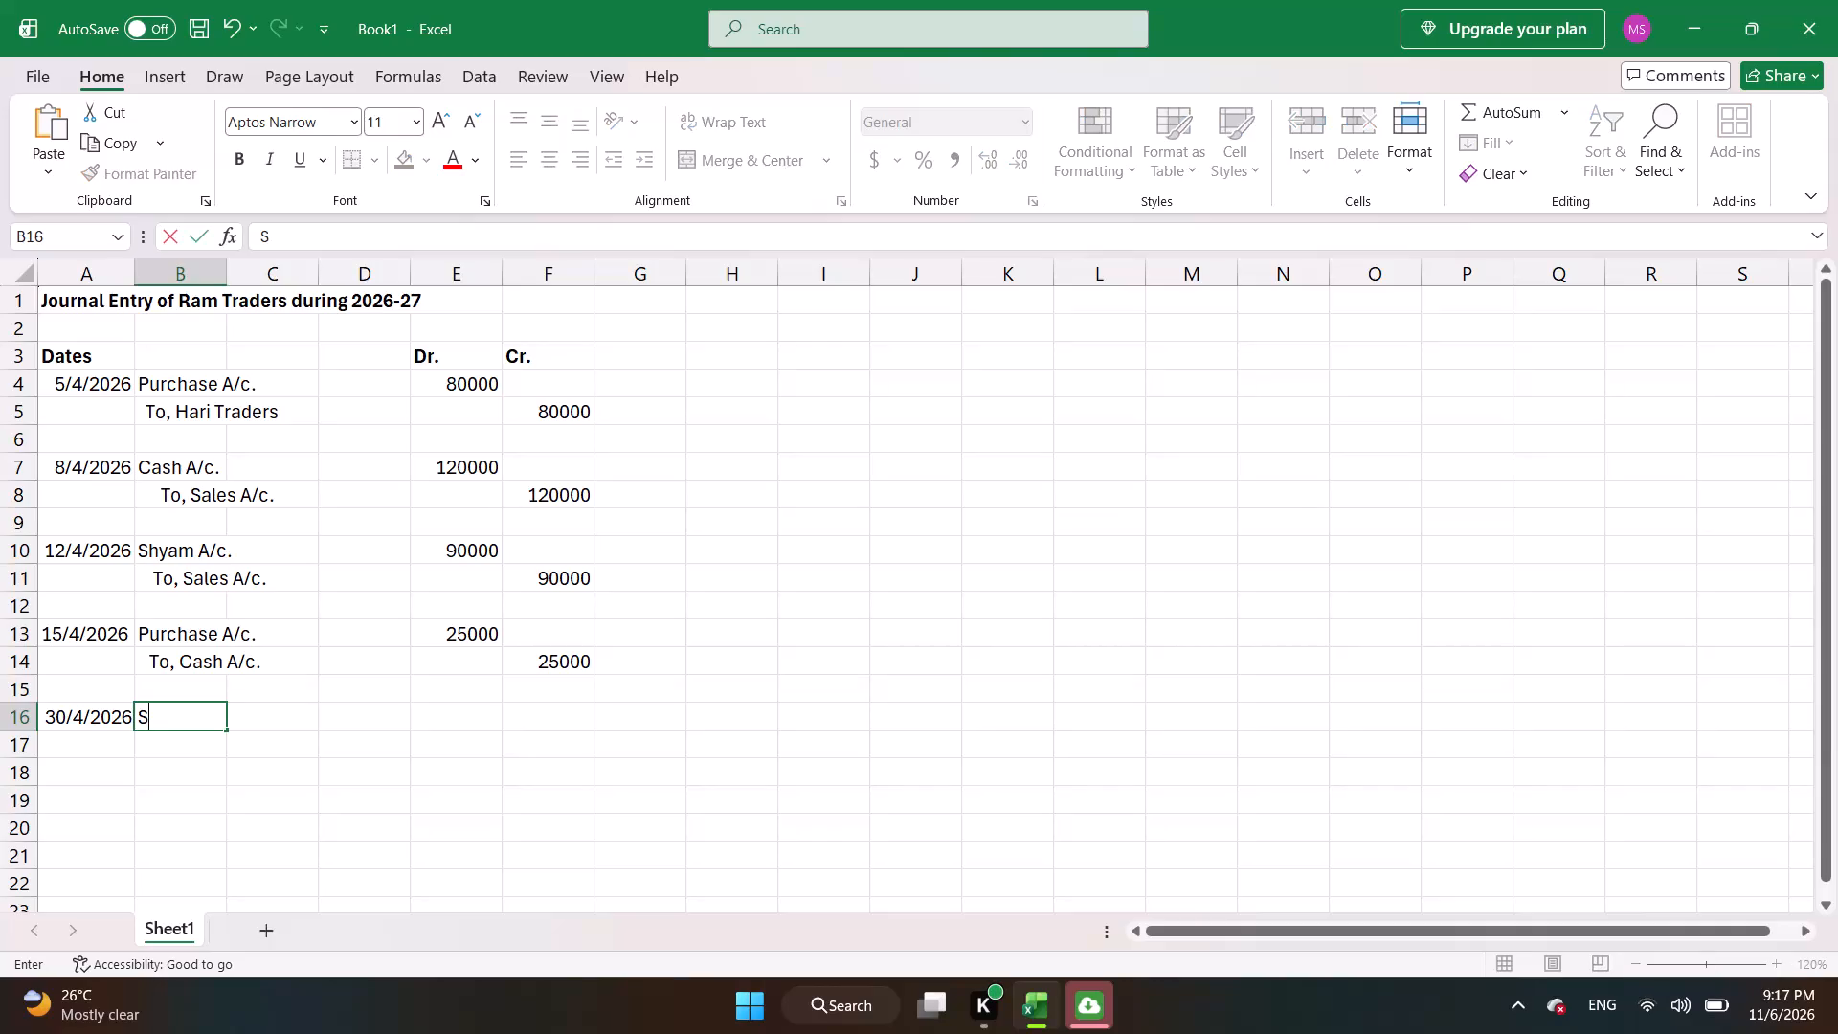
Complete the debit account name in cell B16 as Salary A/c.
{"action": "type", "text": "ala"}
{"action": "type", "text": "ru"}
{"action": "key", "text": "BackSpace"}
{"action": "key", "text": "y"}
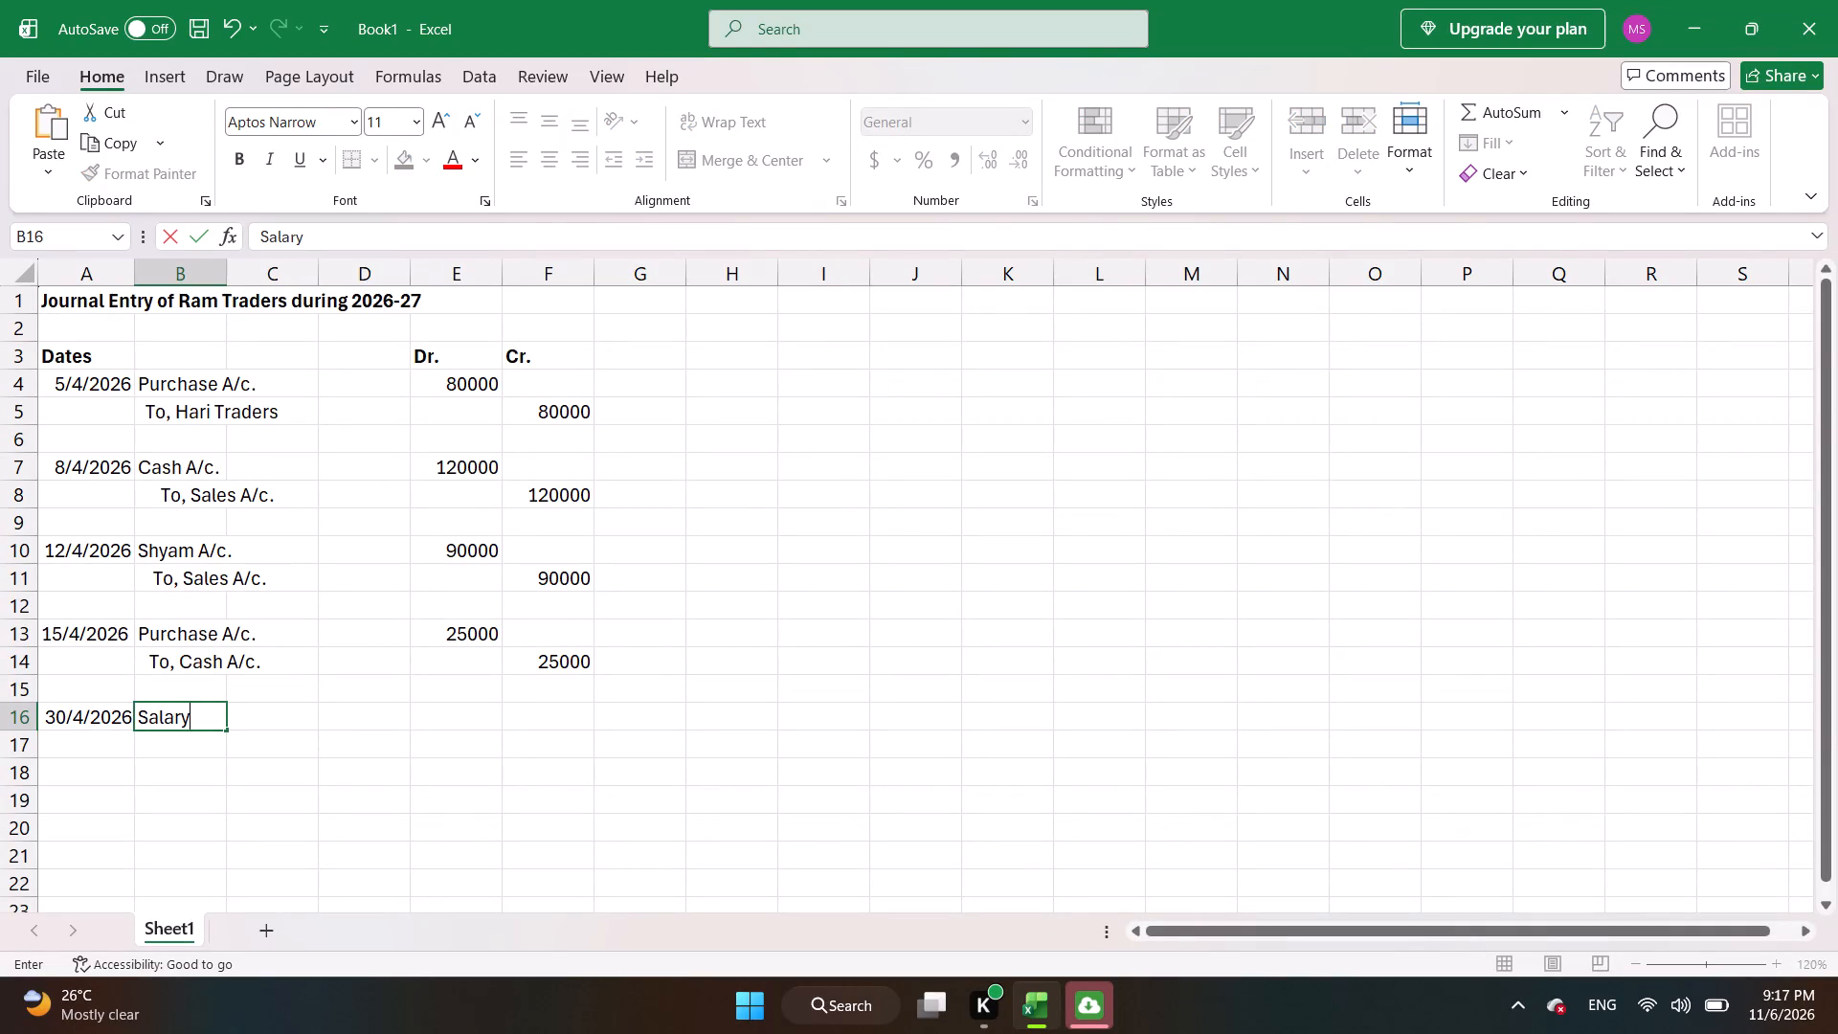
{"action": "key", "text": "space"}
{"action": "key", "text": "a"}
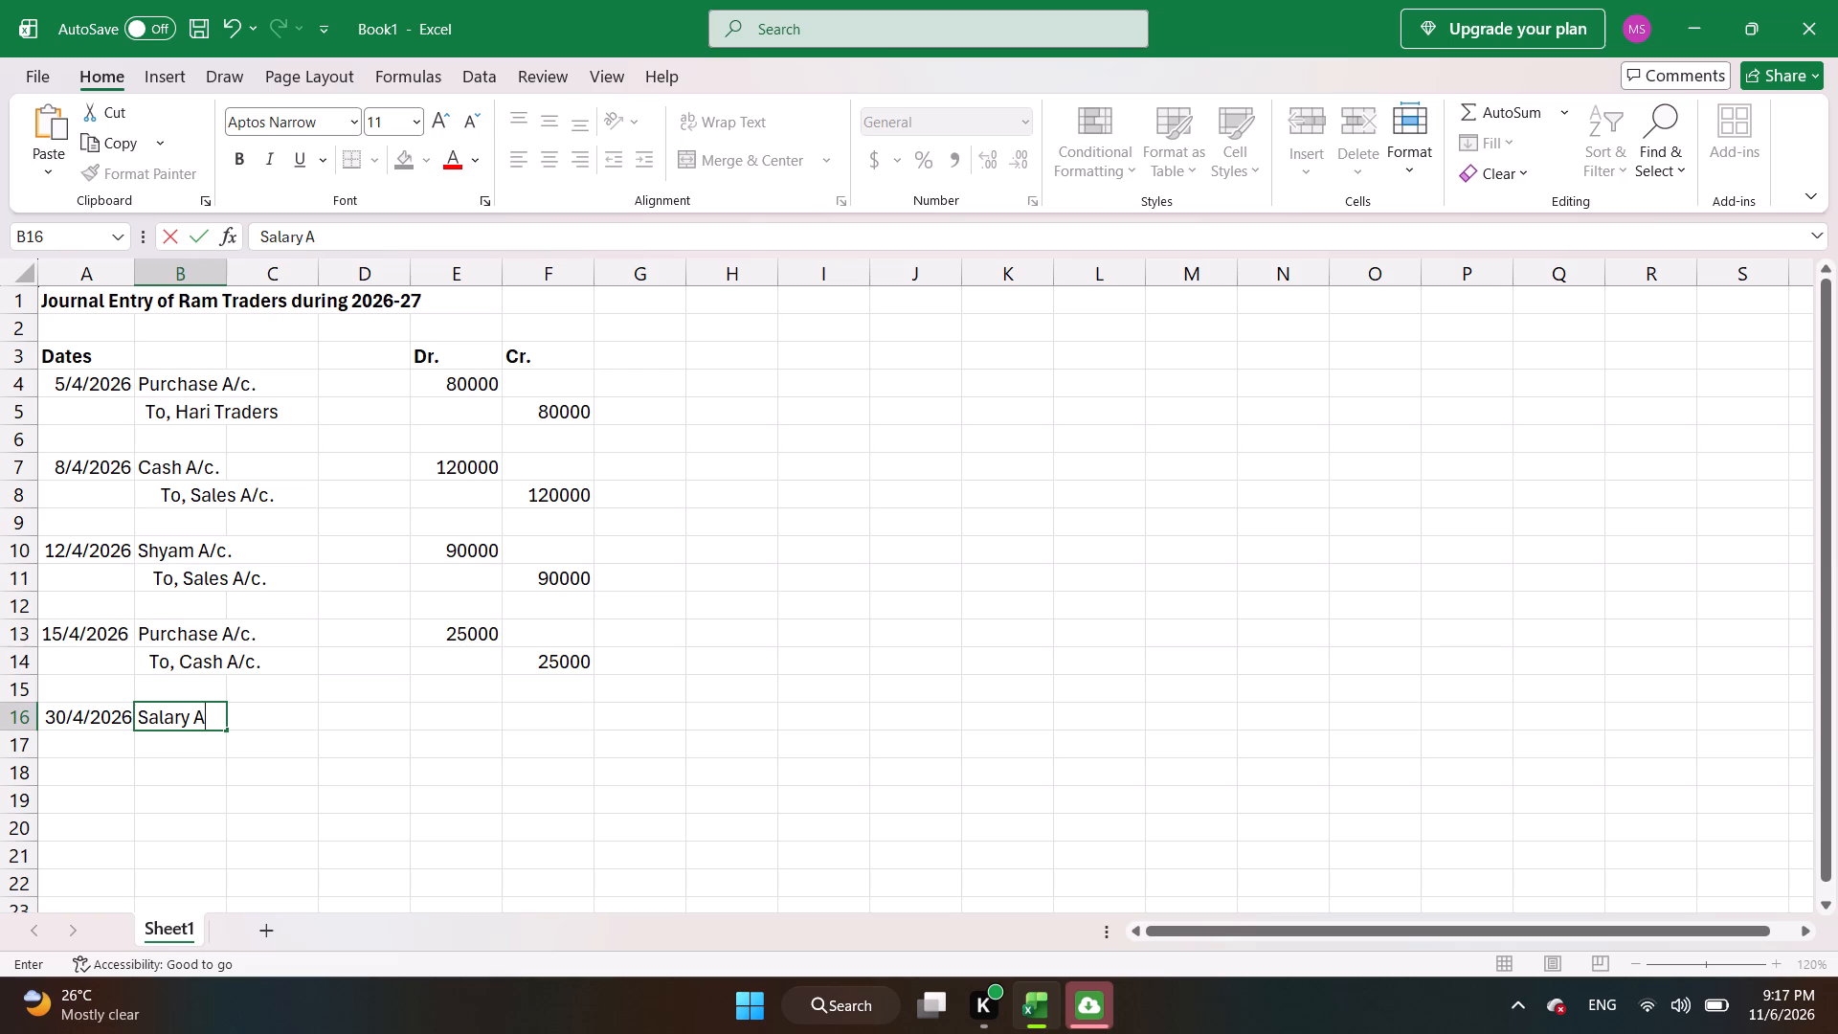
{"action": "key", "text": "slash"}
{"action": "key", "text": "b"}
{"action": "key", "text": "BackSpace"}
{"action": "key", "text": "c"}
{"action": "key", "text": "period"}
{"action": "key", "text": "Return"}
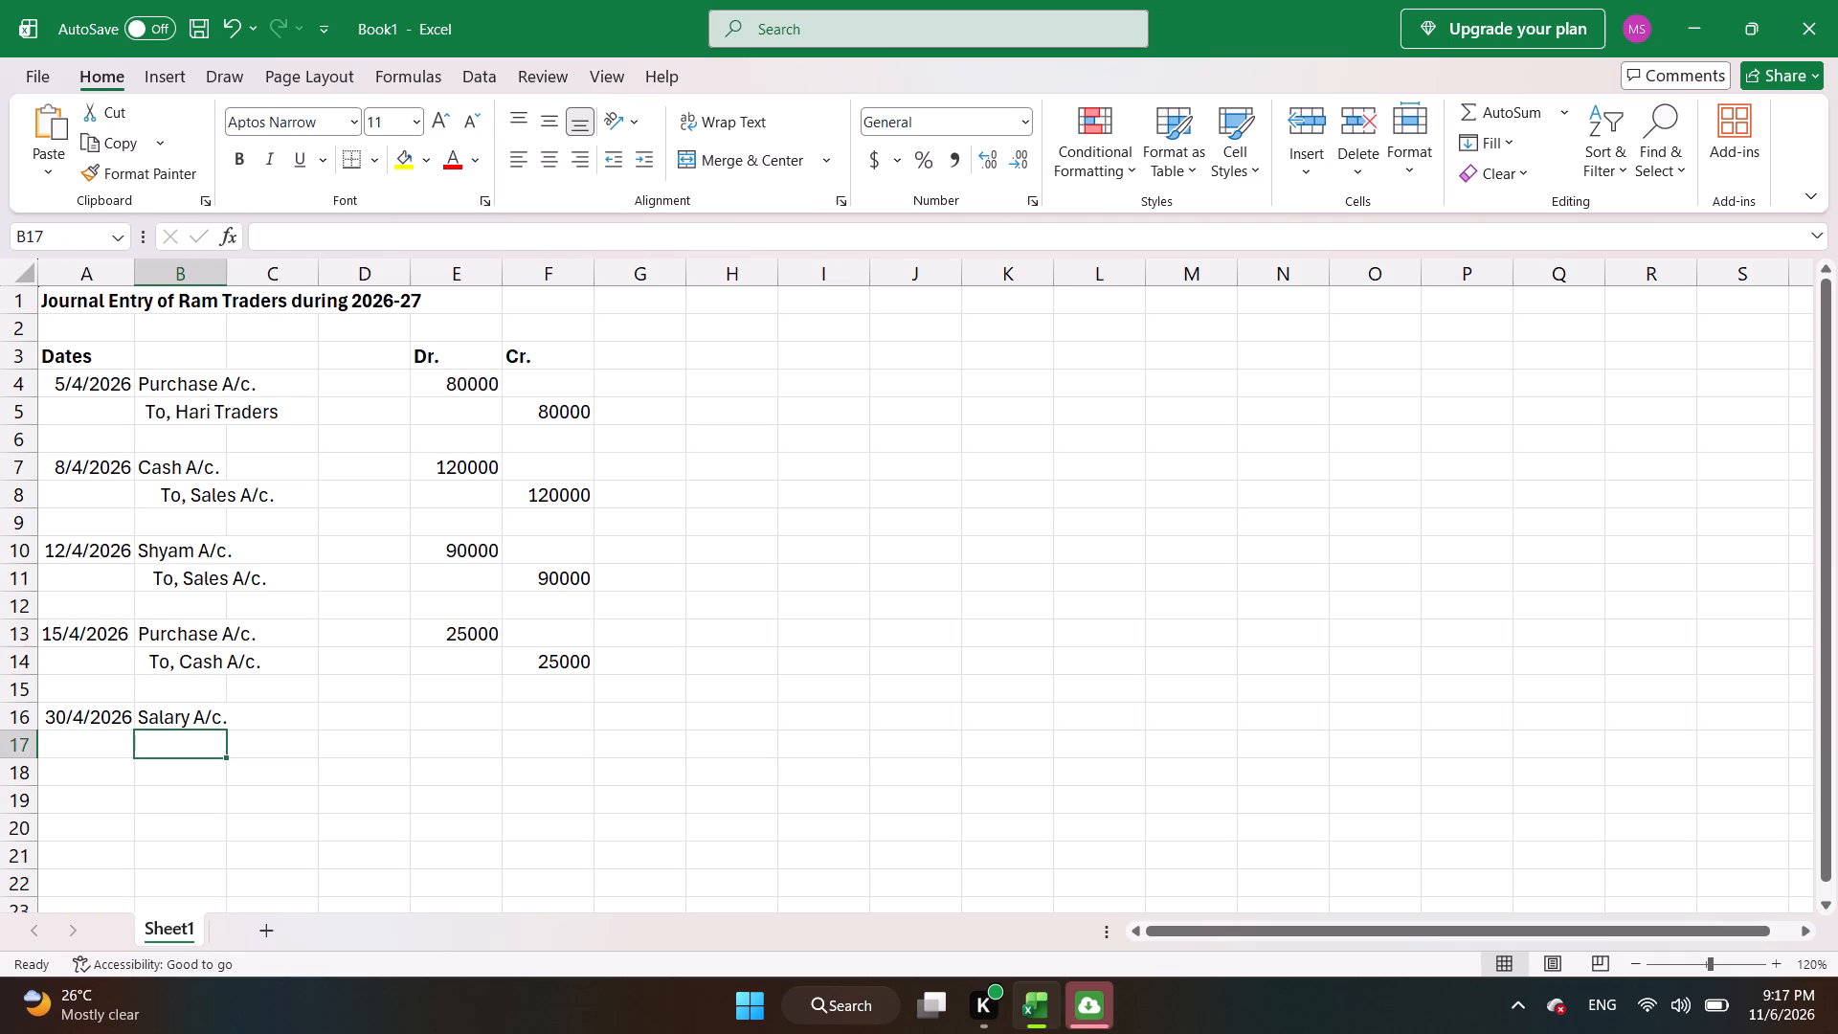
Copy the indented text To, Cash A/c. from cell B14 into cell B17 as the salary entry's credit line.
{"action": "left_click", "coordinate": [357, 230]}
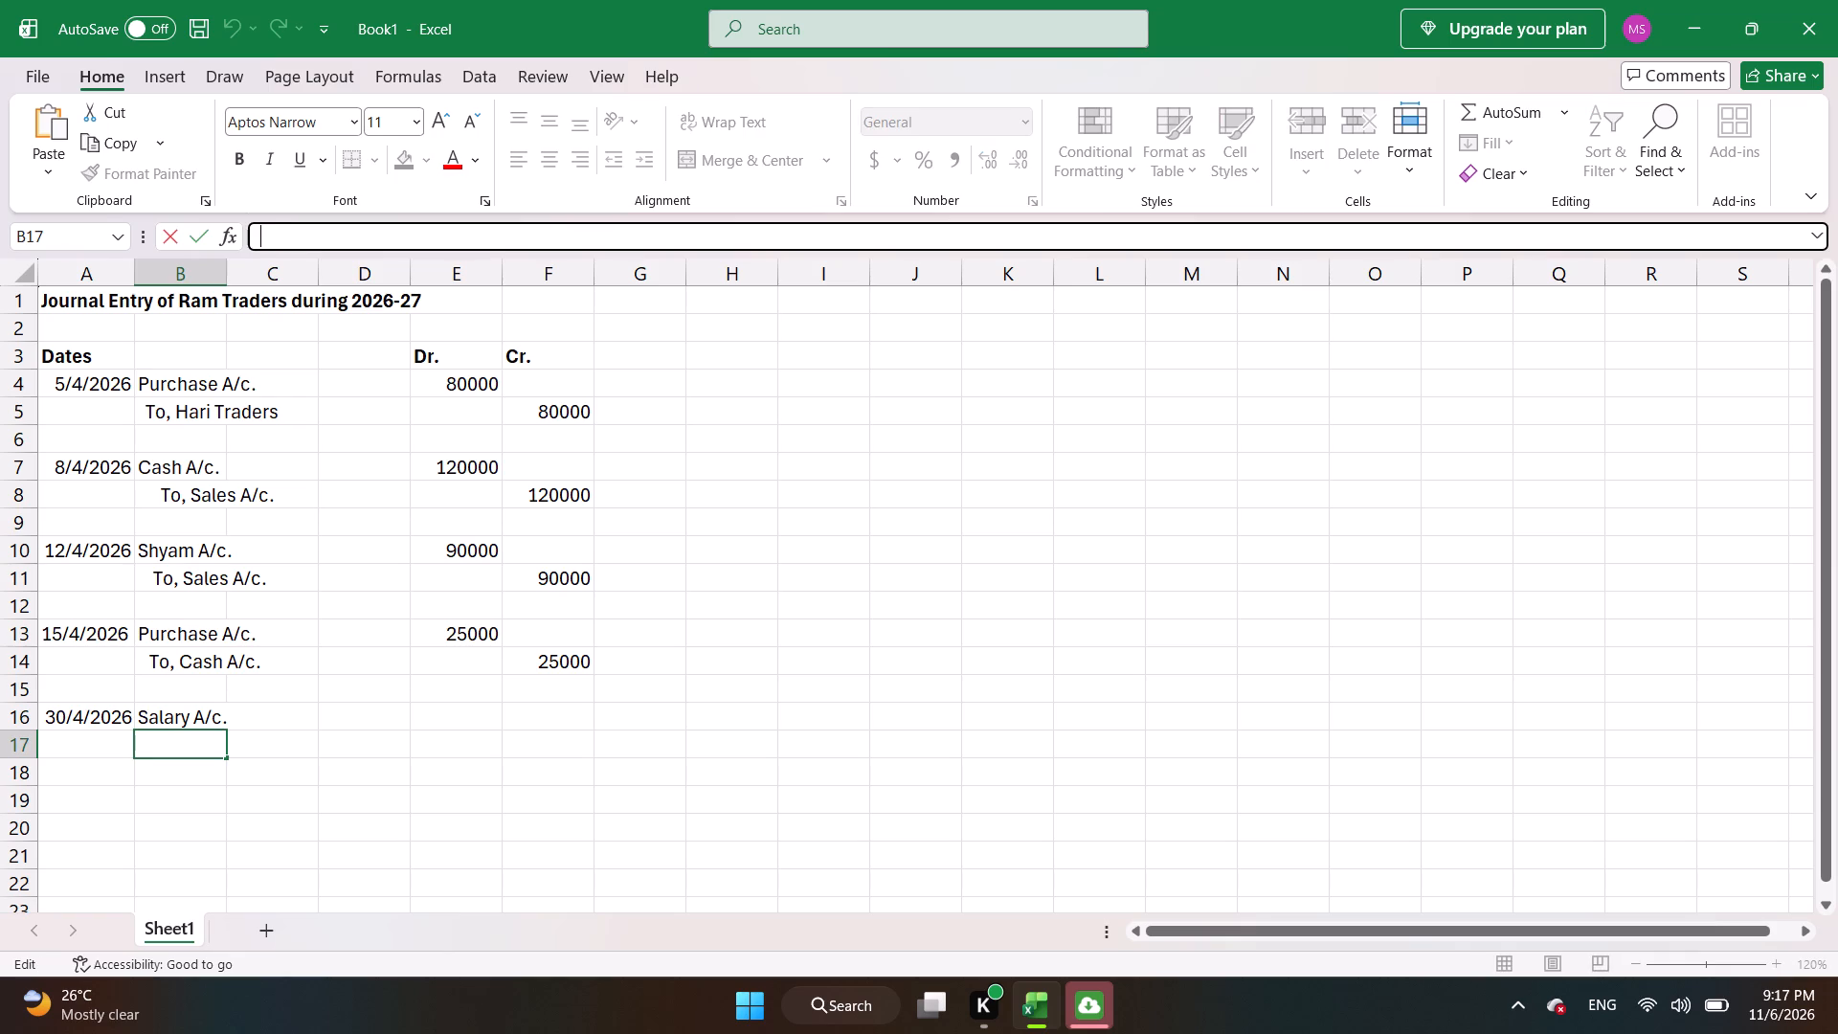
{"action": "left_click", "coordinate": [177, 657]}
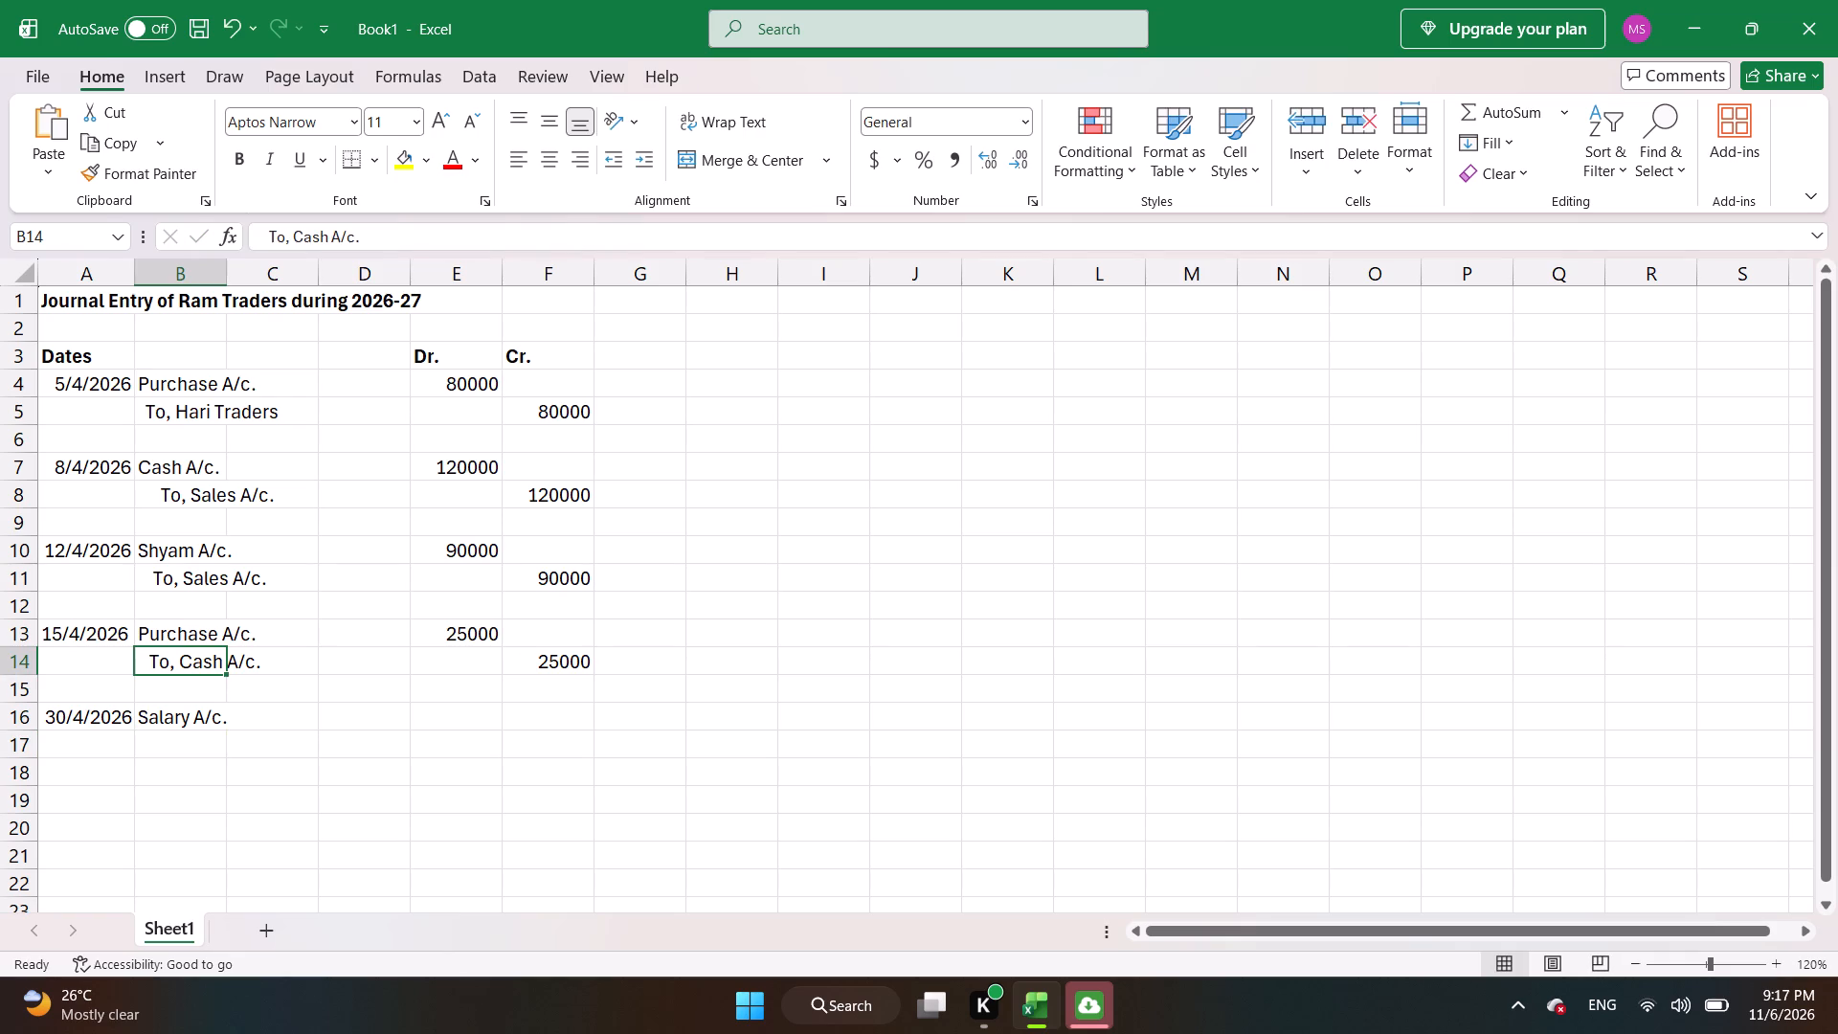
{"action": "left_click_drag", "start_coordinate": [262, 234], "coordinate": [279, 233]}
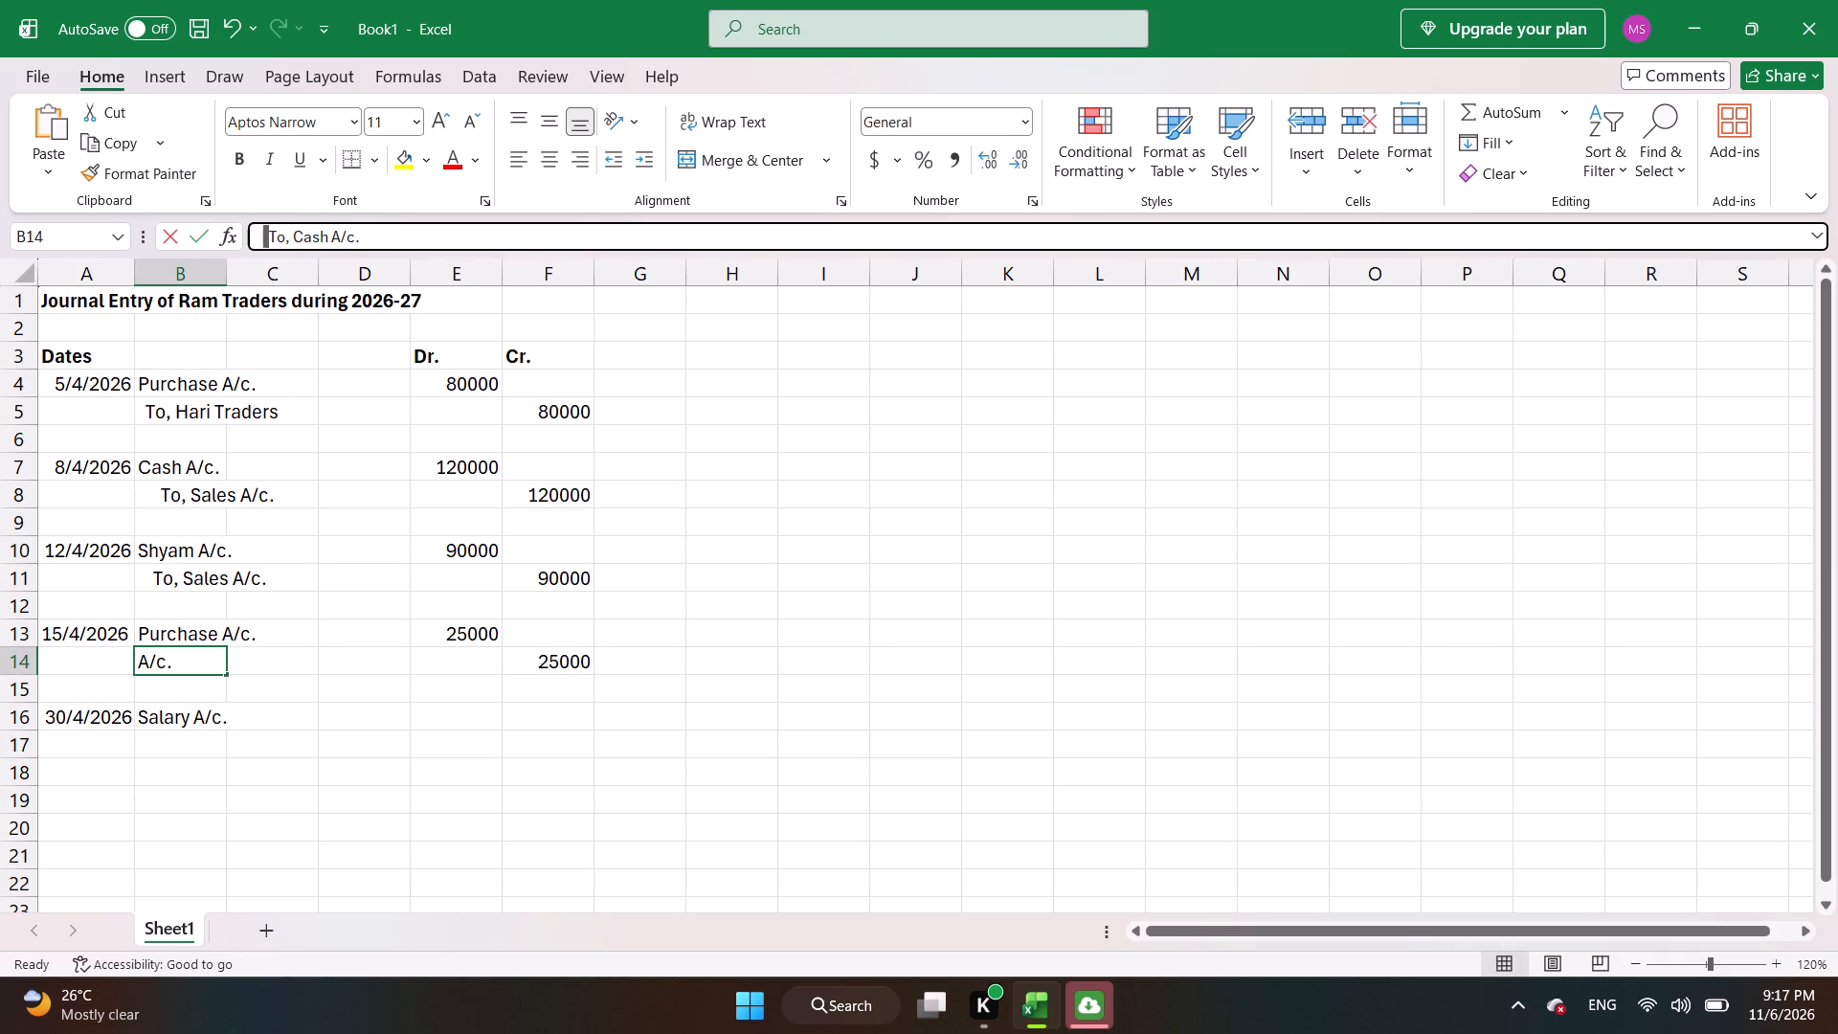
{"action": "left_click_drag", "start_coordinate": [279, 233], "coordinate": [404, 233]}
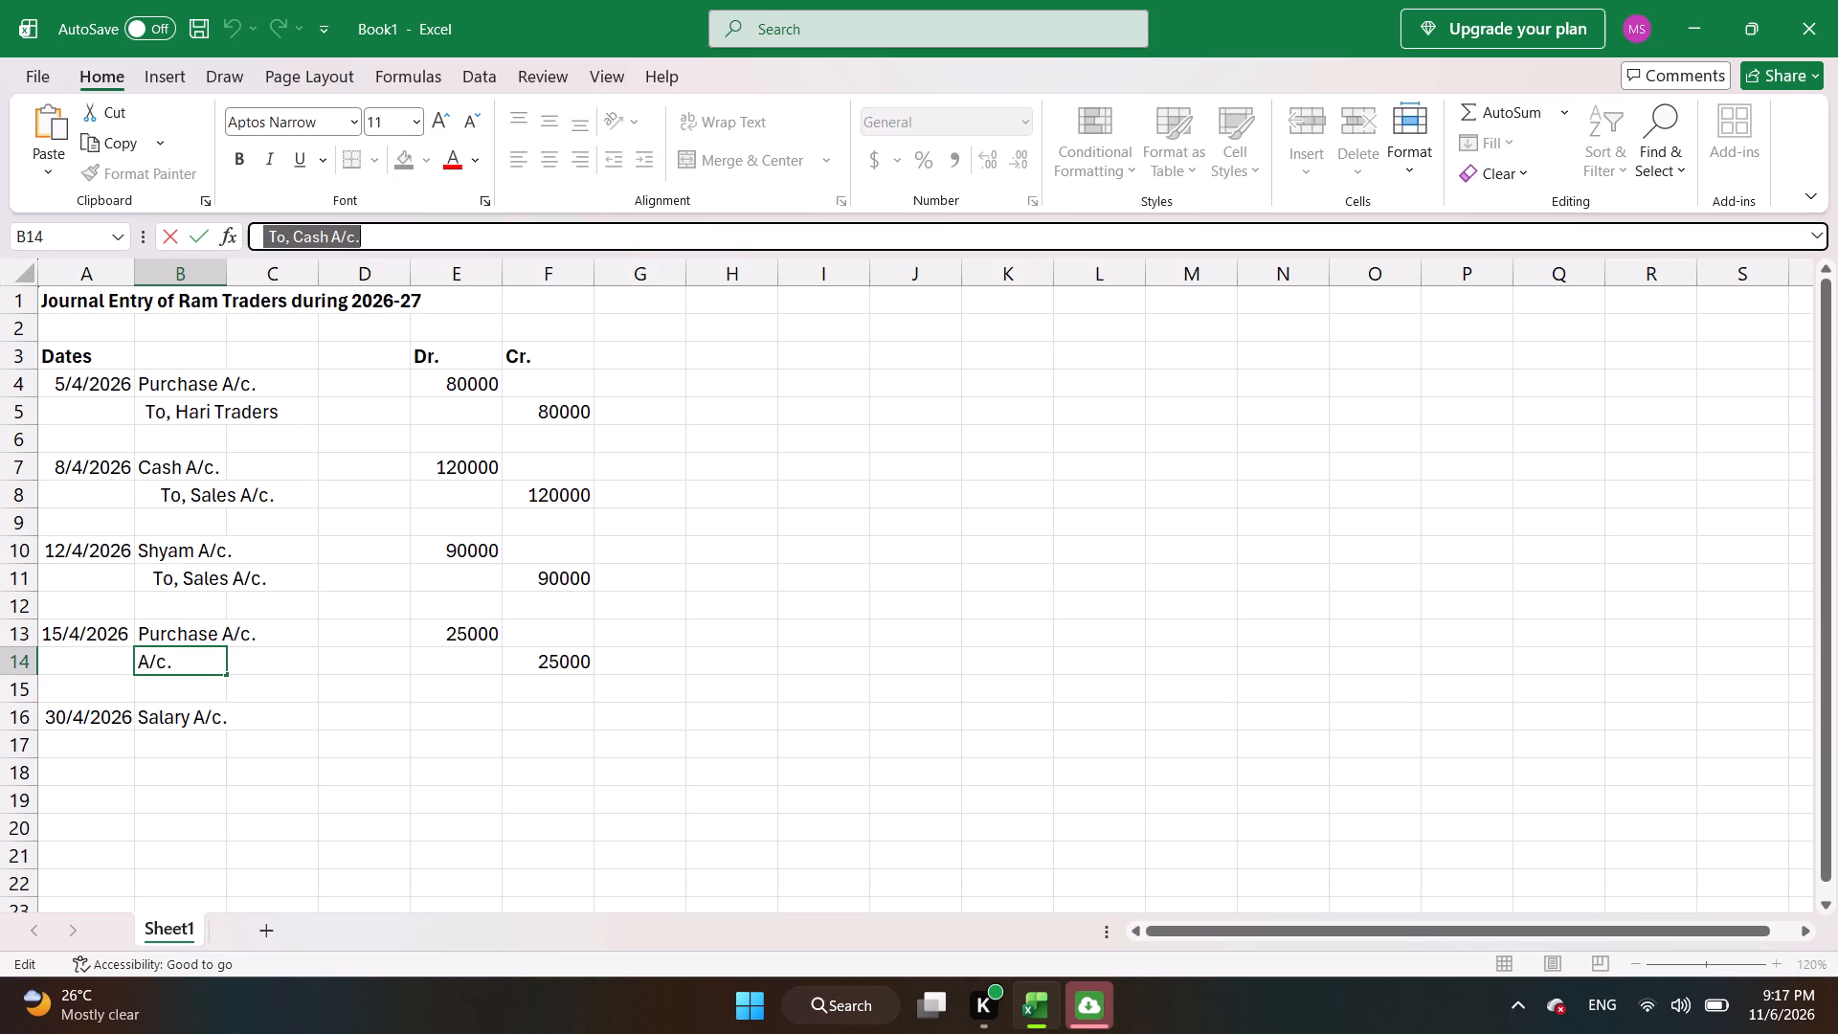
{"action": "key", "text": "ctrl+a"}
{"action": "key", "text": "ctrl+c"}
{"action": "left_click", "coordinate": [200, 747]}
{"action": "key", "text": "ctrl+v"}
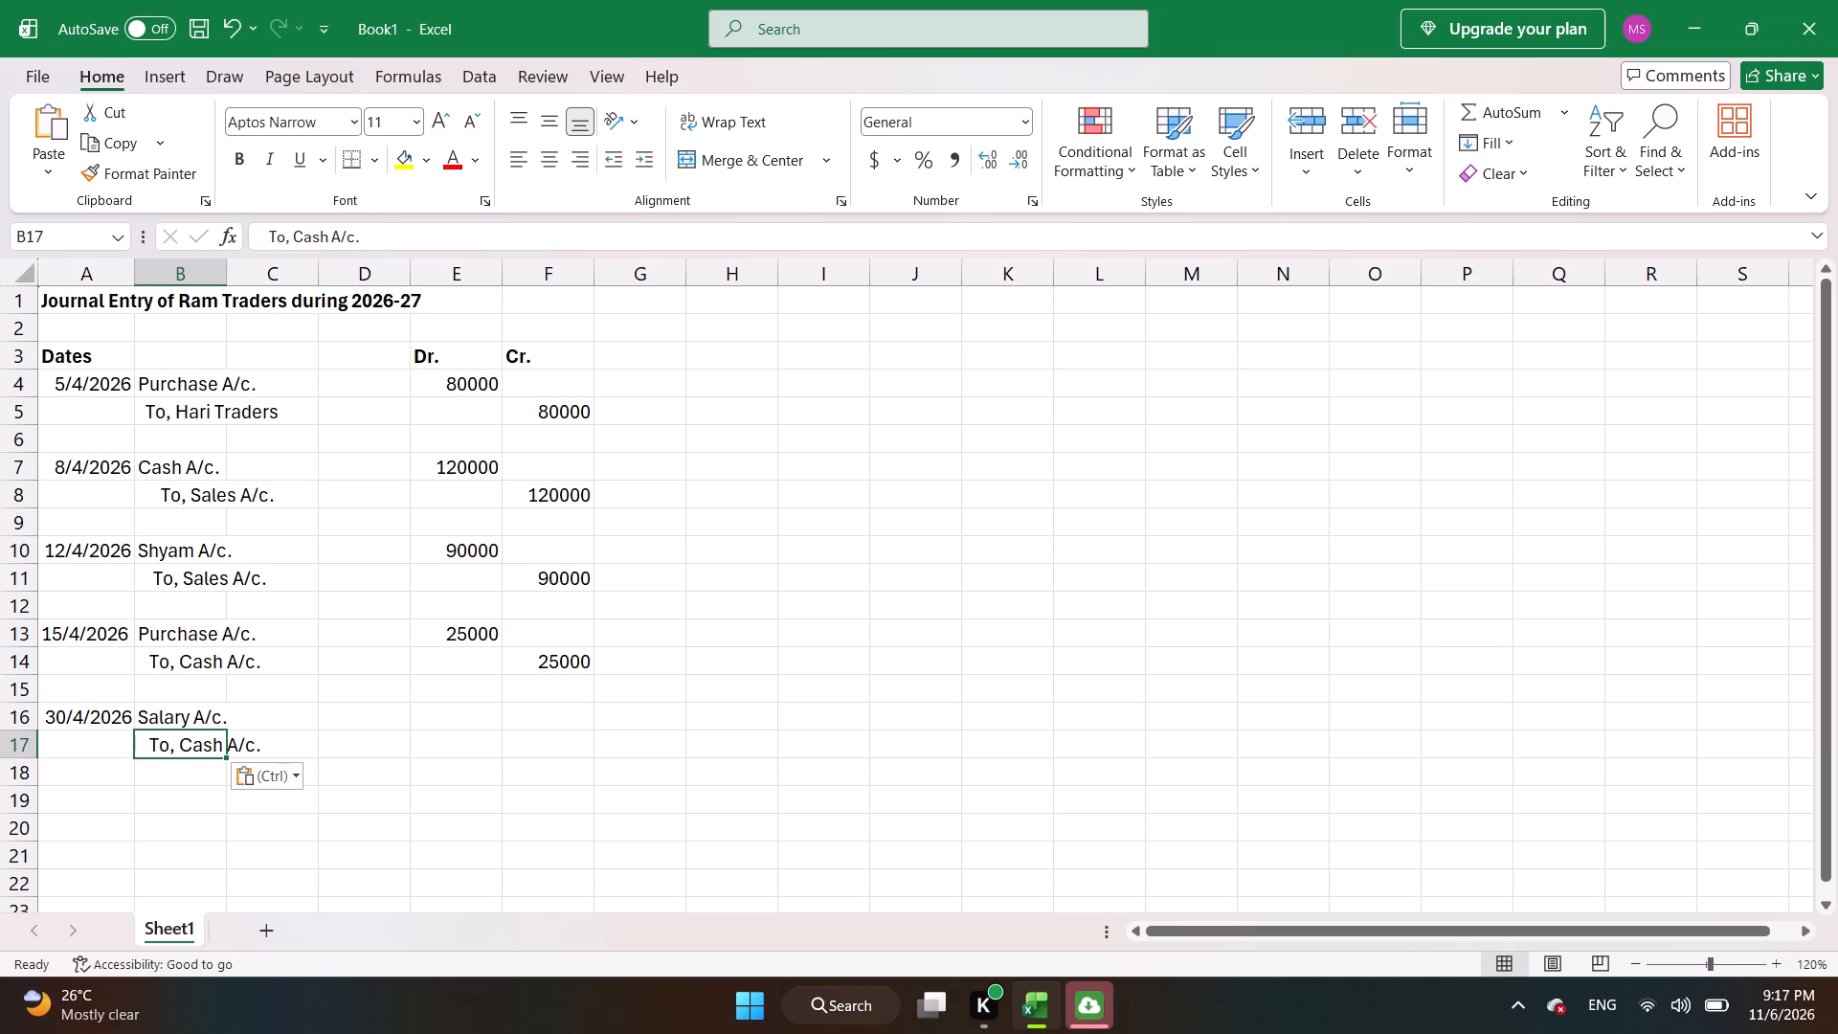
Enter 15000 as the Dr. amount for Salary A/c. in cell E16.
{"action": "left_click", "coordinate": [475, 728]}
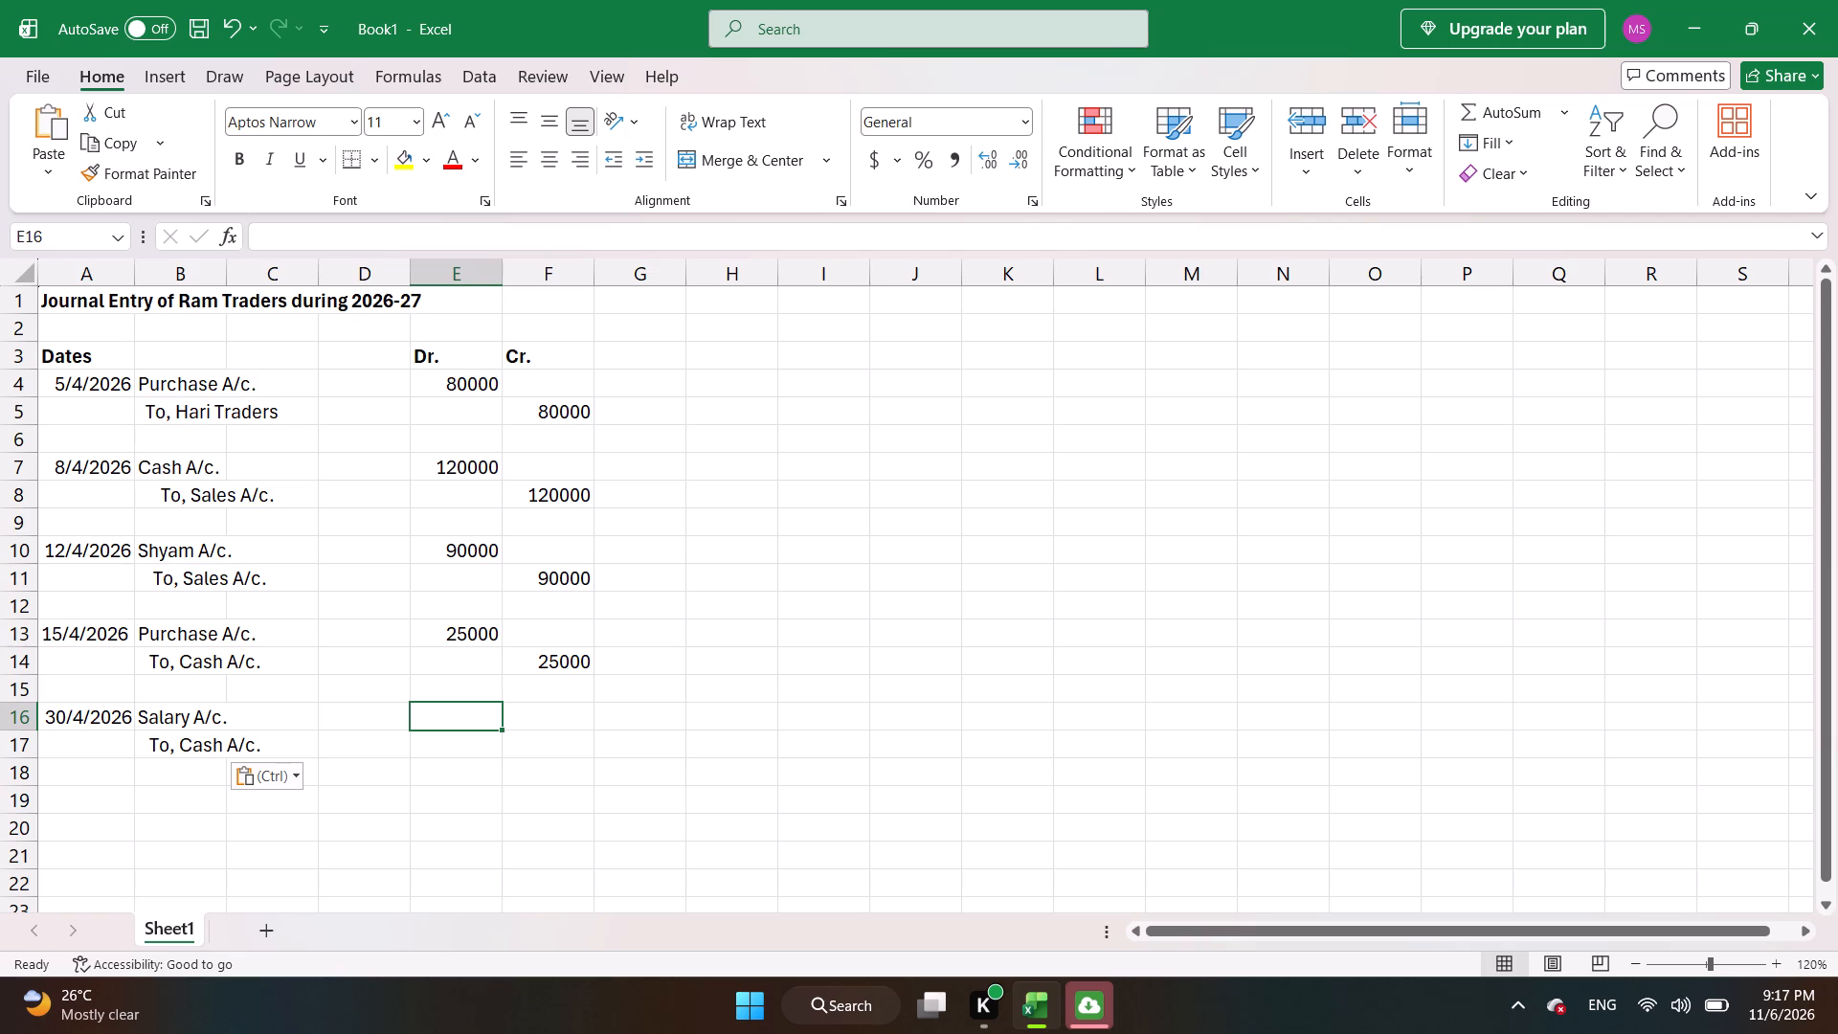
{"action": "key", "text": "1"}
{"action": "key", "text": "5"}
{"action": "type", "text": "000"}
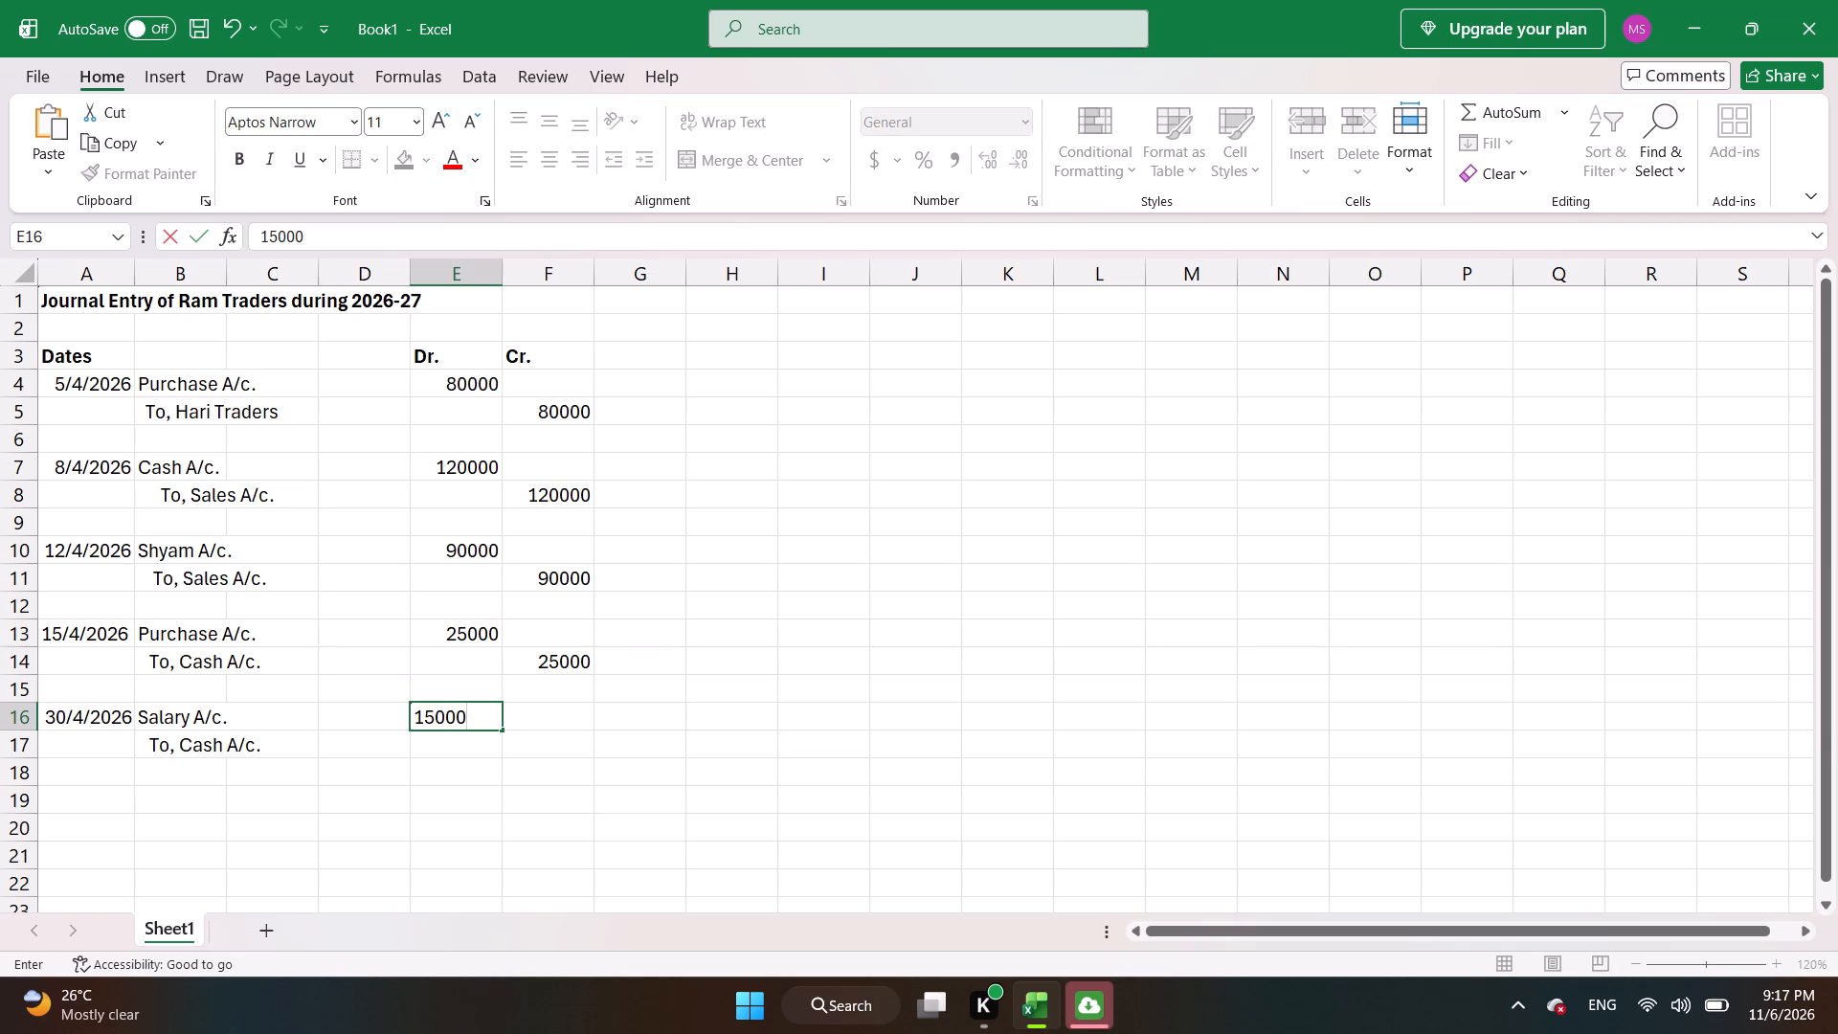
{"action": "key", "text": "Return"}
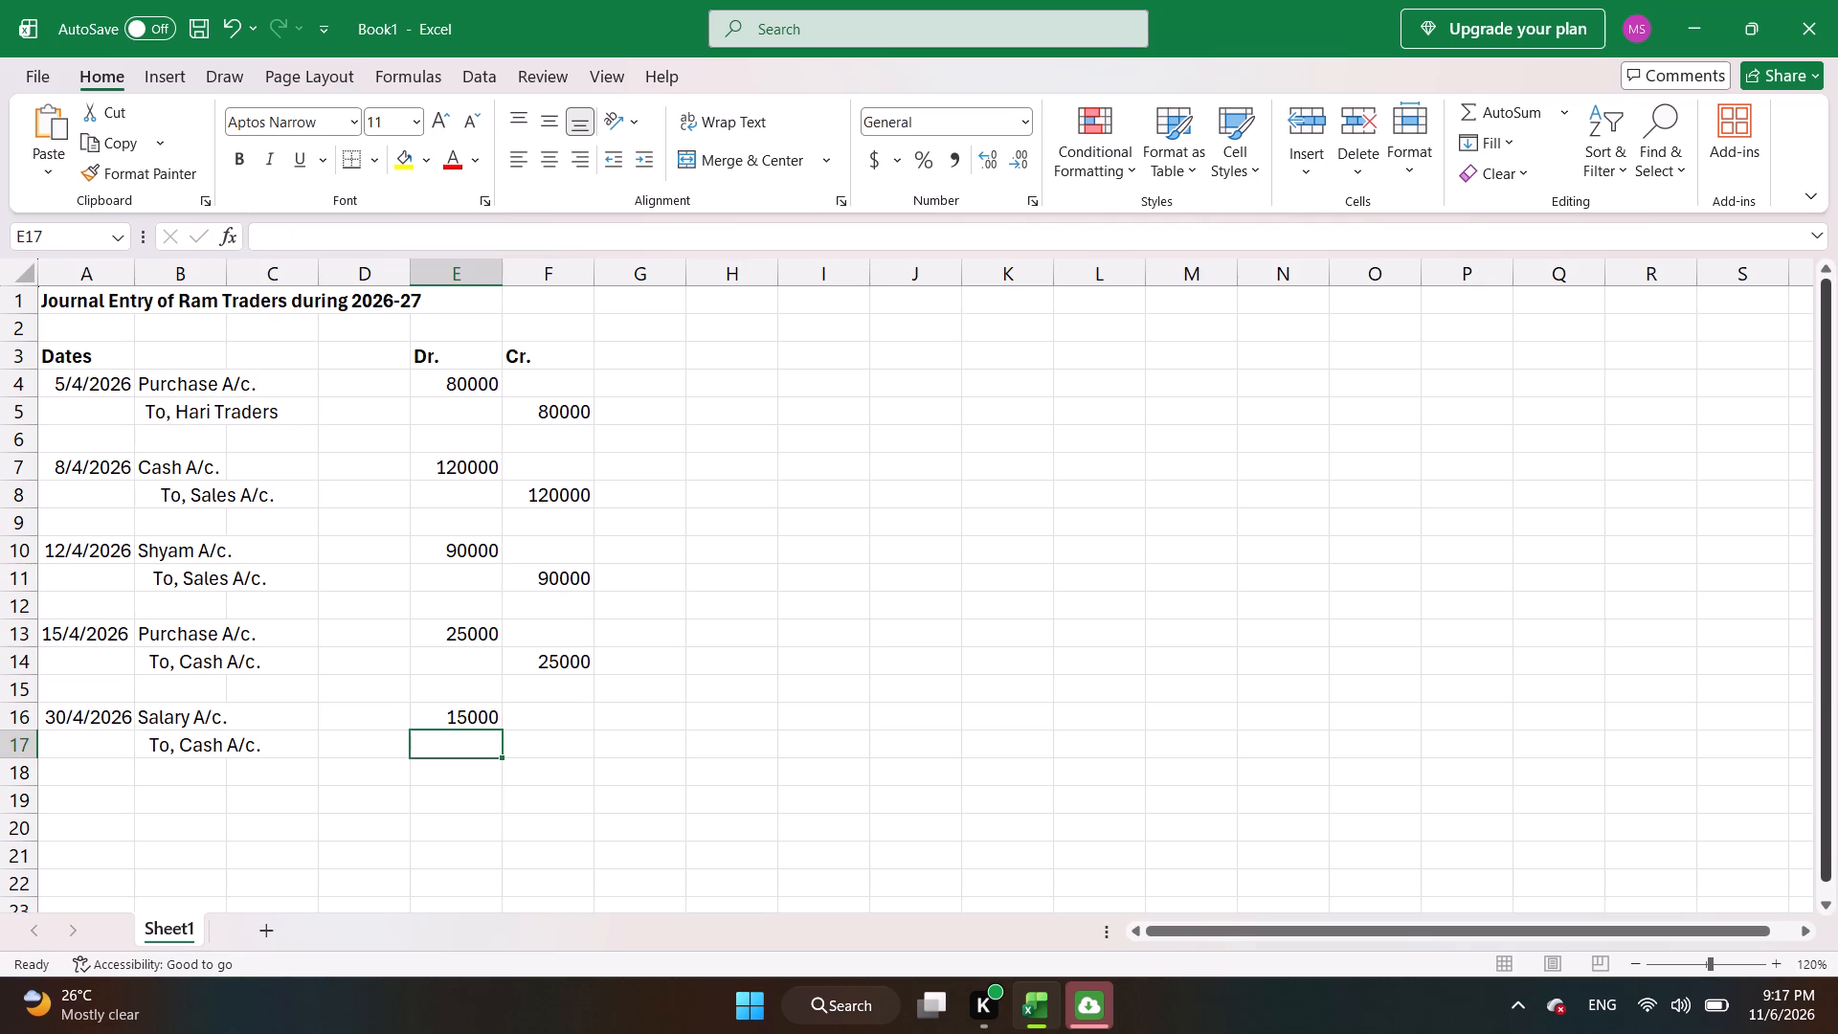
Fill the Cr. amount in cell F17 with the formula =E16, linking it to the salary debit.
{"action": "left_click", "coordinate": [543, 751]}
{"action": "key", "text": "equal"}
{"action": "left_click", "coordinate": [488, 712]}
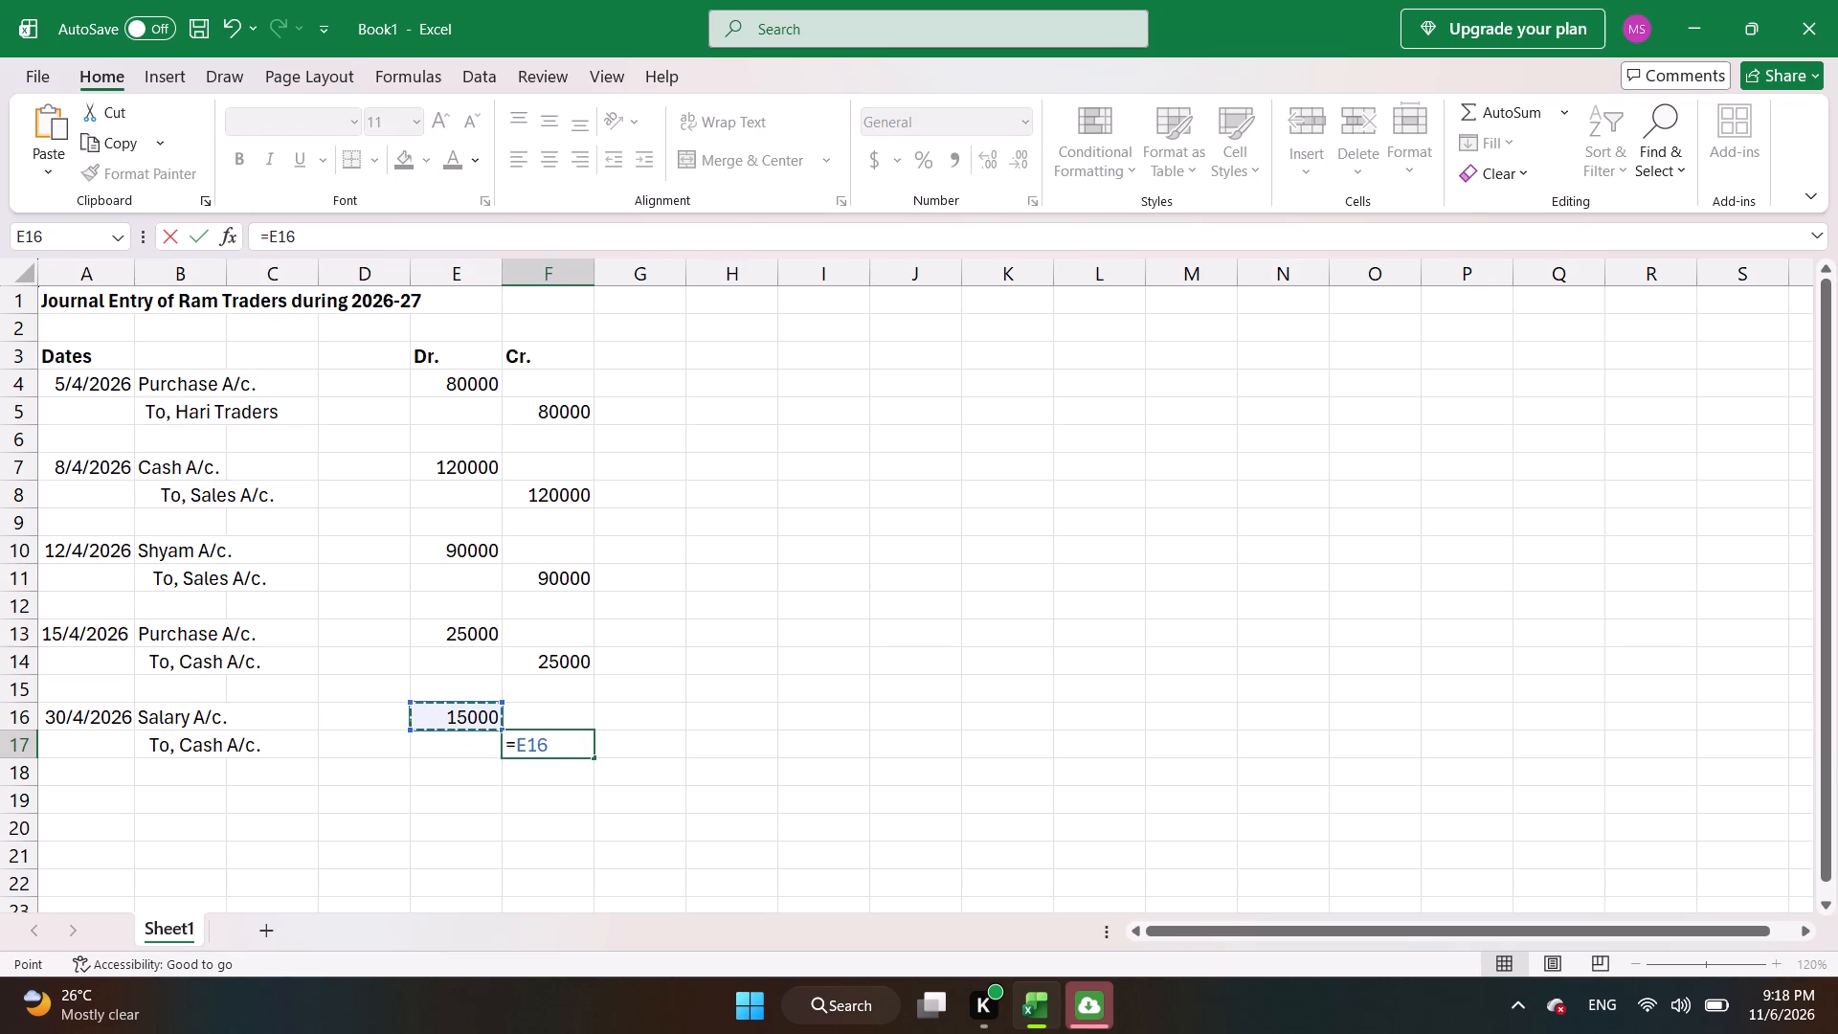
{"action": "key", "text": "Return"}
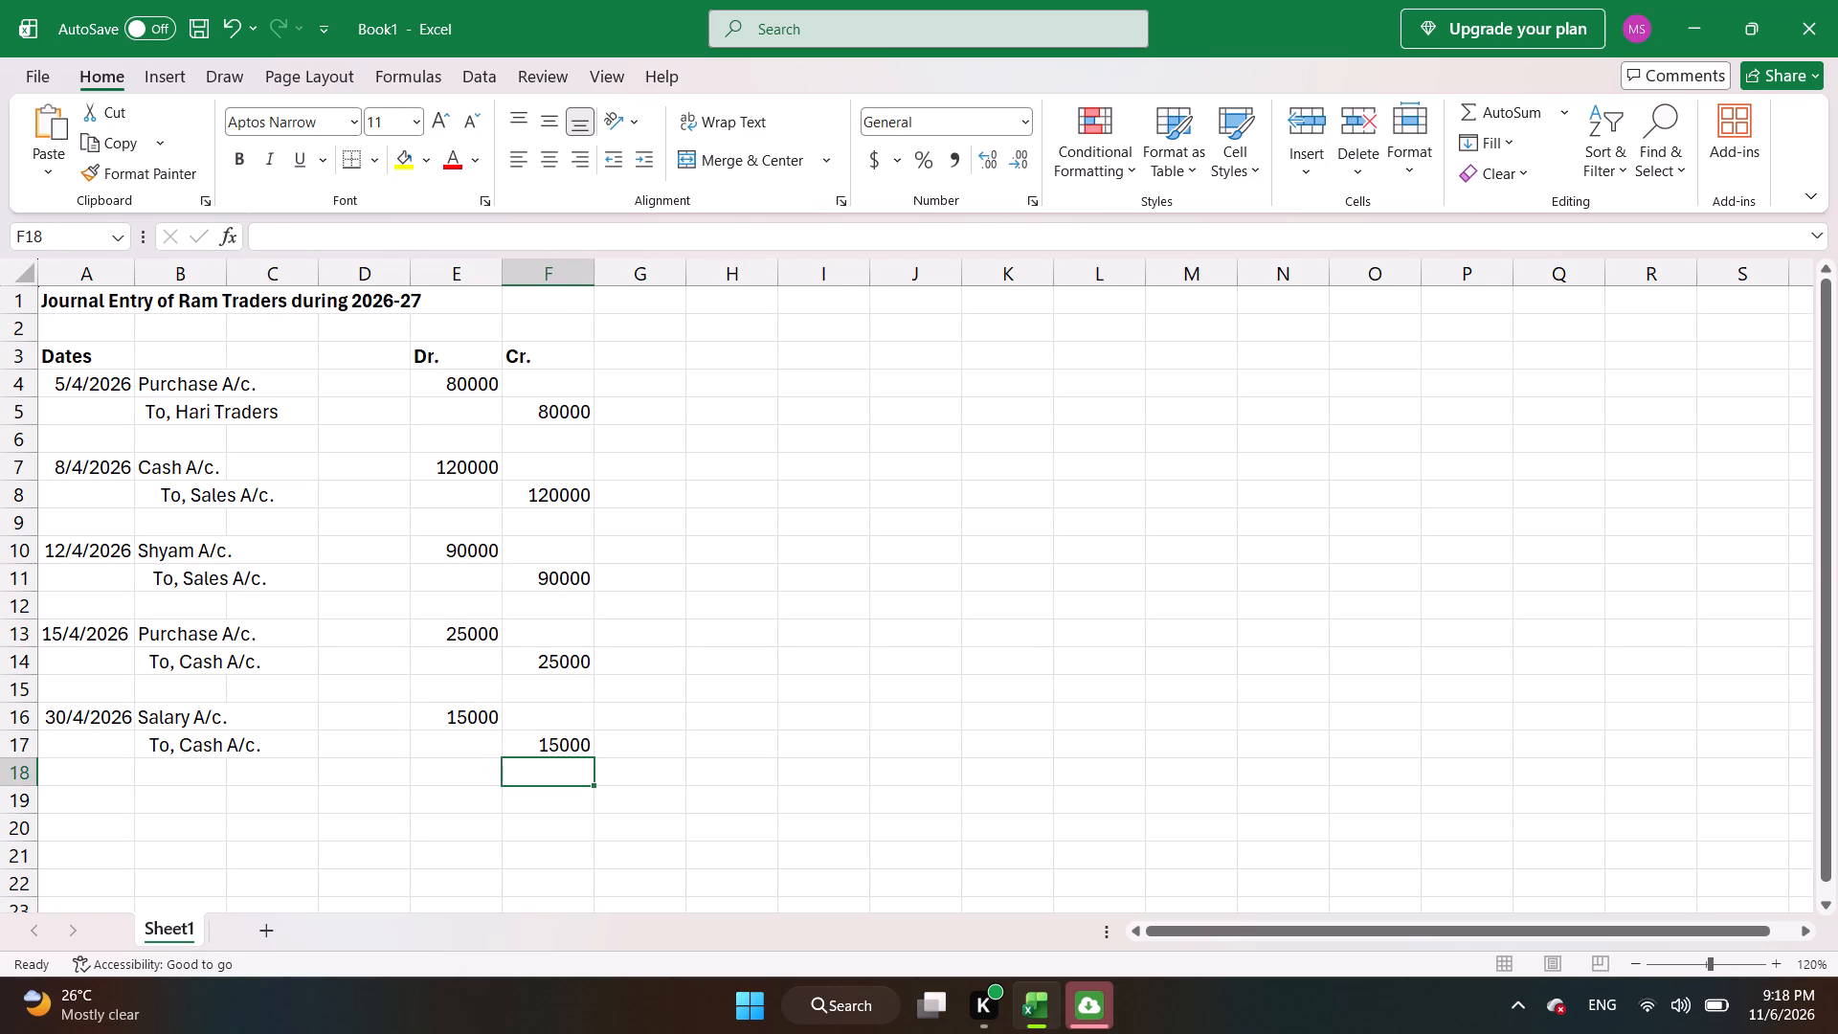
Enter the date 30/4/26 in cell A18 directly below the salary entry.
{"action": "left_click", "coordinate": [73, 781]}
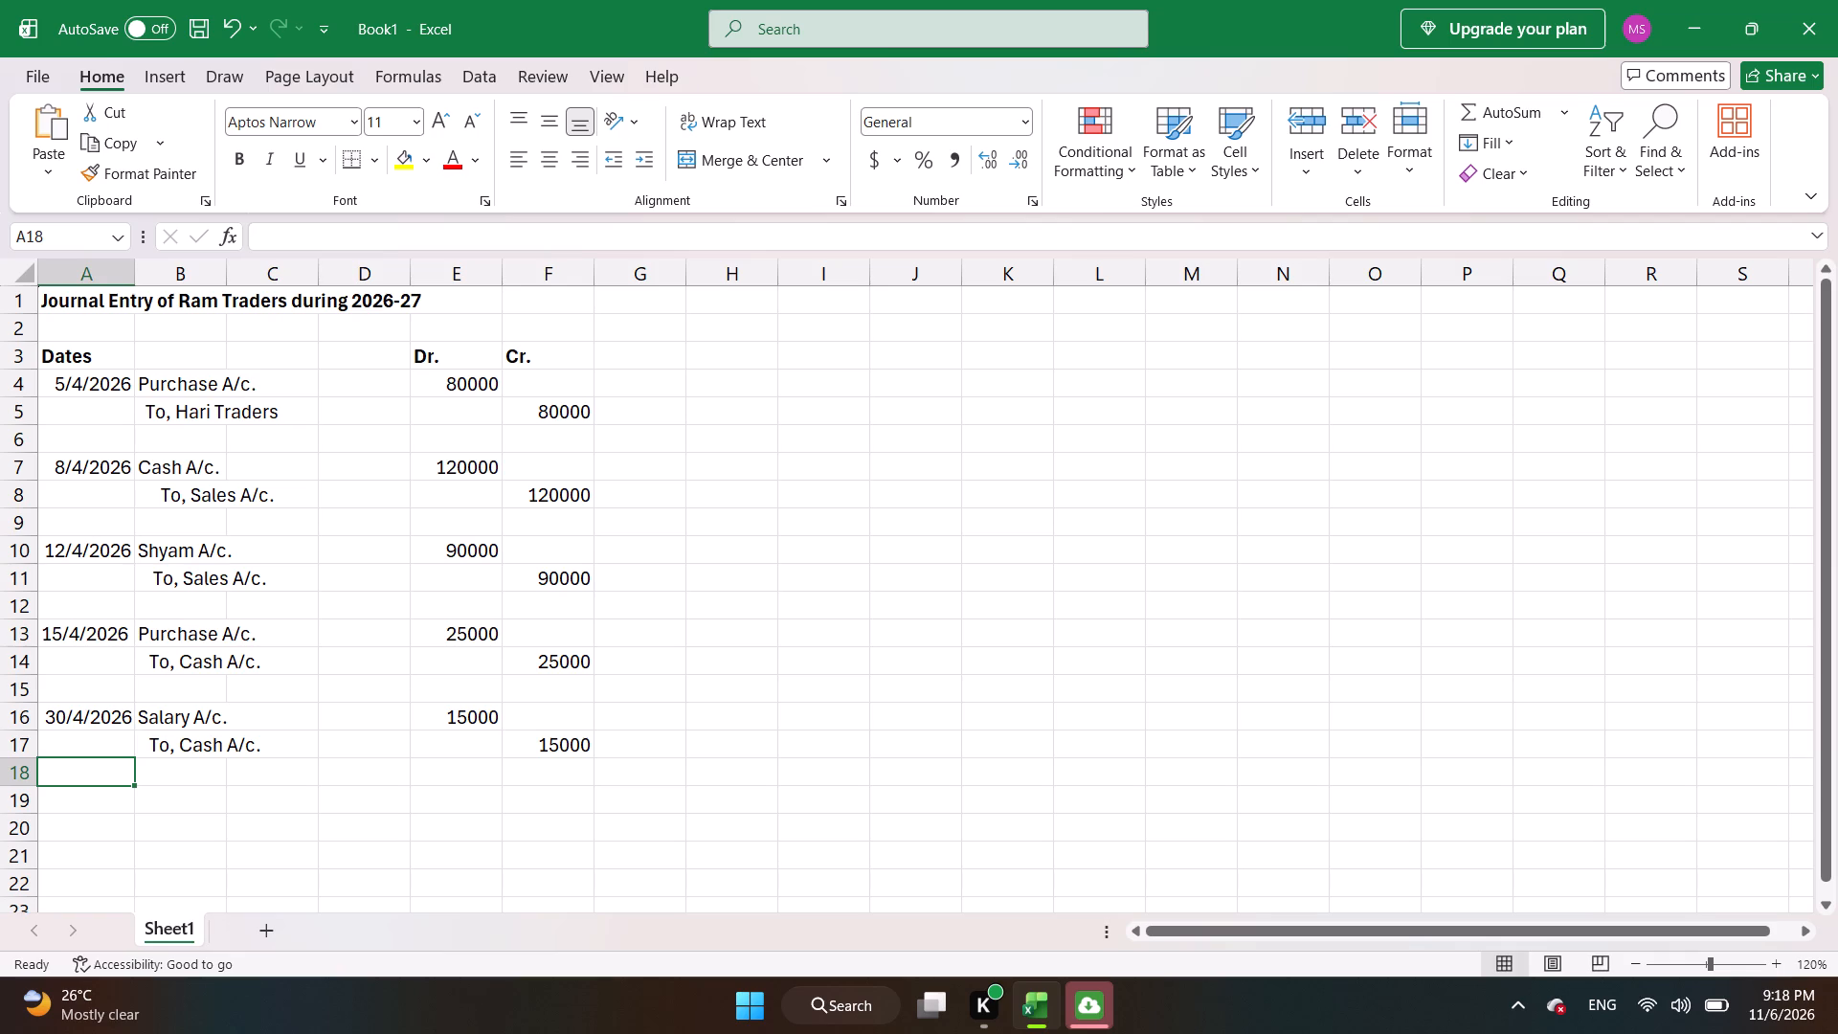
{"action": "key", "text": "3"}
{"action": "type", "text": "0/4/"}
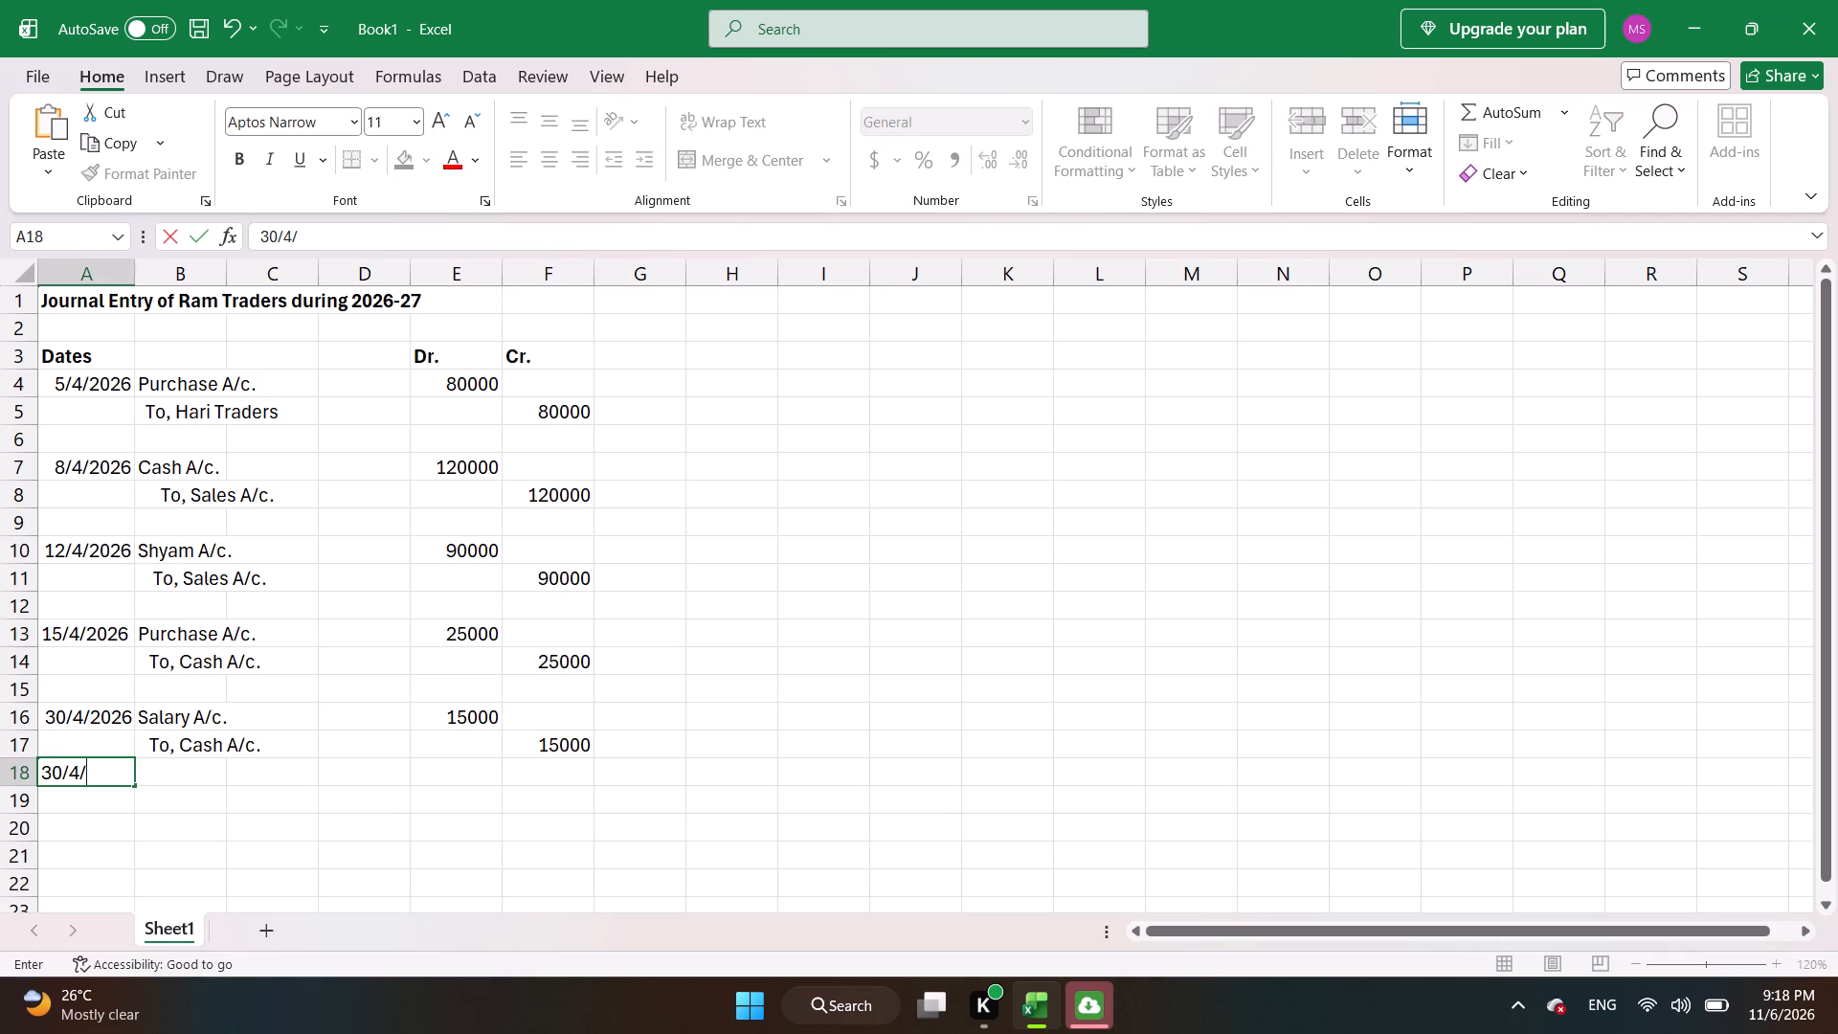
{"action": "key", "text": "2"}
{"action": "key", "text": "6"}
{"action": "key", "text": "Return"}
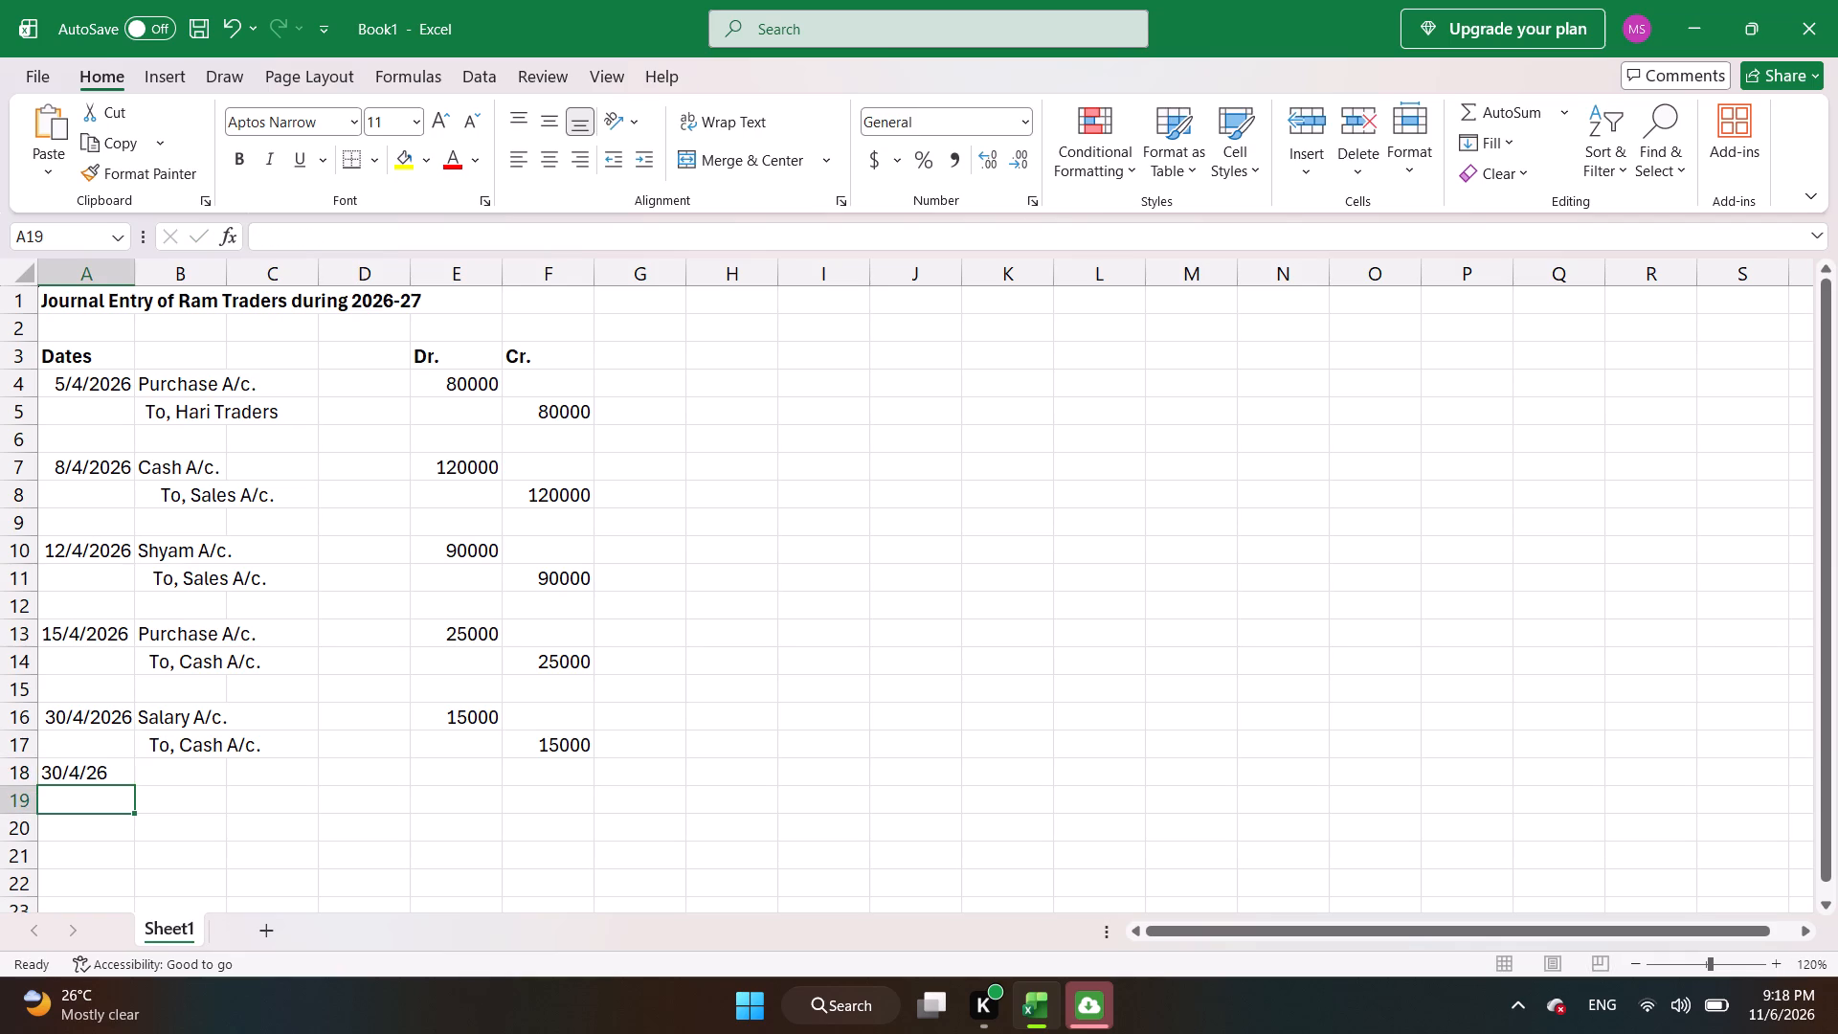
Apply the Long Date number format to the date cell A18.
{"action": "left_click", "coordinate": [99, 780]}
{"action": "left_click", "coordinate": [1021, 117]}
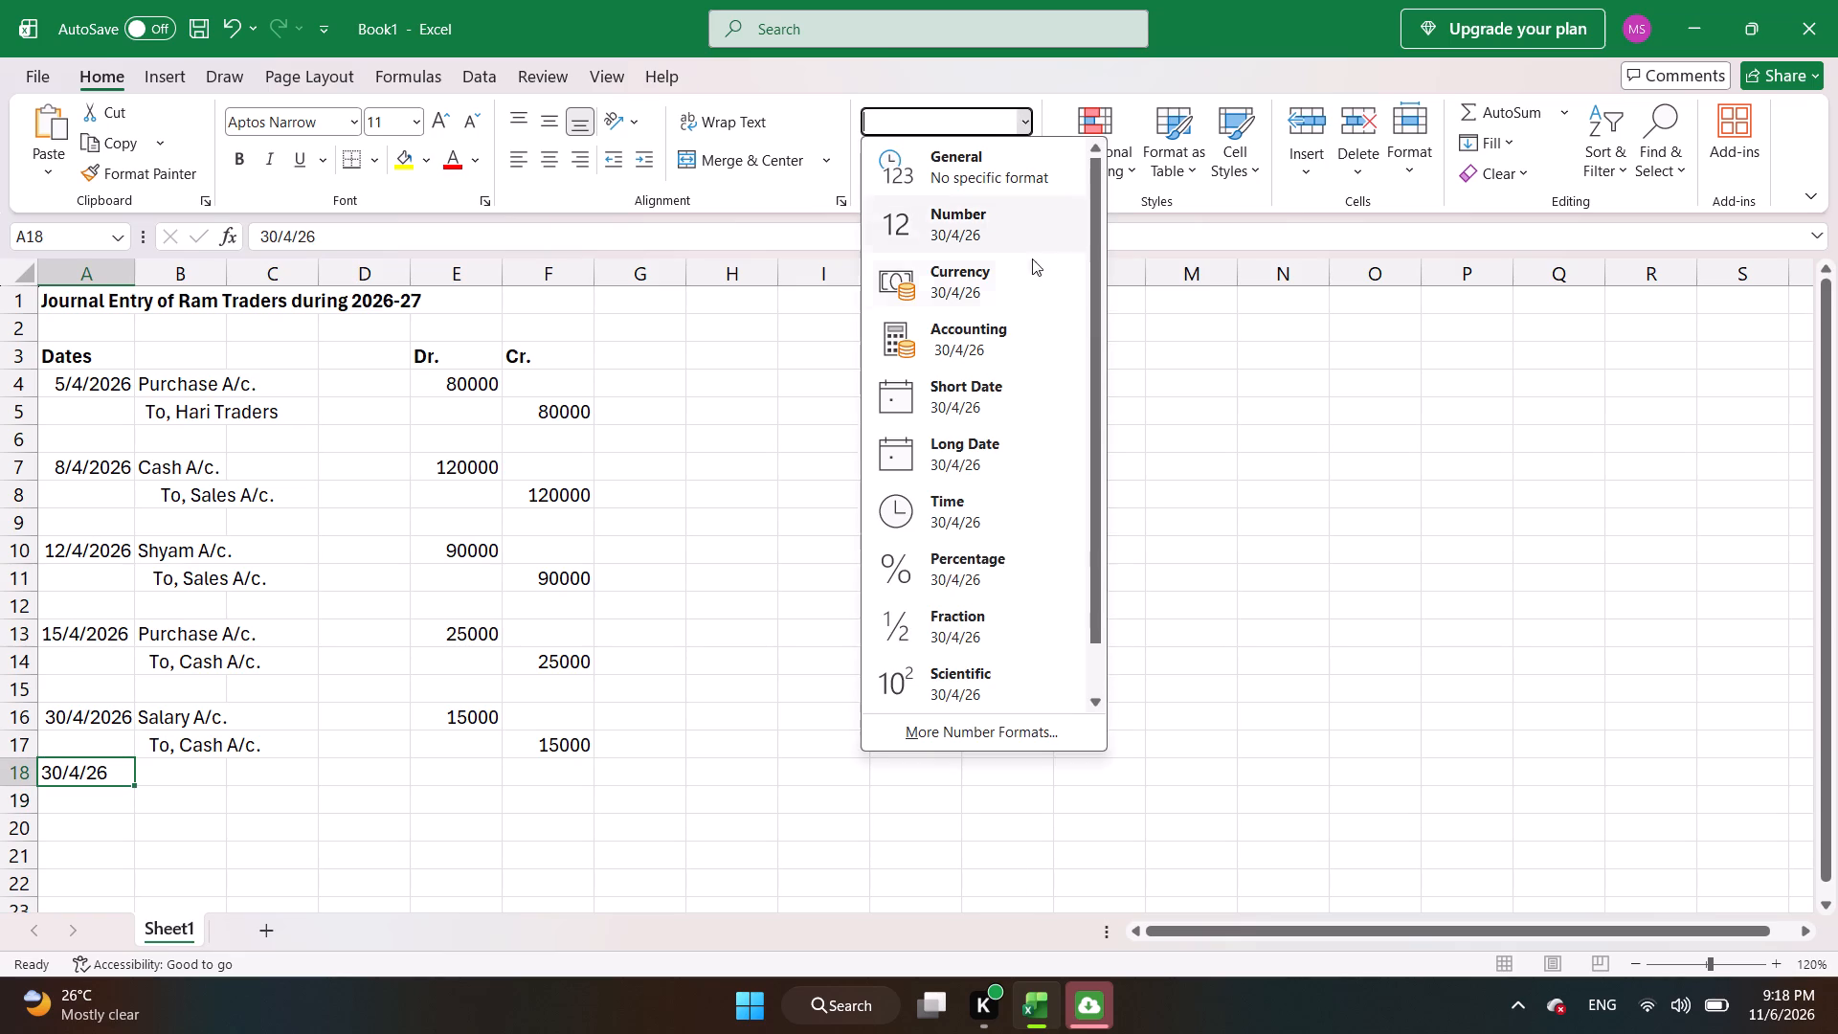
{"action": "left_click", "coordinate": [985, 438]}
Change the year of the date in cell A18 to four digits so it reads 30/4/2026.
{"action": "left_click", "coordinate": [96, 778]}
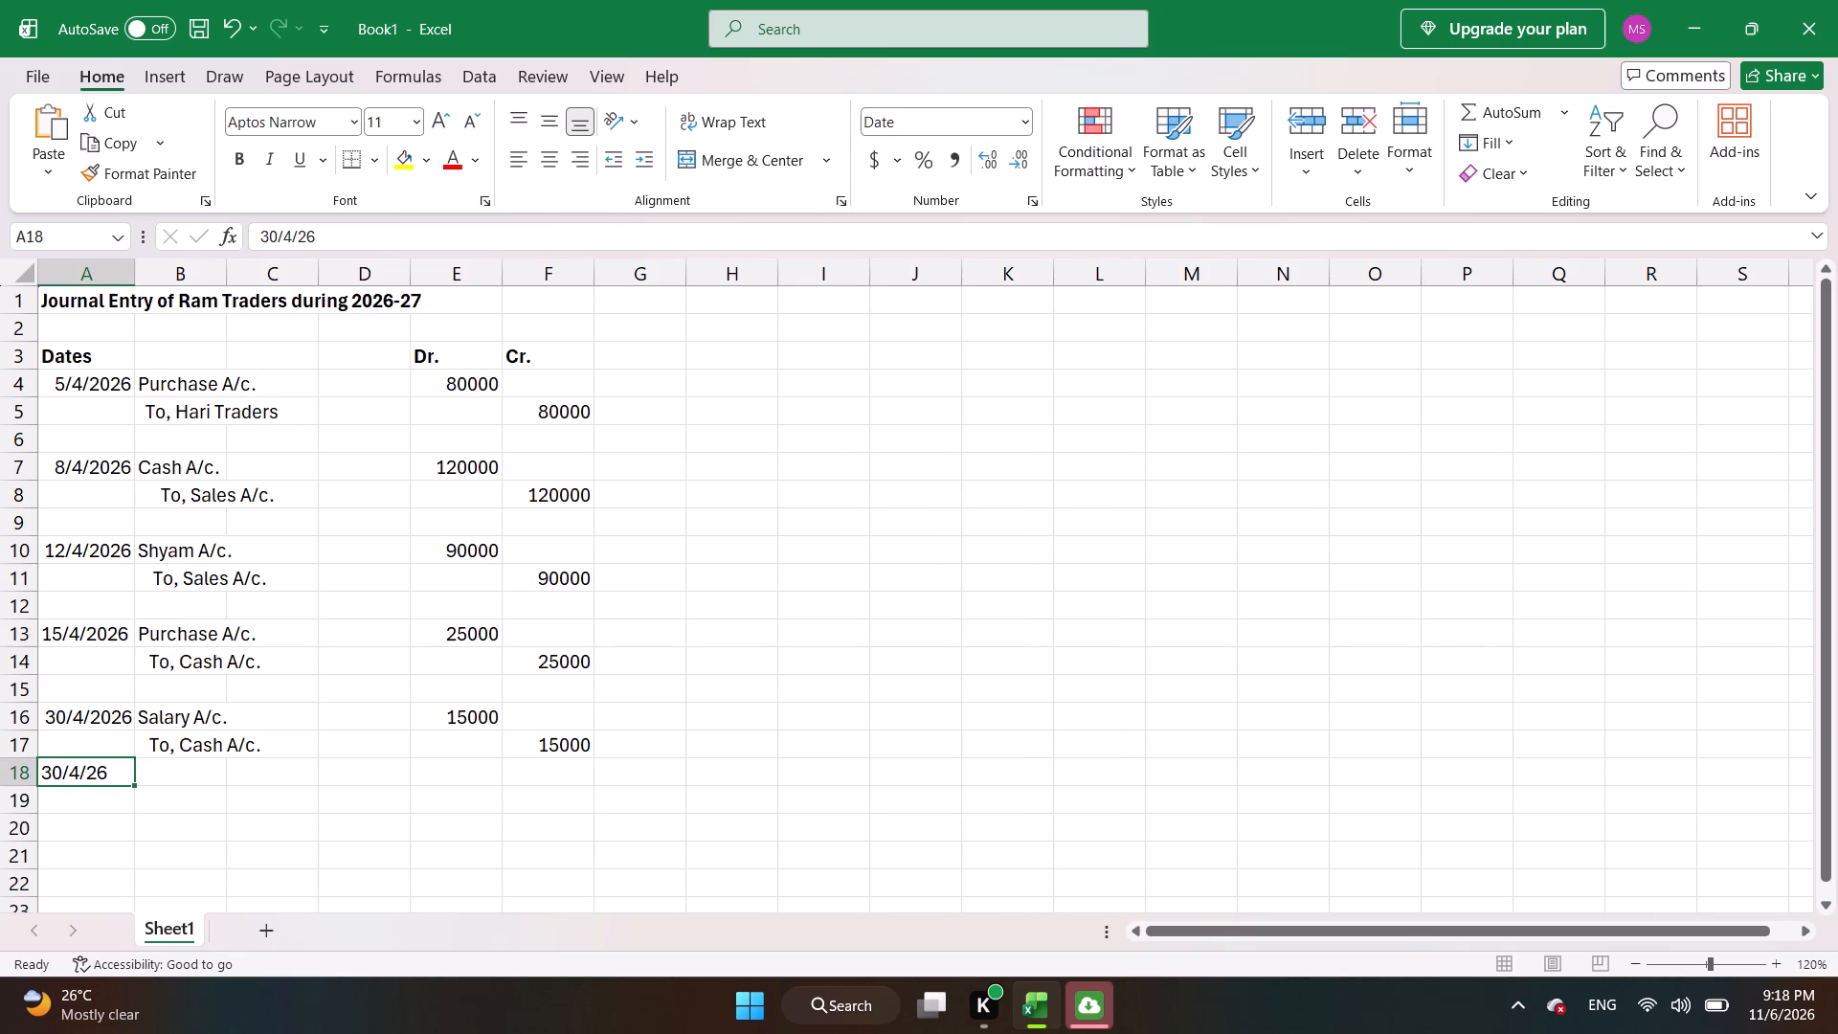
{"action": "left_click", "coordinate": [367, 236]}
{"action": "key", "text": "BackSpace"}
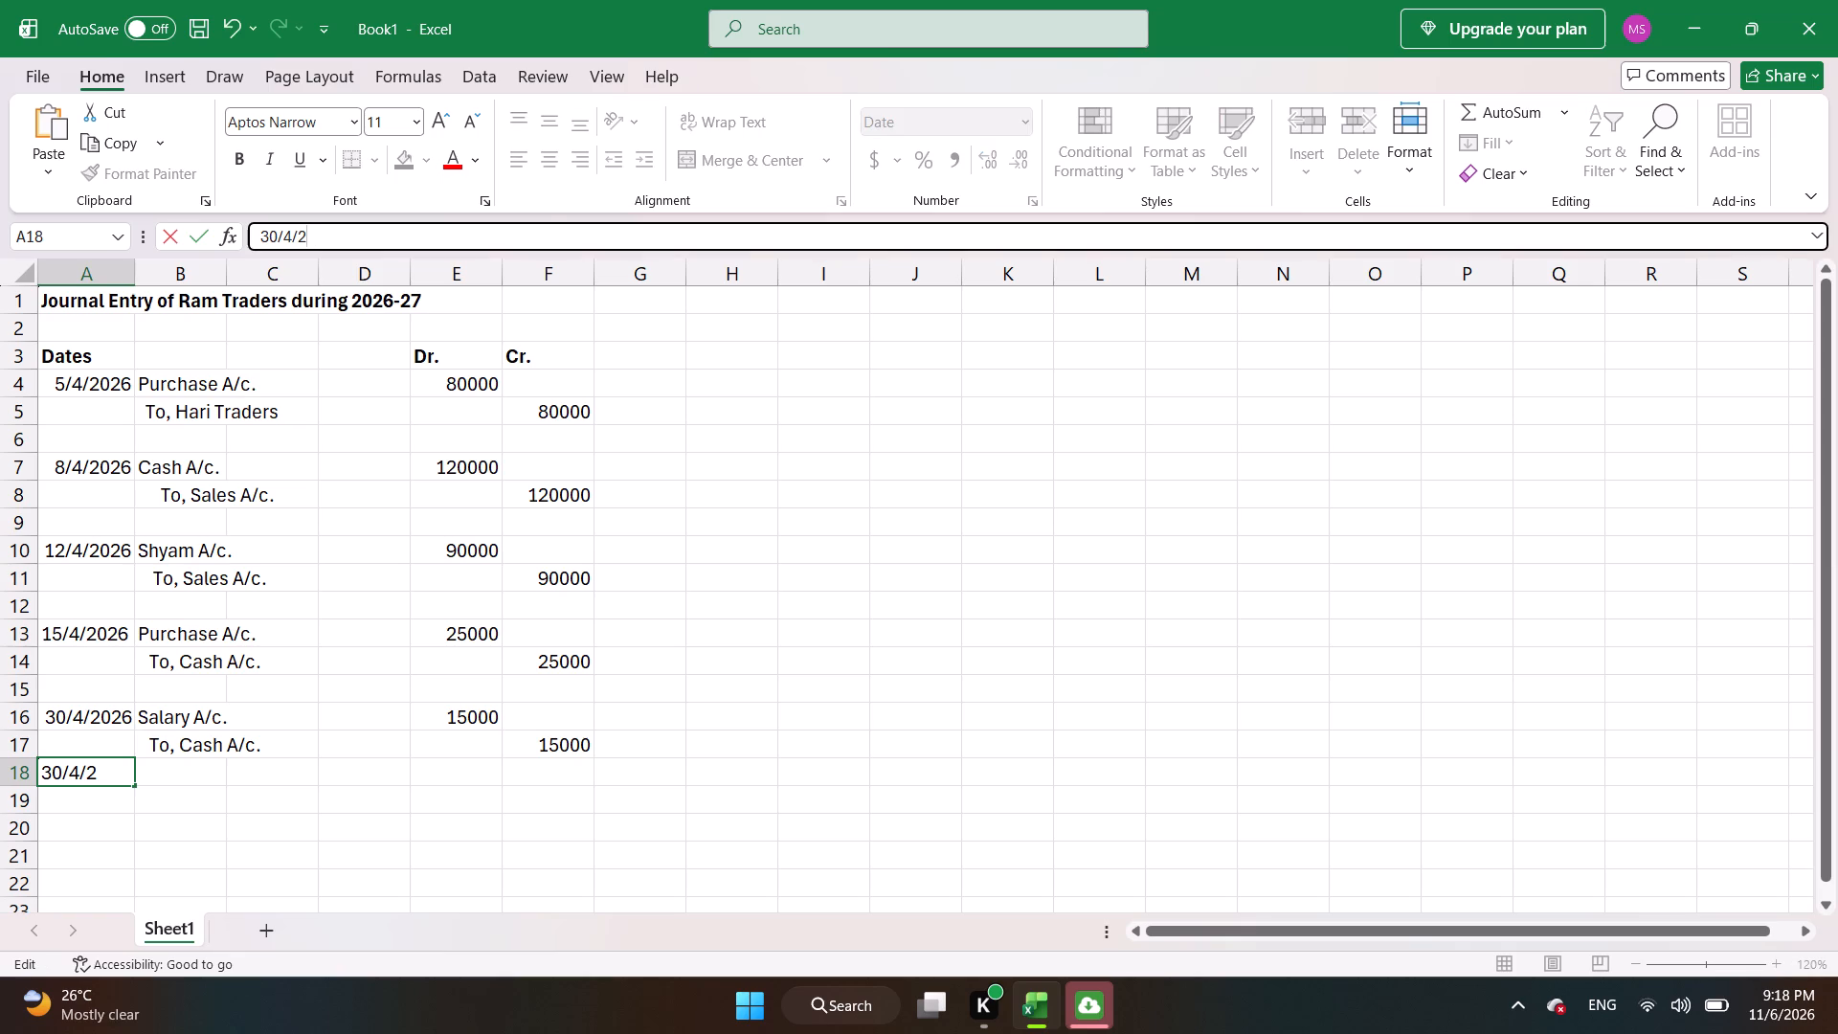
{"action": "type", "text": "026"}
{"action": "key", "text": "Return"}
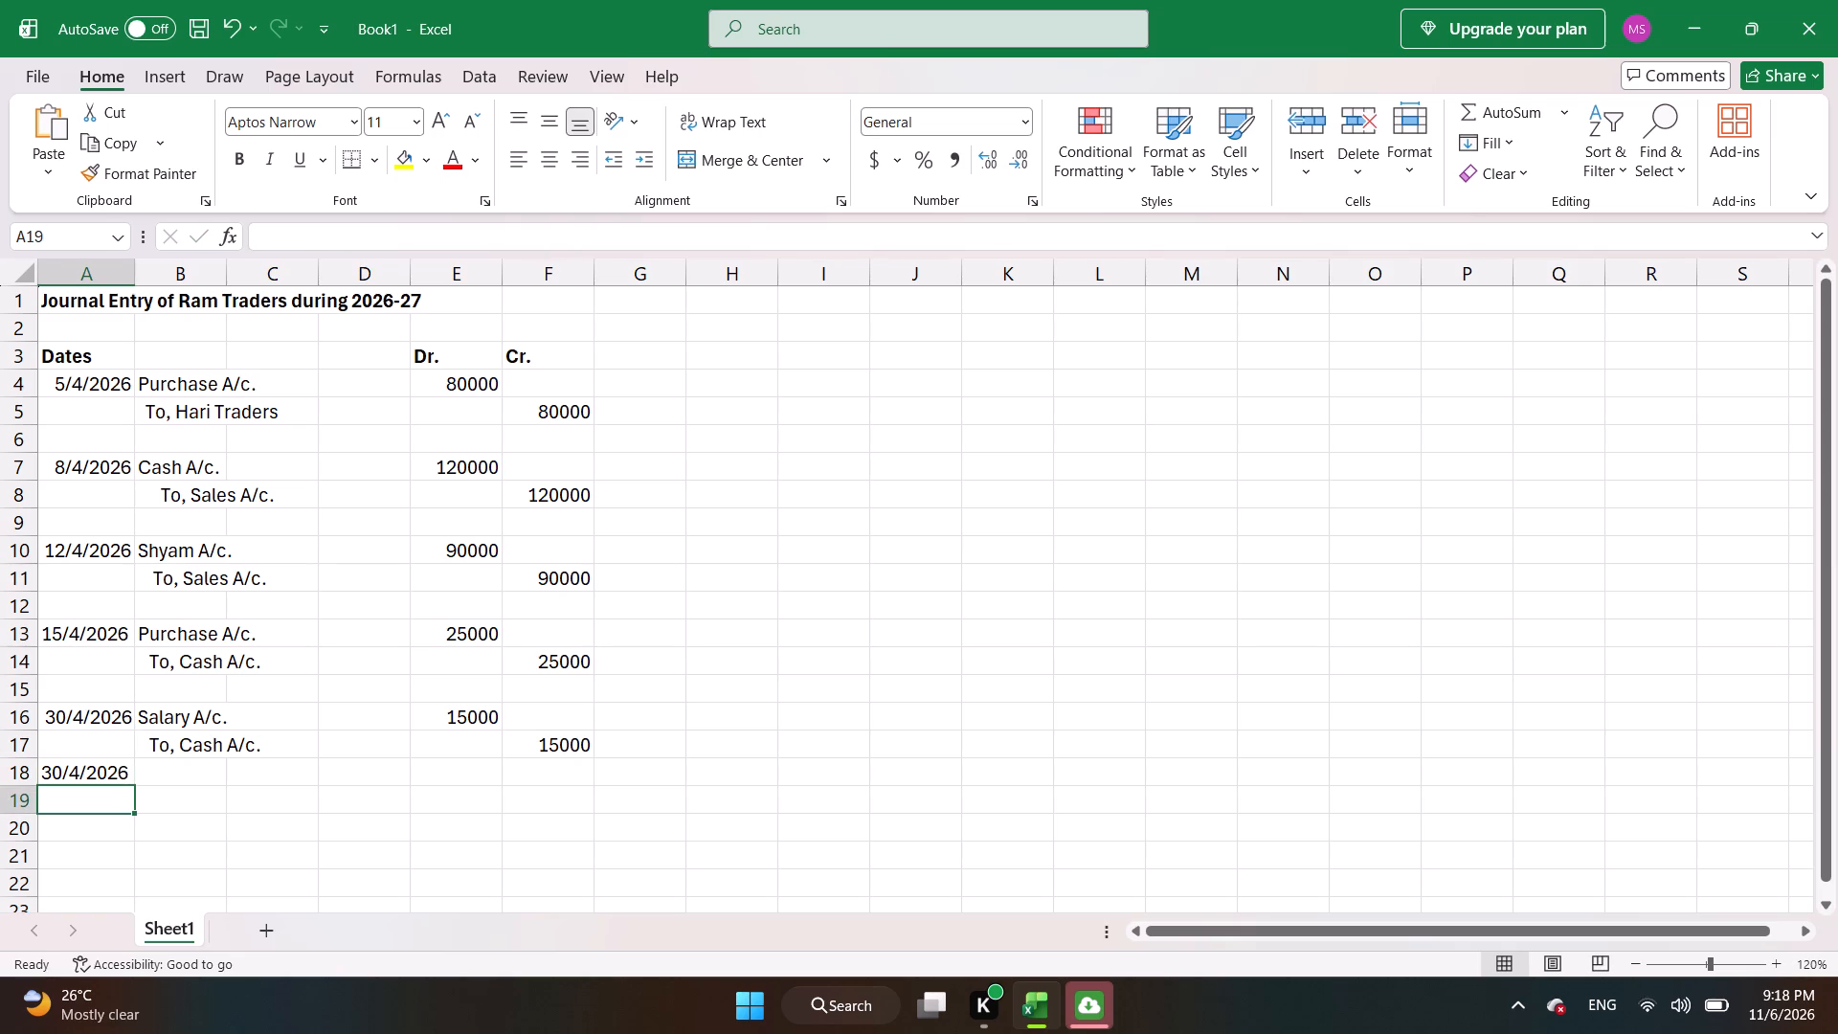
Insert a blank row above row 18 to separate the new dated entry from the salary entry.
{"action": "left_click", "coordinate": [7, 777]}
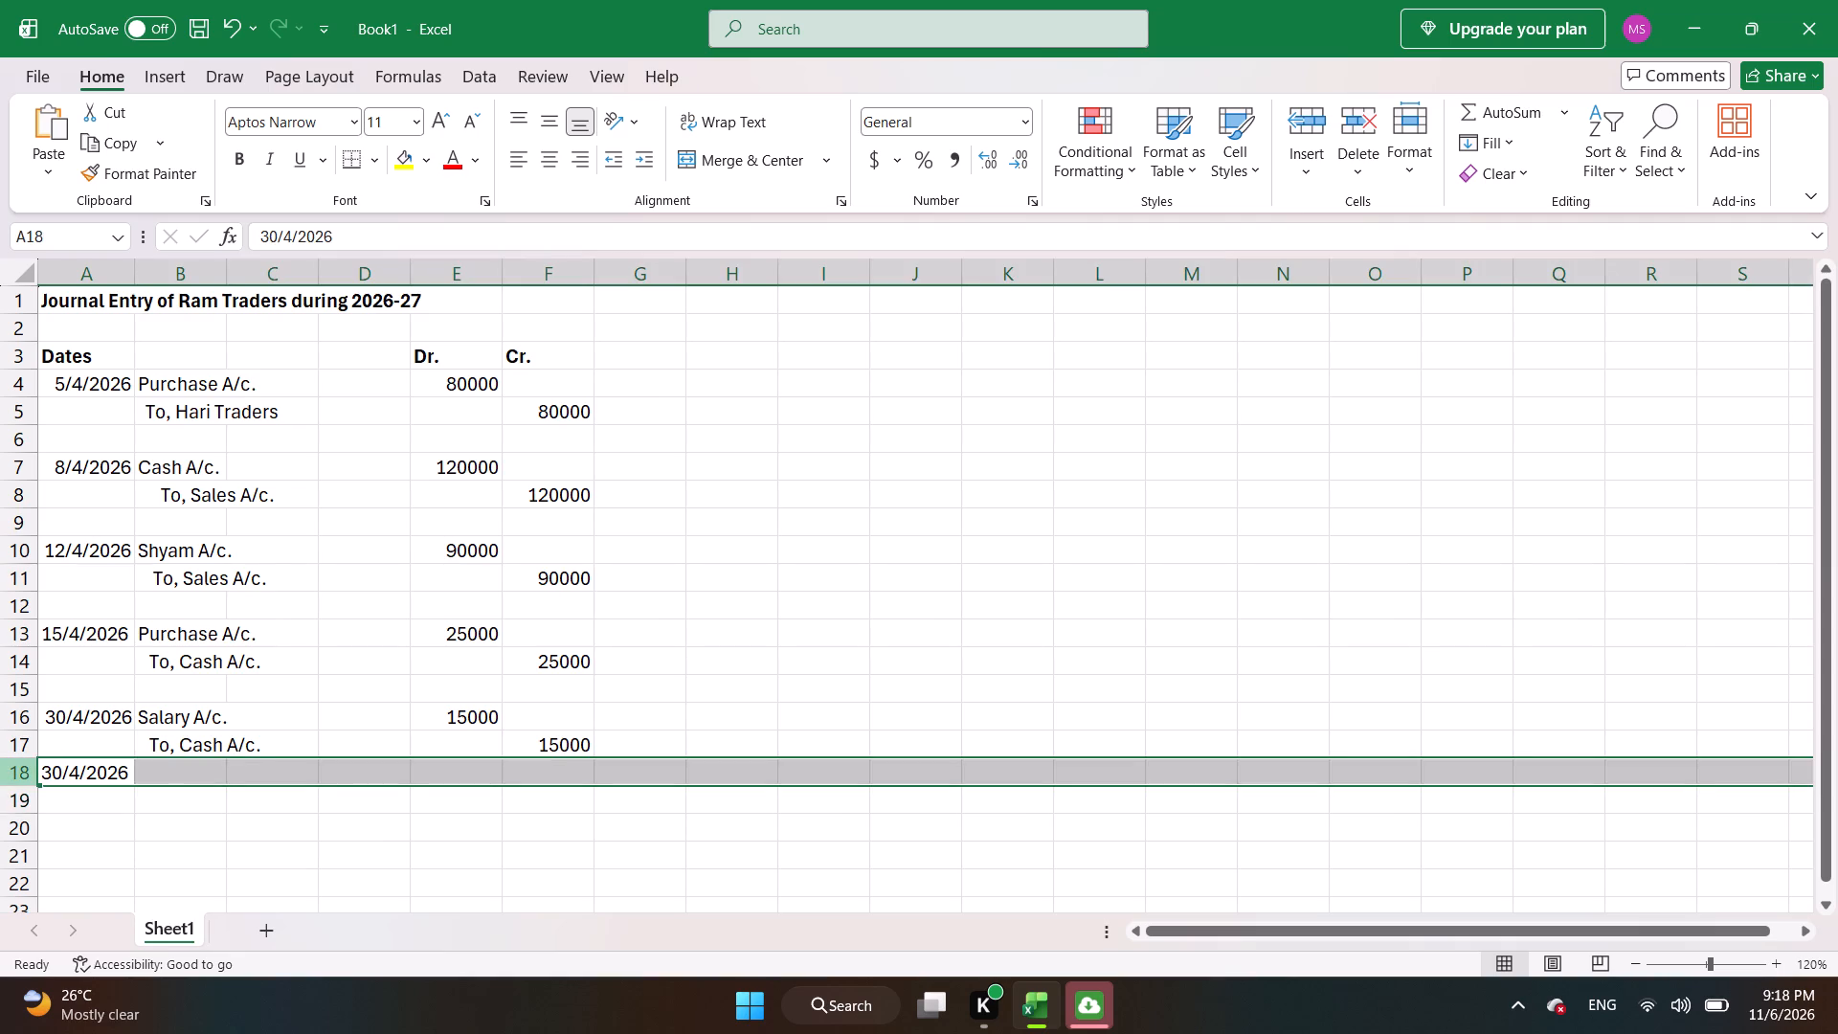
{"action": "right_click", "coordinate": [7, 771]}
{"action": "left_click", "coordinate": [44, 543]}
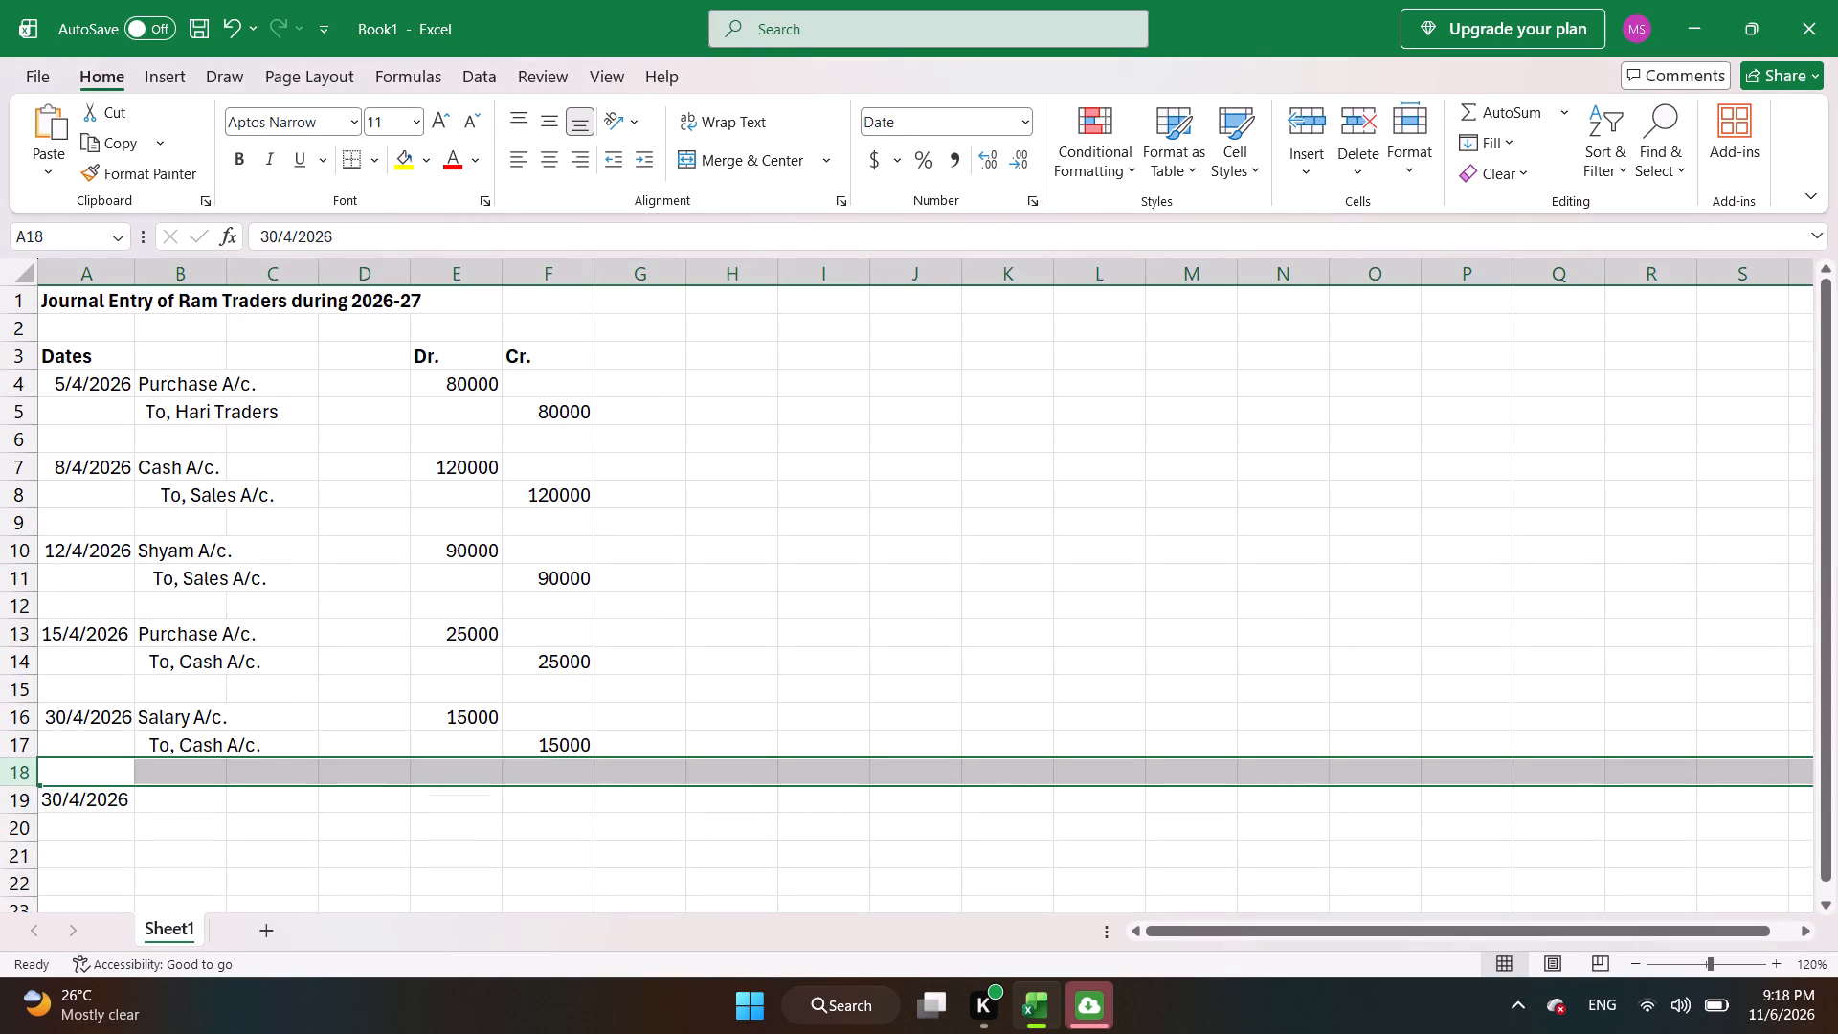
Enter the account name "Rent A/c." in cell B19 beside the 30/4/2026 date.
{"action": "left_click", "coordinate": [175, 798]}
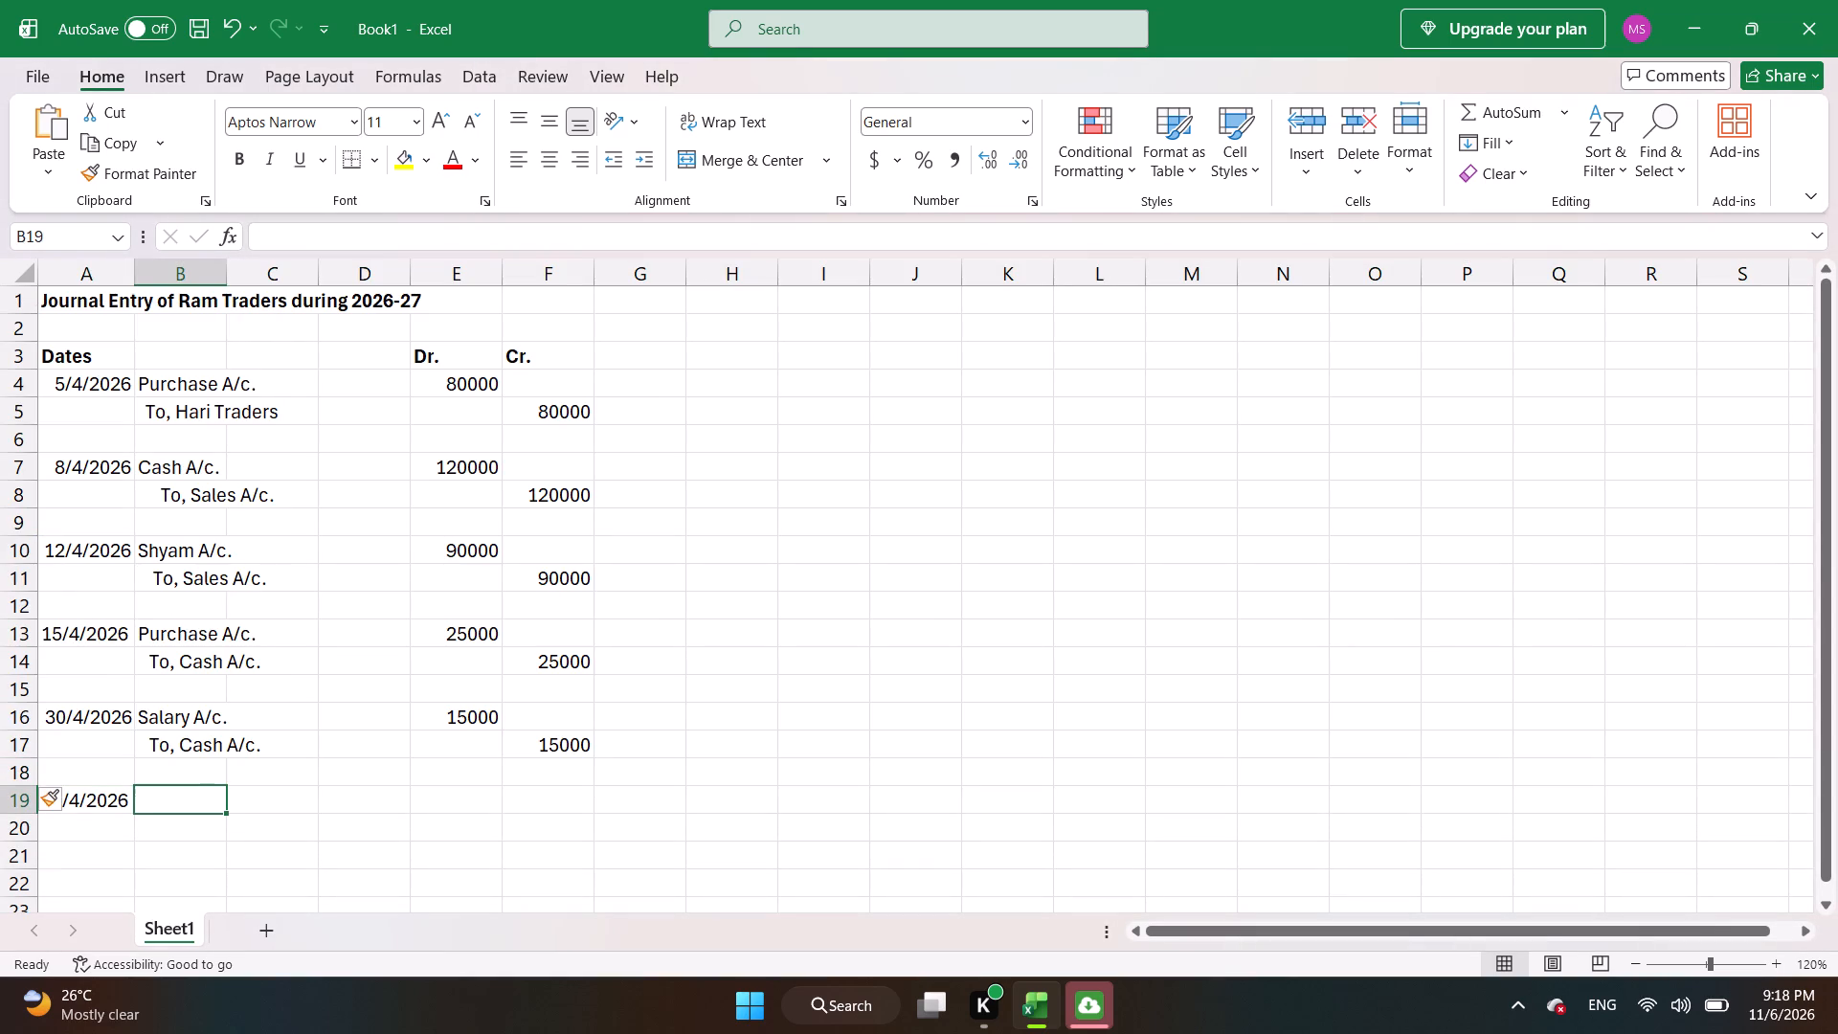
{"action": "double_click", "coordinate": [829, 743]}
{"action": "left_click", "coordinate": [159, 801]}
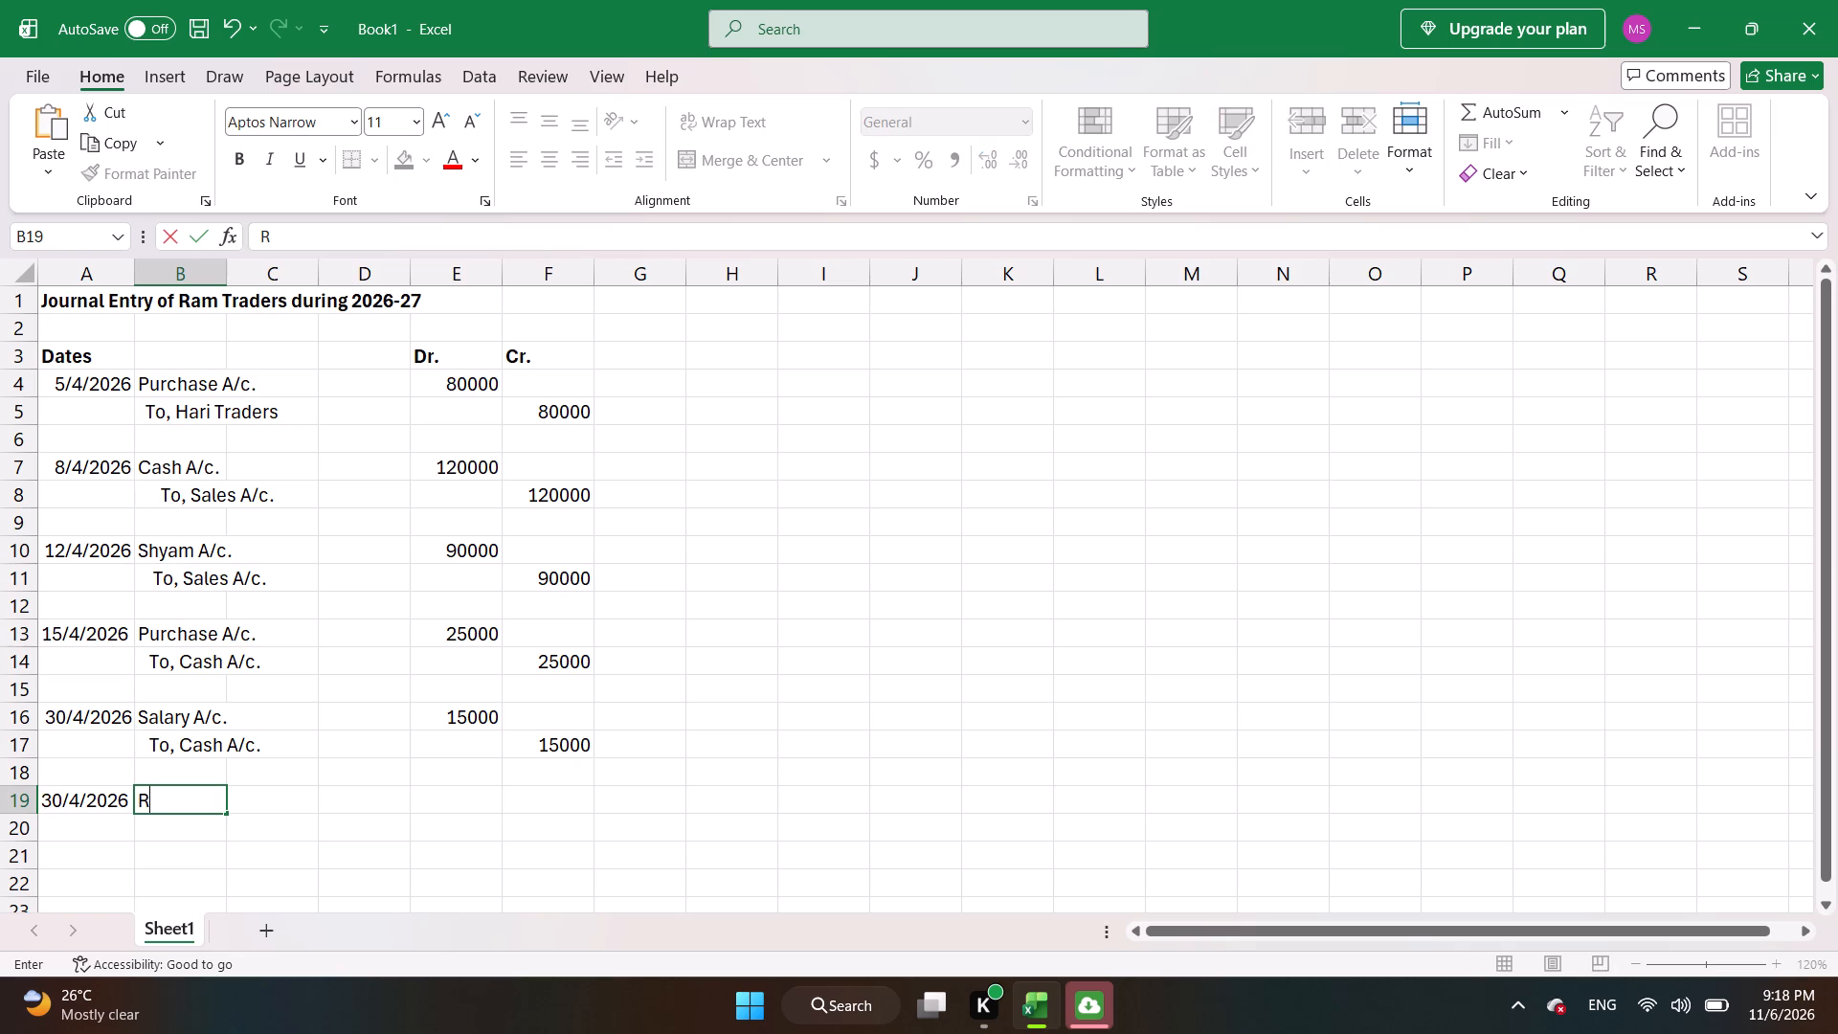
{"action": "type", "text": "en"}
{"action": "key", "text": "t"}
{"action": "key", "text": "slash"}
{"action": "type", "text": "c,"}
{"action": "key", "text": "BackSpace"}
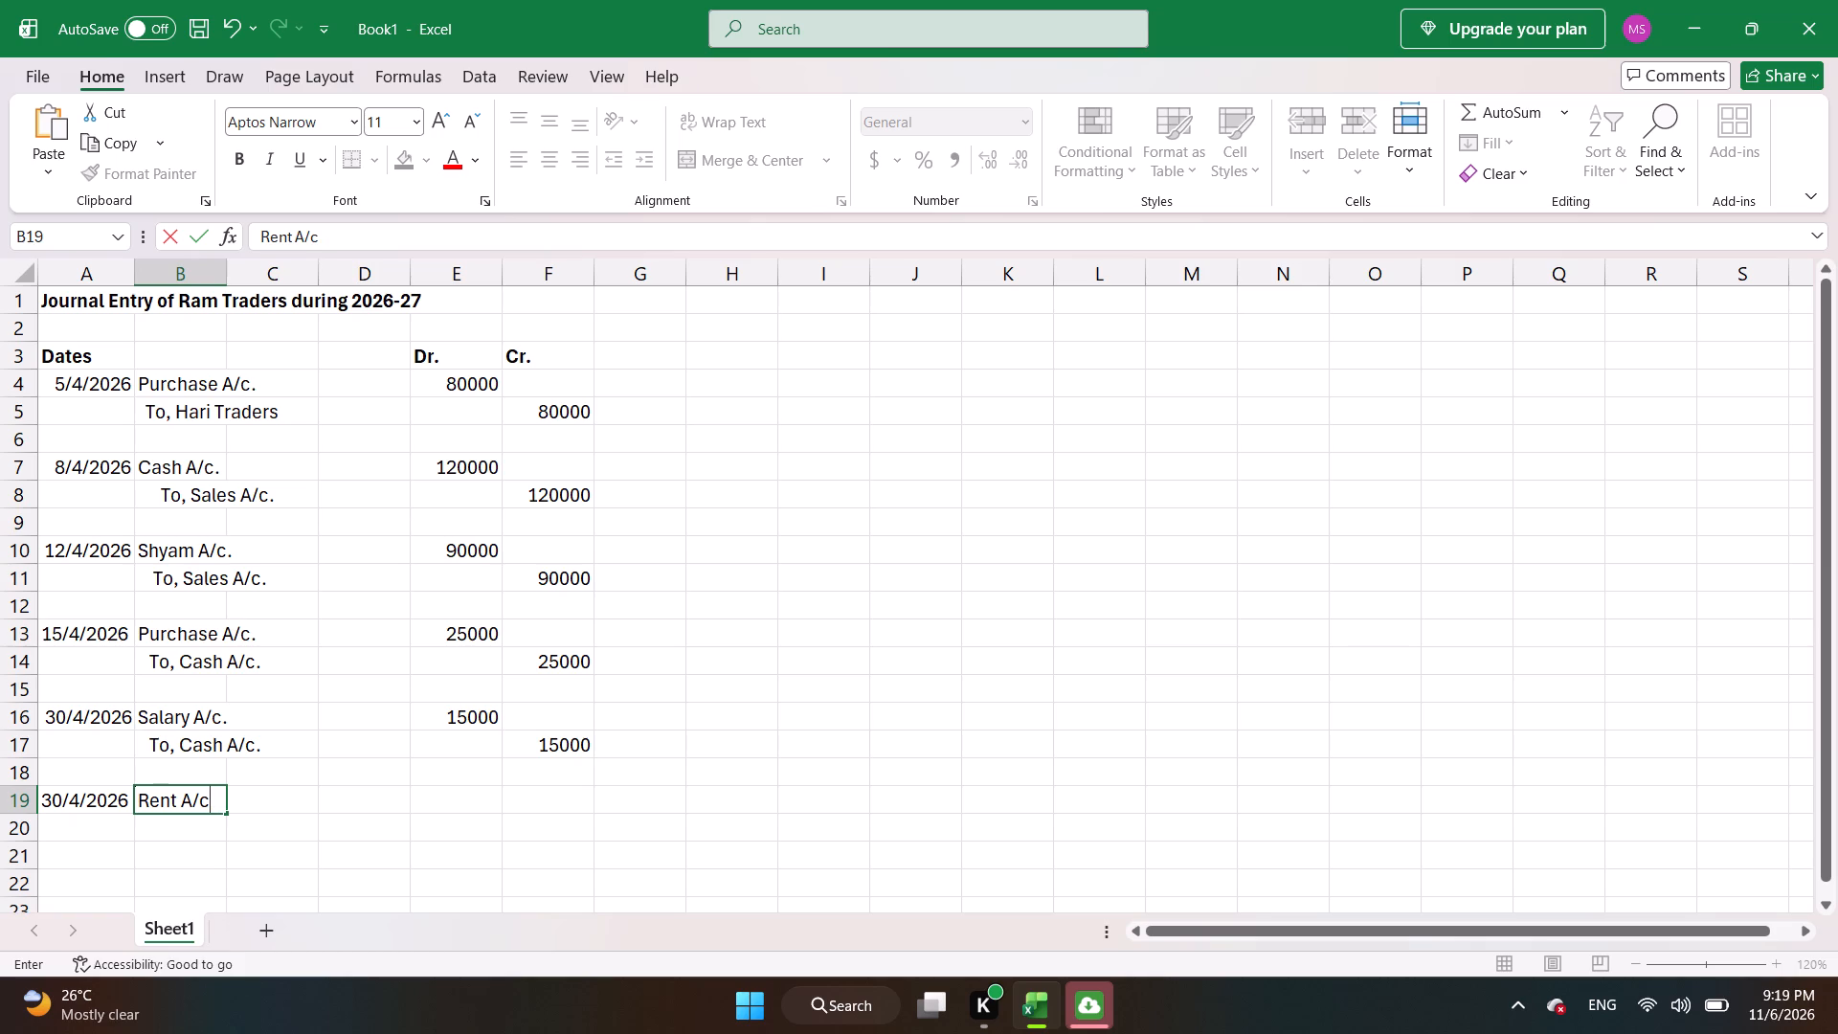
{"action": "key", "text": "comma"}
{"action": "key", "text": "BackSpace"}
{"action": "key", "text": "m"}
{"action": "key", "text": "BackSpace"}
{"action": "key", "text": "comma"}
{"action": "key", "text": "BackSpace"}
{"action": "key", "text": "period"}
{"action": "key", "text": "Return"}
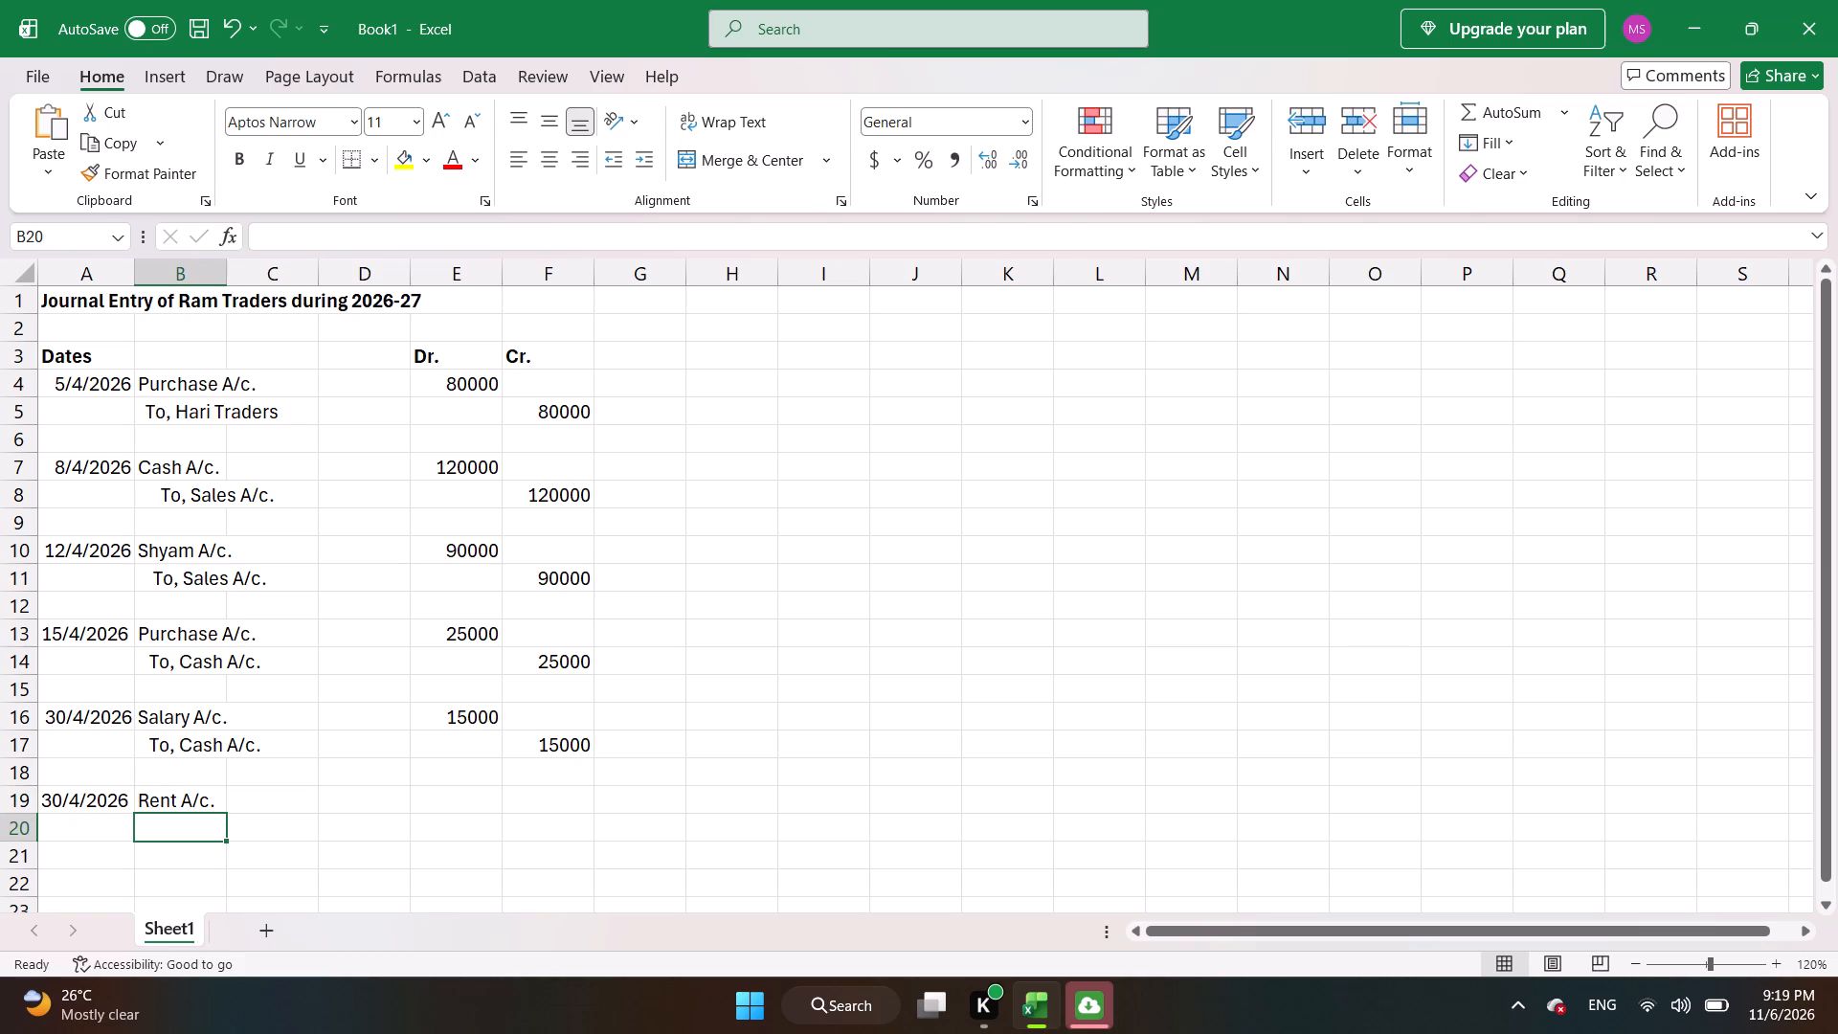
Write the credit account line "To, Bank A/c." in cell B20 below the rent account.
{"action": "key", "text": "t"}
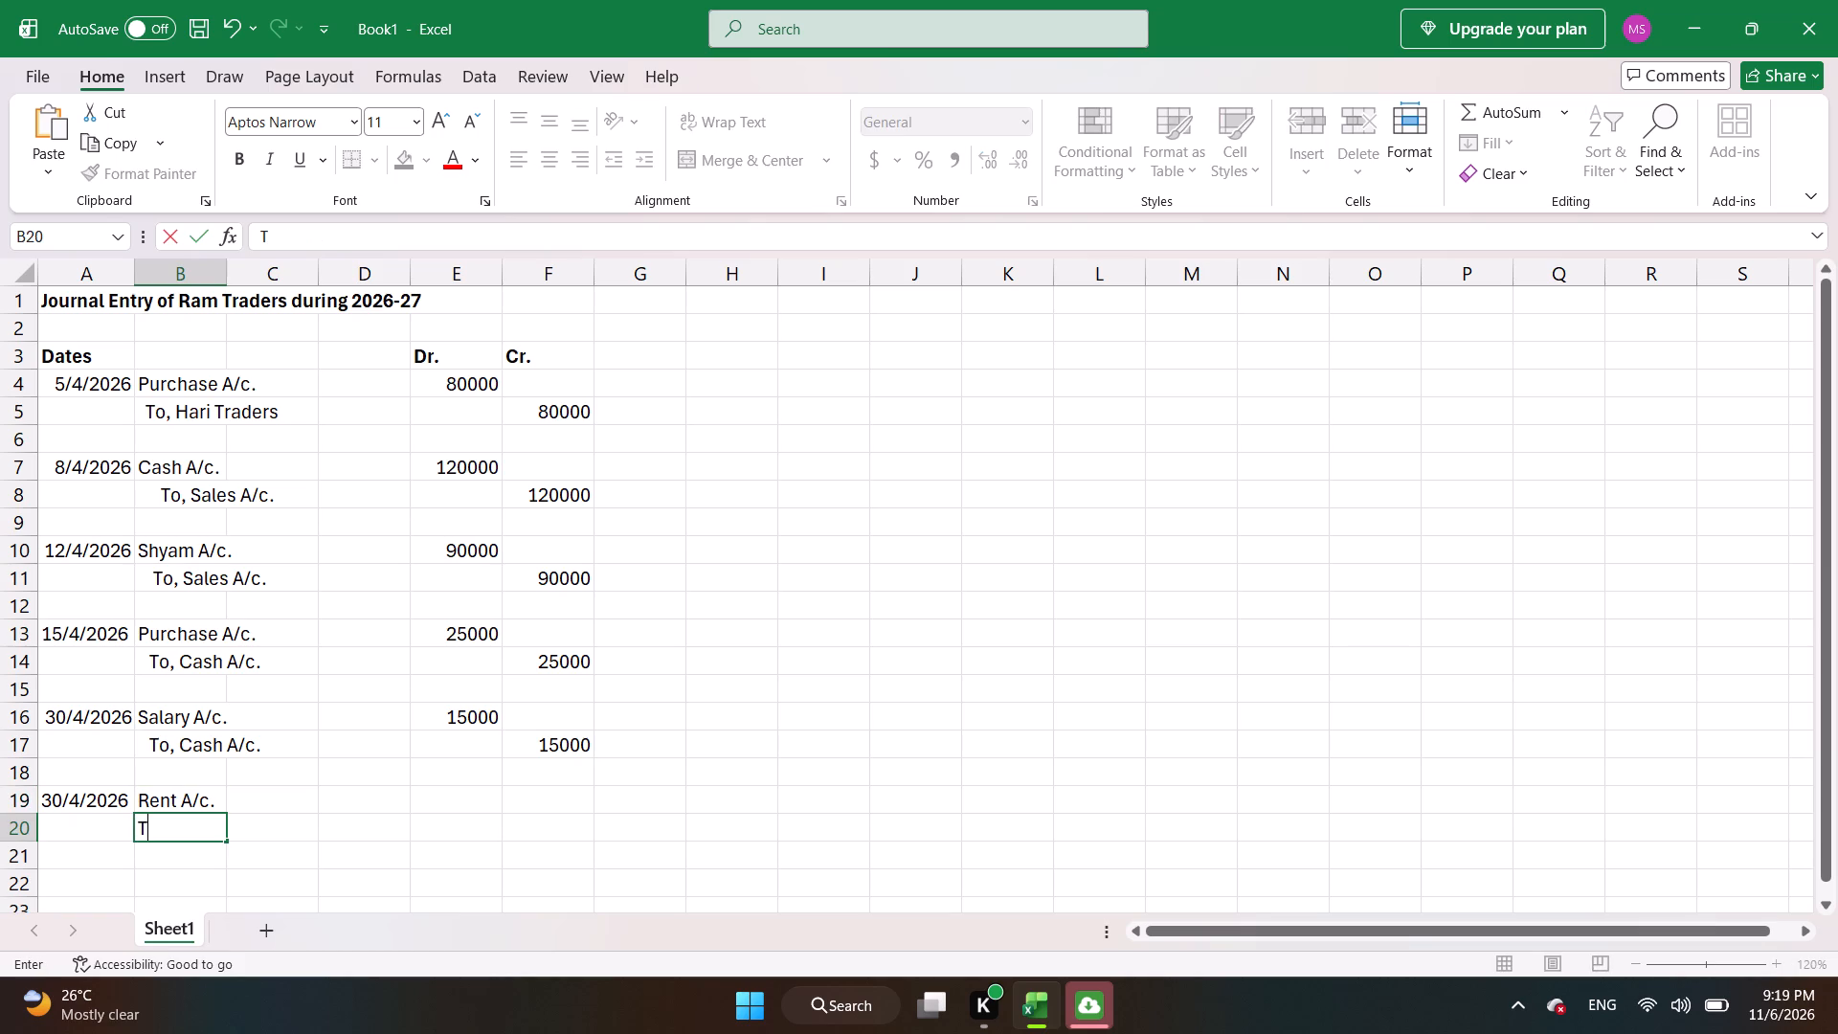
{"action": "key", "text": "o"}
{"action": "key", "text": "comma"}
{"action": "key", "text": "space"}
{"action": "key", "text": "BackSpace"}
{"action": "key", "text": "b"}
{"action": "type", "text": "am"}
{"action": "key", "text": "BackSpace"}
{"action": "key", "text": "n"}
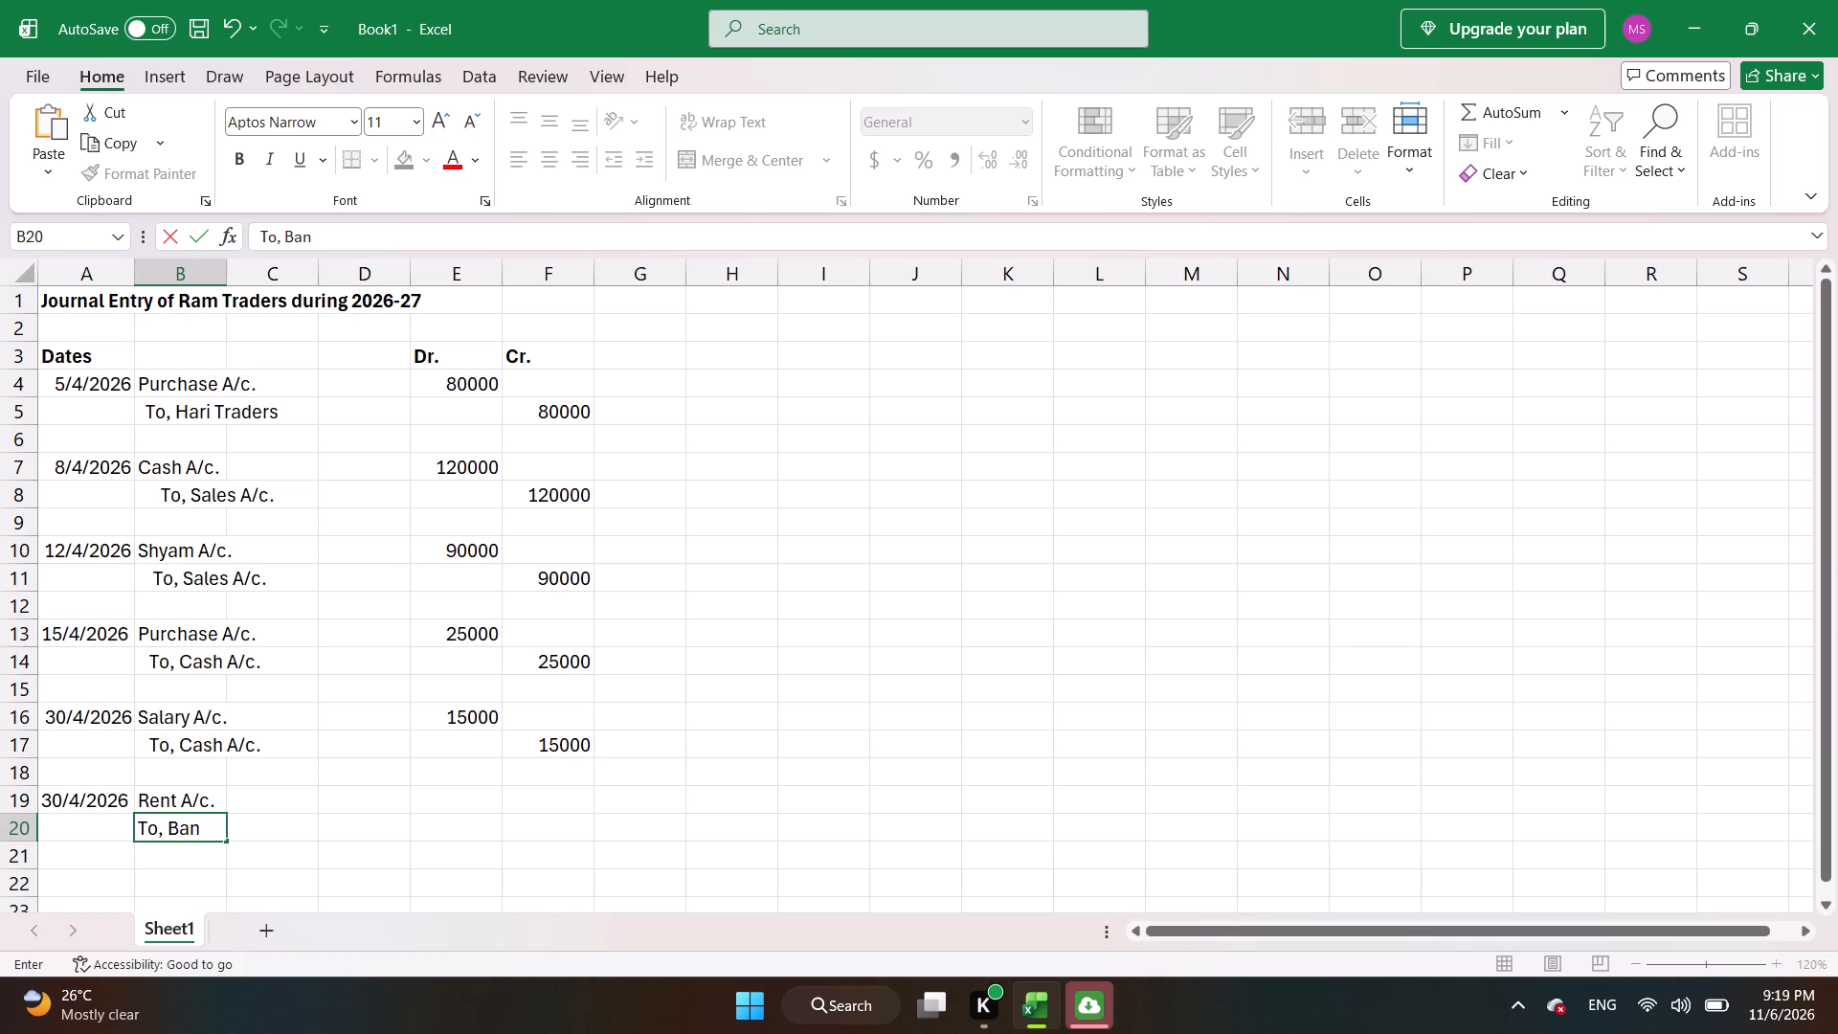
{"action": "key", "text": "k"}
{"action": "key", "text": "space"}
{"action": "key", "text": "period"}
{"action": "key", "text": "BackSpace"}
{"action": "key", "text": "slash"}
{"action": "key", "text": "v"}
{"action": "key", "text": "BackSpace"}
{"action": "key", "text": "c"}
{"action": "key", "text": "period"}
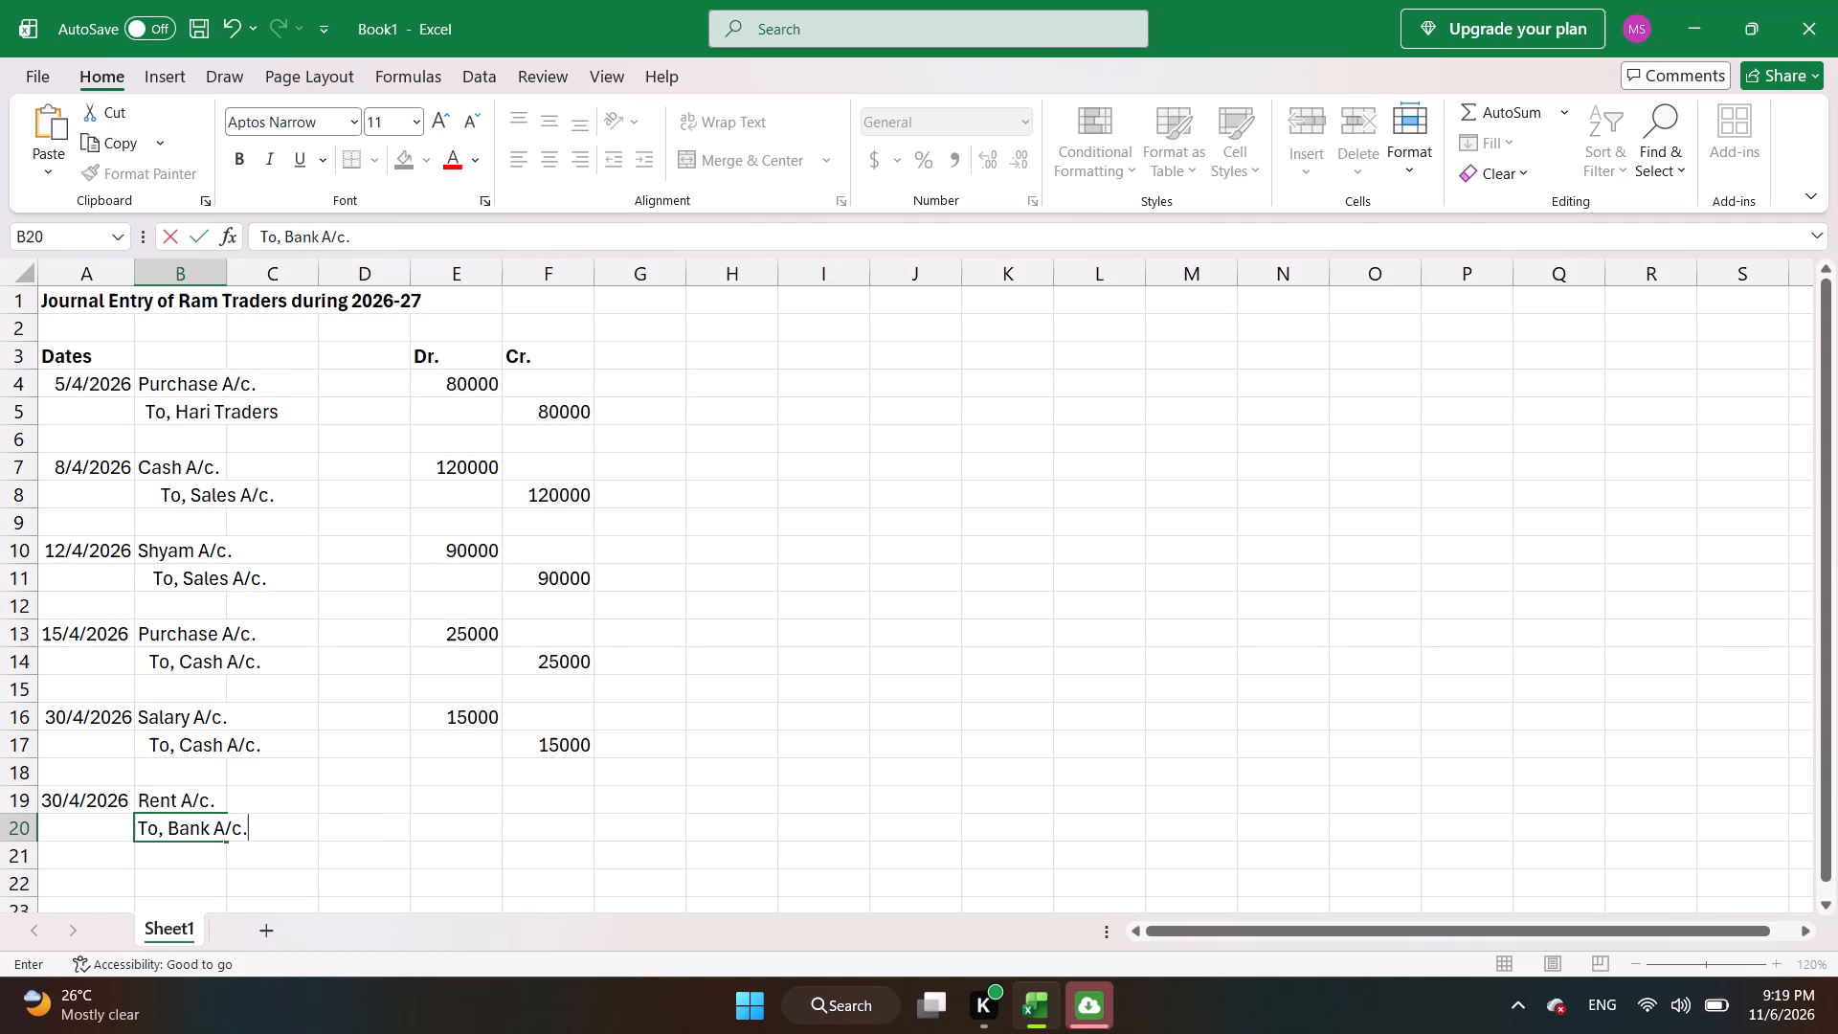
Indent the "To, Bank A/c." text in cell B20 with three leading spaces.
{"action": "left_click", "coordinate": [259, 232]}
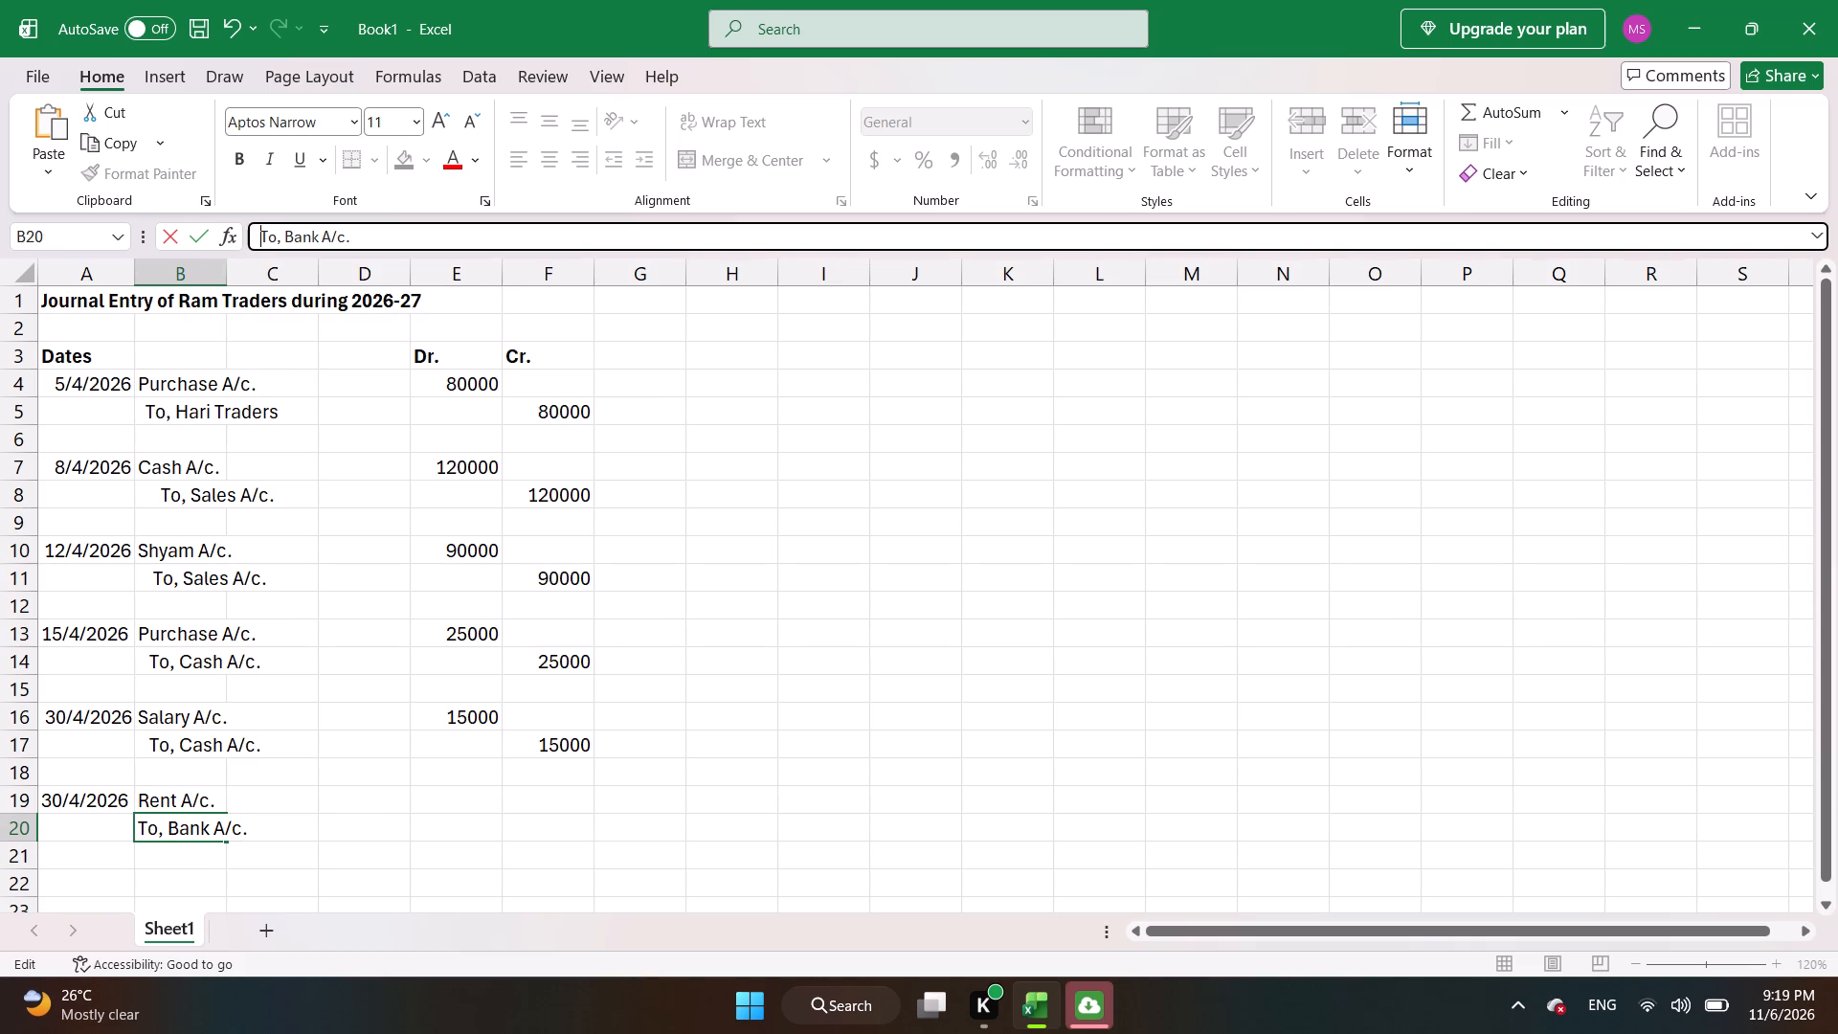
{"action": "key", "text": "space"}
{"action": "key", "text": "space"}
{"action": "key", "text": "space"}
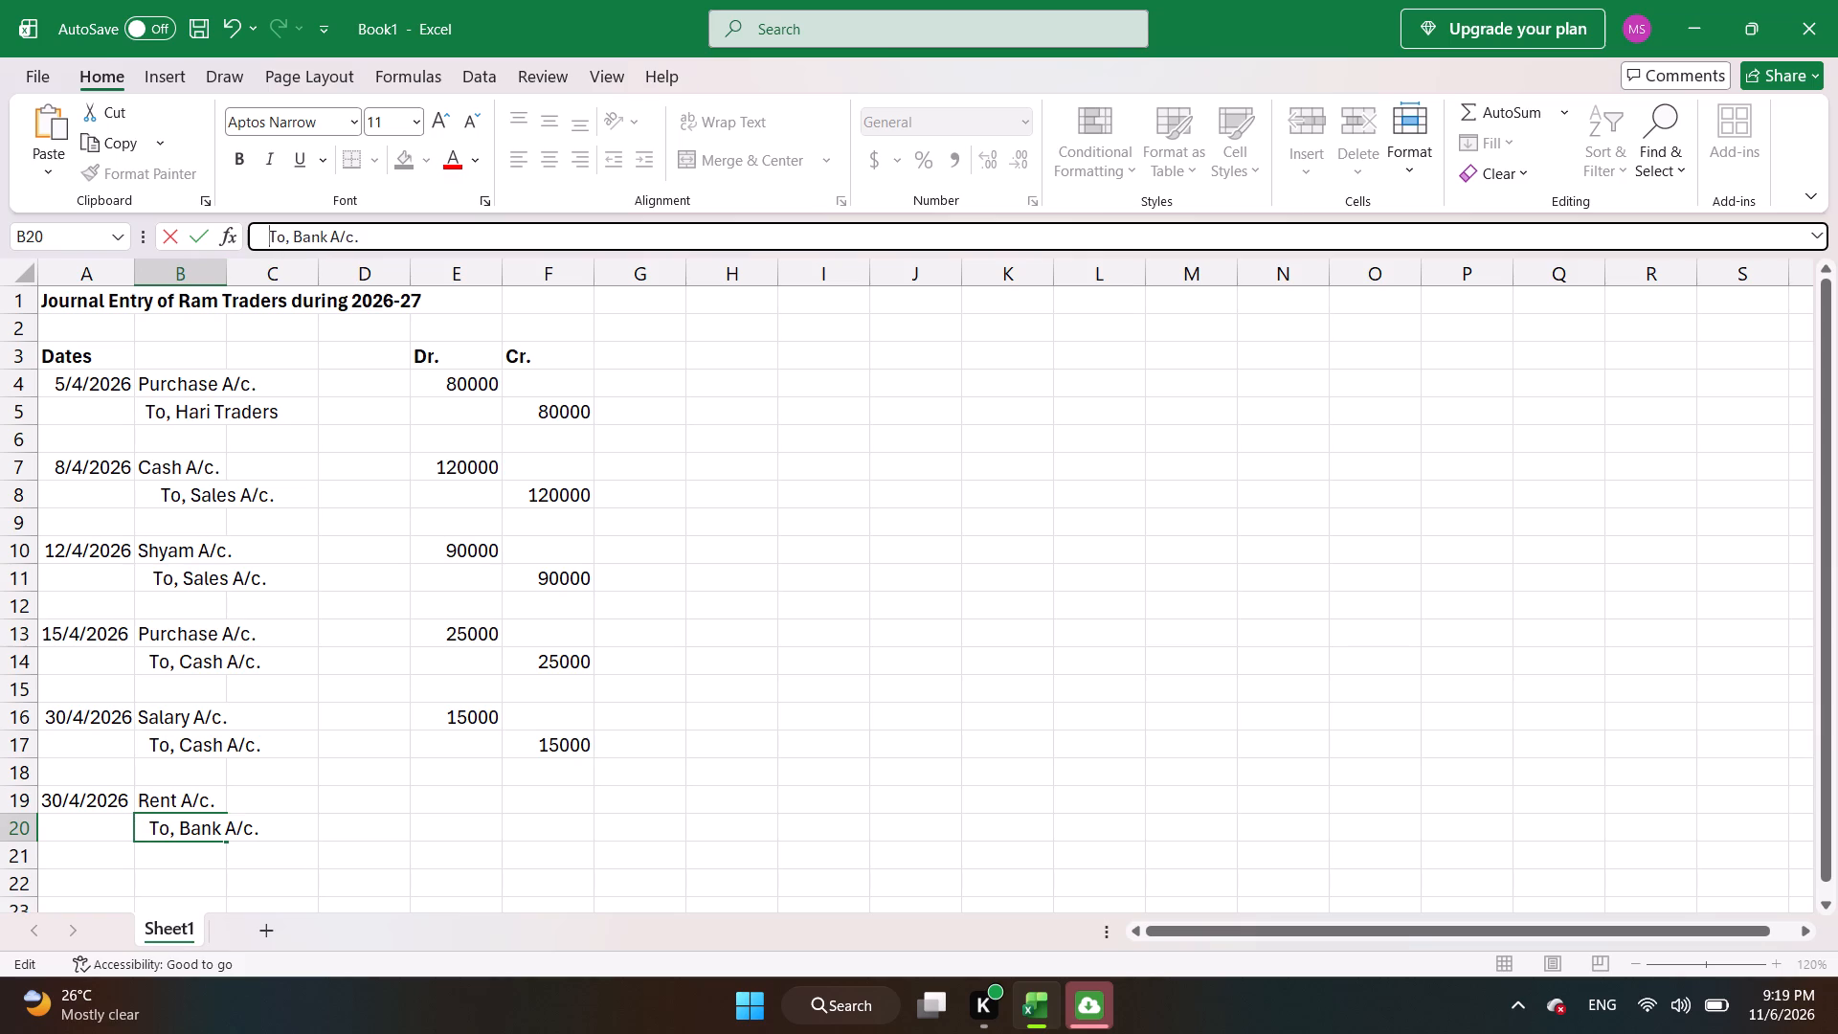
{"action": "left_click", "coordinate": [580, 830]}
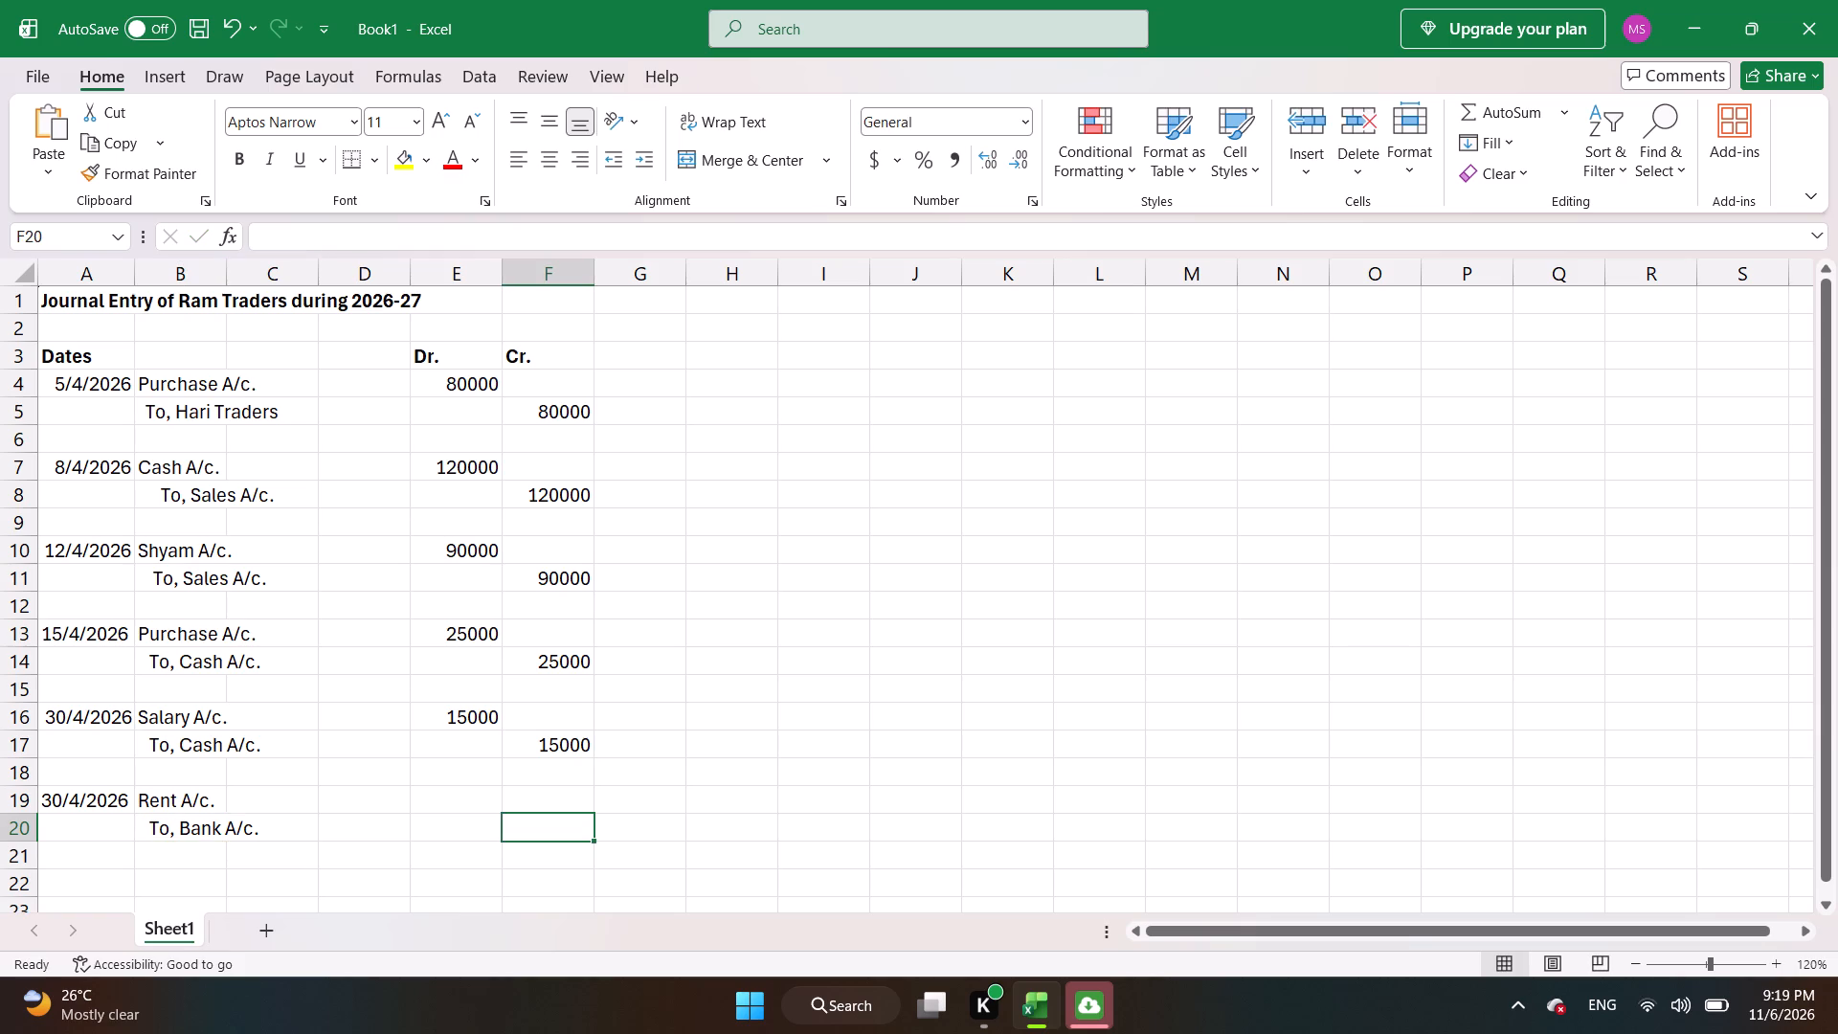
Enter 12000 as the Dr. amount for Rent A/c. in cell E19.
{"action": "left_click", "coordinate": [444, 792]}
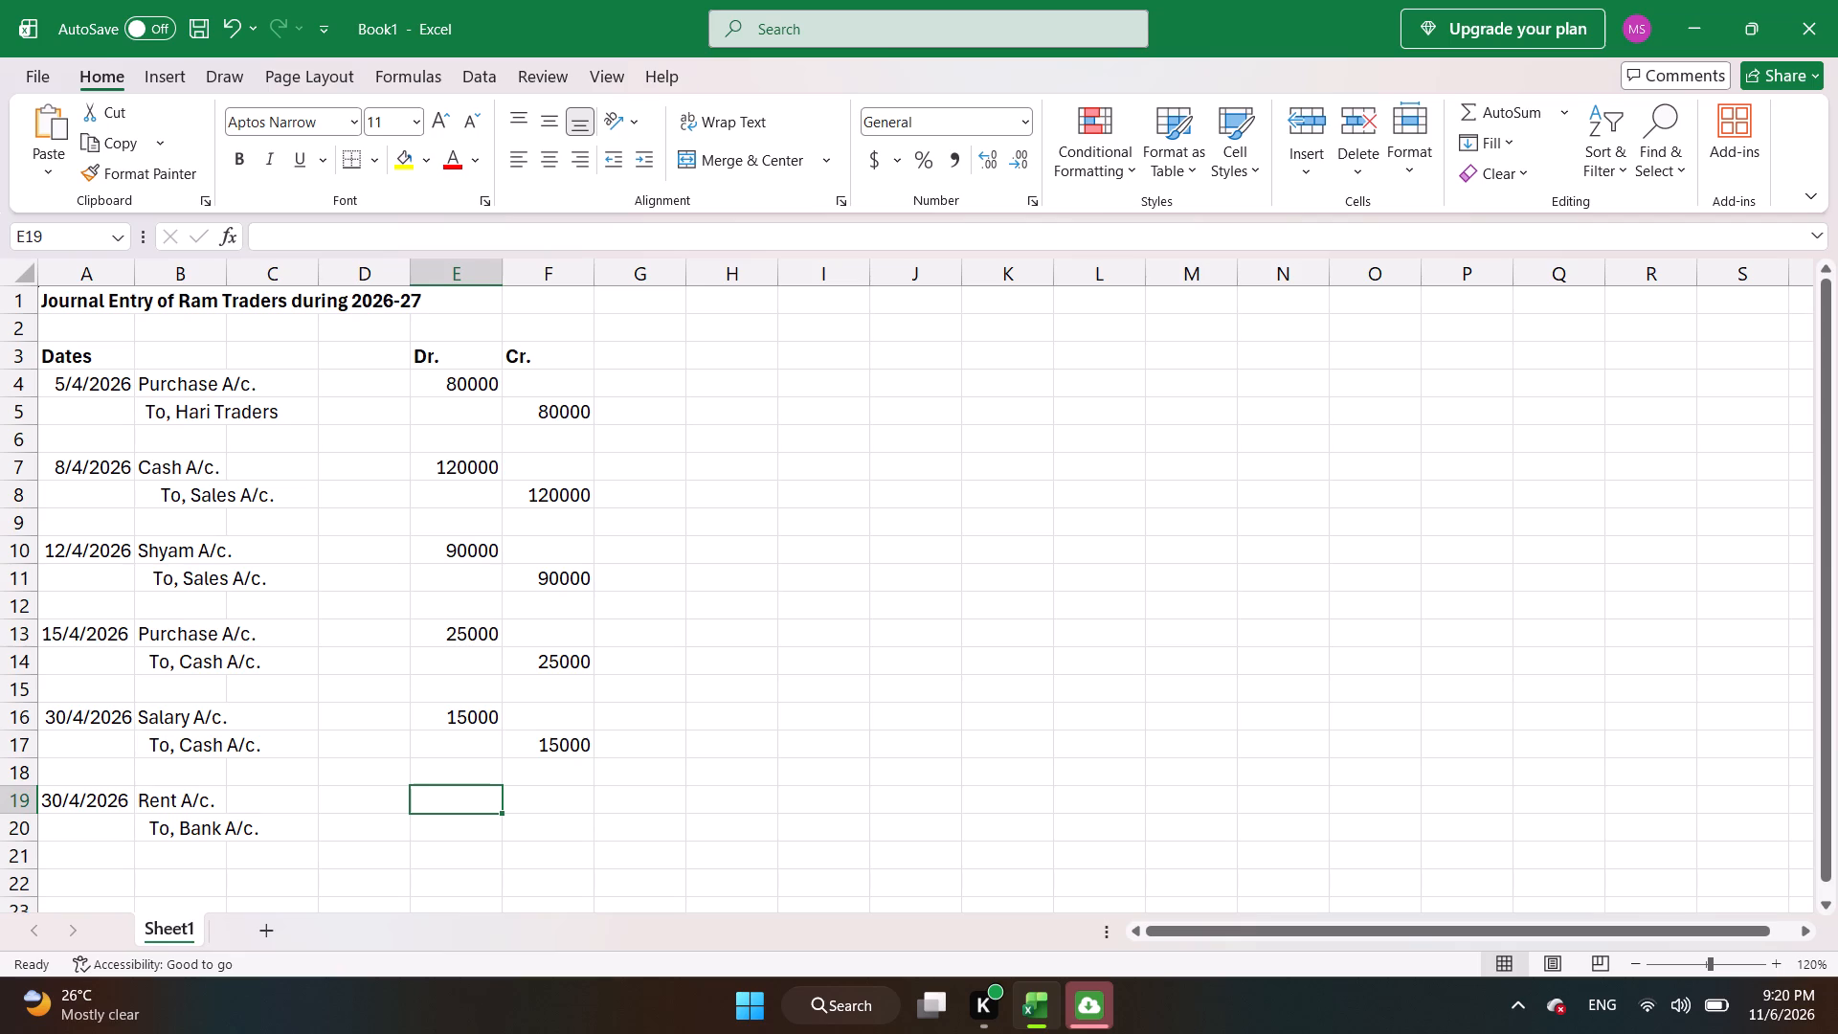
{"action": "key", "text": "1"}
{"action": "key", "text": "2"}
{"action": "type", "text": "0000"}
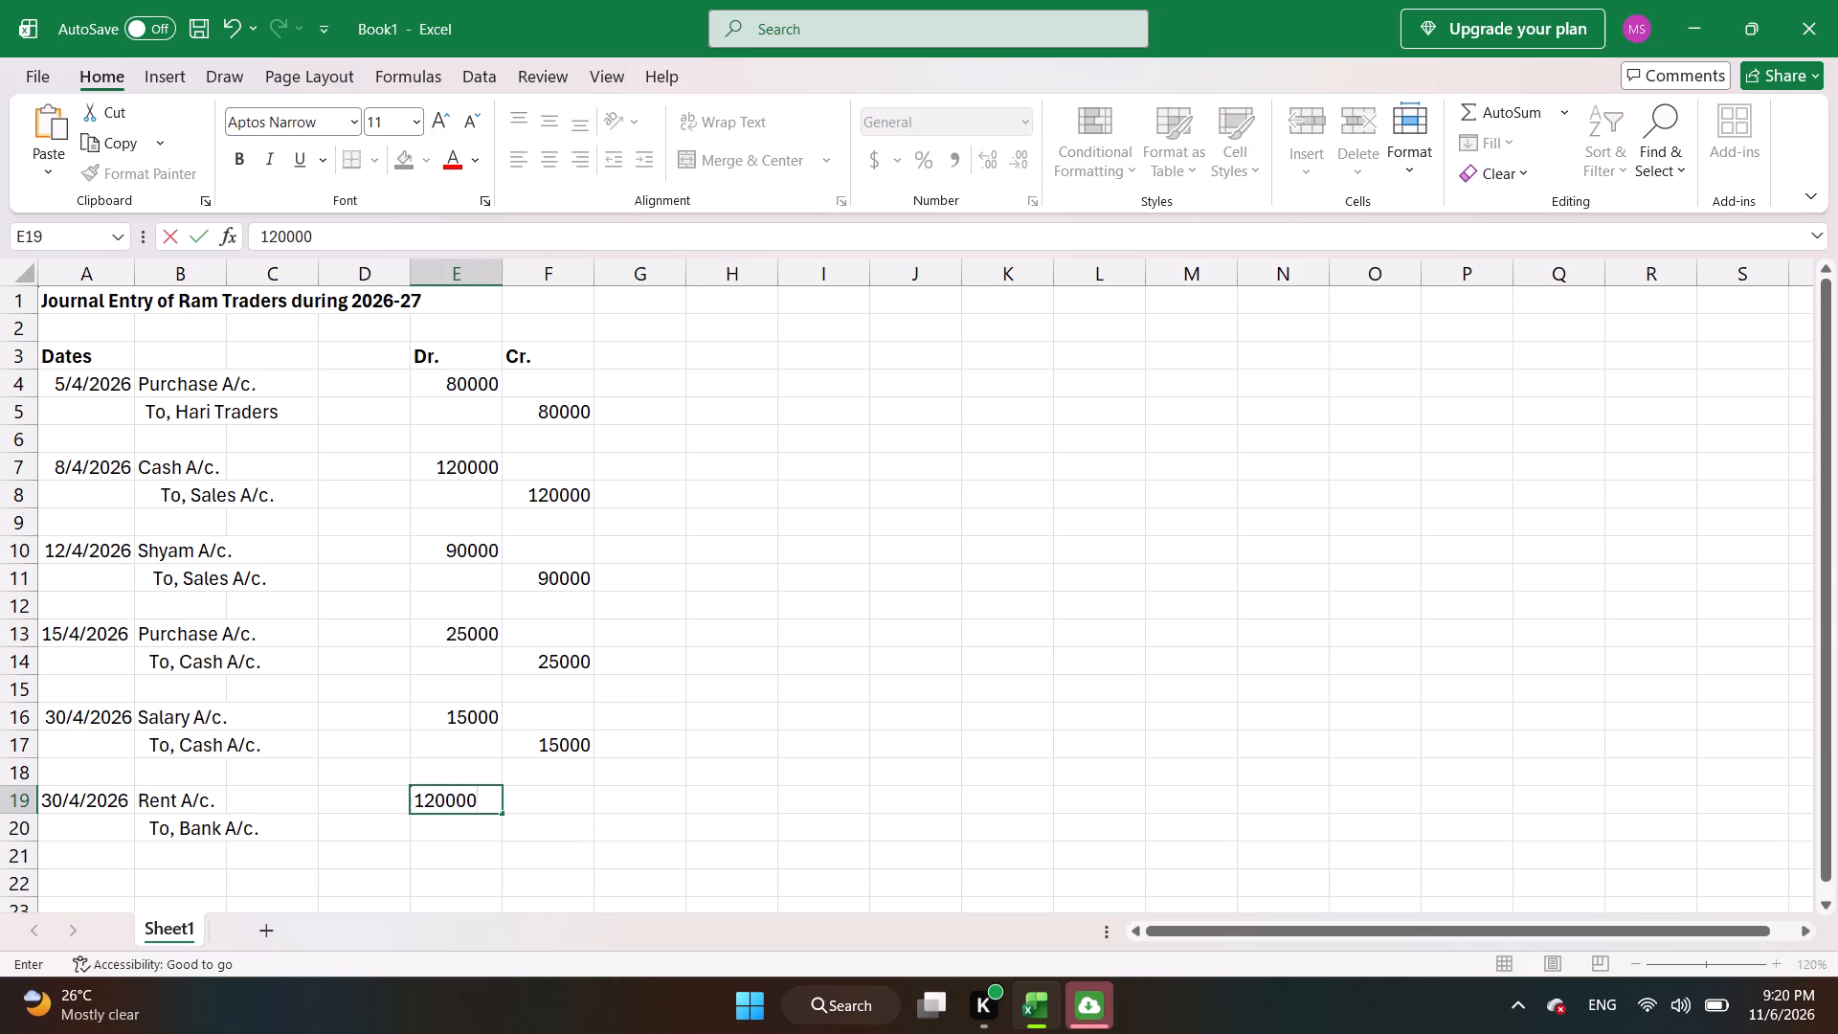
{"action": "key", "text": "BackSpace"}
{"action": "key", "text": "Return"}
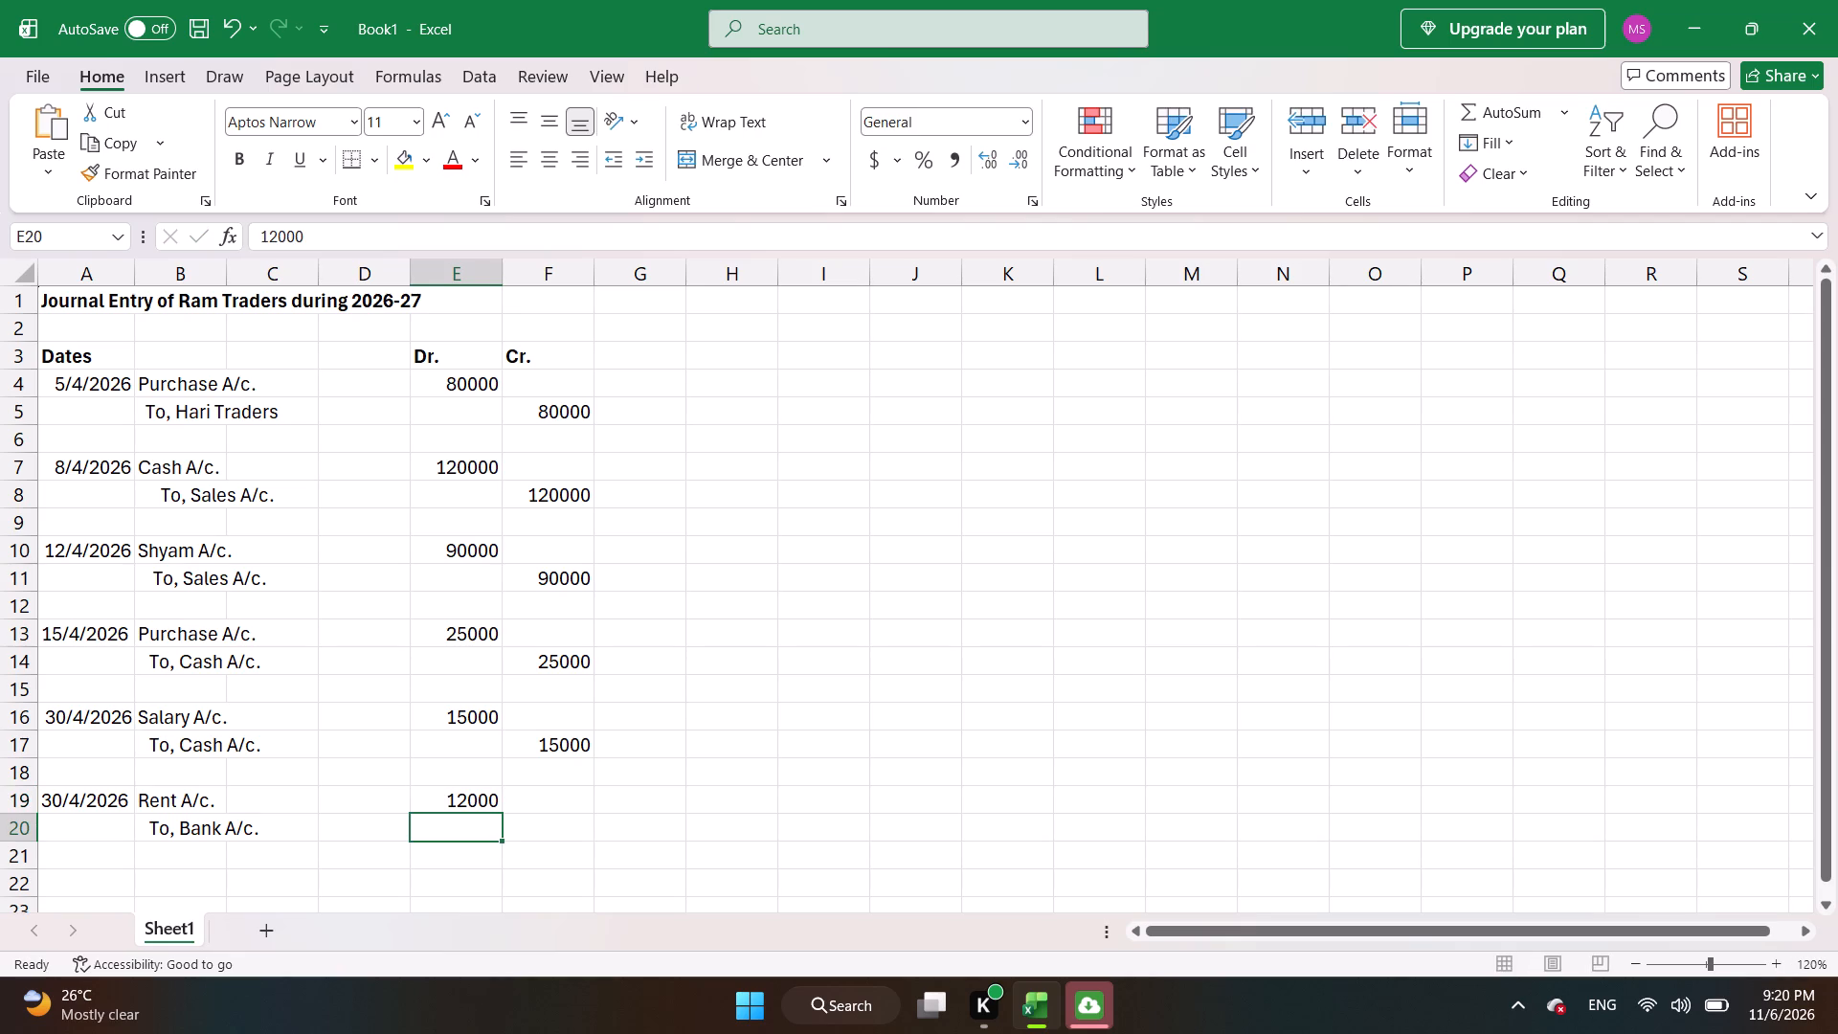
Fill the Cr. amount for Bank A/c. in cell F20 with a formula referencing the rent debit in E19.
{"action": "left_click", "coordinate": [549, 834]}
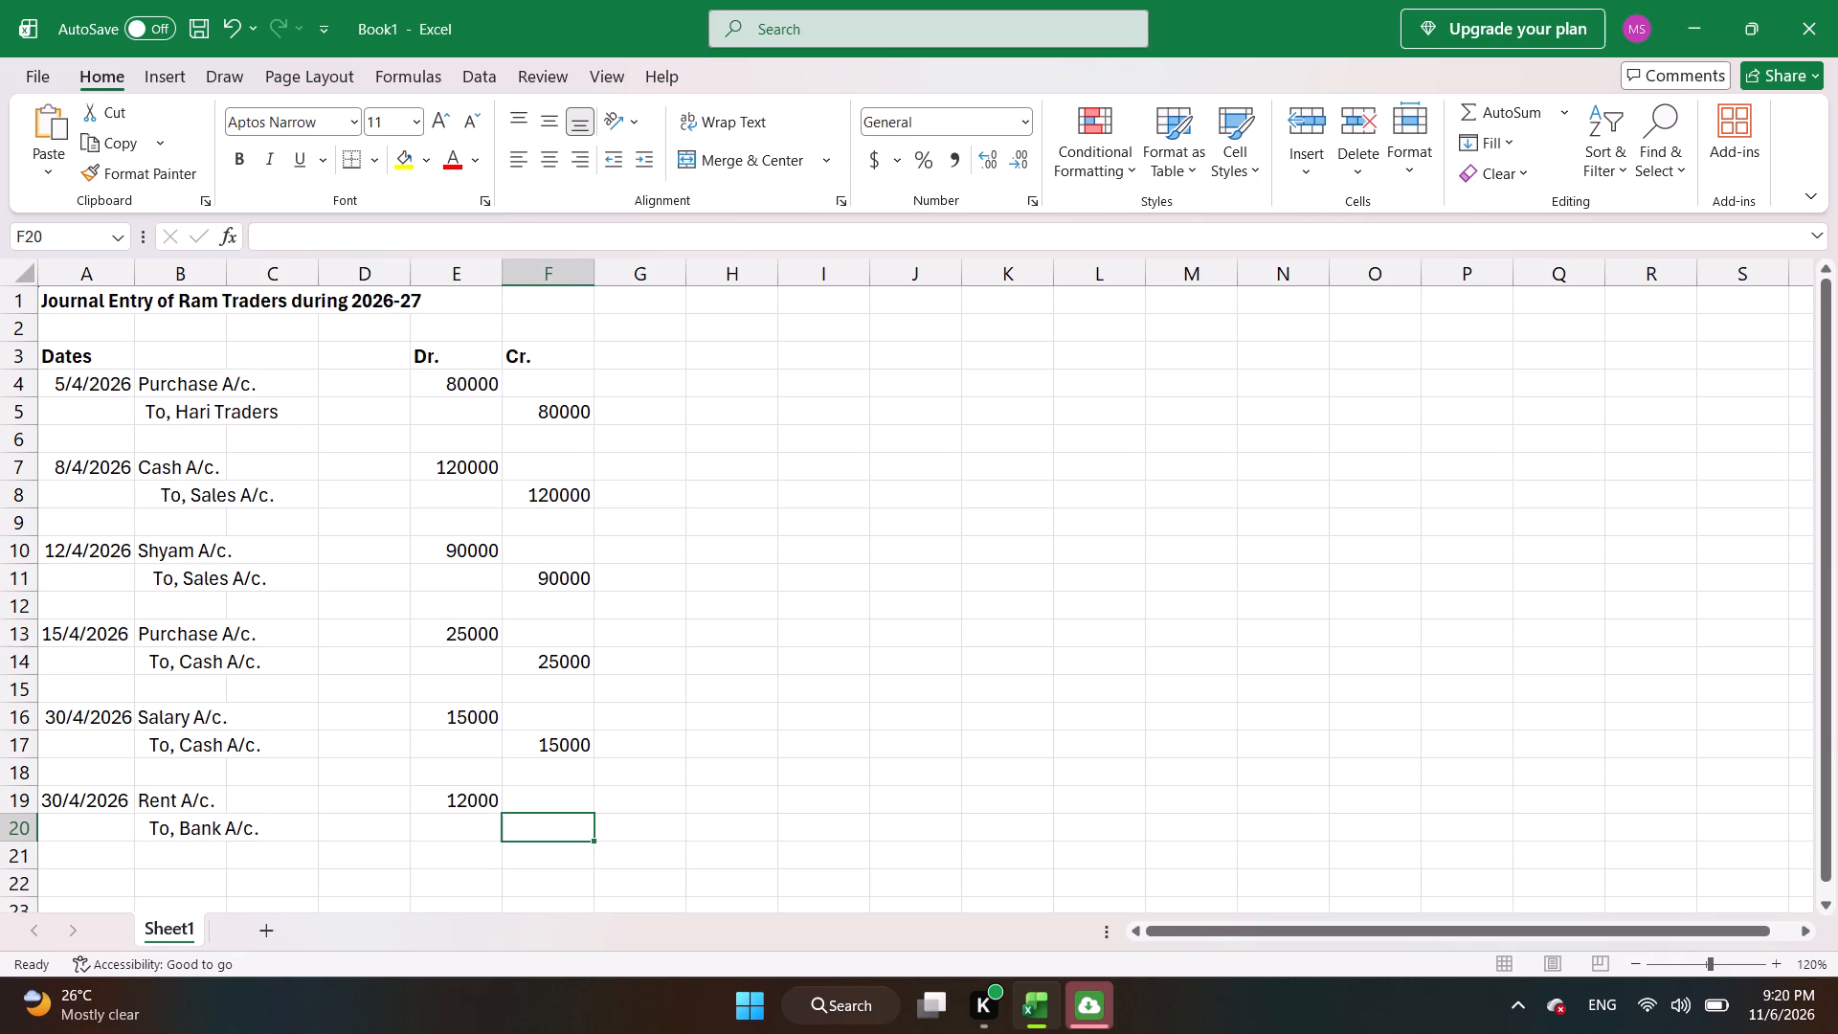
{"action": "key", "text": "equal"}
{"action": "left_click", "coordinate": [470, 797]}
{"action": "key", "text": "Return"}
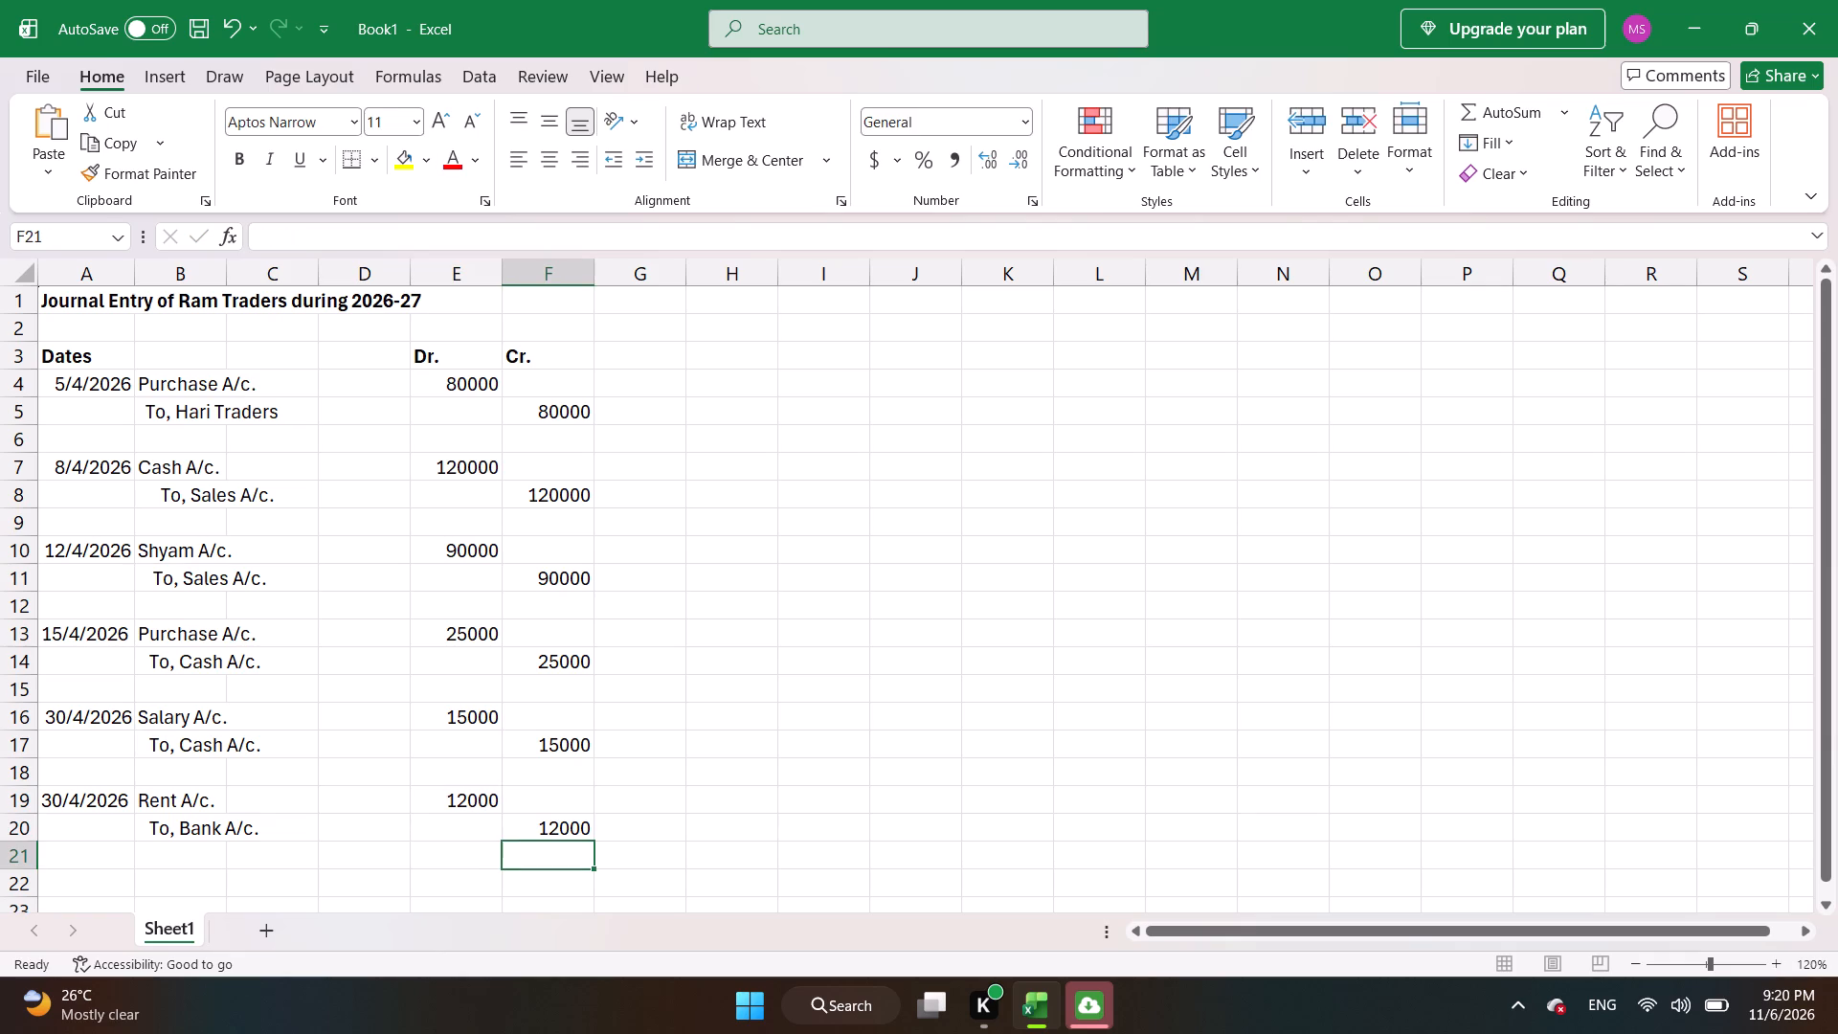
Enter the date 10/5/26 in cell A22, one blank row below the rent entry.
{"action": "scroll", "coordinate": [309, 885], "scroll_direction": "down", "scroll_amount": 2}
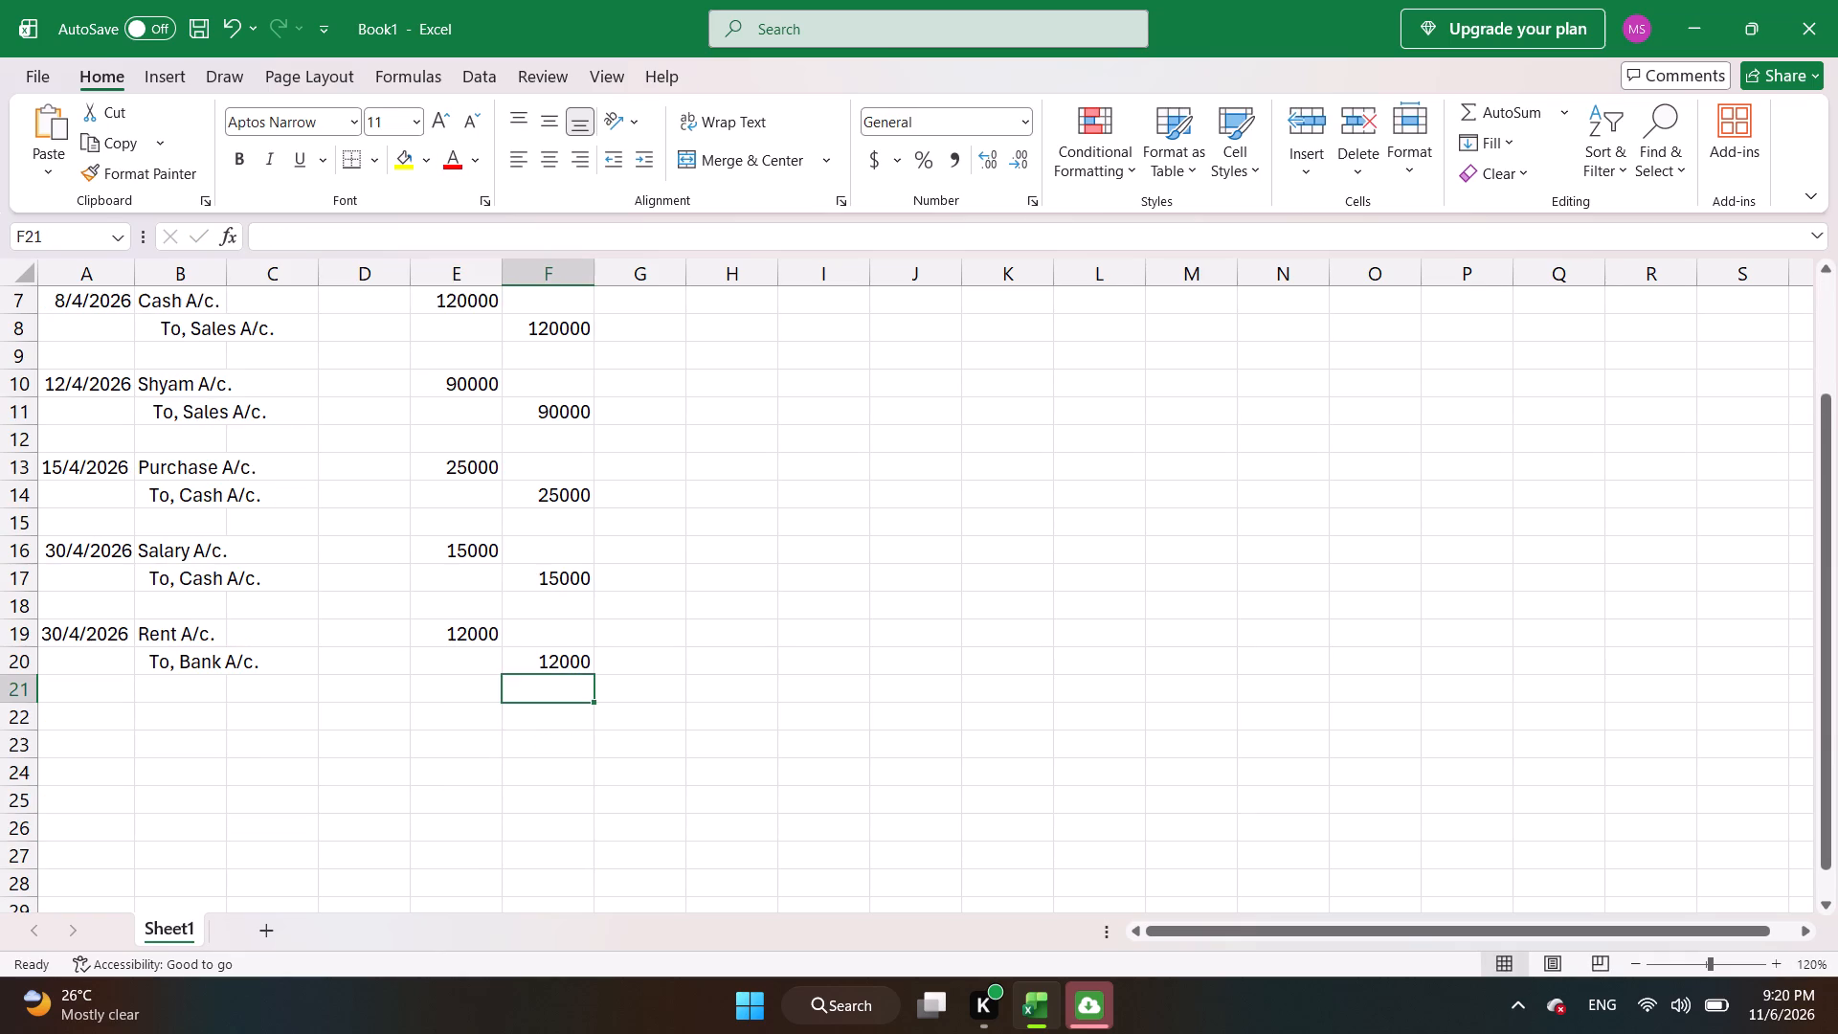
{"action": "scroll", "coordinate": [169, 781], "scroll_direction": "down", "scroll_amount": 1}
{"action": "scroll", "coordinate": [70, 637], "scroll_direction": "down", "scroll_amount": 2}
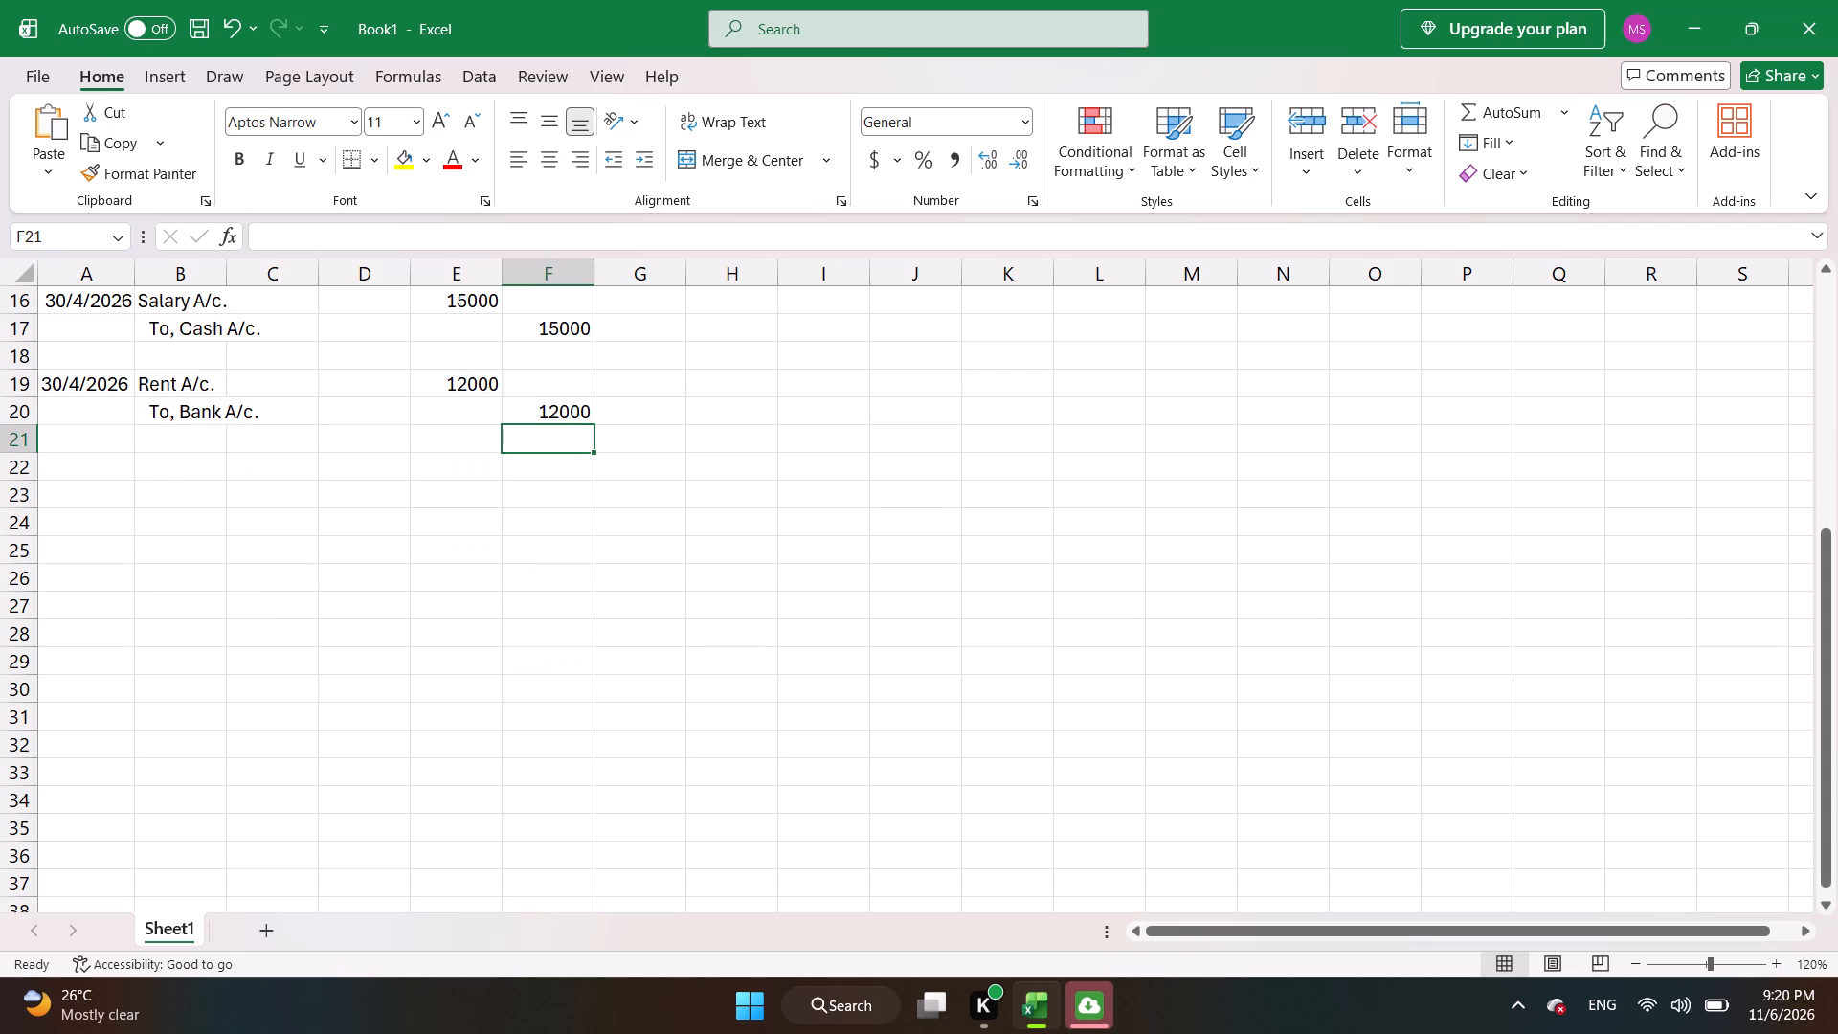
{"action": "left_click", "coordinate": [85, 472]}
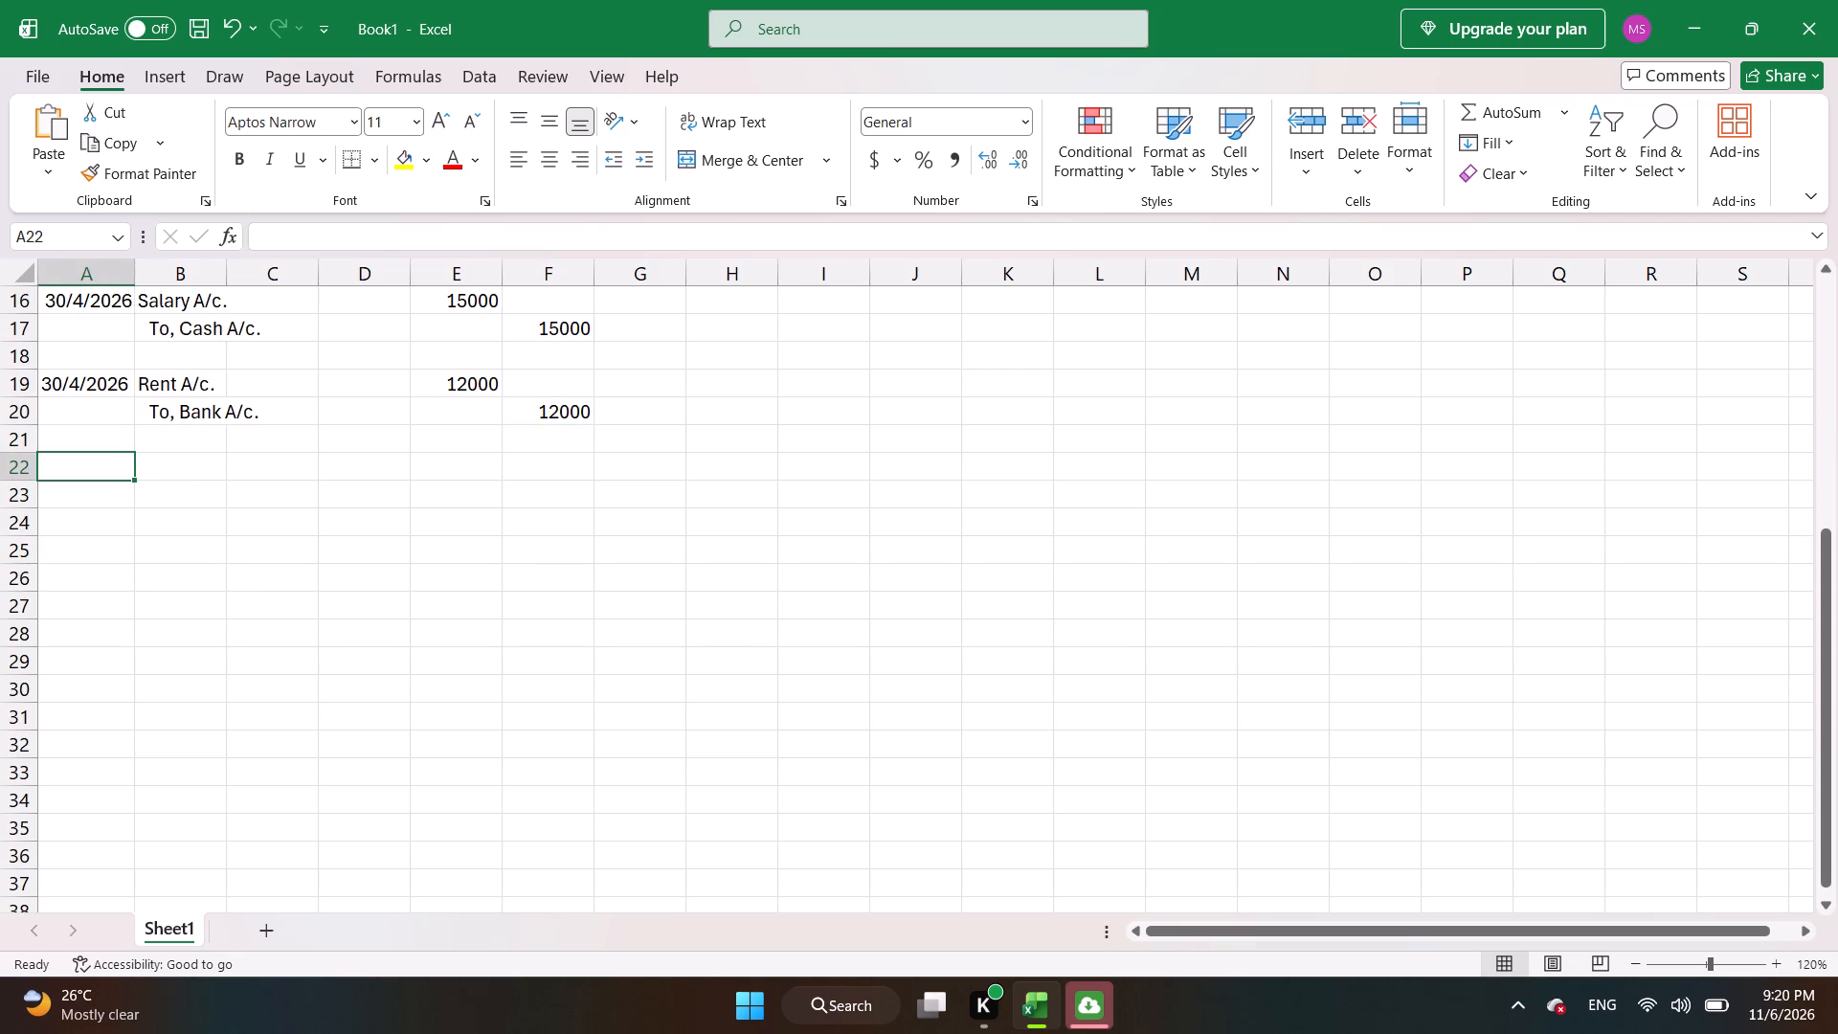
{"action": "type", "text": "10"}
{"action": "key", "text": "minus"}
{"action": "key", "text": "BackSpace"}
{"action": "key", "text": "slash"}
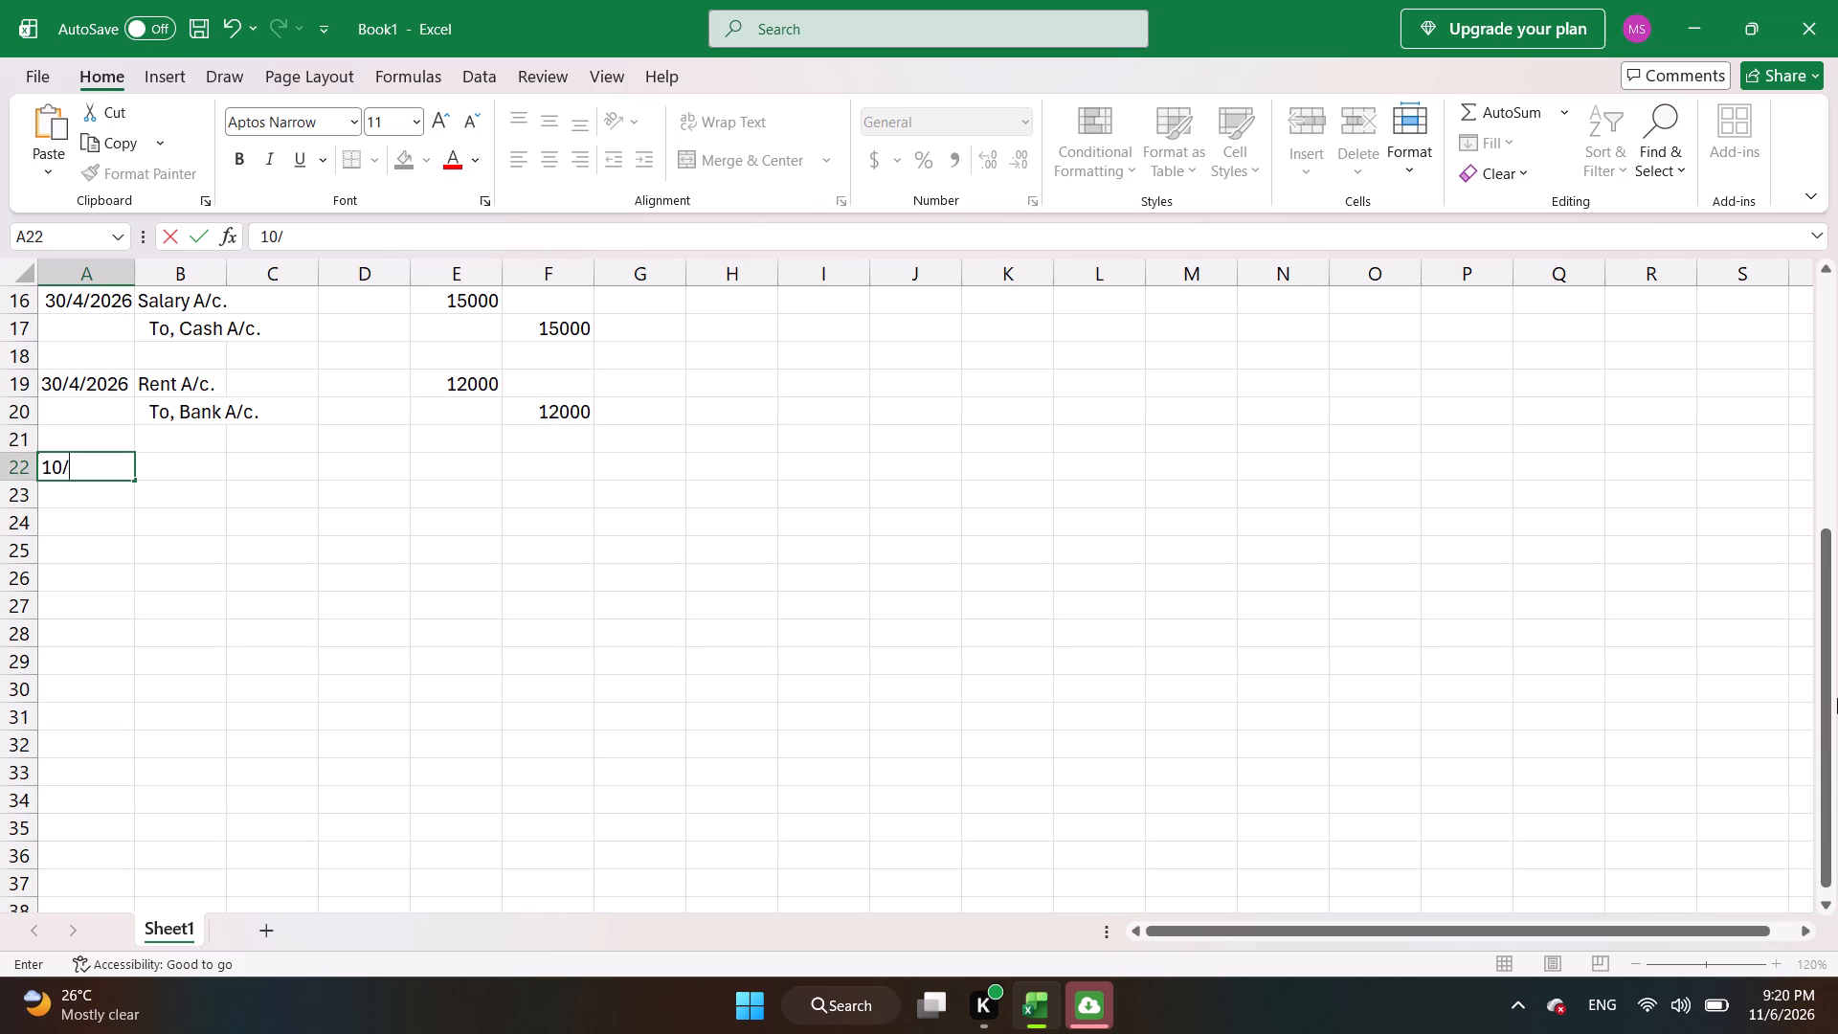
{"action": "type", "text": "5/"}
{"action": "type", "text": "26"}
{"action": "key", "text": "Return"}
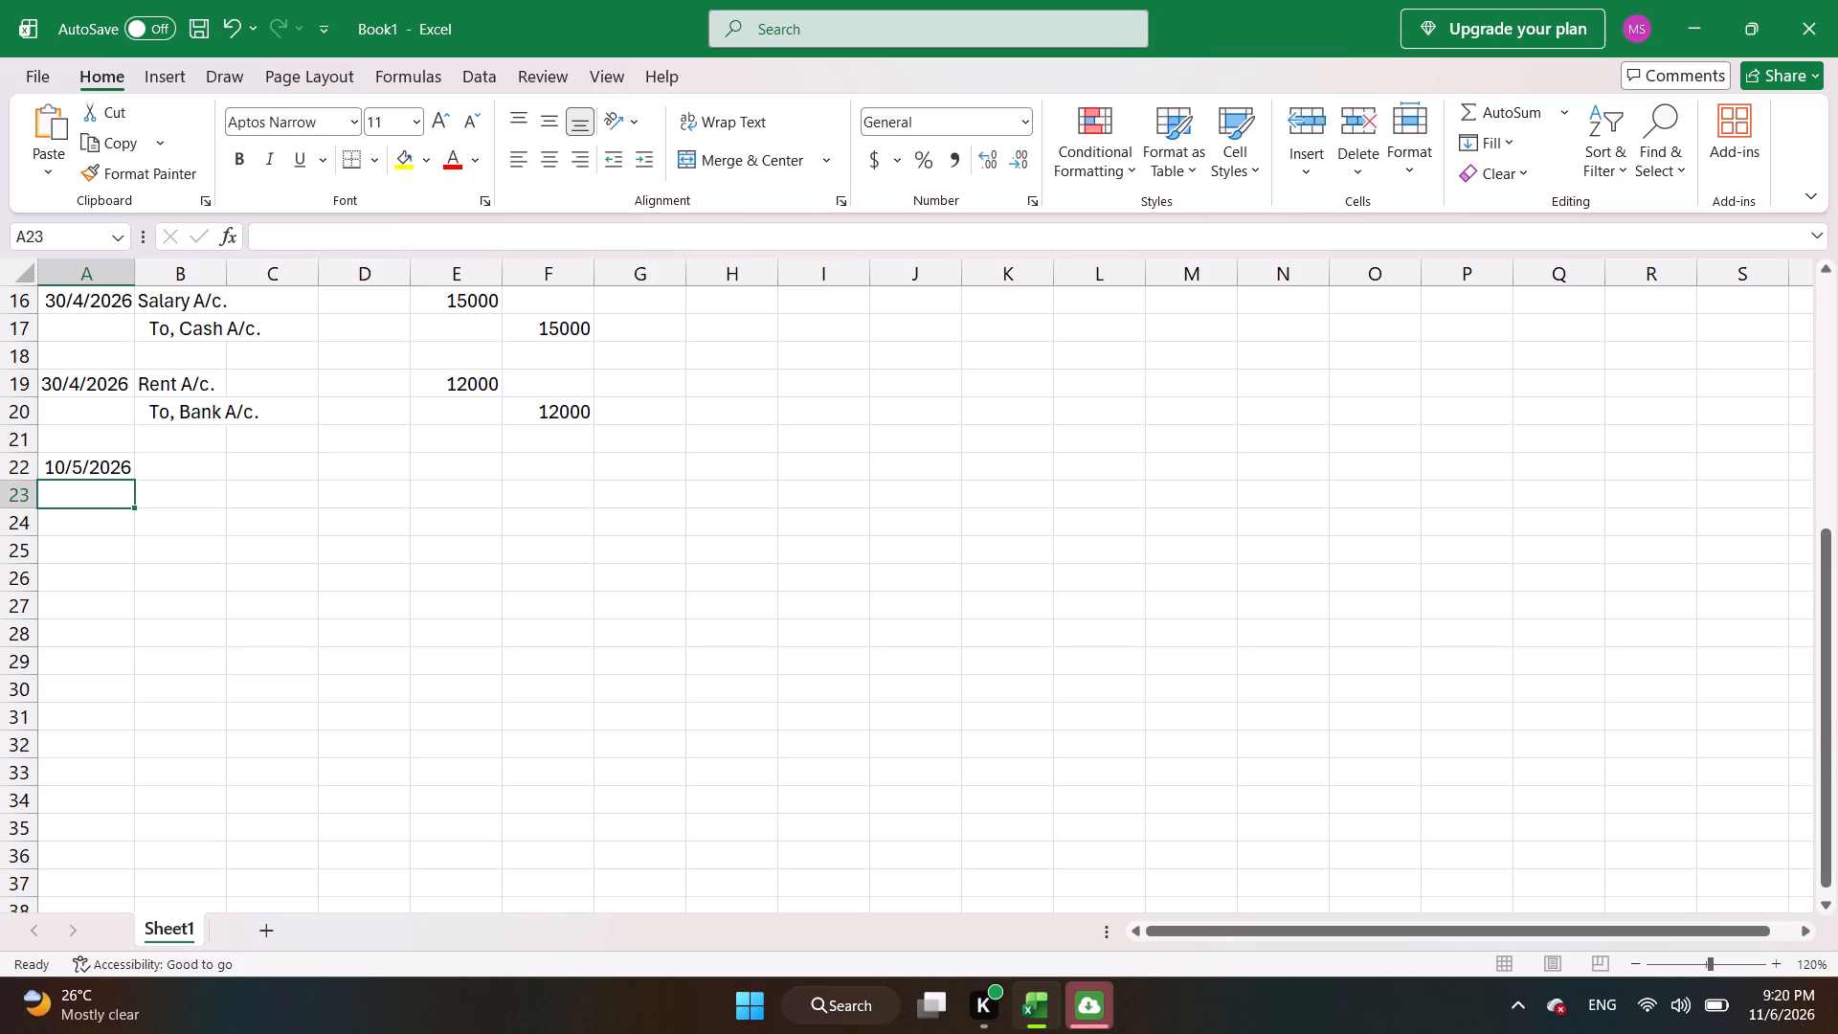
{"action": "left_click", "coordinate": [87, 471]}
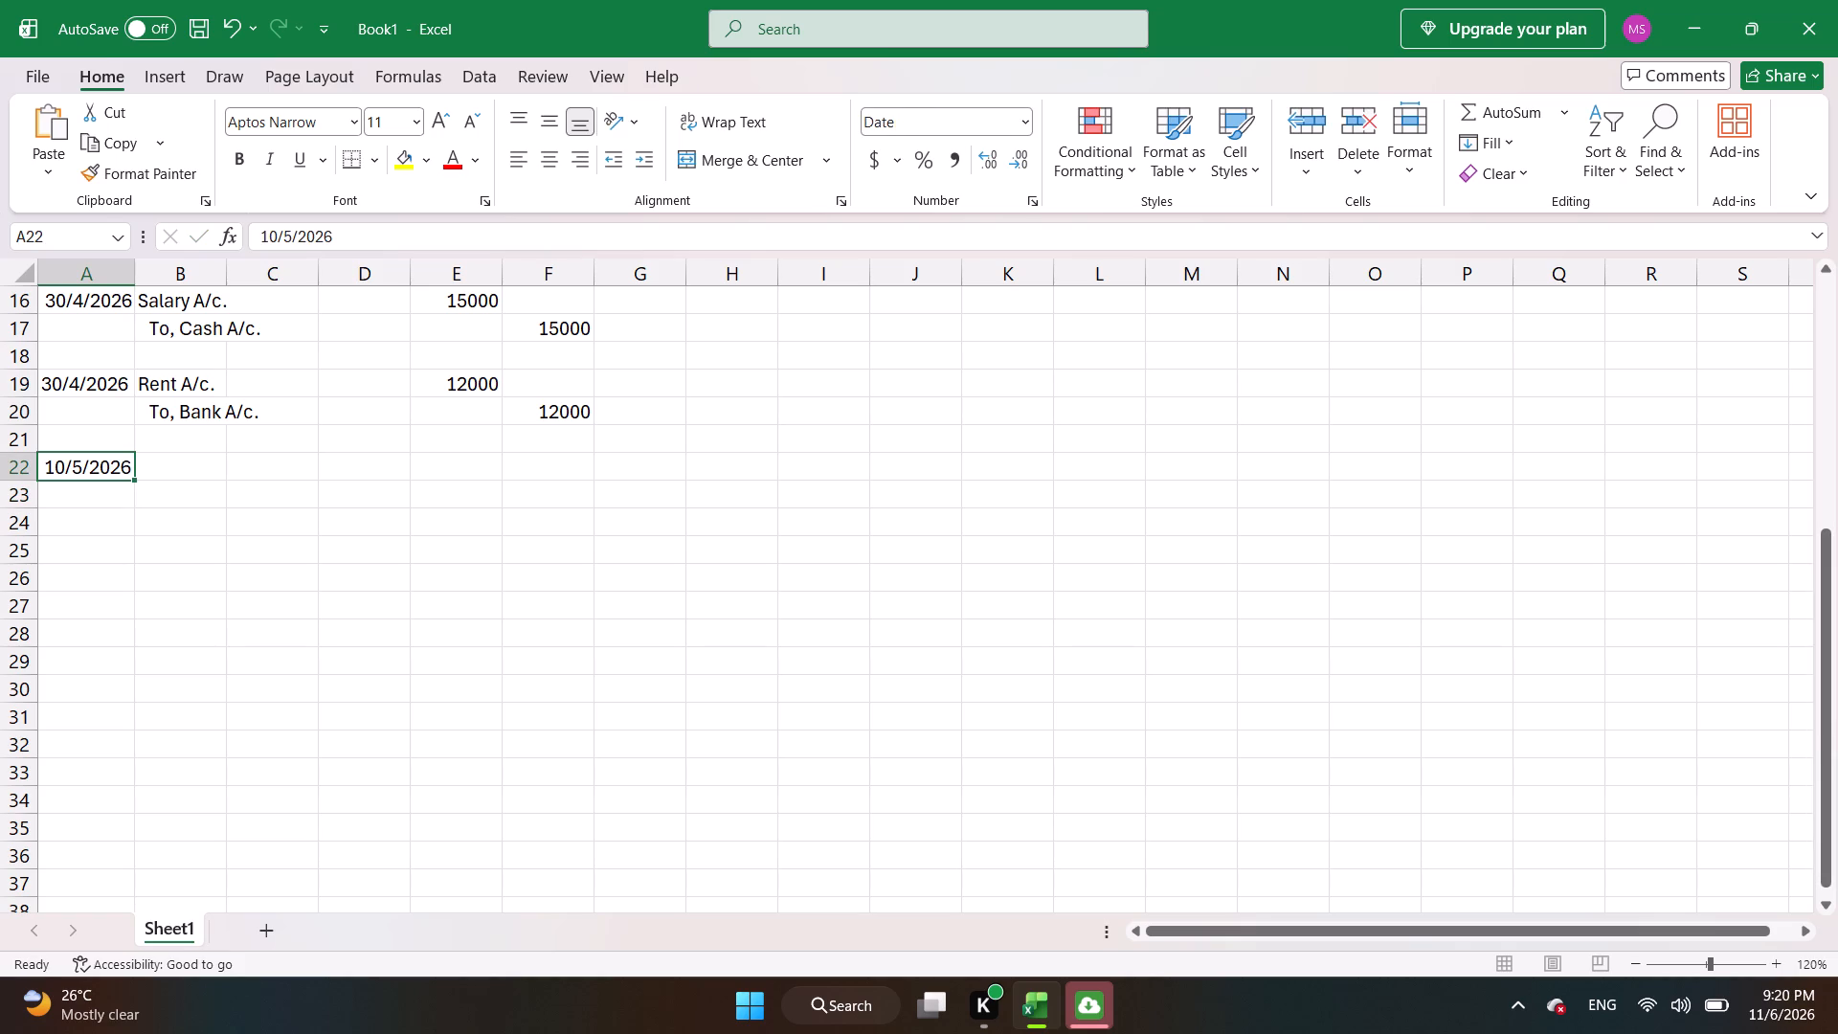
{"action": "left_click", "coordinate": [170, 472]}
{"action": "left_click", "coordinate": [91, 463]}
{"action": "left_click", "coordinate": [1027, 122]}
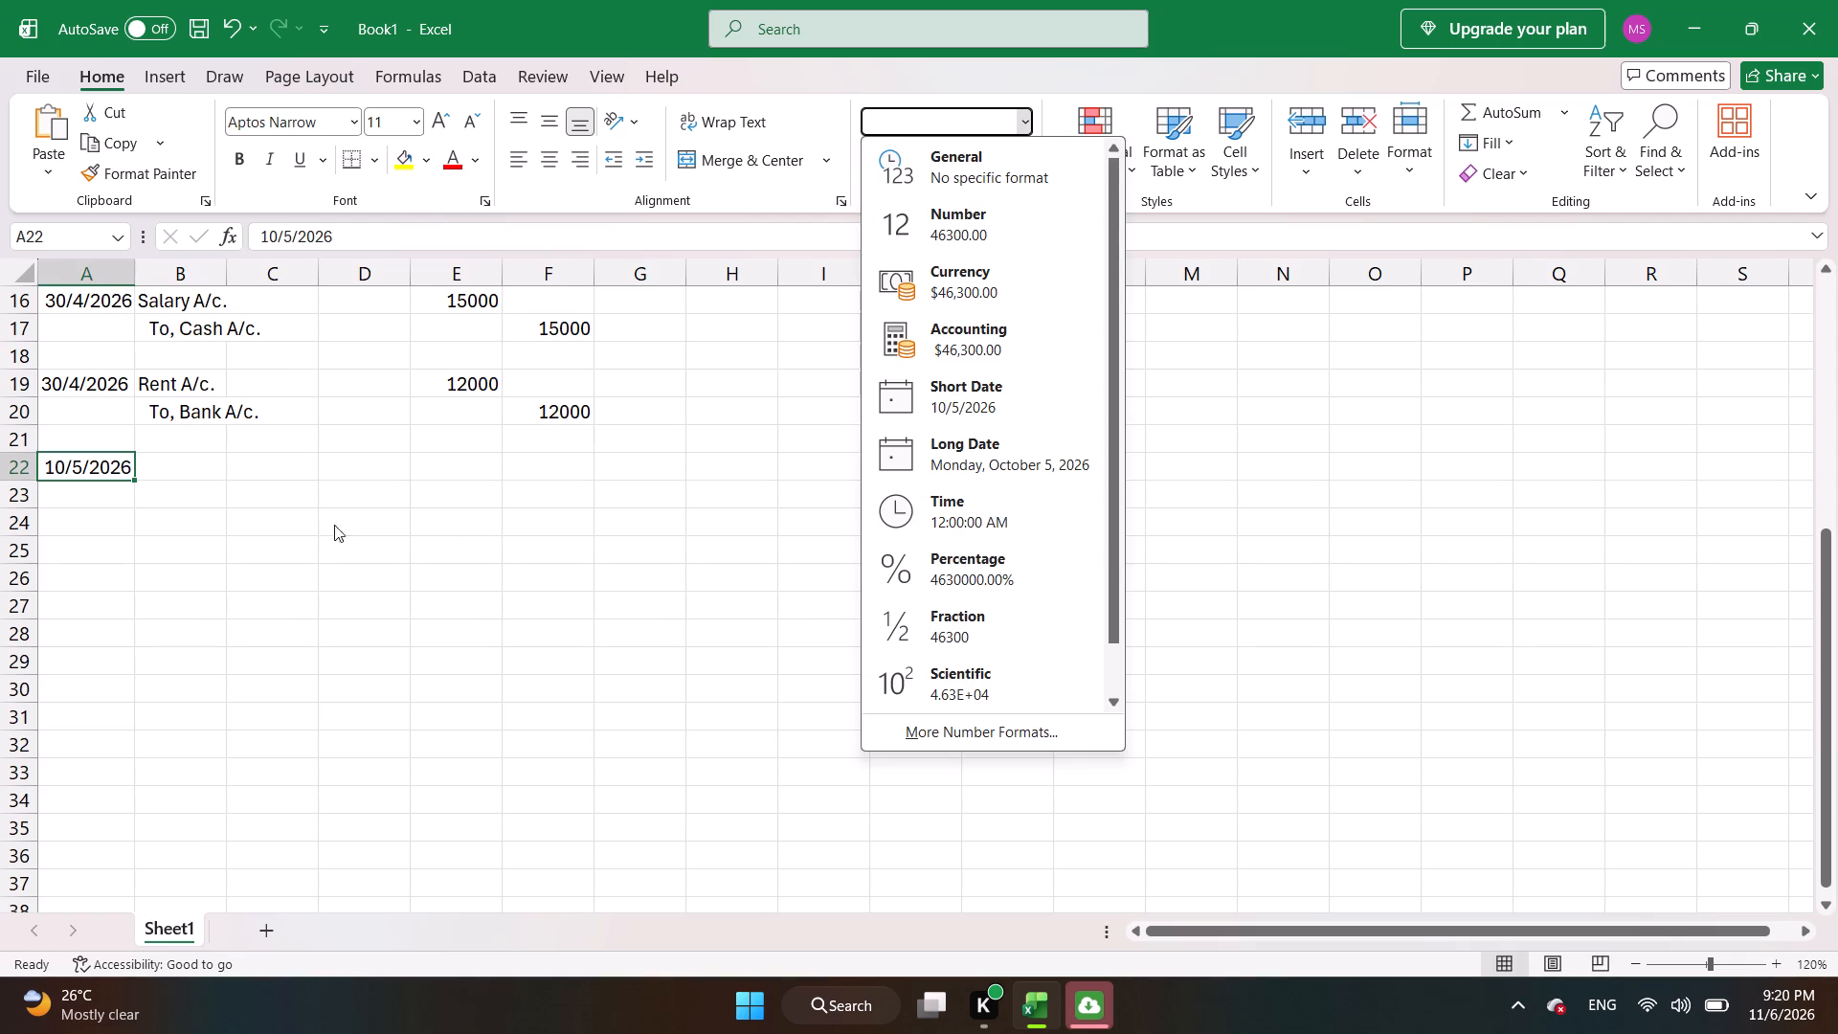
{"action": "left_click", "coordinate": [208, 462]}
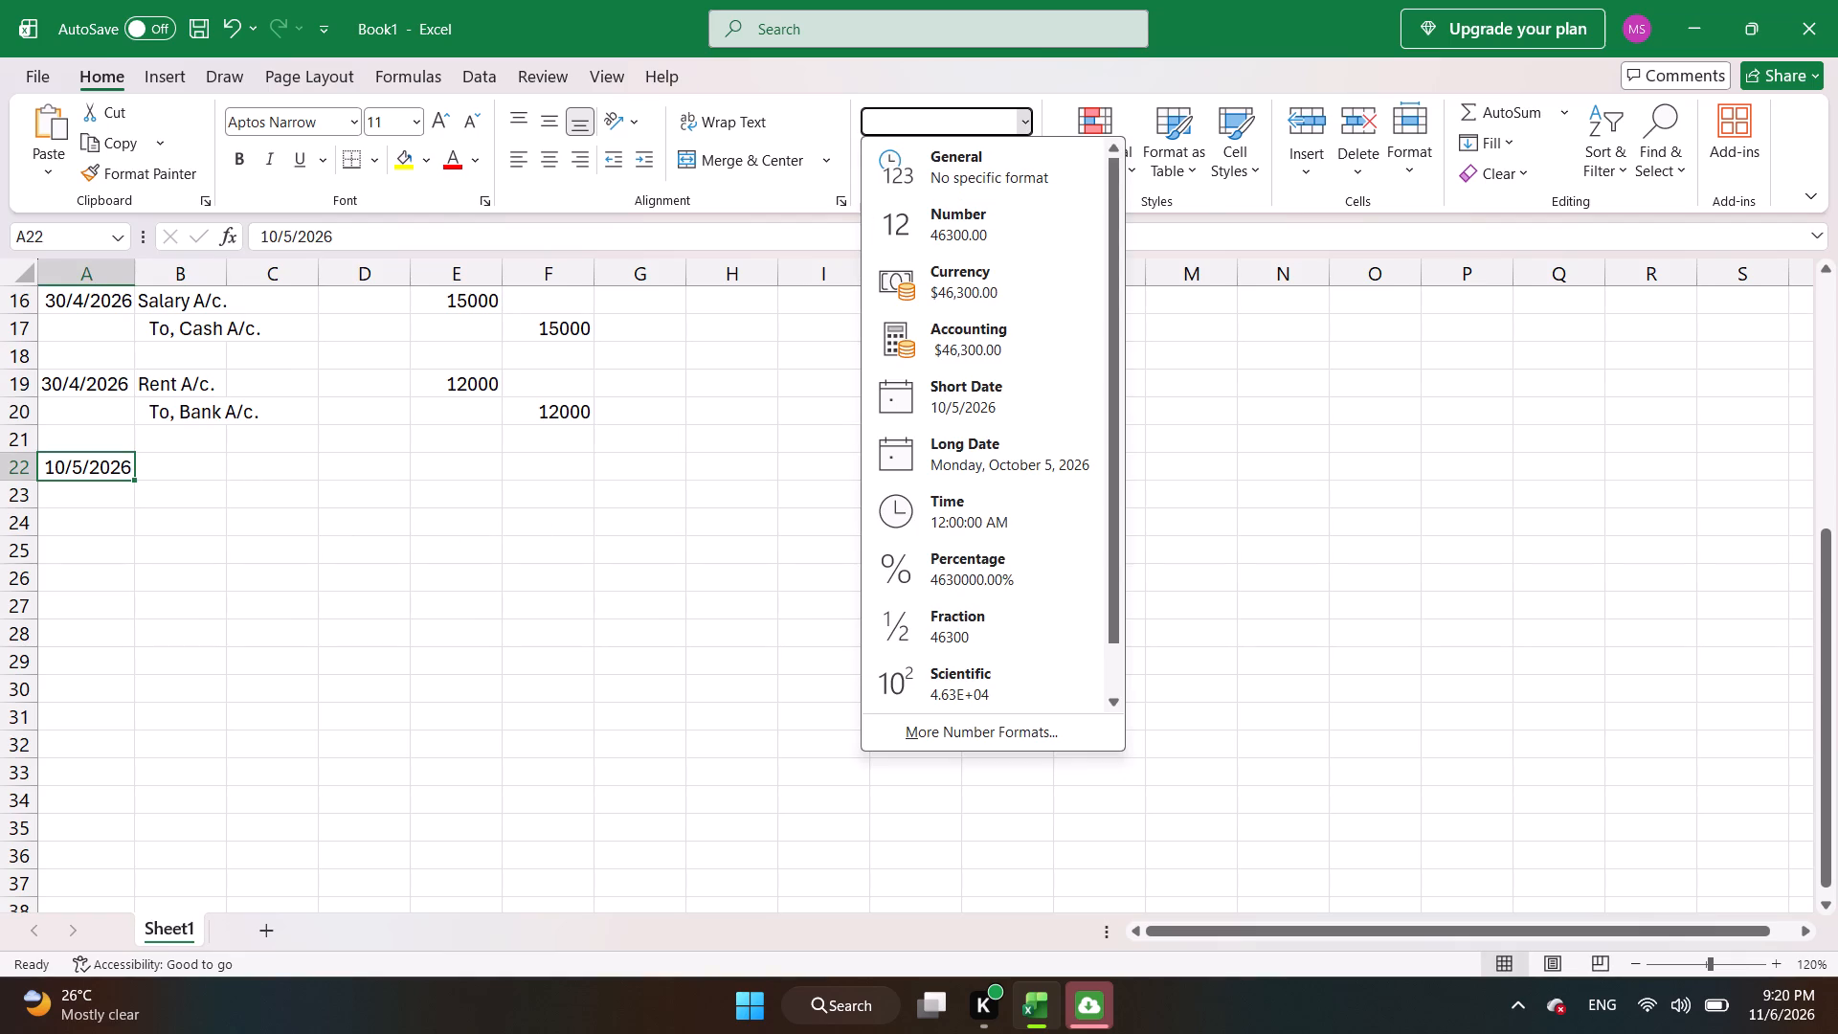
Copy the text "Bank A/c." from the credit line in B20 into cell B22 as the debit account.
{"action": "left_click", "coordinate": [178, 462]}
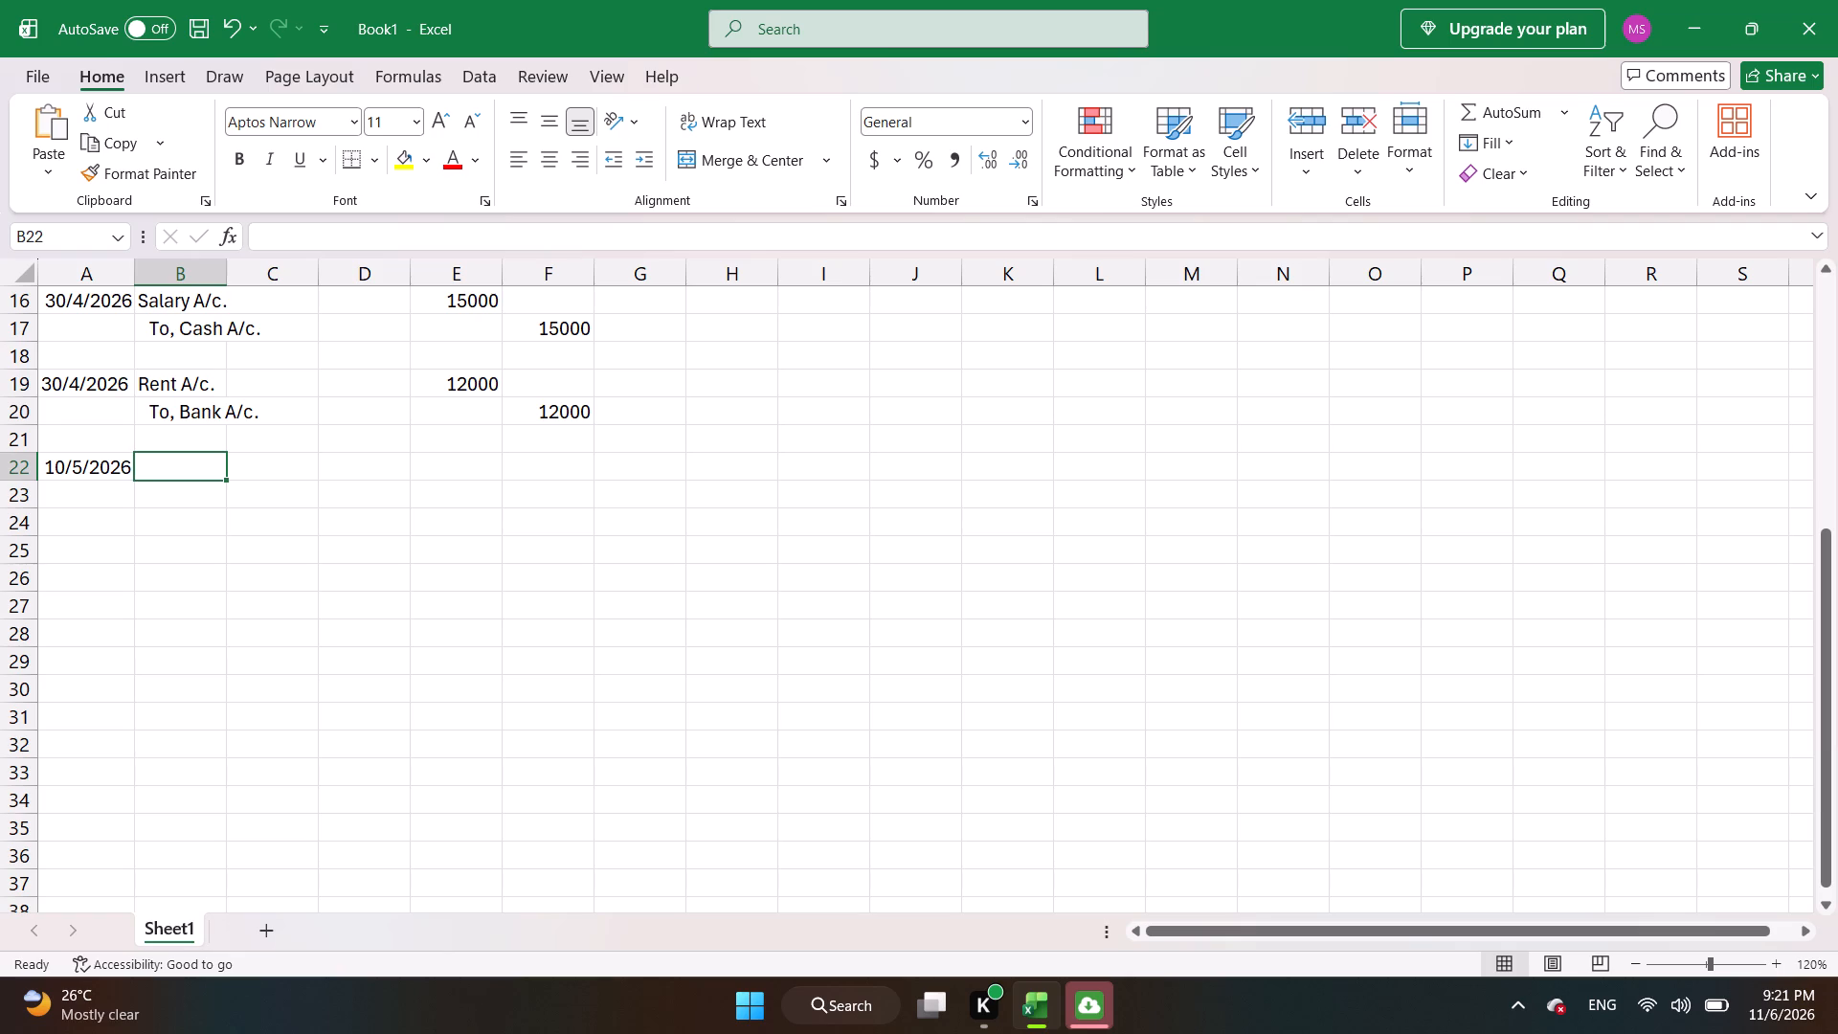
{"action": "left_click", "coordinate": [182, 414]}
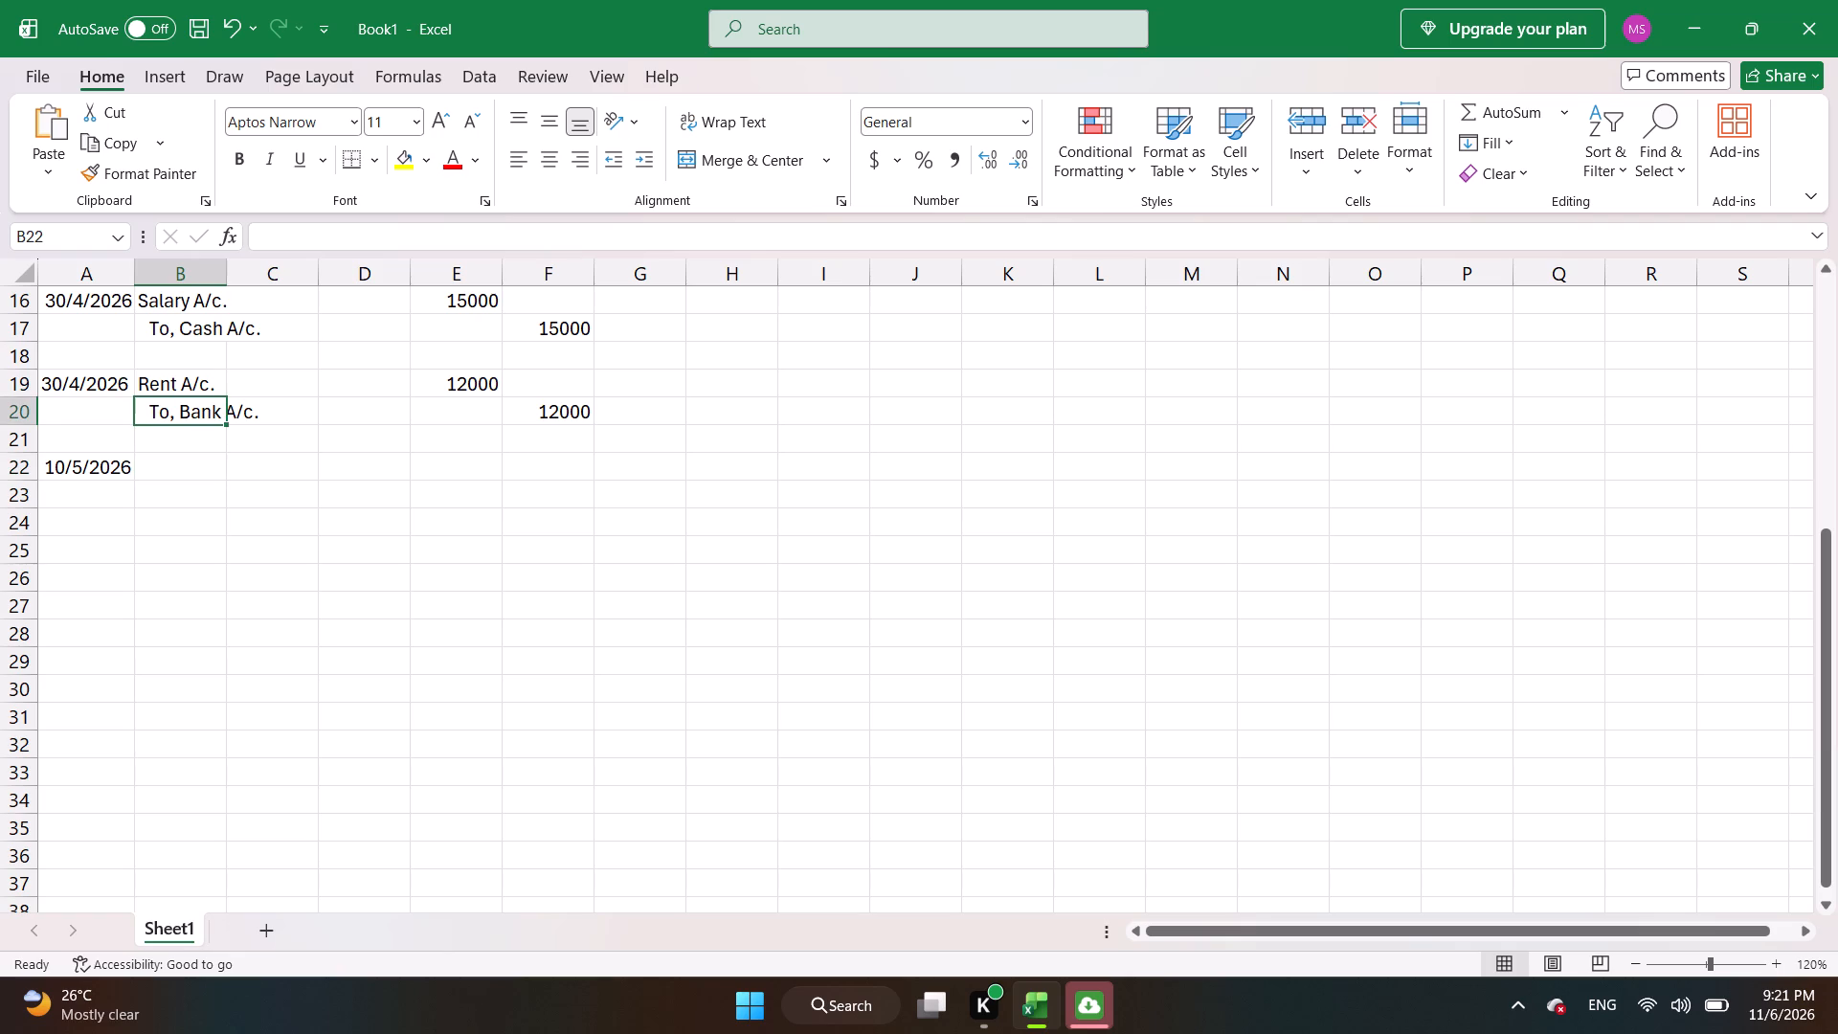
{"action": "left_click_drag", "start_coordinate": [294, 236], "coordinate": [355, 249]}
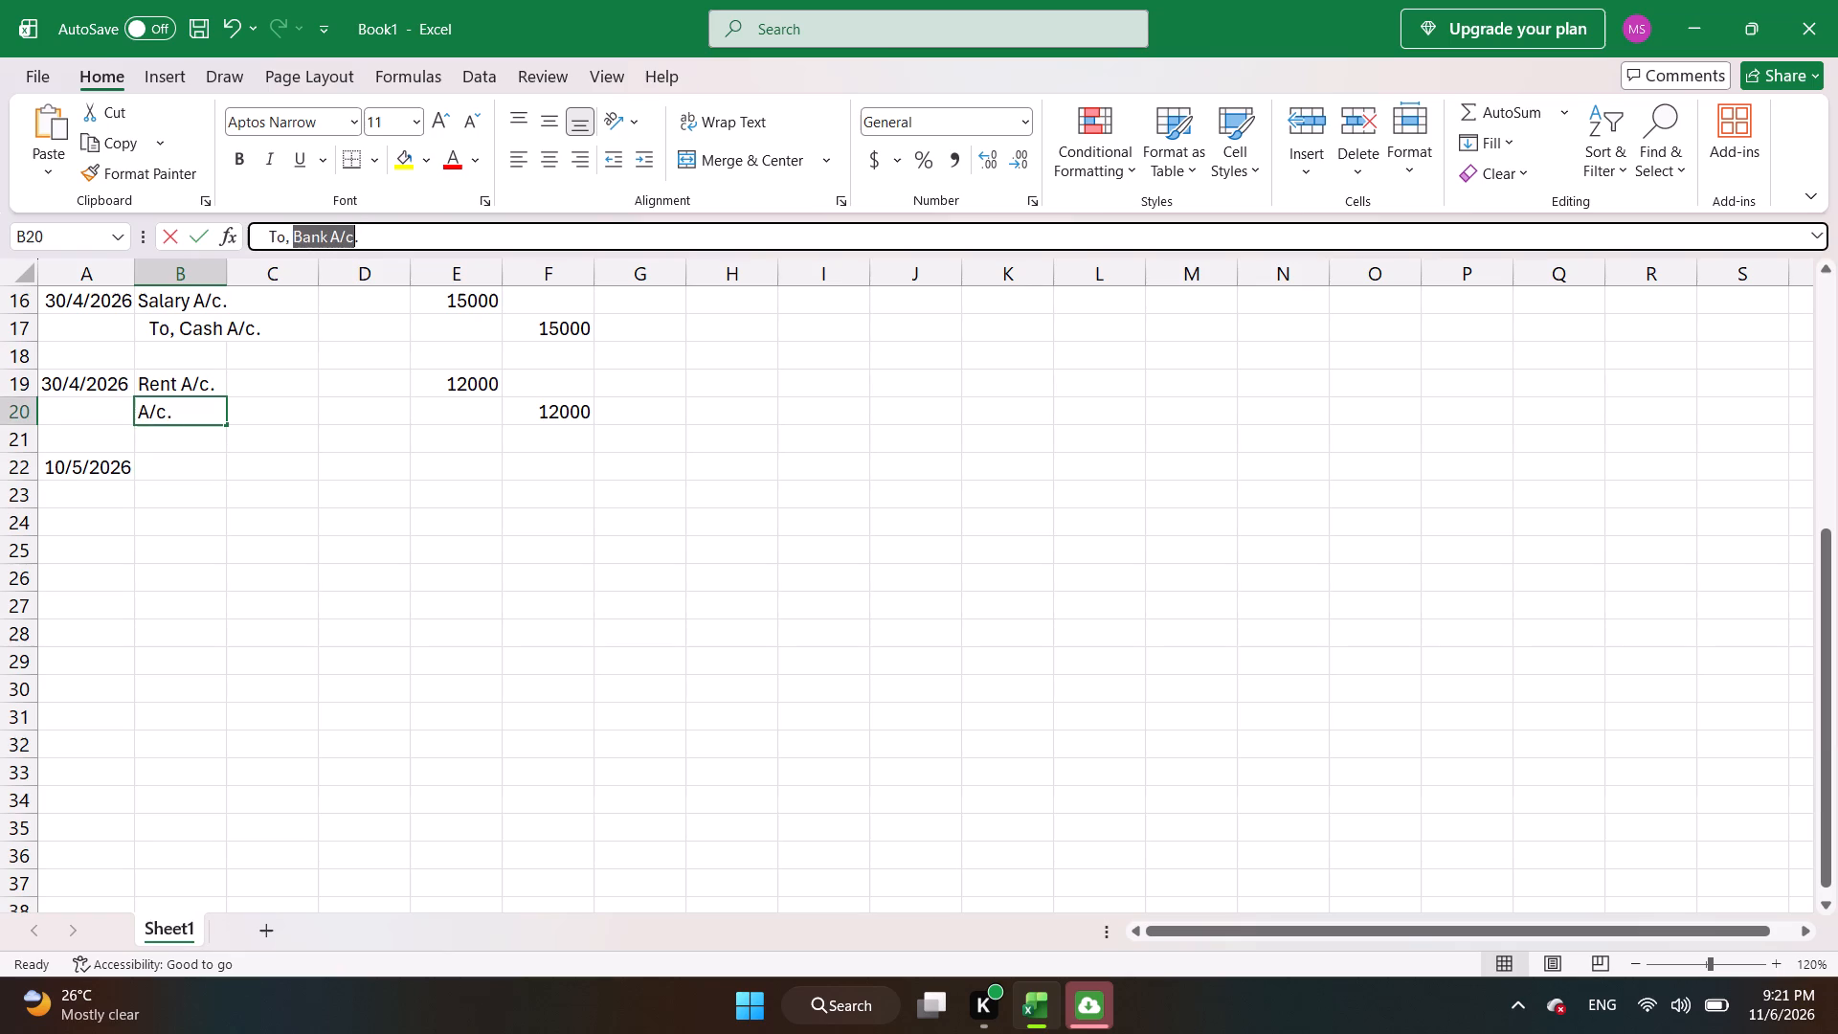
{"action": "left_click_drag", "start_coordinate": [355, 249], "coordinate": [363, 249]}
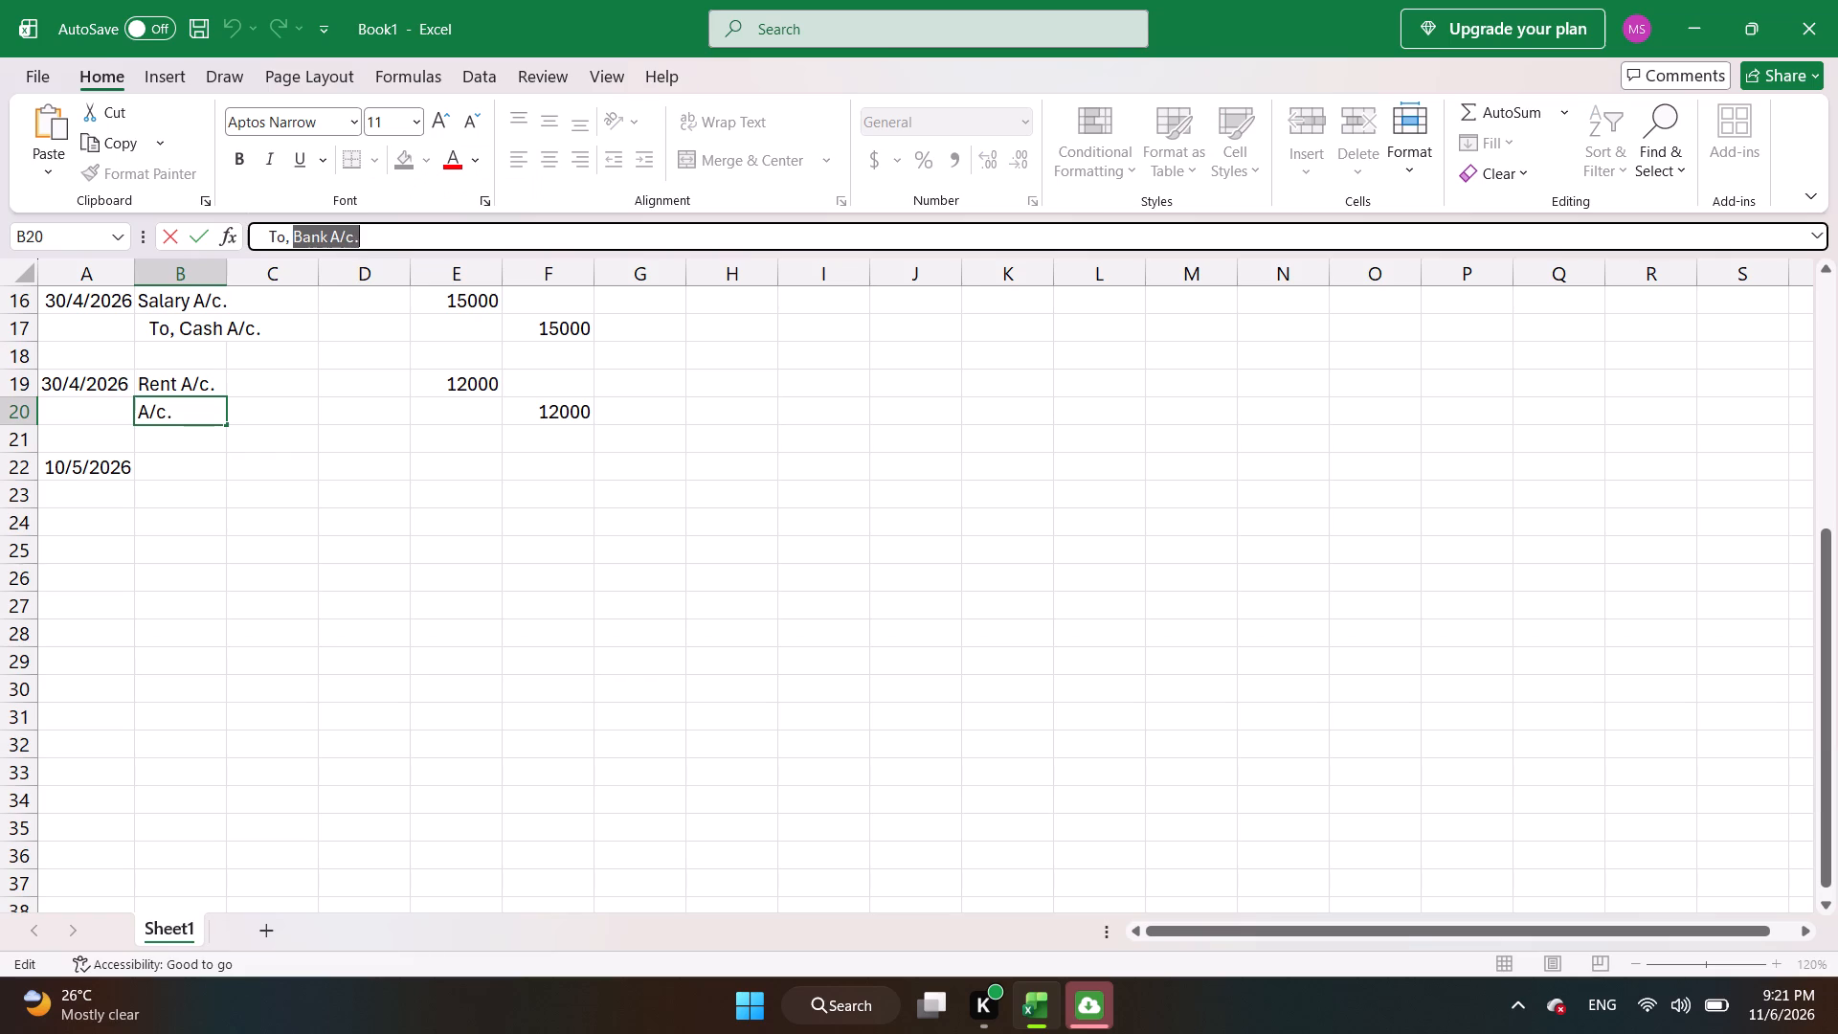
{"action": "key", "text": "ctrl+c"}
{"action": "right_click_drag", "start_coordinate": [344, 501], "coordinate": [358, 595]}
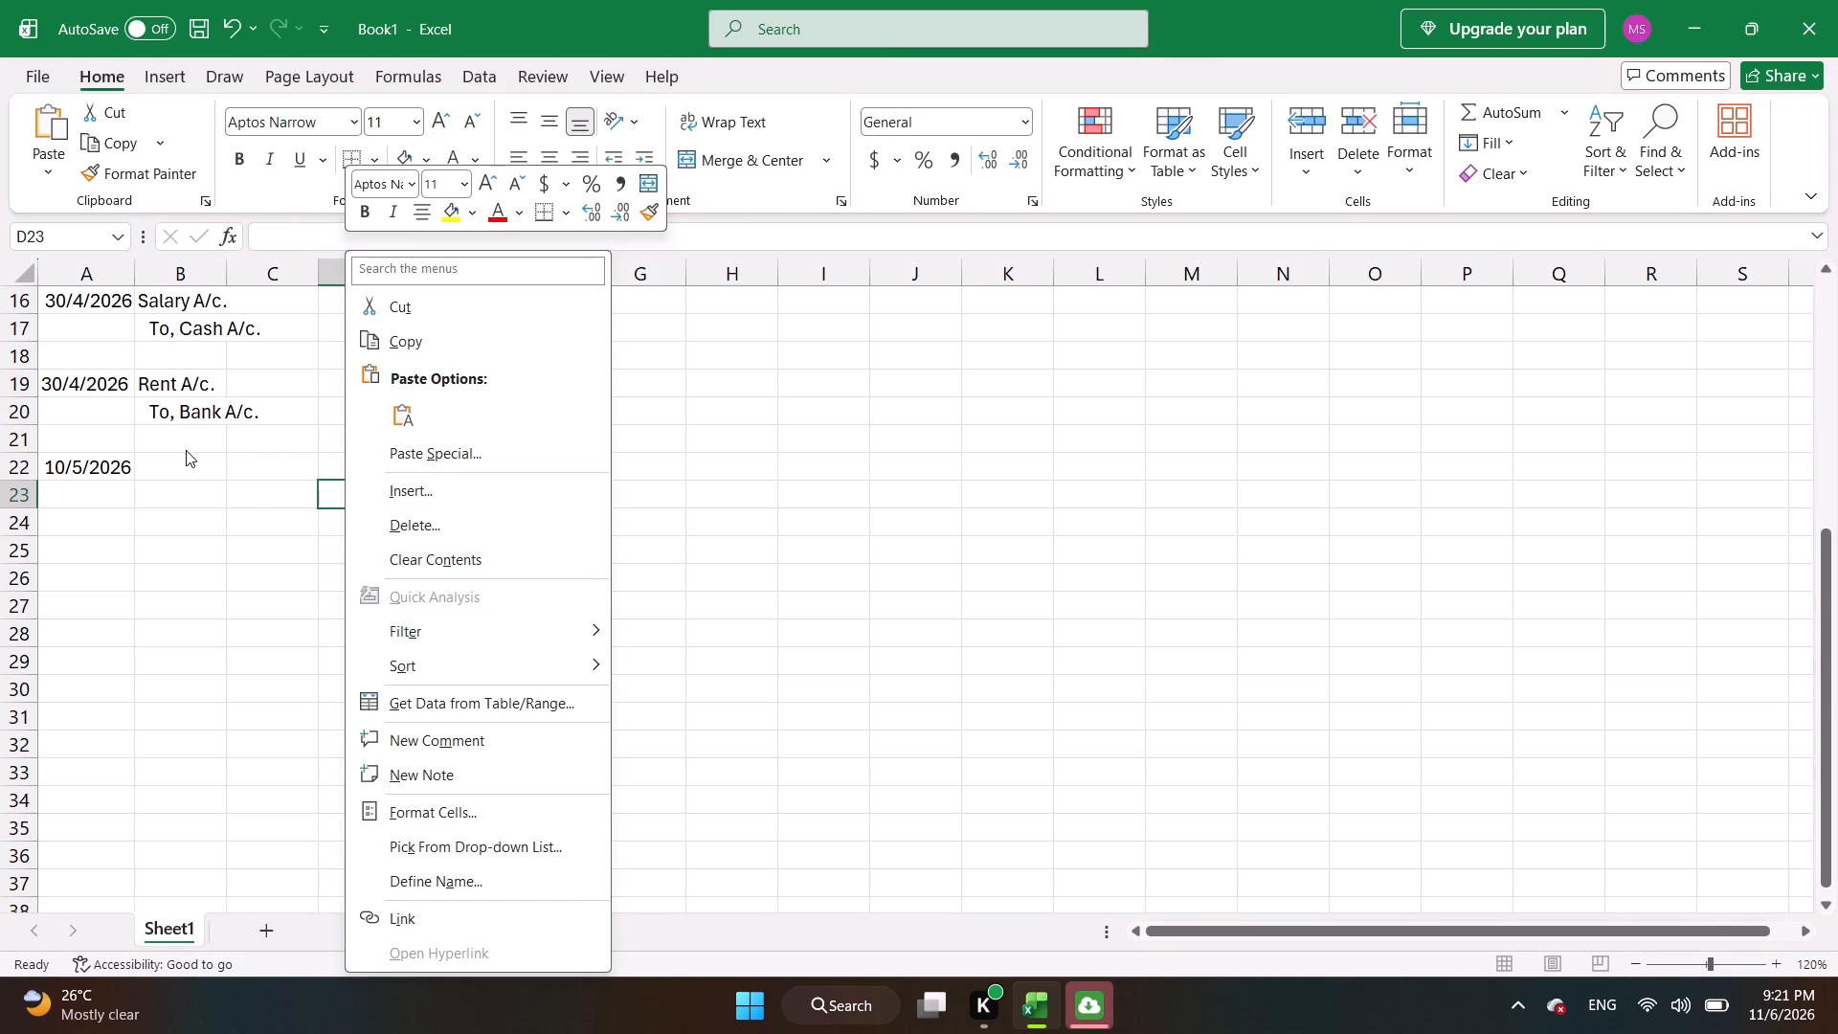
{"action": "double_click", "coordinate": [187, 470]}
{"action": "key", "text": "ctrl+v"}
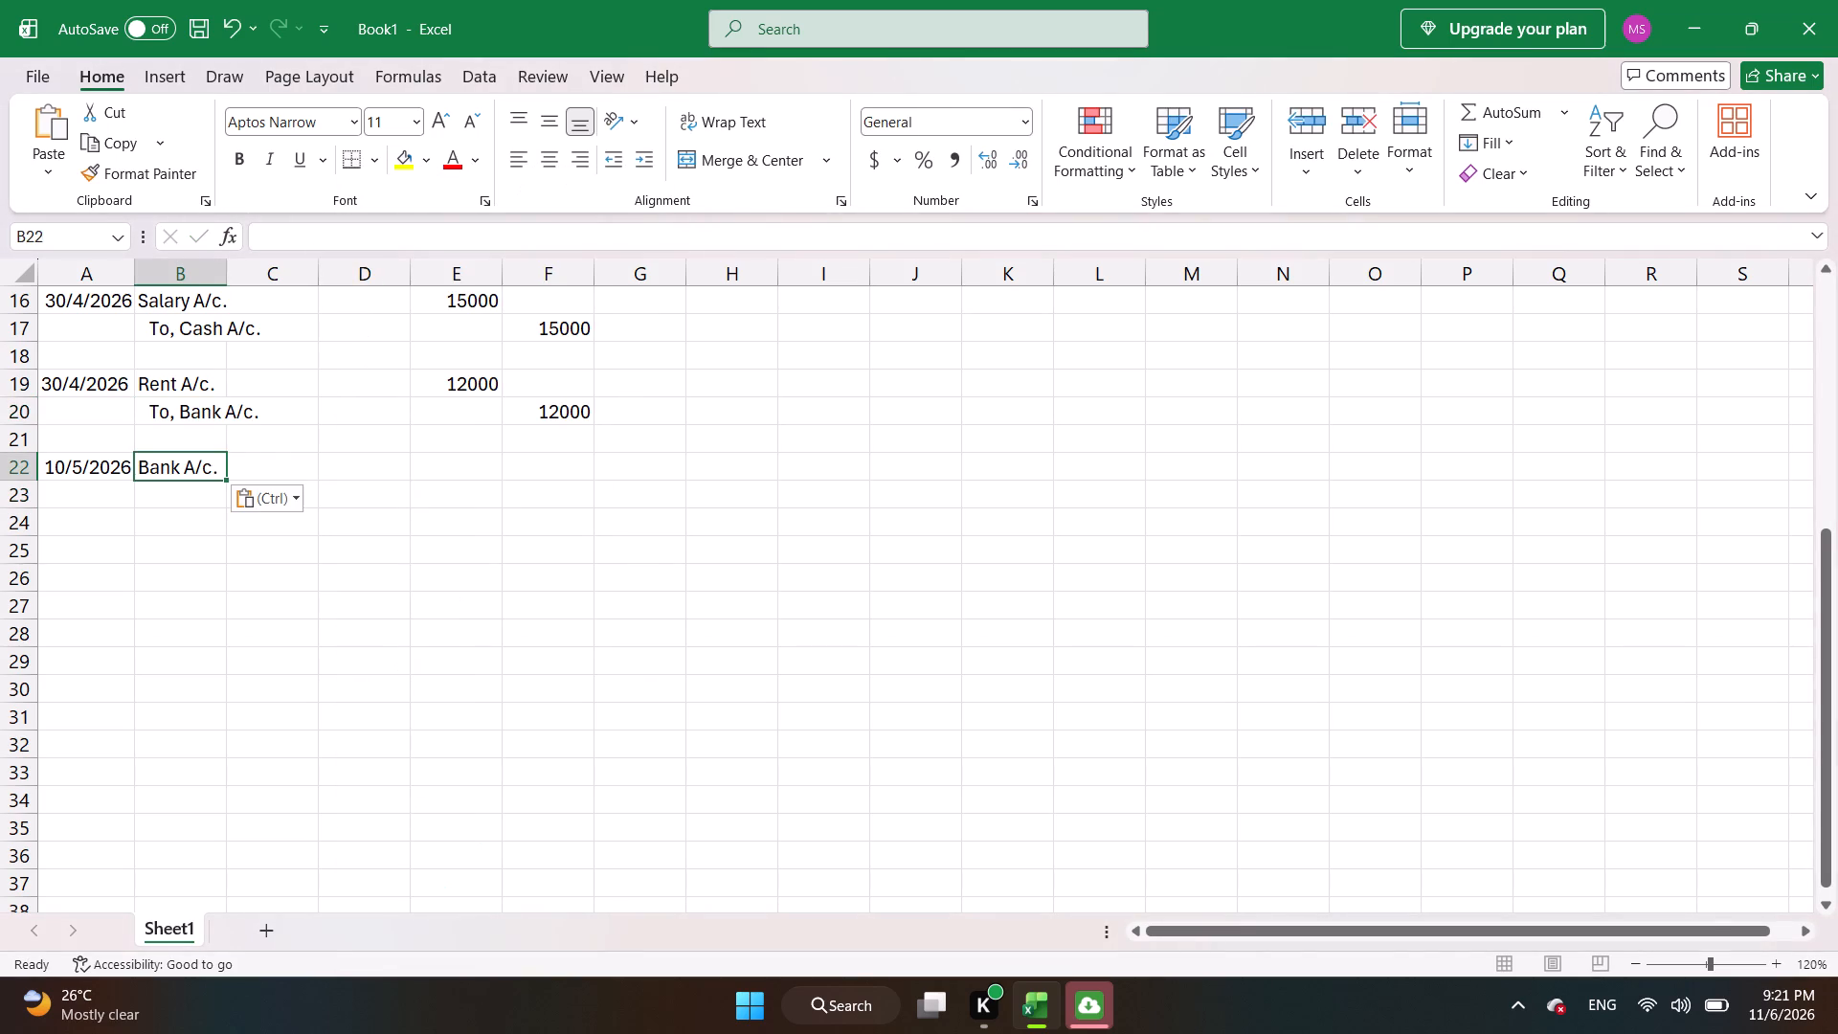
Write the credit line "To, Shyam A/c." in cell B23, reusing the account name copied from B10.
{"action": "left_click", "coordinate": [205, 511]}
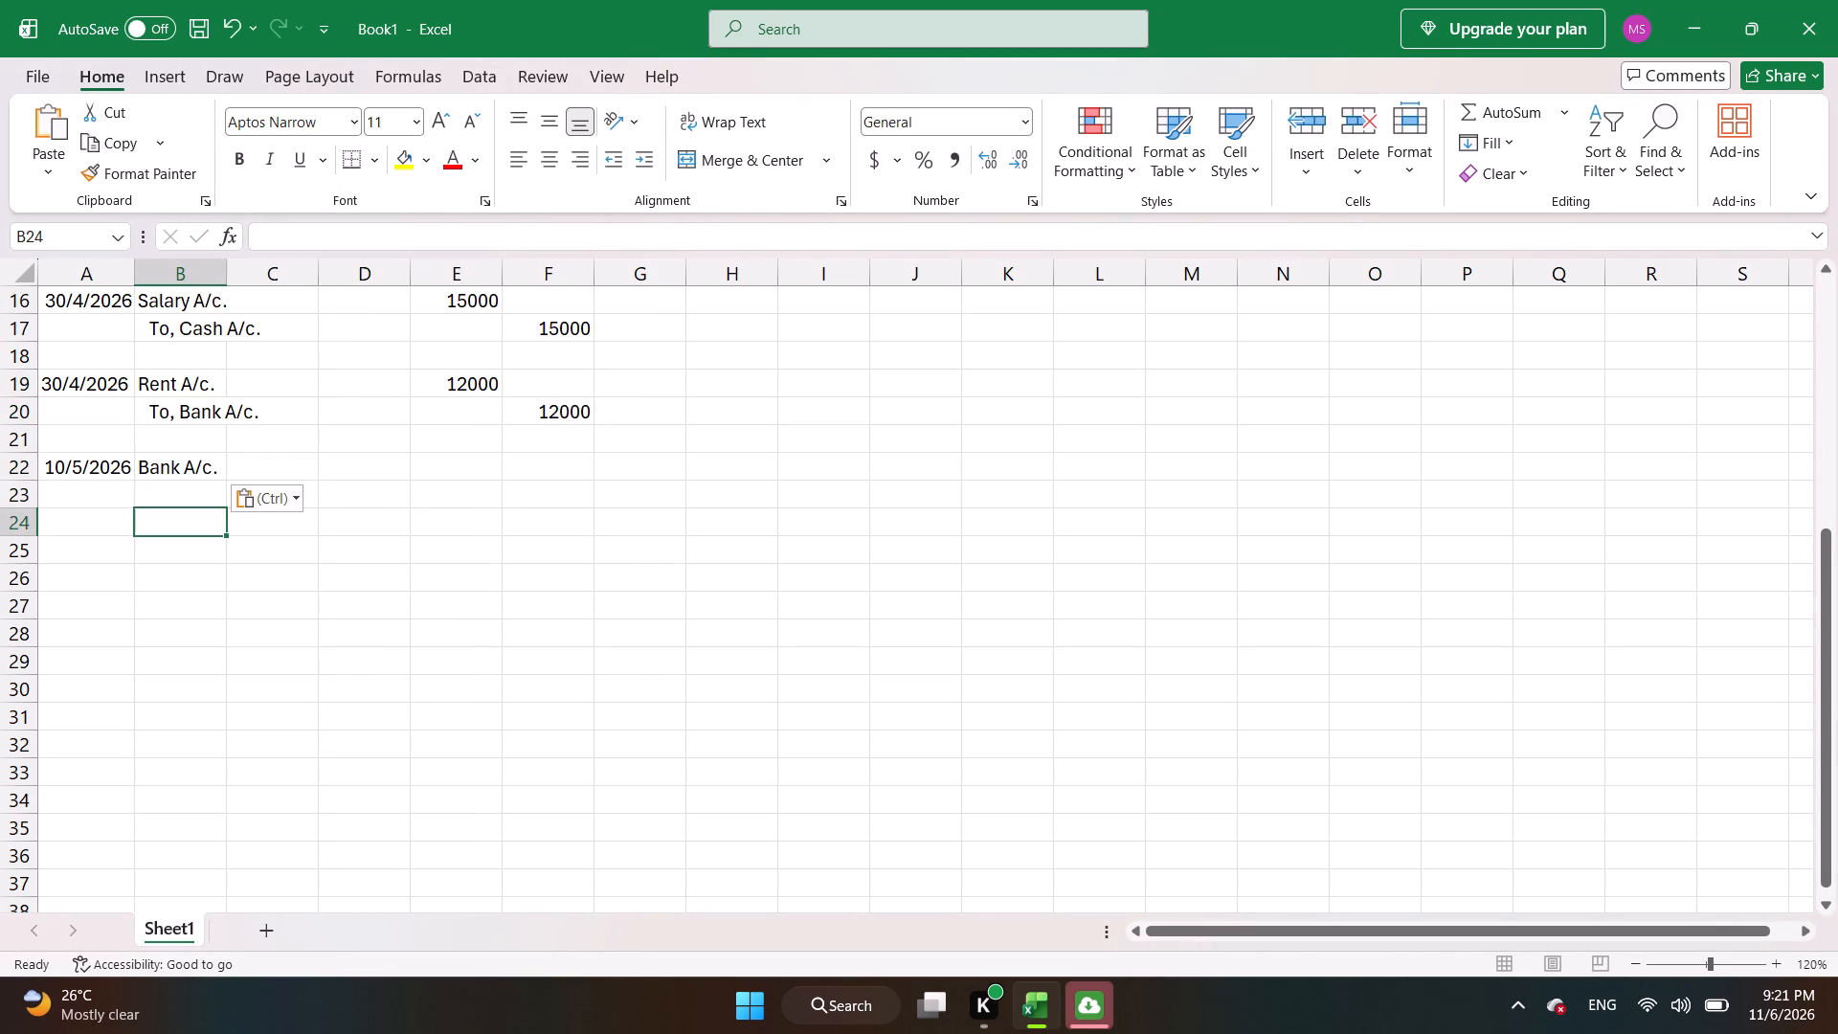
{"action": "left_click", "coordinate": [197, 502]}
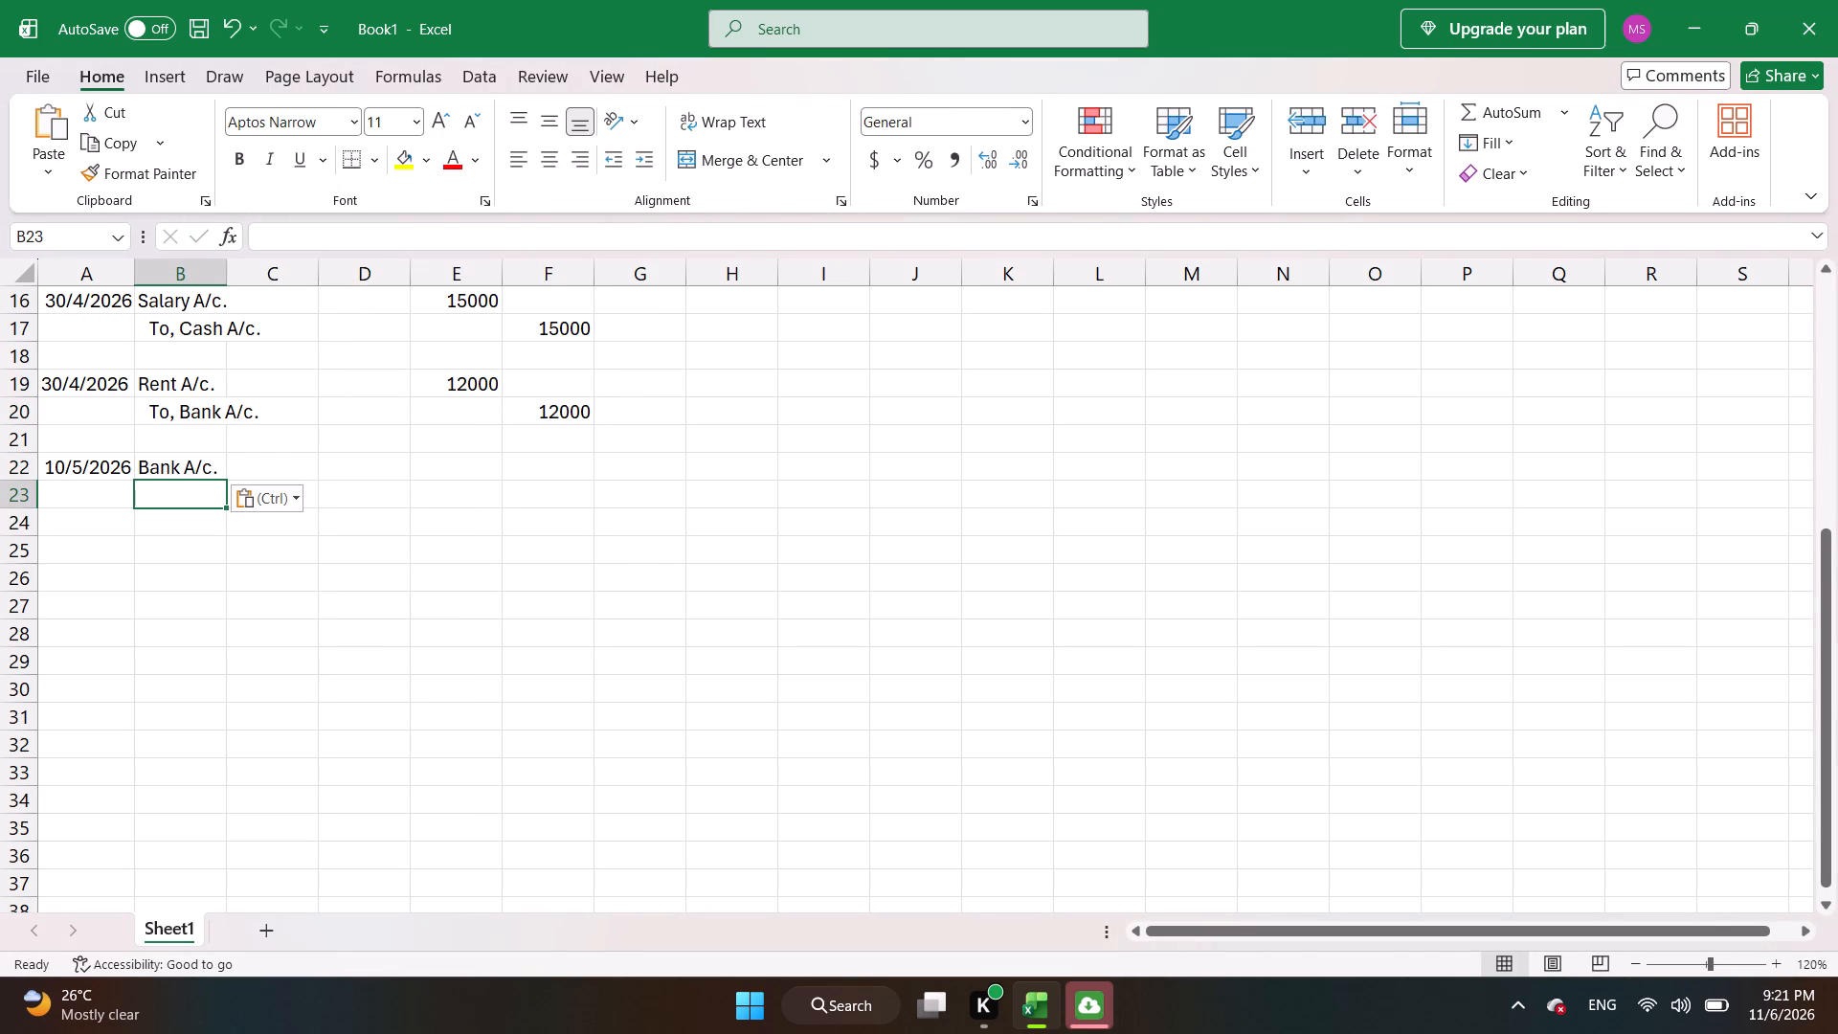
{"action": "key", "text": "t"}
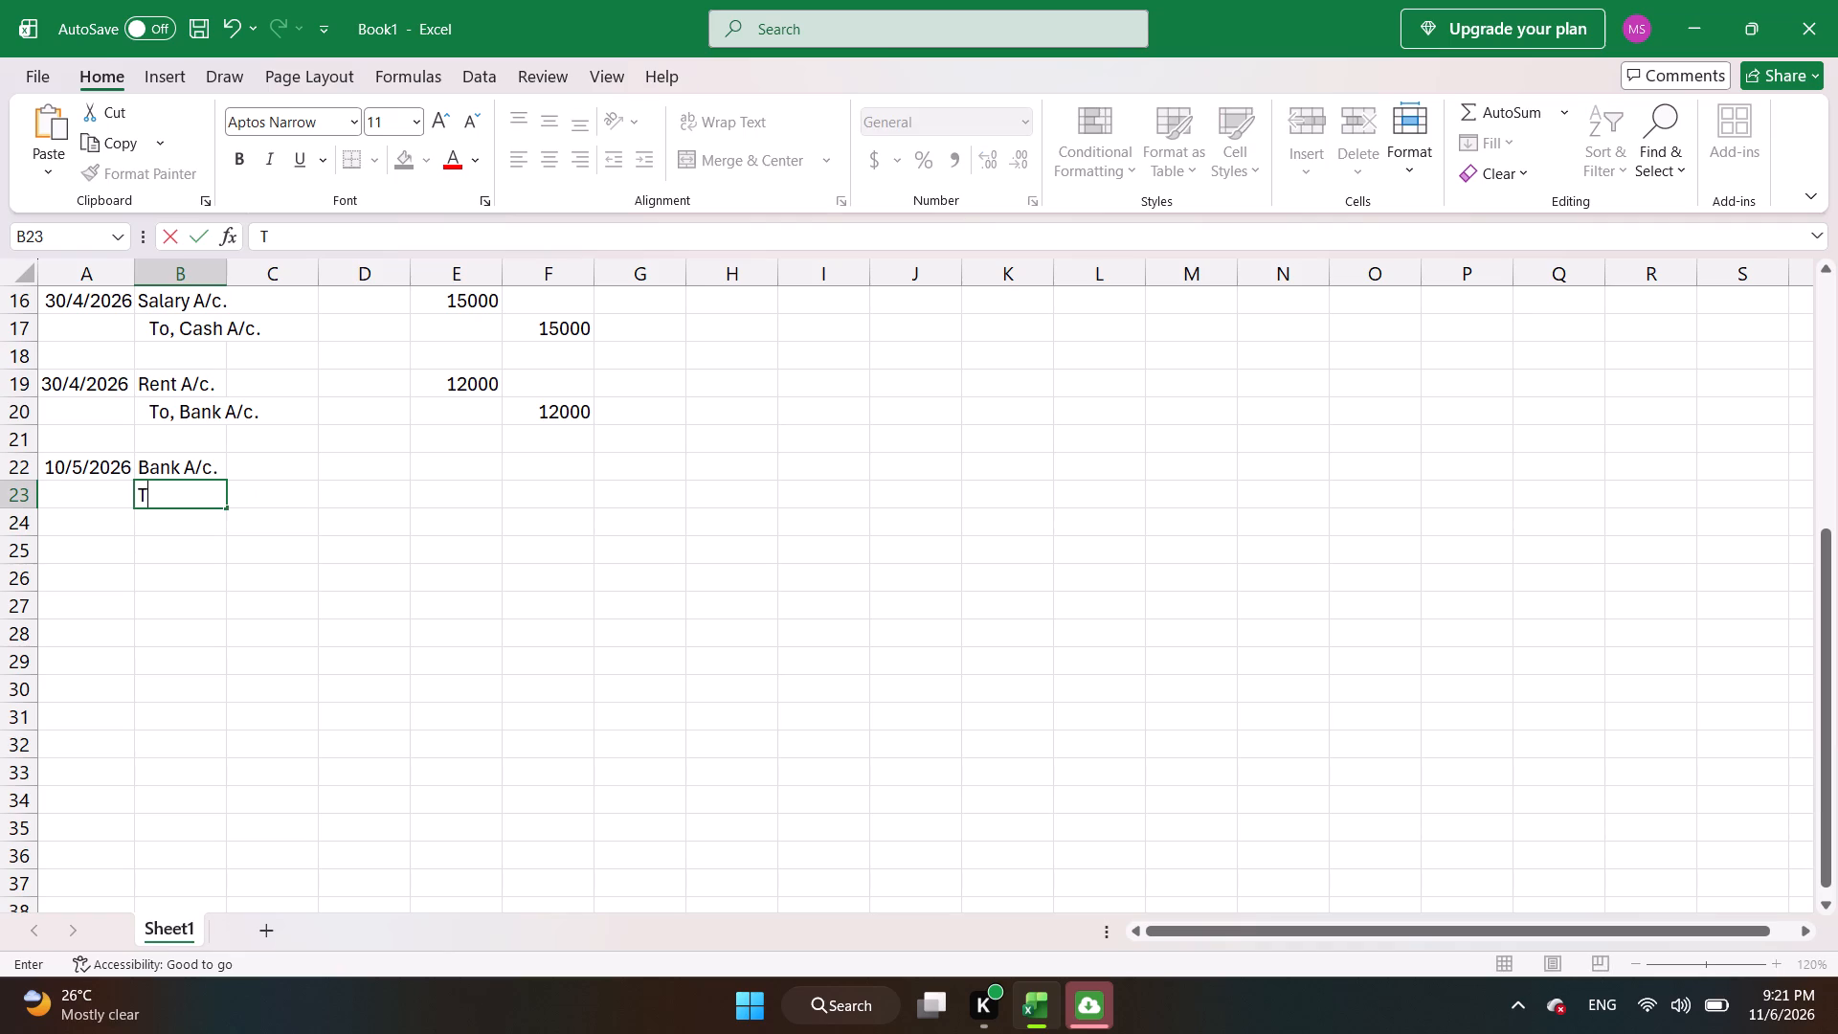
{"action": "key", "text": "o"}
{"action": "key", "text": "comma"}
{"action": "key", "text": "space"}
{"action": "scroll", "coordinate": [456, 595], "scroll_direction": "up", "scroll_amount": 1}
{"action": "scroll", "coordinate": [184, 470], "scroll_direction": "up", "scroll_amount": 1}
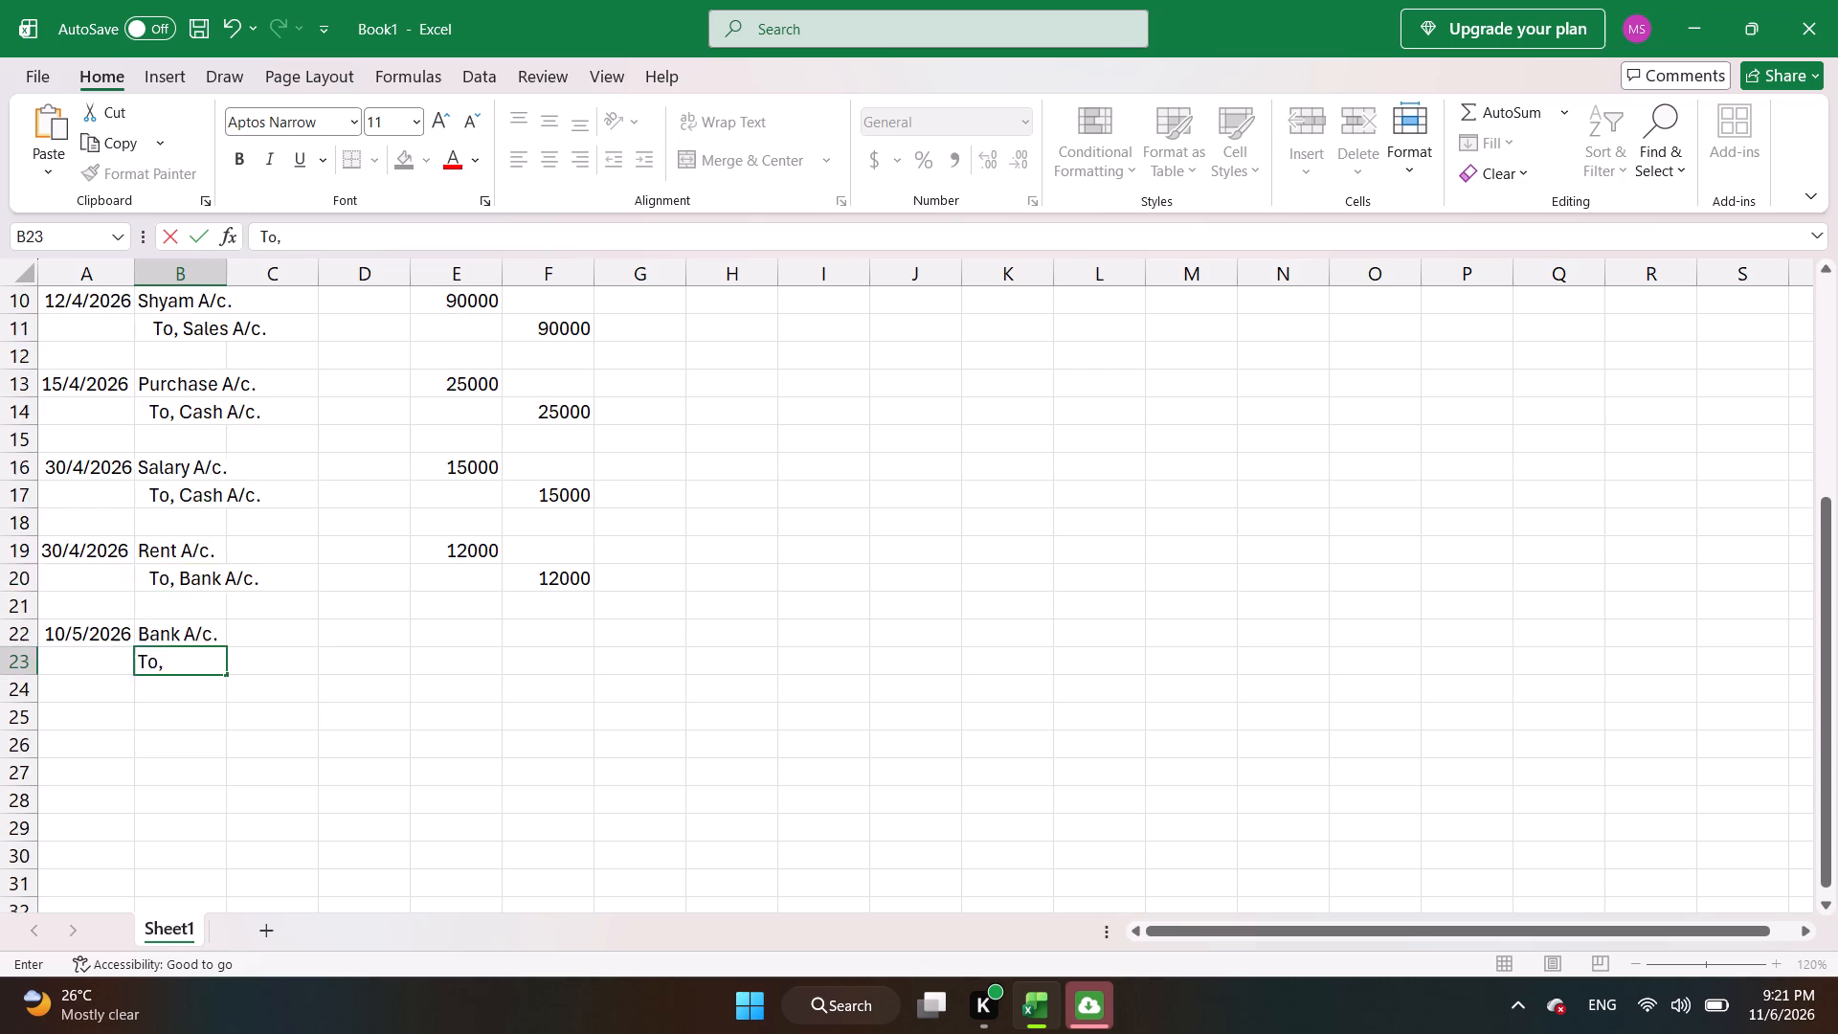
{"action": "scroll", "coordinate": [184, 470], "scroll_direction": "up", "scroll_amount": 1}
{"action": "left_click", "coordinate": [167, 388]}
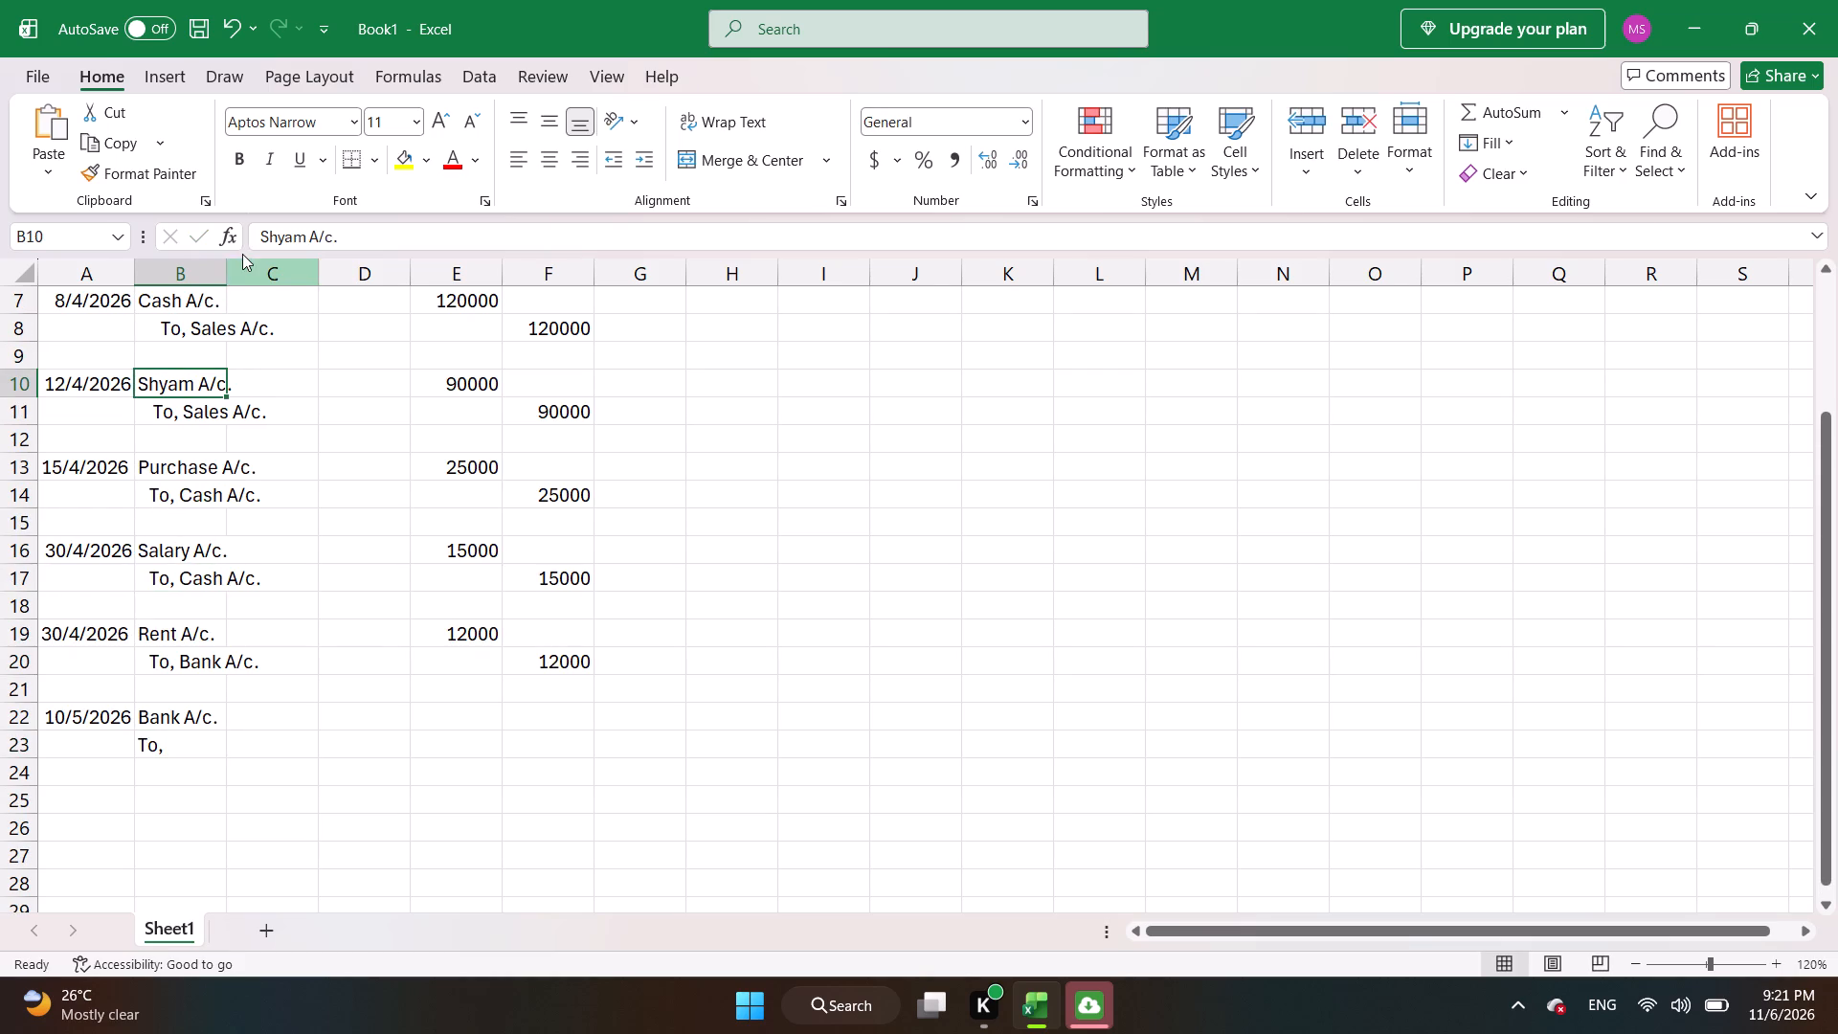
{"action": "left_click_drag", "start_coordinate": [251, 231], "coordinate": [347, 232]}
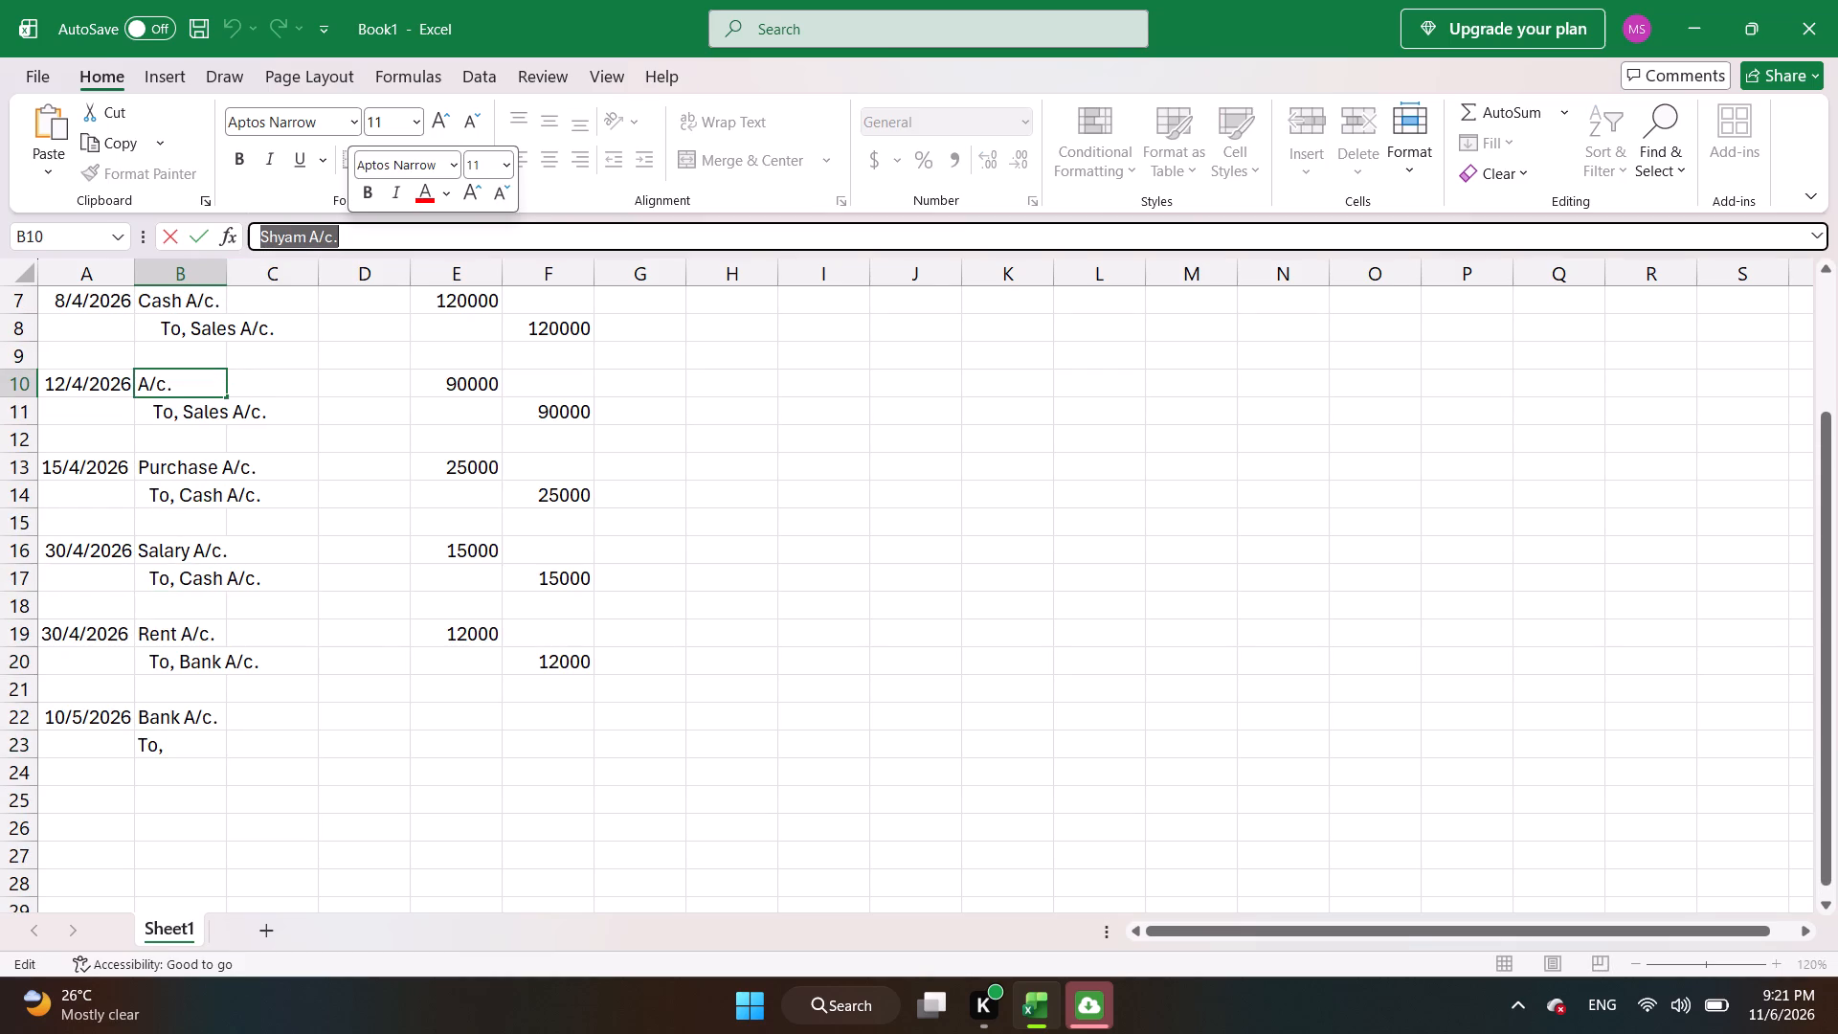
{"action": "key", "text": "ctrl+c"}
{"action": "scroll", "coordinate": [434, 246], "scroll_direction": "down", "scroll_amount": 3}
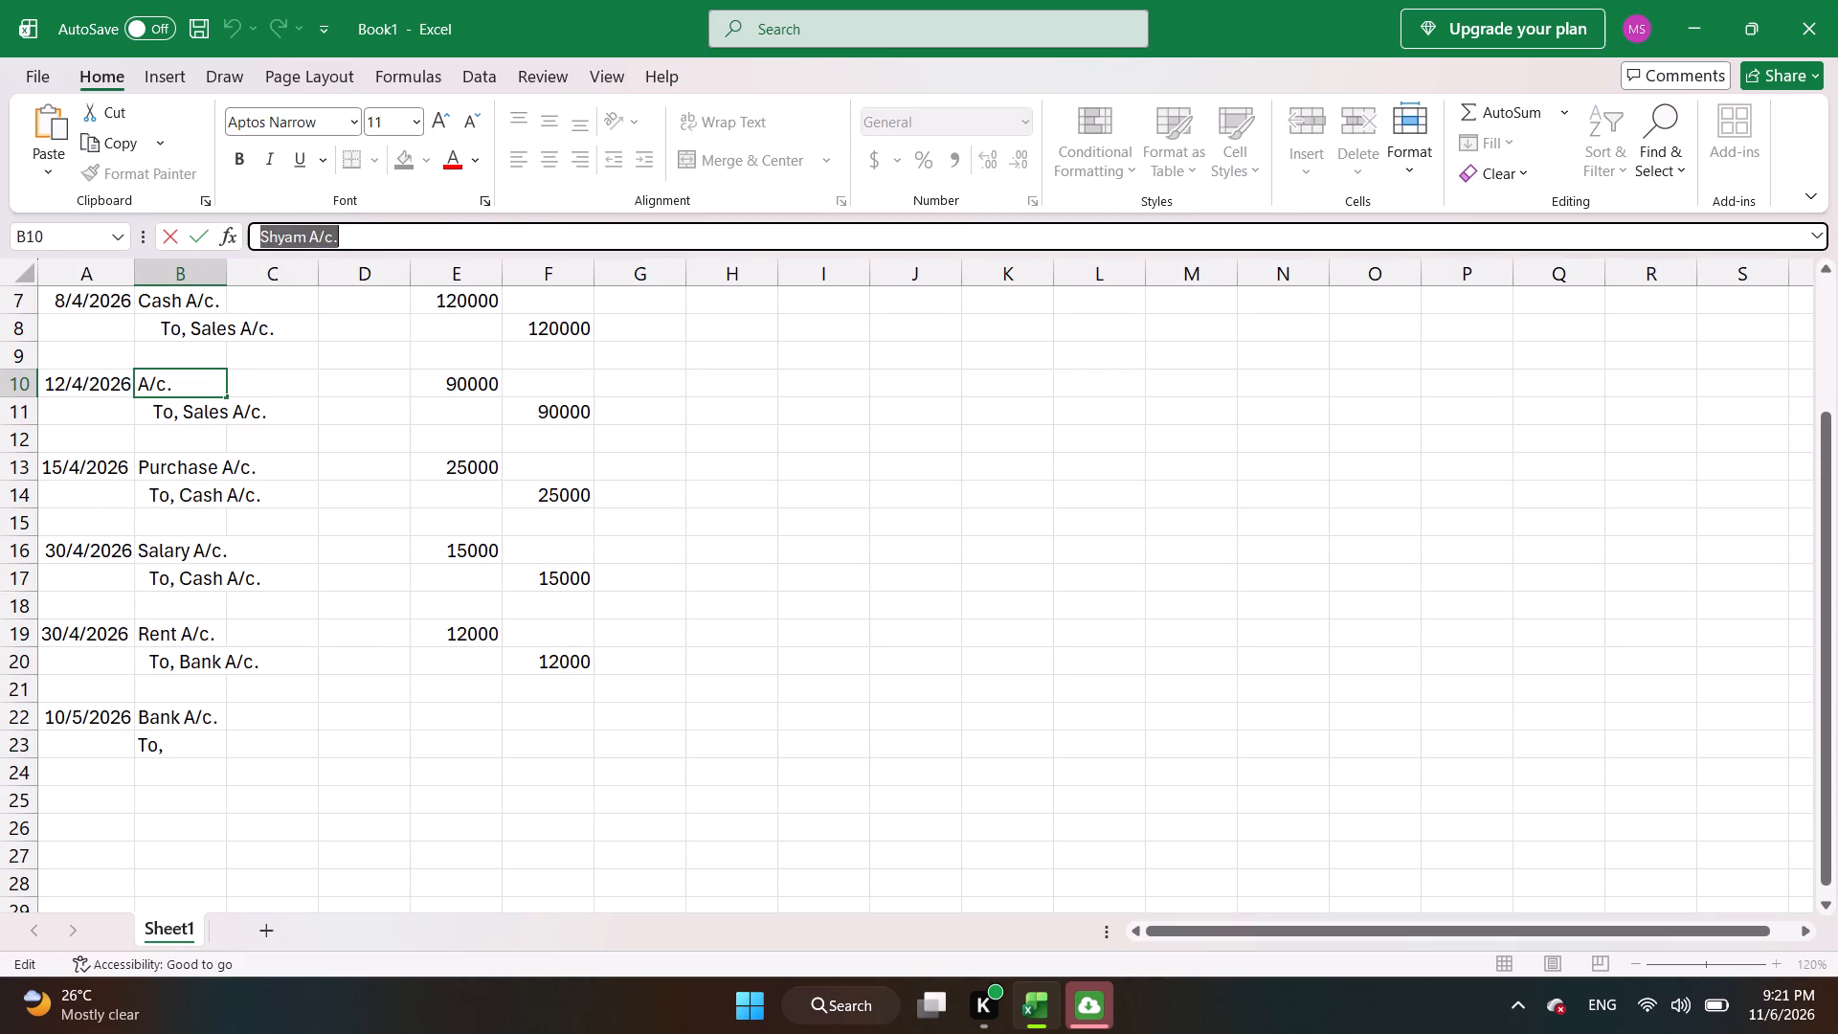
{"action": "left_click", "coordinate": [170, 745]}
{"action": "left_click", "coordinate": [290, 237]}
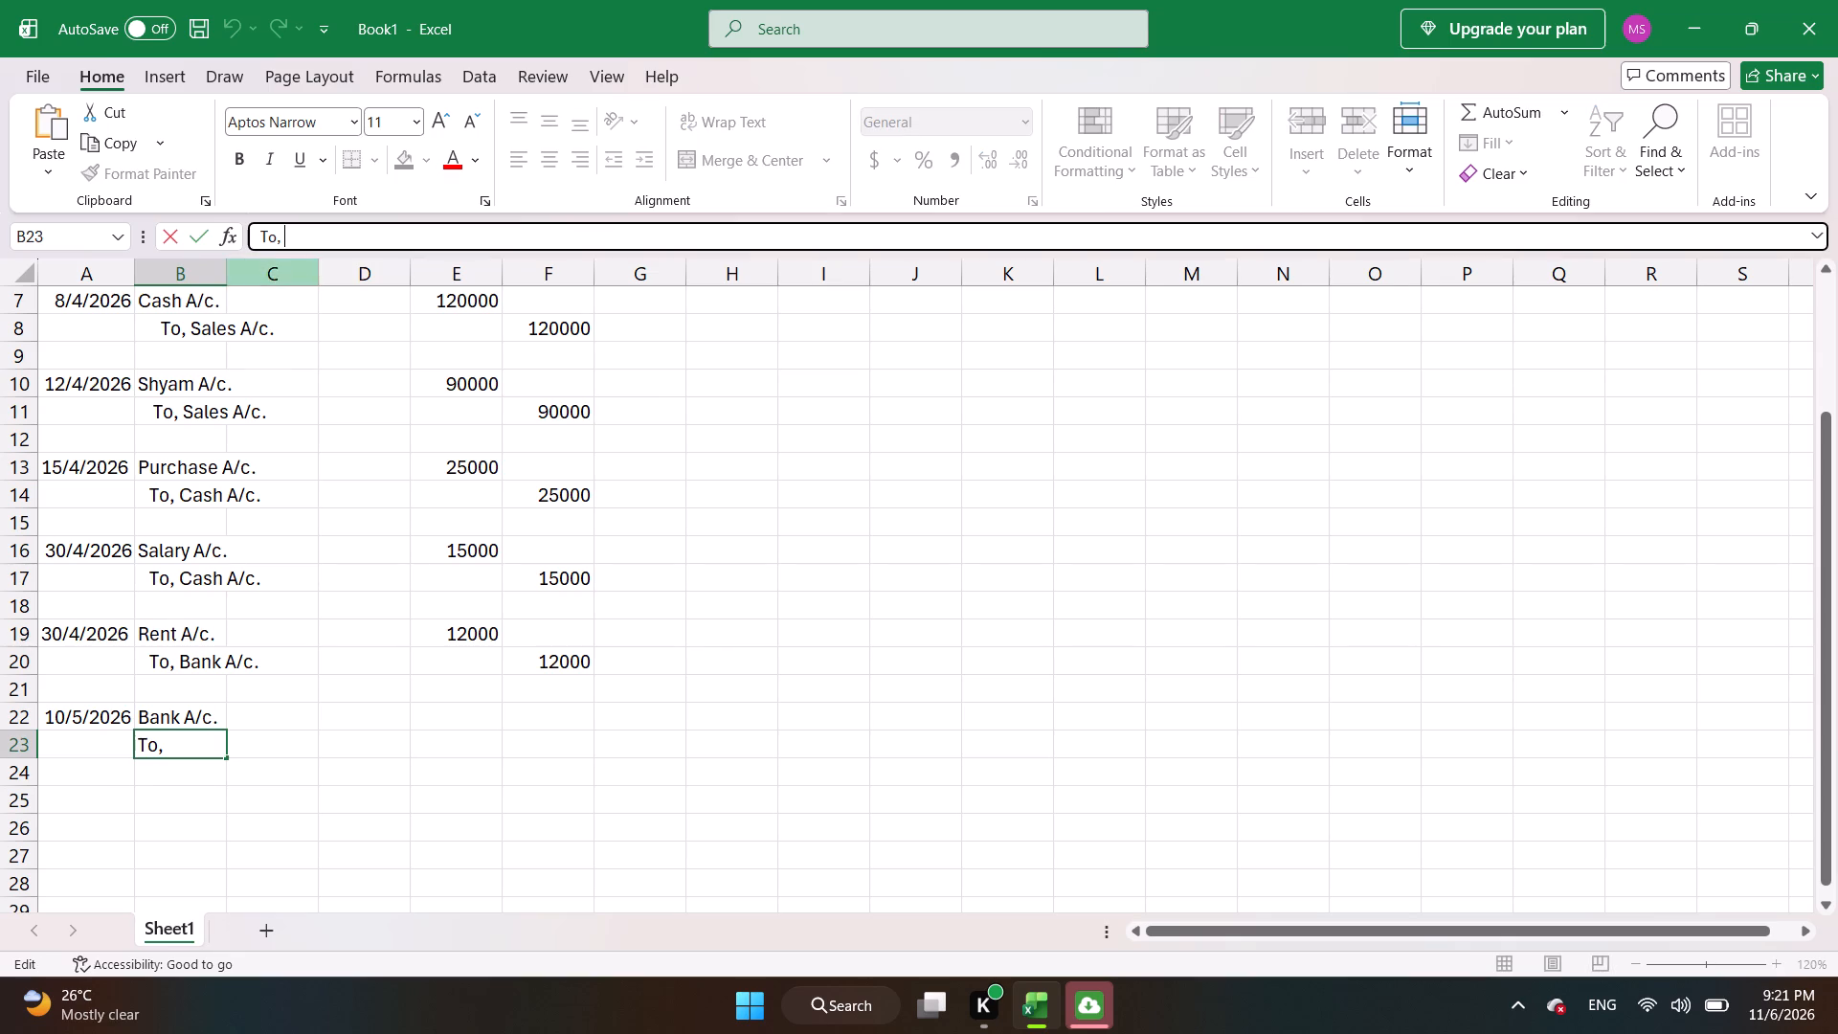
{"action": "key", "text": "ctrl+v"}
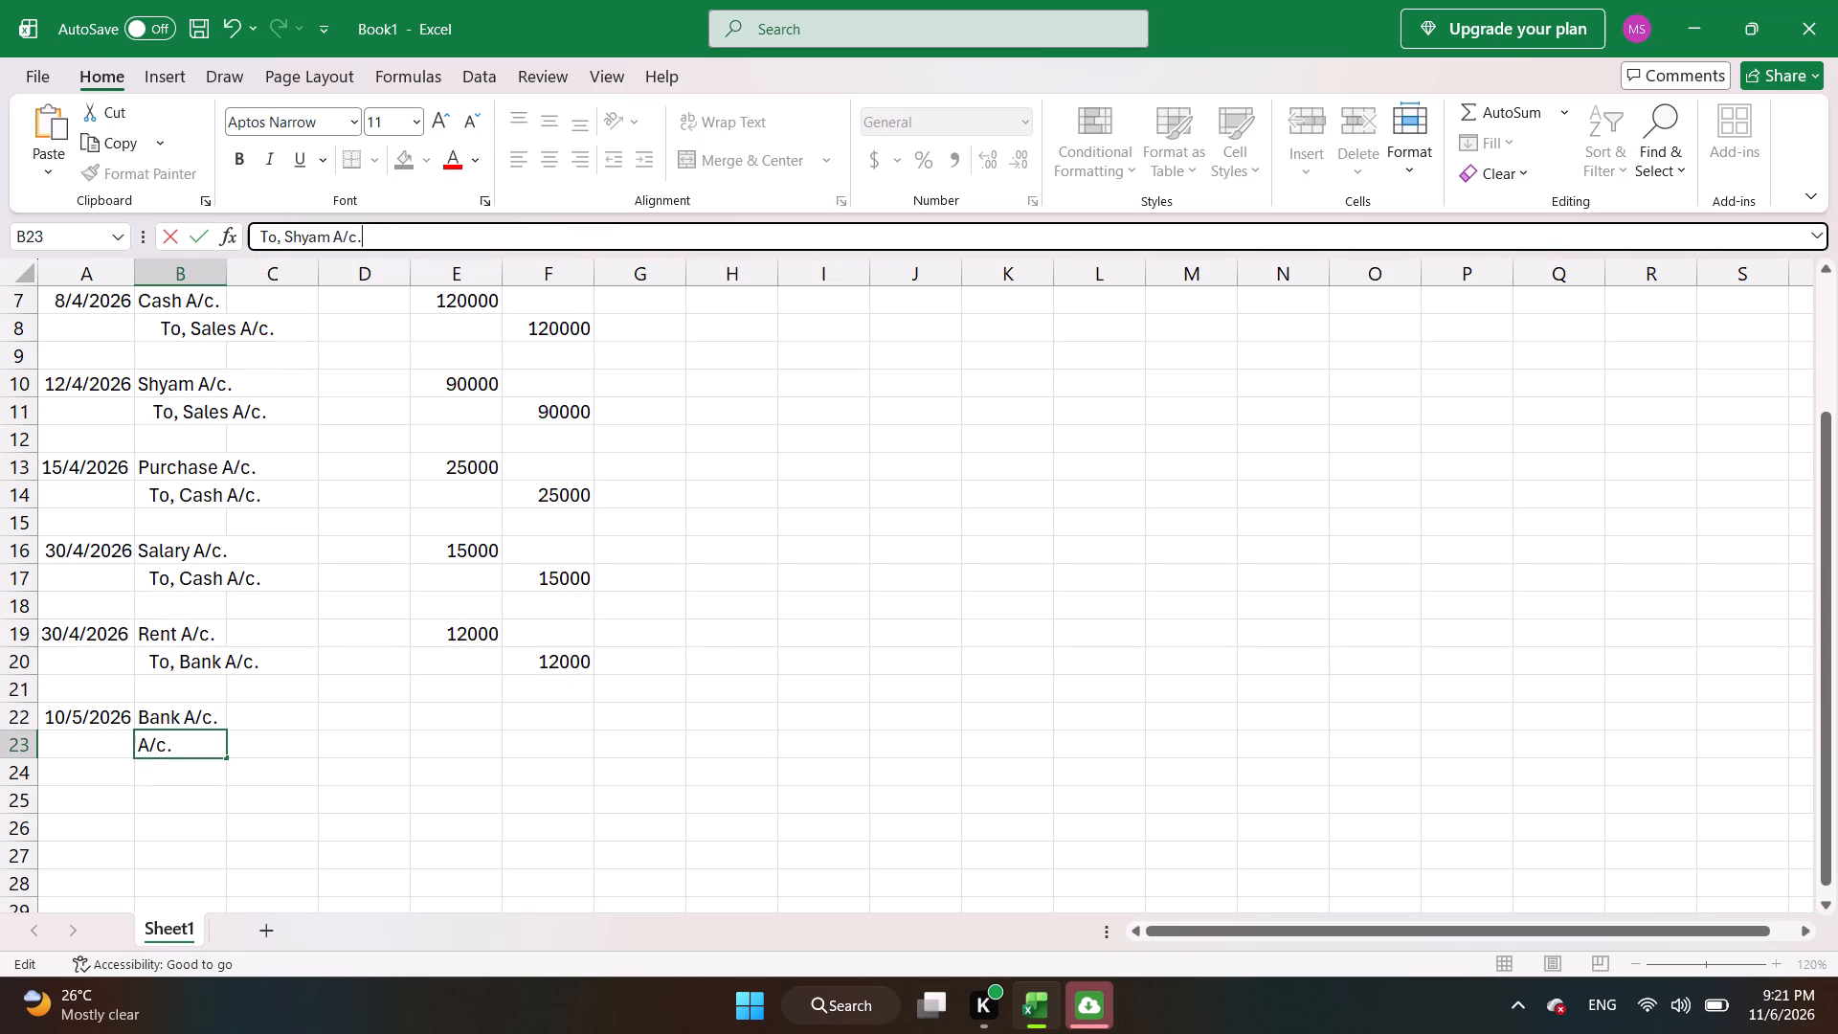
{"action": "key", "text": "Return"}
Enter 50000 as the Dr. amount for Bank A/c. in cell E22.
{"action": "left_click", "coordinate": [486, 727]}
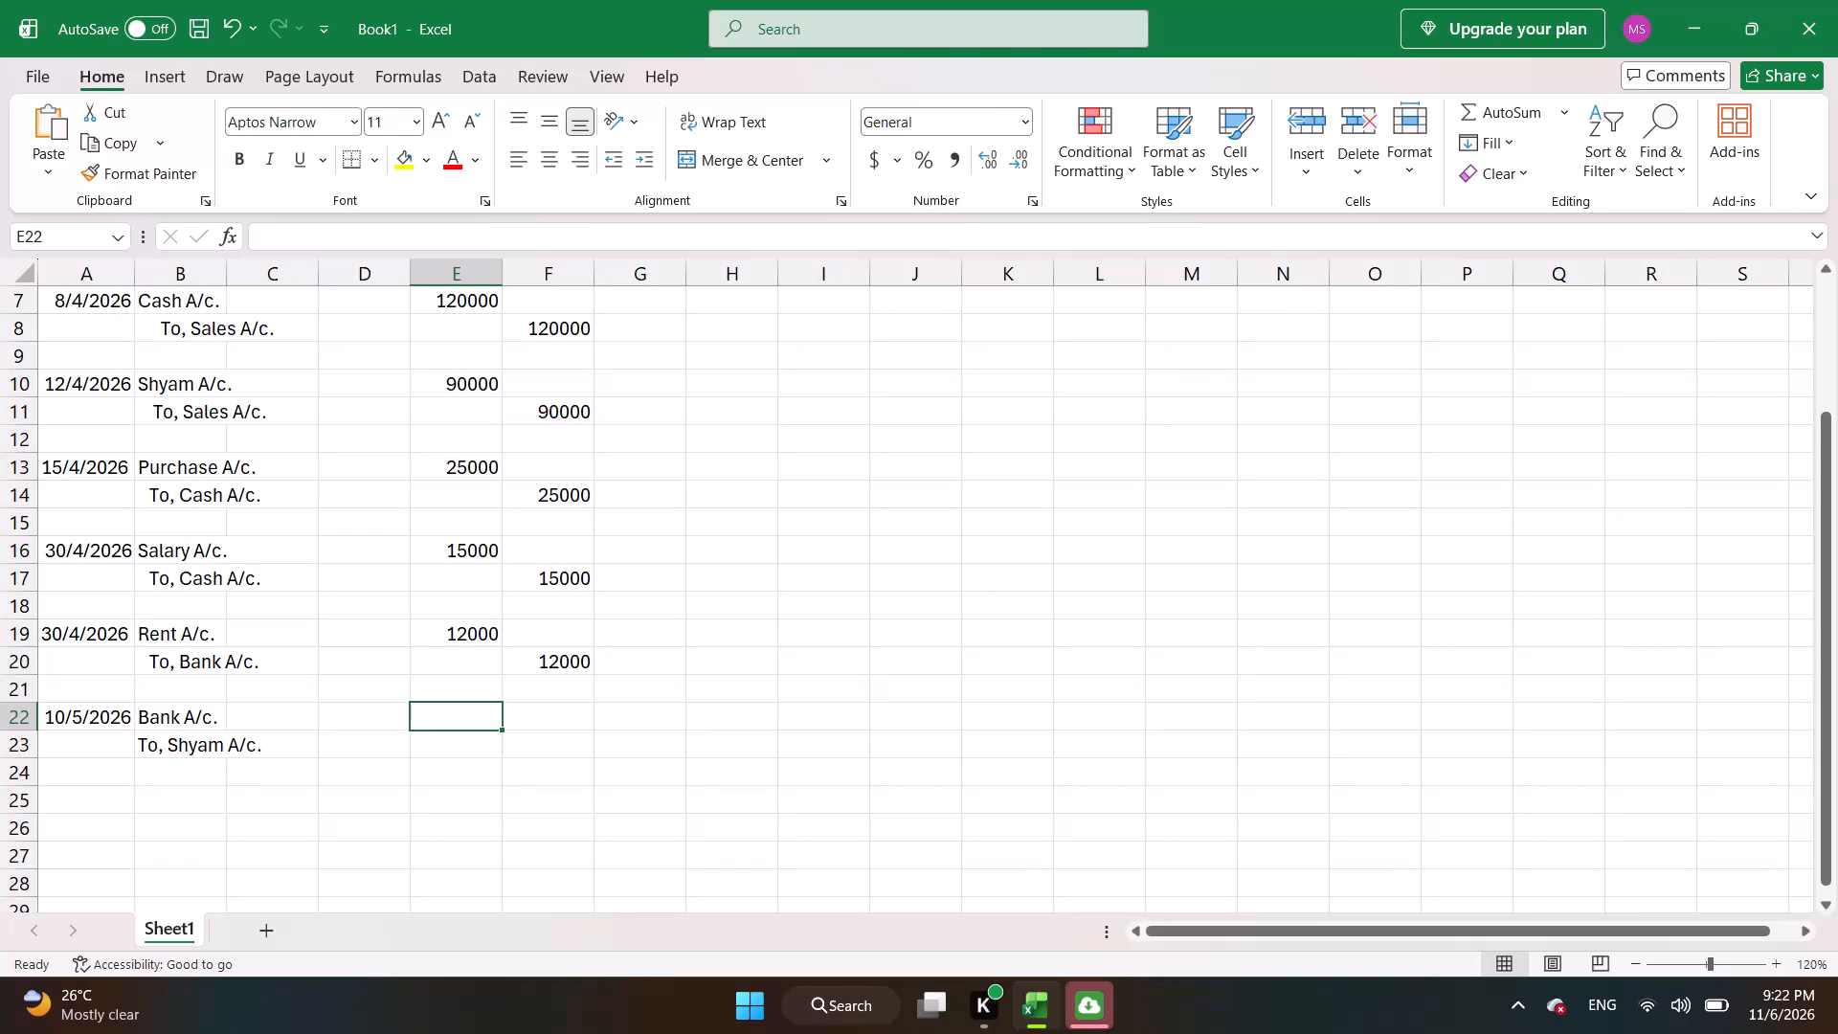
{"action": "type", "text": "50000"}
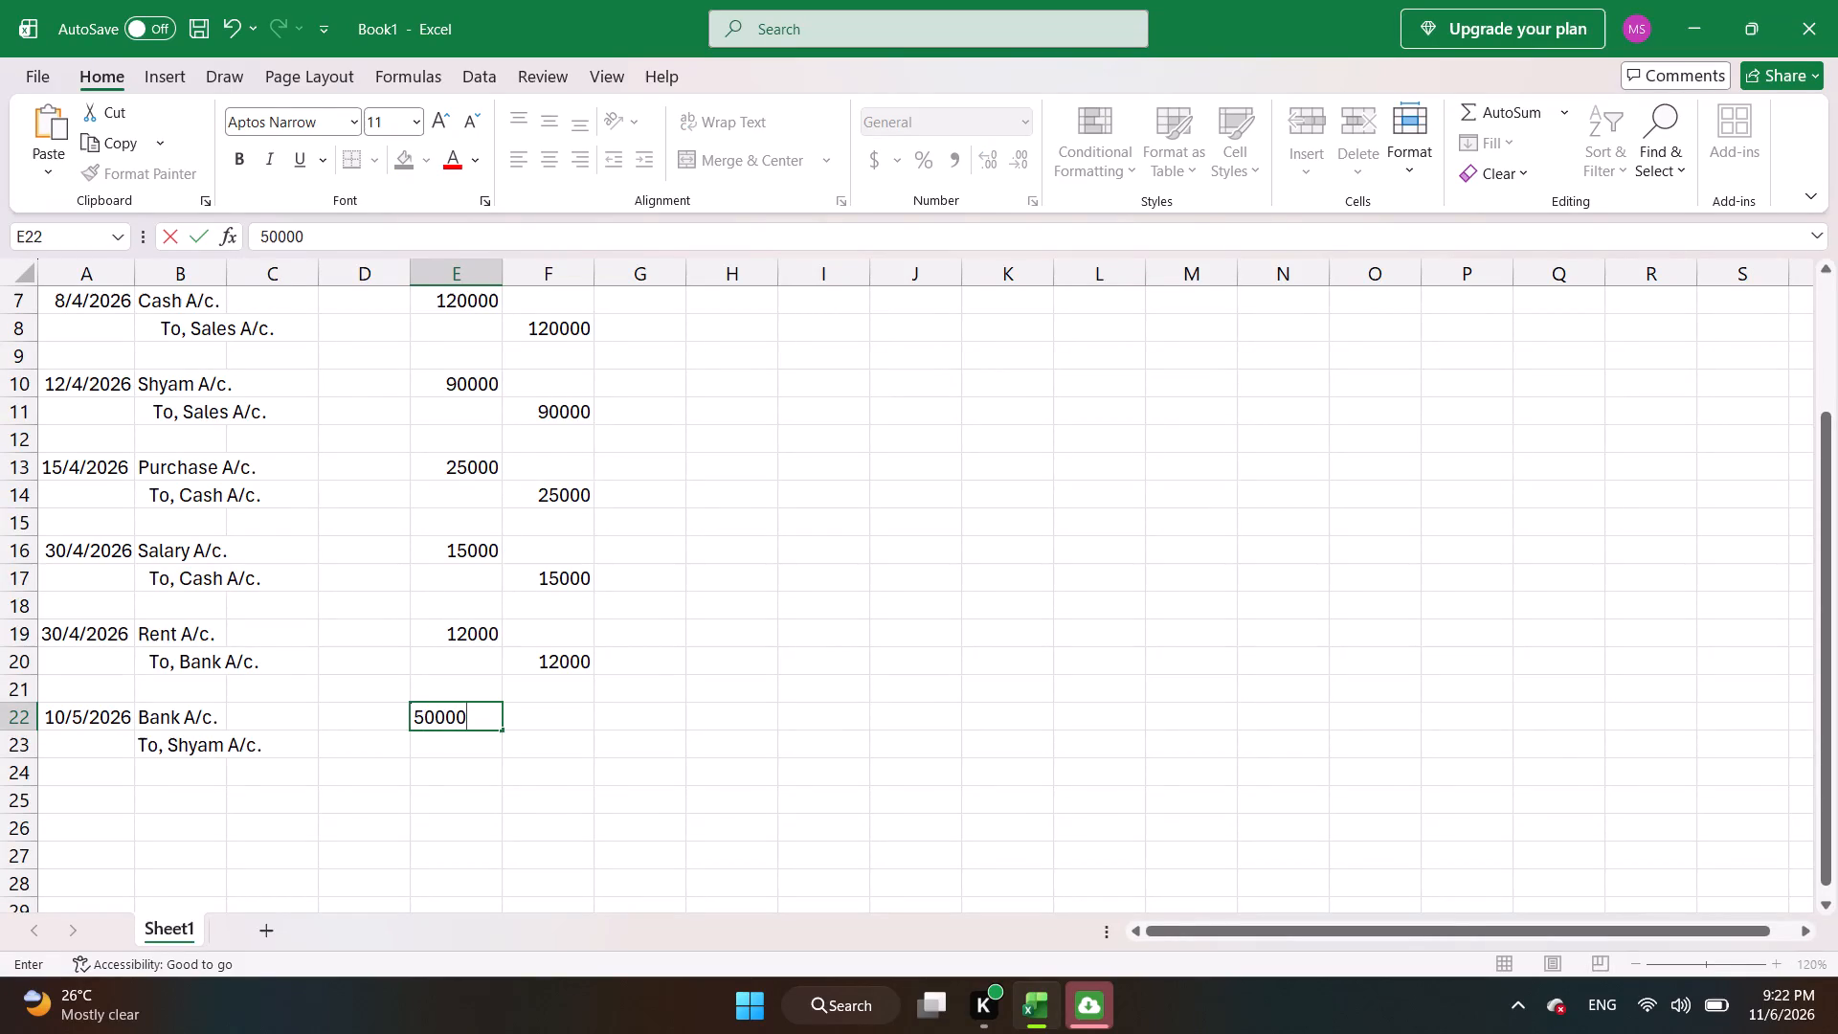
{"action": "key", "text": "Return"}
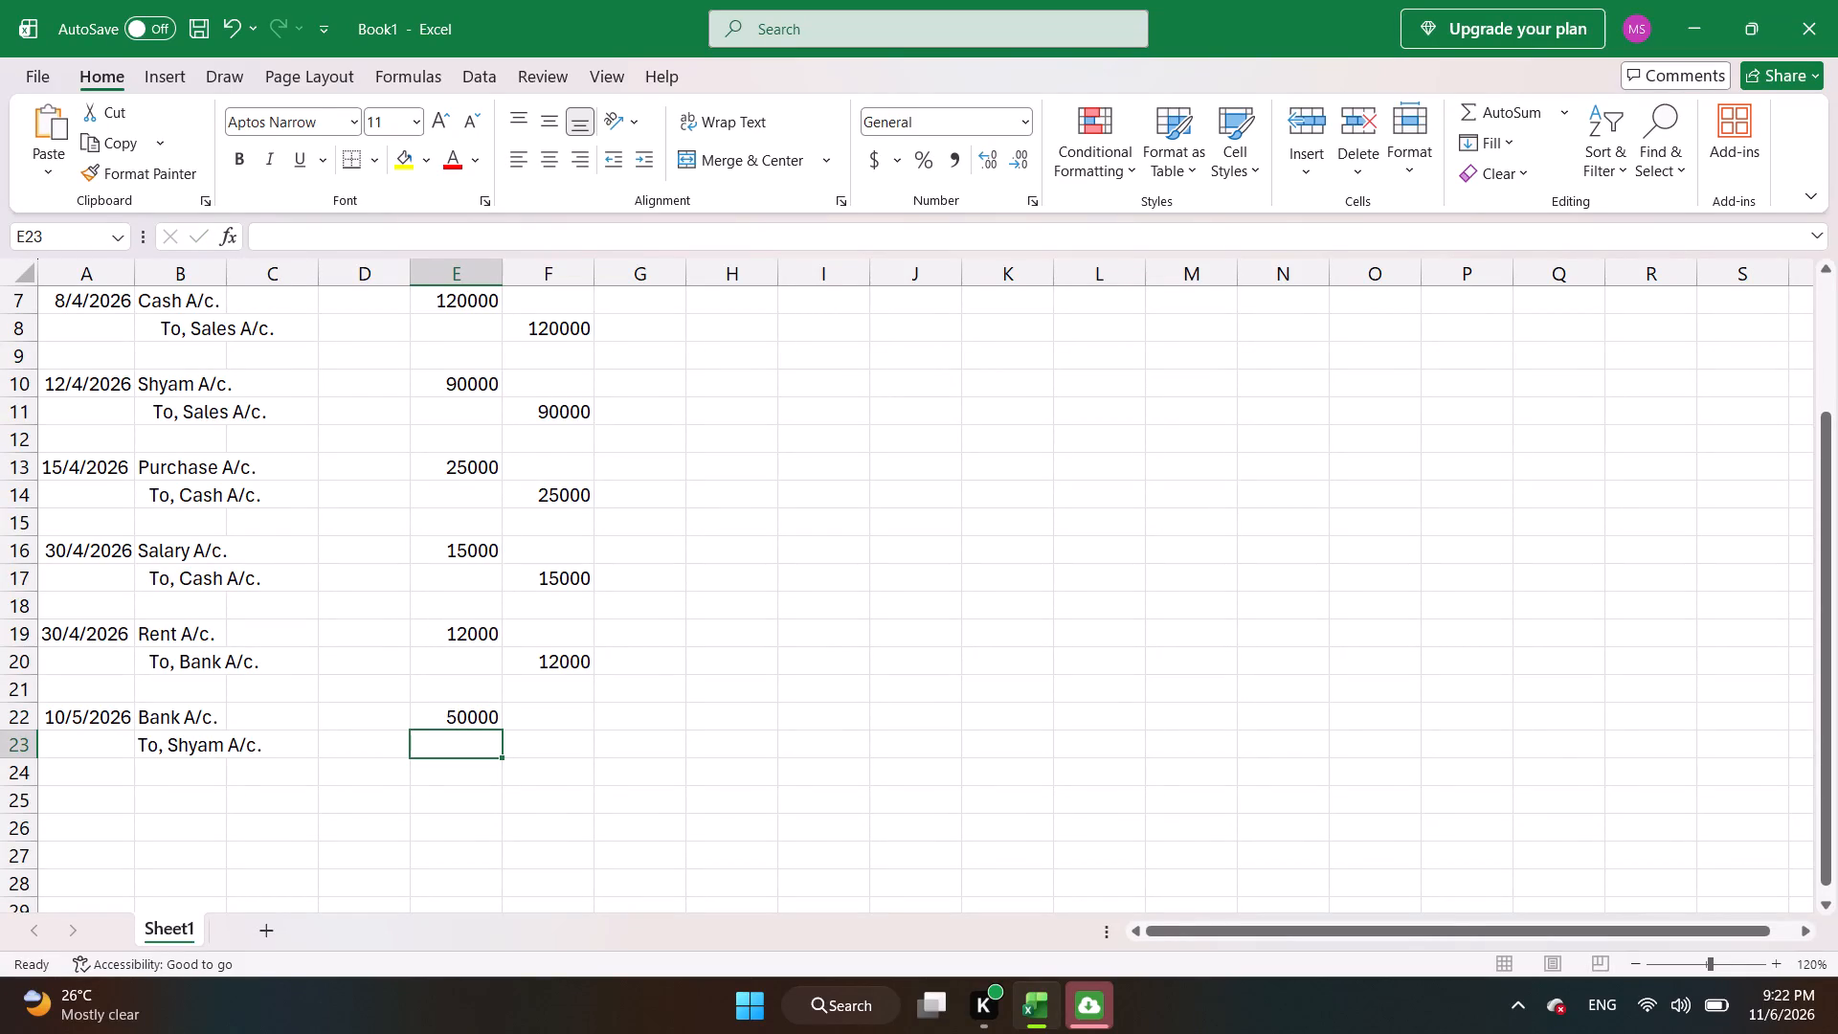
Fill the Cr. amount for Shyam A/c. in cell F23 with a formula referencing the bank debit in E22.
{"action": "left_click", "coordinate": [532, 750]}
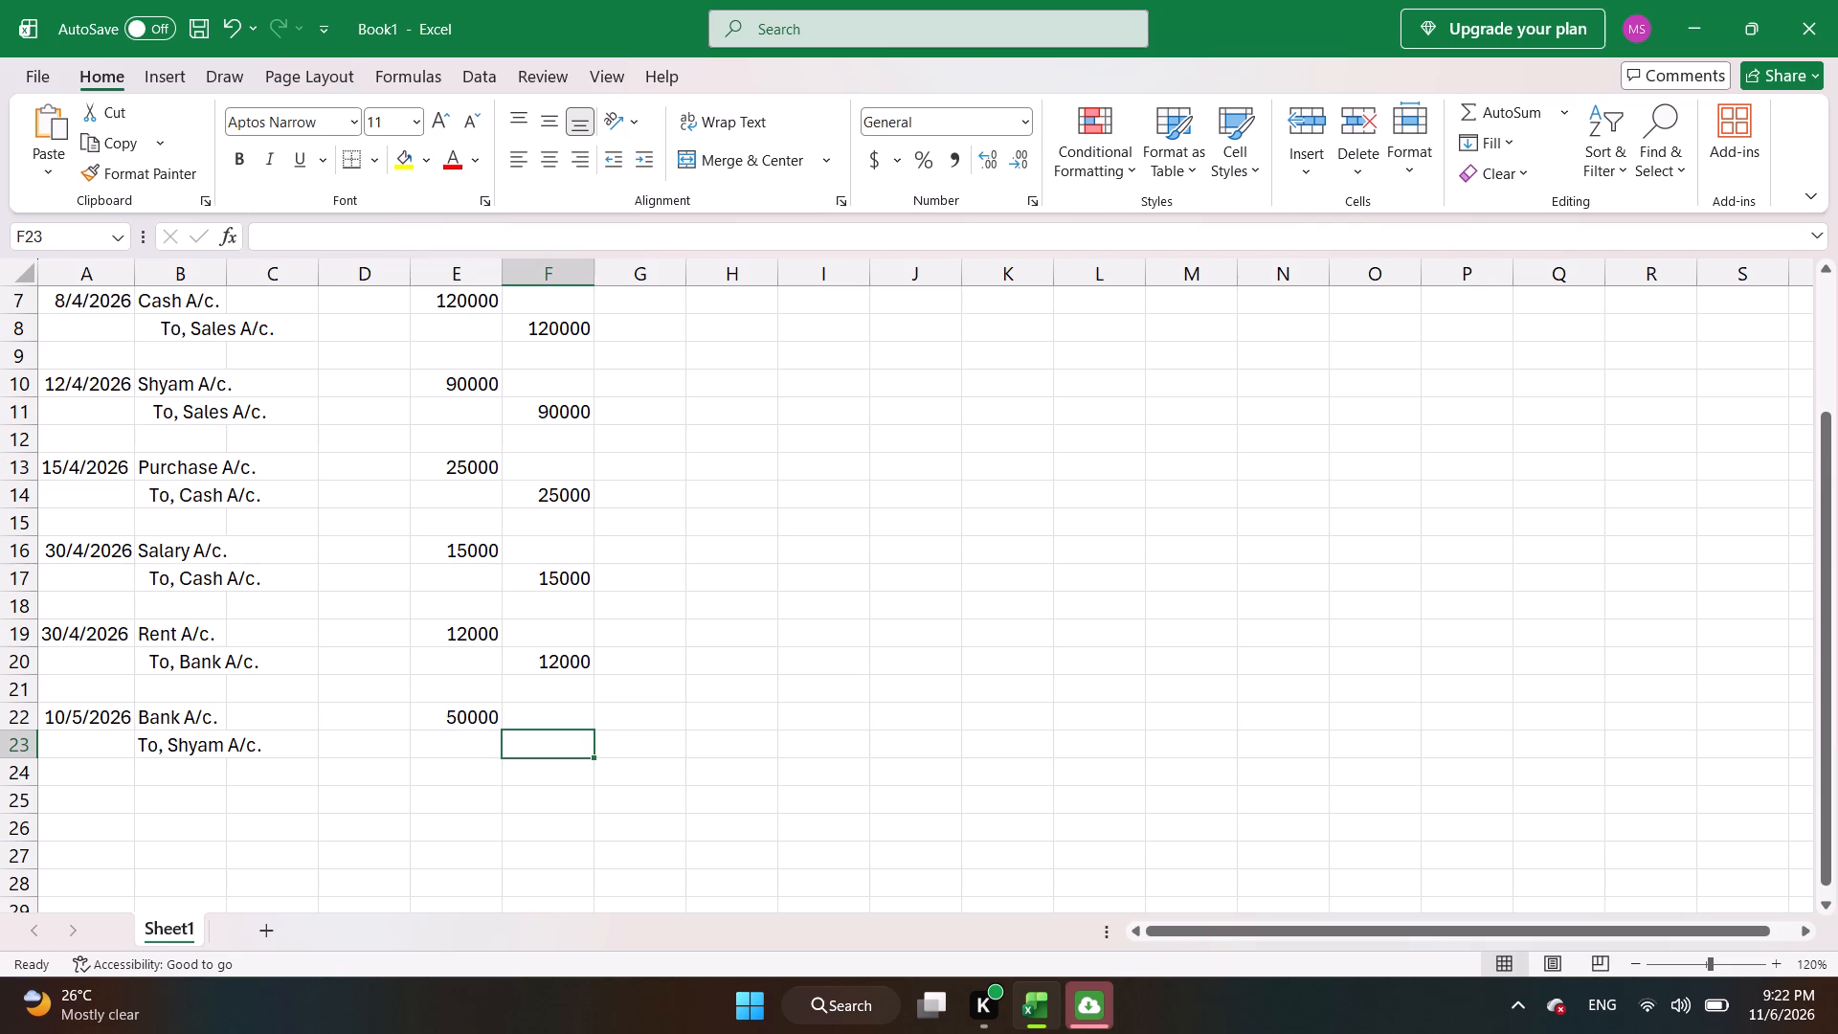
{"action": "key", "text": "equal"}
{"action": "left_click", "coordinate": [468, 711]}
{"action": "key", "text": "Return"}
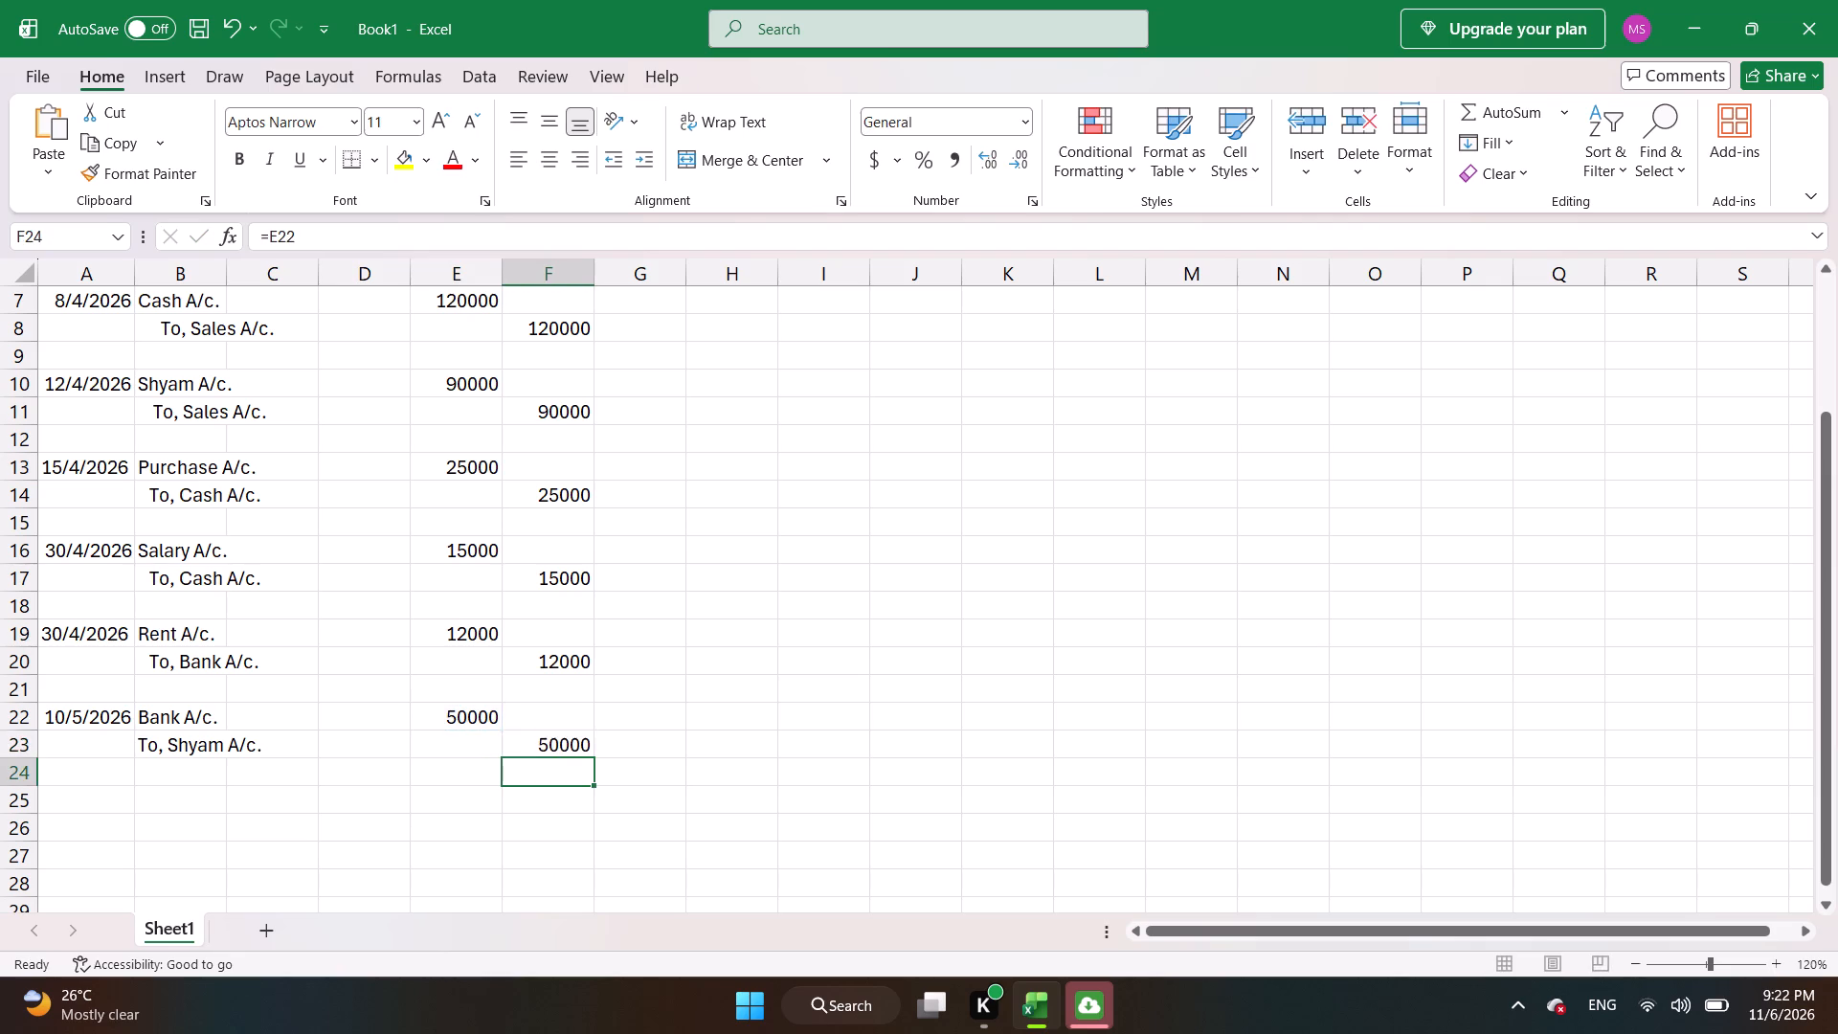
Enter the date 18/5/26 in cell A25 for the next journal entry.
{"action": "left_click", "coordinate": [110, 798]}
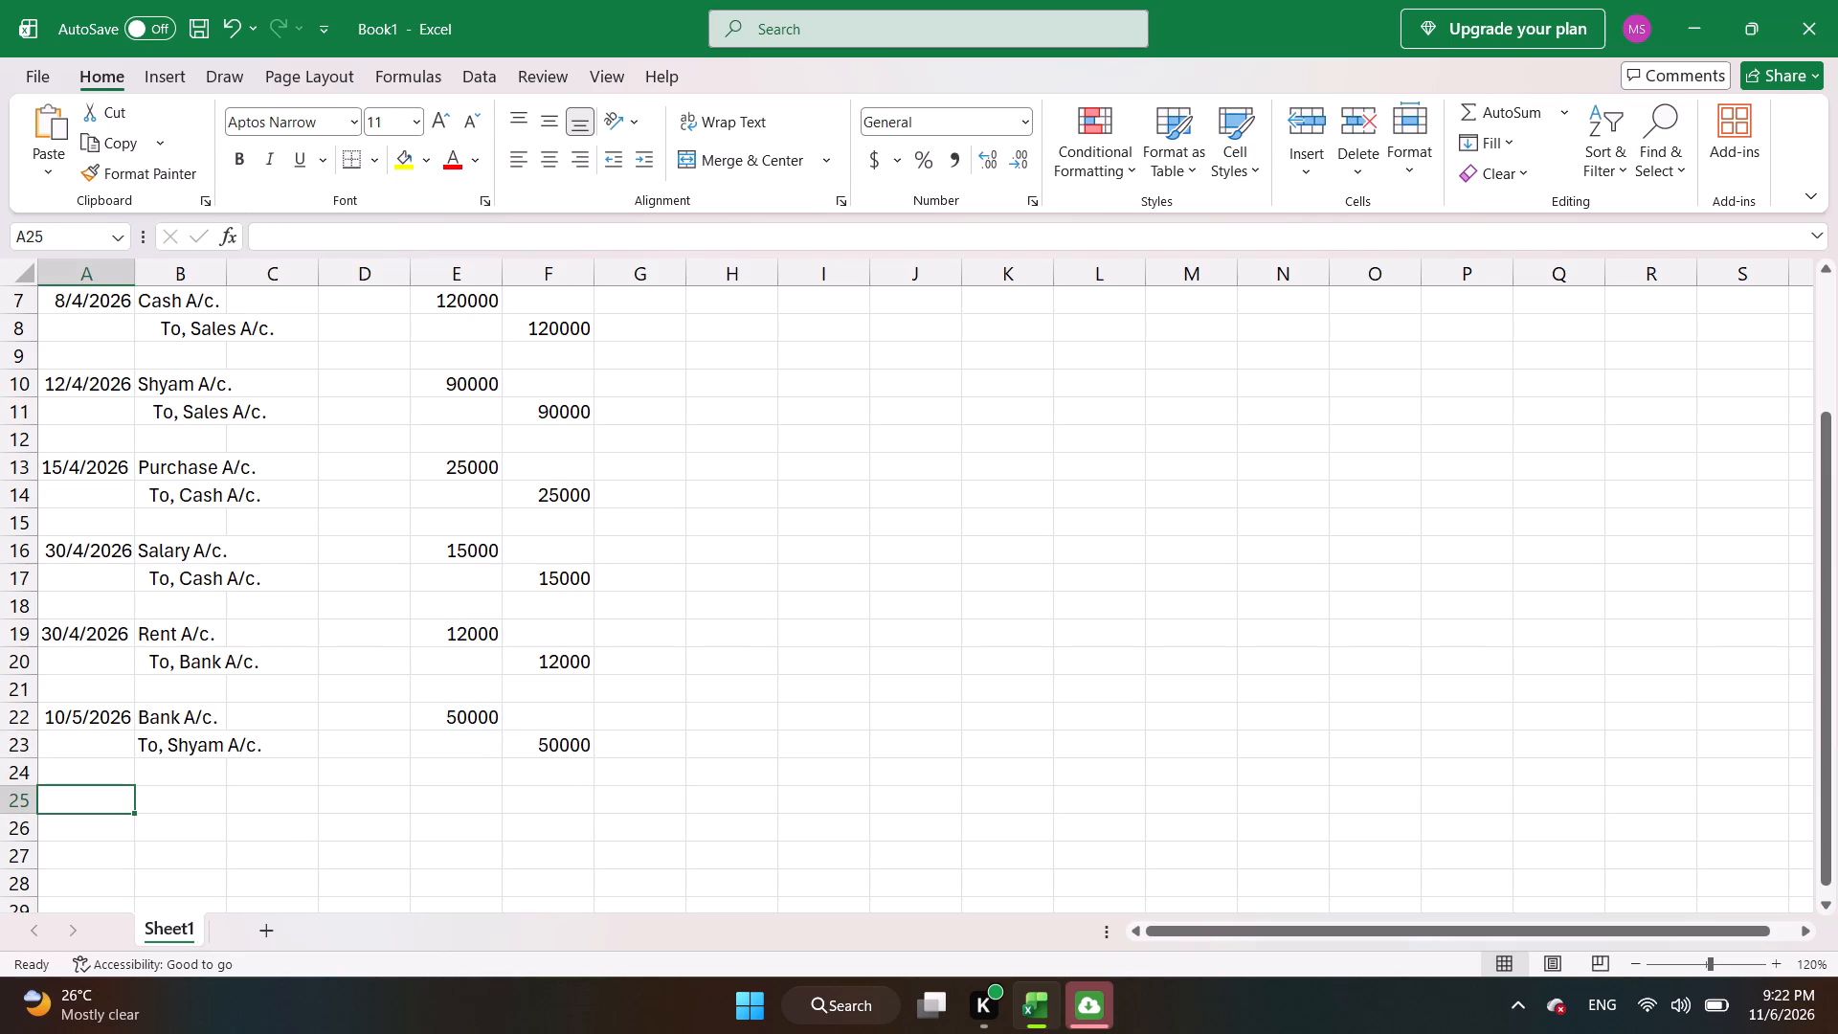
{"action": "scroll", "coordinate": [989, 804], "scroll_direction": "down", "scroll_amount": 3}
{"action": "scroll", "coordinate": [1028, 671], "scroll_direction": "down", "scroll_amount": 1}
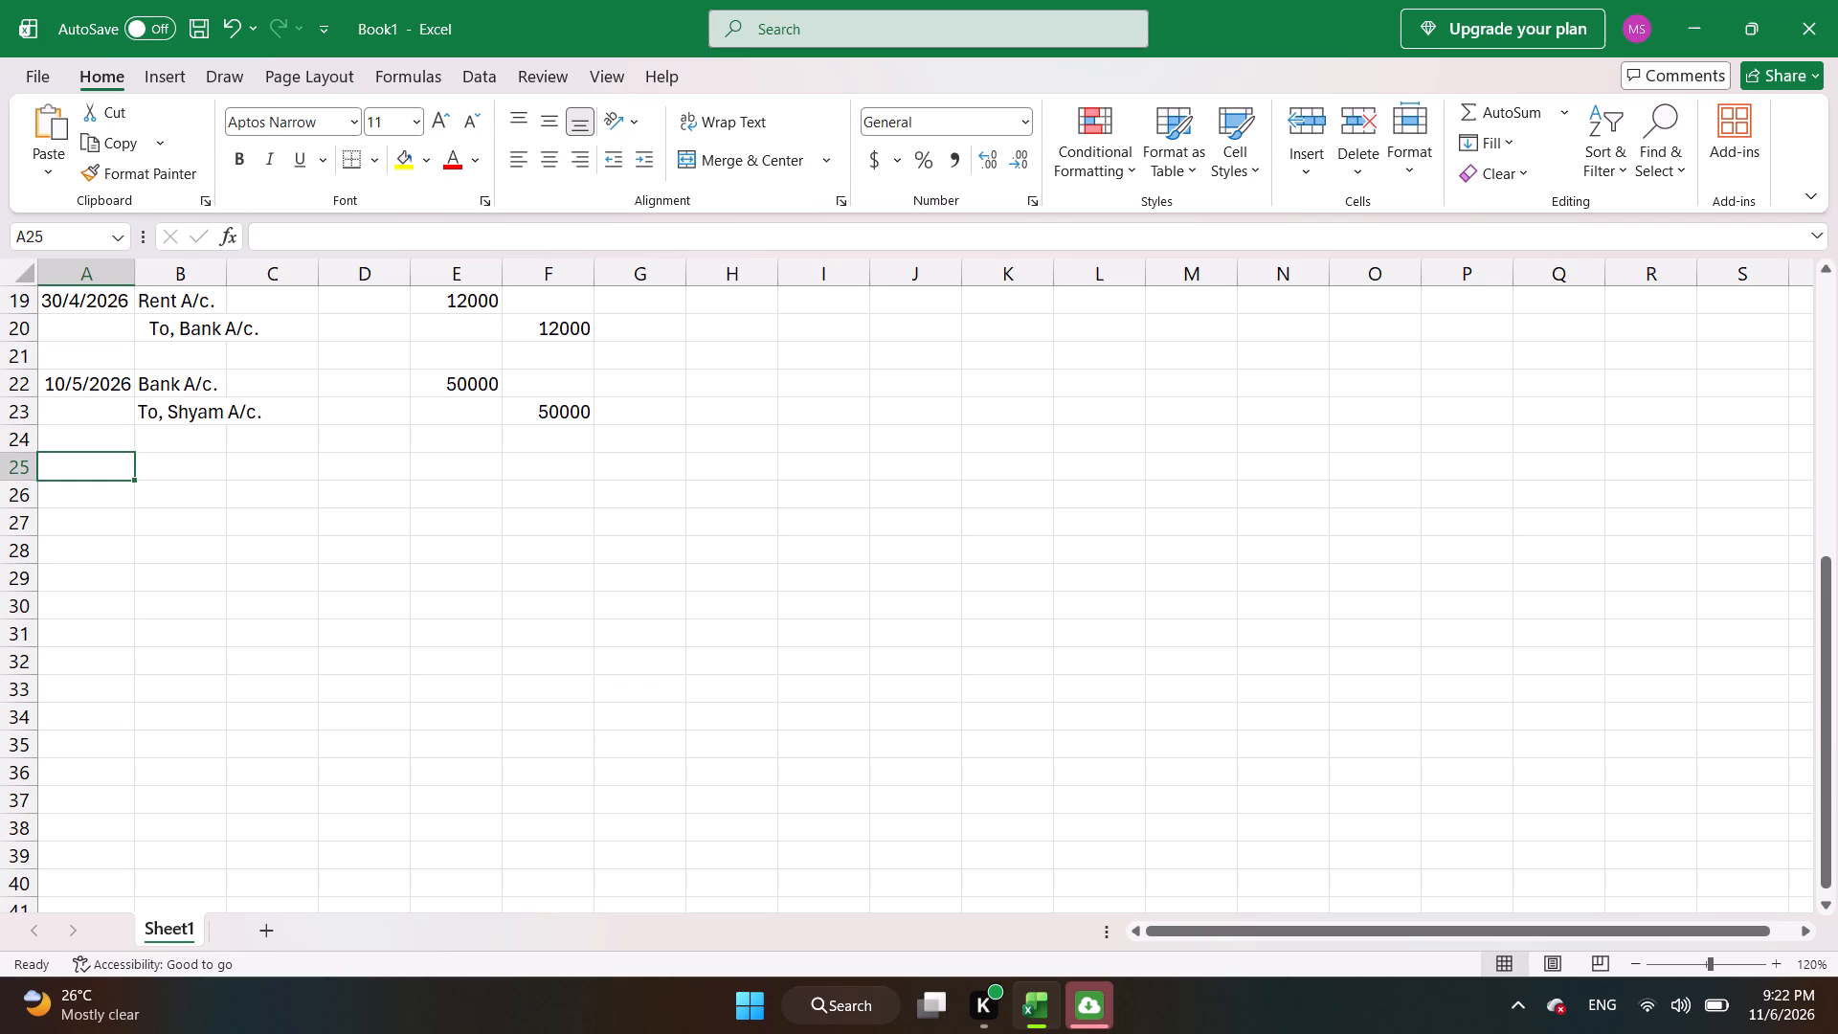
{"action": "type", "text": "18/5/"}
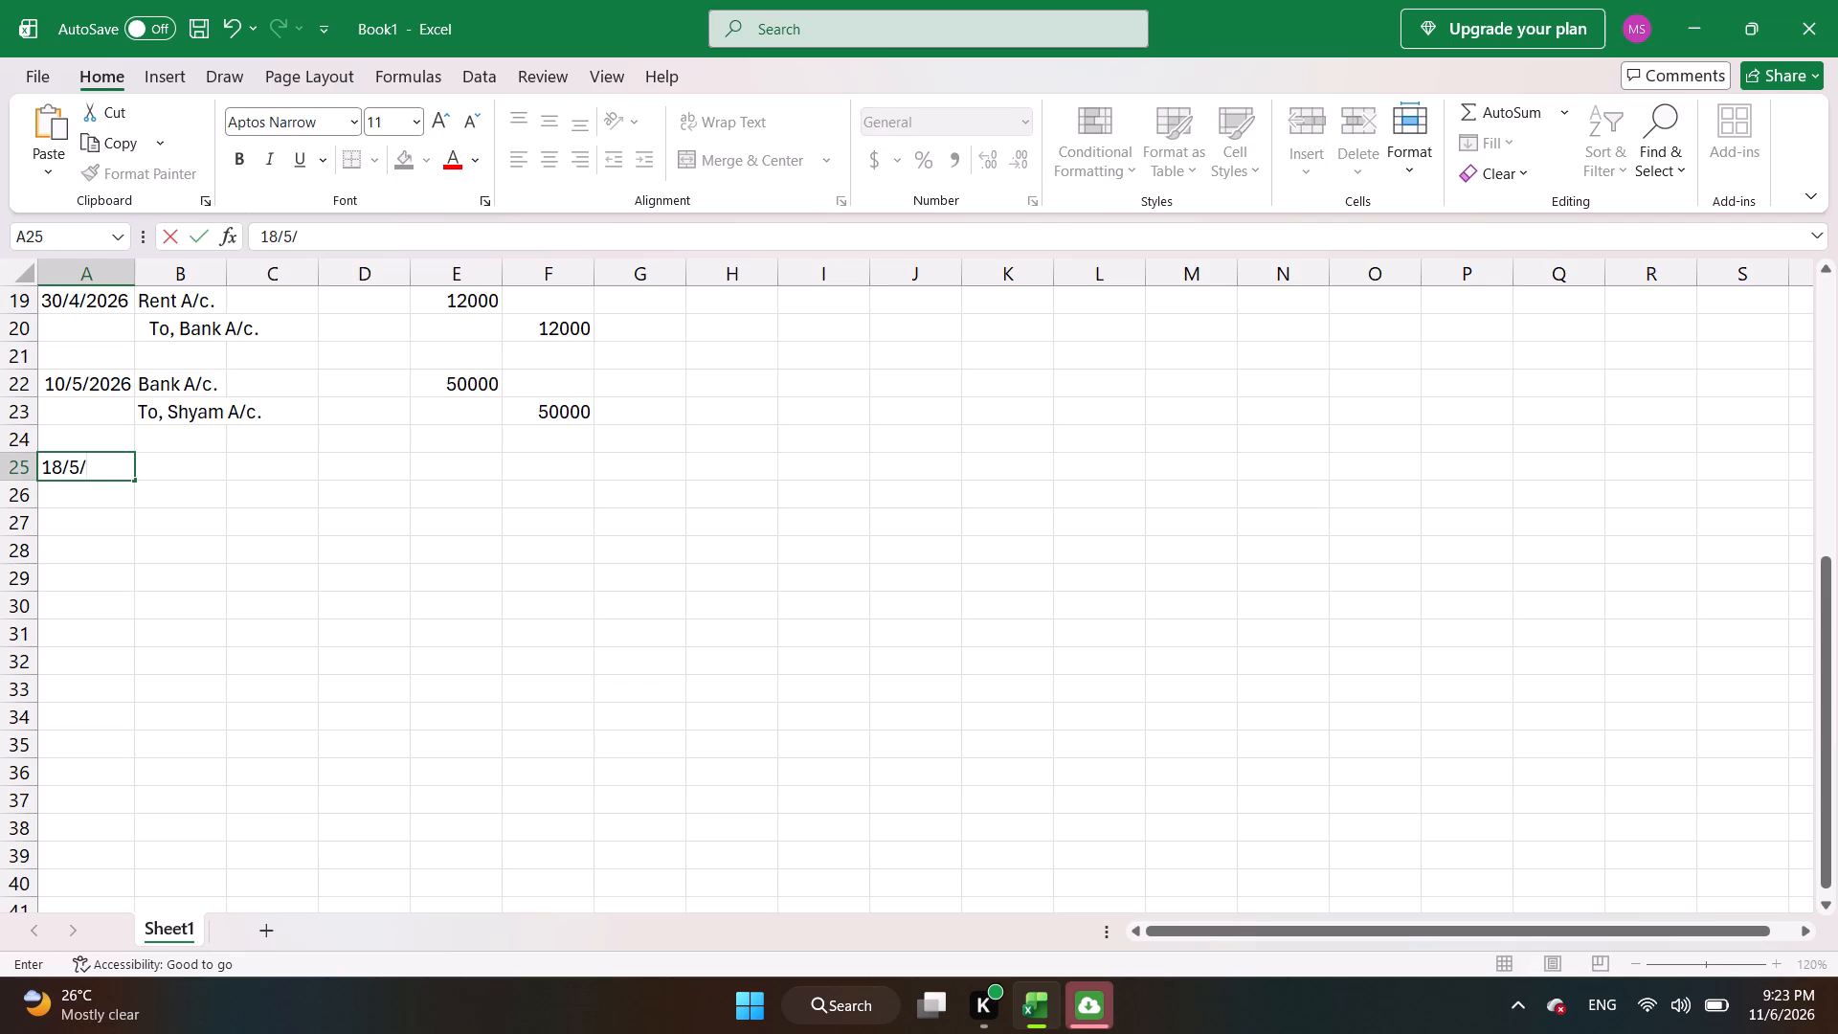
{"action": "type", "text": "26"}
{"action": "key", "text": "Return"}
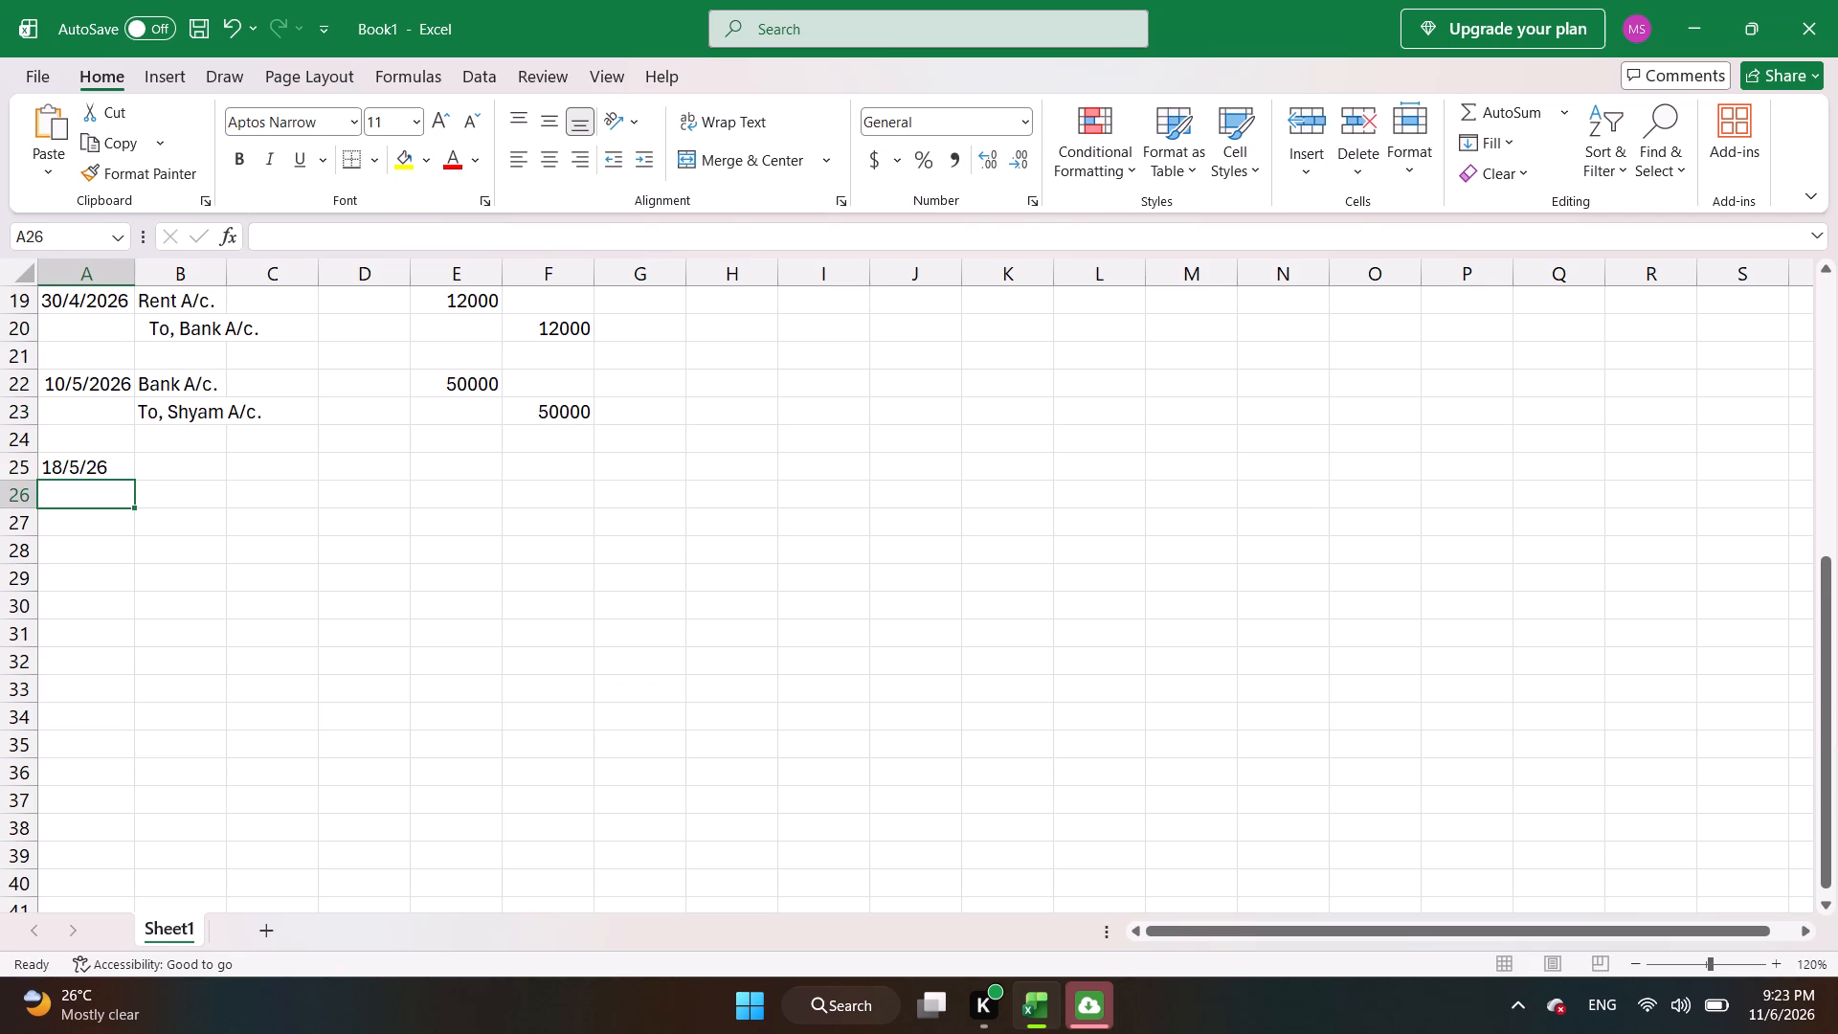
Apply the Long Date number format to the date in cell A25.
{"action": "left_click", "coordinate": [101, 464]}
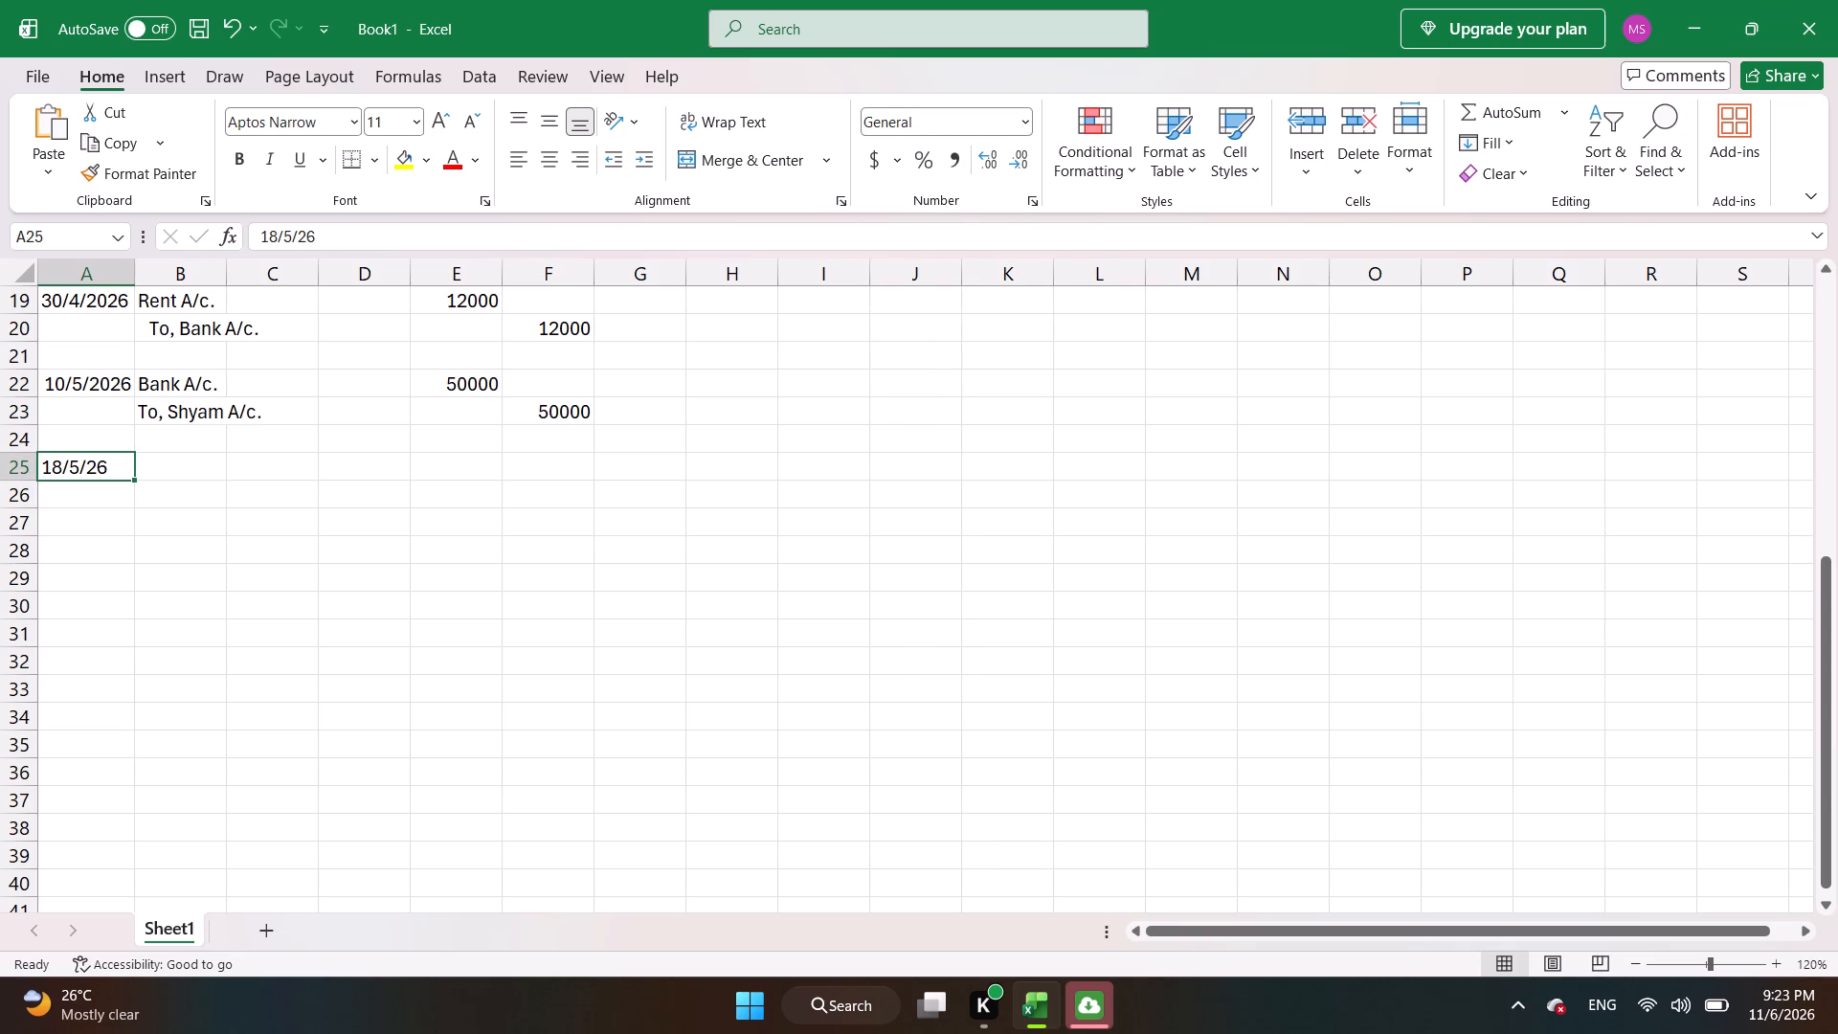
{"action": "left_click", "coordinate": [1020, 130]}
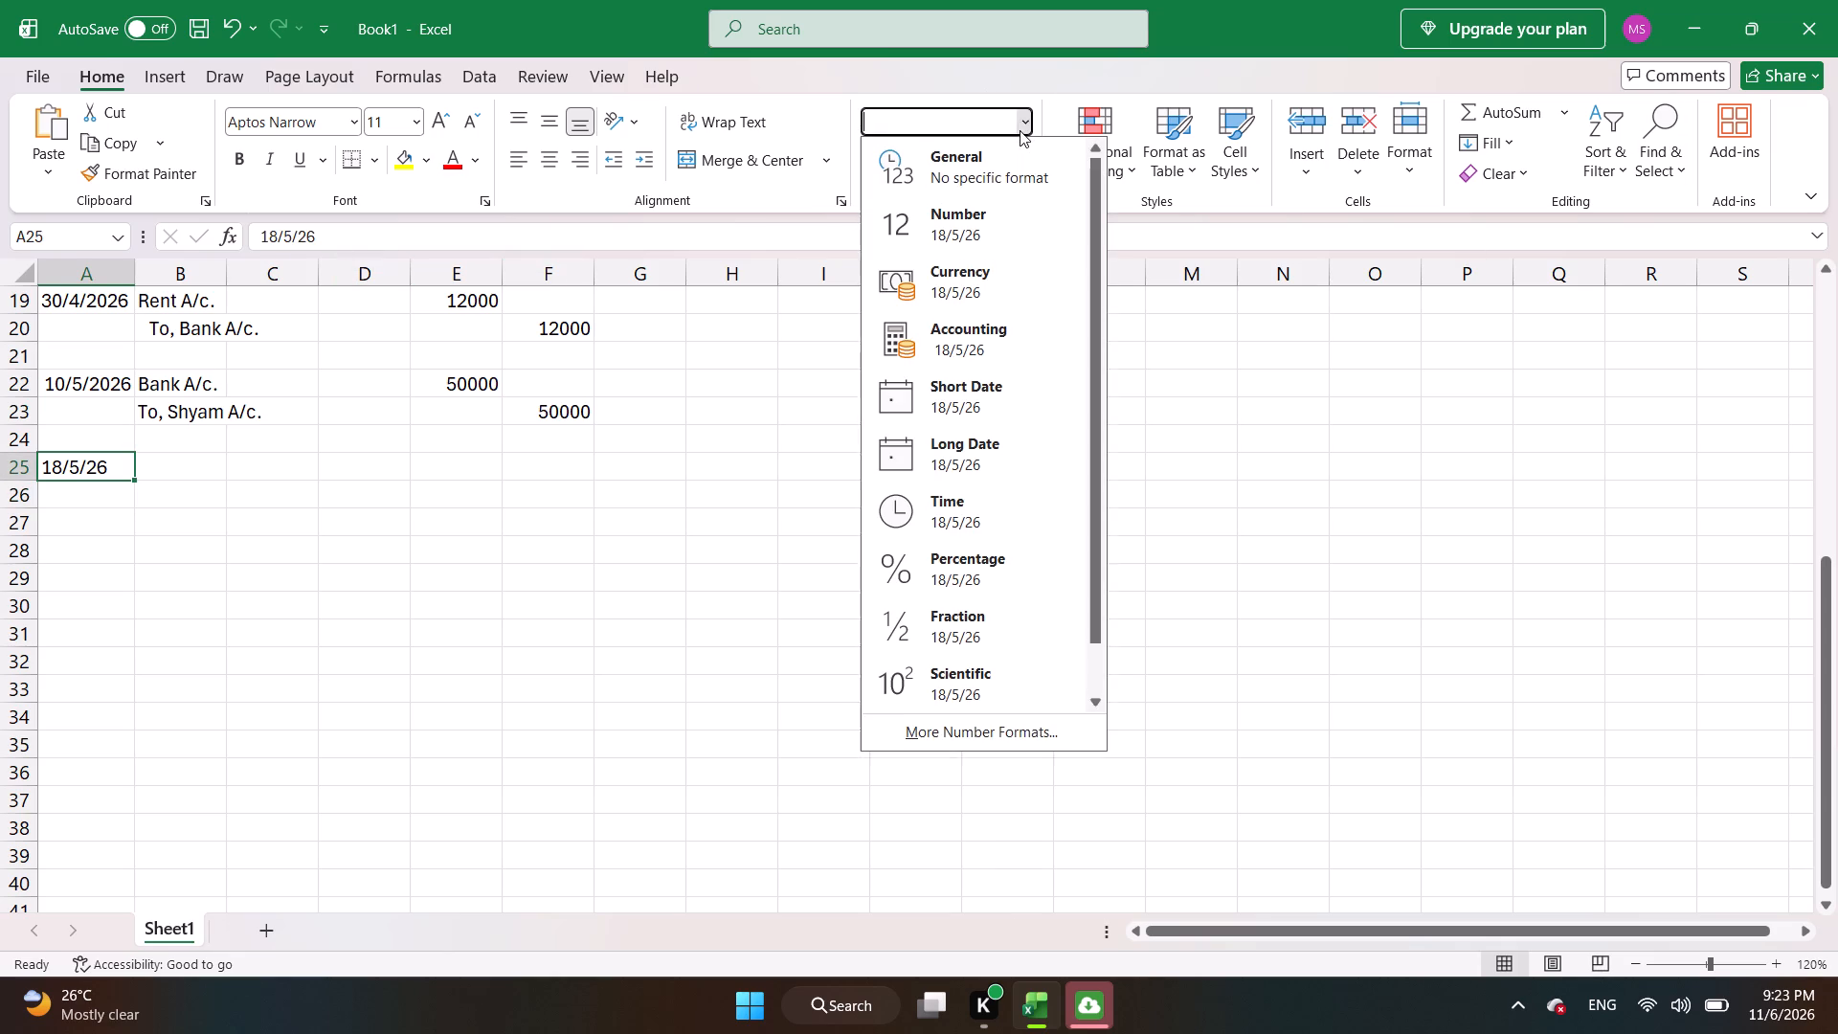
{"action": "left_click", "coordinate": [975, 476]}
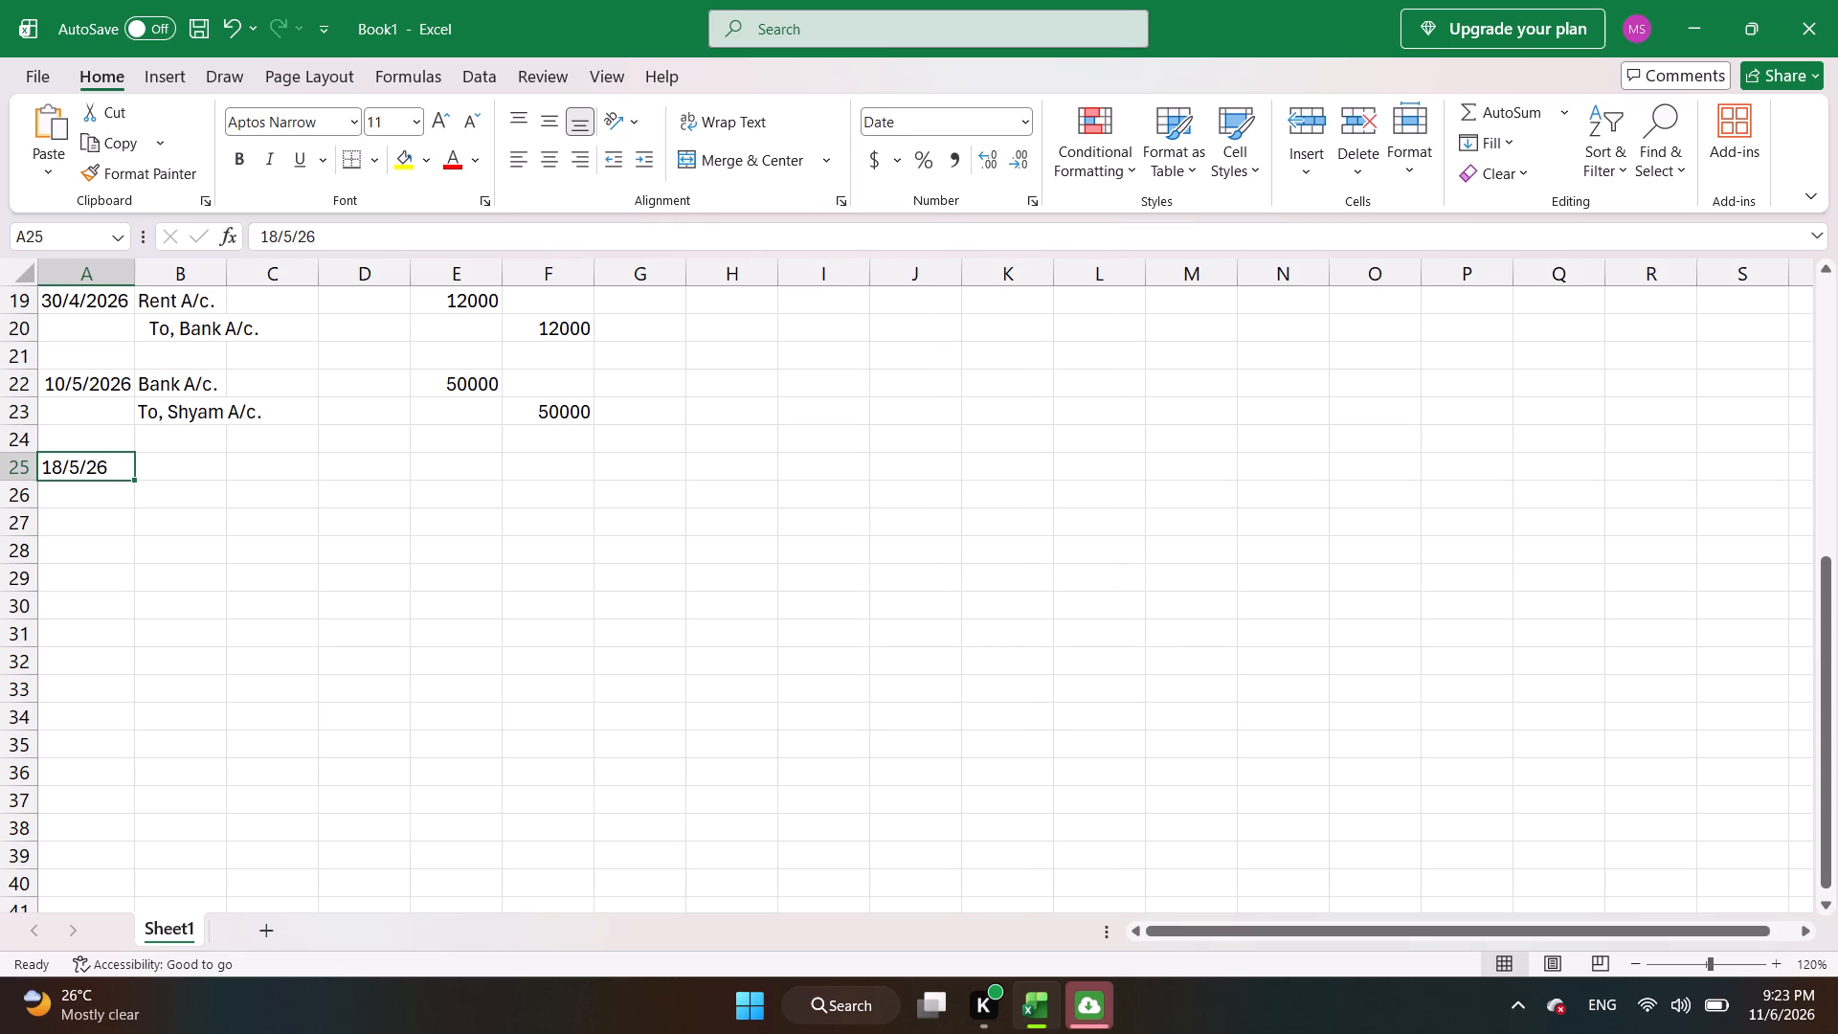
Change the date in cell A25 to 18/5/2026, with a four-digit year.
{"action": "left_click", "coordinate": [373, 242]}
{"action": "key", "text": "BackSpace"}
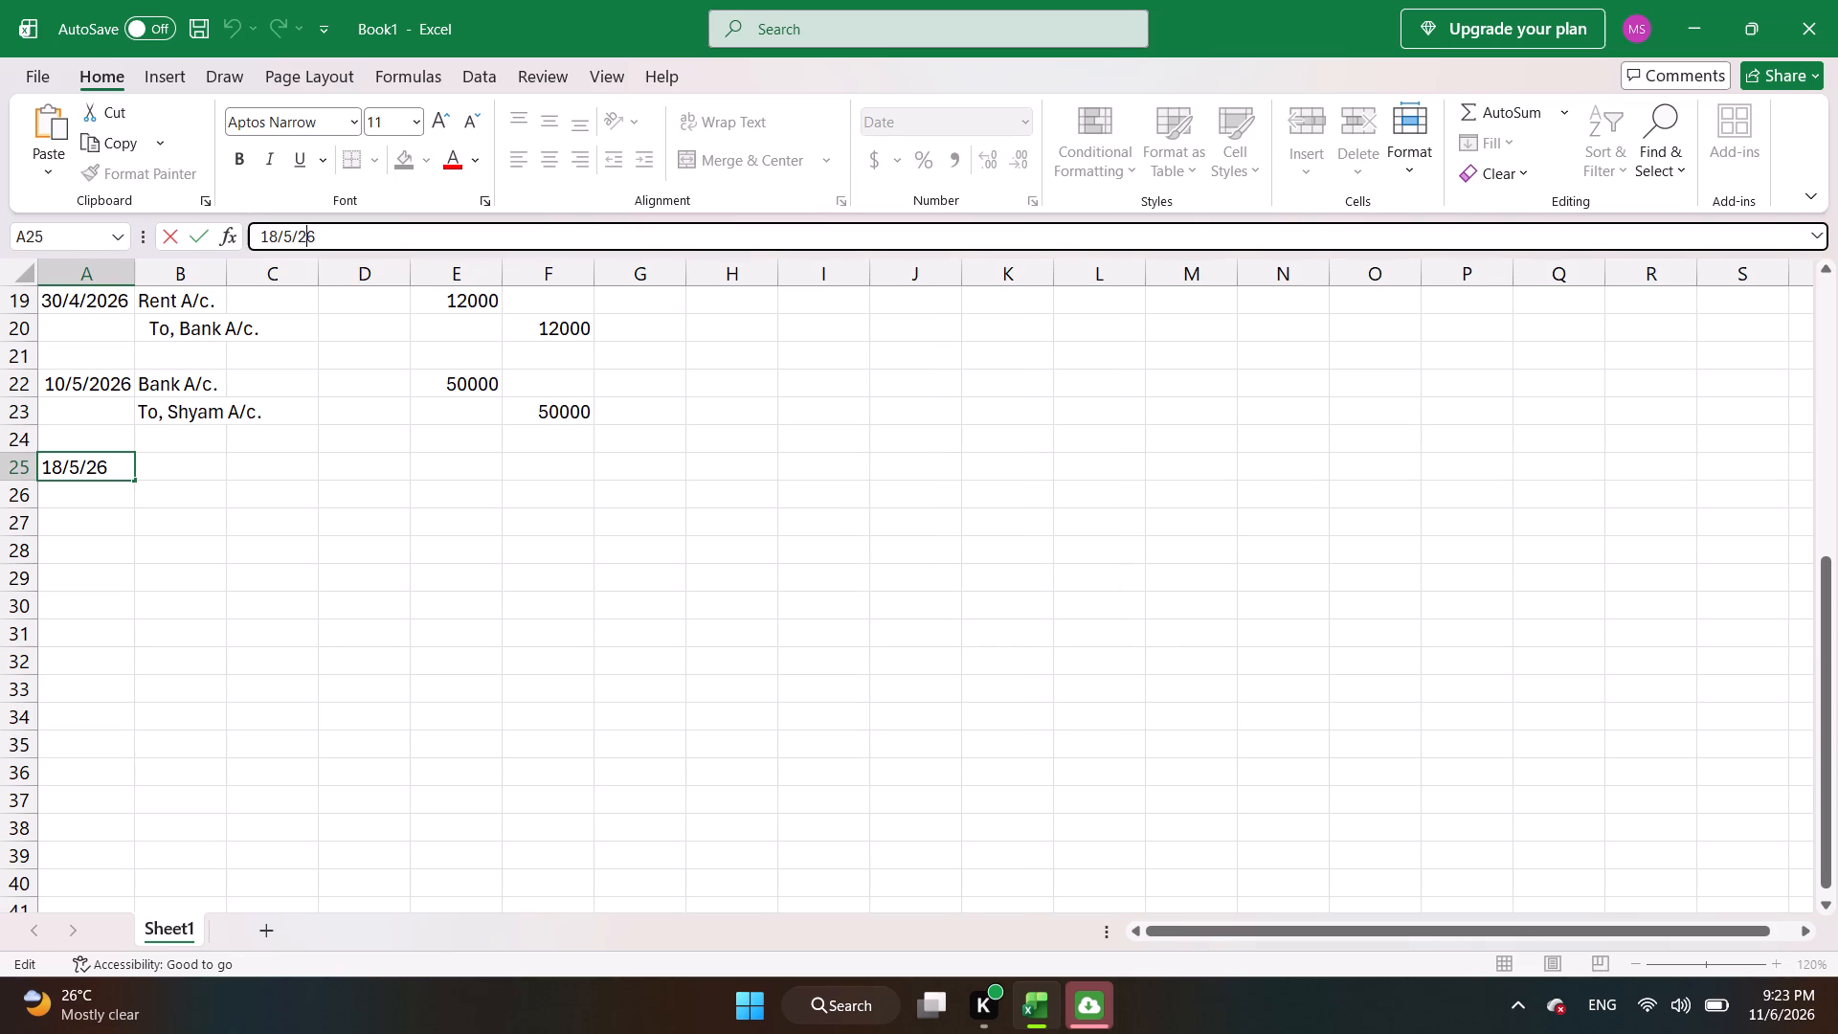
{"action": "type", "text": "026"}
{"action": "key", "text": "Return"}
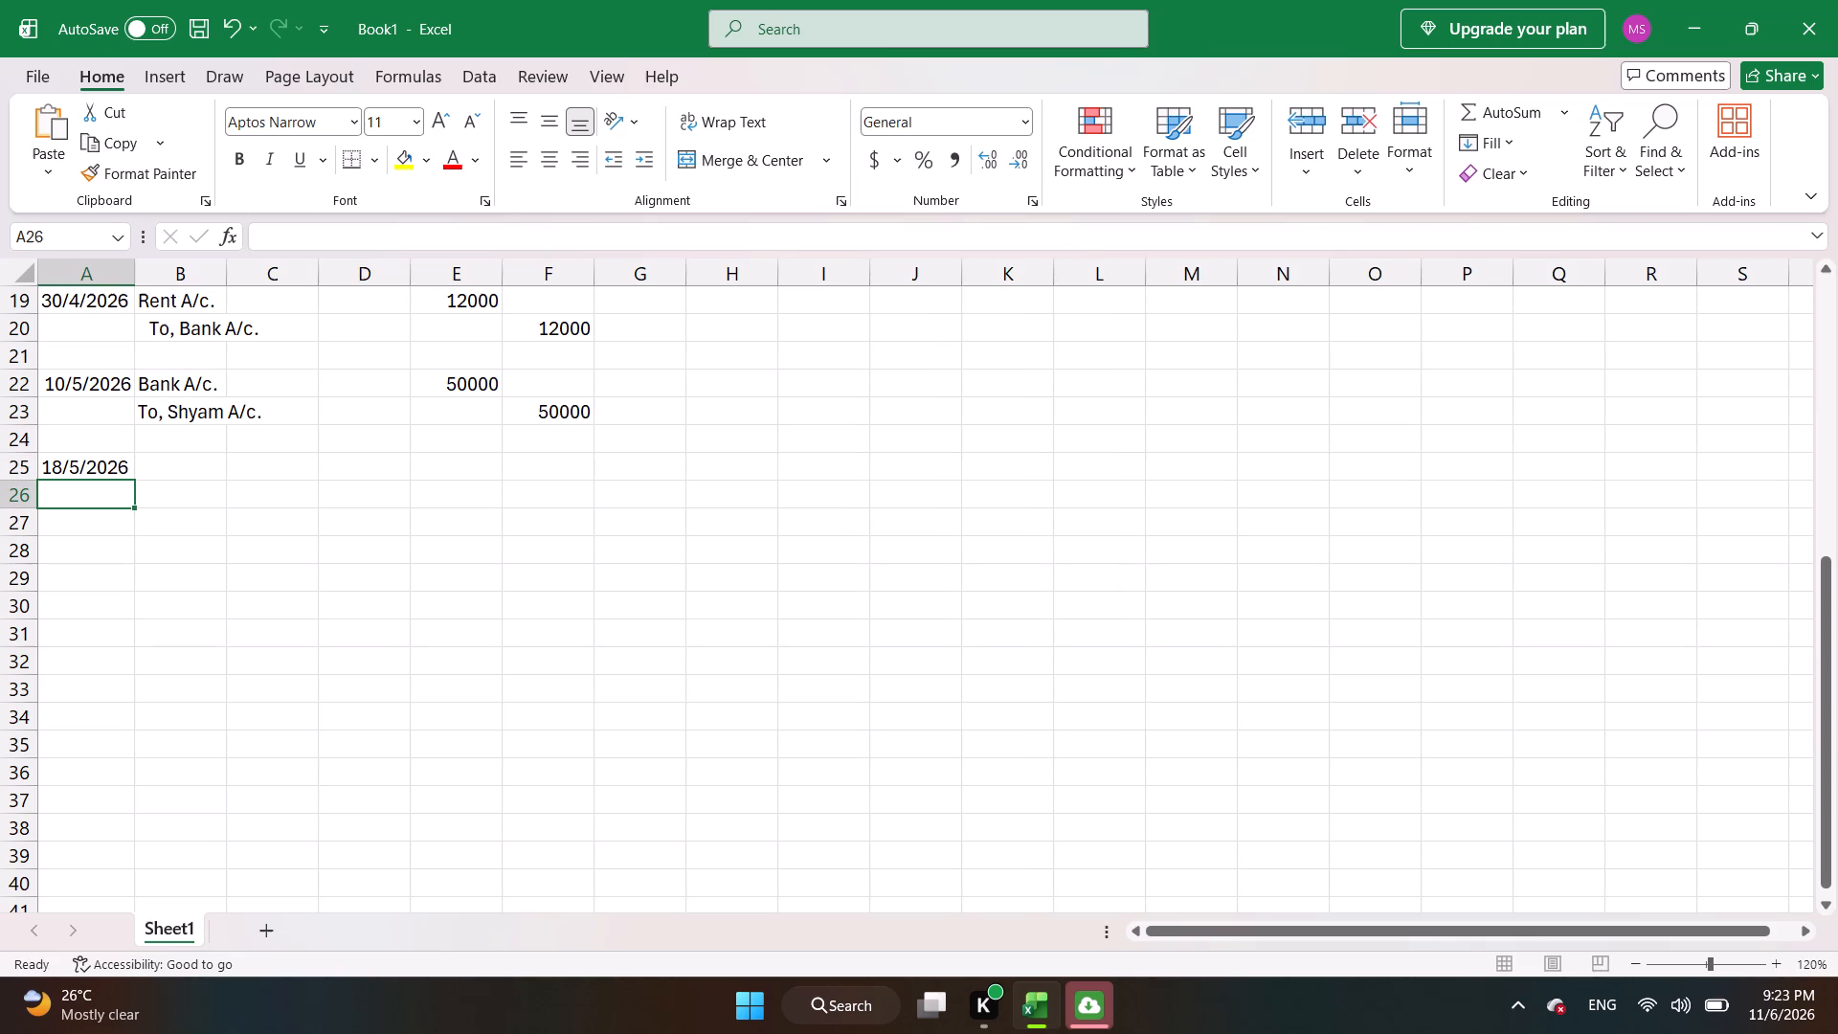
Add "A/c." to the credit line in cell B5 so it reads "To, Hari Traders A/c.".
{"action": "left_click", "coordinate": [186, 469]}
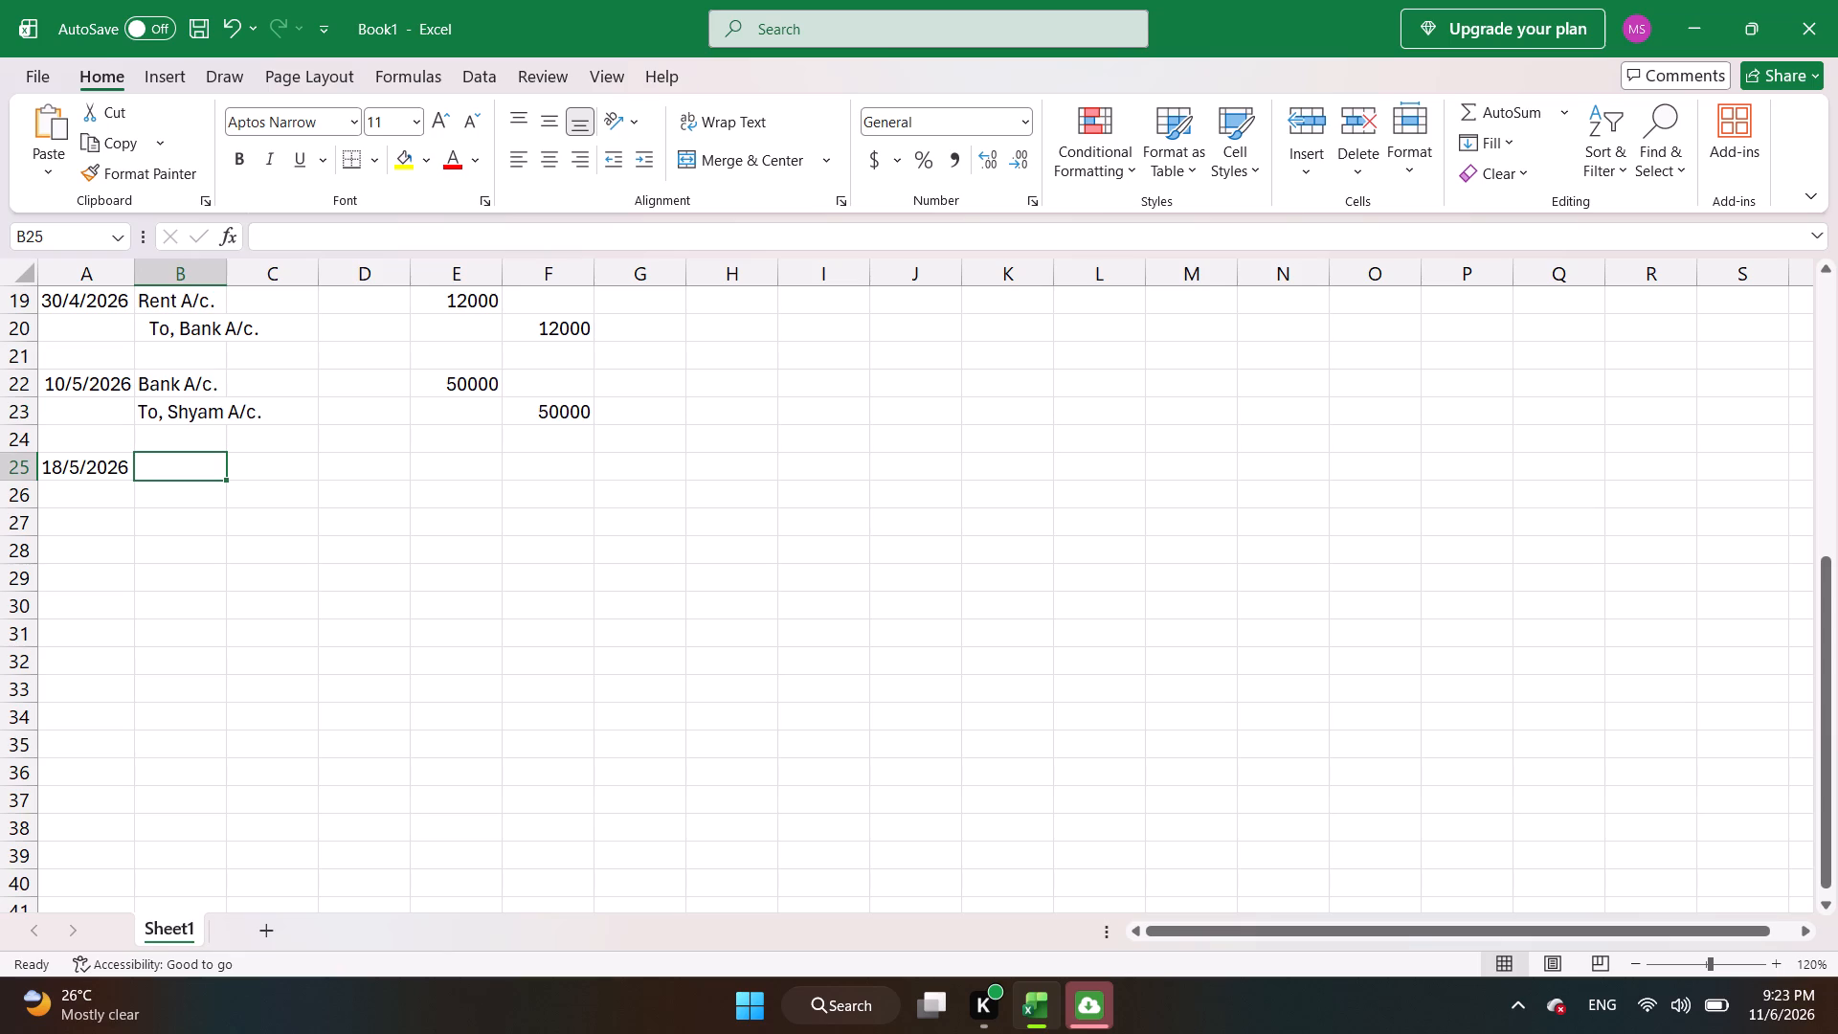
{"action": "scroll", "coordinate": [839, 628], "scroll_direction": "up", "scroll_amount": 2}
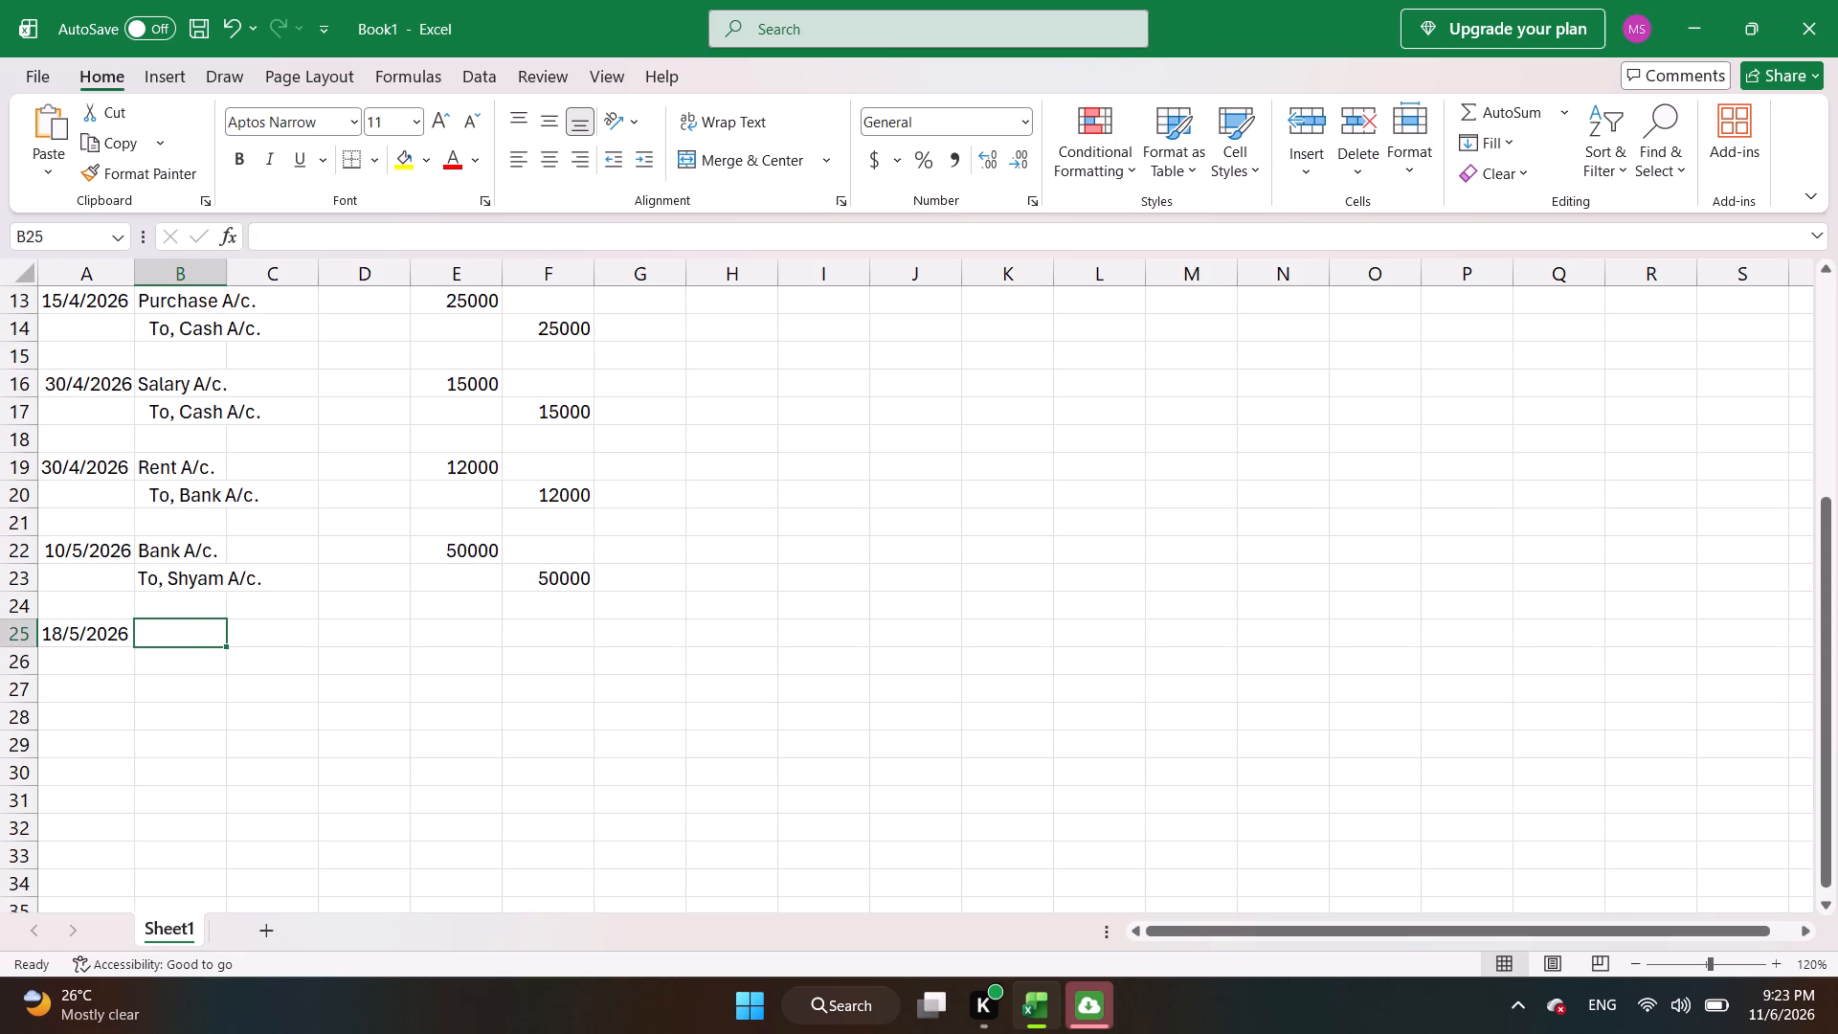
{"action": "scroll", "coordinate": [836, 627], "scroll_direction": "up", "scroll_amount": 4}
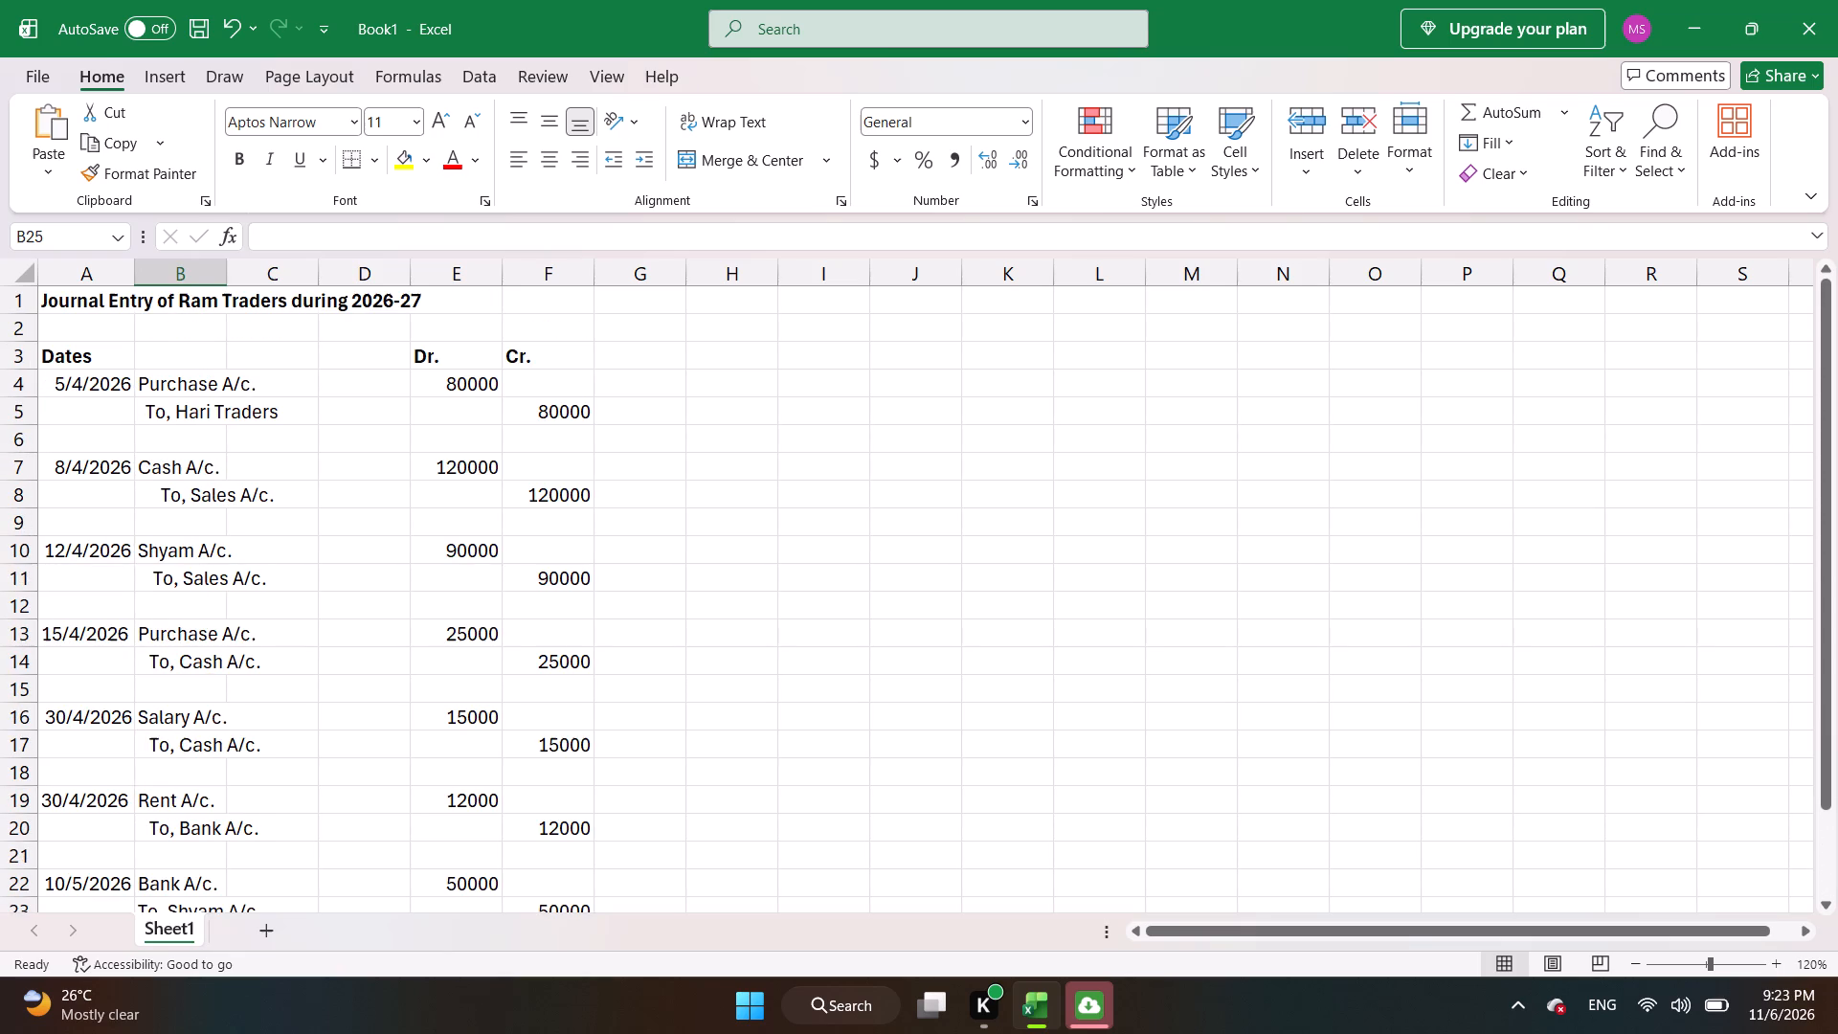
{"action": "left_click", "coordinate": [164, 409]}
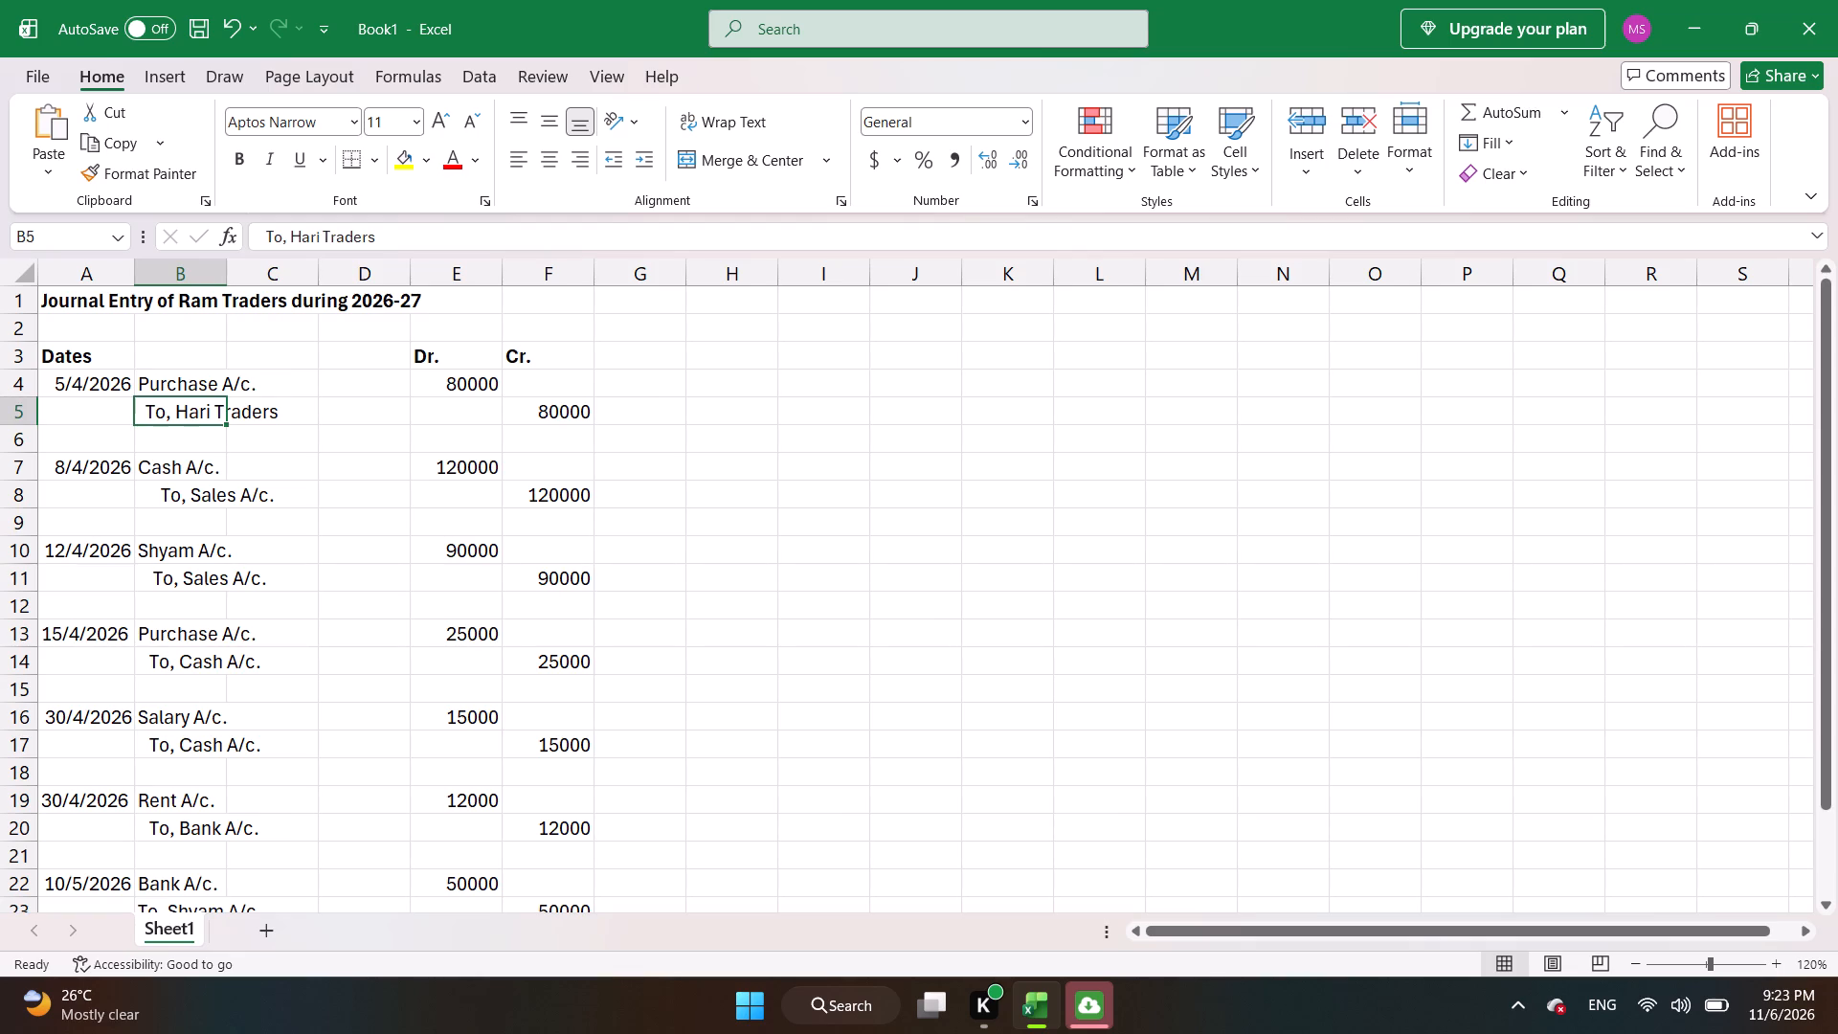
{"action": "left_click", "coordinate": [391, 240]}
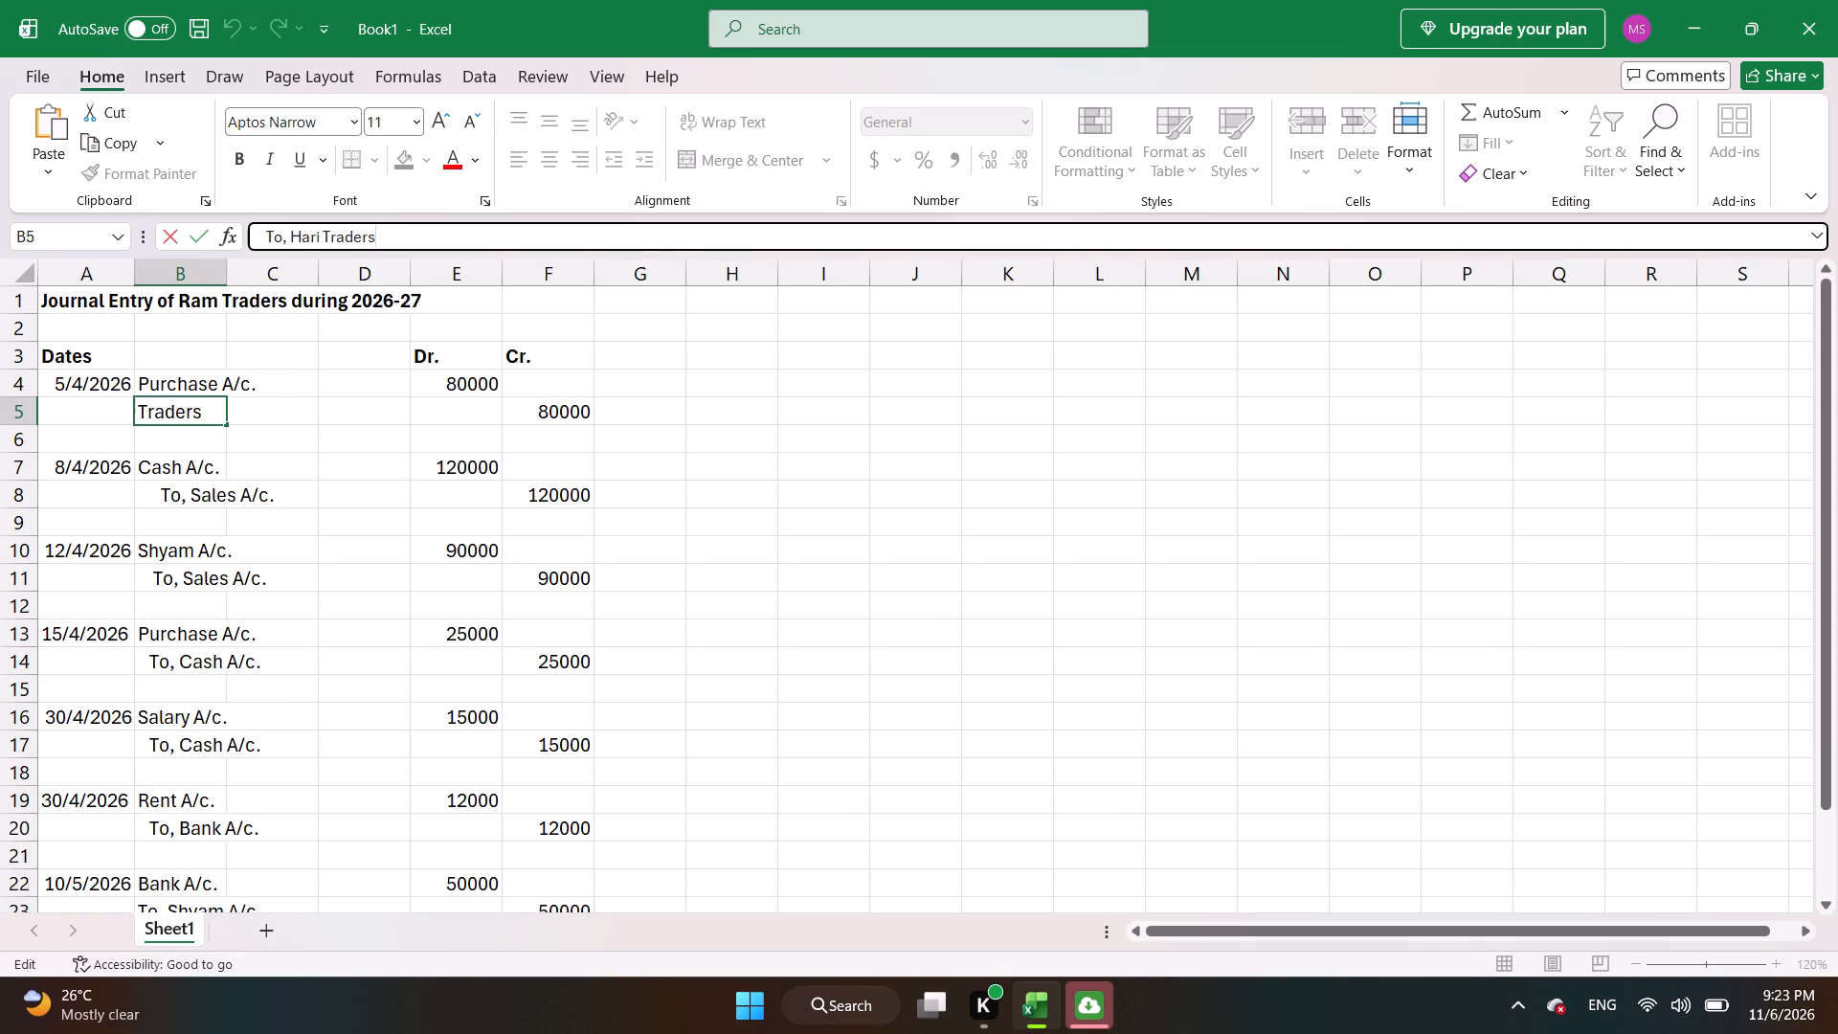
{"action": "key", "text": "space"}
{"action": "key", "text": "slash"}
{"action": "type", "text": "c."}
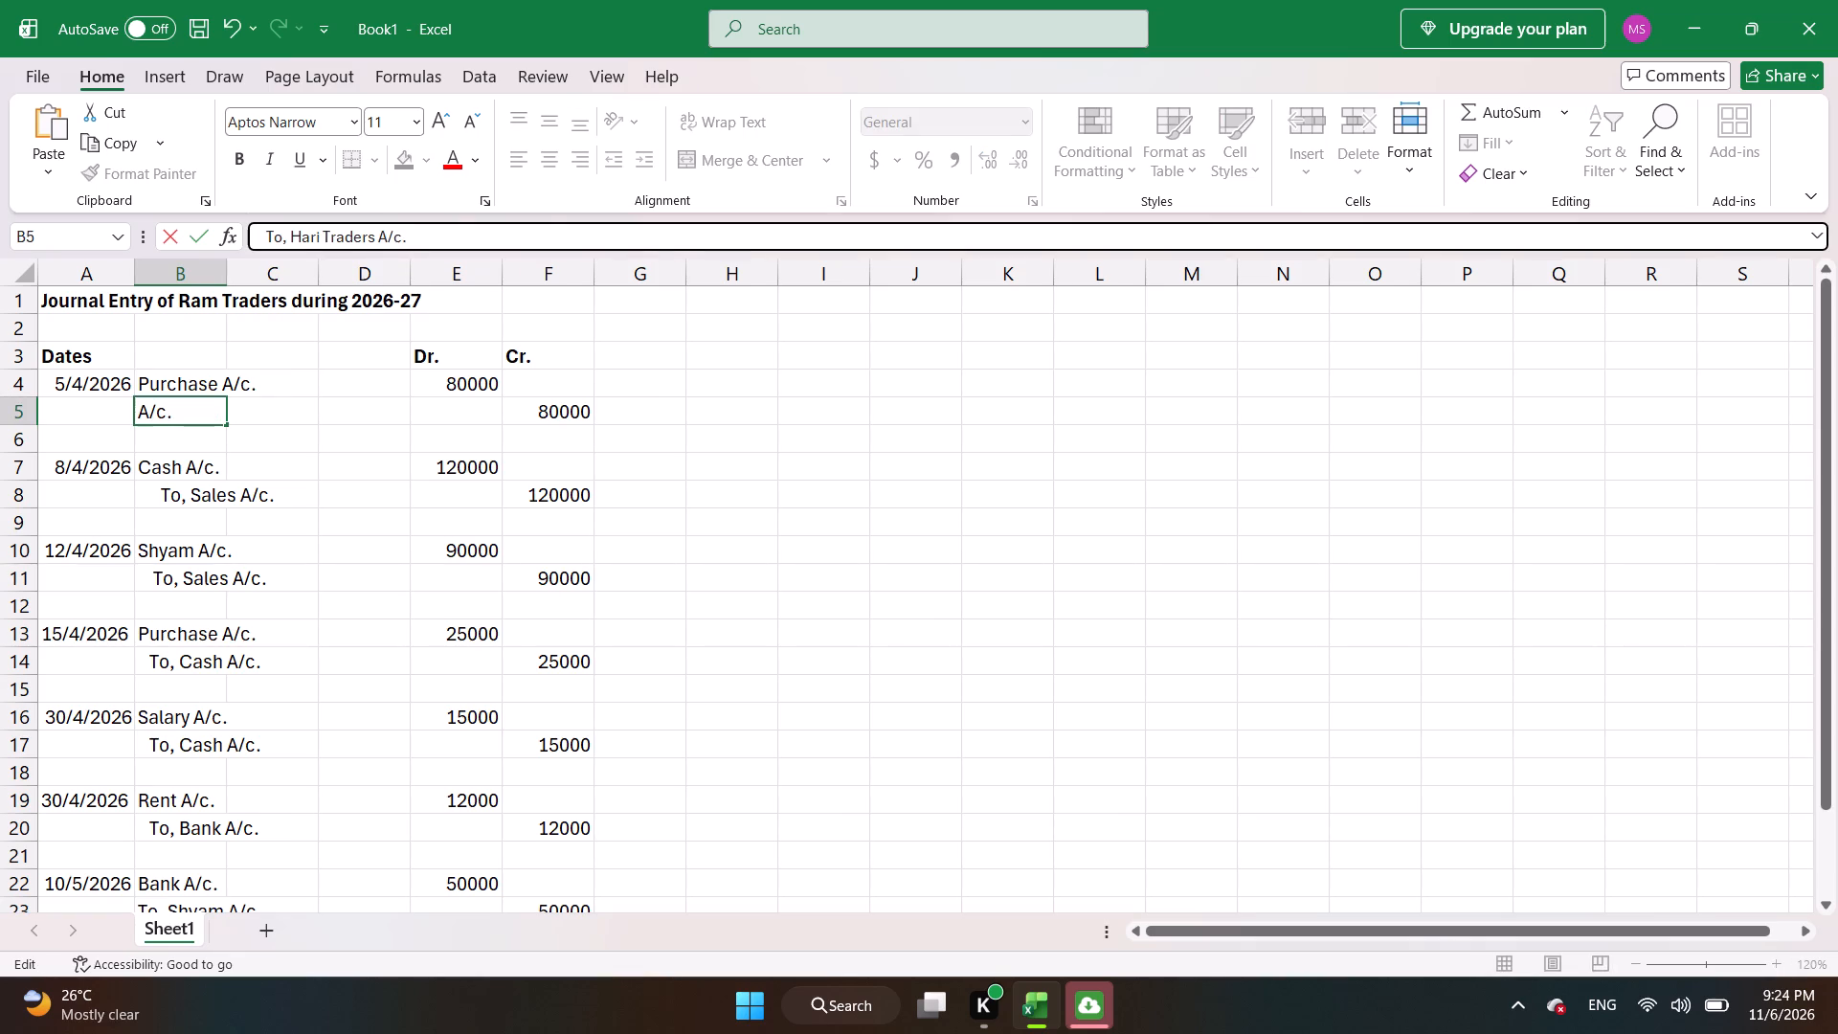
{"action": "key", "text": "Return"}
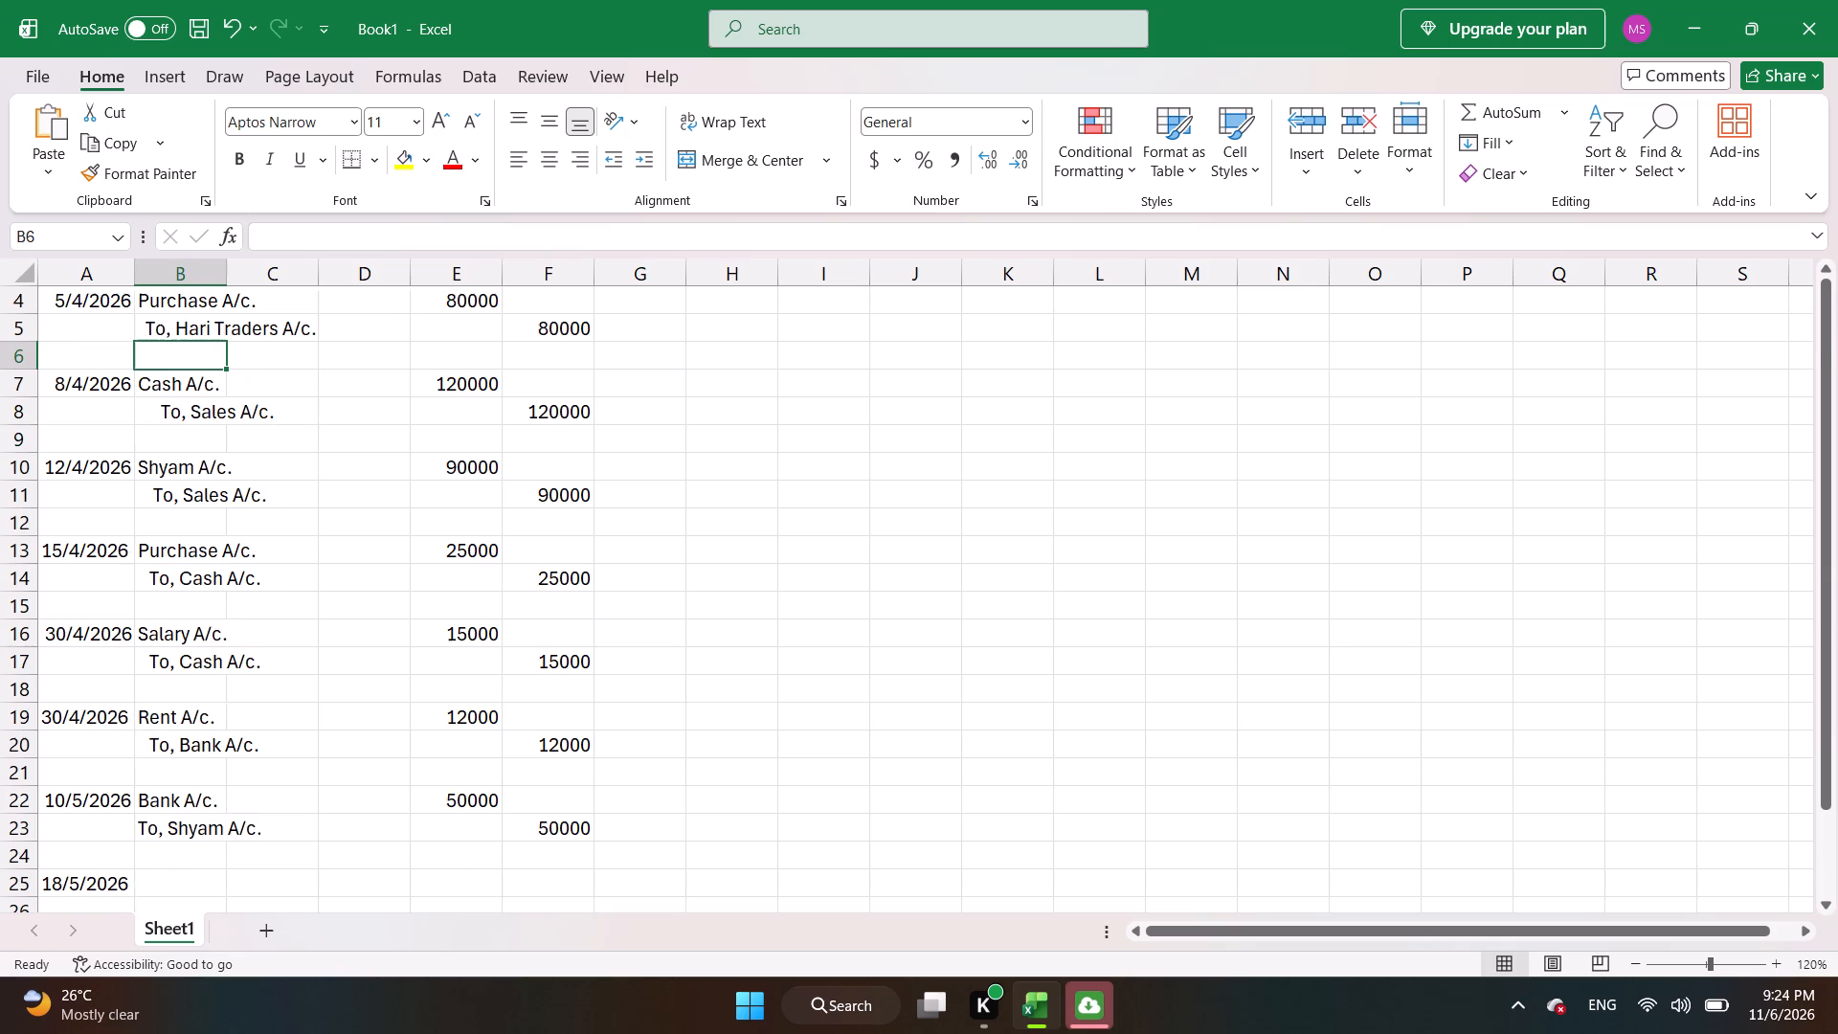
Copy the text "Hari Traders A/c." from the credit line in B5 into cell B25 as the debit account.
{"action": "scroll", "coordinate": [359, 615], "scroll_direction": "down", "scroll_amount": 3}
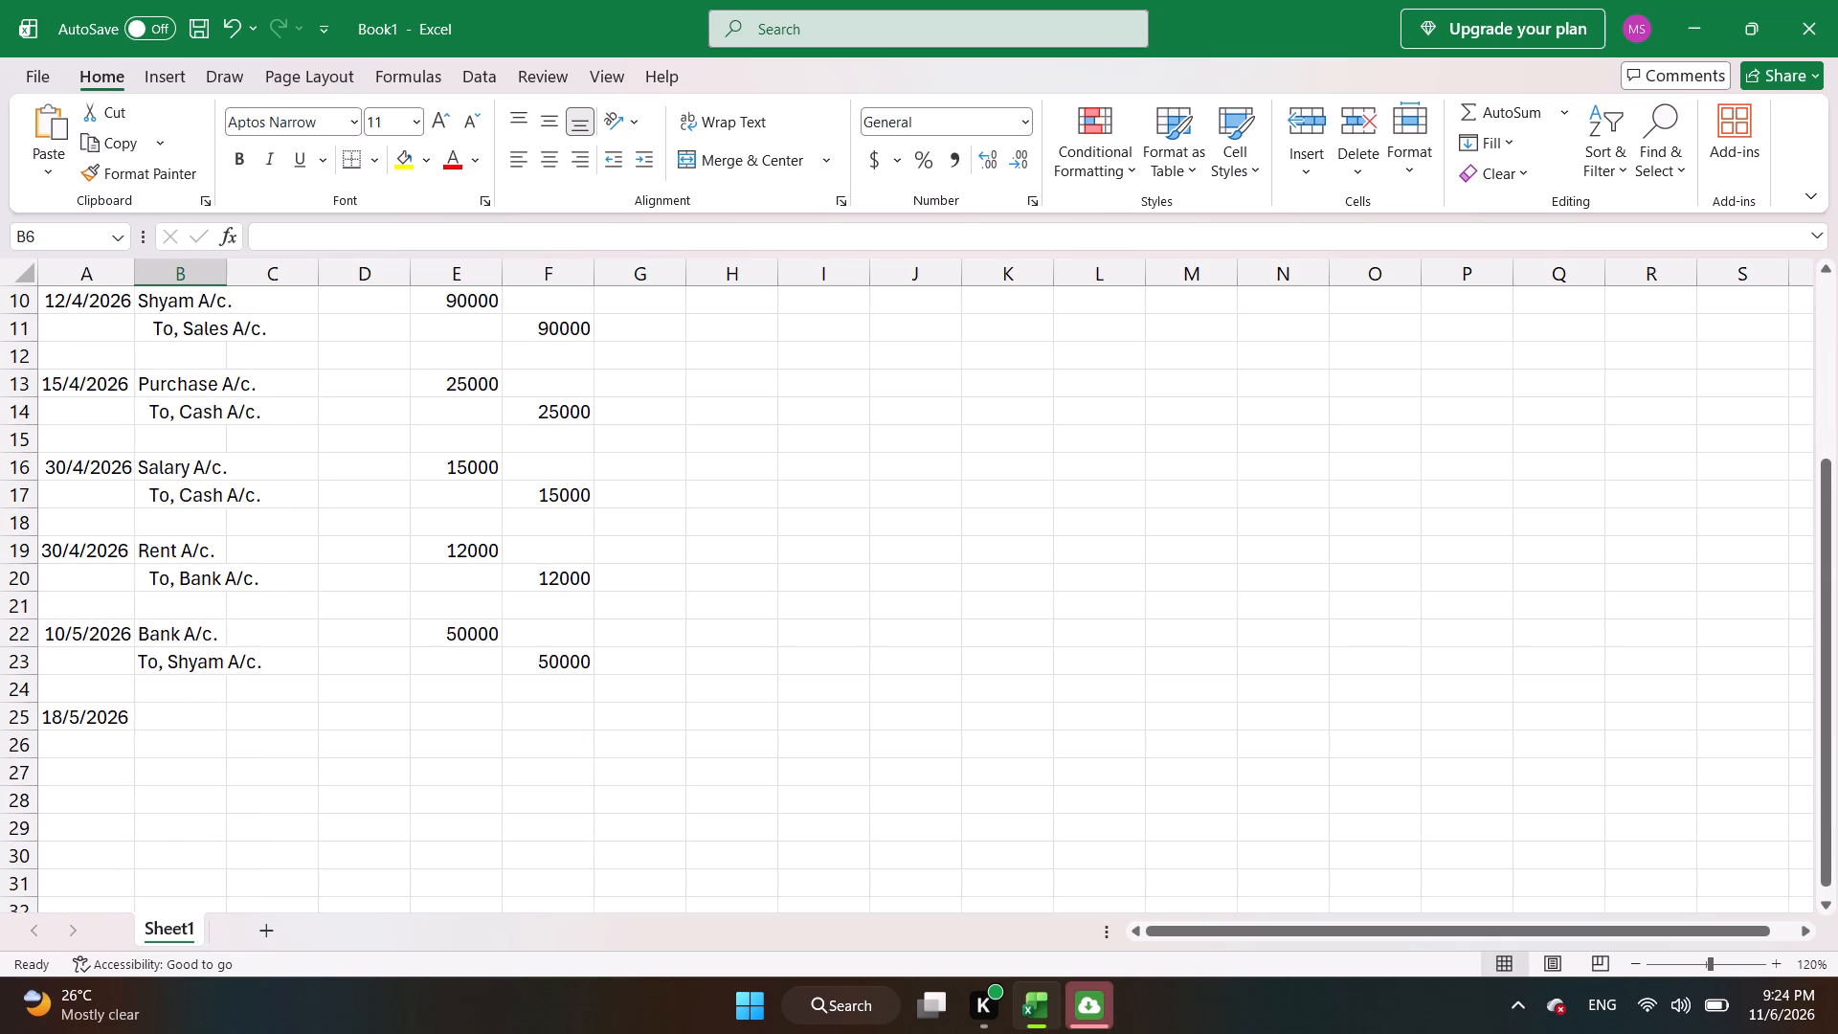
{"action": "left_click", "coordinate": [192, 729]}
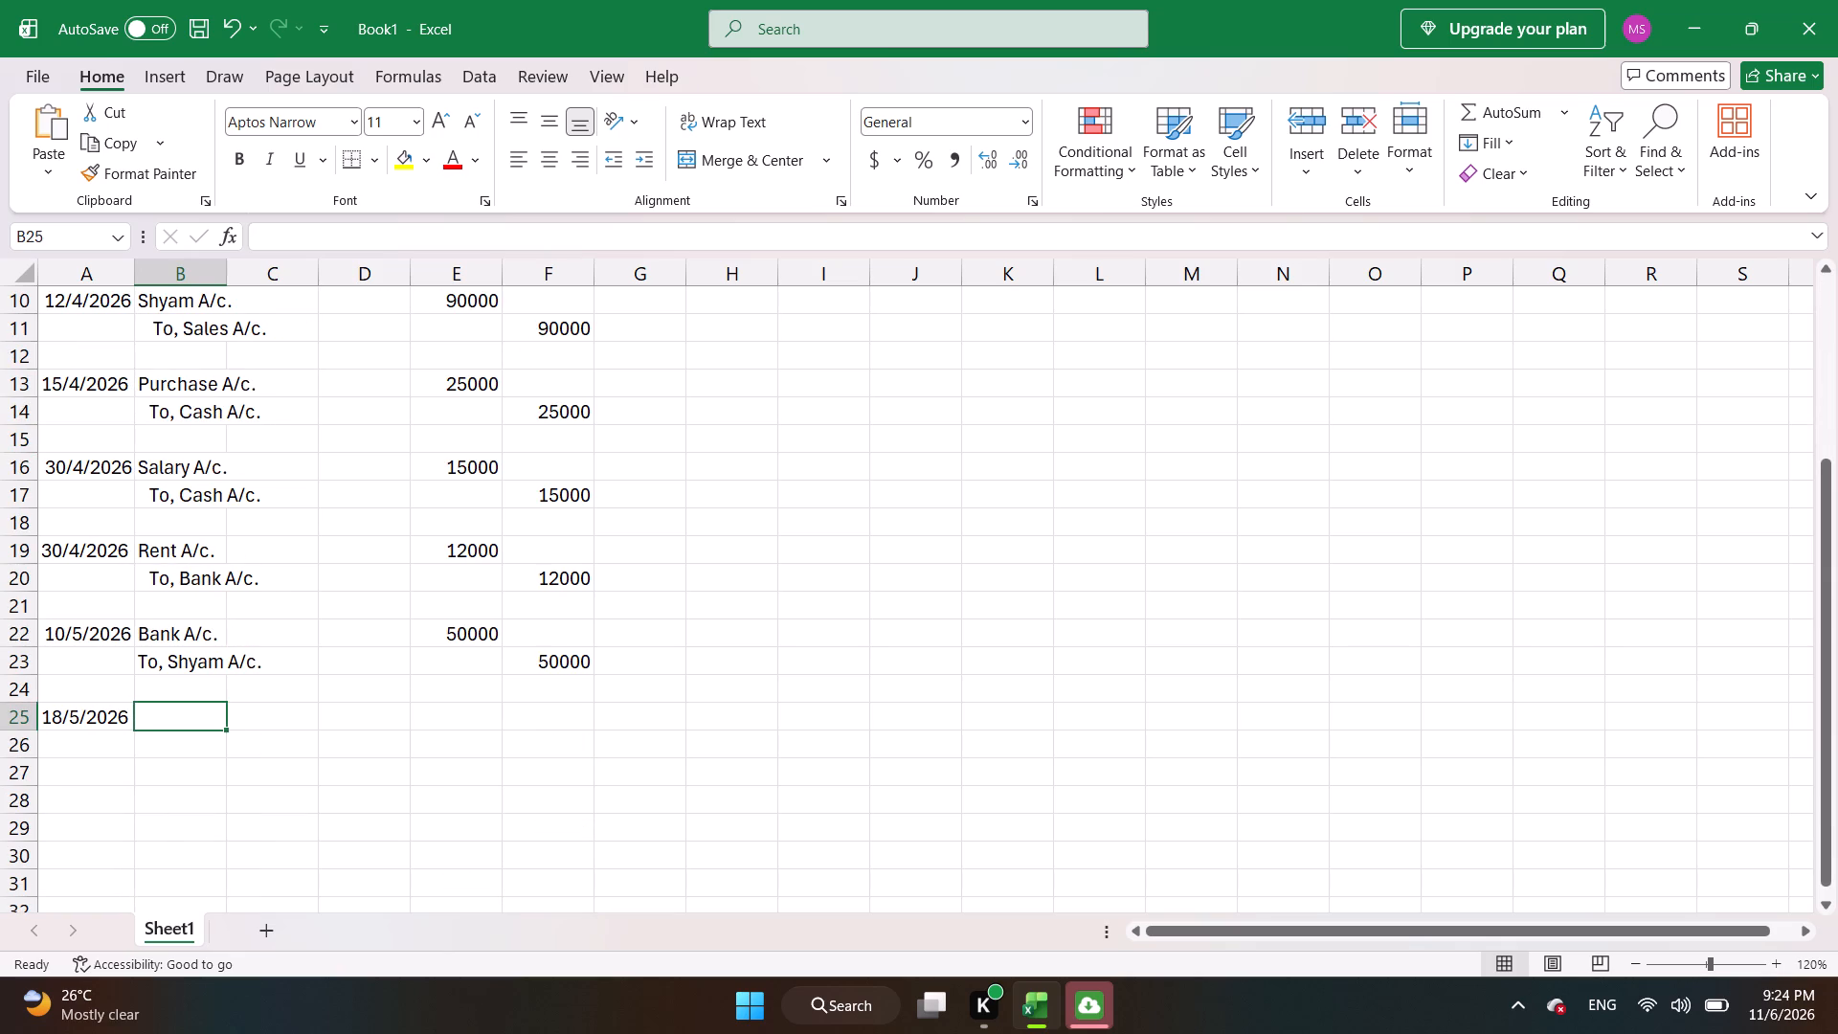
{"action": "scroll", "coordinate": [773, 596], "scroll_direction": "up", "scroll_amount": 3}
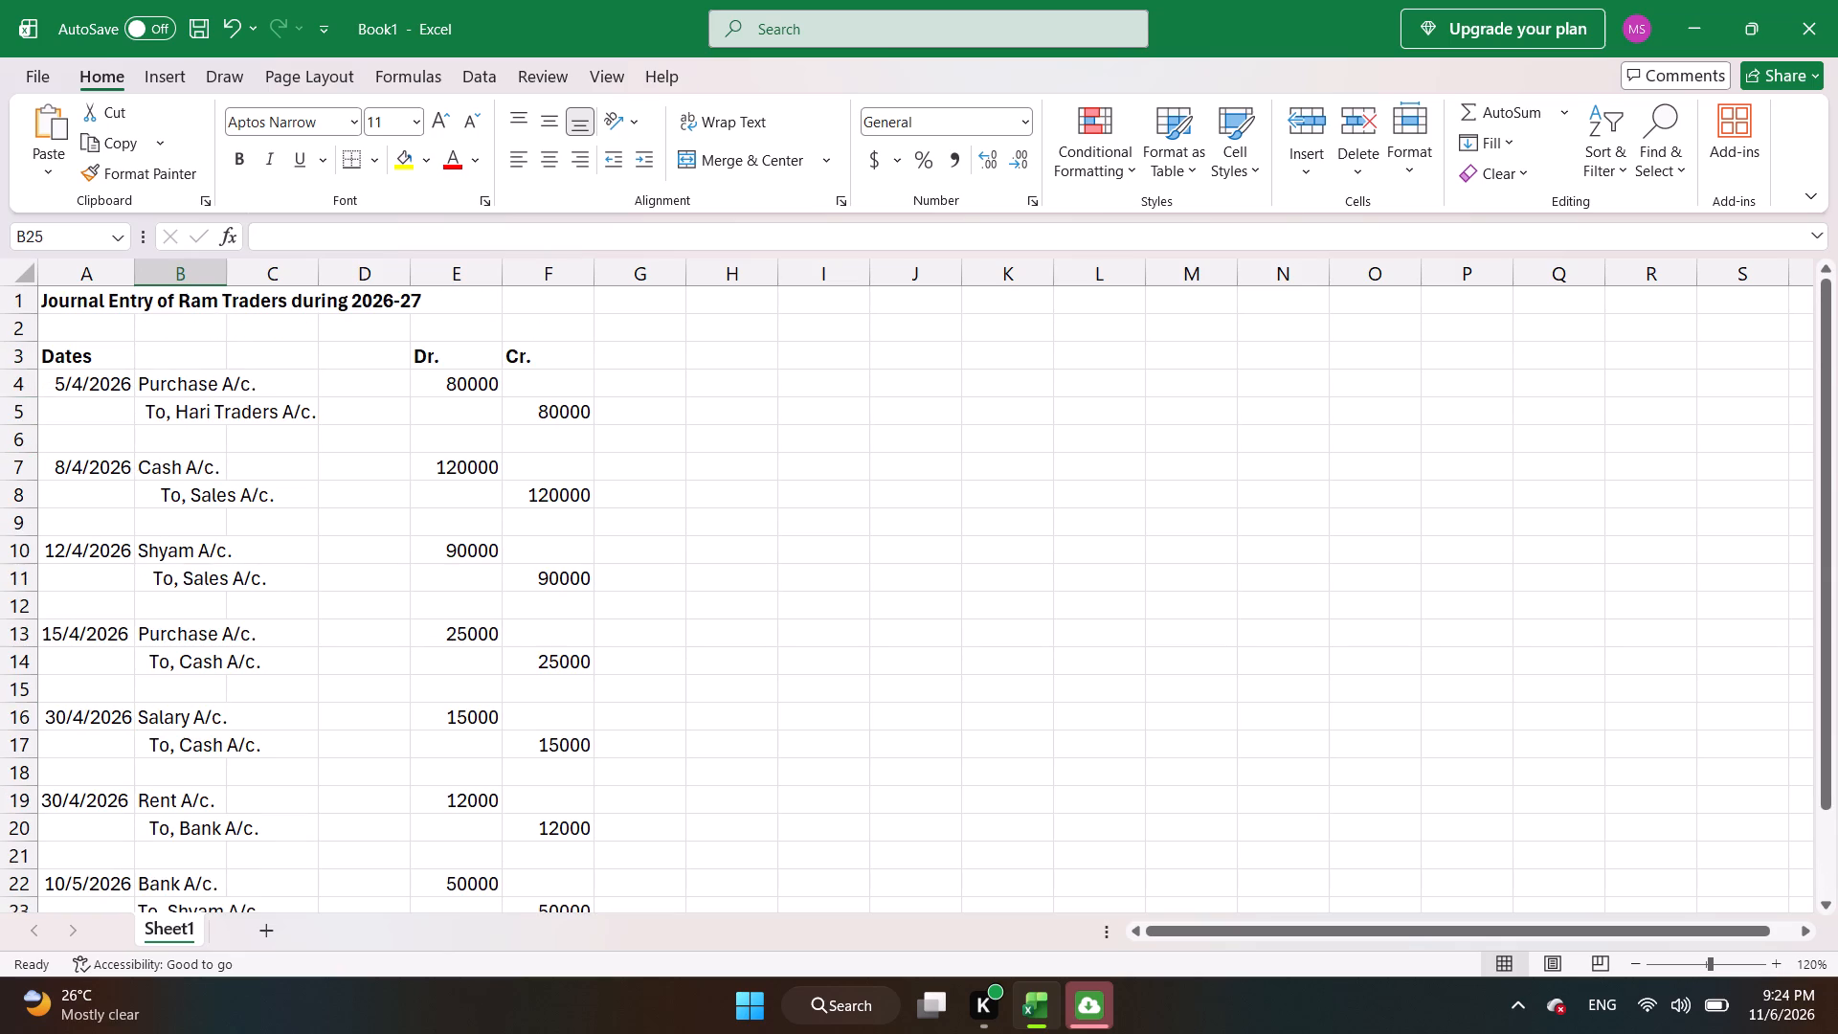
{"action": "left_click", "coordinate": [186, 420]}
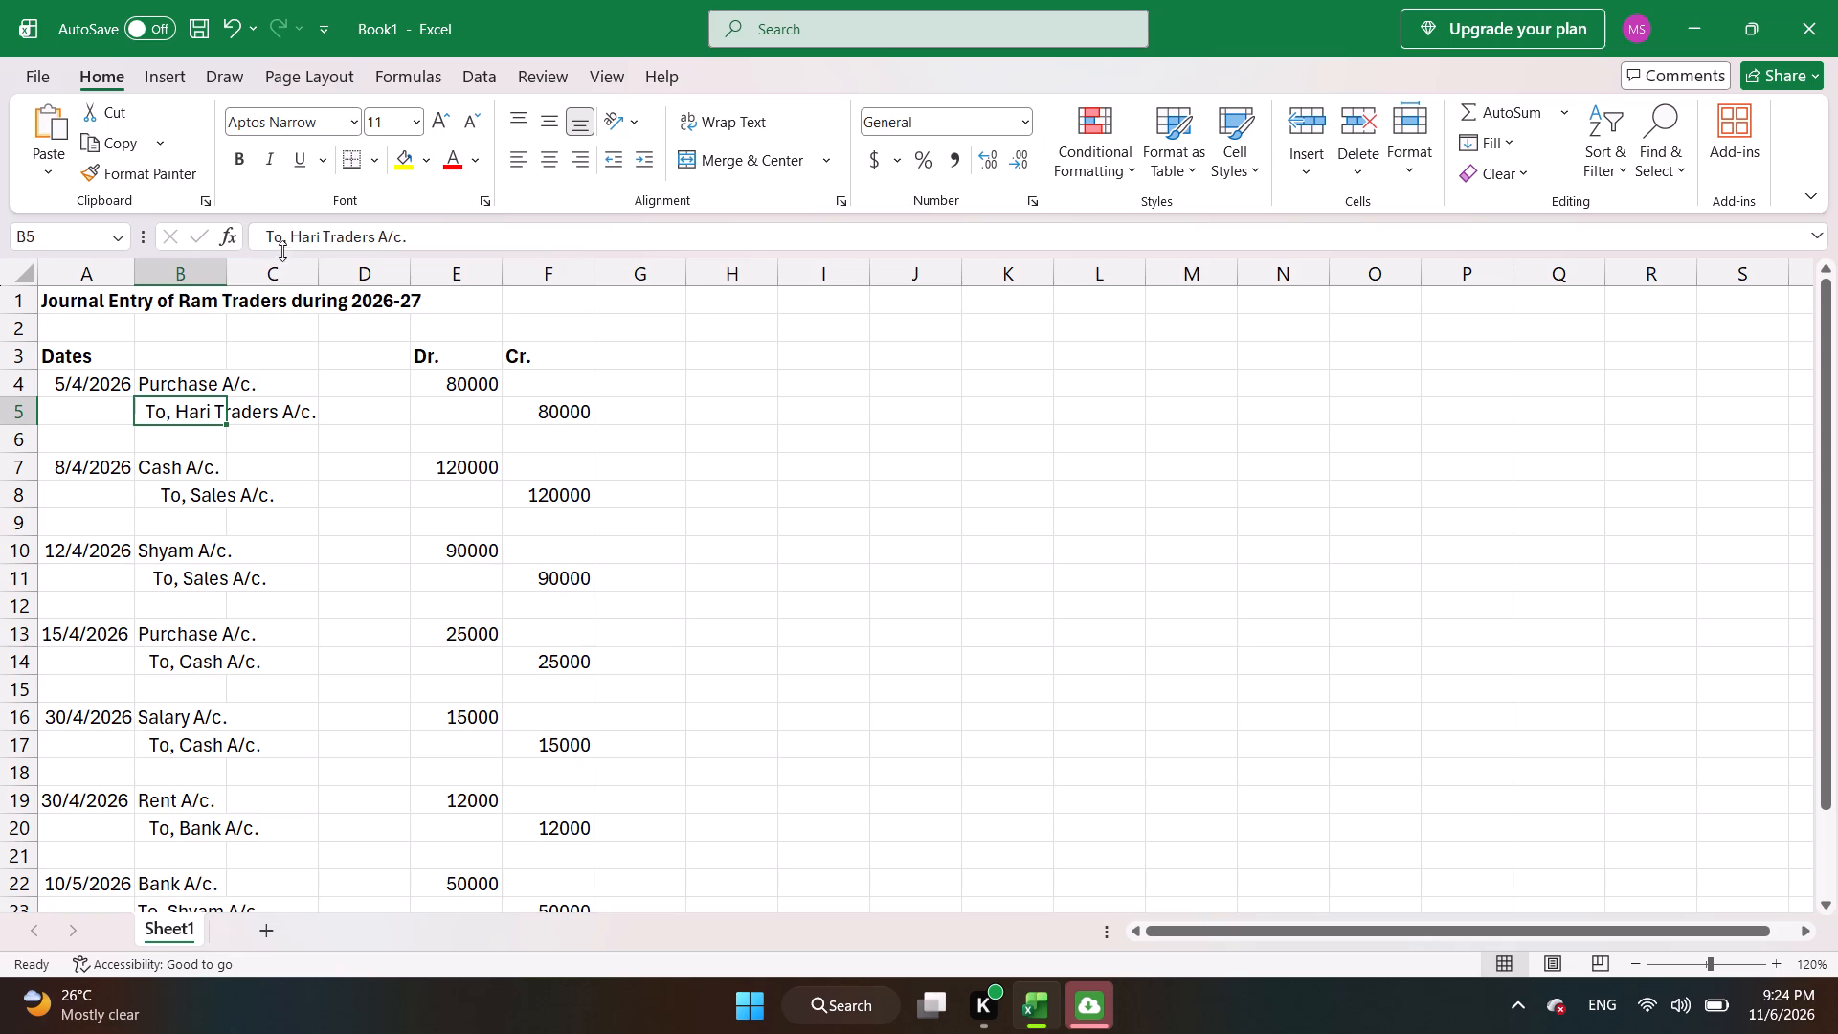
{"action": "left_click_drag", "start_coordinate": [285, 234], "coordinate": [423, 229]}
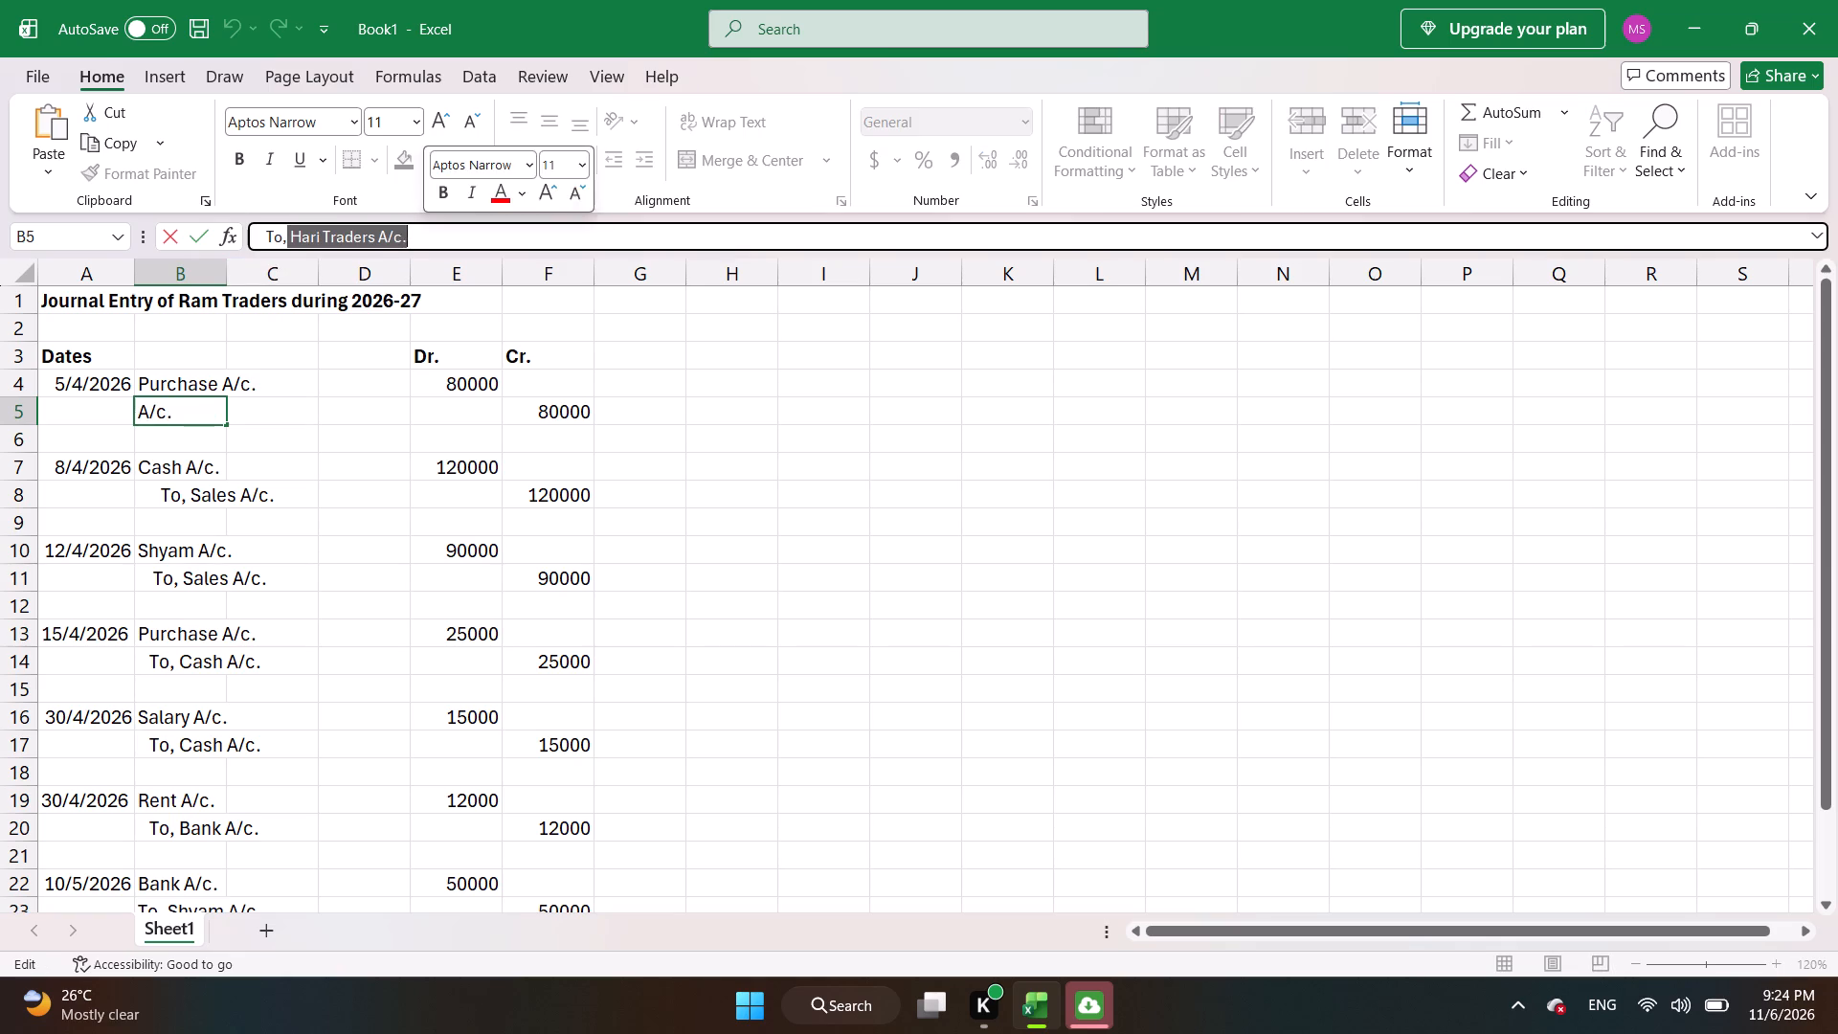
{"action": "key", "text": "ctrl+c"}
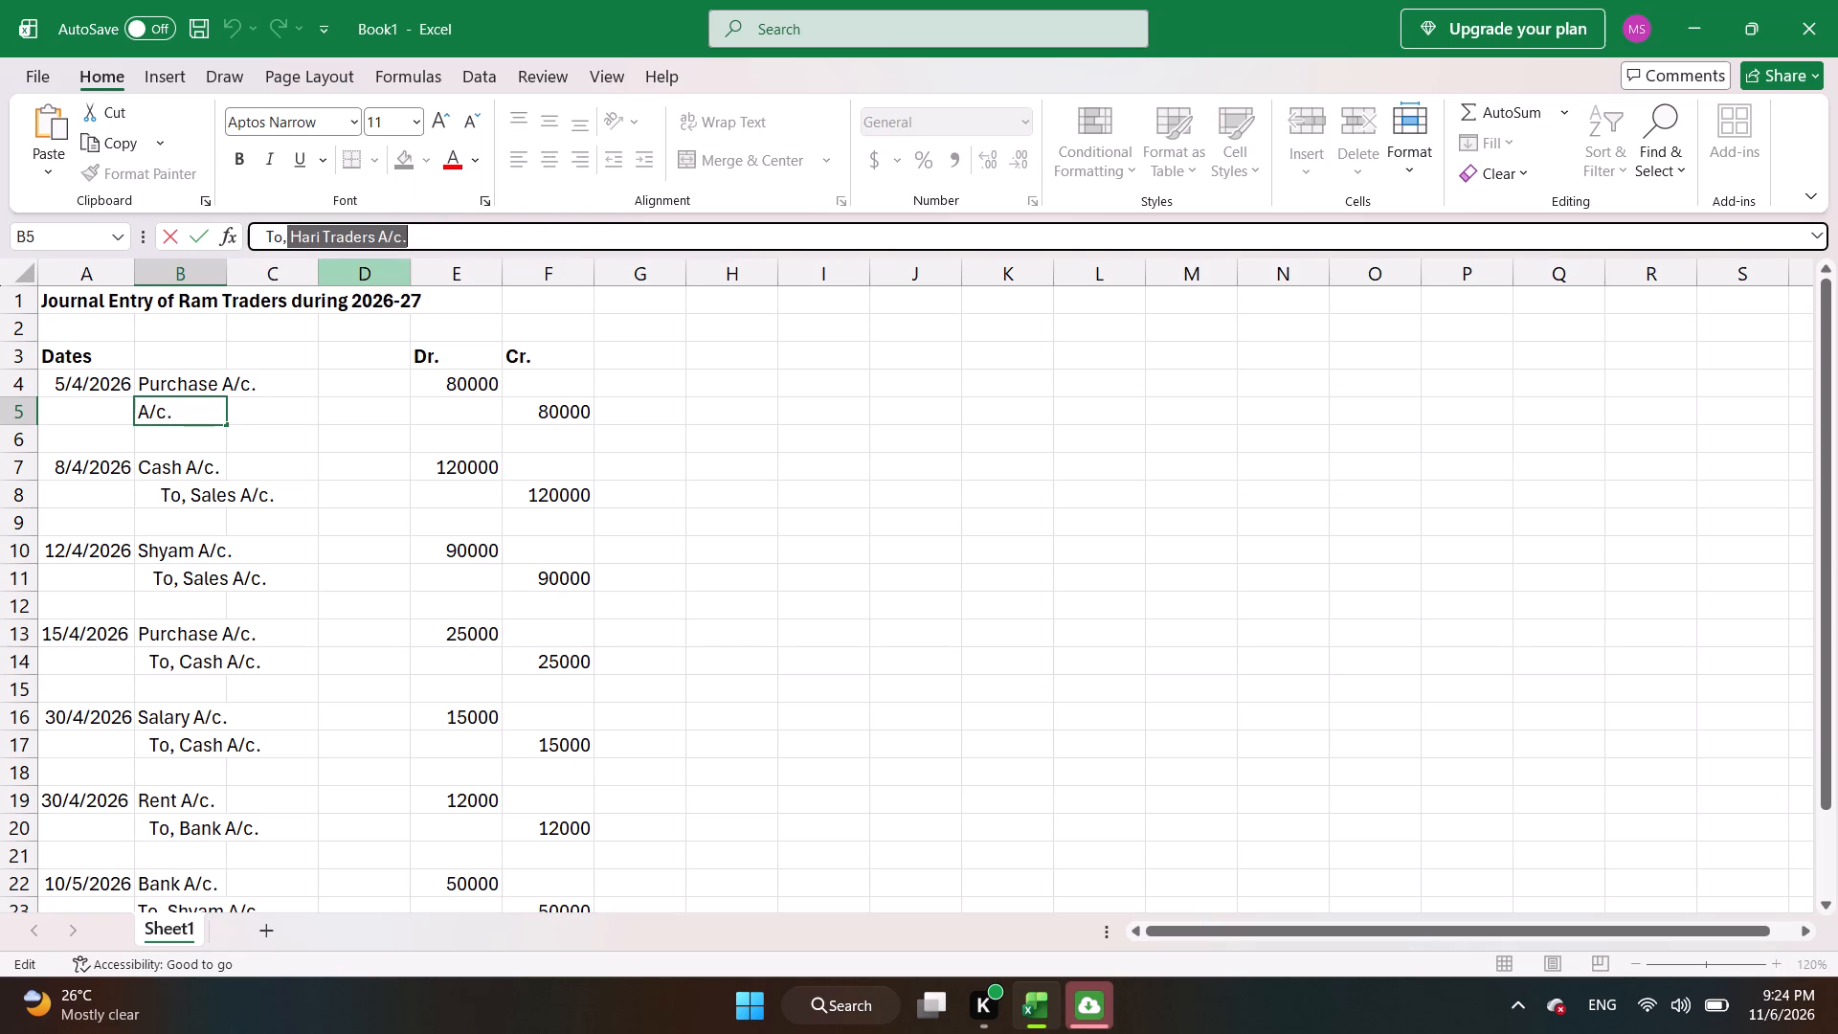
{"action": "scroll", "coordinate": [294, 596], "scroll_direction": "down", "scroll_amount": 2}
{"action": "left_click", "coordinate": [167, 793]}
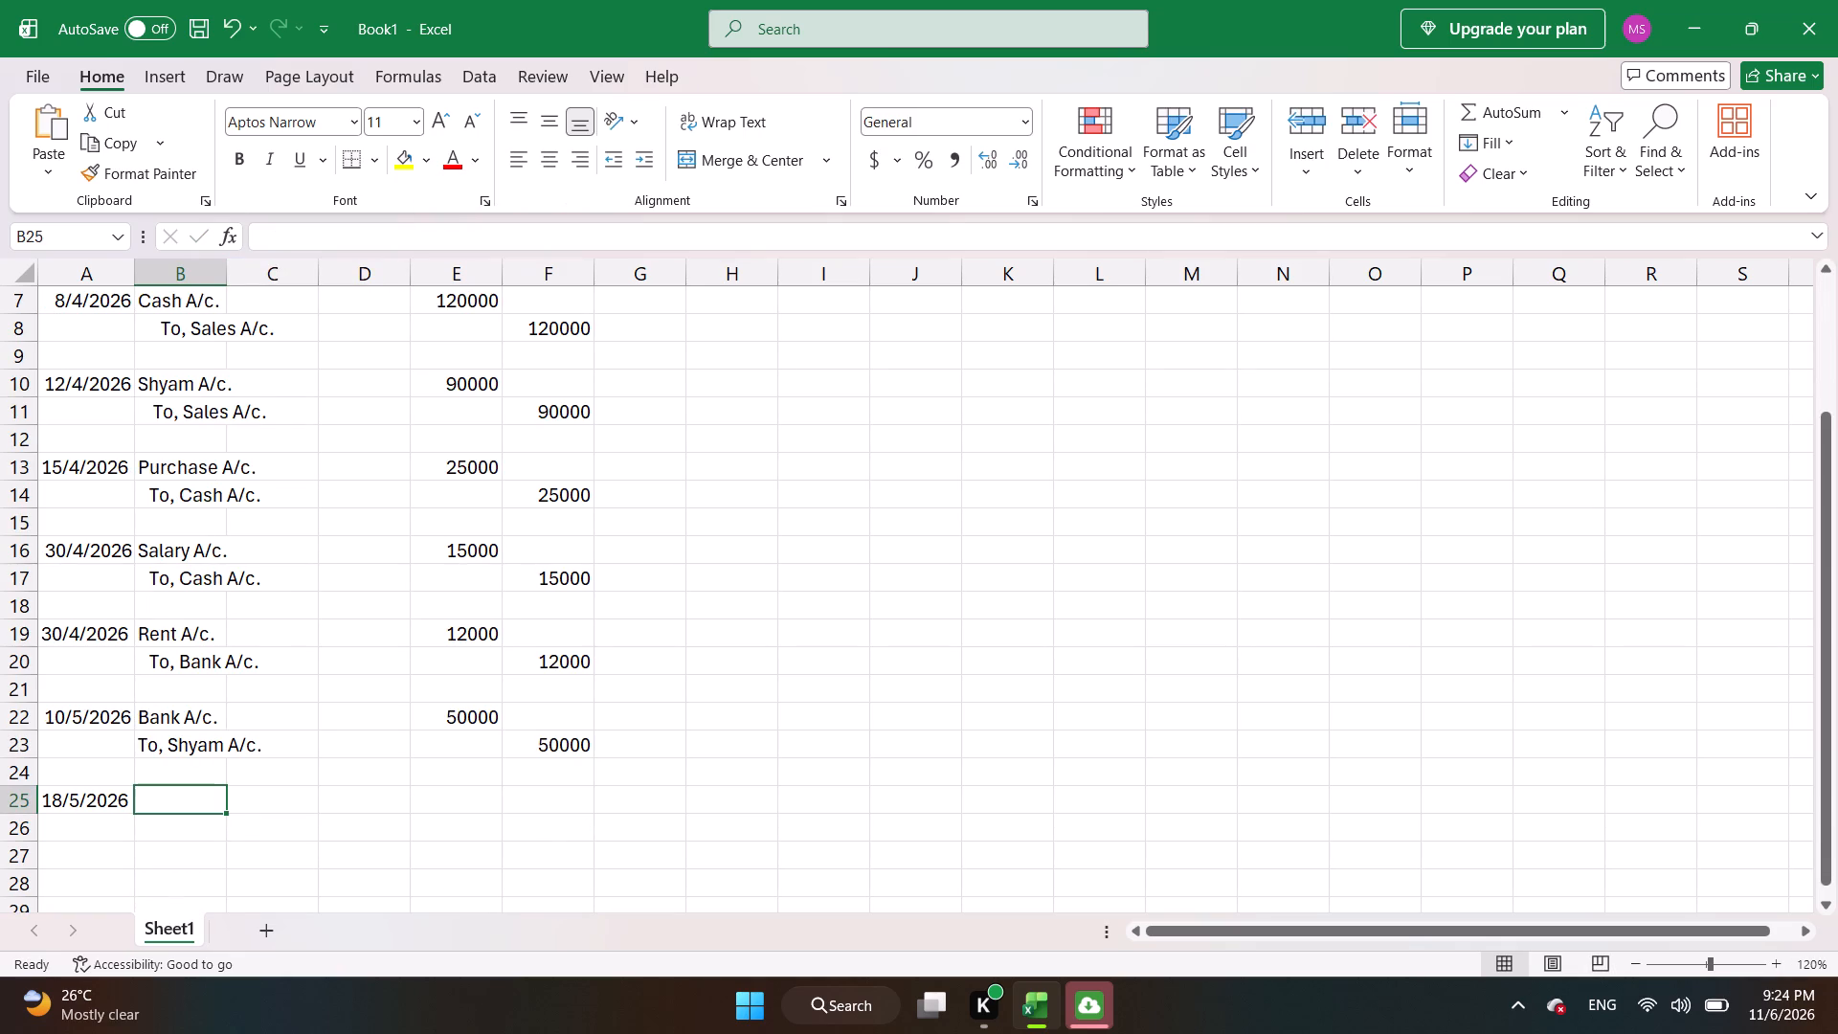
{"action": "key", "text": "ctrl+v"}
Indent the credit line "To, Shyam A/c." in cell B23 with three leading spaces.
{"action": "scroll", "coordinate": [248, 794], "scroll_direction": "down", "scroll_amount": 1}
{"action": "left_click", "coordinate": [183, 762]}
{"action": "left_click", "coordinate": [183, 744]}
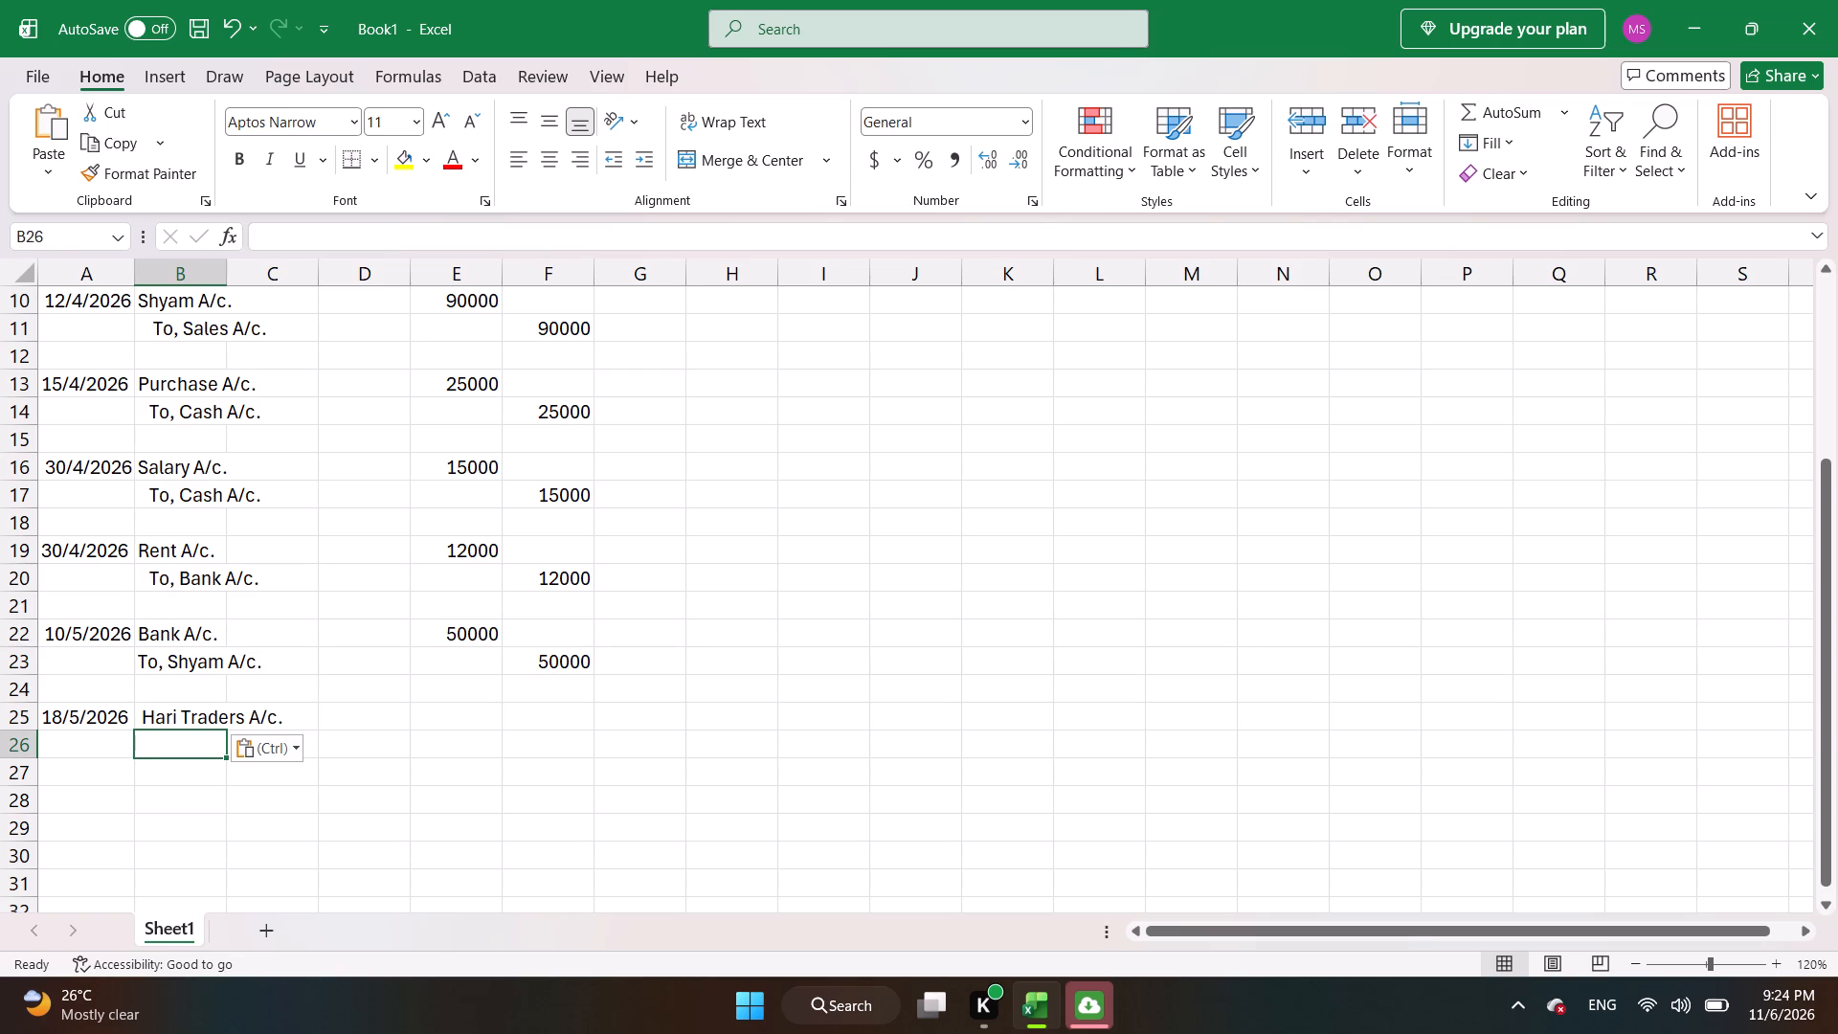
{"action": "left_click", "coordinate": [161, 664]}
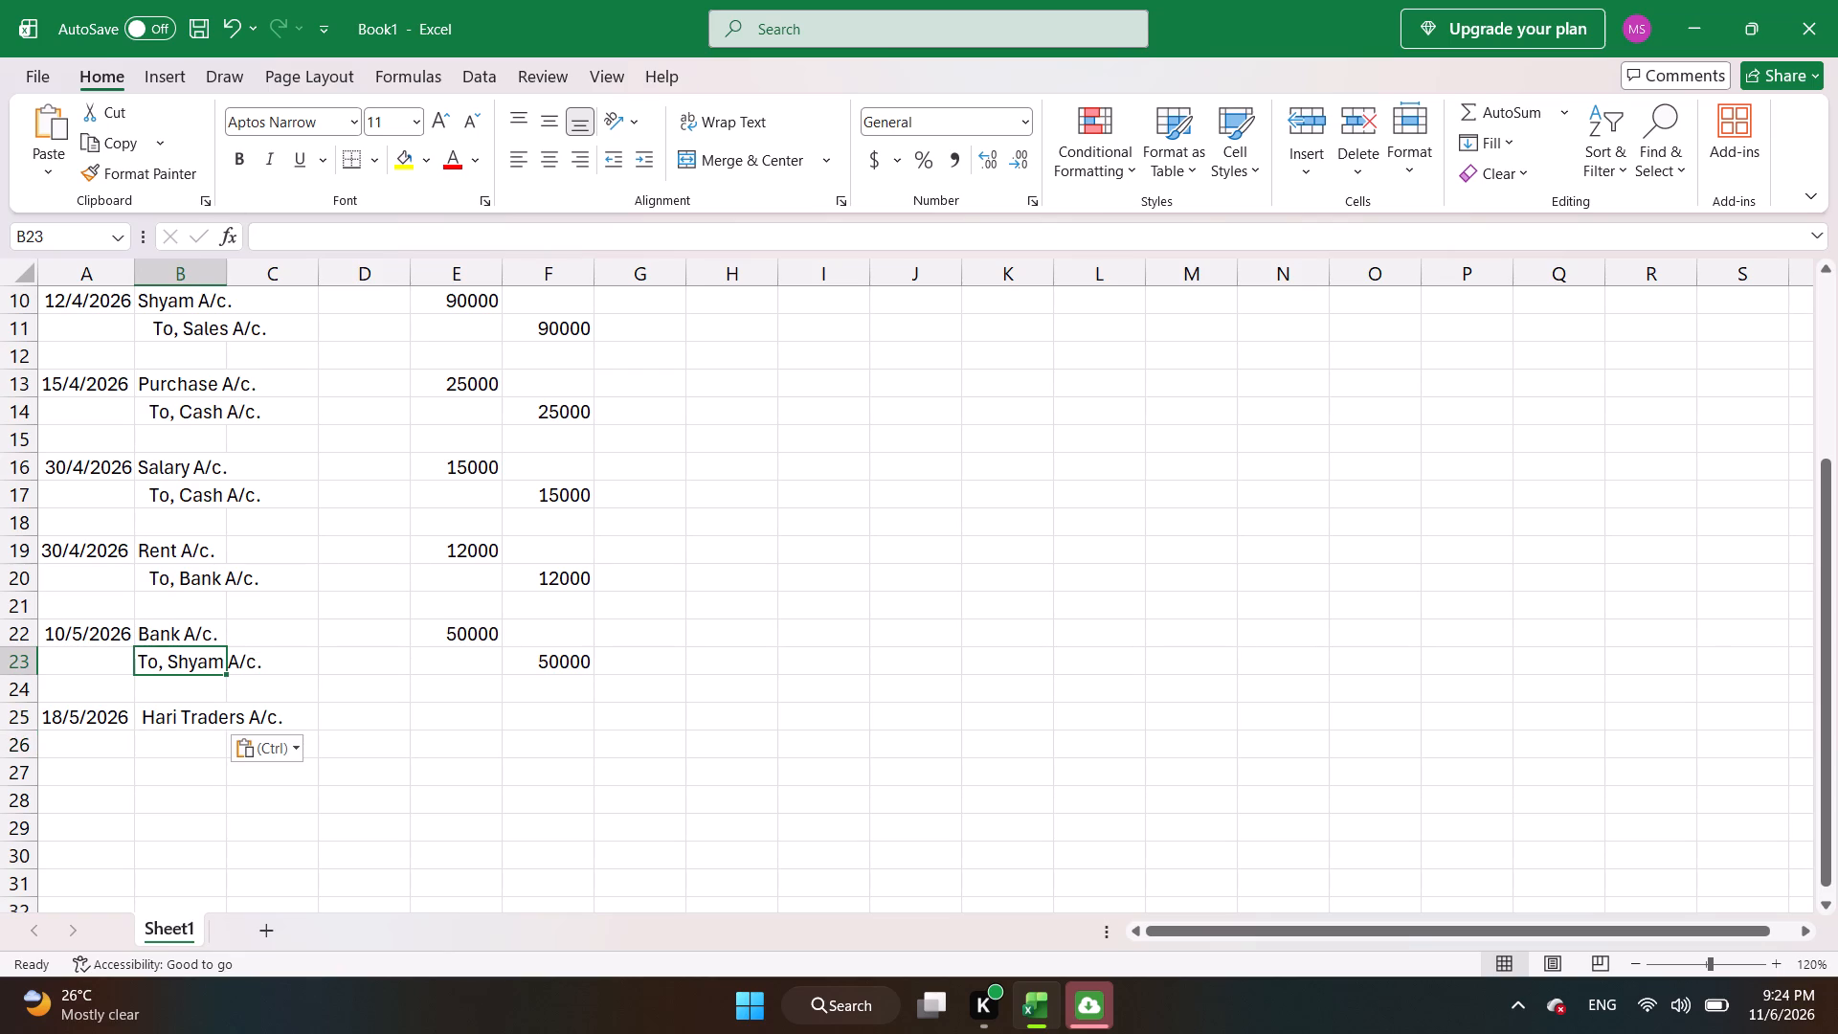
{"action": "left_click", "coordinate": [258, 233]}
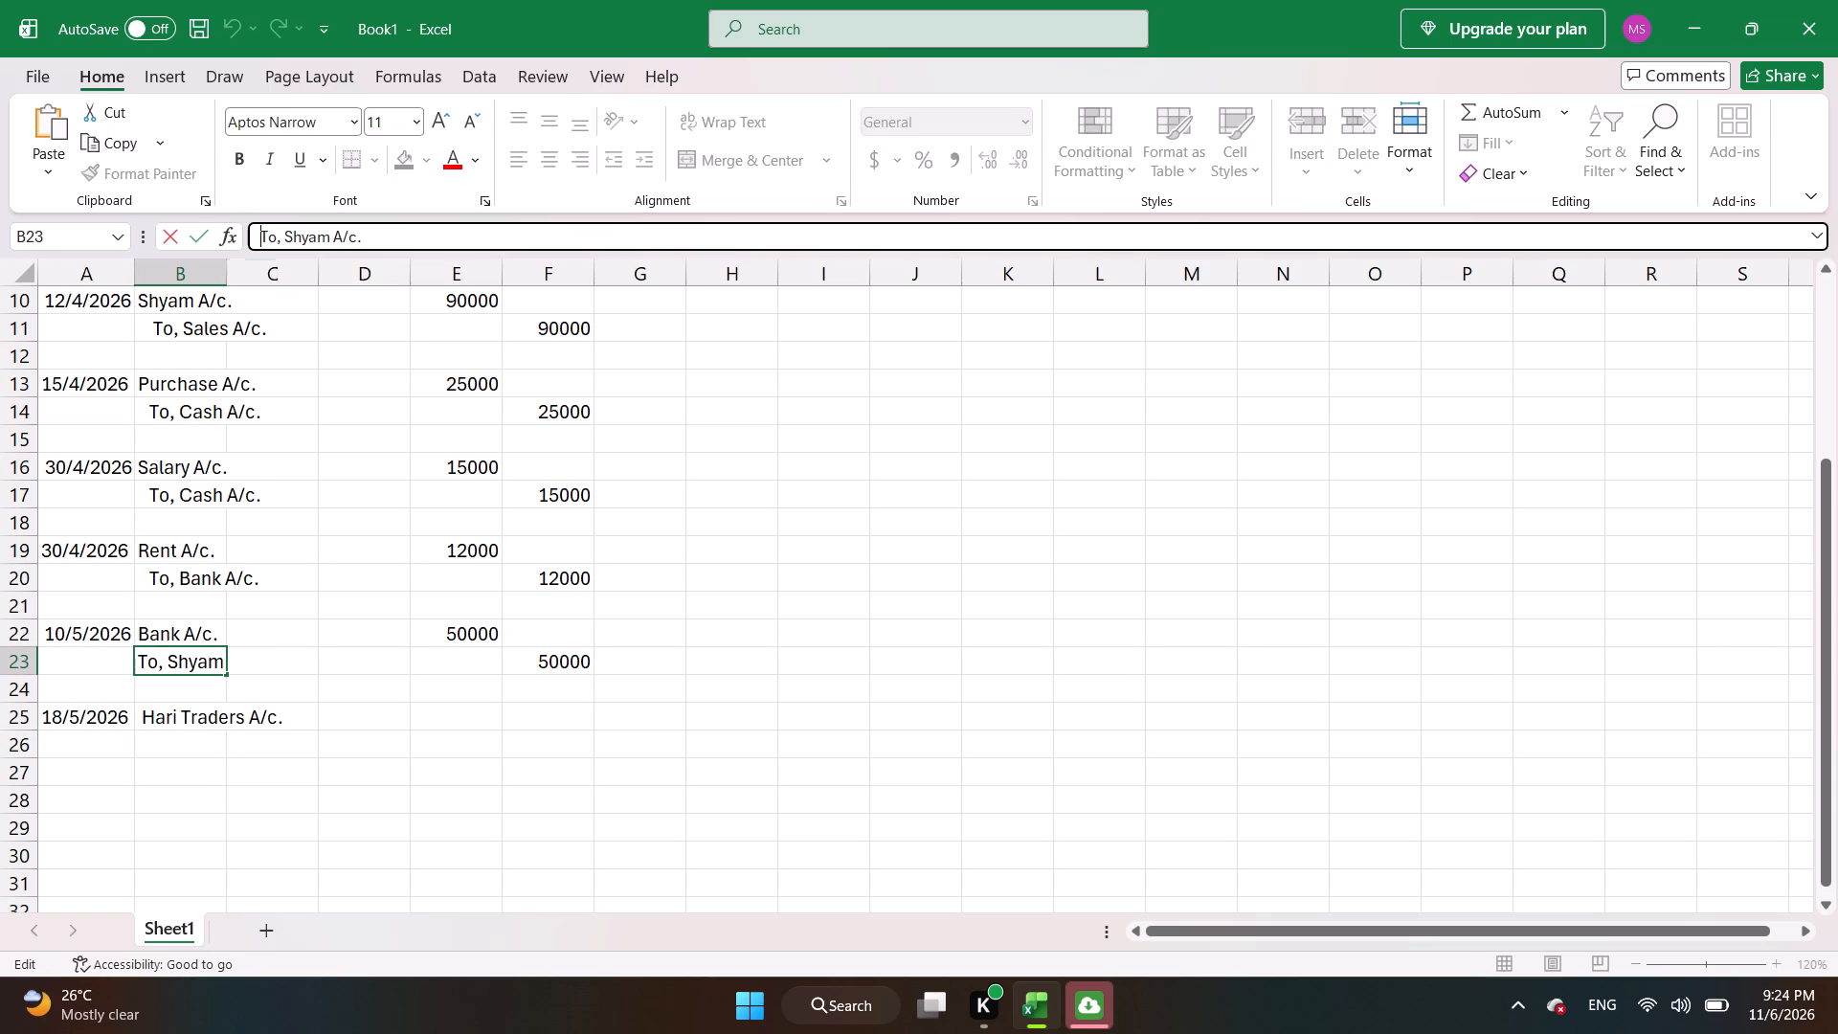
{"action": "key", "text": "space"}
{"action": "key", "text": "space"}
{"action": "key", "text": "space"}
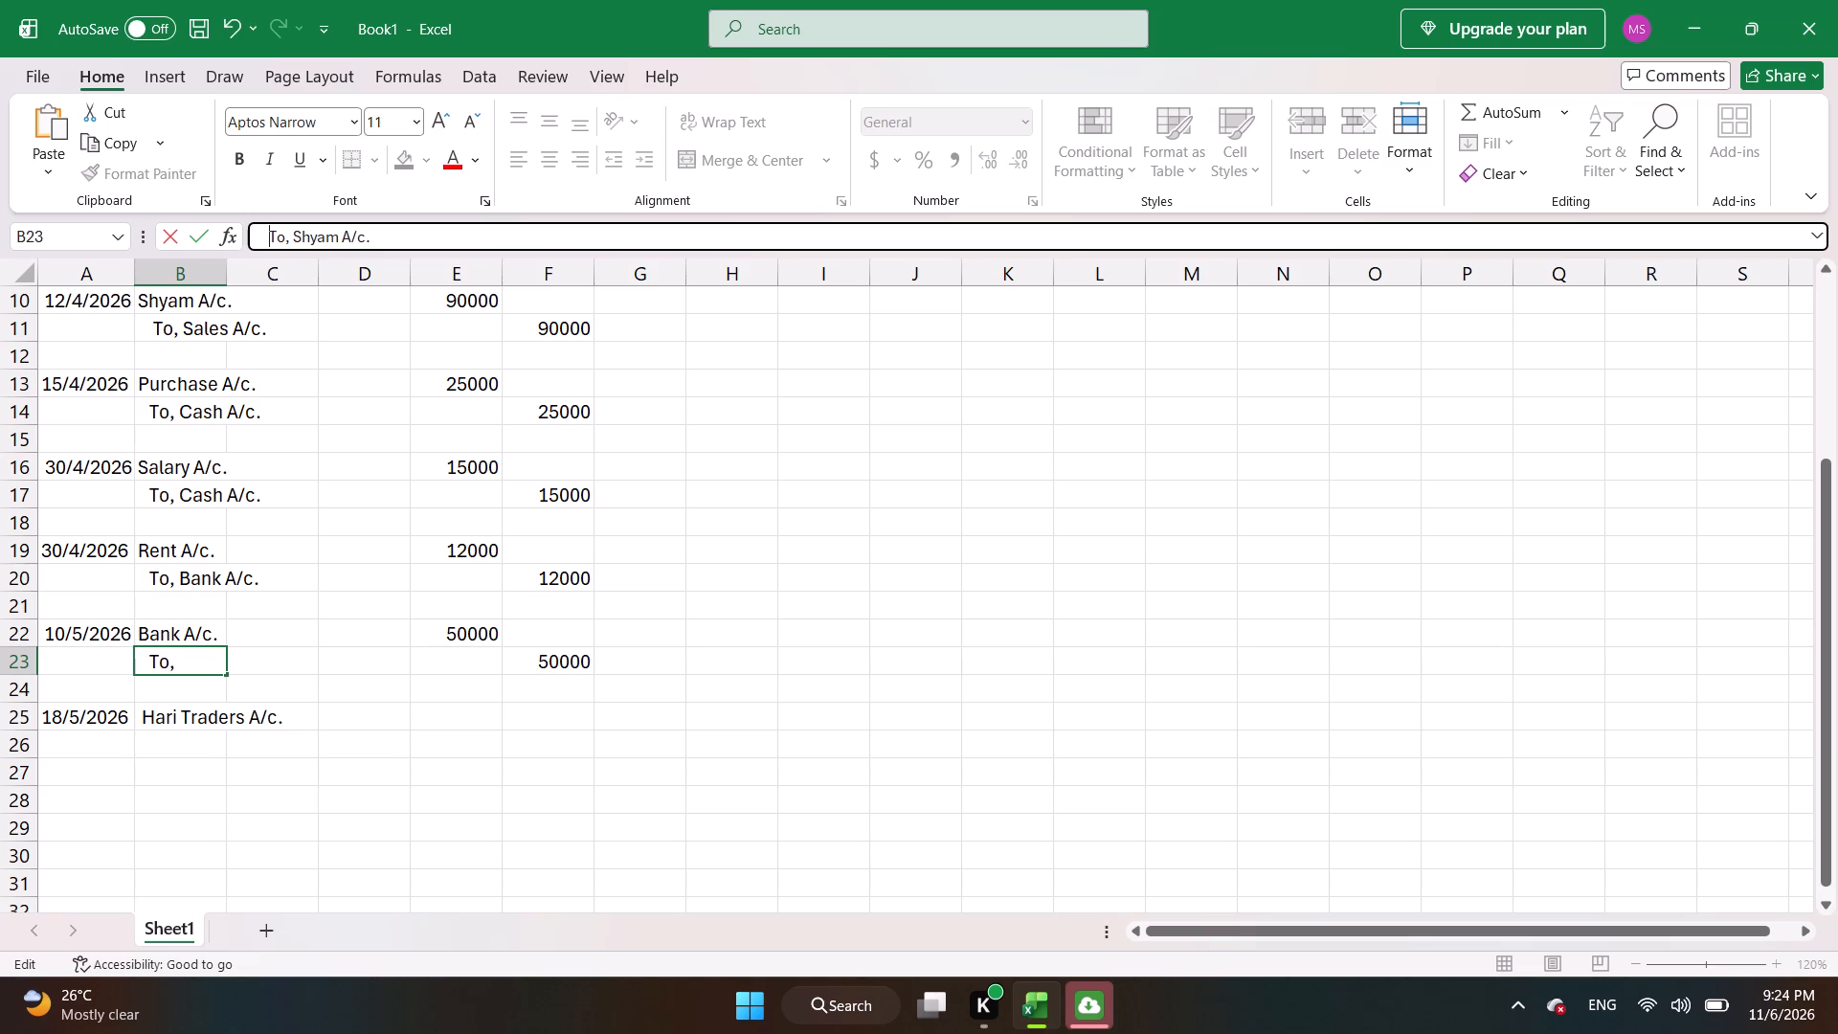
{"action": "left_click", "coordinate": [178, 760]}
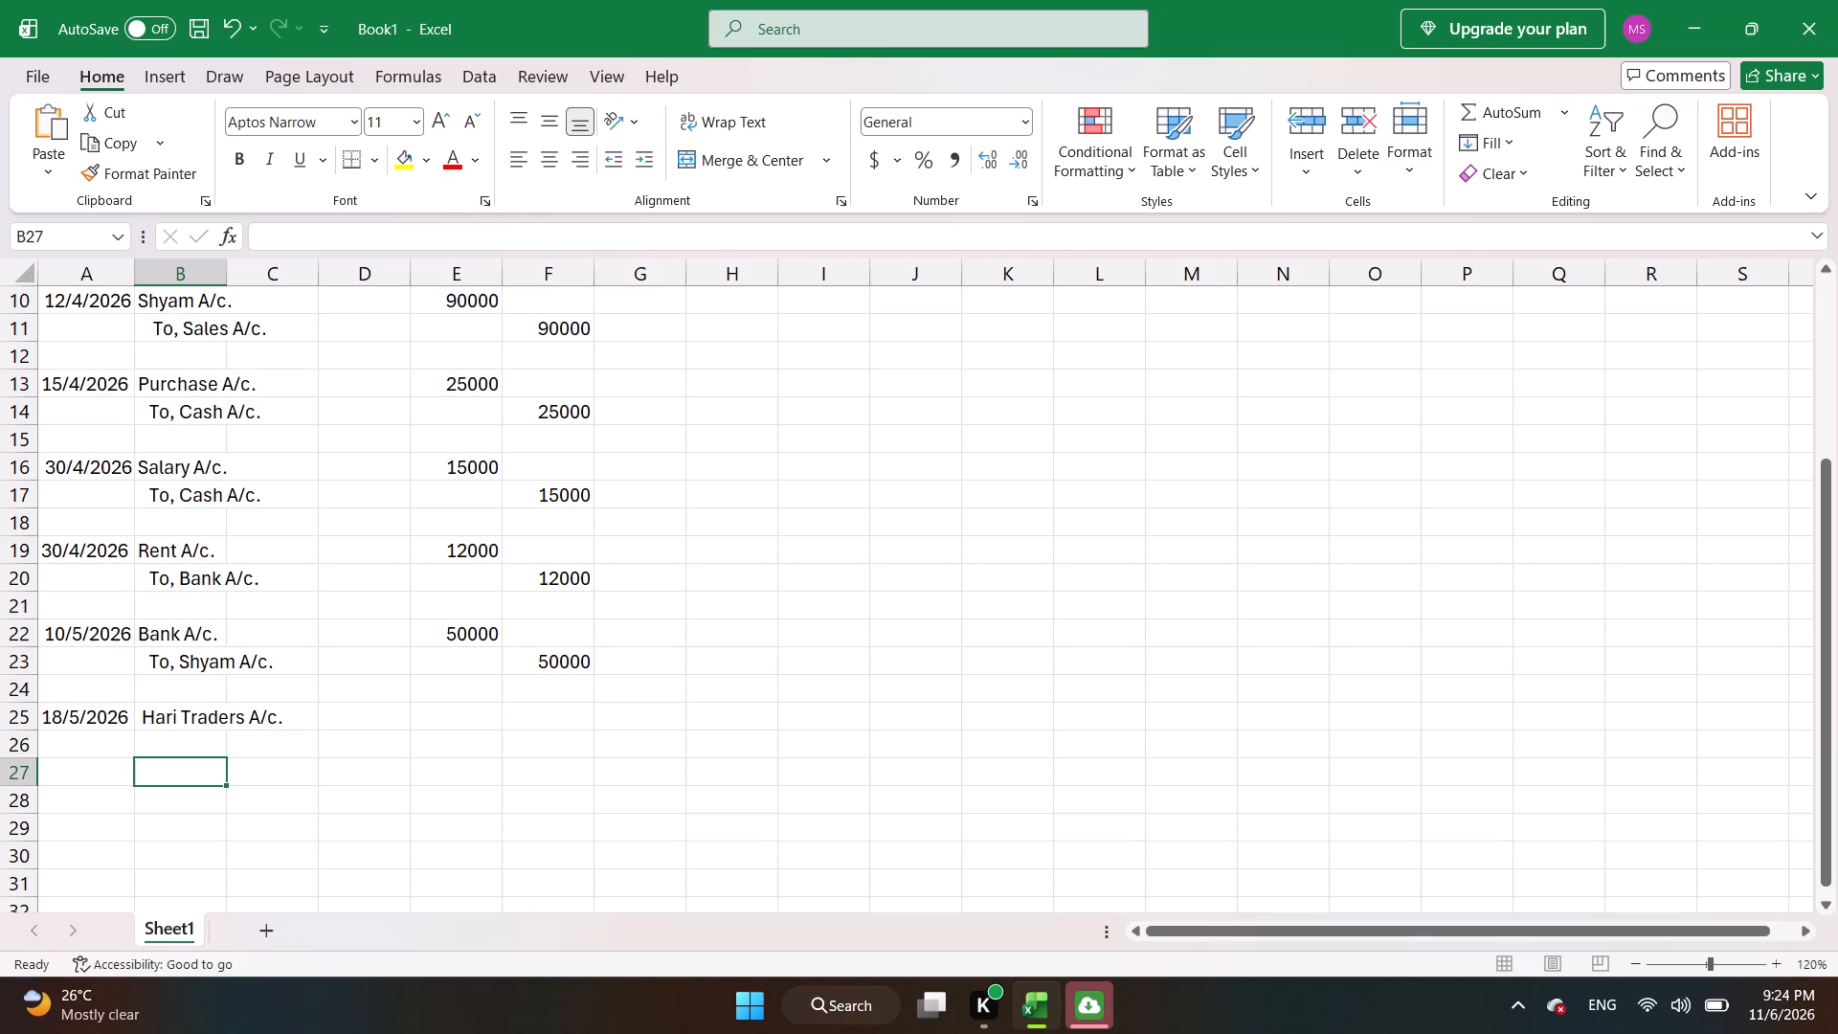
Apply the Long Date number format to the whole Dates column A.
{"action": "left_click", "coordinate": [177, 747]}
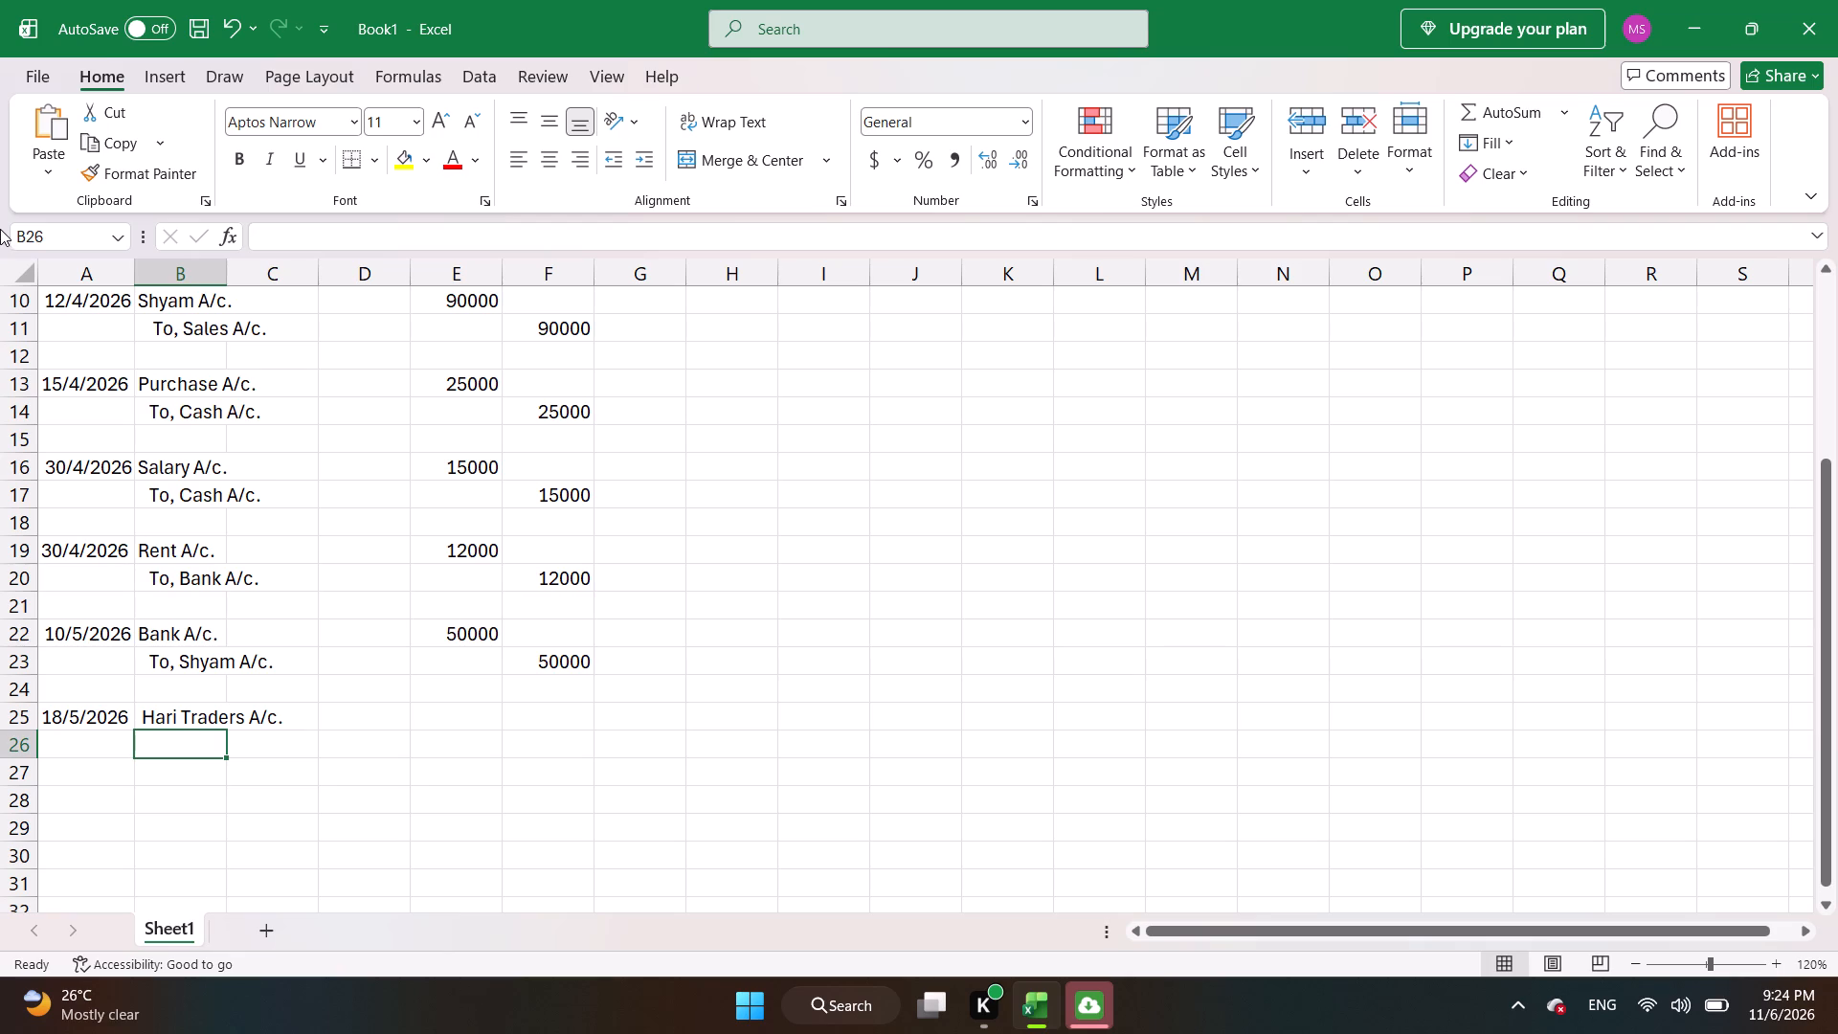
{"action": "scroll", "coordinate": [168, 334], "scroll_direction": "up", "scroll_amount": 4}
{"action": "left_click", "coordinate": [92, 276]}
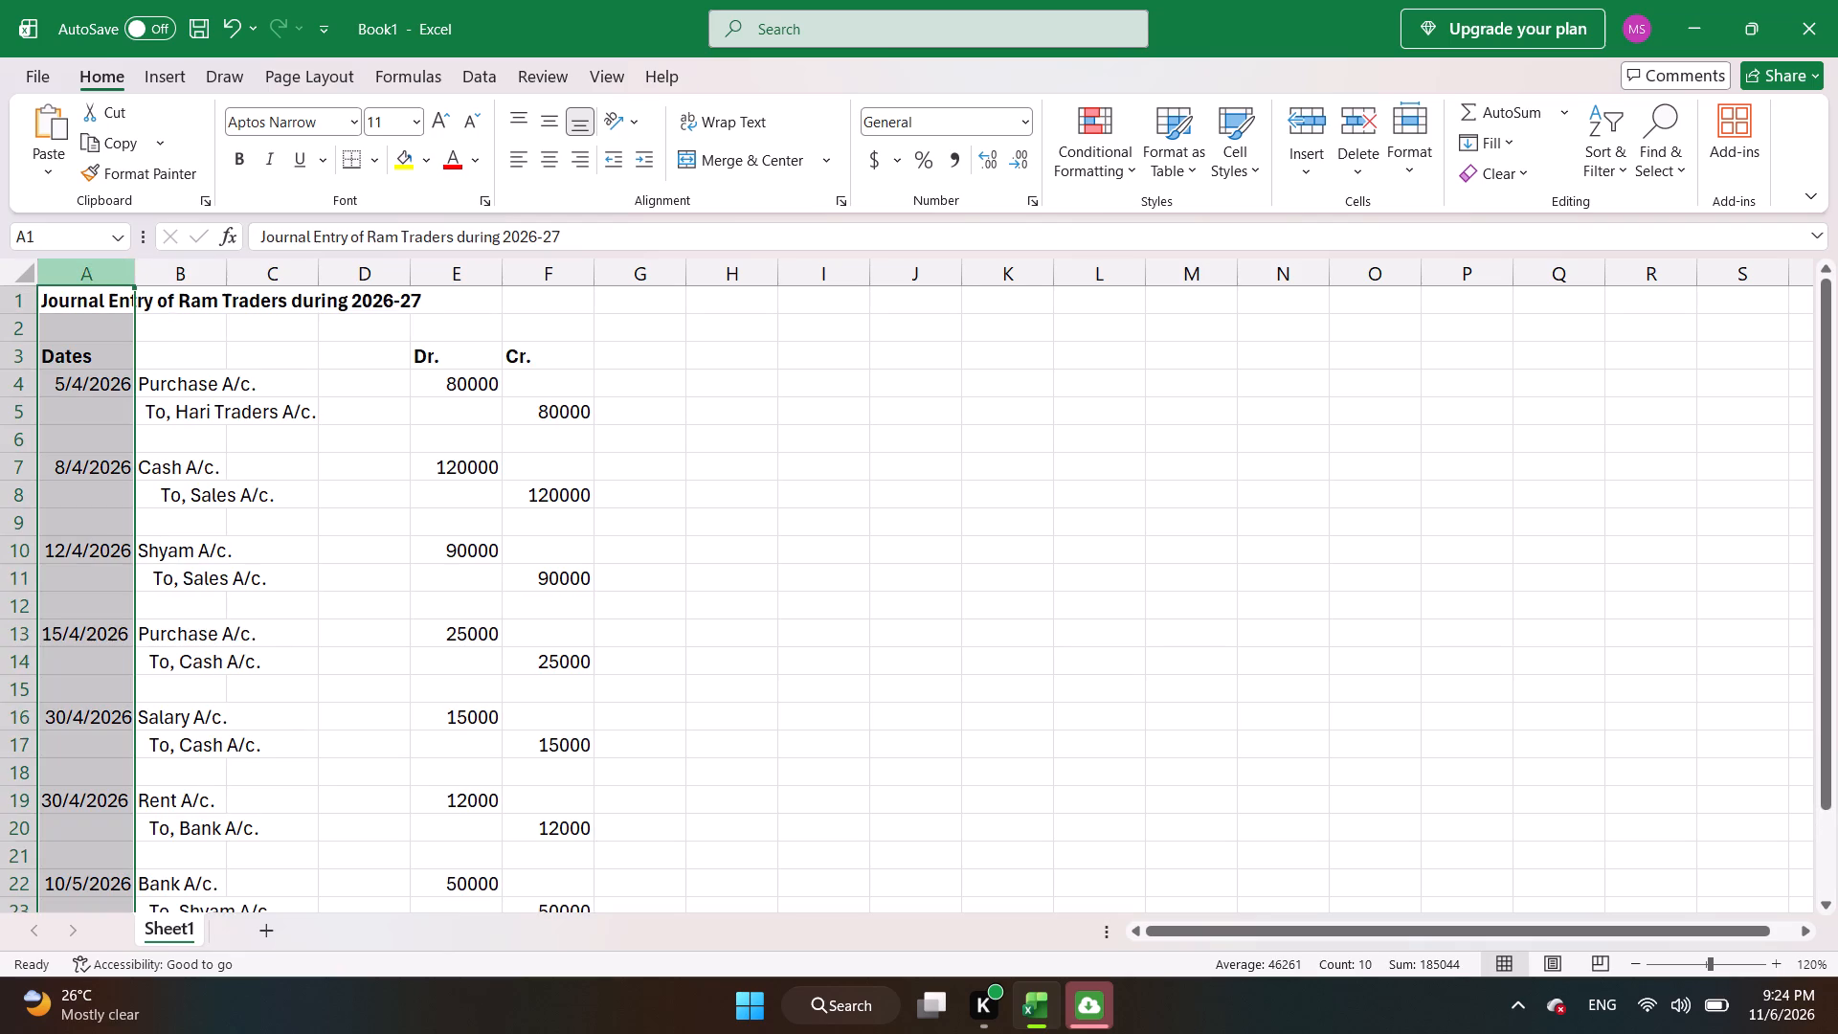
{"action": "left_click", "coordinate": [1024, 124]}
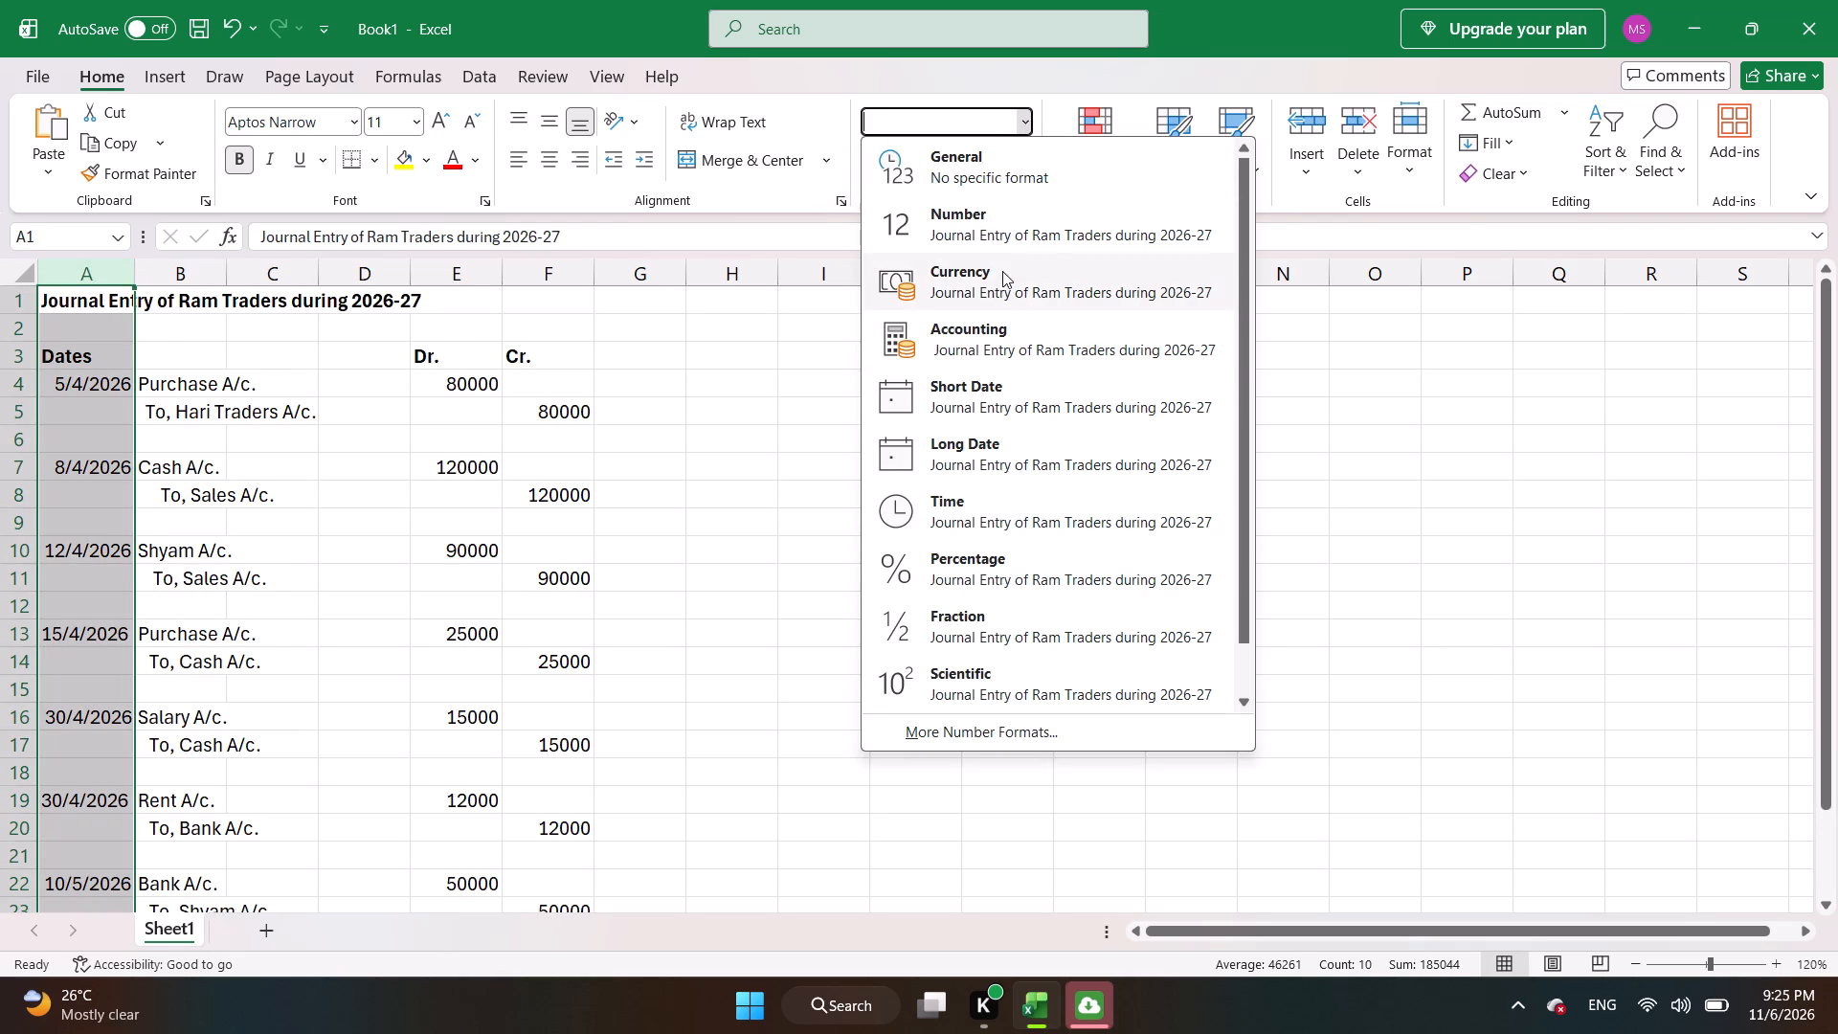
{"action": "left_click", "coordinate": [1026, 447]}
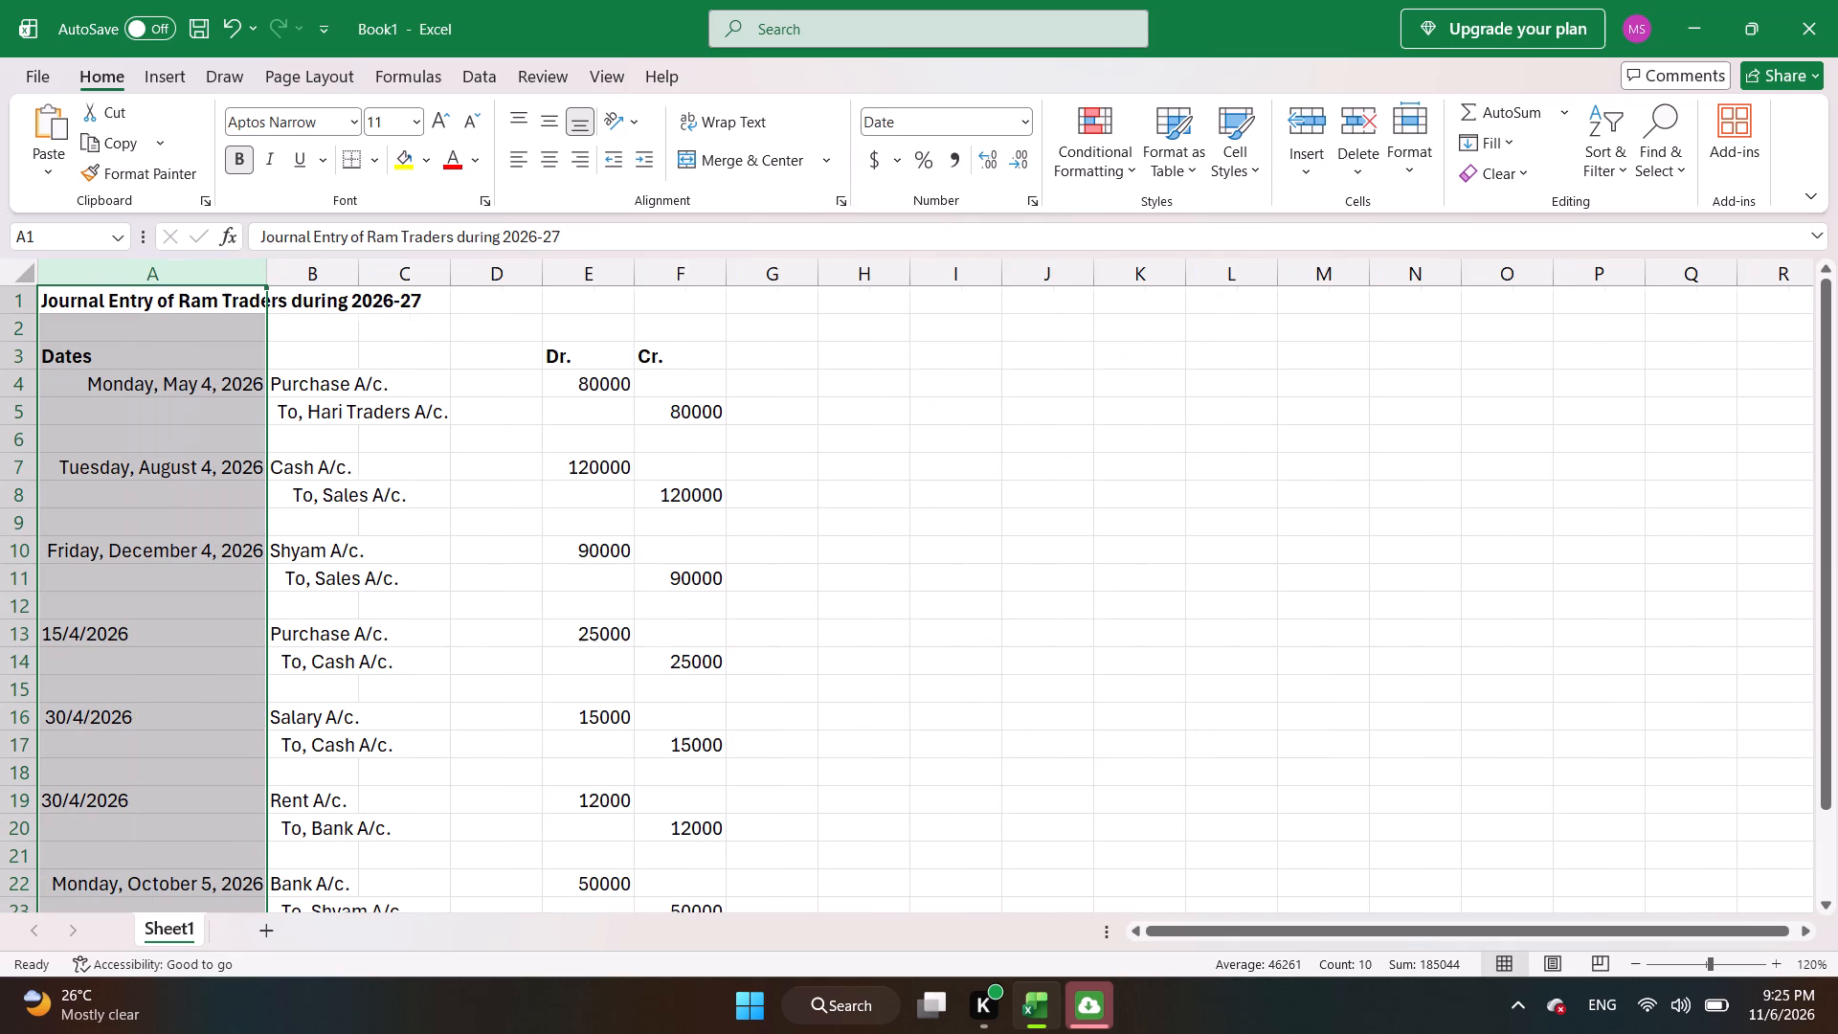
Apply the Short Date number format to the whole Dates column A.
{"action": "left_click", "coordinate": [1021, 120]}
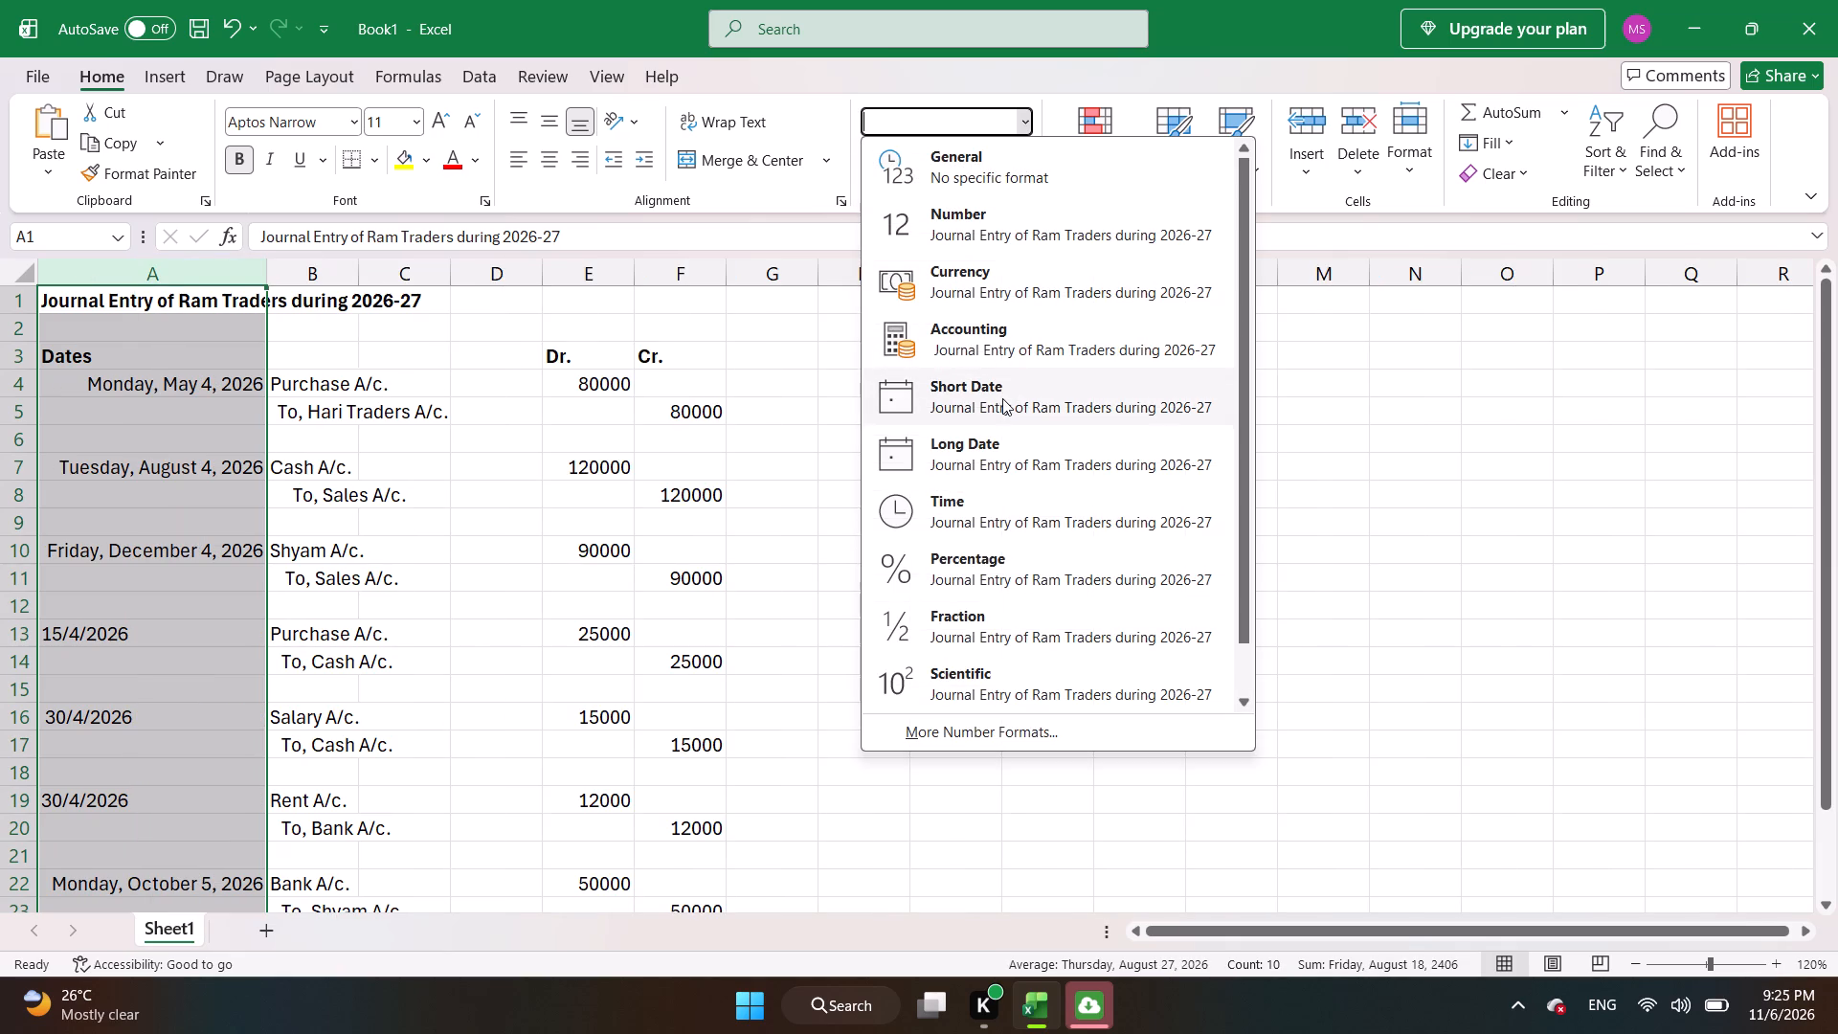
{"action": "left_click", "coordinate": [1002, 398]}
{"action": "left_click", "coordinate": [894, 557]}
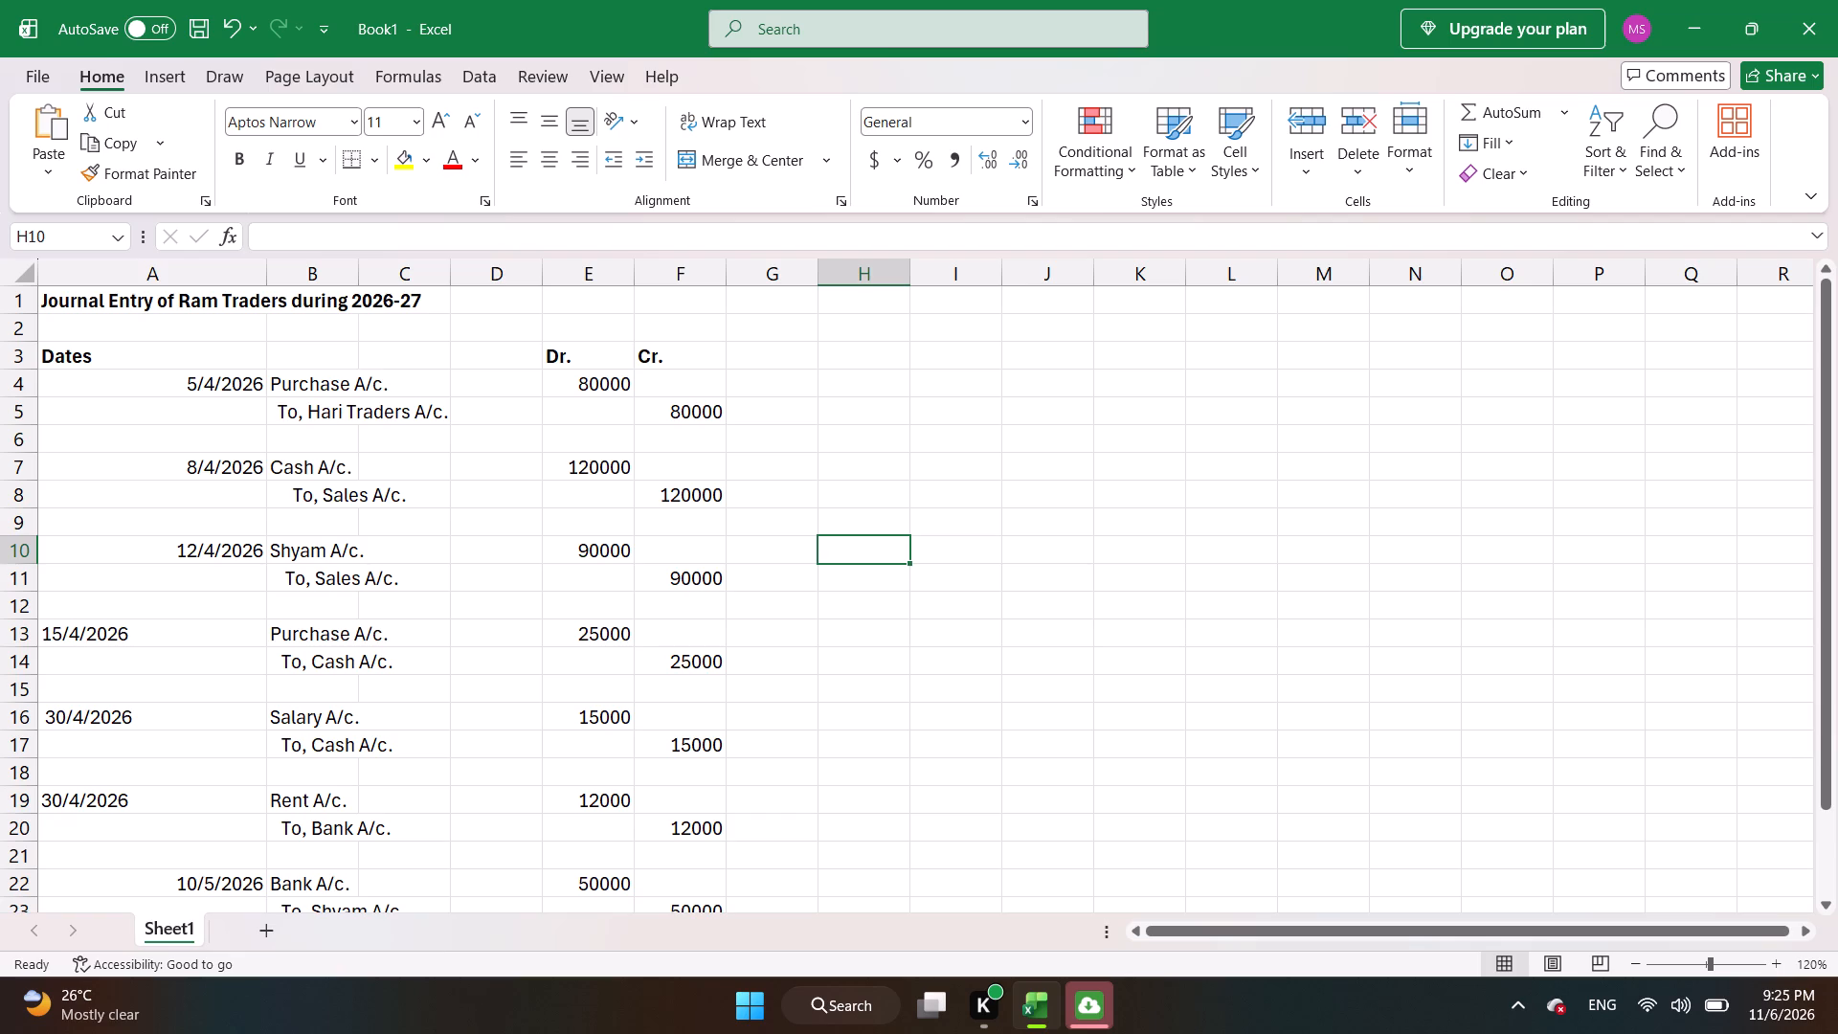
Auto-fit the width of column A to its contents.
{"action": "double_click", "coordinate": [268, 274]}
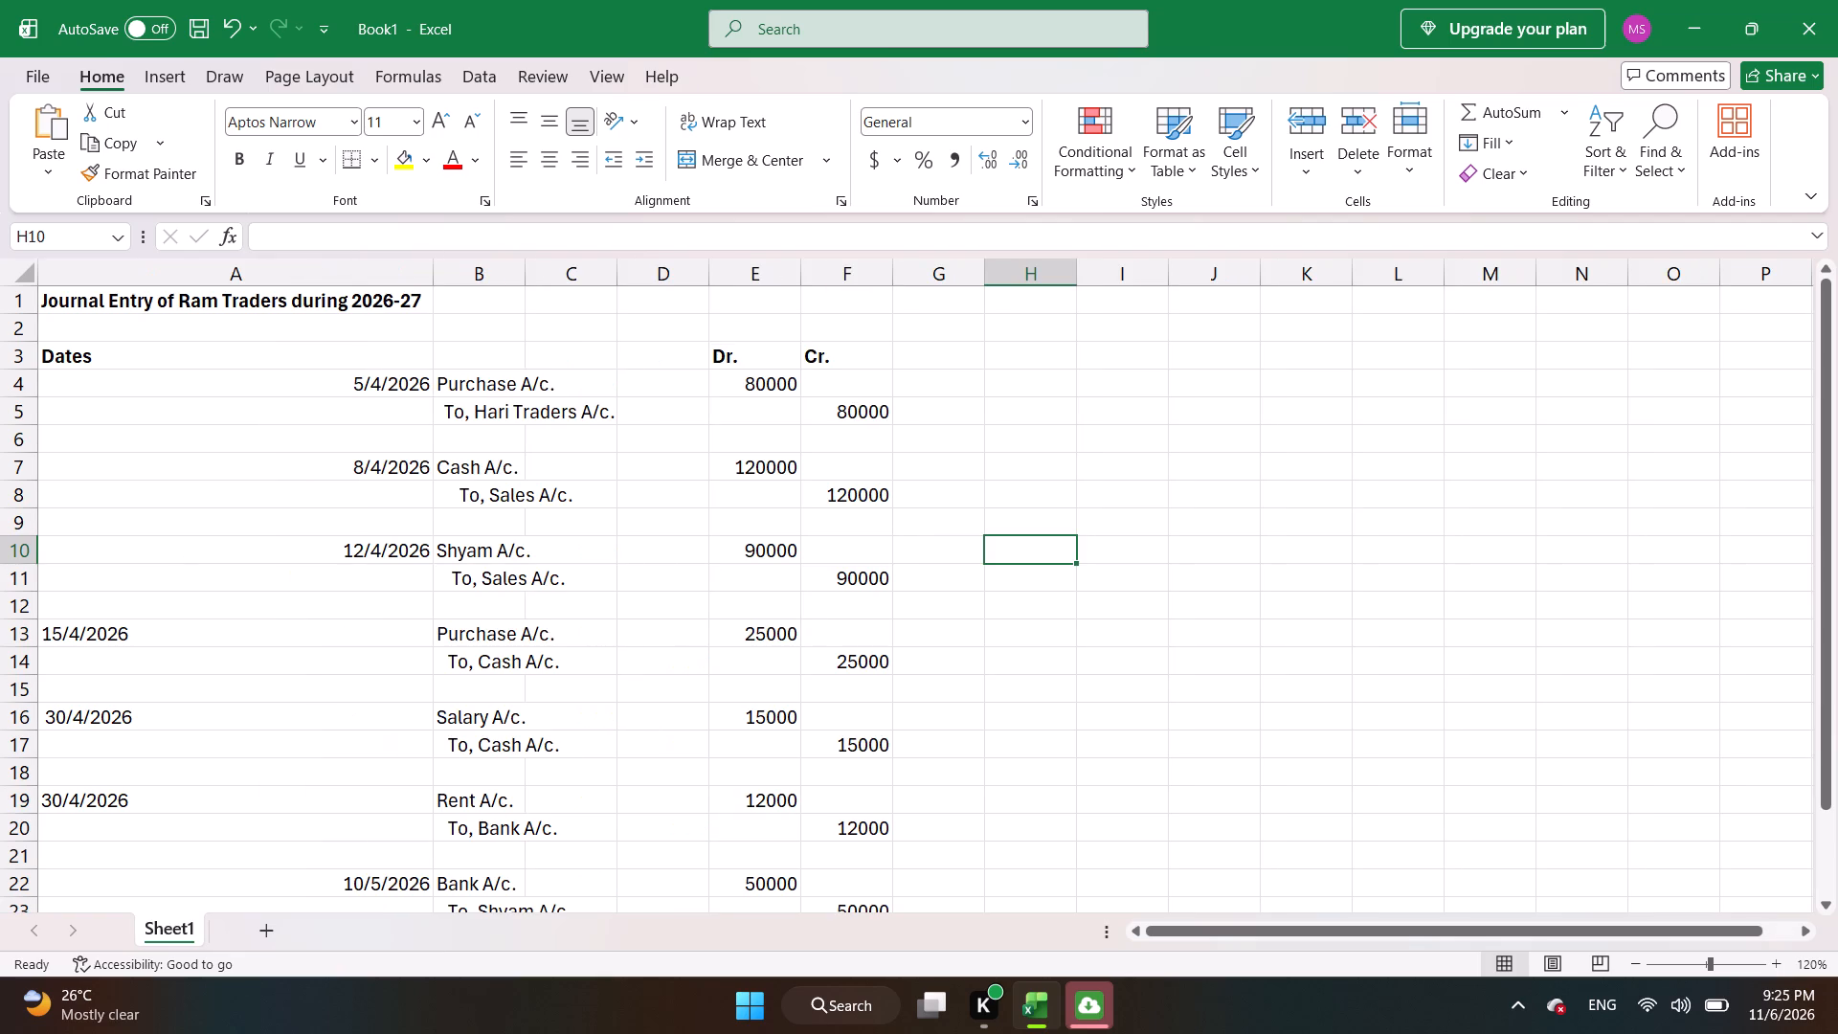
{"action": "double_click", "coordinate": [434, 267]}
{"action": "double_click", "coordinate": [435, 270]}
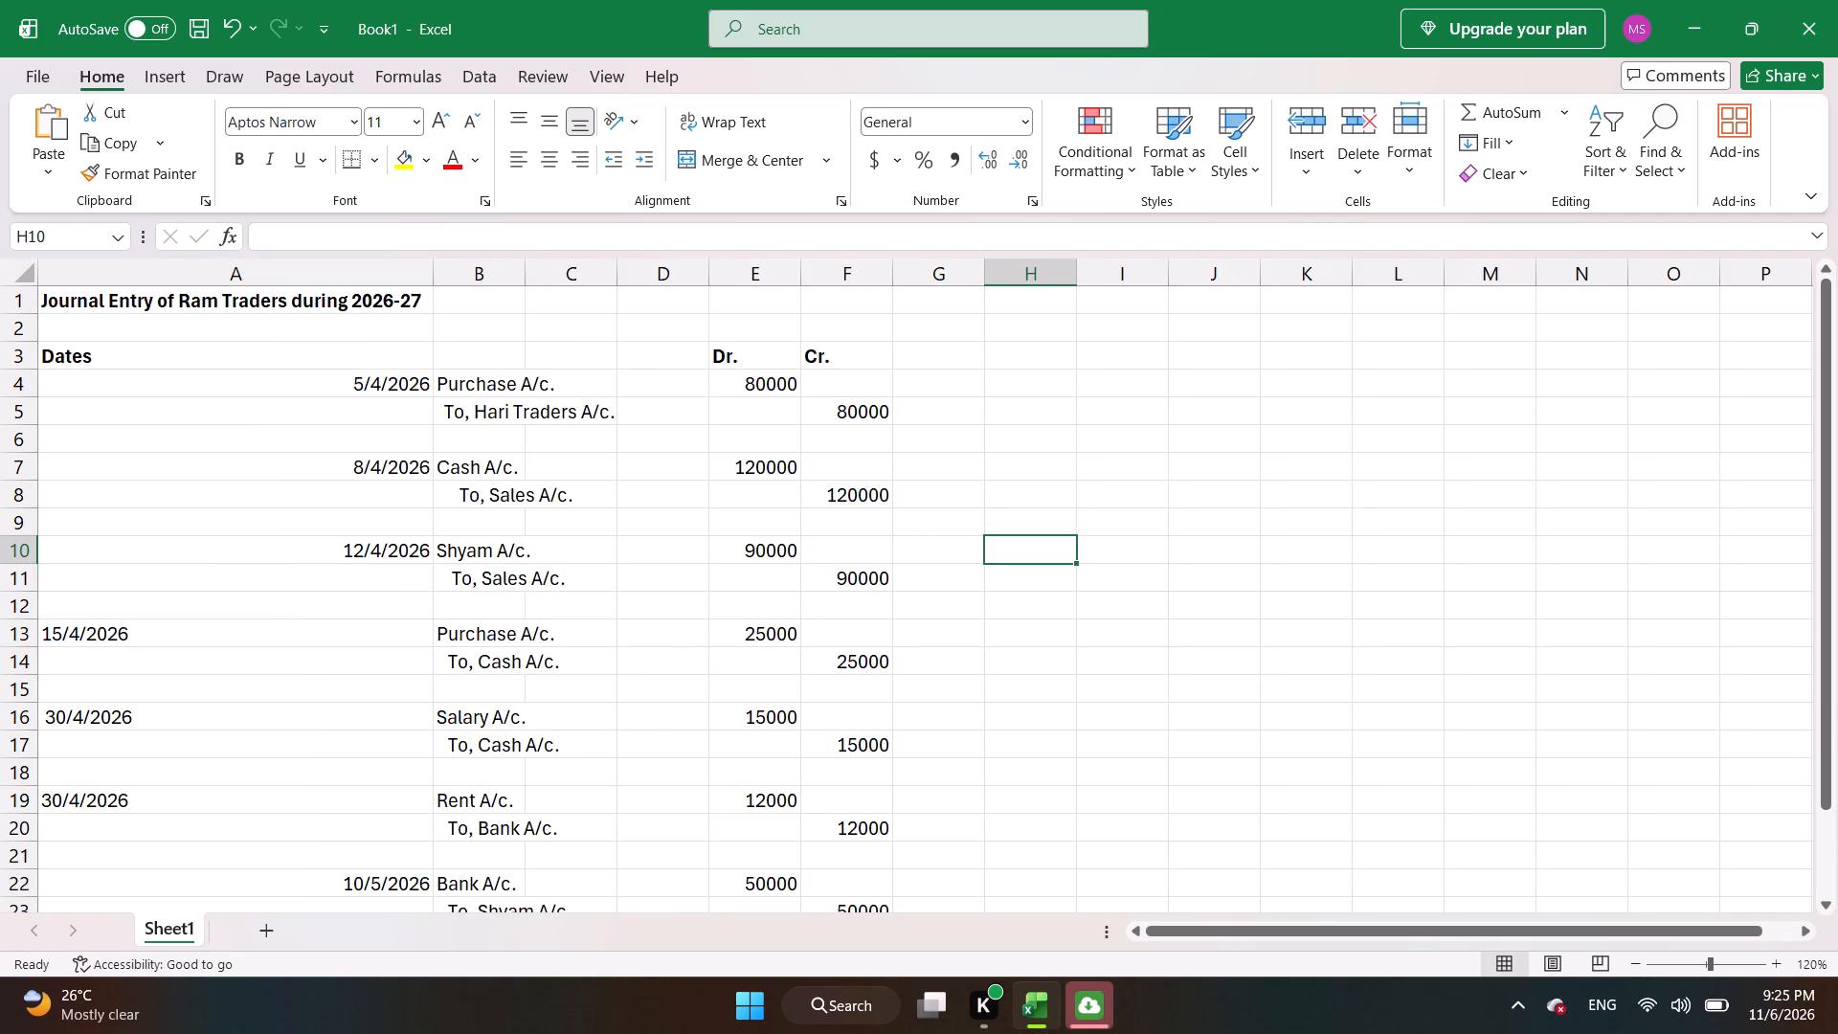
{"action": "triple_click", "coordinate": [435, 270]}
Narrow column A so it is only just wide enough for the dates.
{"action": "left_click", "coordinate": [50, 630]}
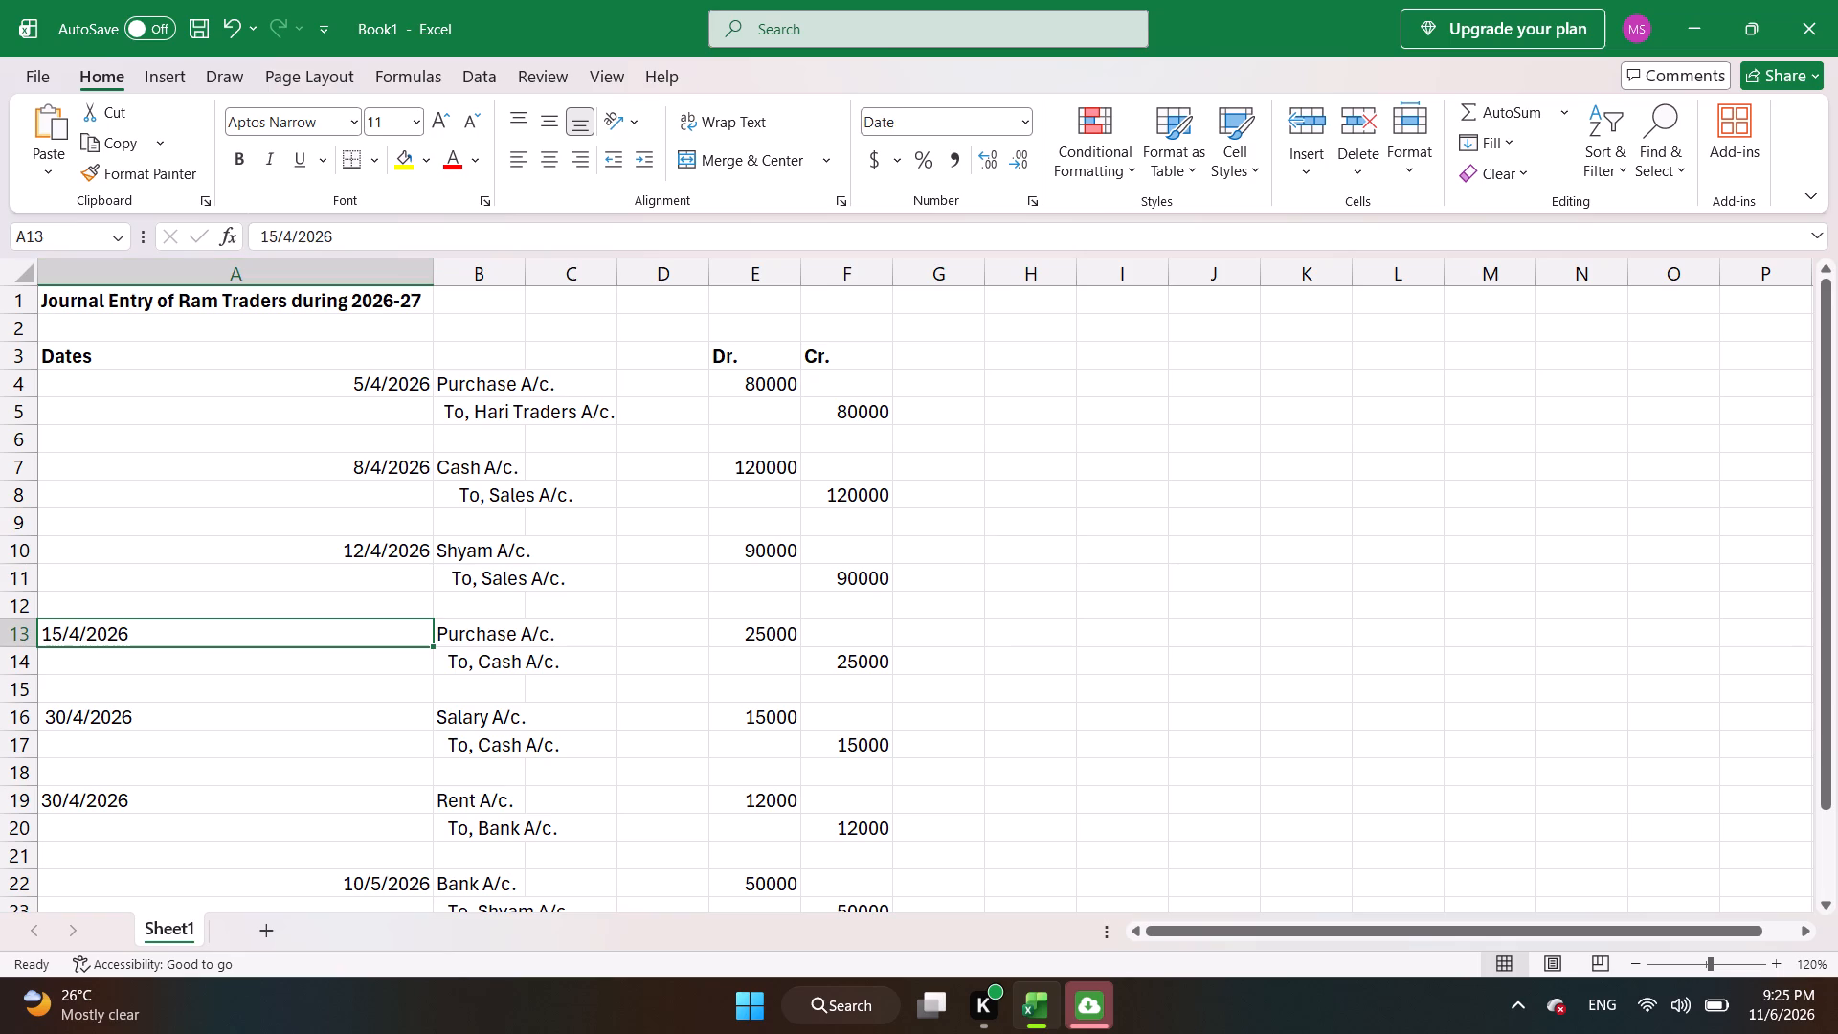
{"action": "scroll", "coordinate": [235, 714], "scroll_direction": "down", "scroll_amount": 2}
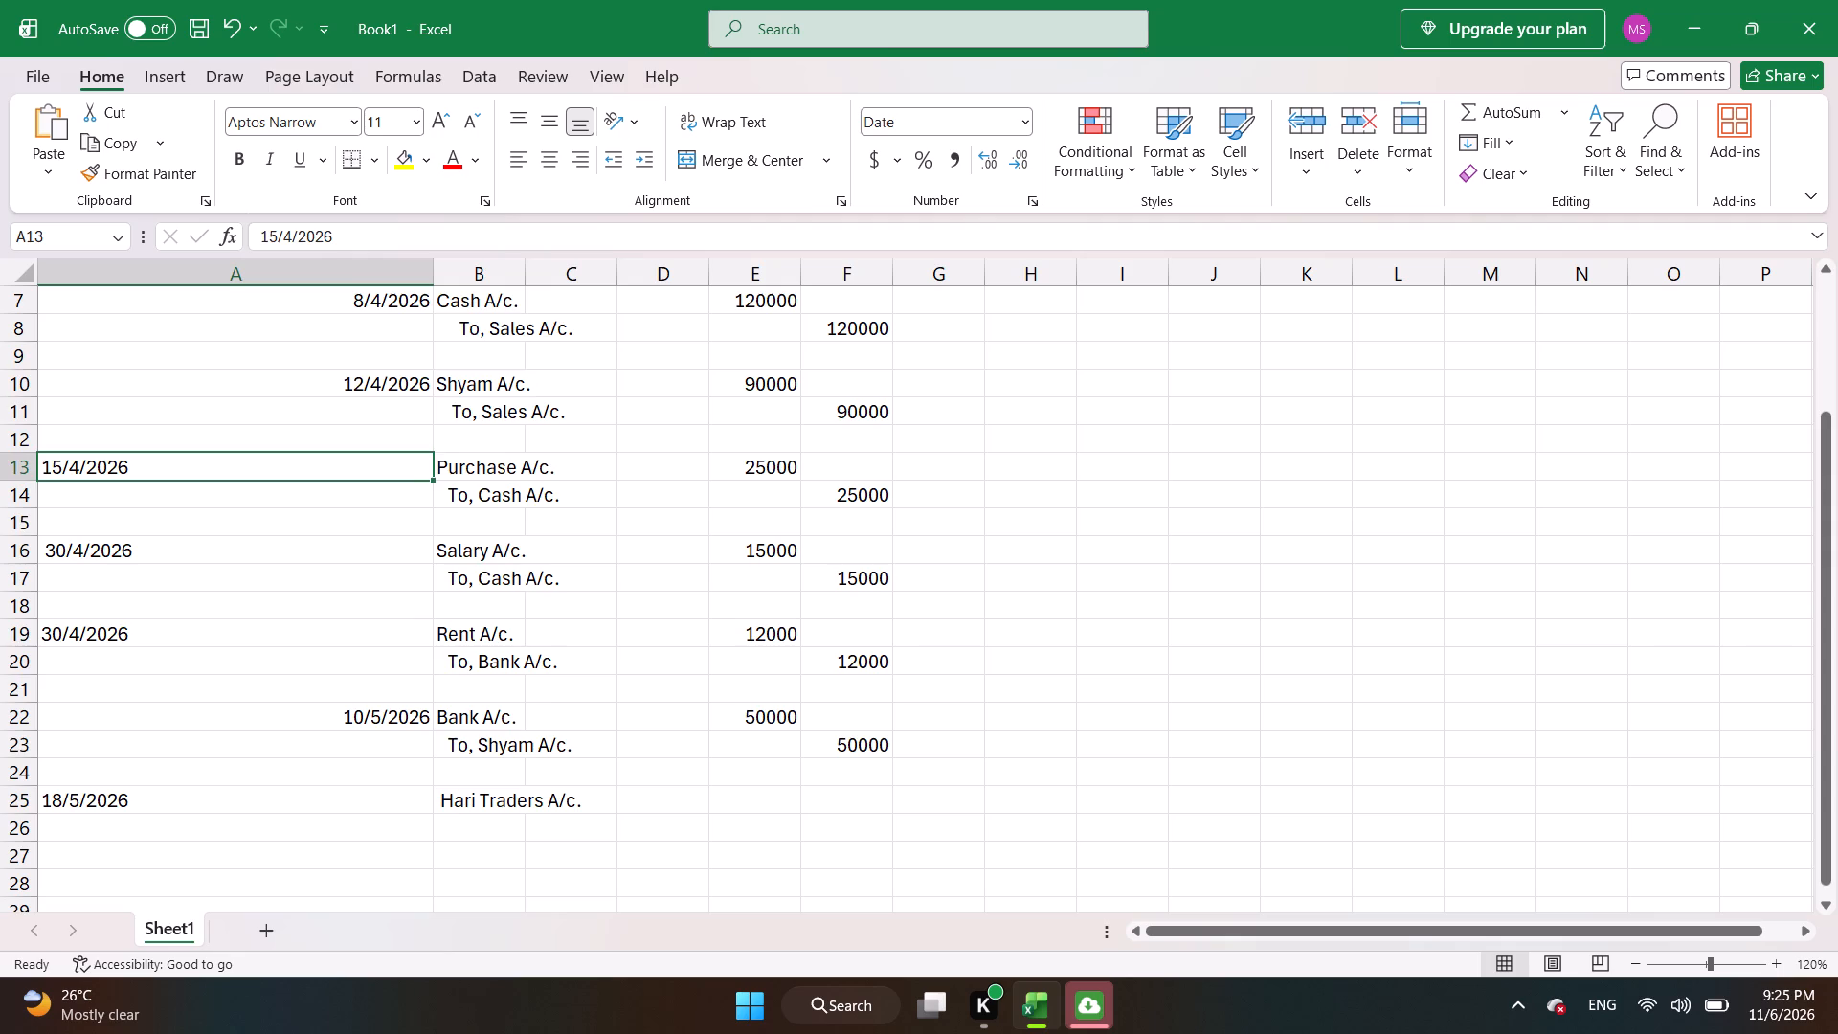
{"action": "scroll", "coordinate": [98, 390], "scroll_direction": "up", "scroll_amount": 2}
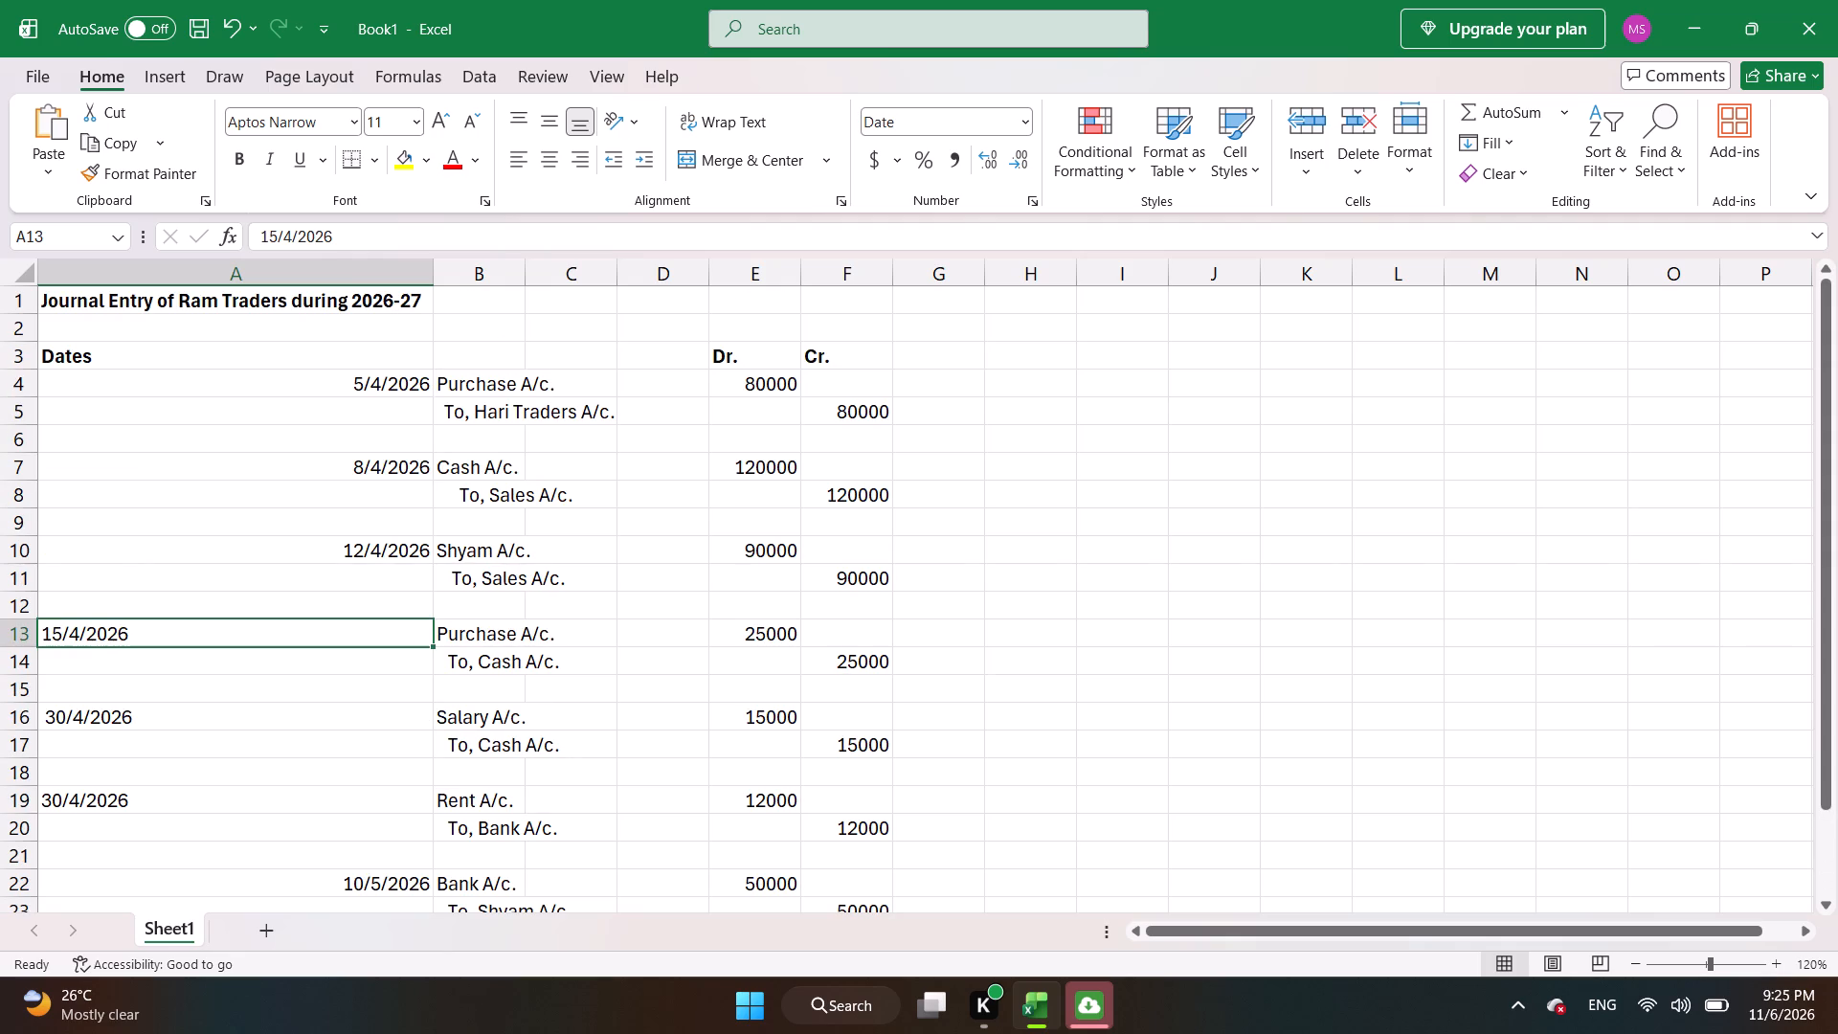
{"action": "left_click_drag", "start_coordinate": [433, 269], "coordinate": [163, 275]}
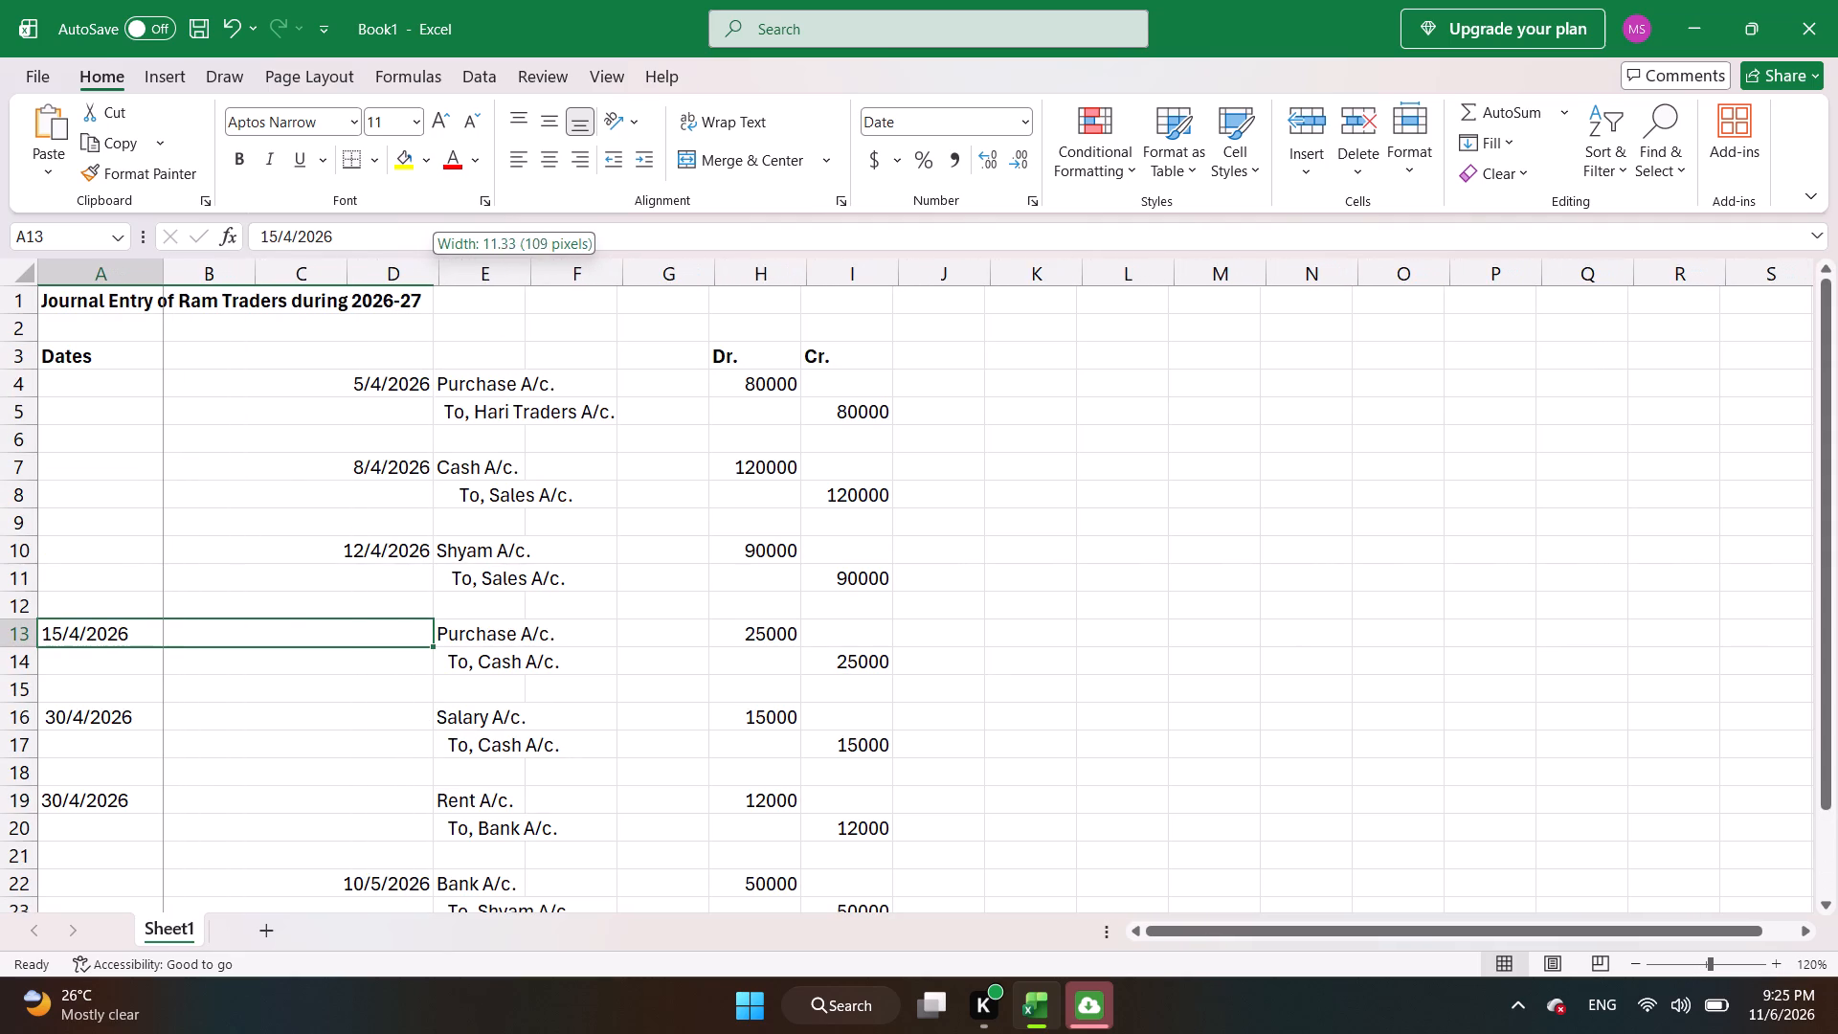
{"action": "left_click_drag", "start_coordinate": [163, 275], "coordinate": [142, 270]}
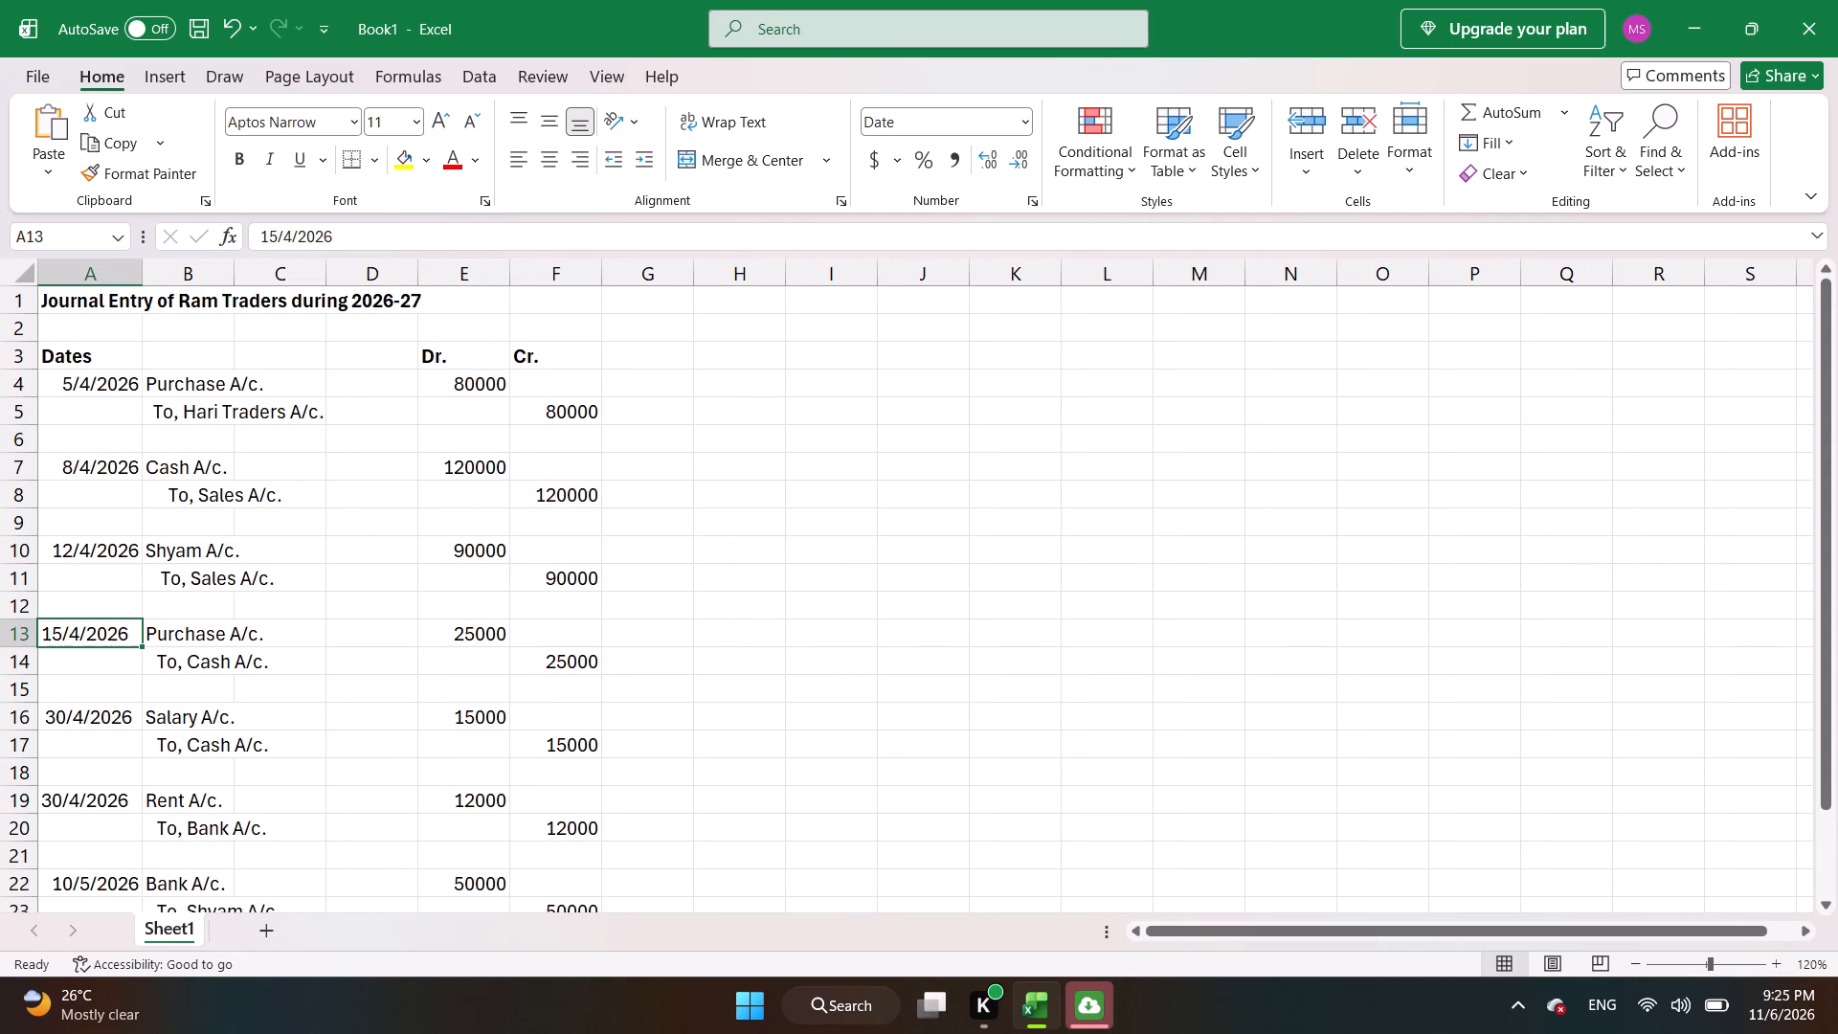
Add two leading spaces before the date 15/4/2026 in cell A13 to bring it in line with the right-aligned dates.
{"action": "scroll", "coordinate": [311, 533], "scroll_direction": "down", "scroll_amount": 3}
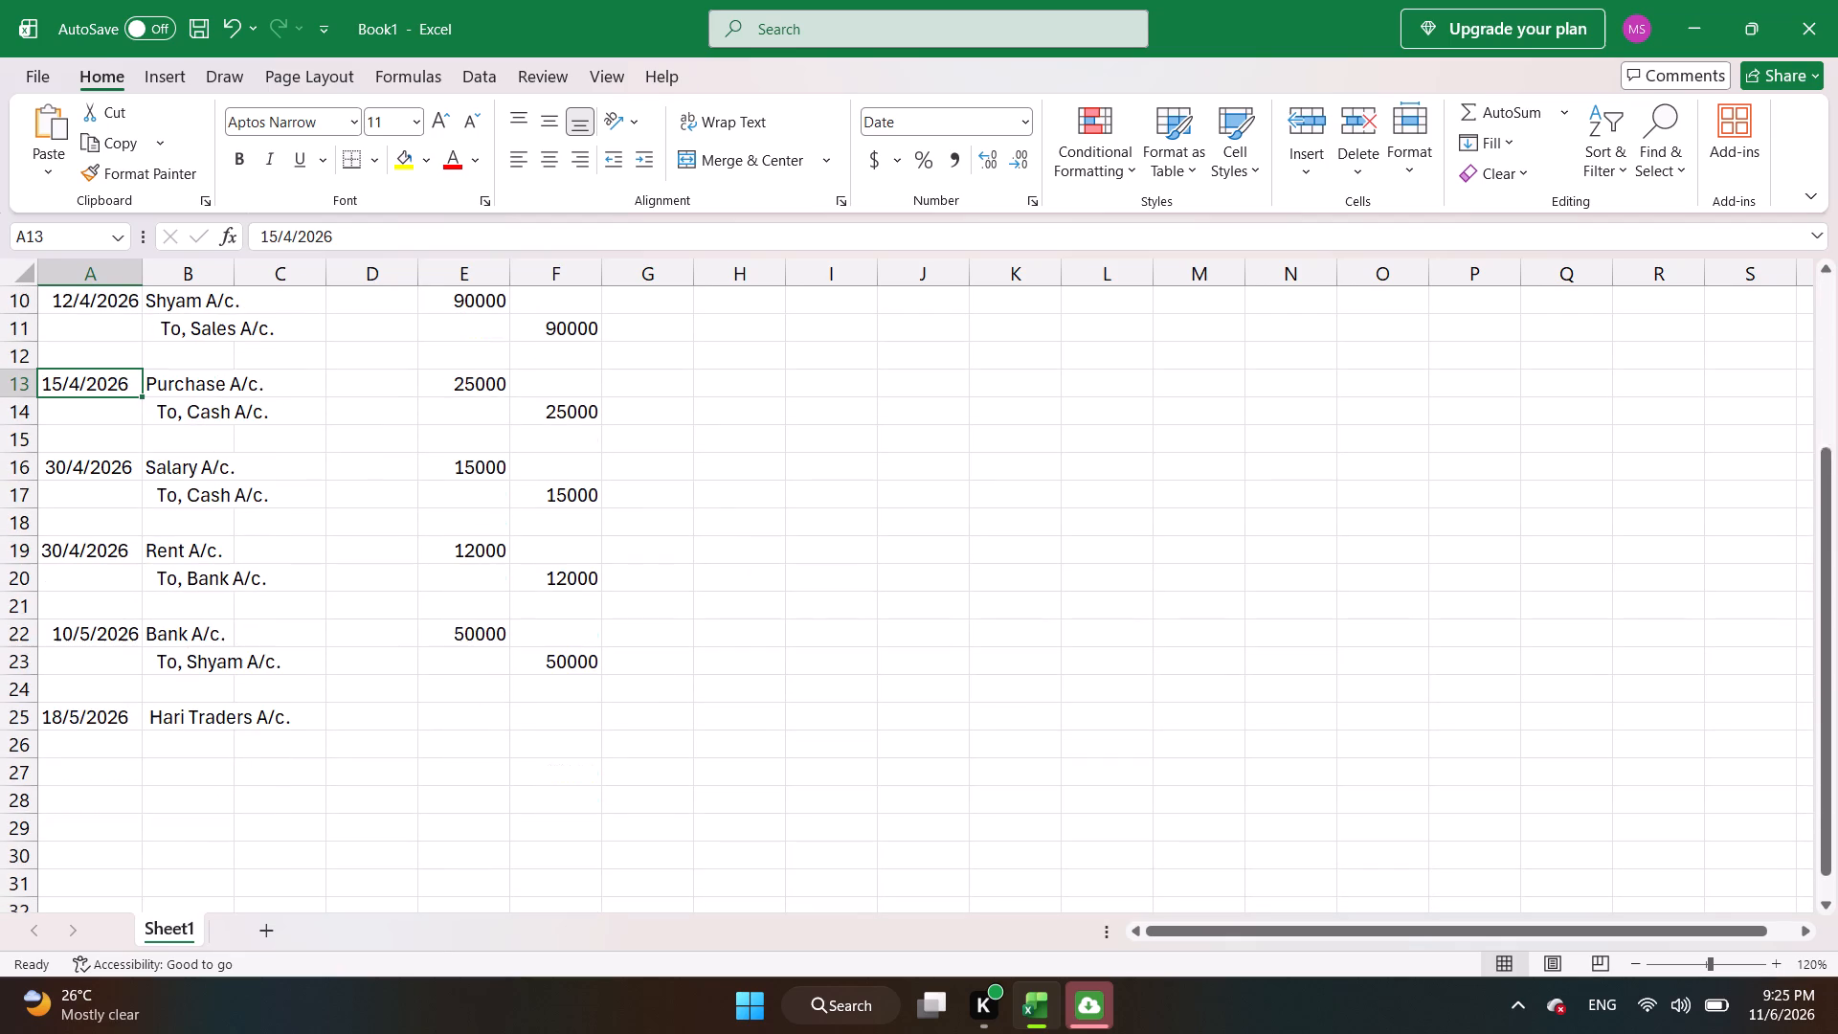
{"action": "scroll", "coordinate": [311, 533], "scroll_direction": "up", "scroll_amount": 2}
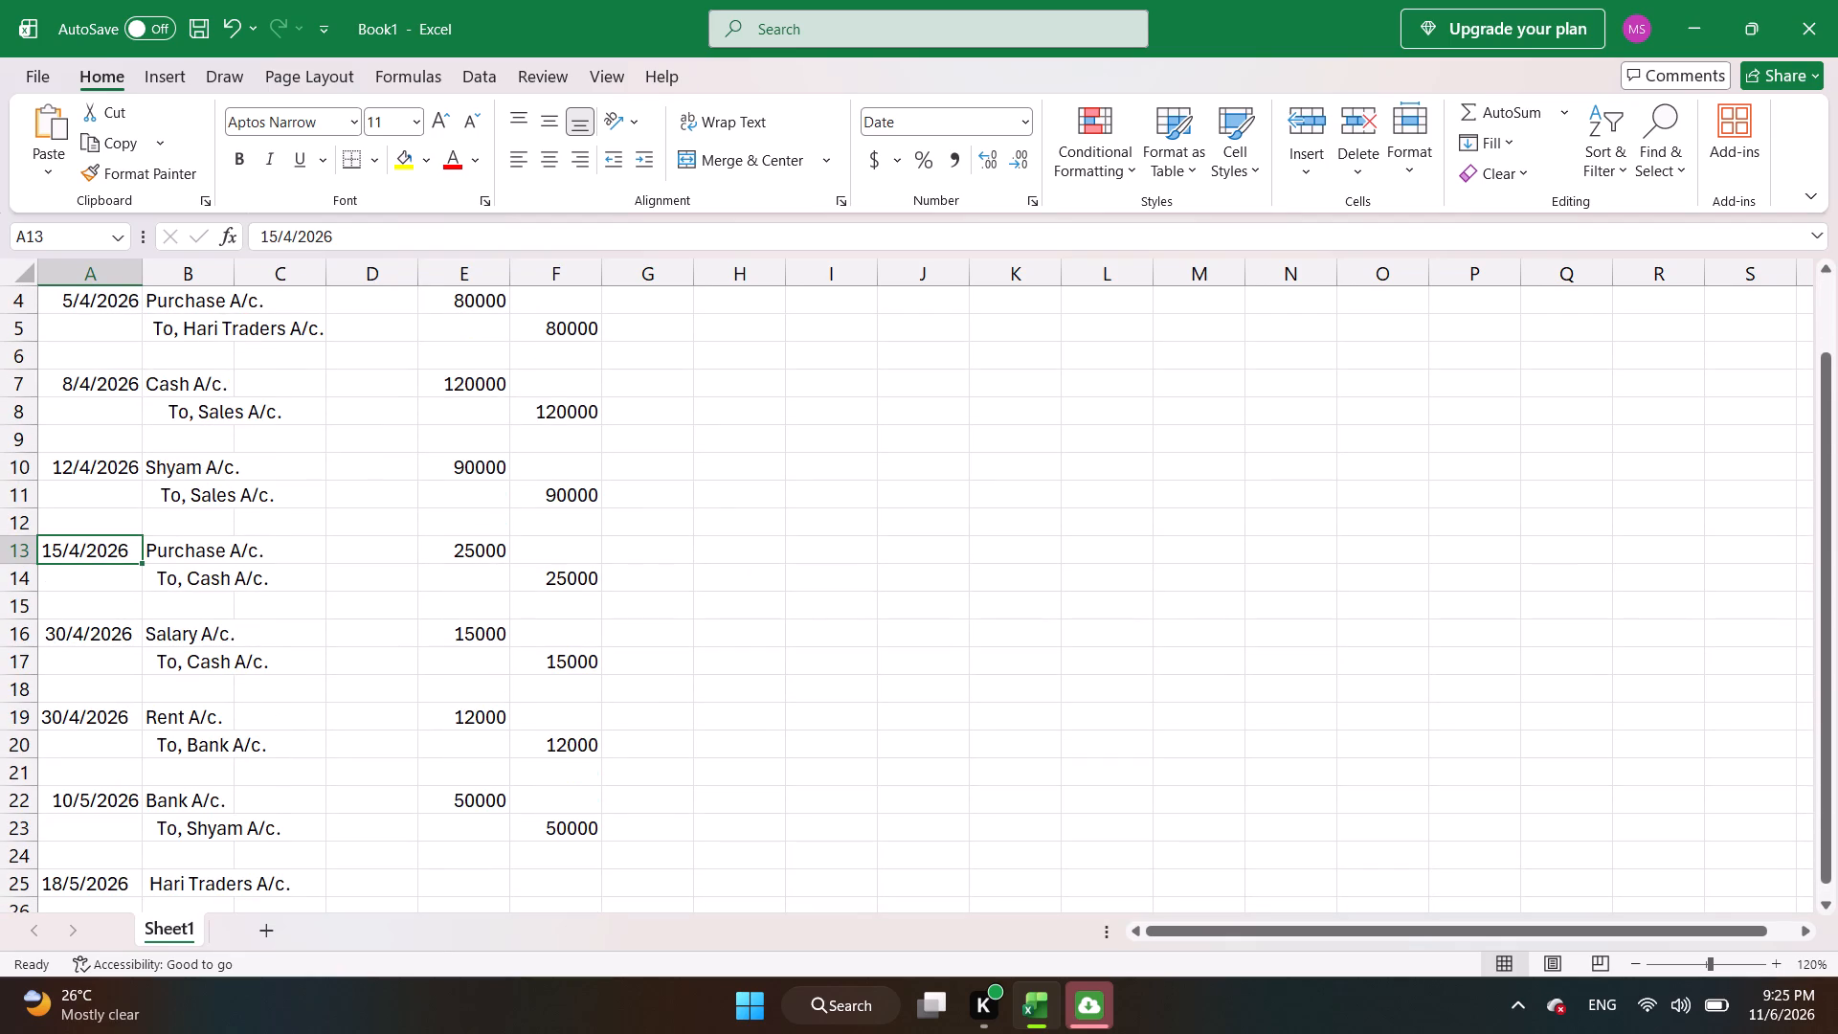
{"action": "left_click", "coordinate": [259, 241]}
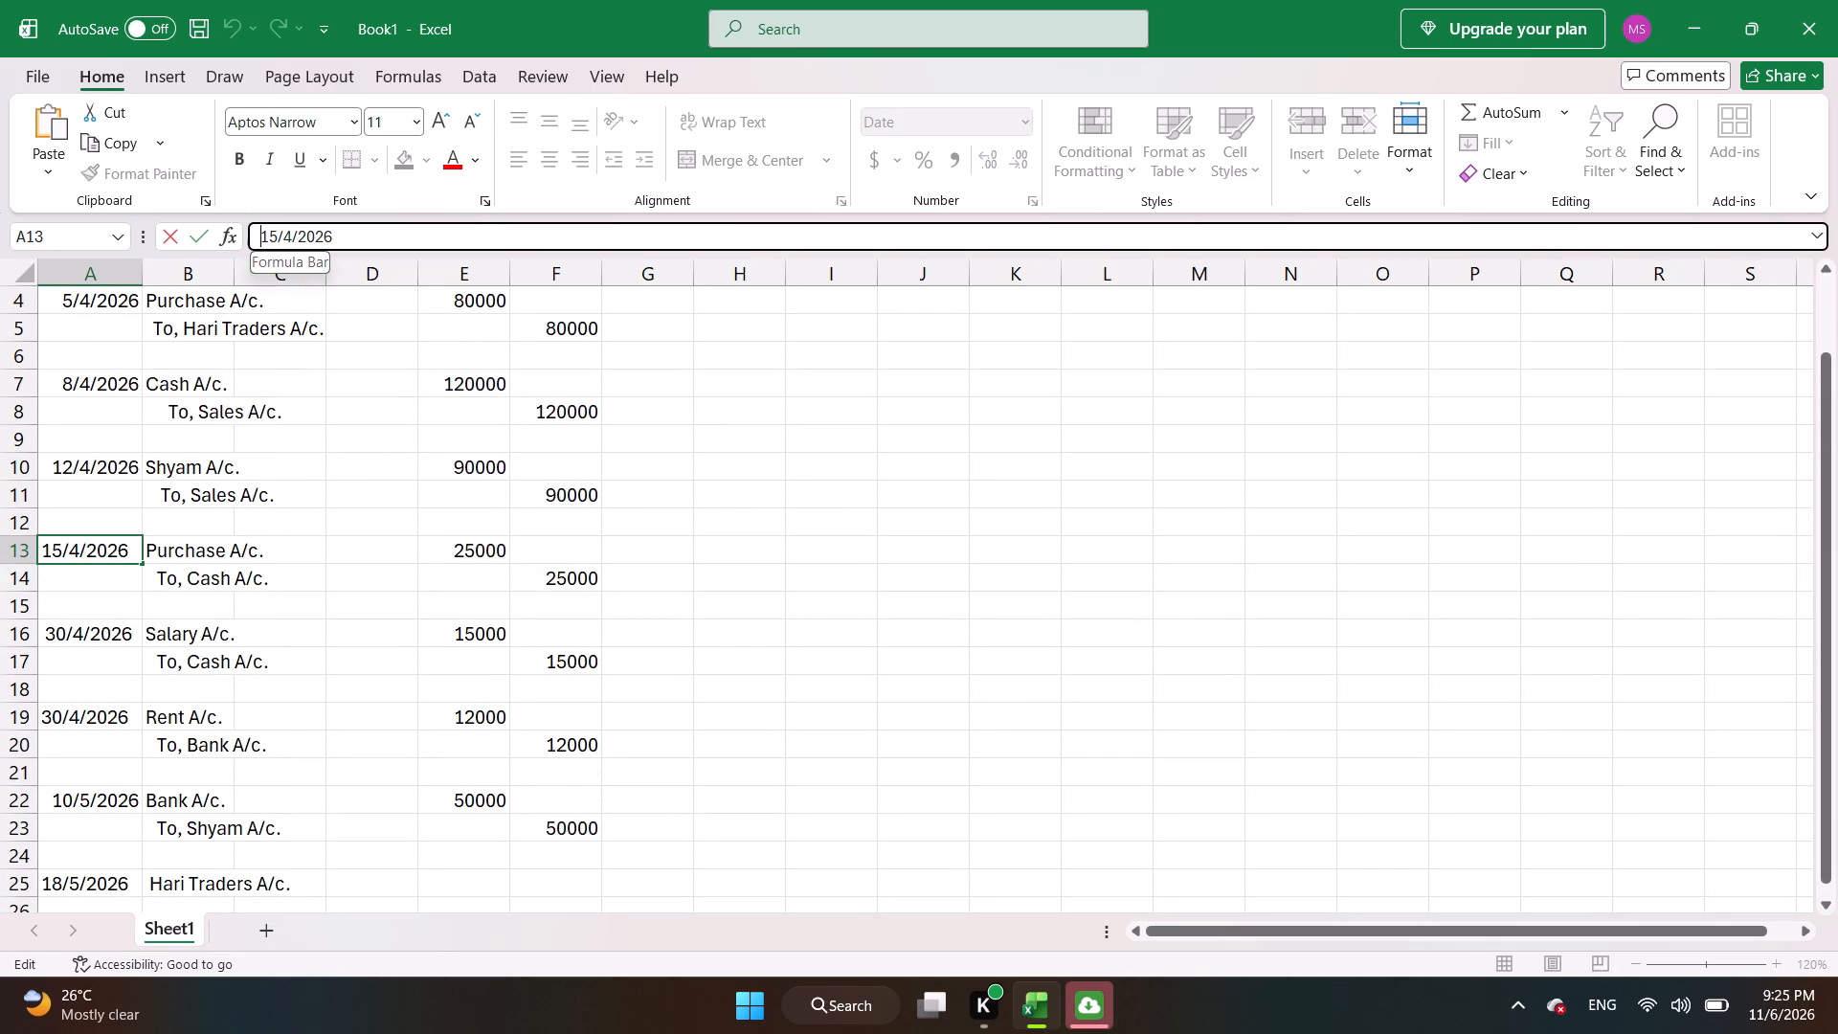
{"action": "key", "text": "space"}
{"action": "key", "text": "space"}
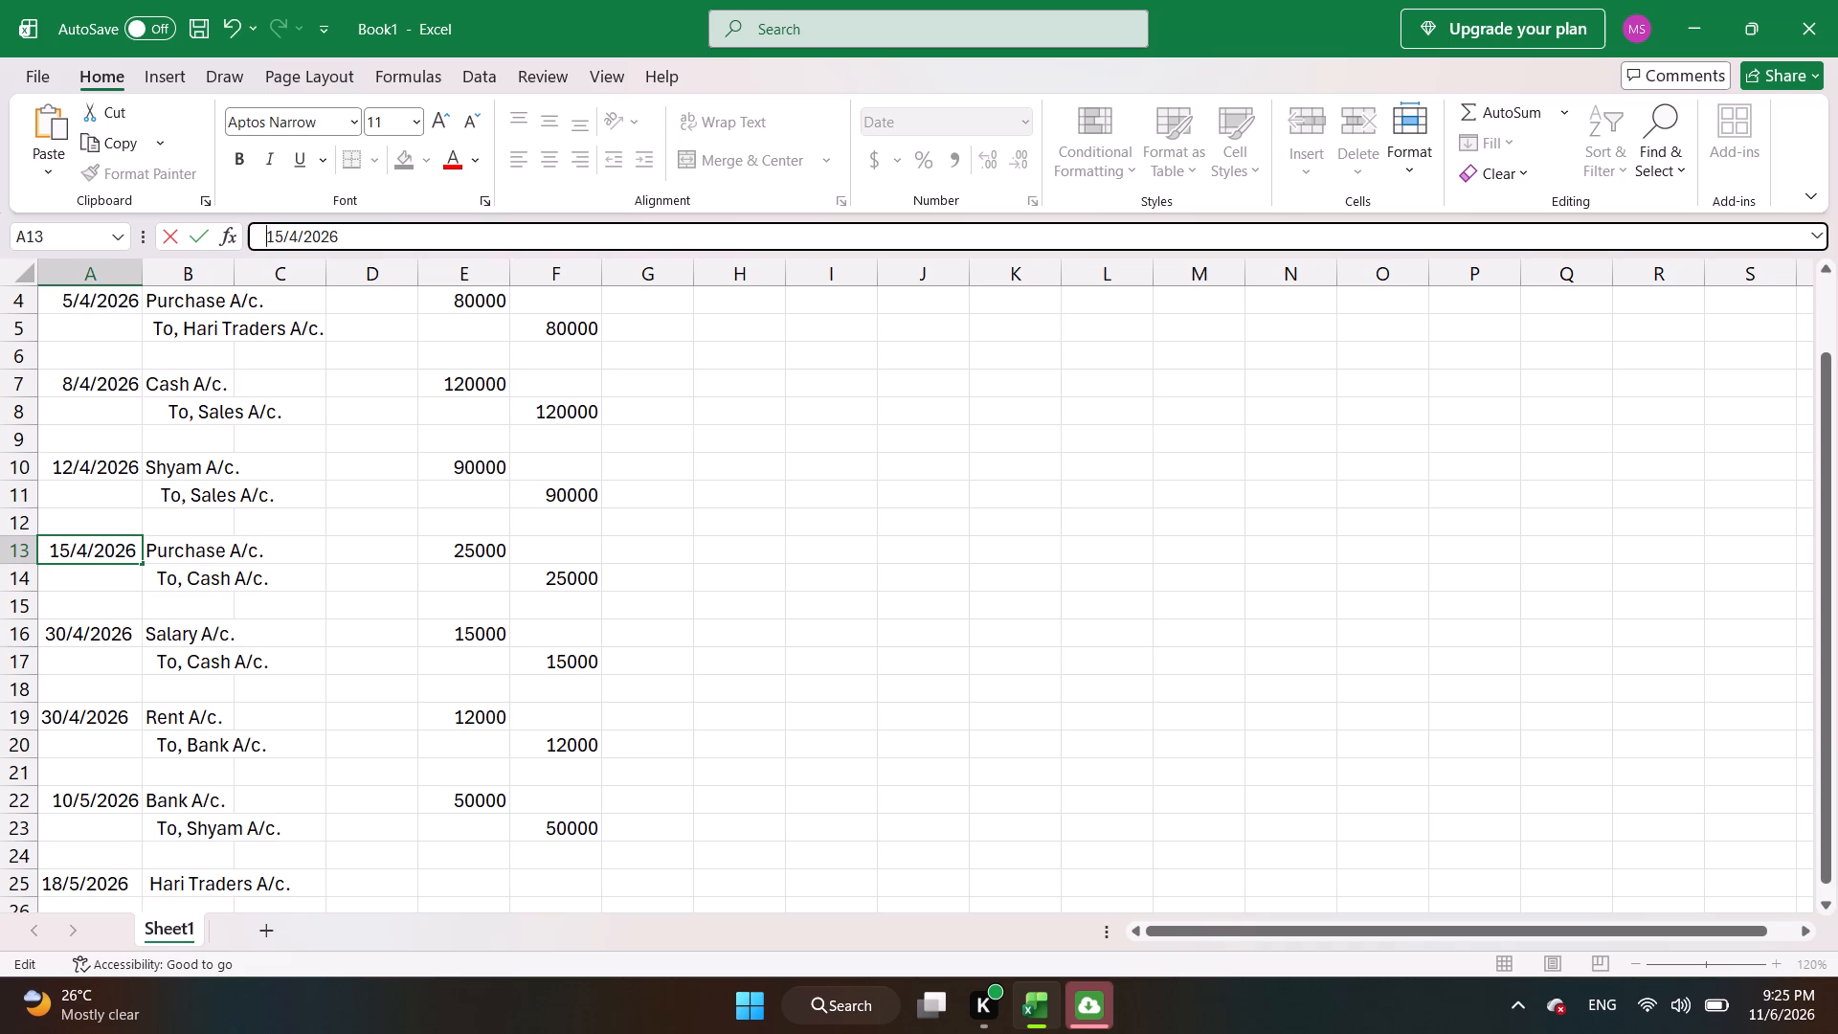
{"action": "scroll", "coordinate": [159, 560], "scroll_direction": "up", "scroll_amount": 2}
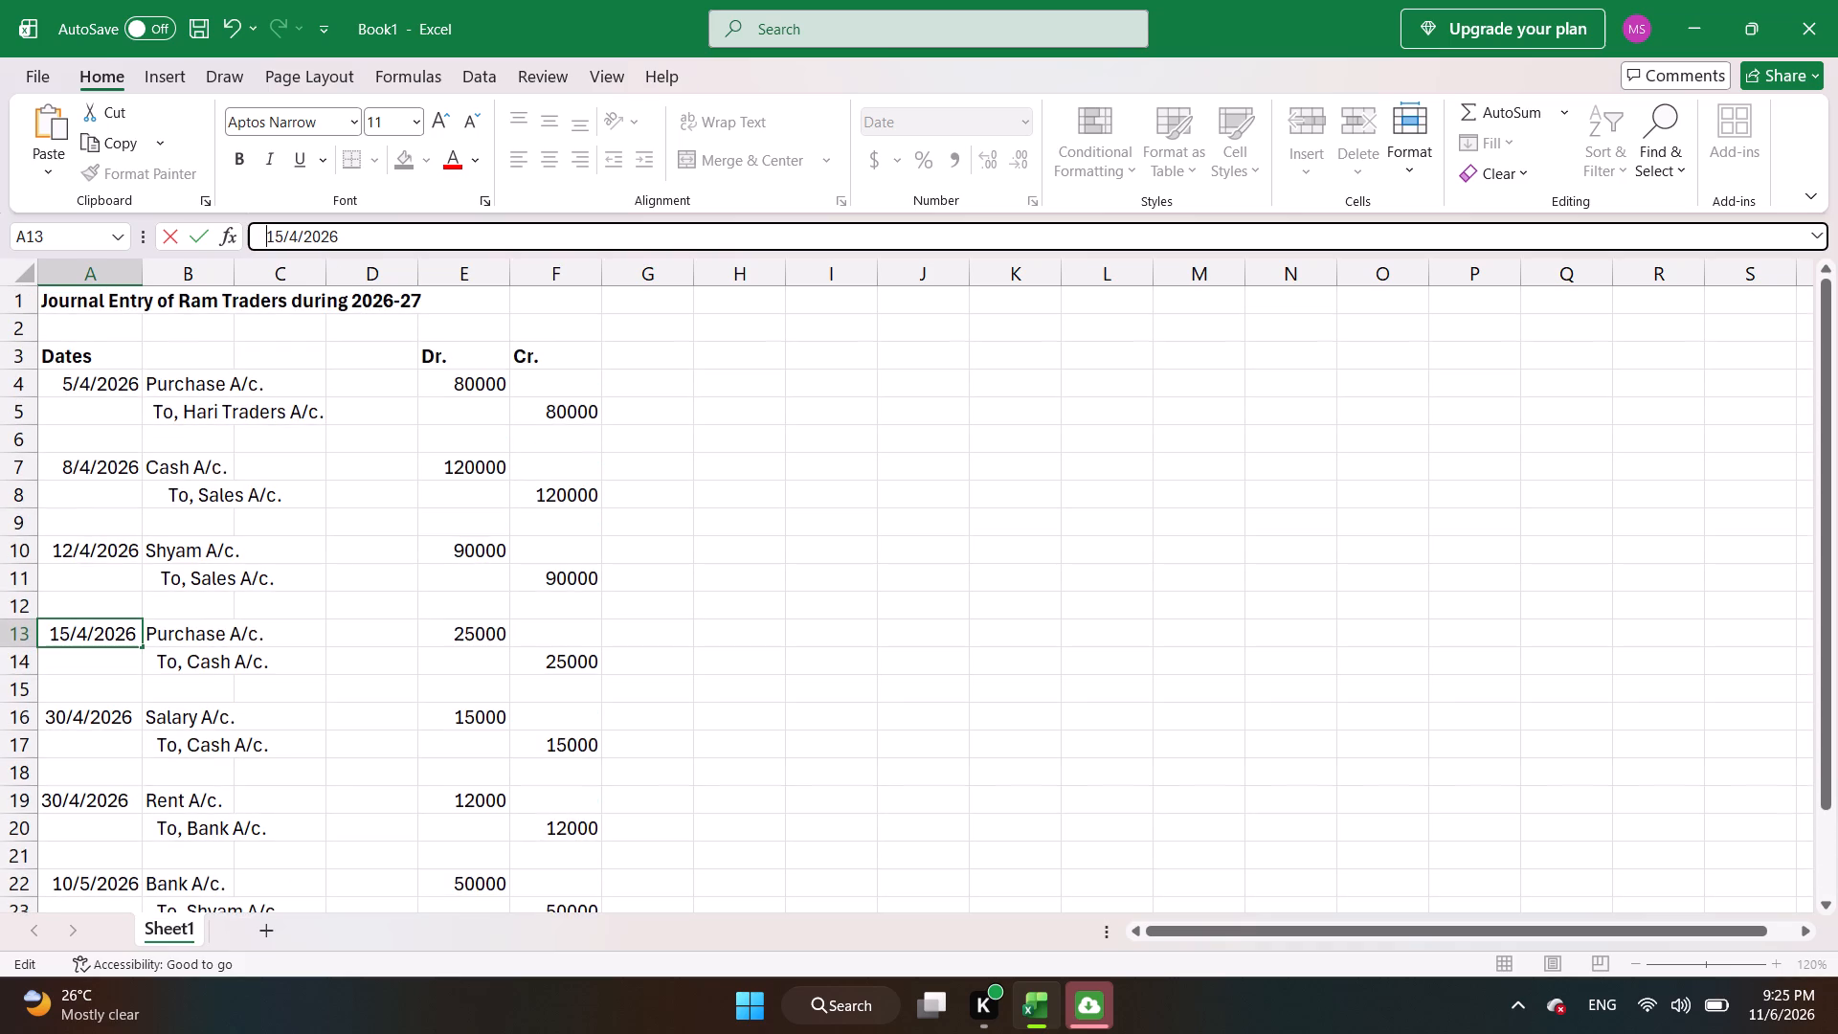
{"action": "scroll", "coordinate": [159, 561], "scroll_direction": "down", "scroll_amount": 3}
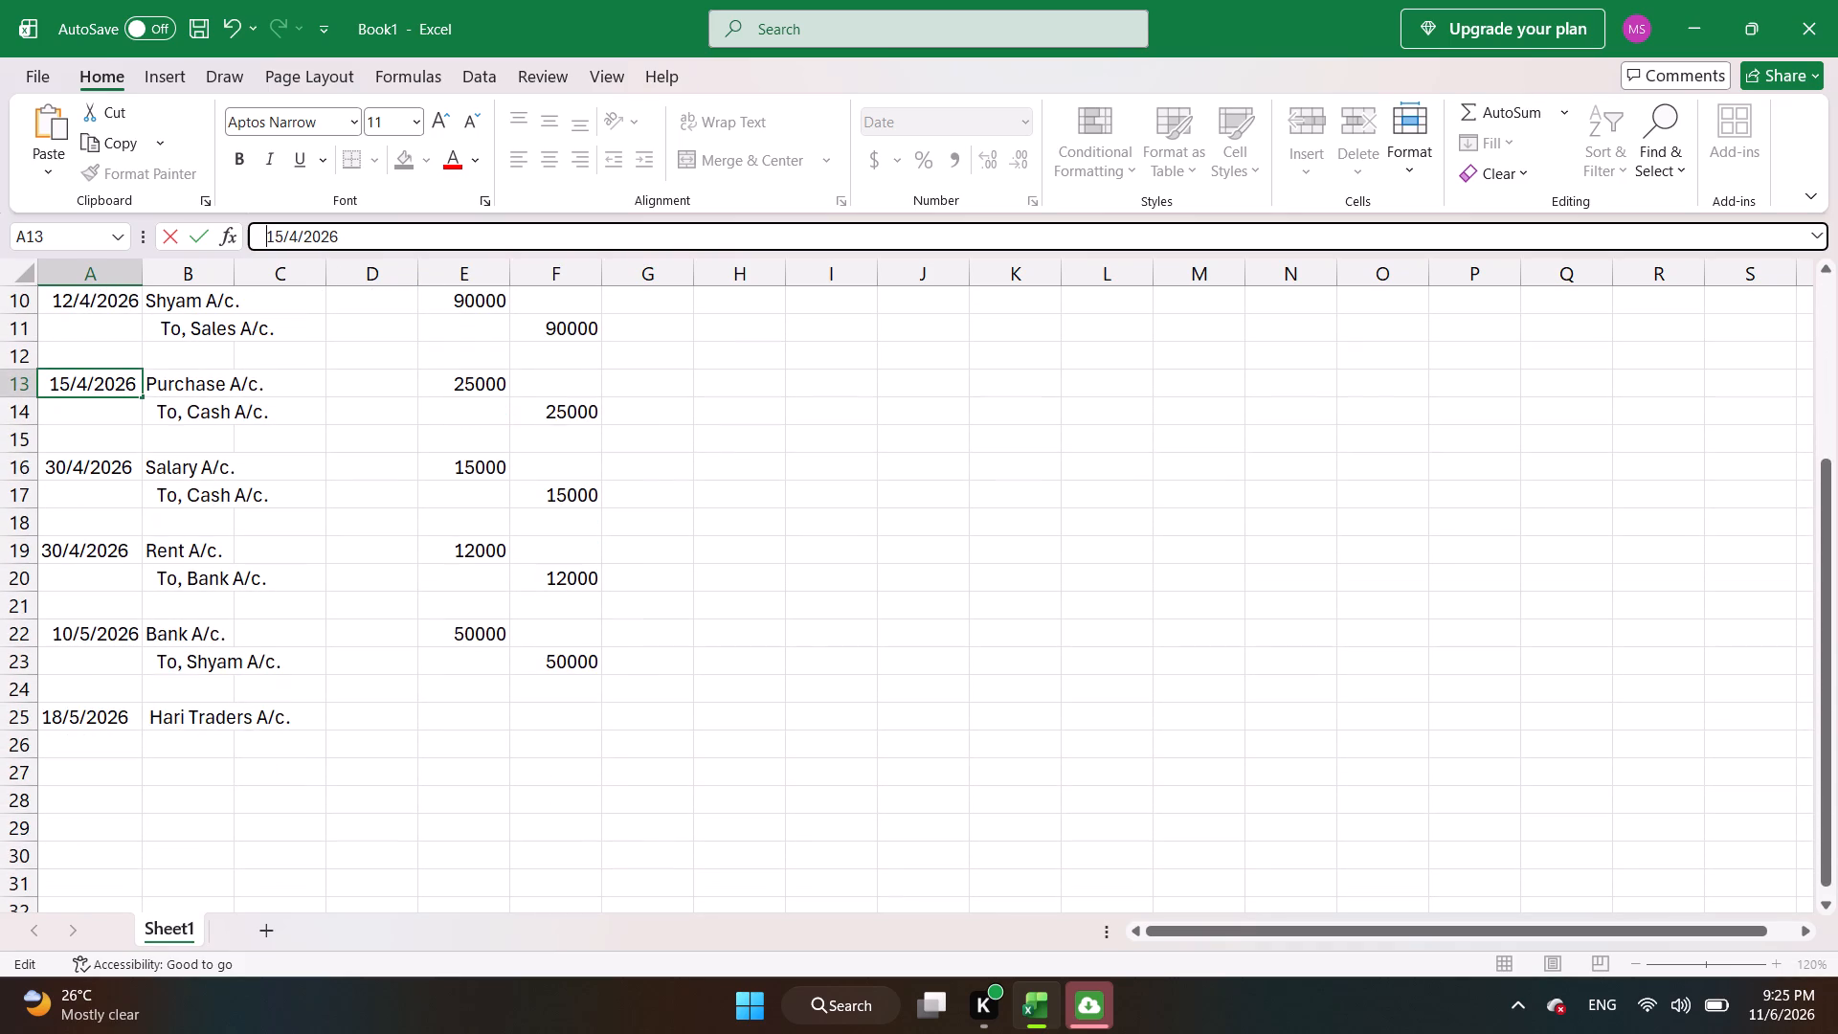
Add two leading spaces before the 30/4/2026 dates in cells A16 and A19.
{"action": "left_click", "coordinate": [71, 475]}
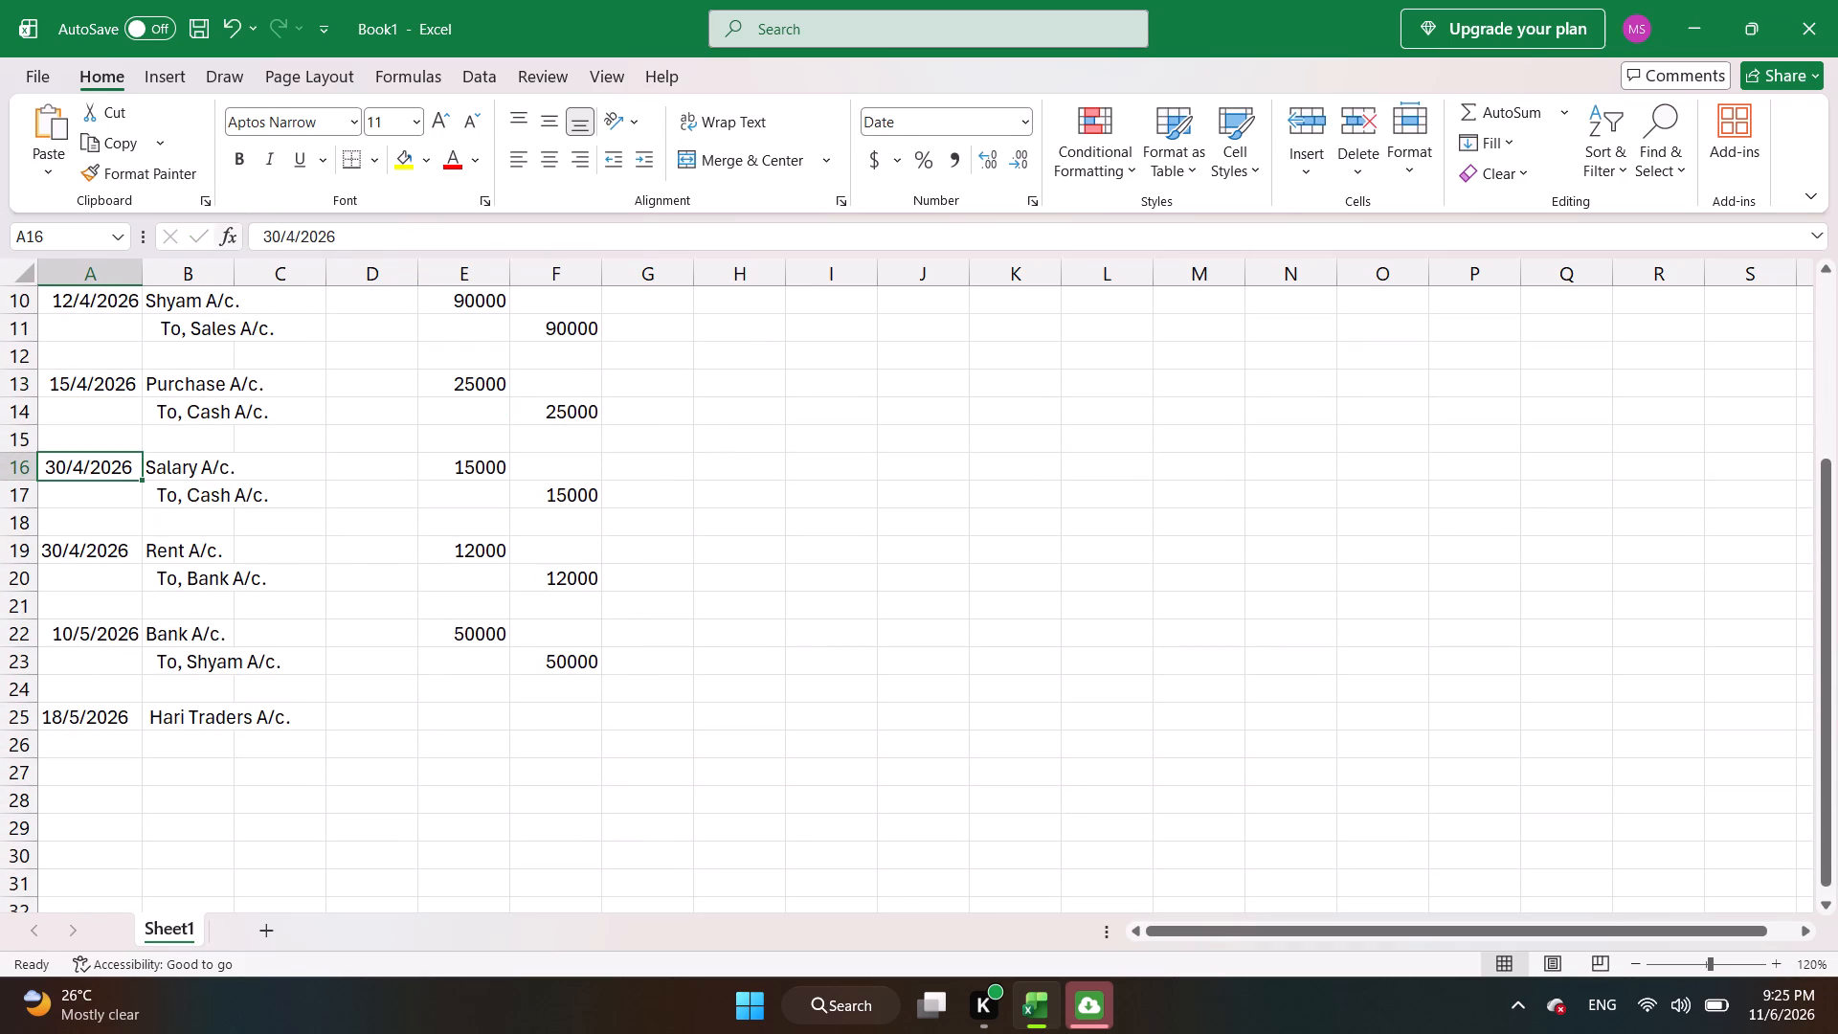
{"action": "left_click", "coordinate": [257, 237]}
{"action": "key", "text": "space"}
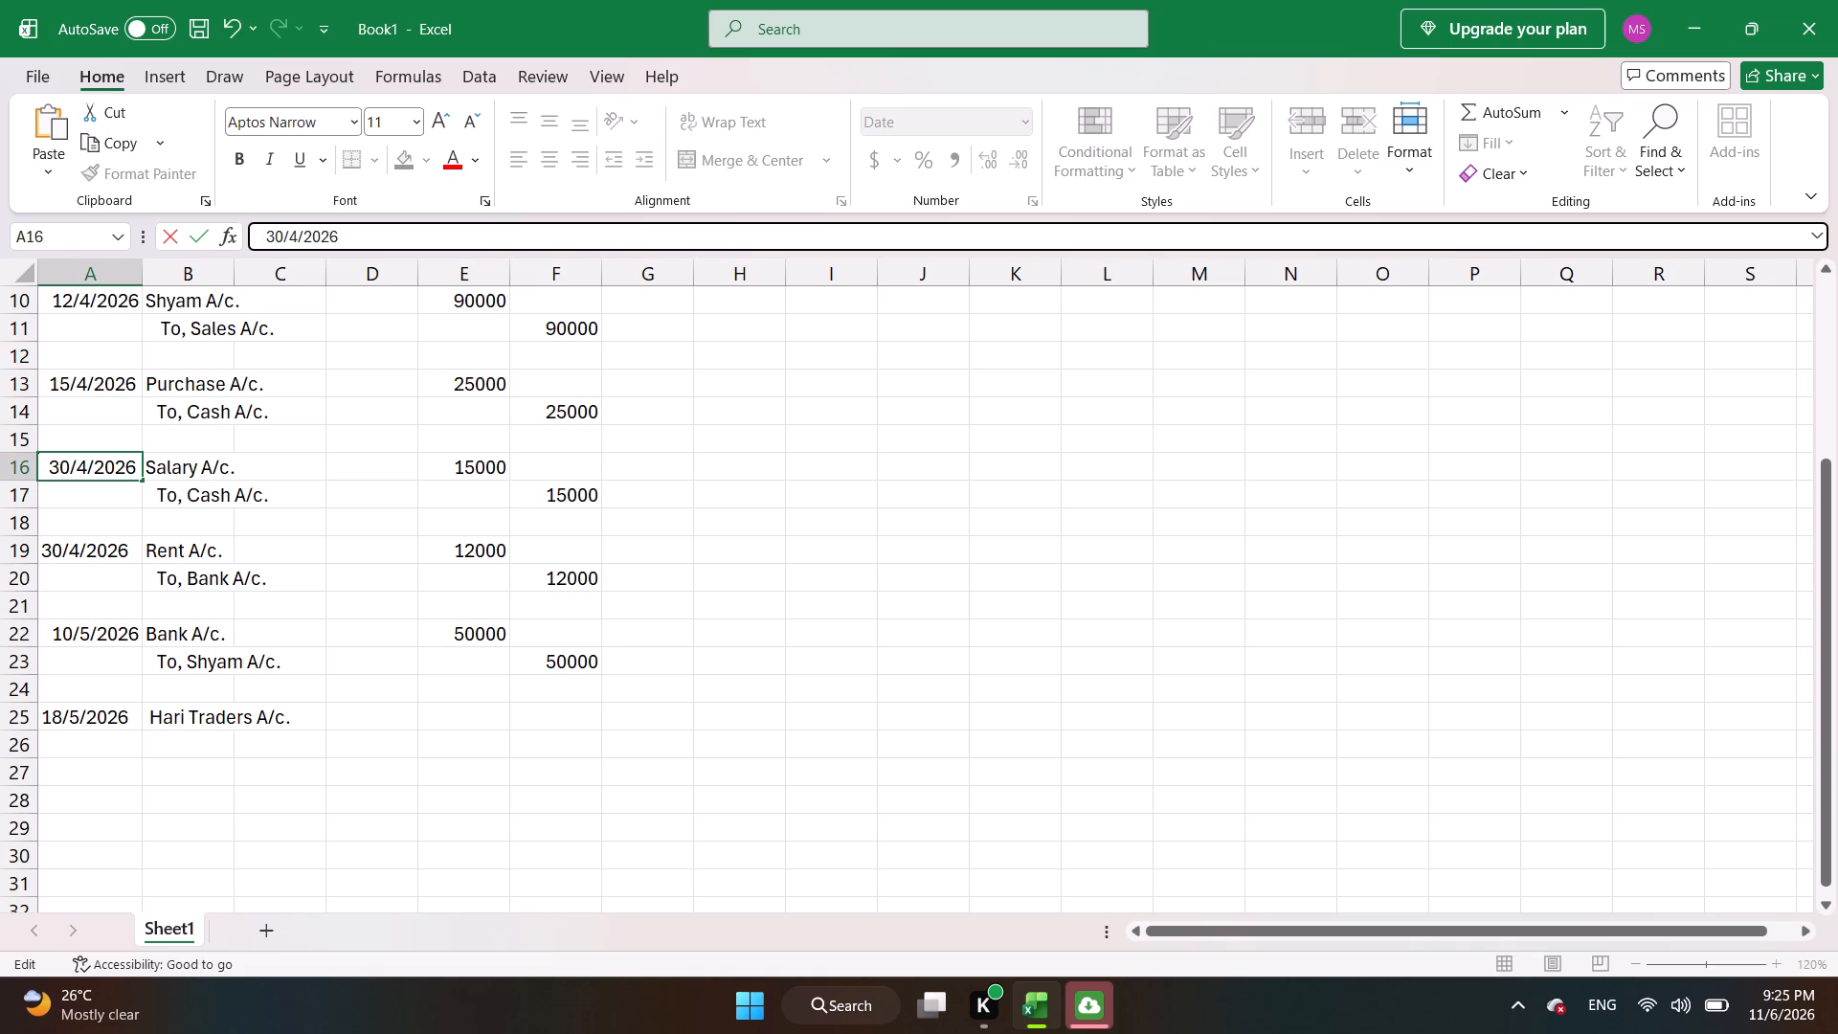
{"action": "key", "text": "space"}
{"action": "left_click", "coordinate": [111, 549]}
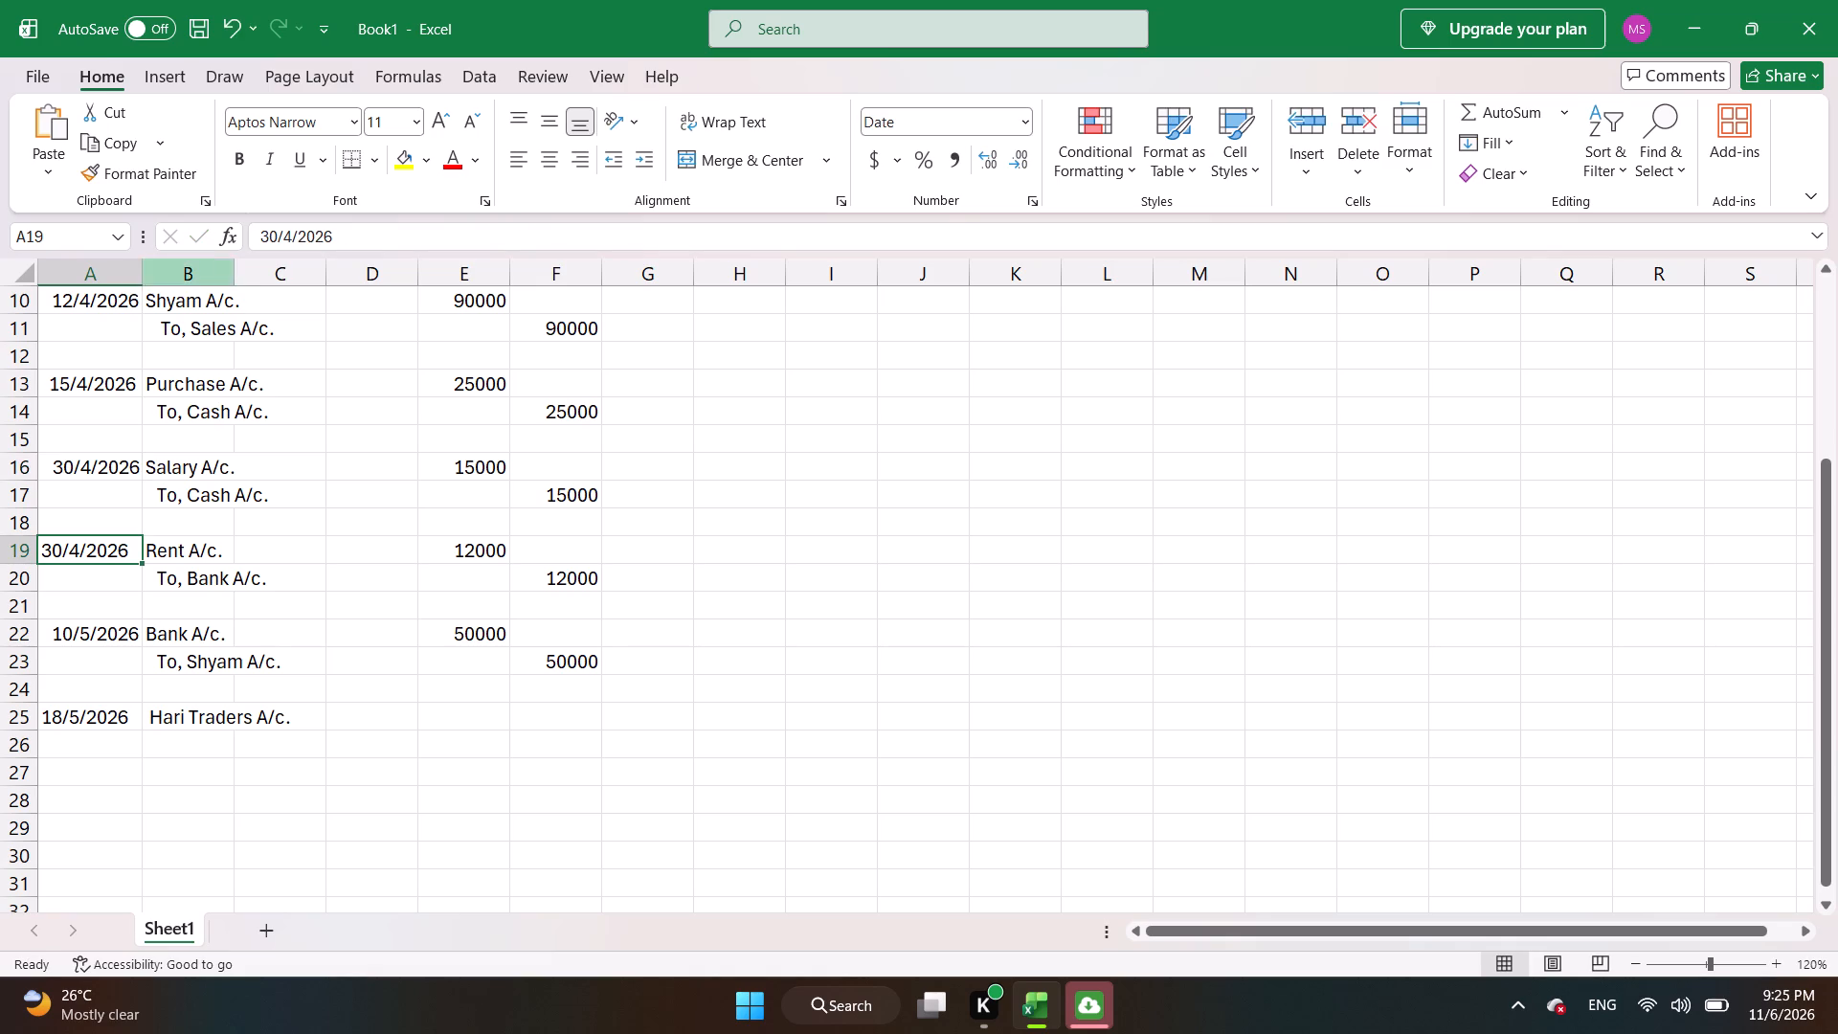
{"action": "left_click", "coordinate": [254, 233]}
{"action": "key", "text": "space"}
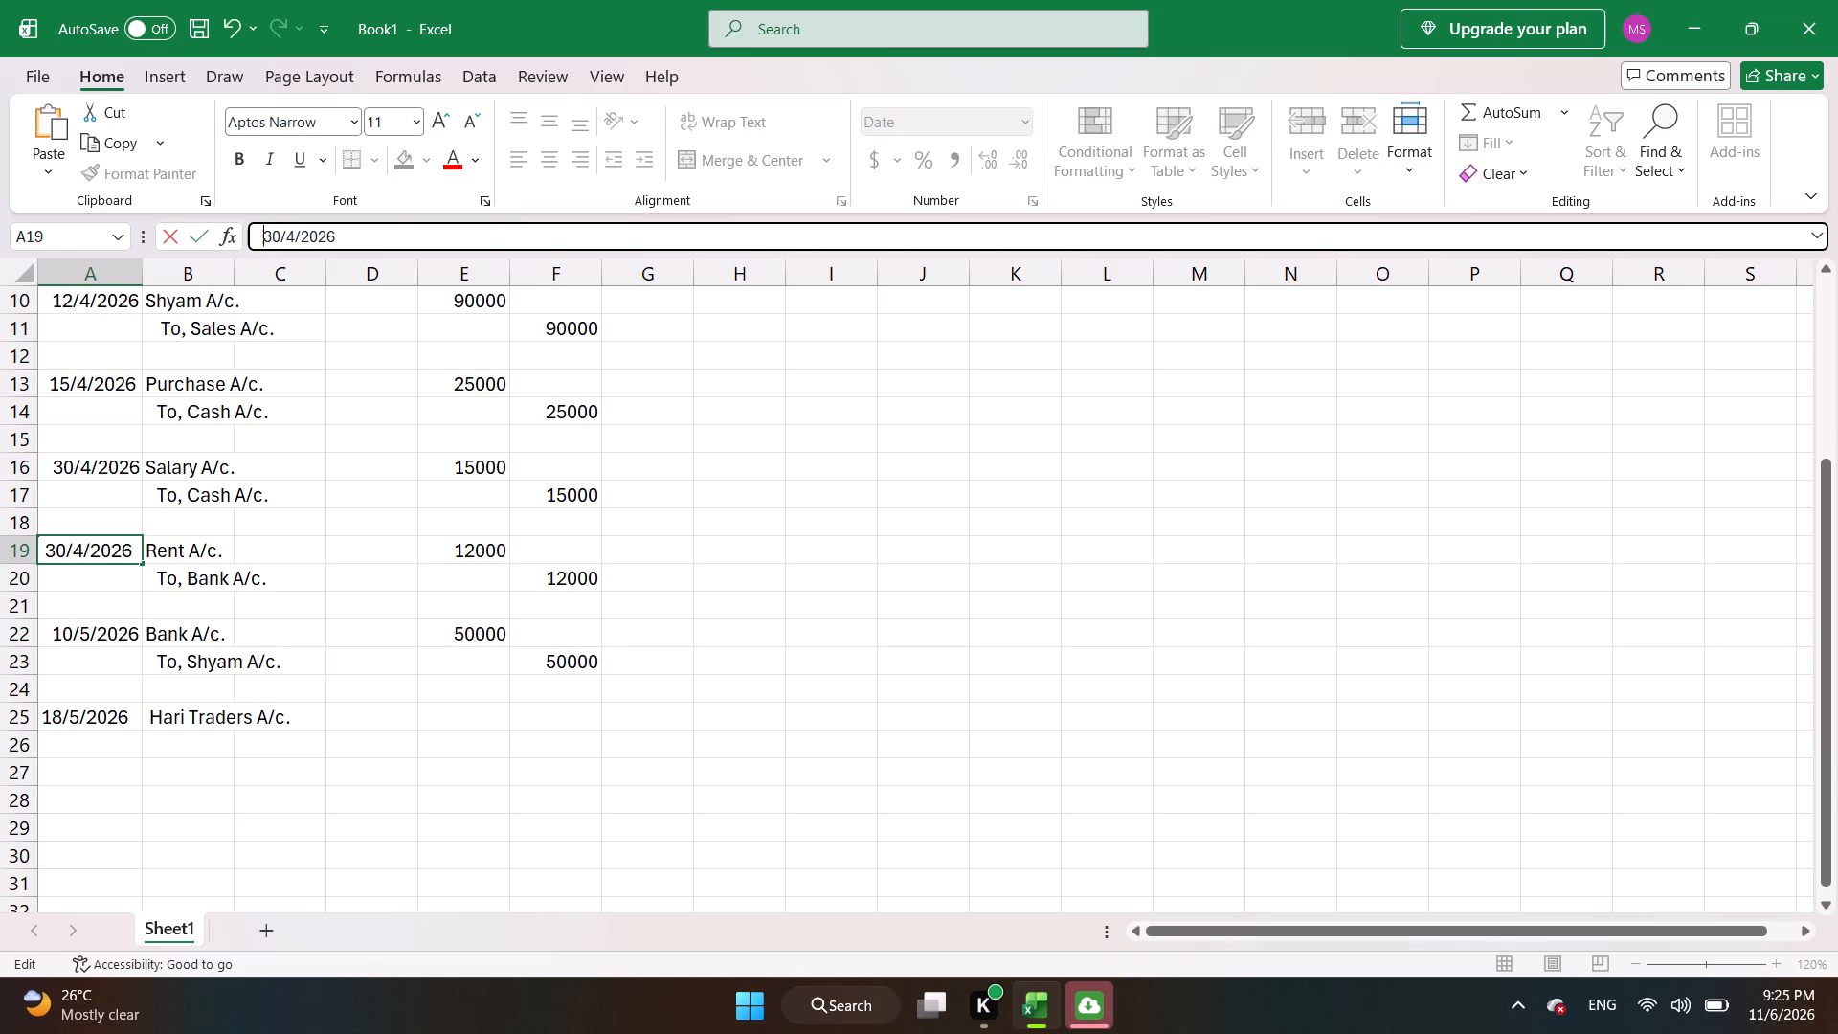
{"action": "key", "text": "space"}
Add two leading spaces before the date 18/5/2026 in cell A25.
{"action": "left_click", "coordinate": [118, 639]}
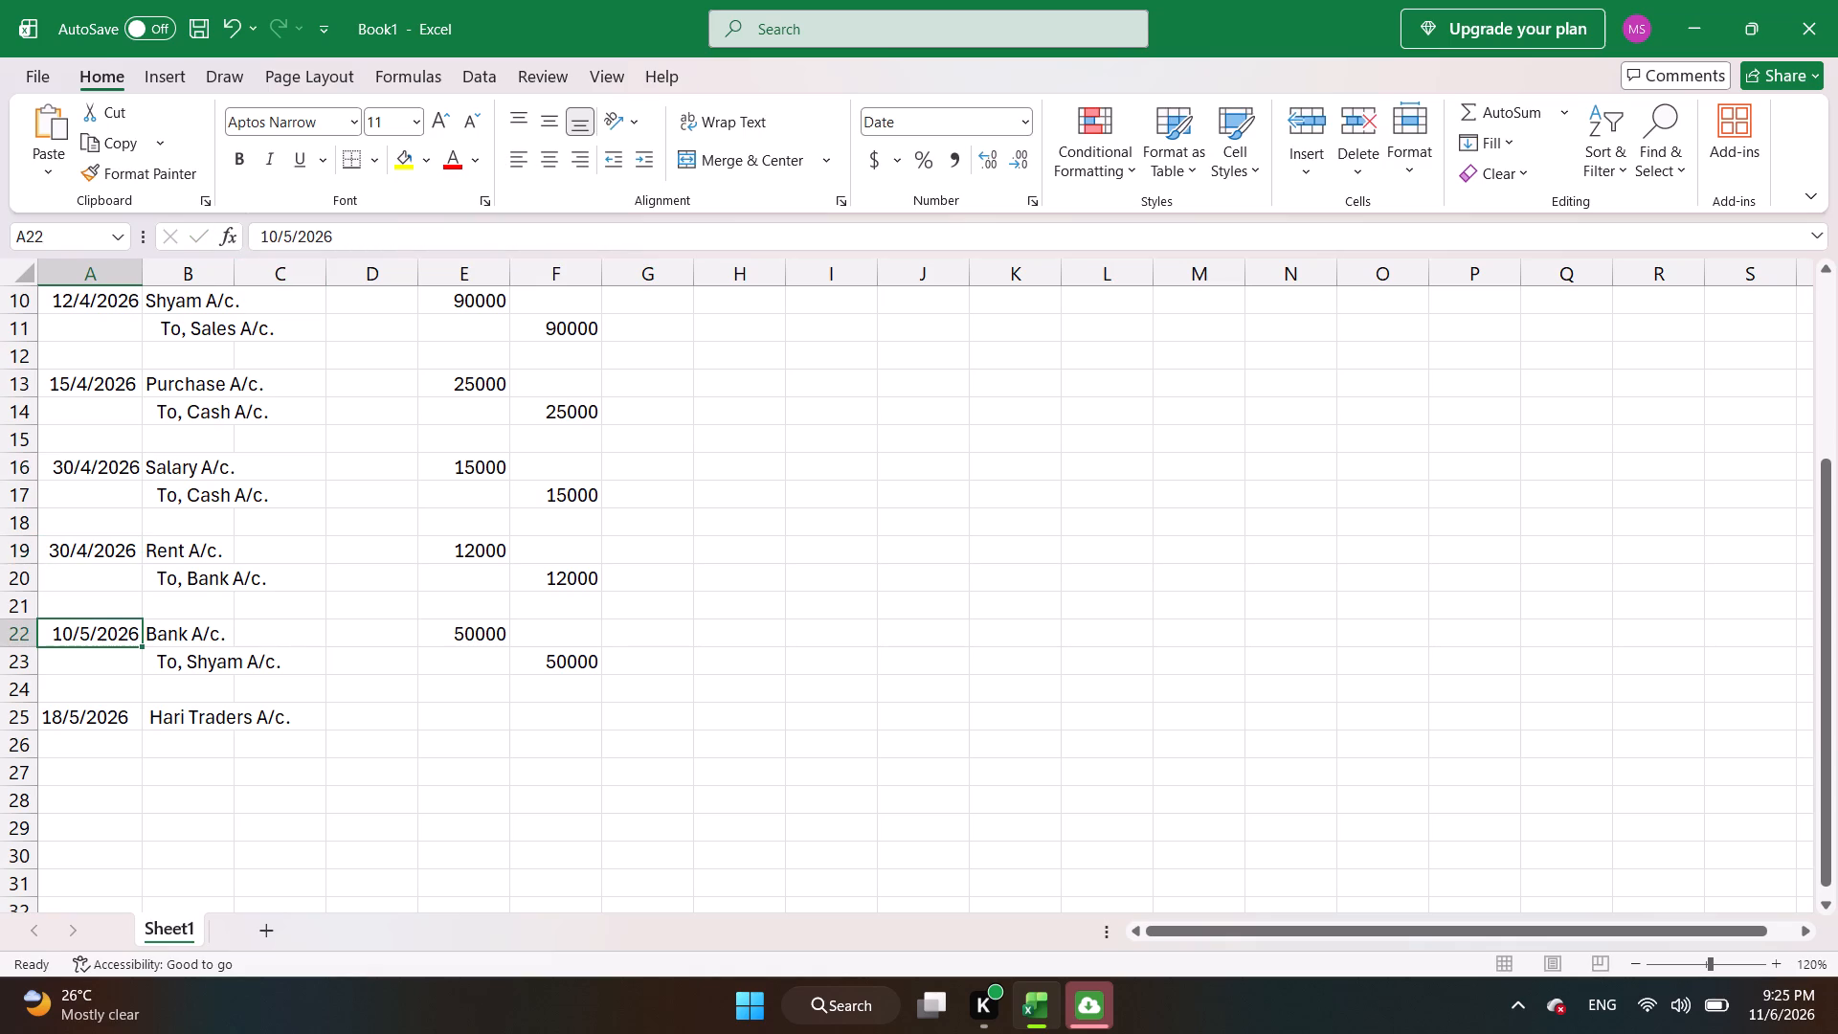
{"action": "left_click", "coordinate": [111, 717]}
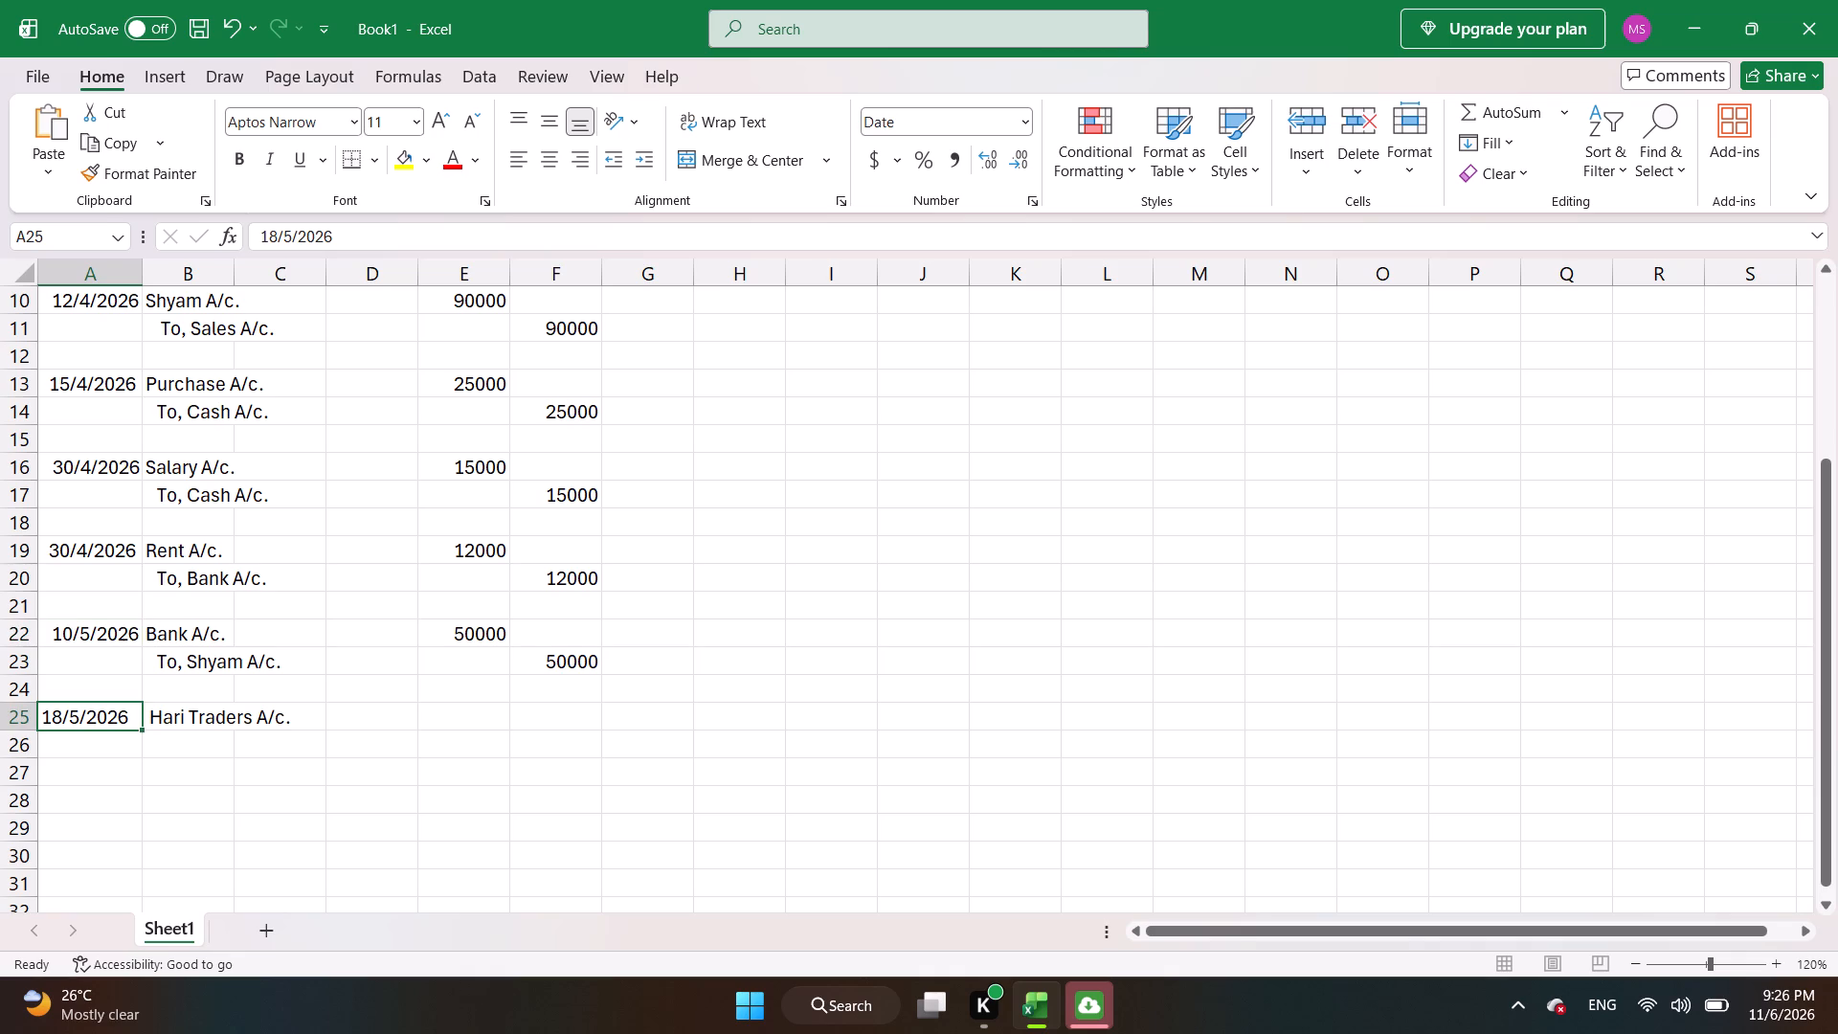
{"action": "left_click", "coordinate": [260, 230]}
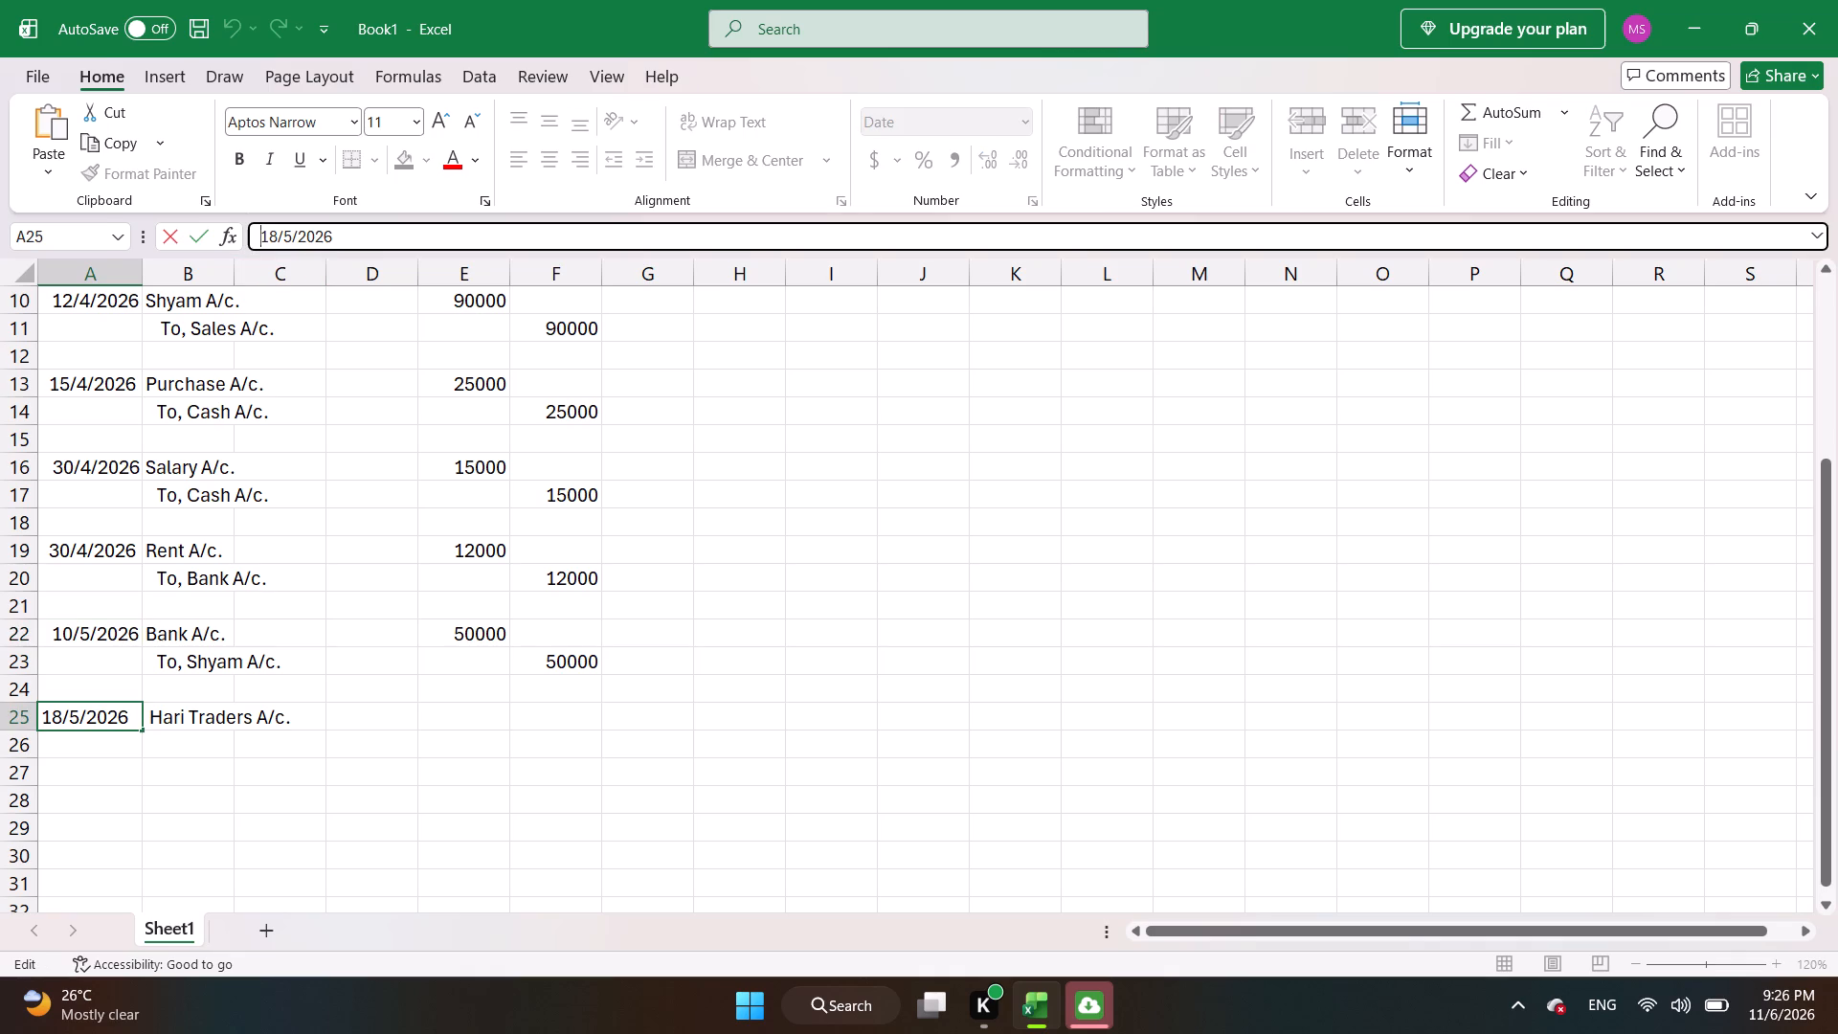
{"action": "key", "text": "space"}
{"action": "key", "text": "space"}
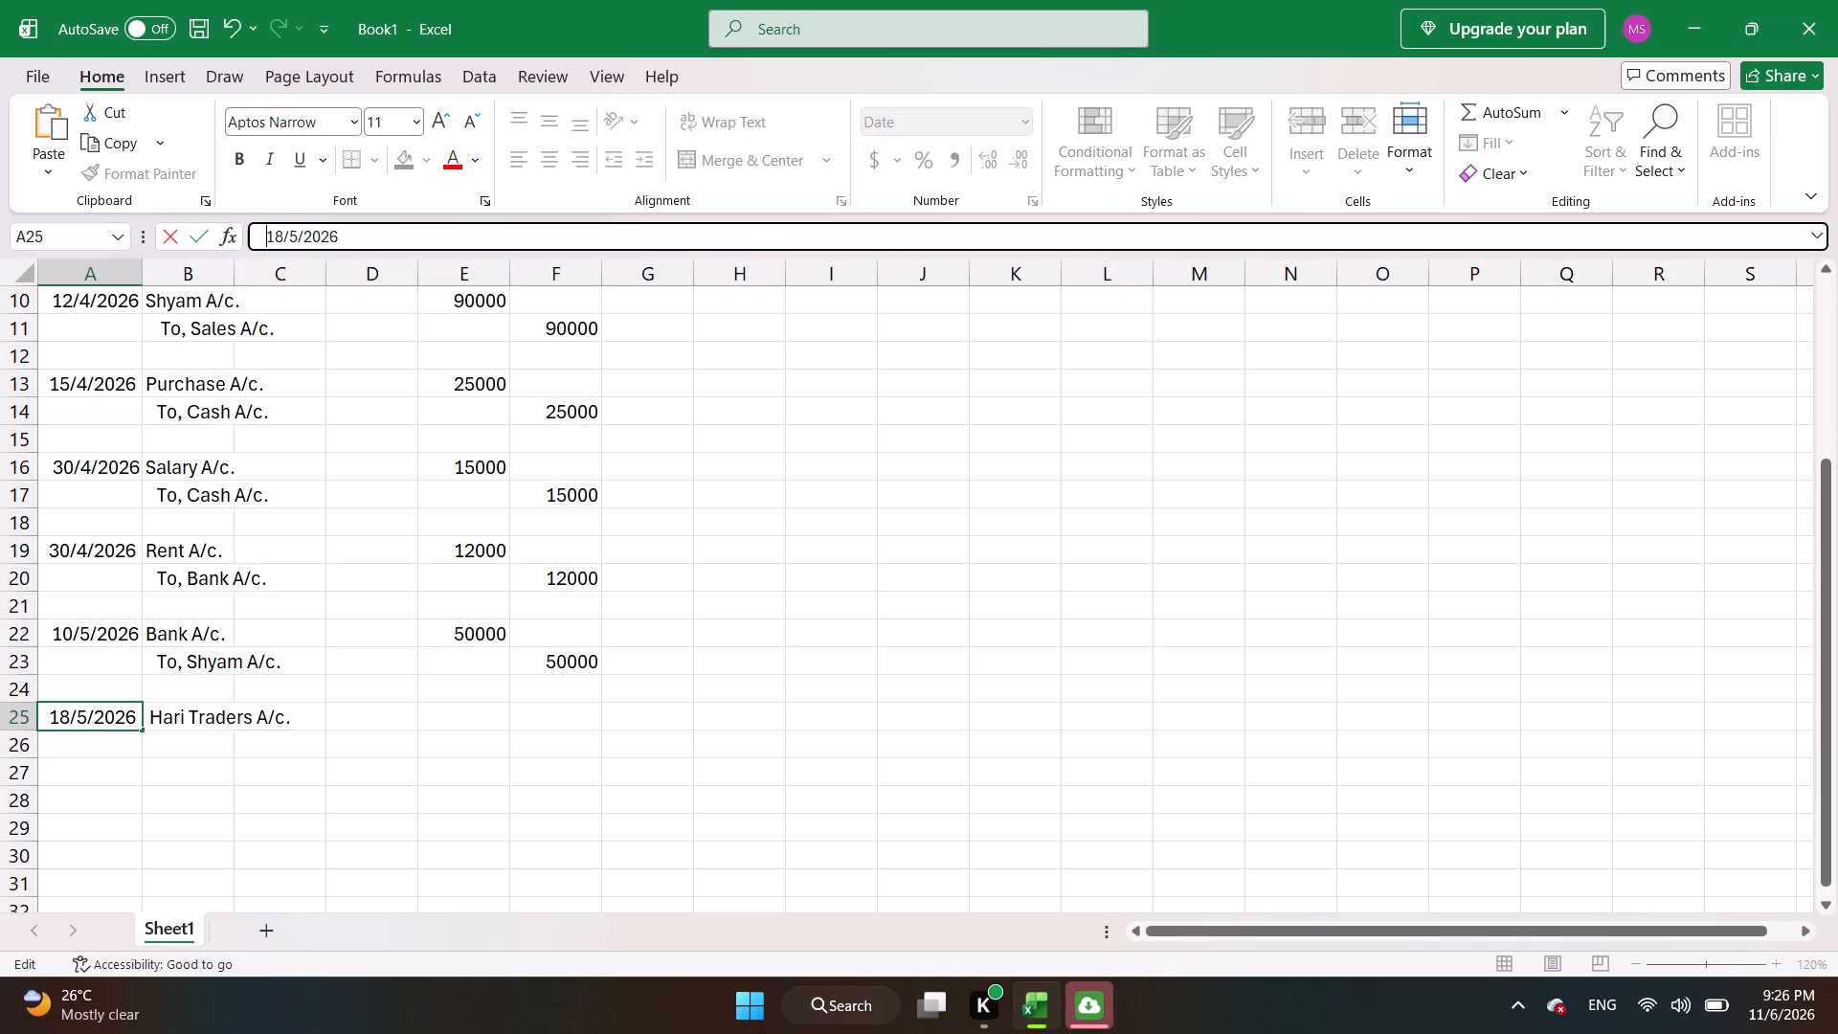
{"action": "key", "text": "Return"}
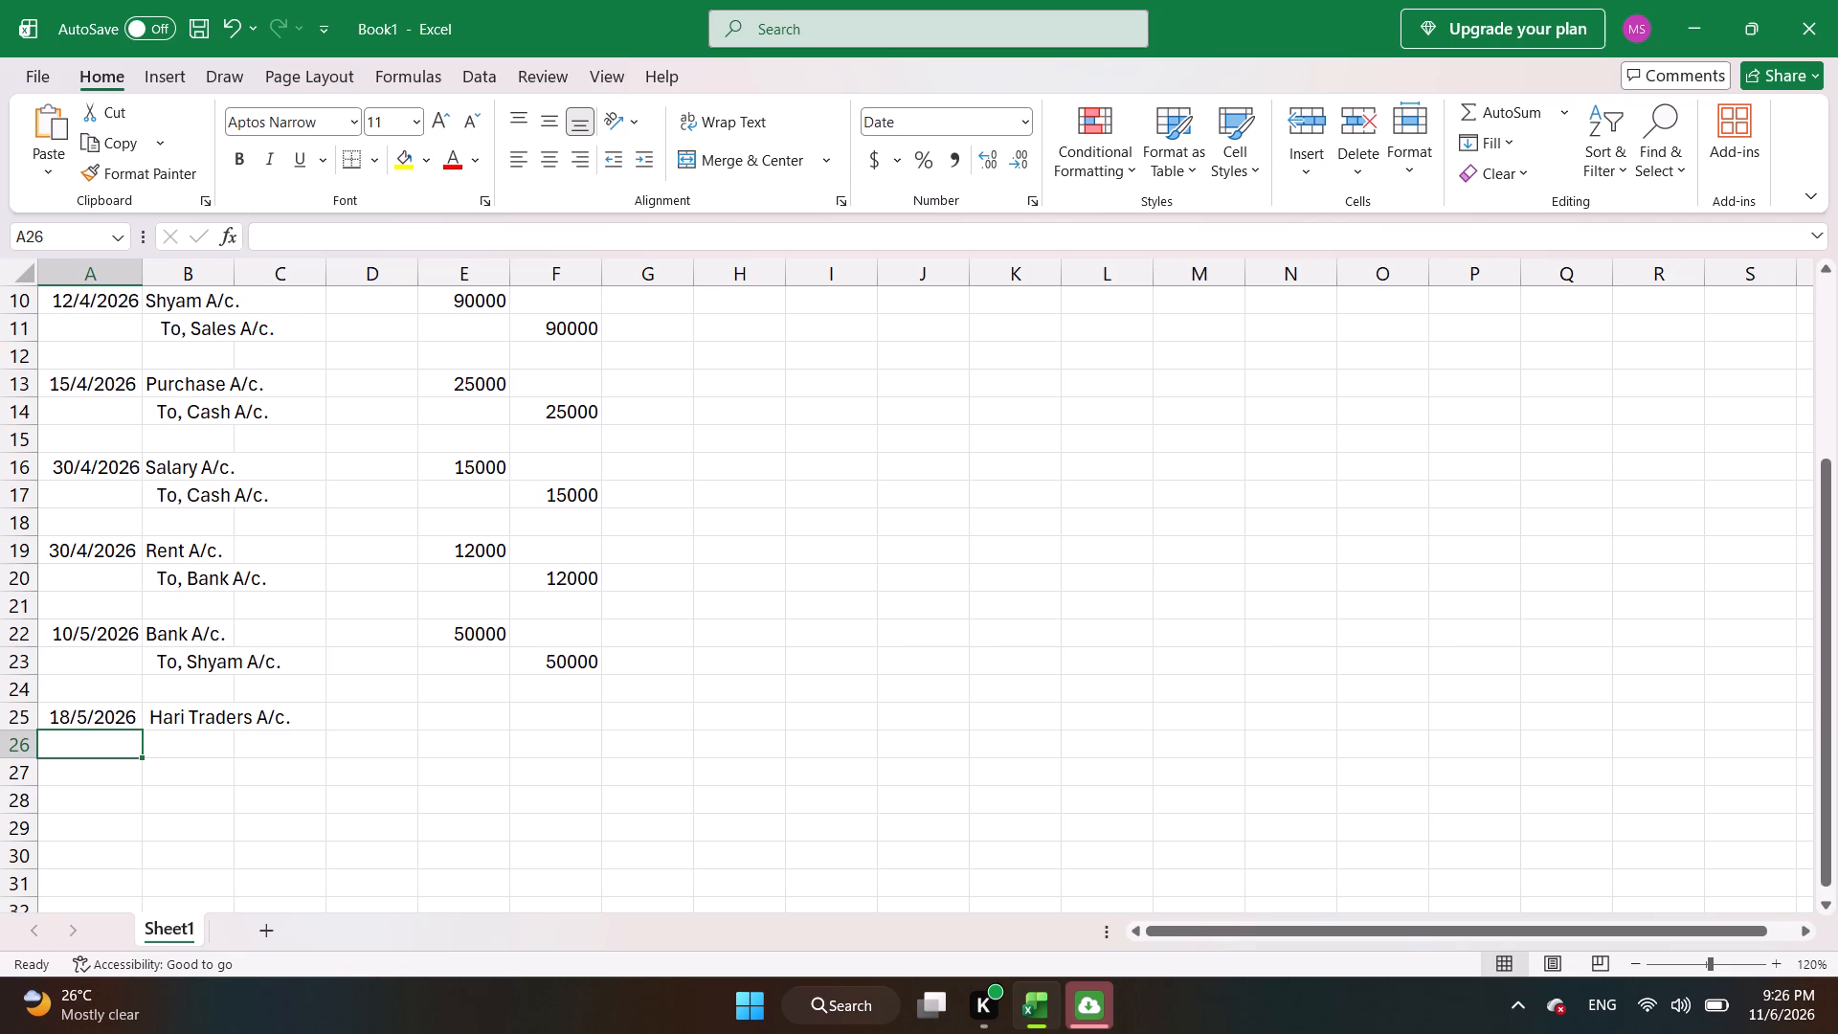
Copy the text "To, Bank A/c." from the credit line in B20 into cell B26 as the credit account.
{"action": "left_click", "coordinate": [172, 747]}
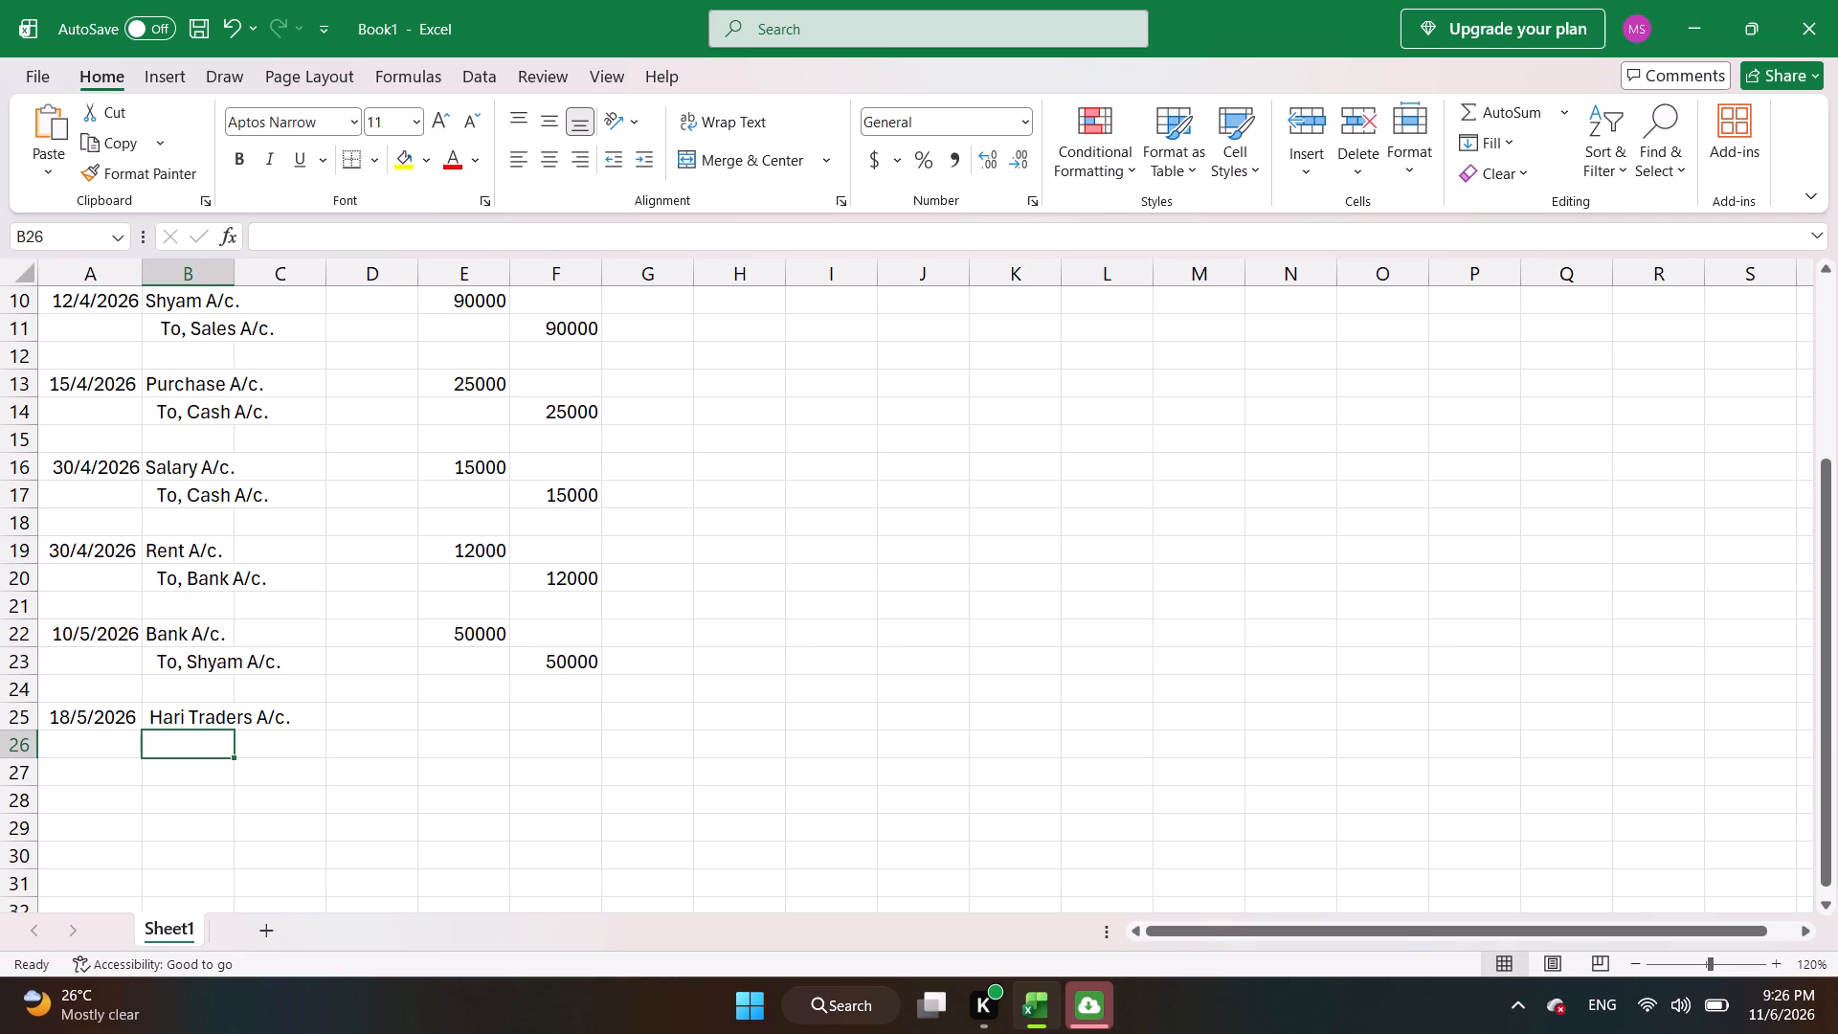
{"action": "left_click", "coordinate": [163, 576]}
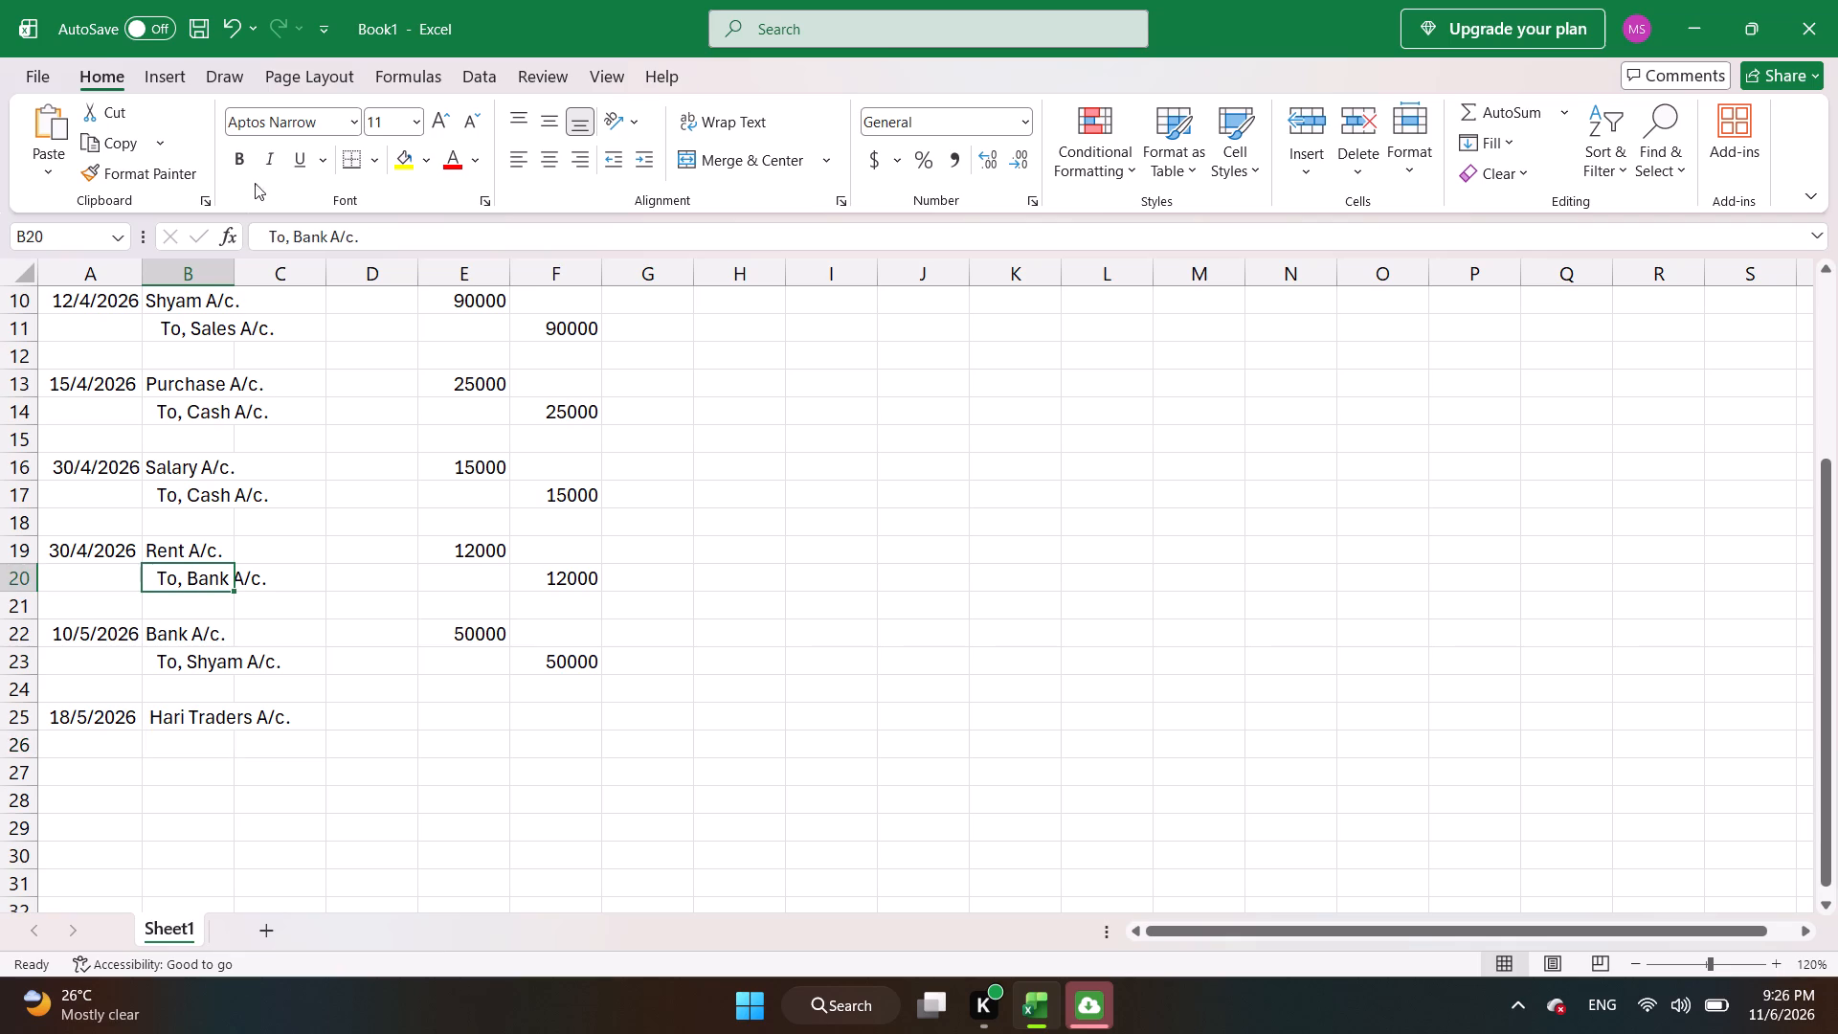
{"action": "left_click_drag", "start_coordinate": [263, 234], "coordinate": [381, 236]}
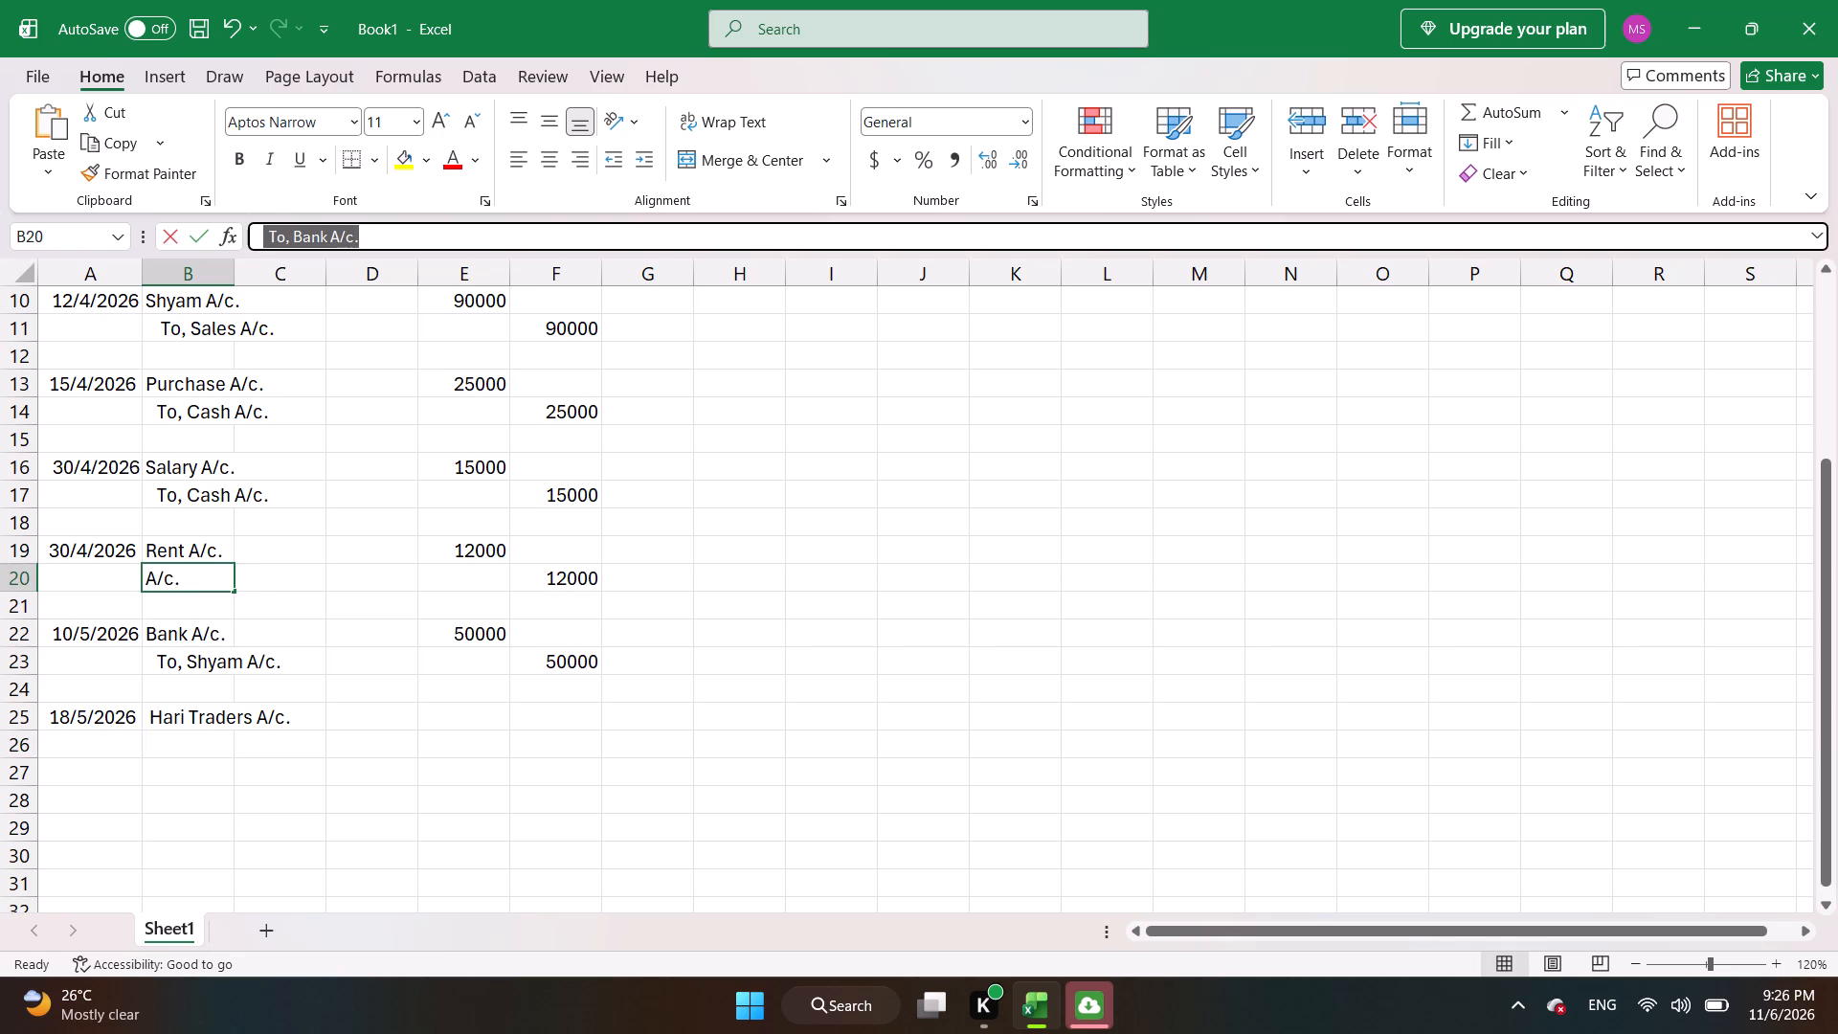
{"action": "left_click_drag", "start_coordinate": [381, 236], "coordinate": [382, 238]}
{"action": "key", "text": "ctrl+c"}
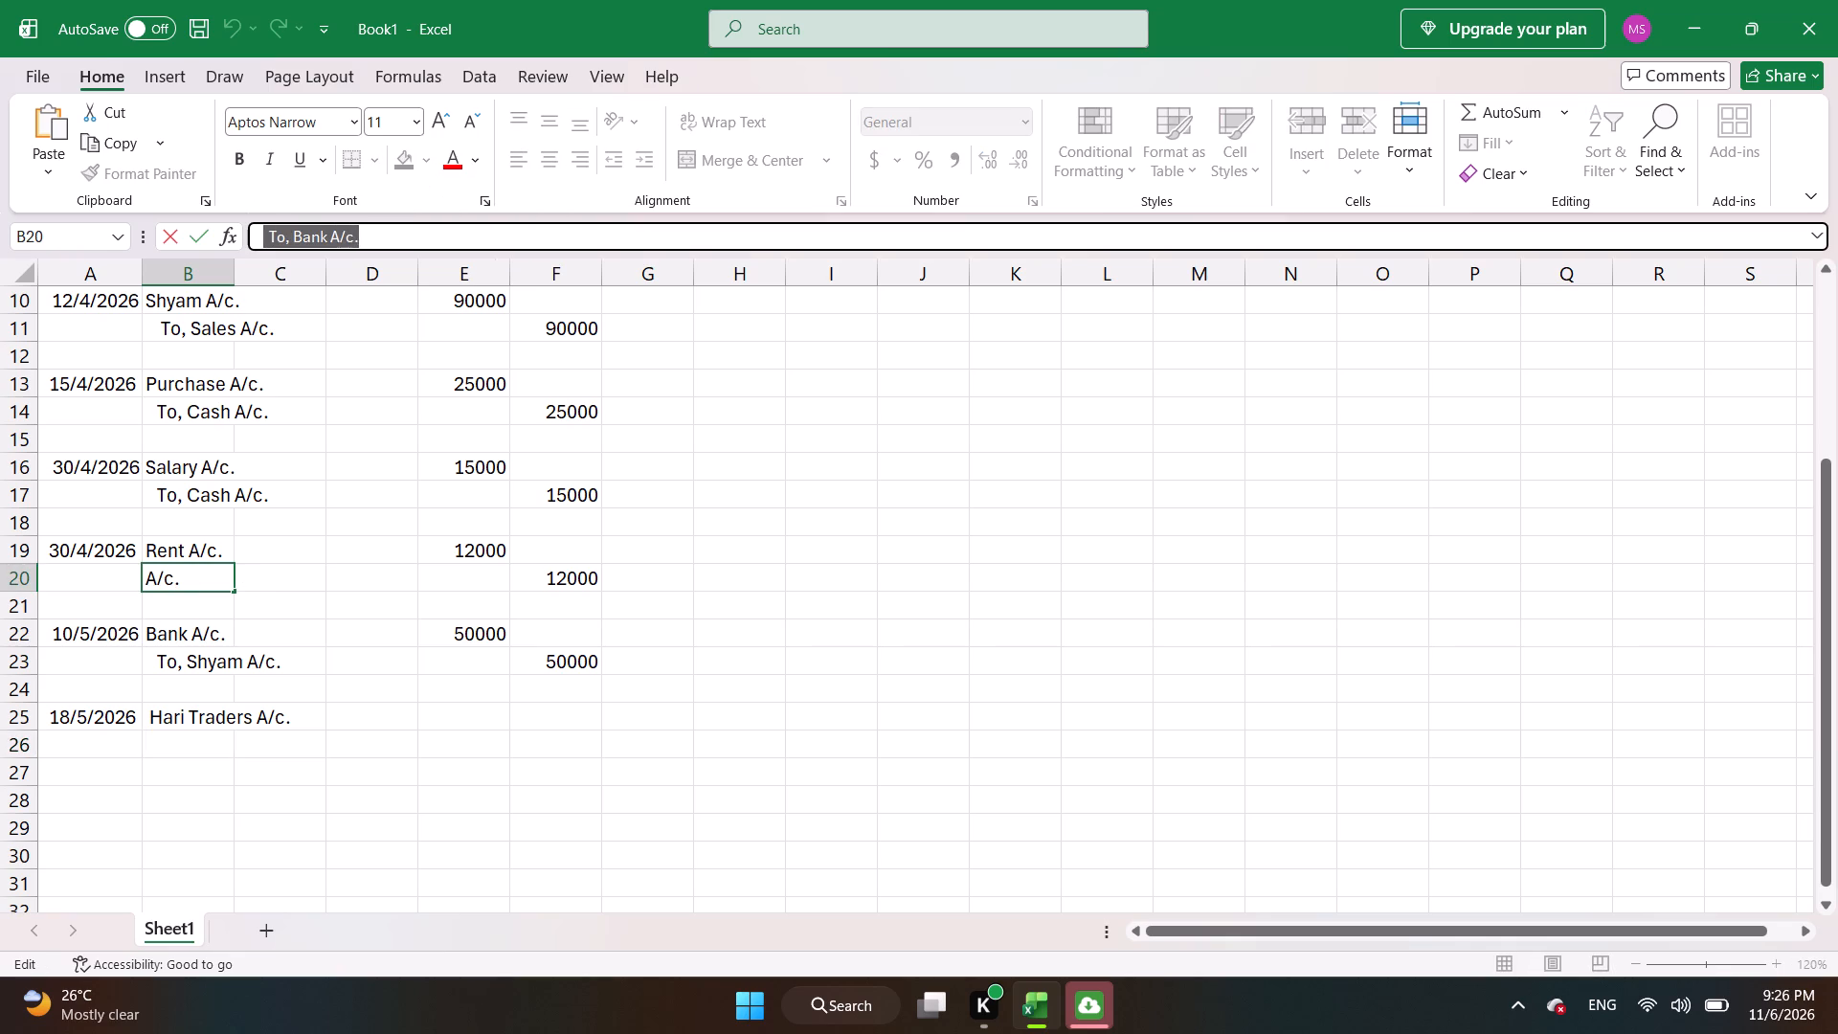
{"action": "left_click", "coordinate": [213, 746]}
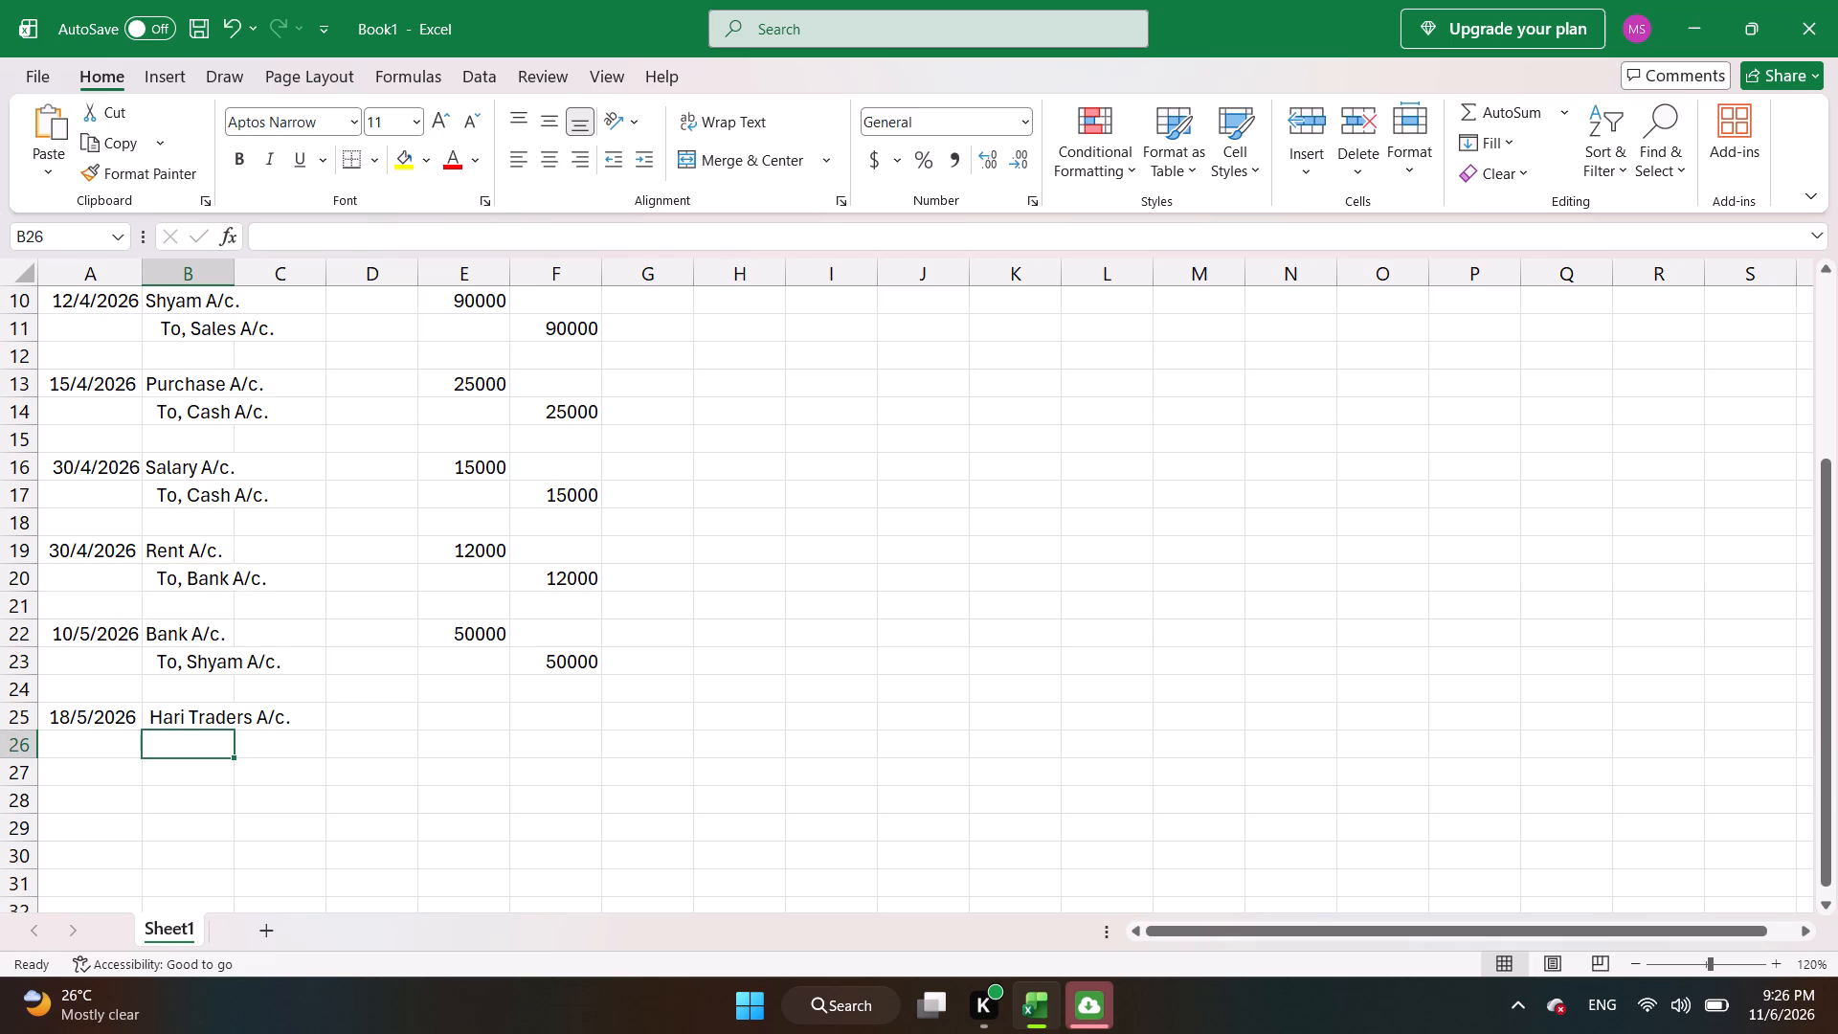
{"action": "key", "text": "ctrl+v"}
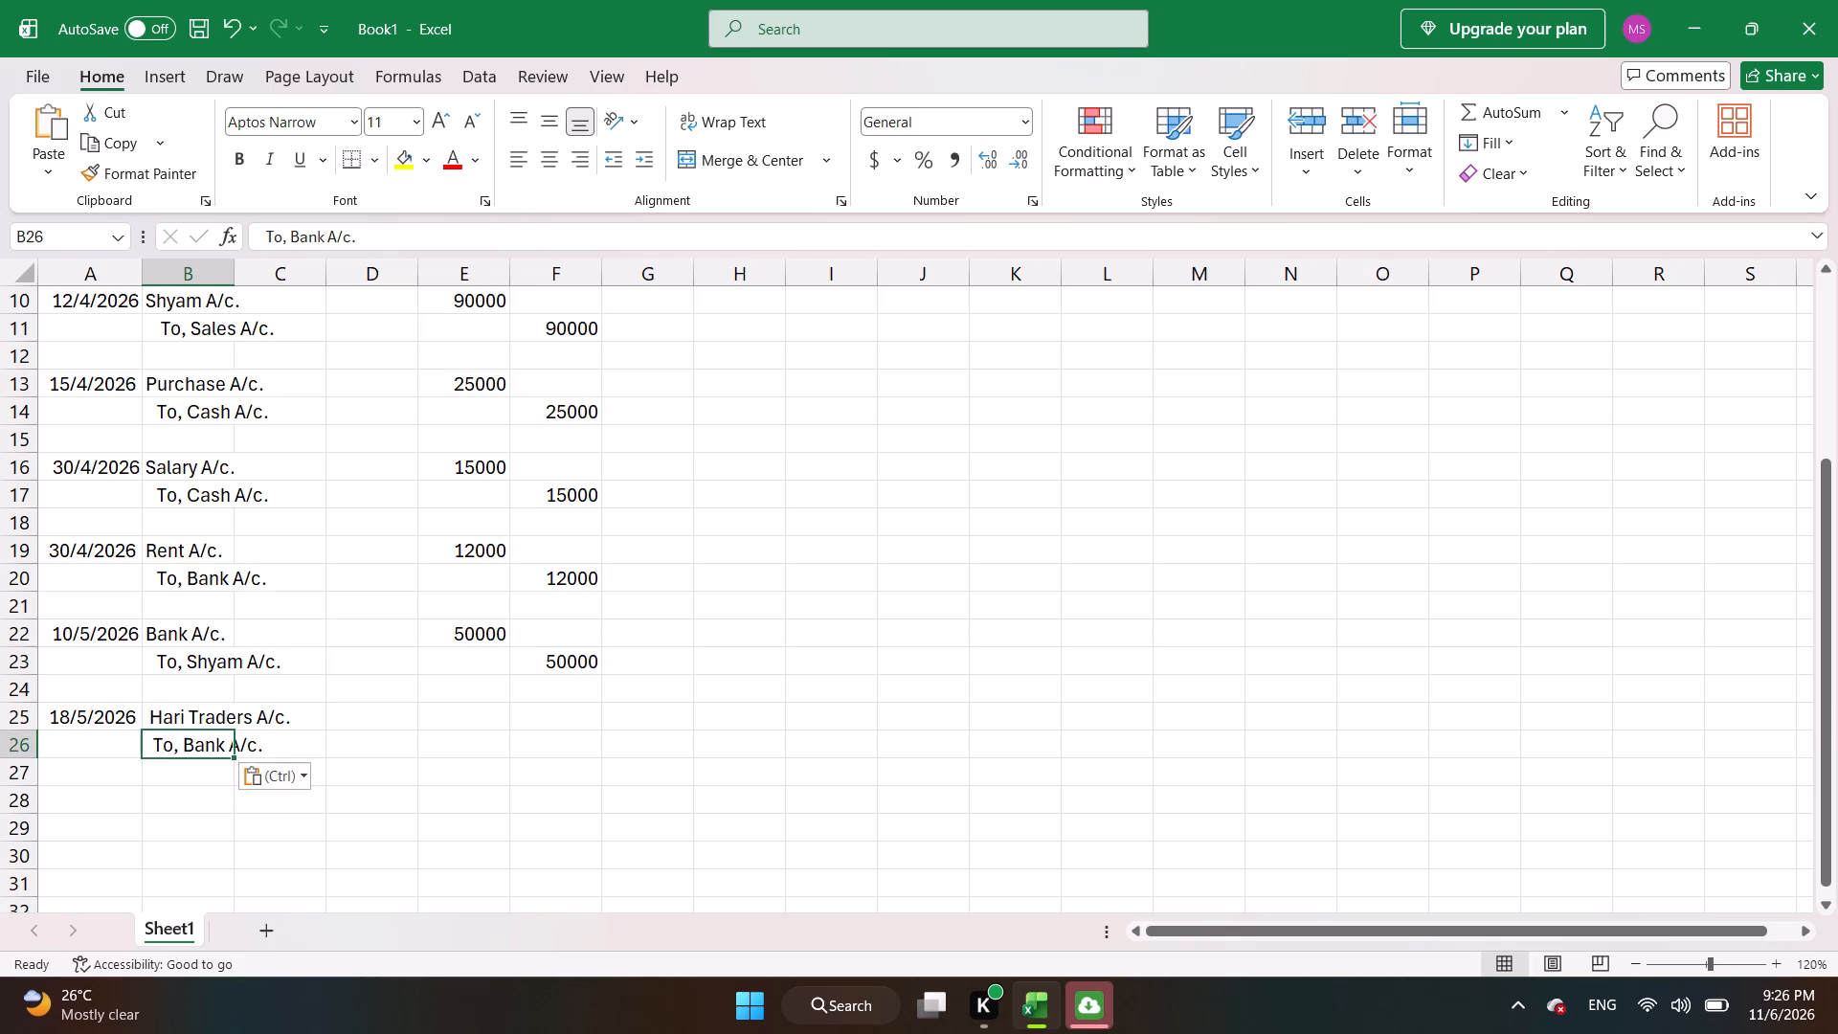
Indent the credit line "To, Bank A/c." in cell B26 with extra leading spaces to match the credit lines above.
{"action": "left_click", "coordinate": [633, 760]}
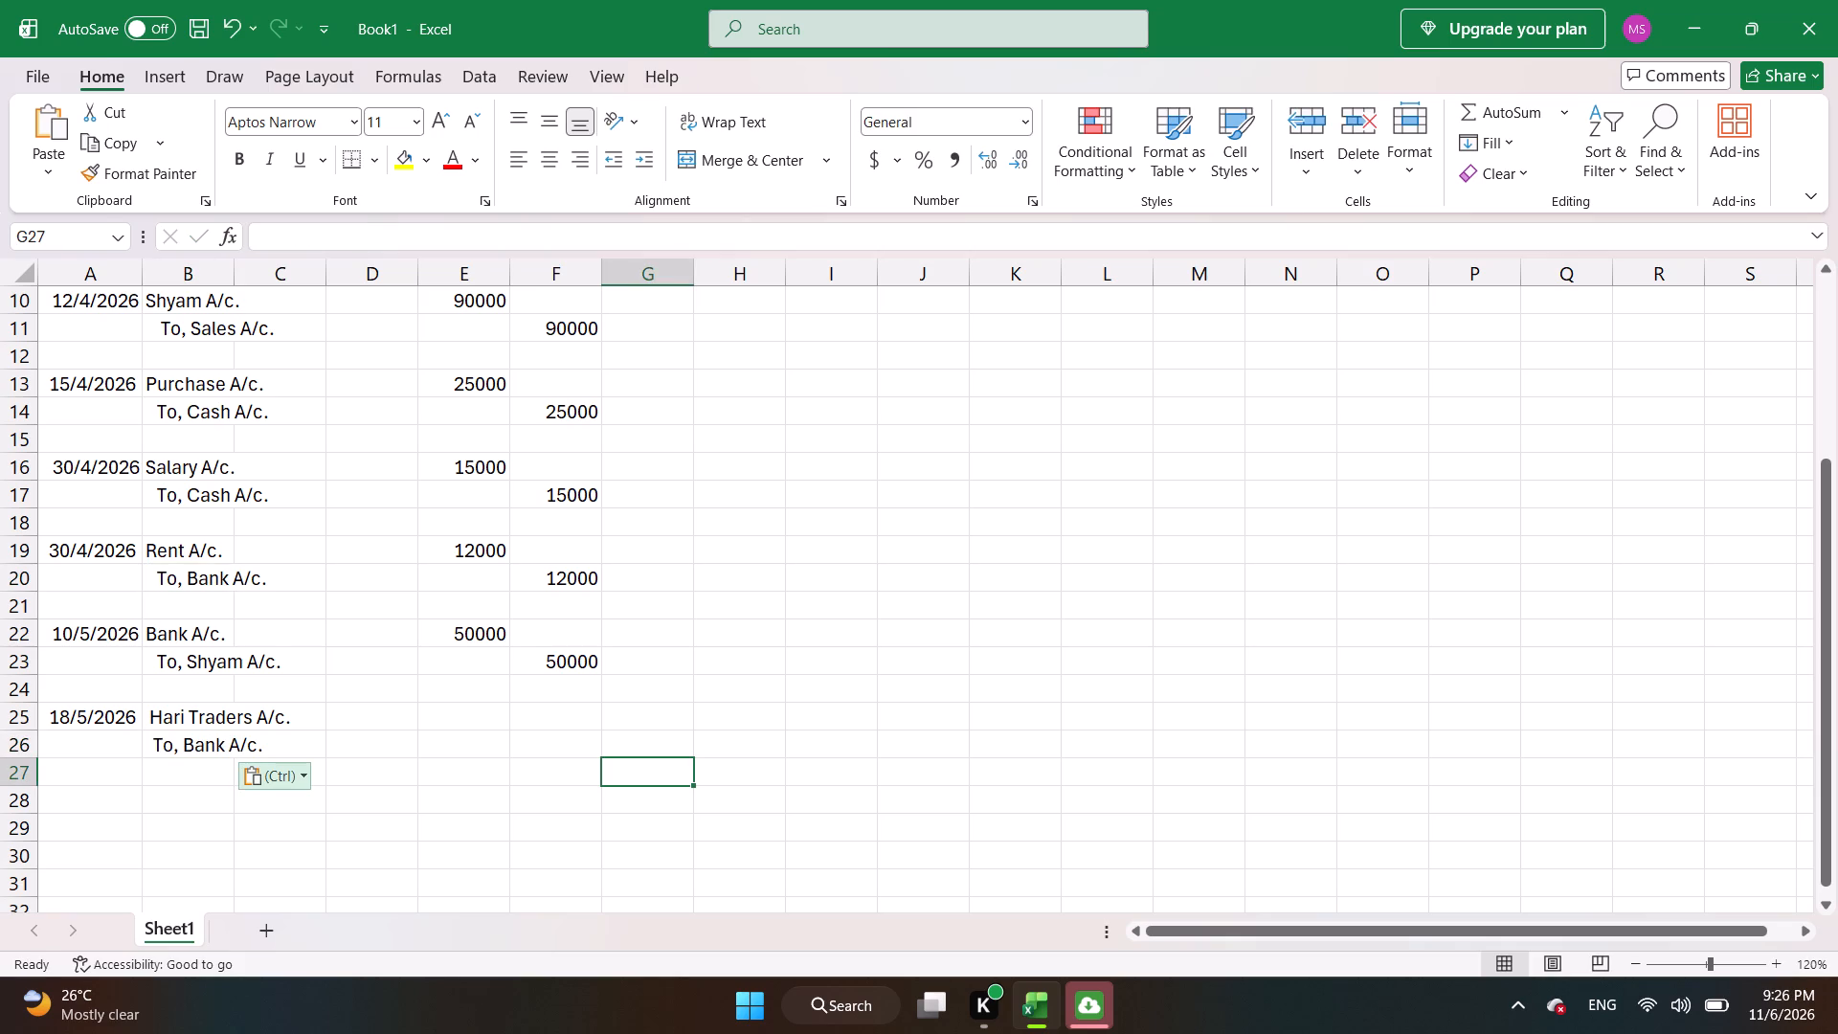
{"action": "left_click", "coordinate": [158, 742]}
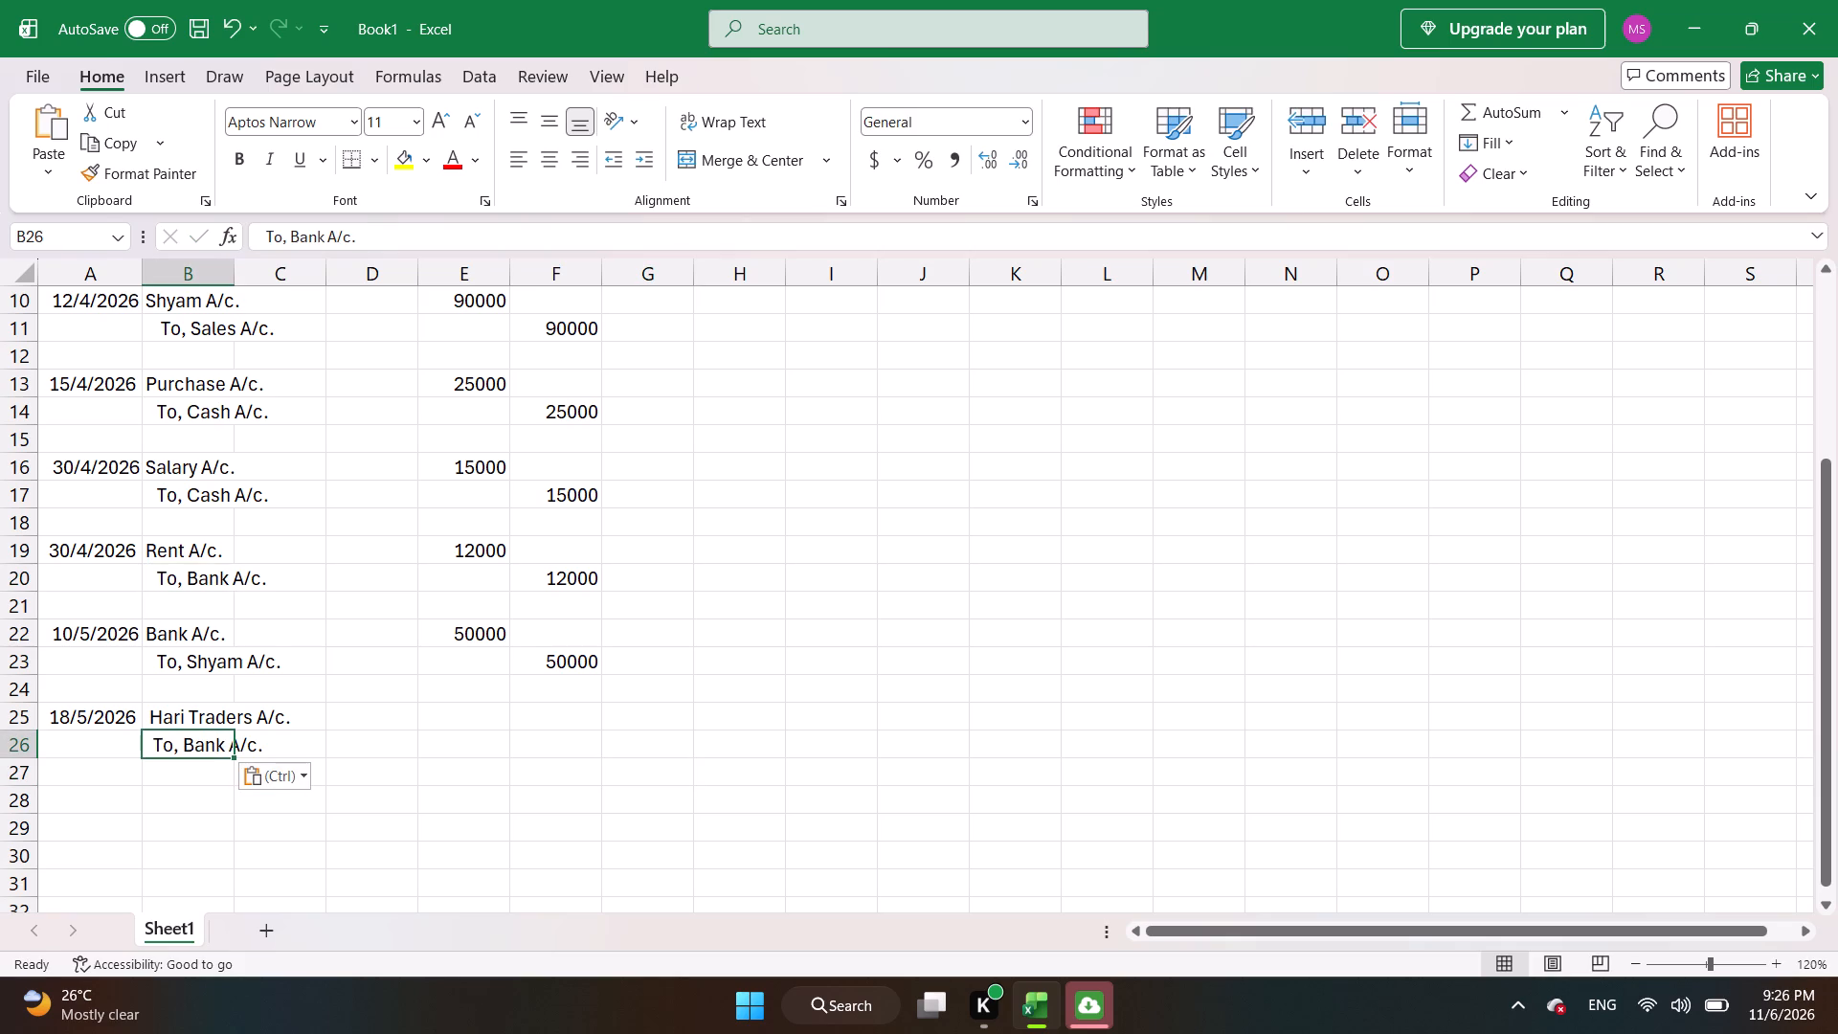
{"action": "left_click", "coordinate": [260, 233]}
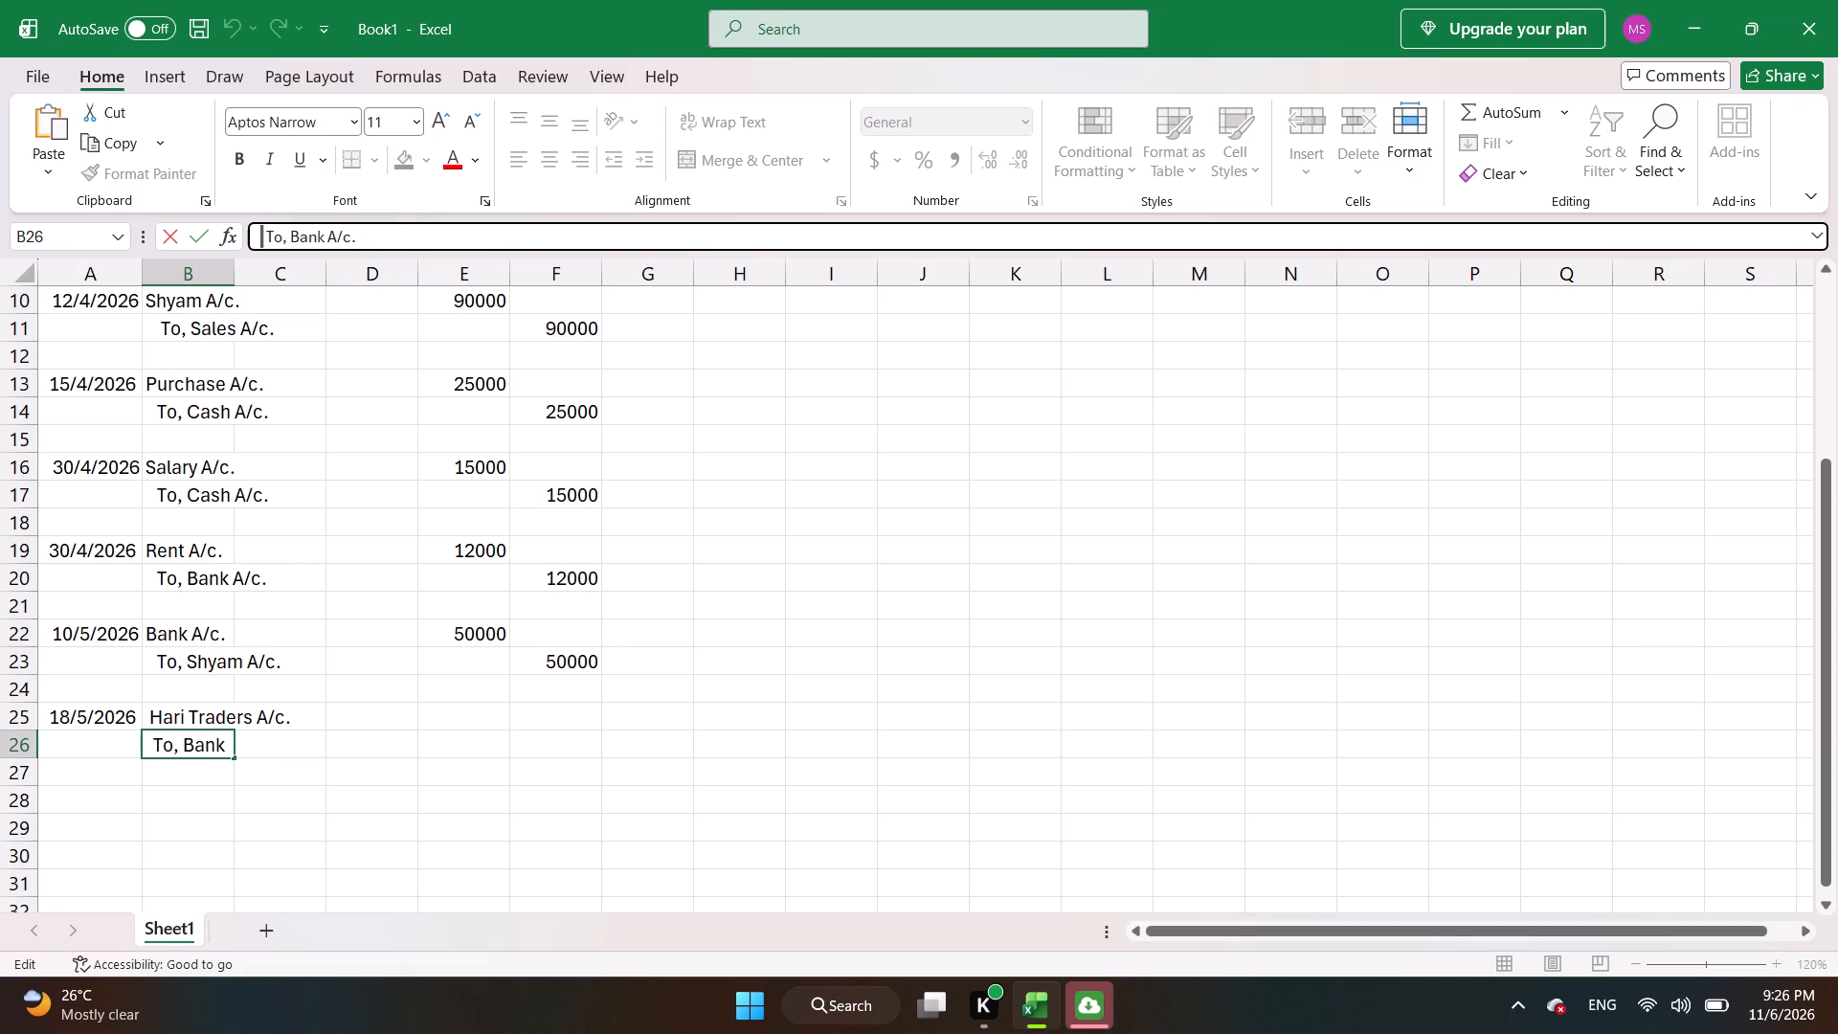
{"action": "key", "text": "space"}
{"action": "key", "text": "space"}
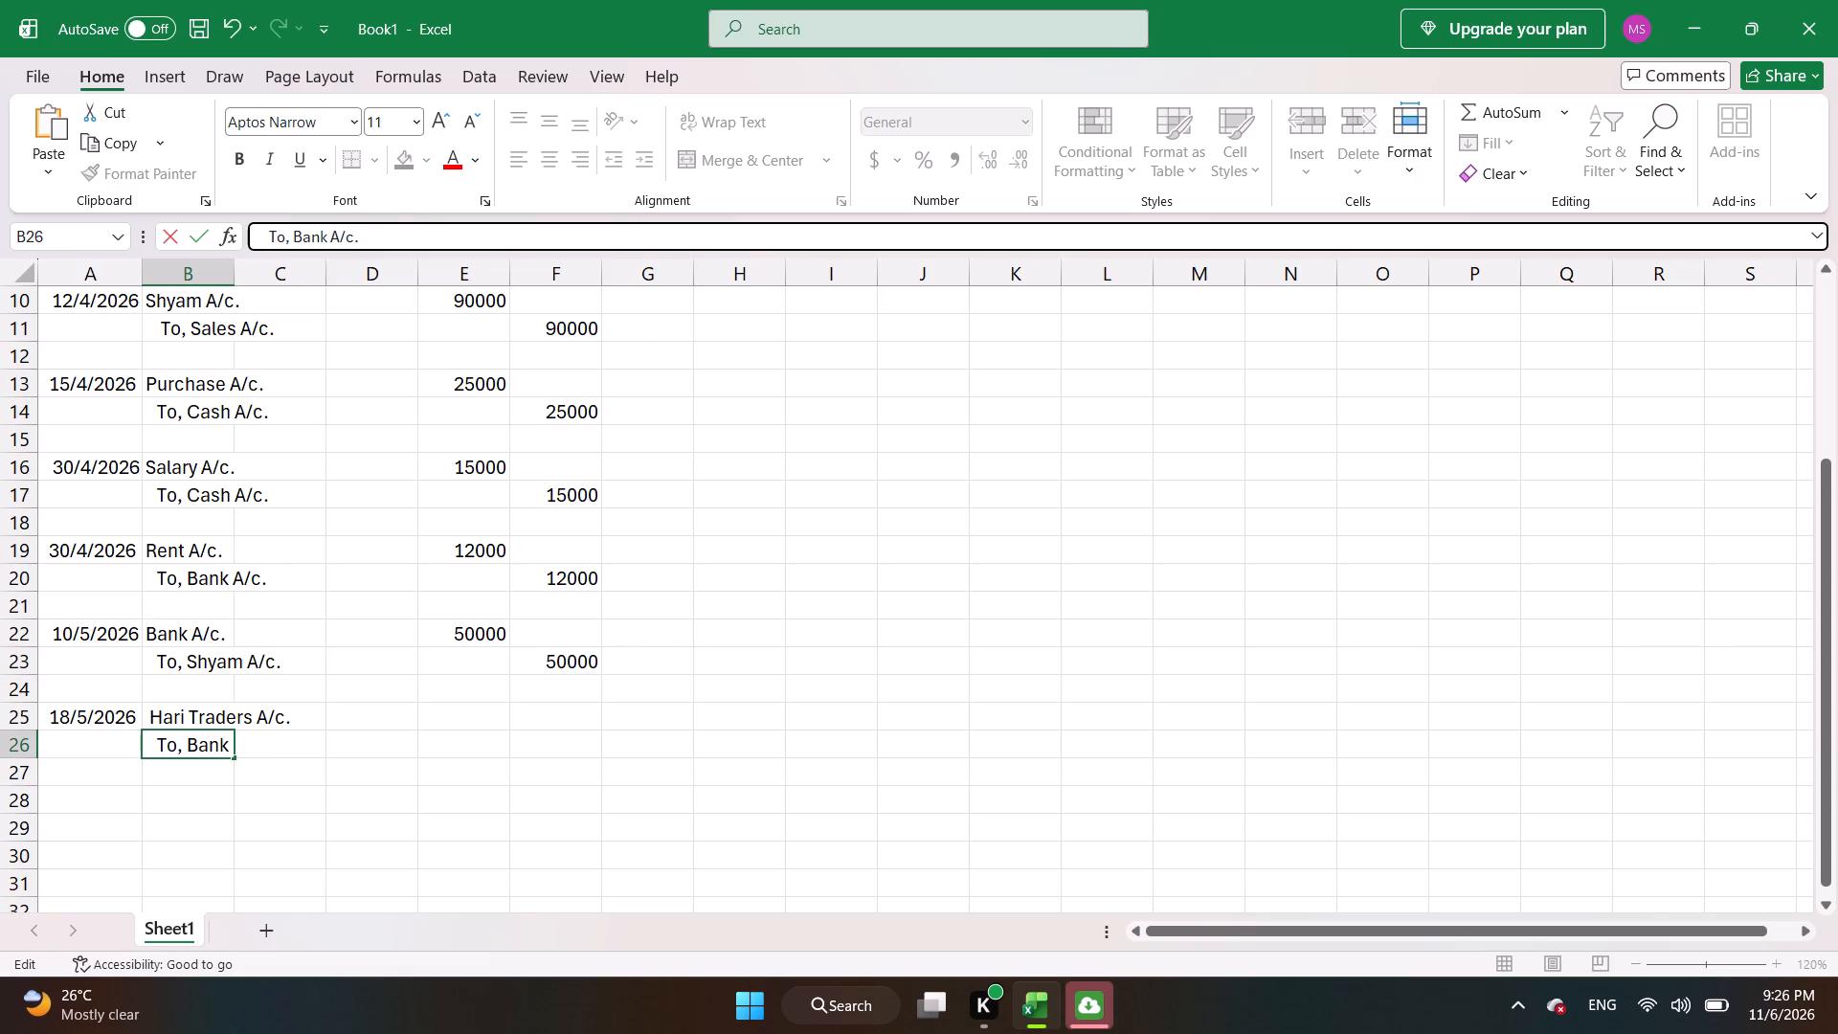
{"action": "left_click", "coordinate": [440, 723]}
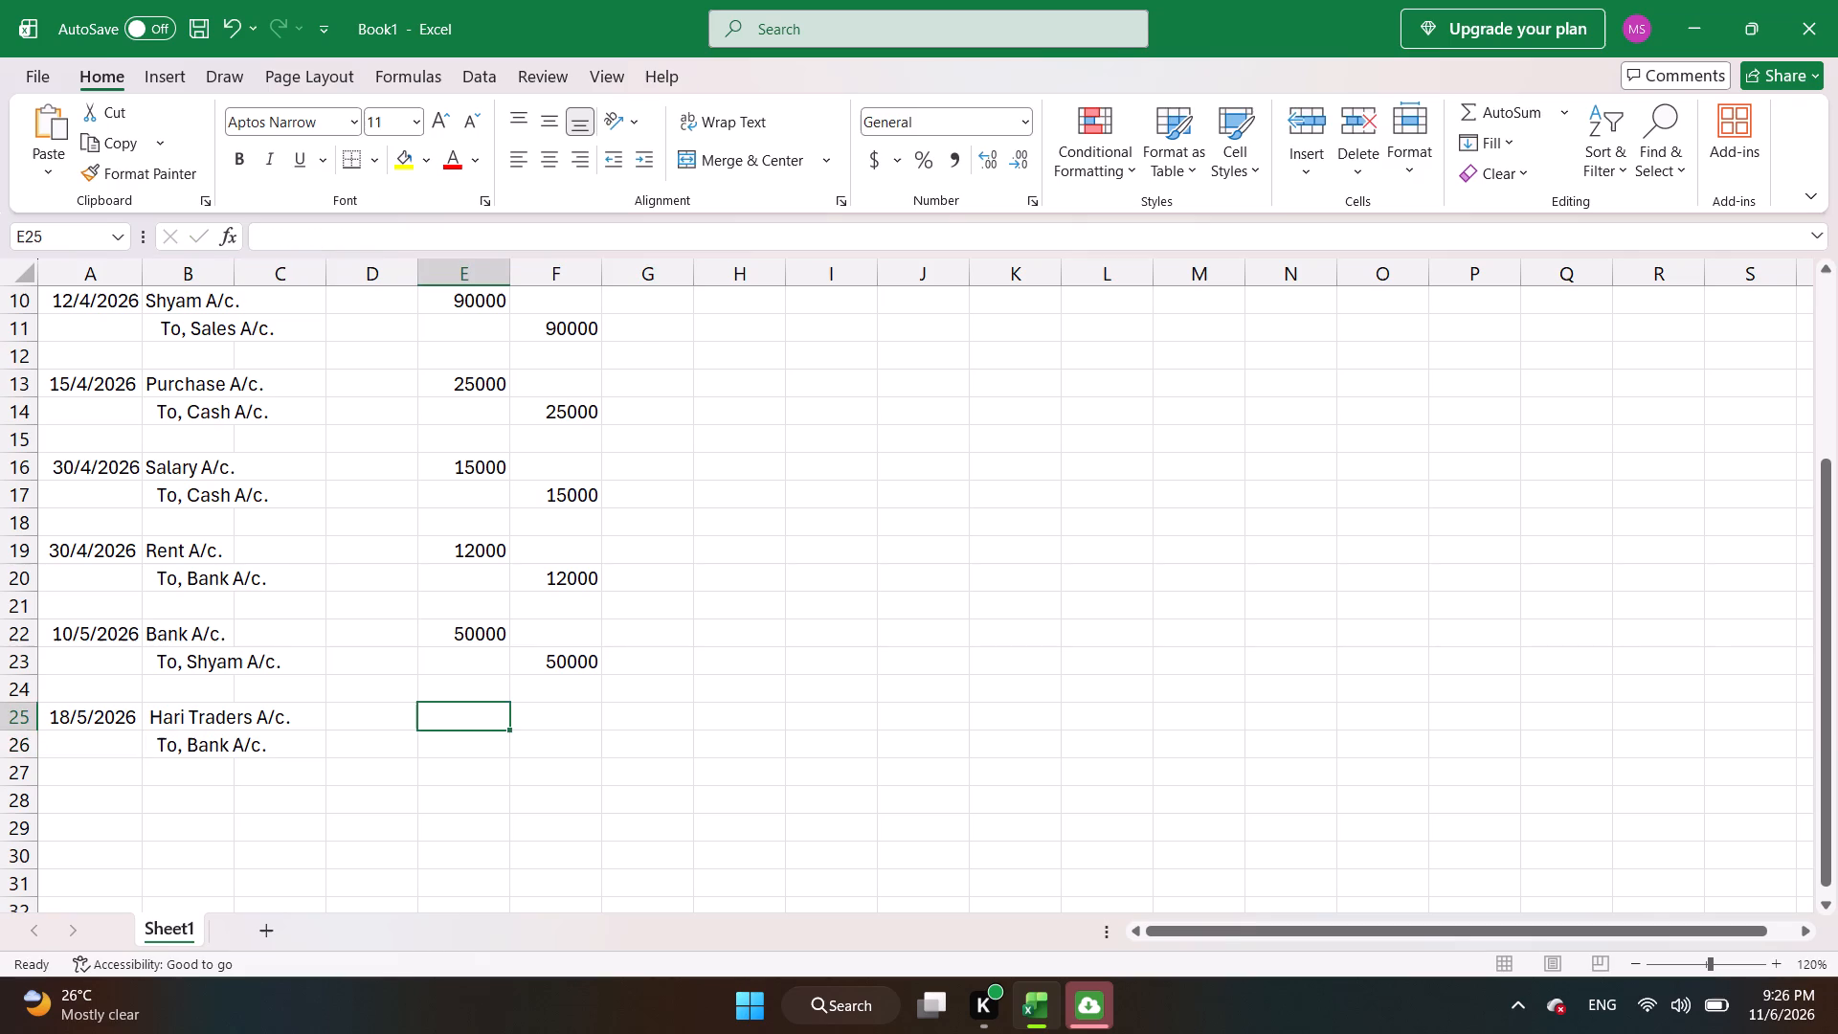
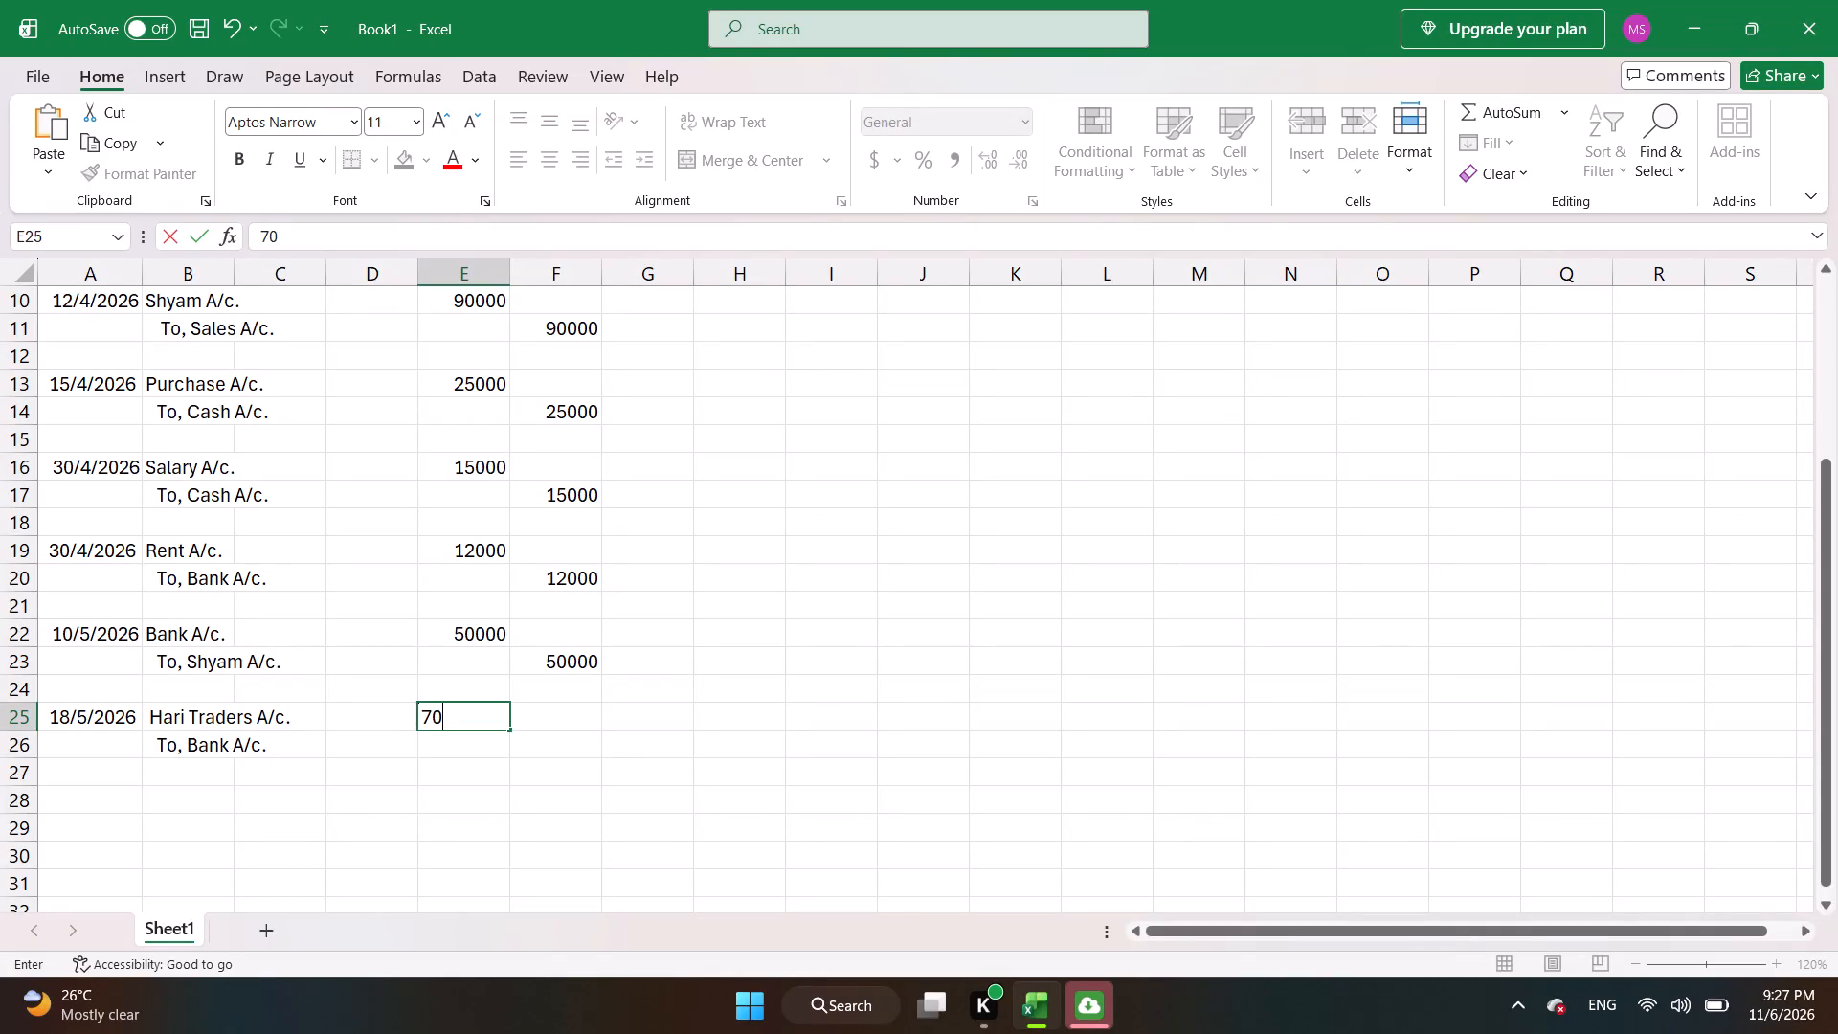
Enter the 70000 debit for Hari Traders A/c. in E25 and link the Bank A/c. credit in F26 to it with =E25.
{"action": "type", "text": "000"}
{"action": "key", "text": "Return"}
{"action": "left_click", "coordinate": [574, 749]}
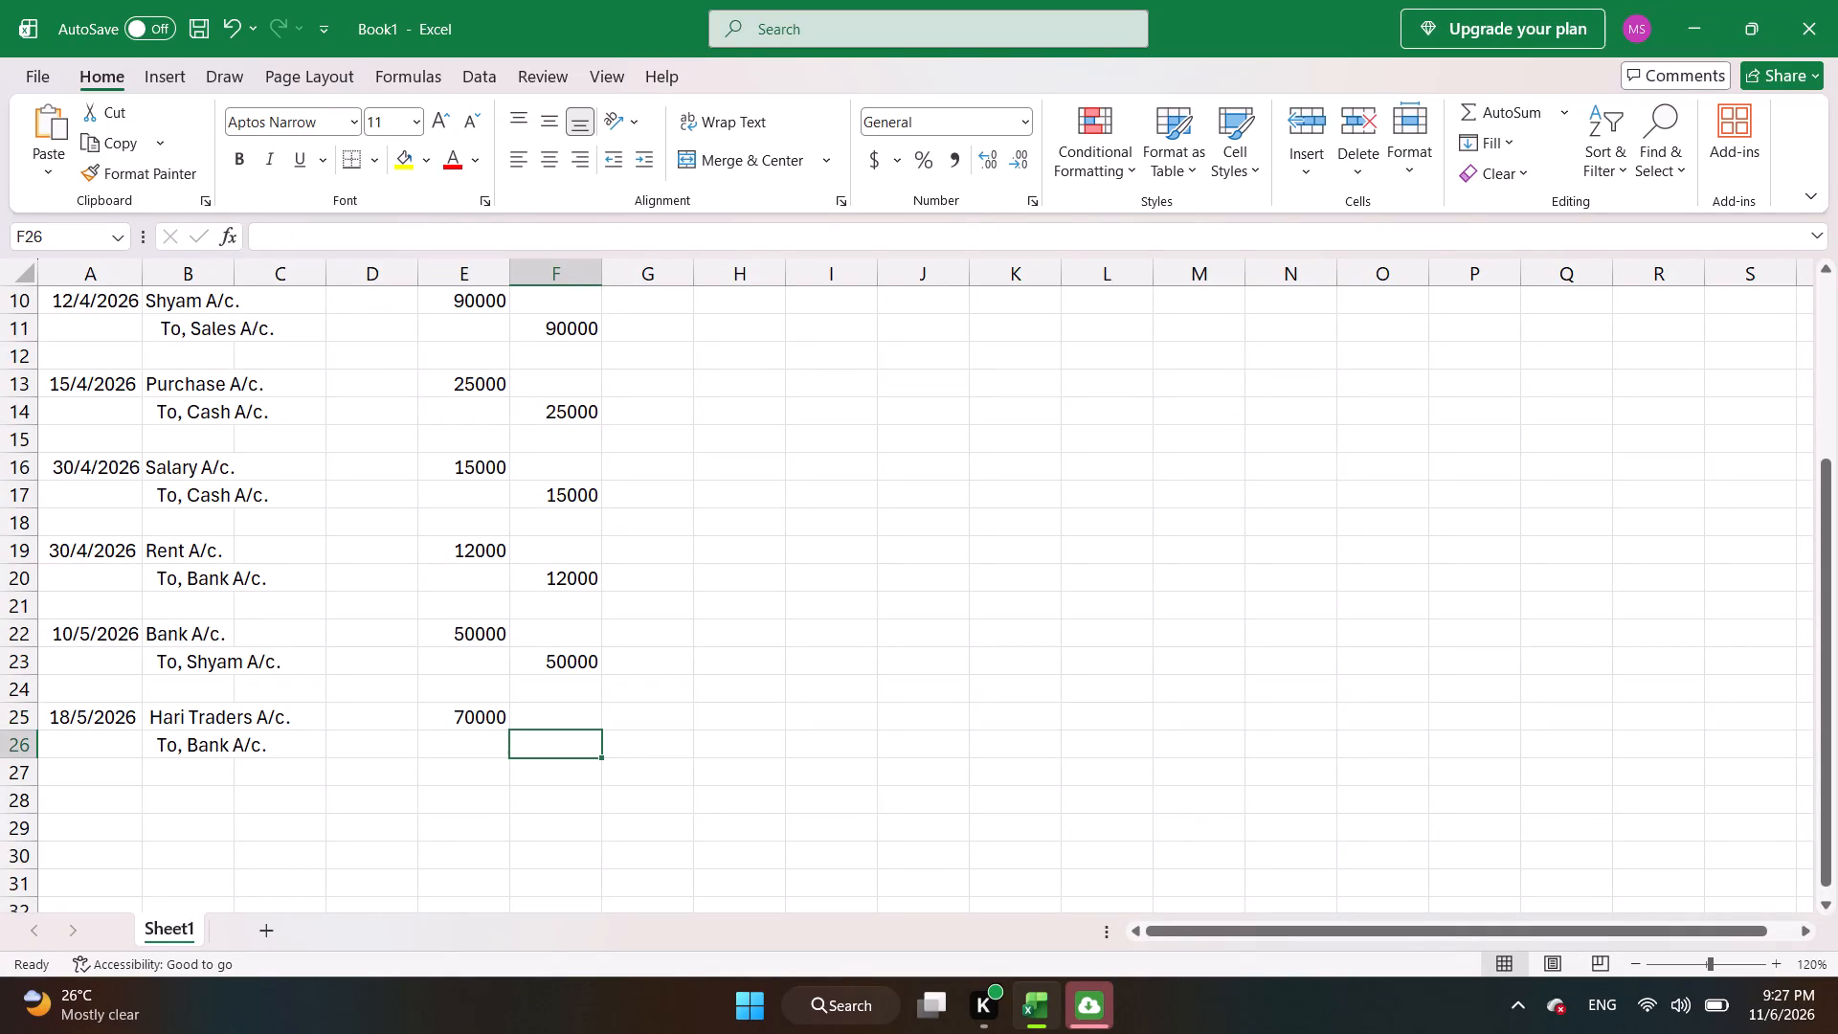
{"action": "key", "text": "equal"}
{"action": "left_click", "coordinate": [489, 718]}
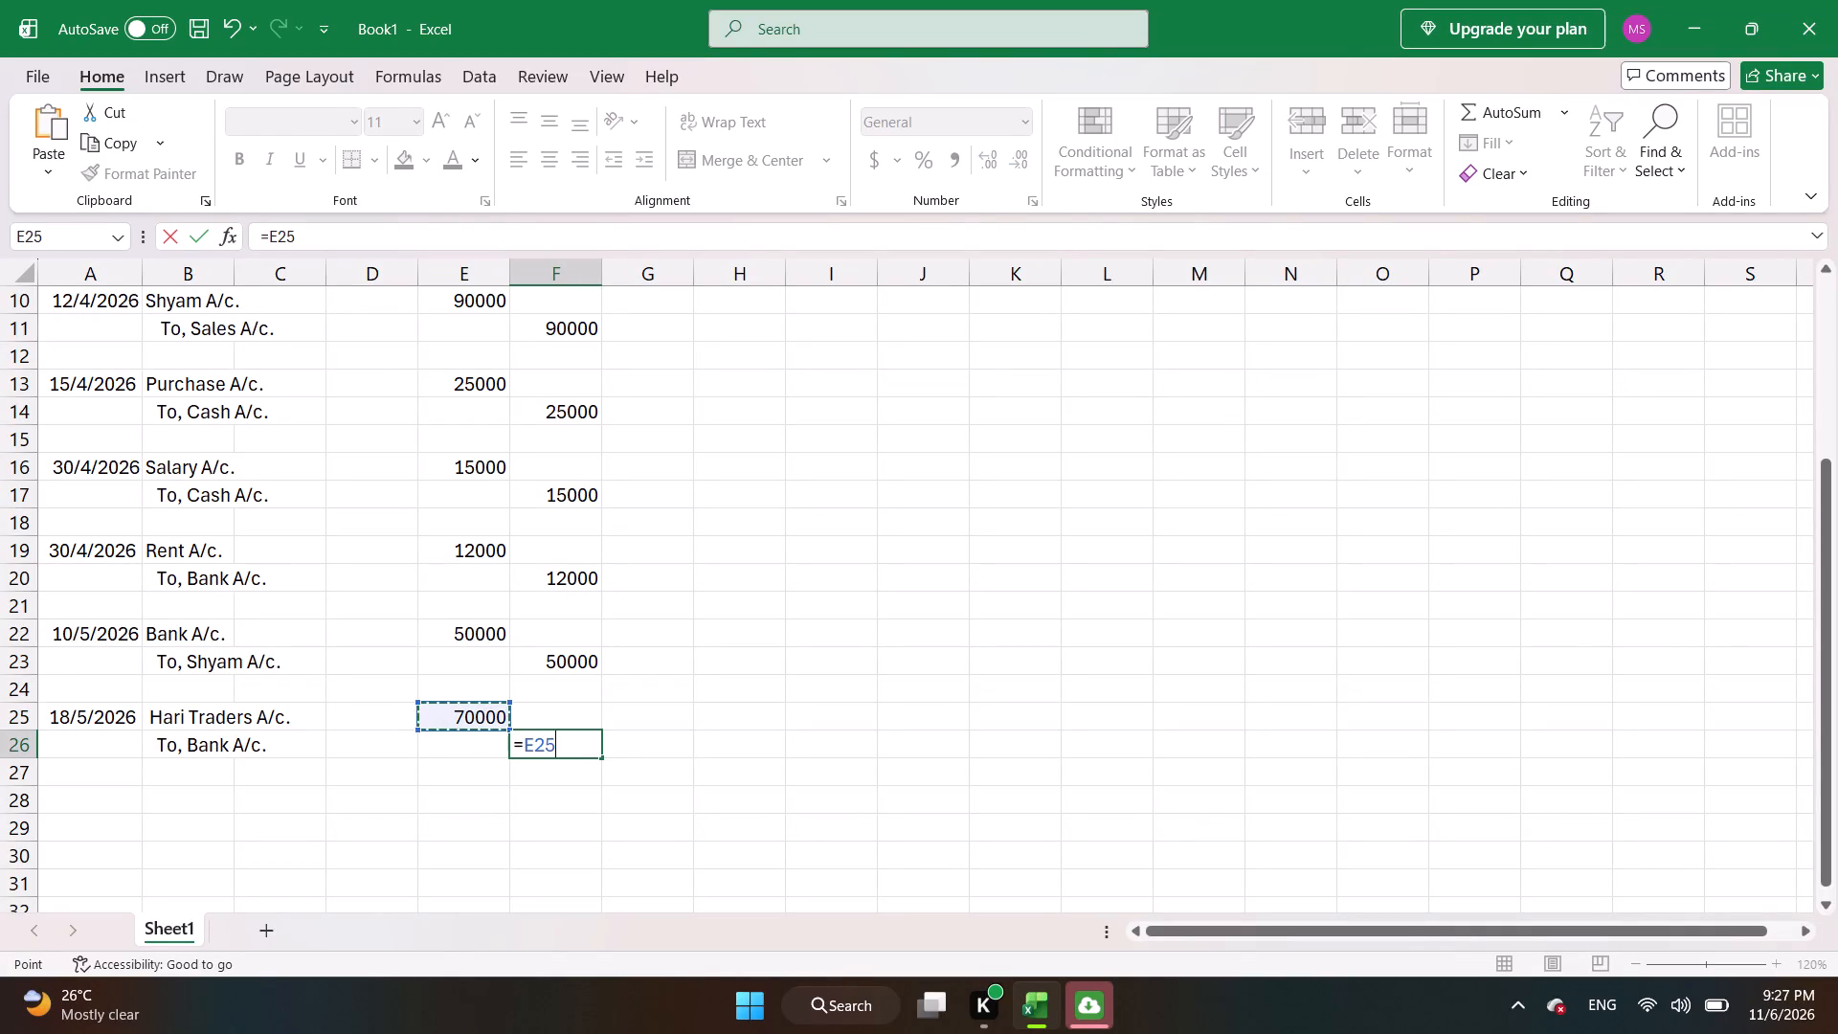
{"action": "key", "text": "Return"}
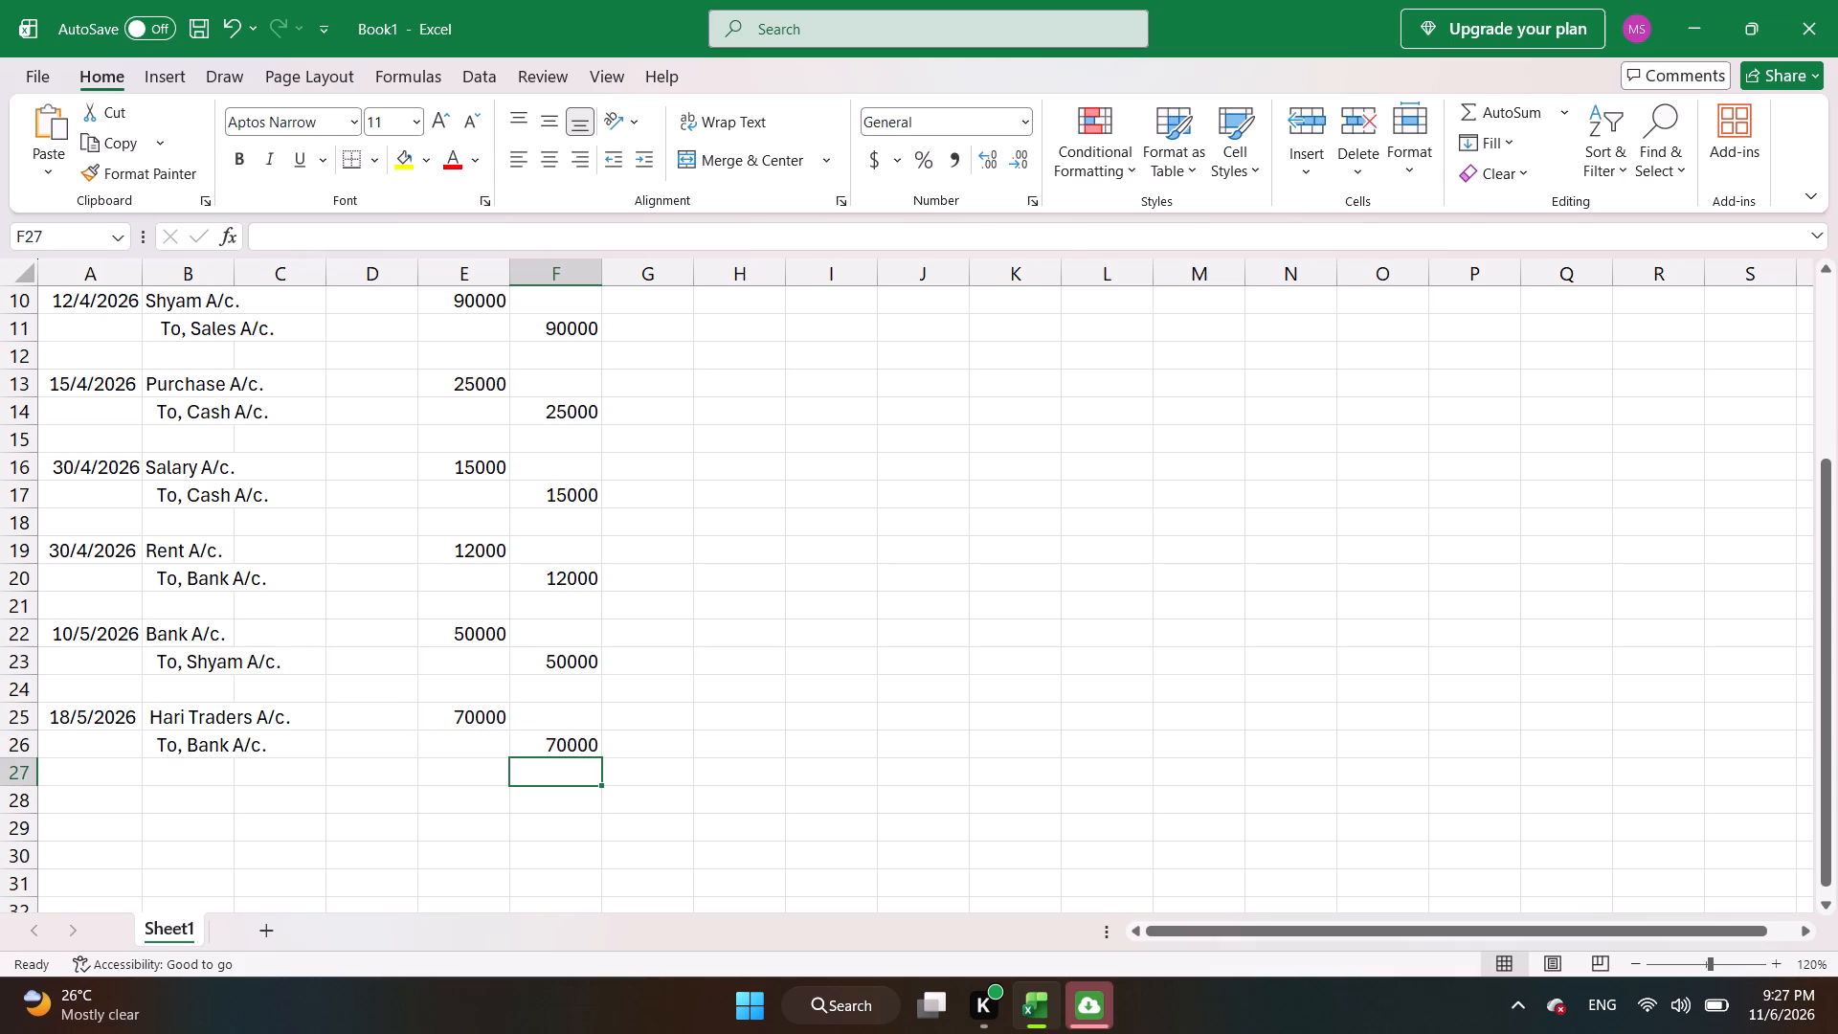
Enter the date 25/5/2026 in cell A28 with a four-digit year for the next journal entry.
{"action": "left_click", "coordinate": [90, 802]}
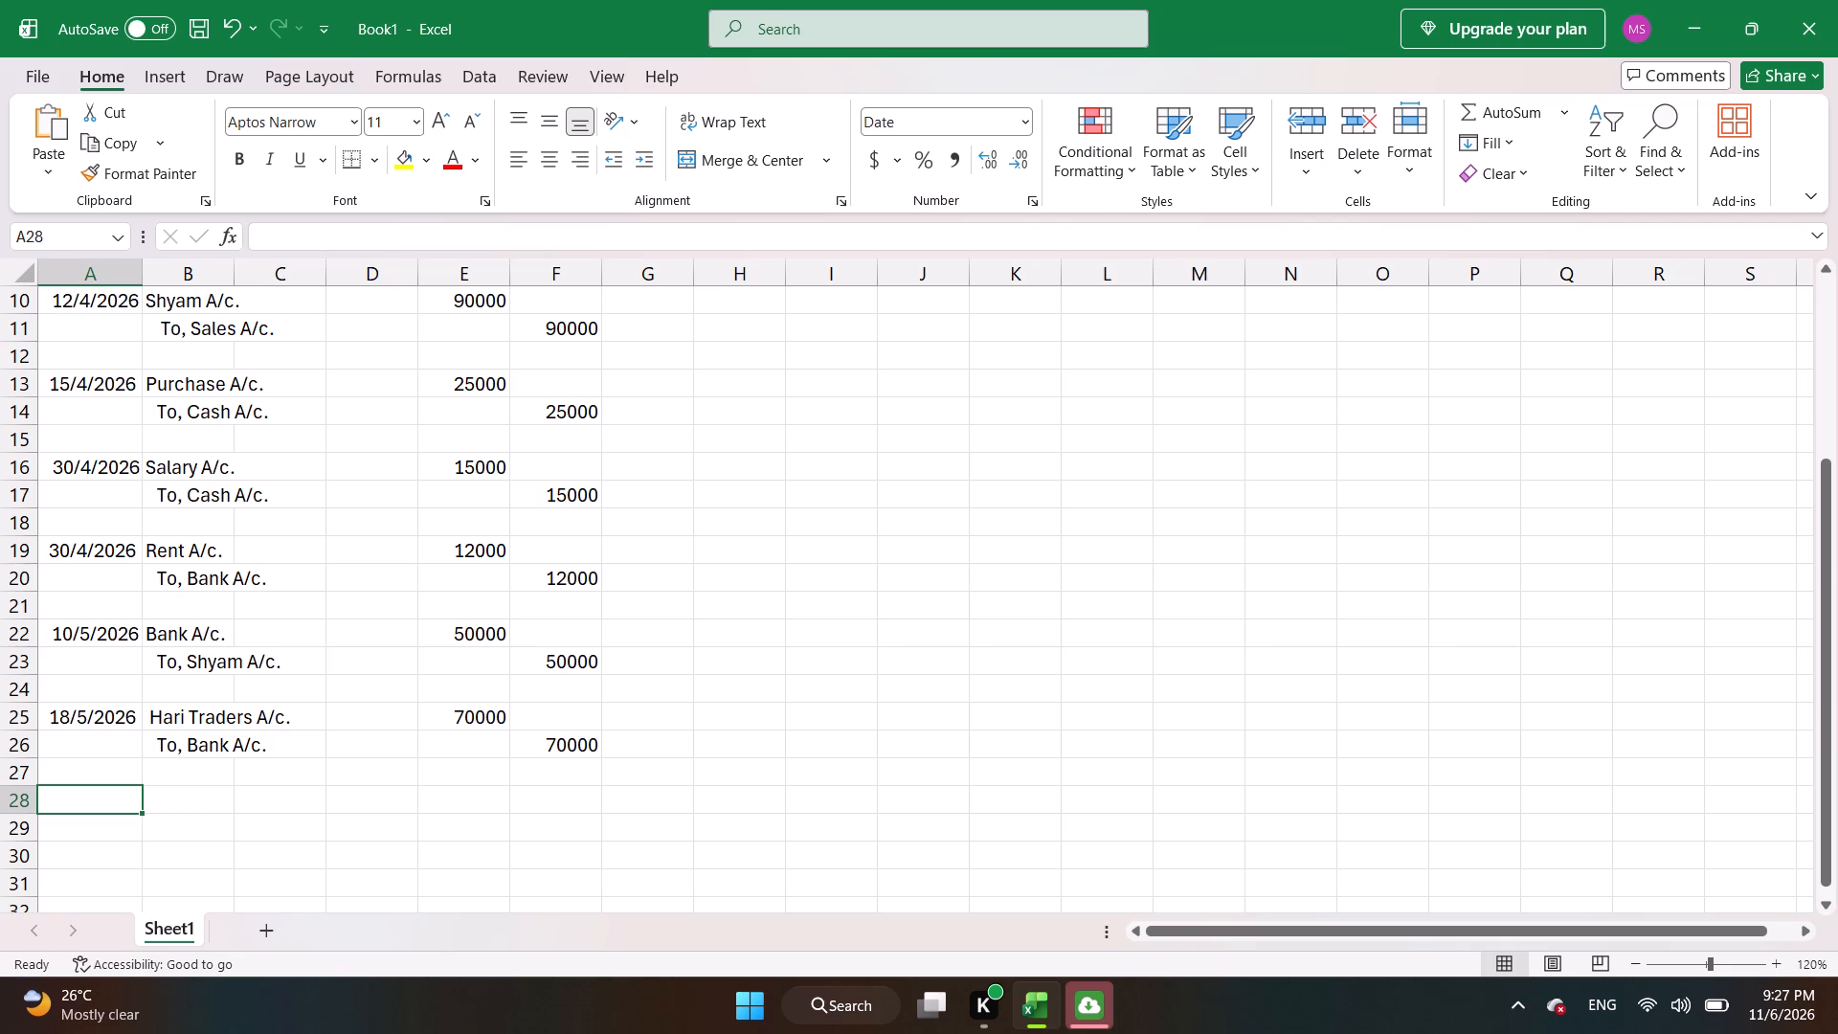
{"action": "type", "text": "25/"}
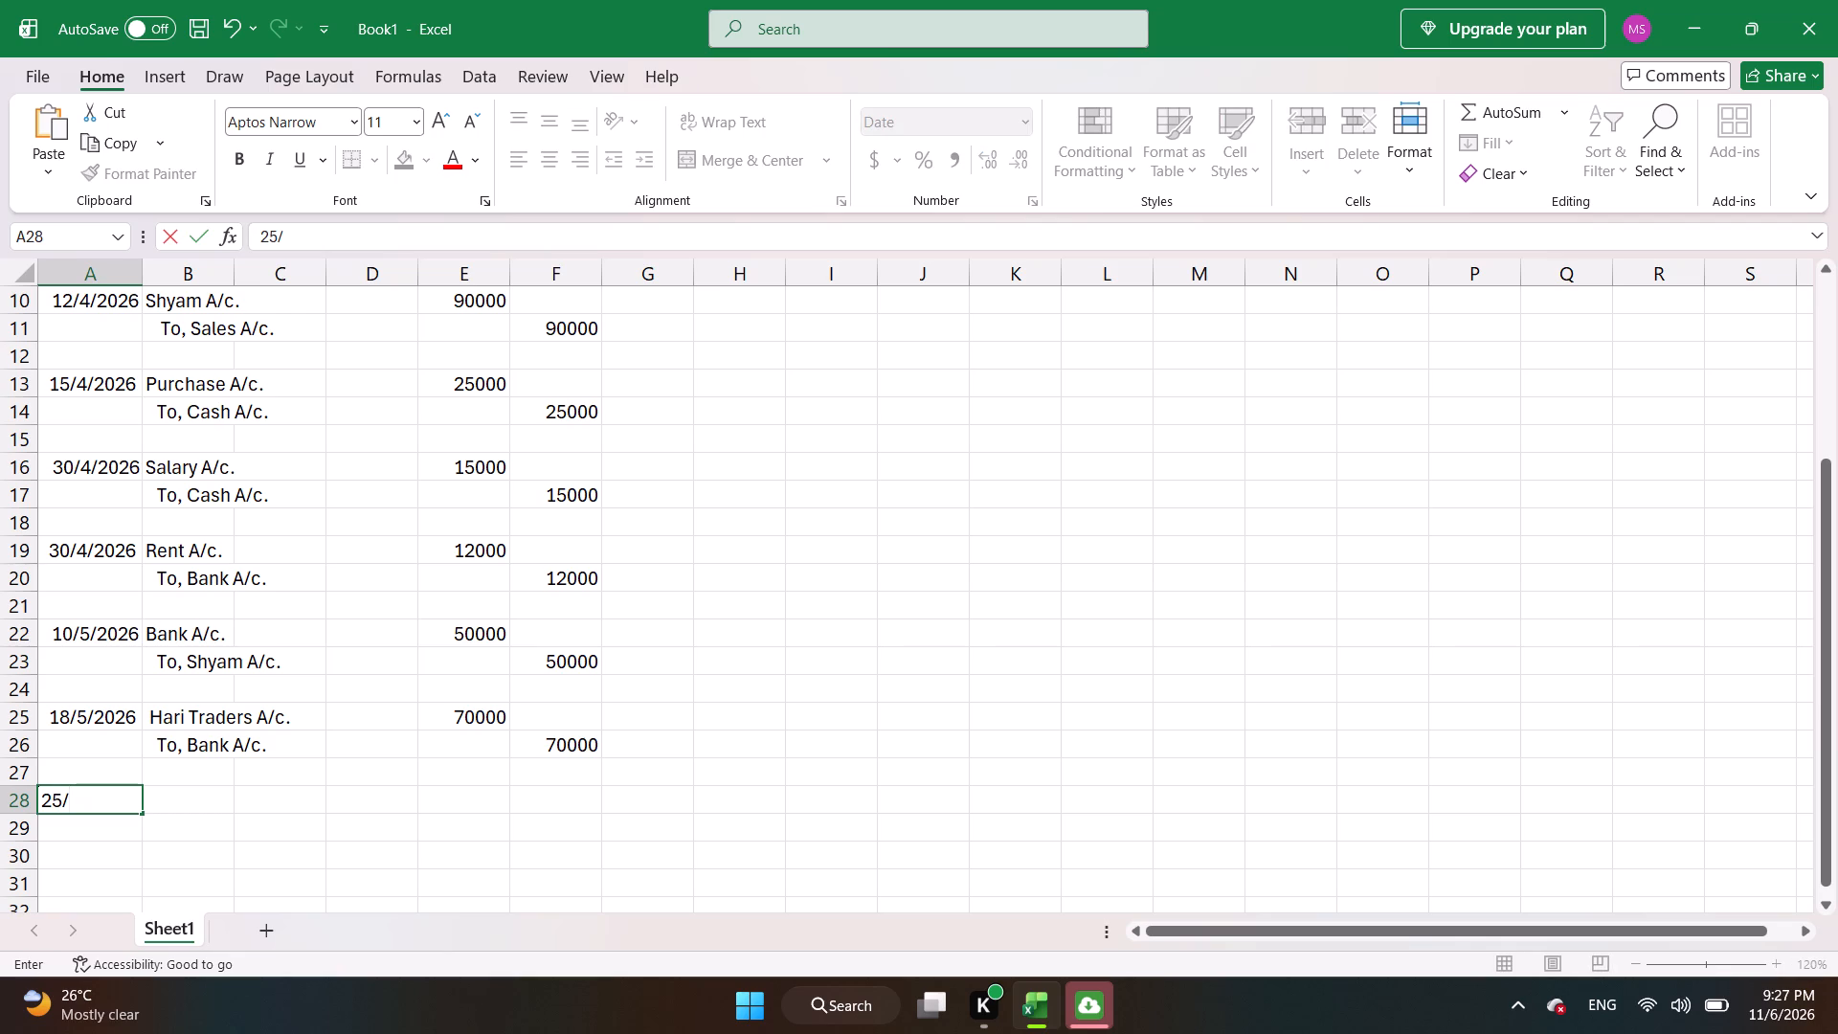
{"action": "type", "text": "5/26"}
{"action": "key", "text": "Return"}
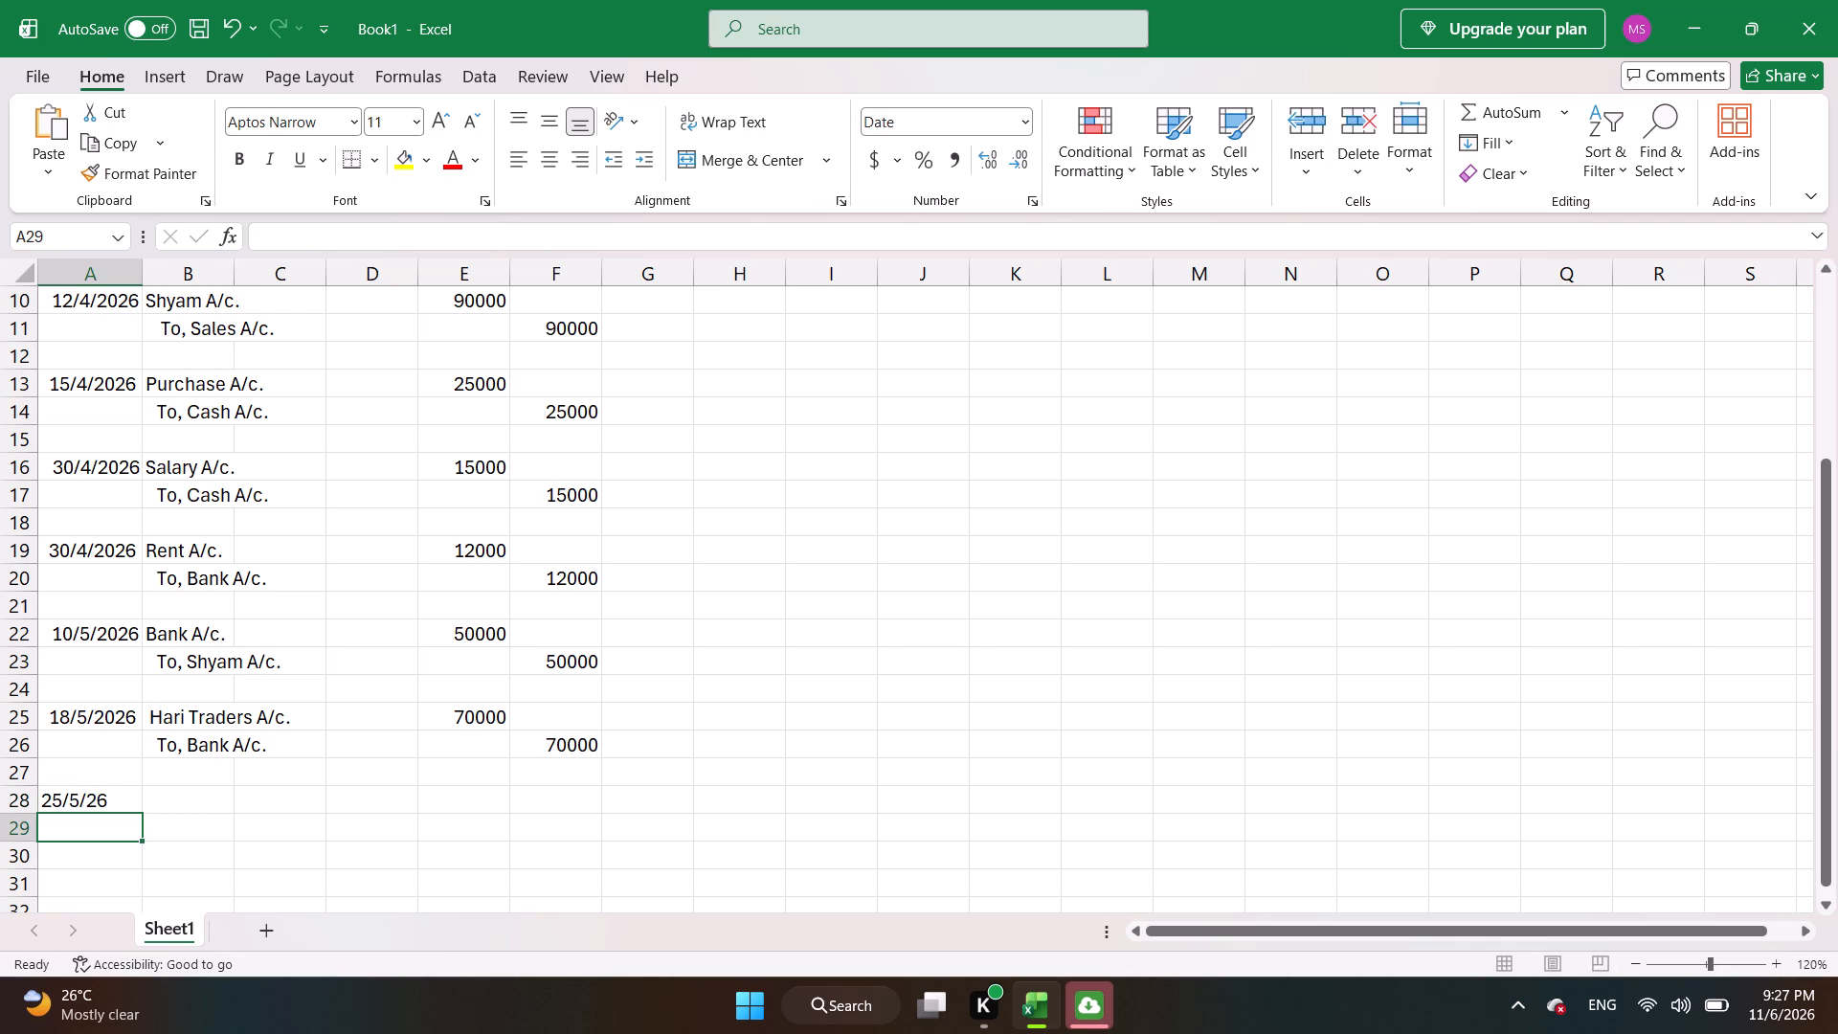
{"action": "left_click", "coordinate": [91, 793]}
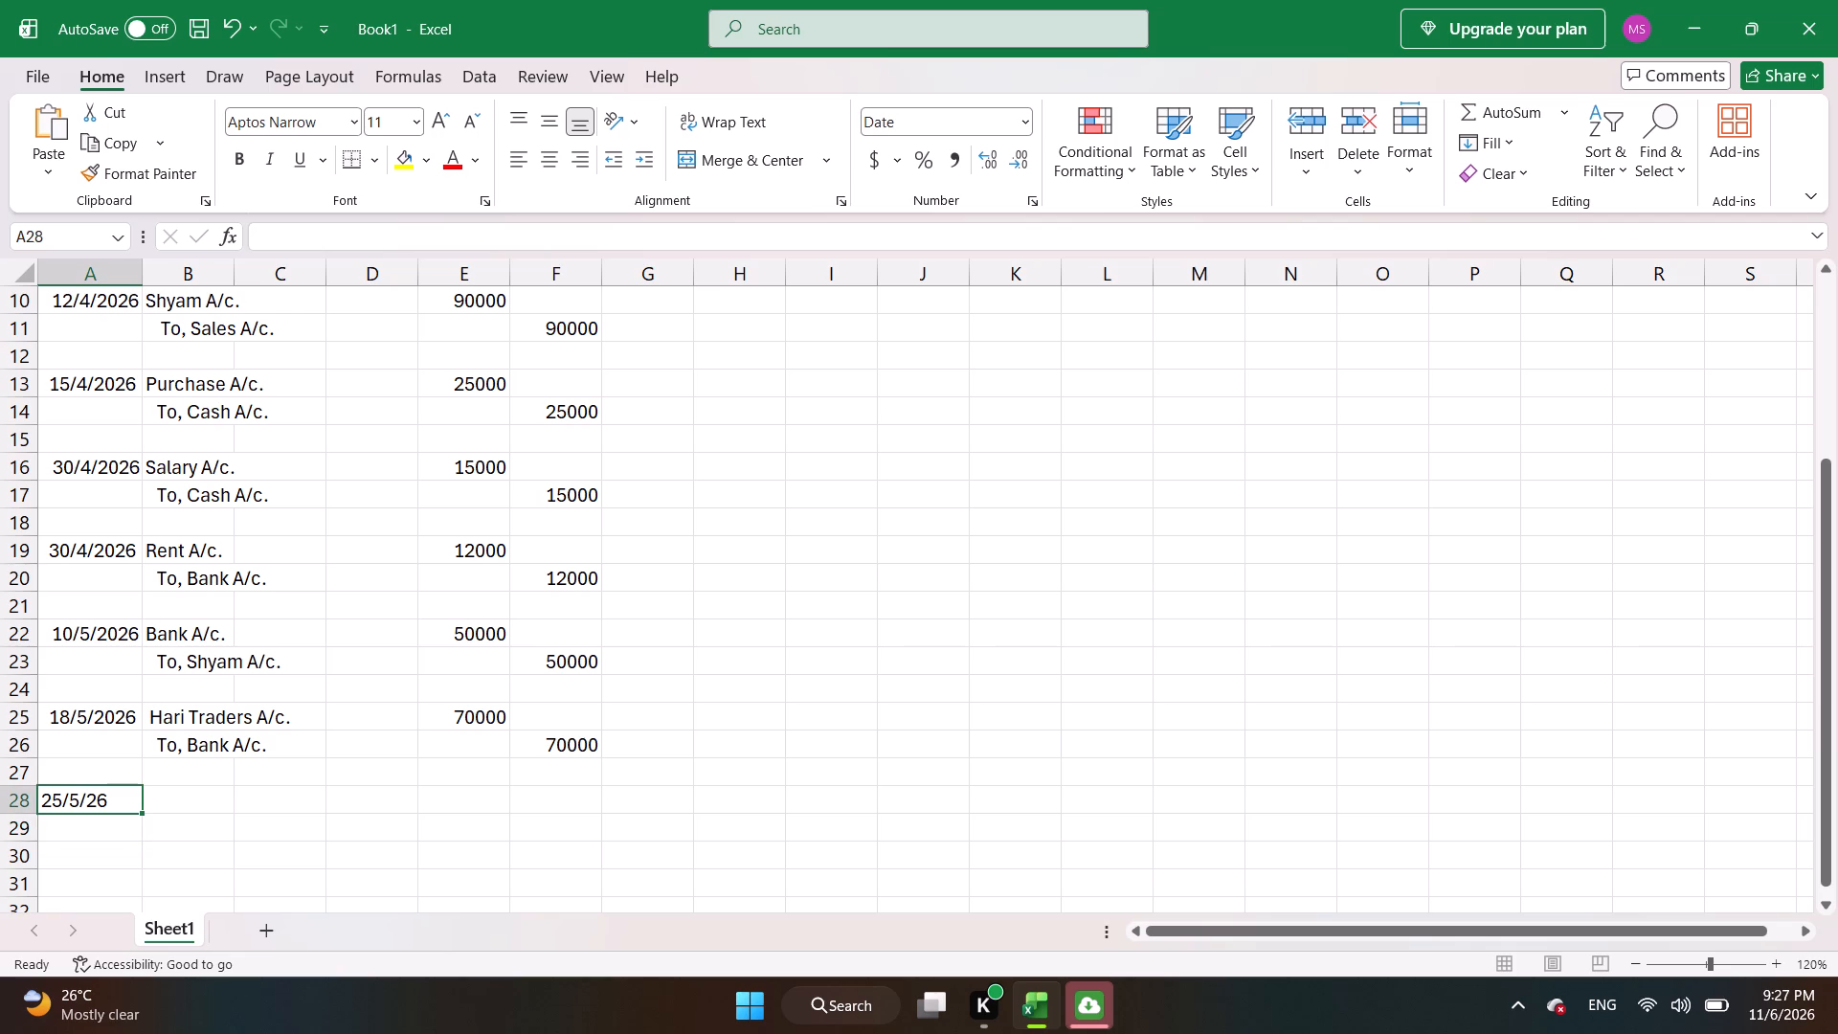
{"action": "left_click", "coordinate": [211, 810]}
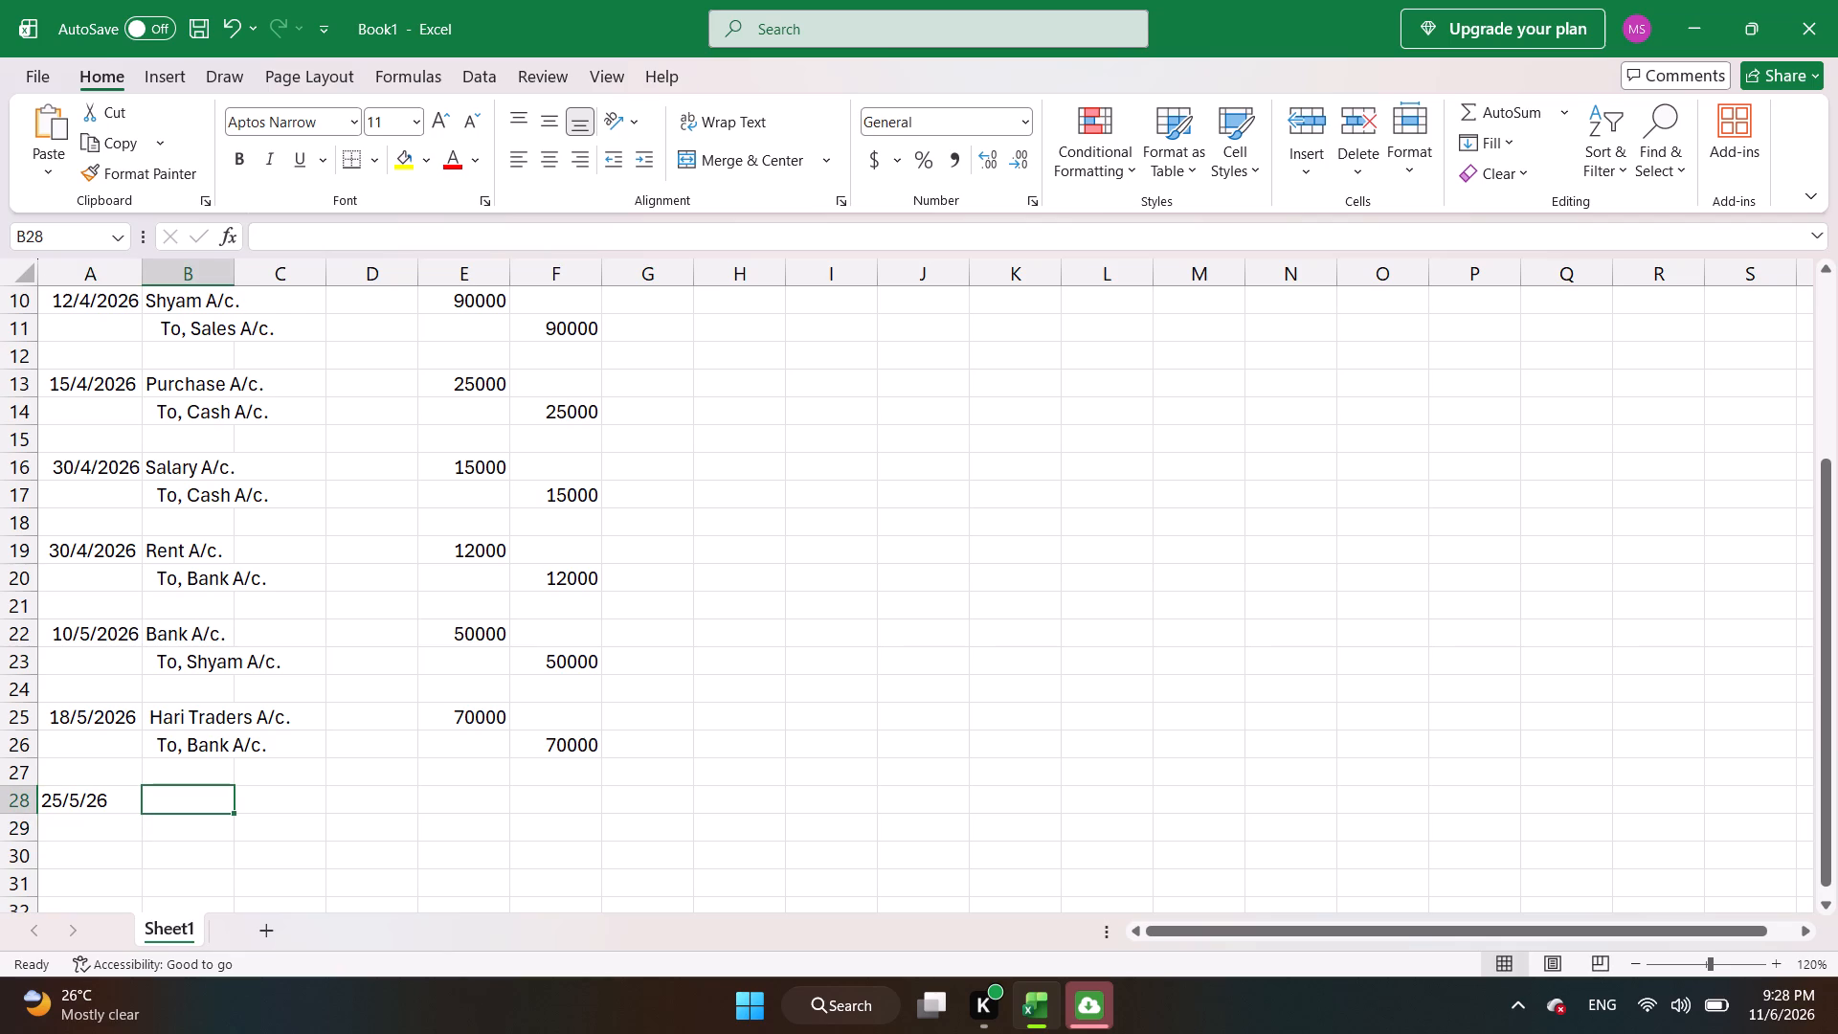
{"action": "left_click", "coordinate": [94, 802]}
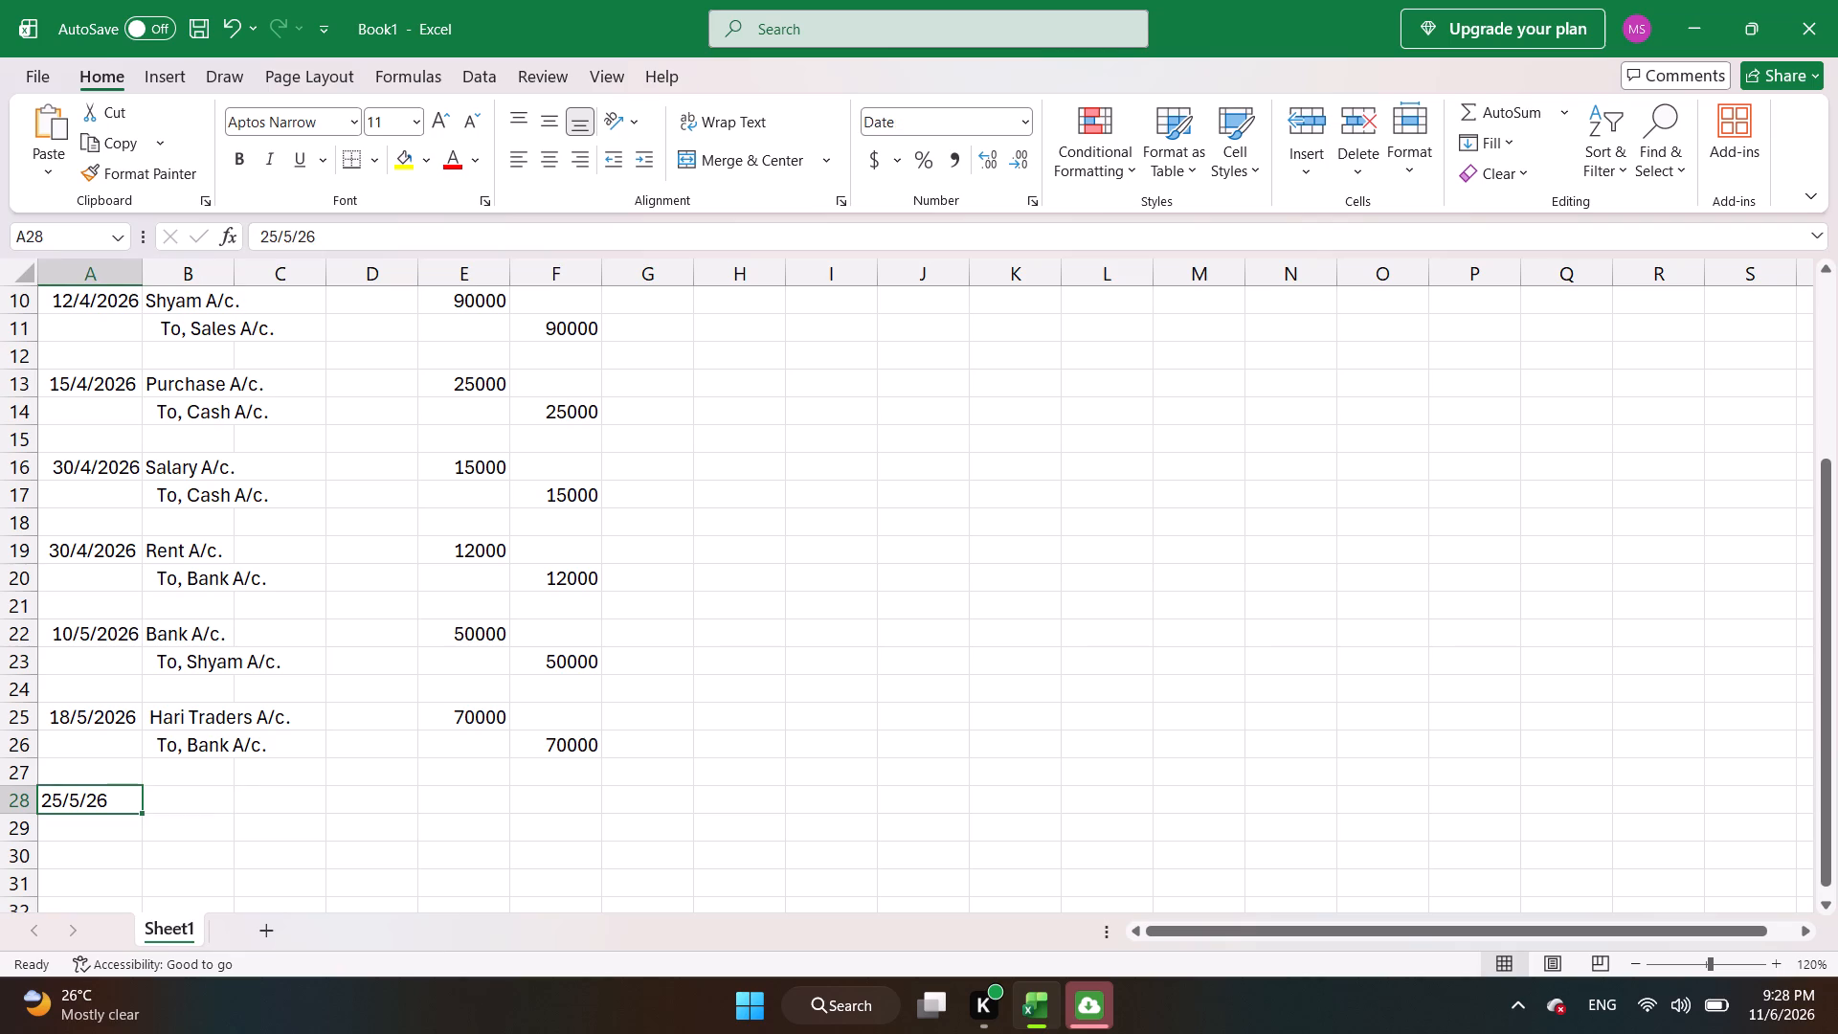
{"action": "left_click", "coordinate": [346, 242]}
{"action": "key", "text": "BackSpace"}
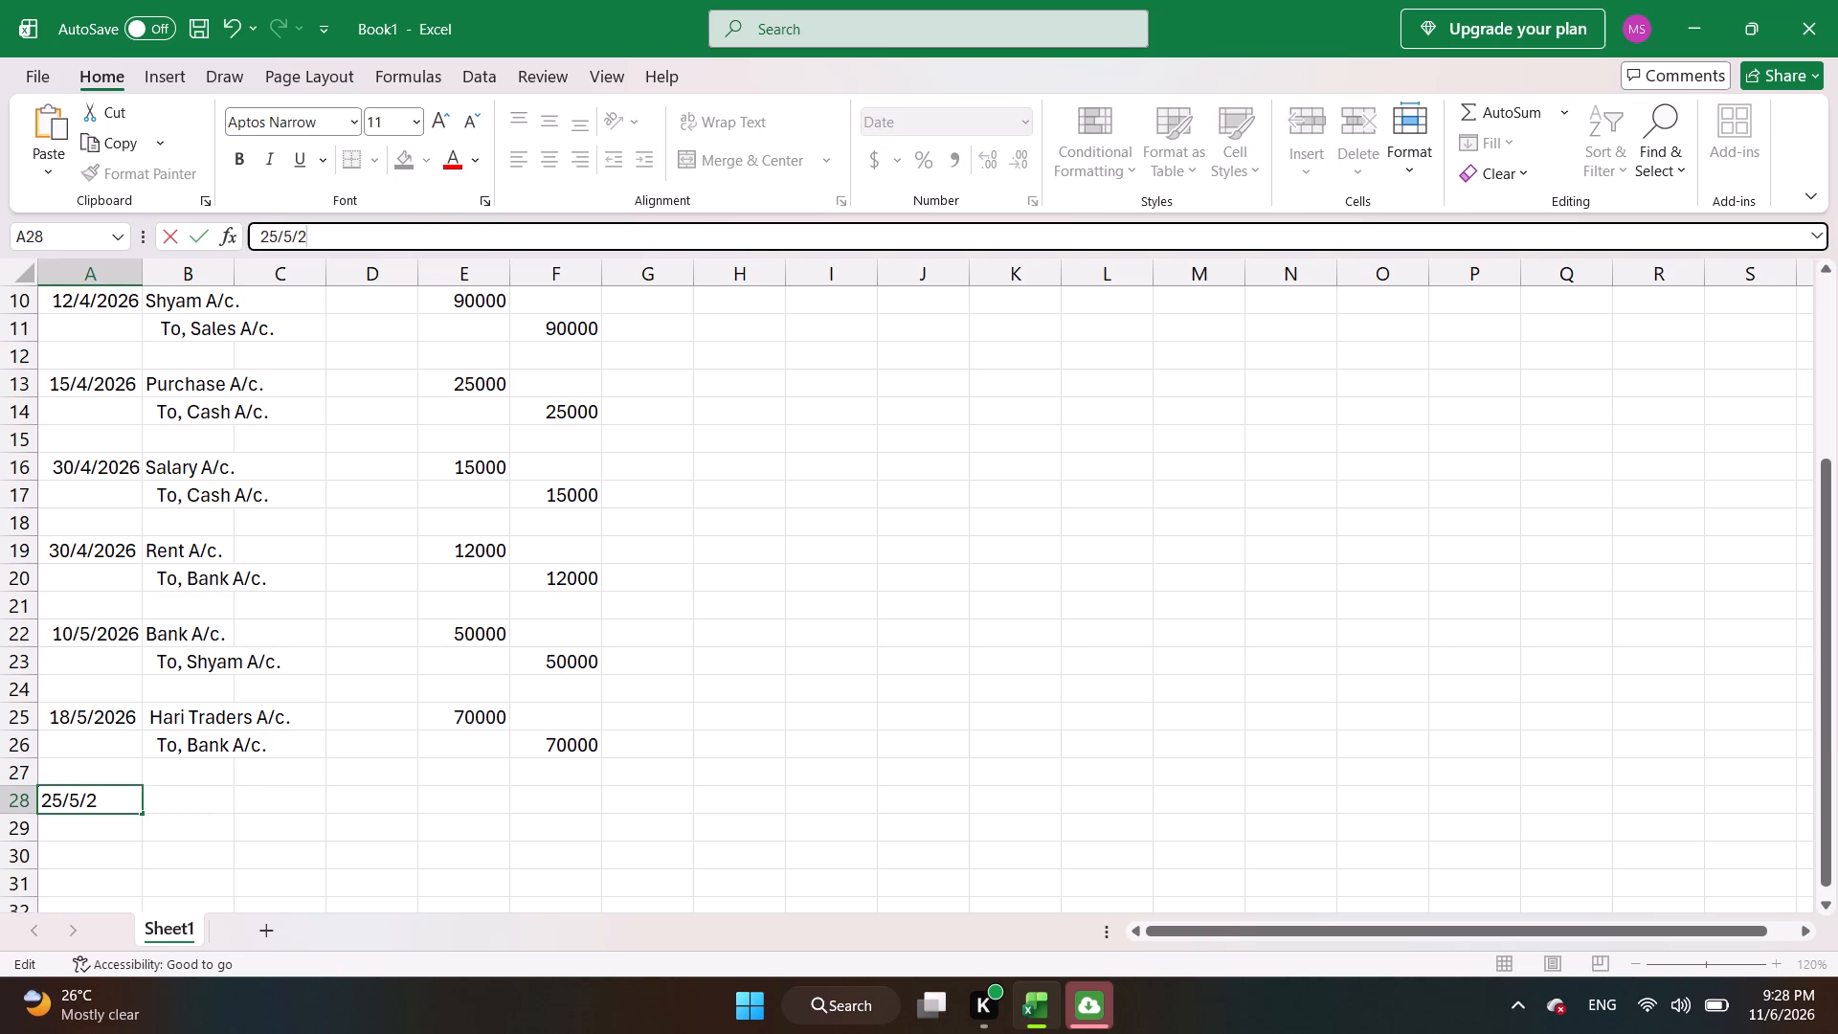
{"action": "type", "text": "026"}
{"action": "key", "text": "Return"}
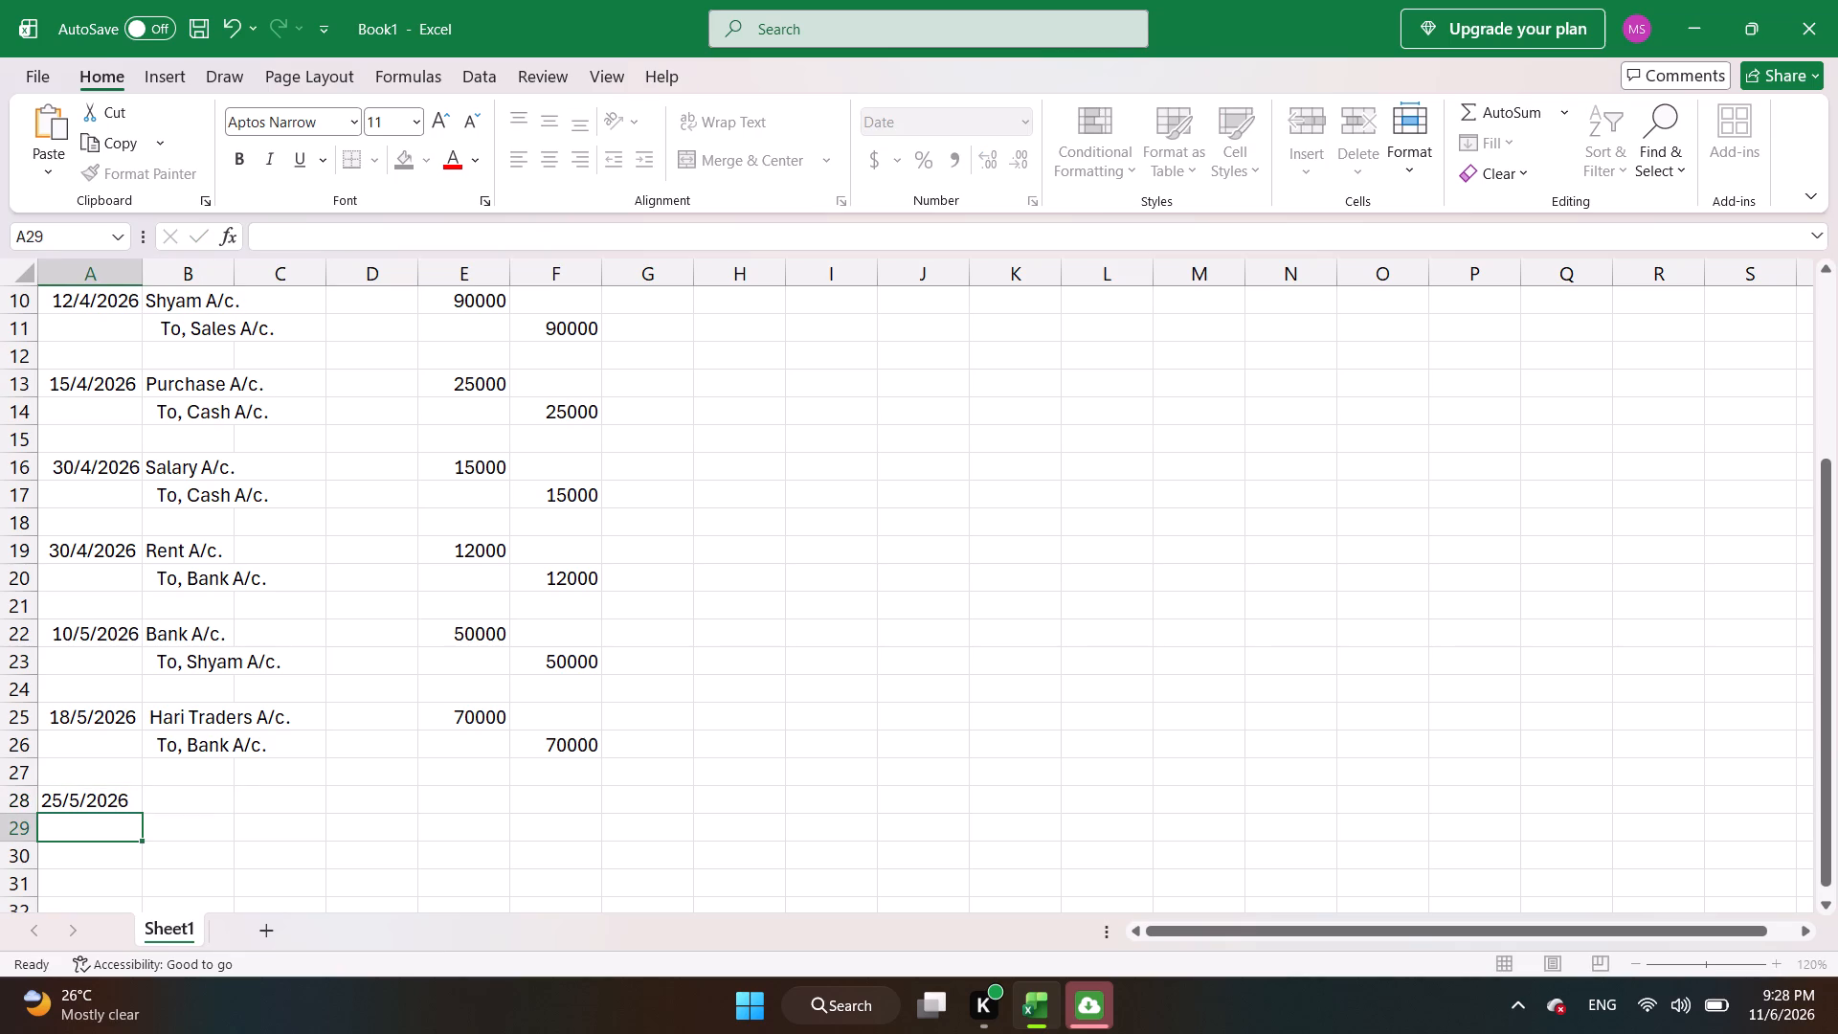
Check the number format options of the date in A4 against the new date in A28.
{"action": "left_click", "coordinate": [123, 809]}
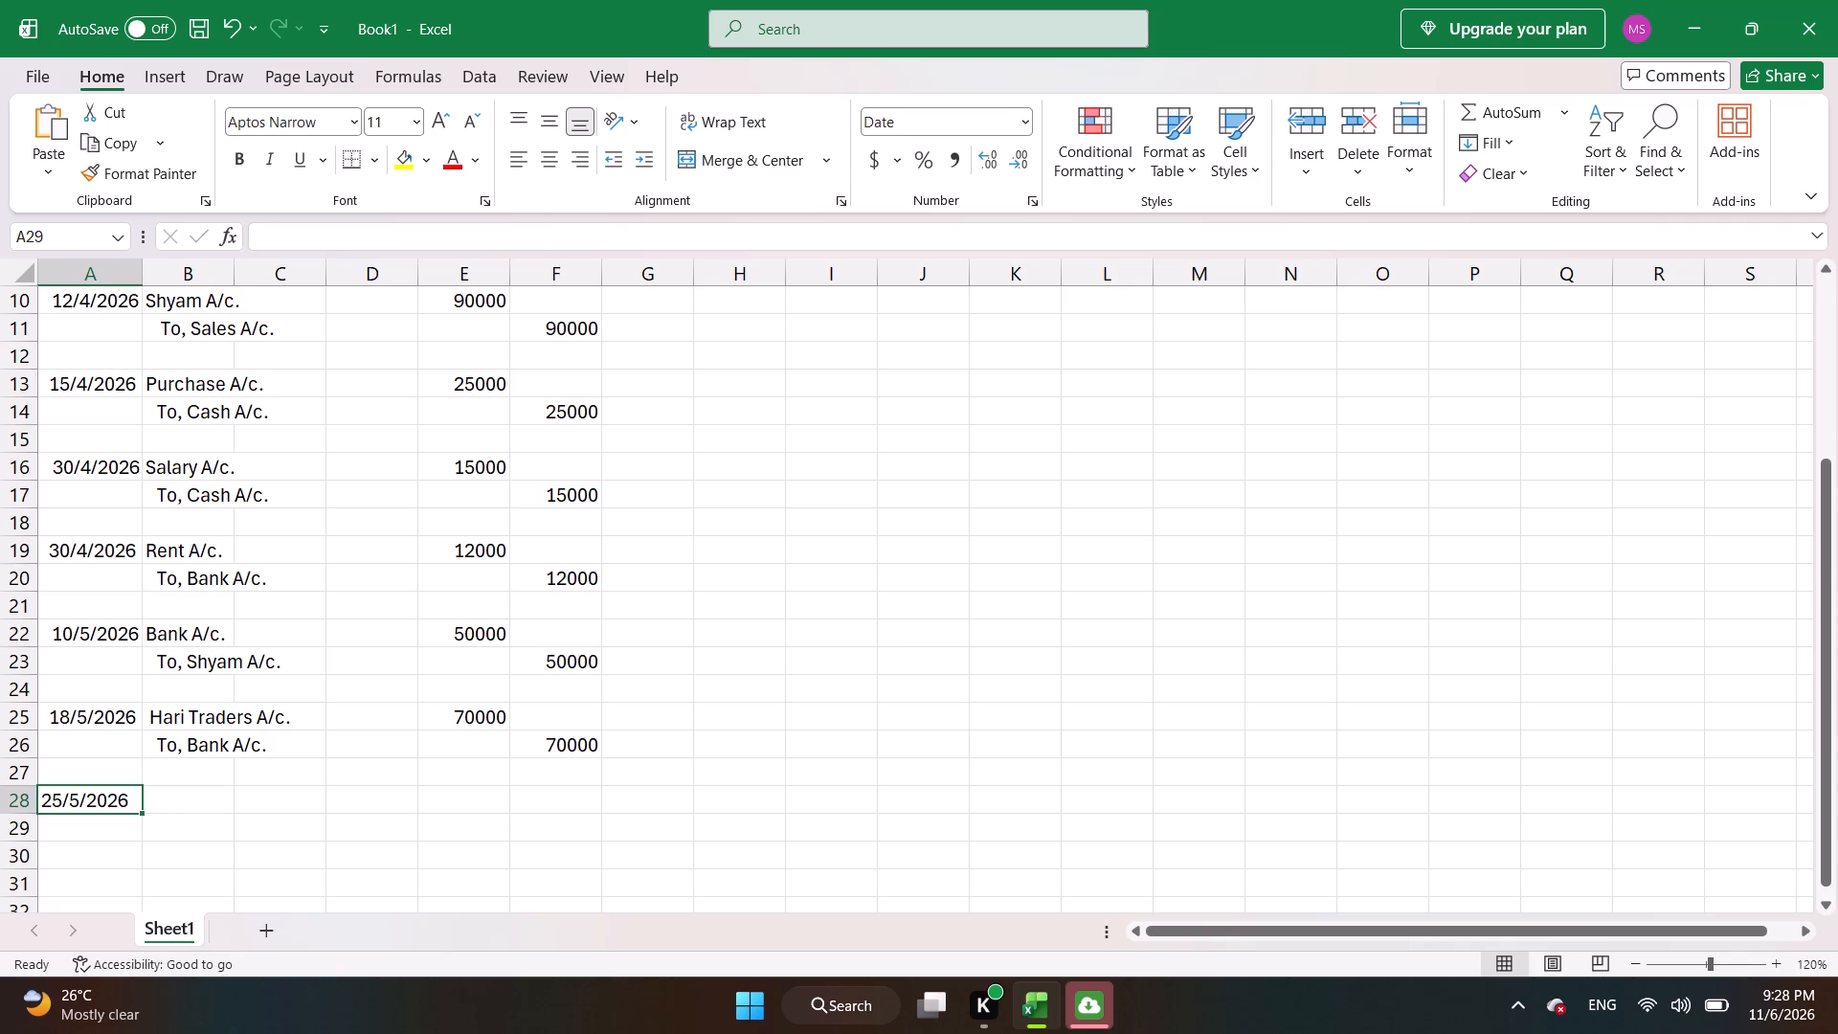
{"action": "scroll", "coordinate": [270, 843], "scroll_direction": "up", "scroll_amount": 2}
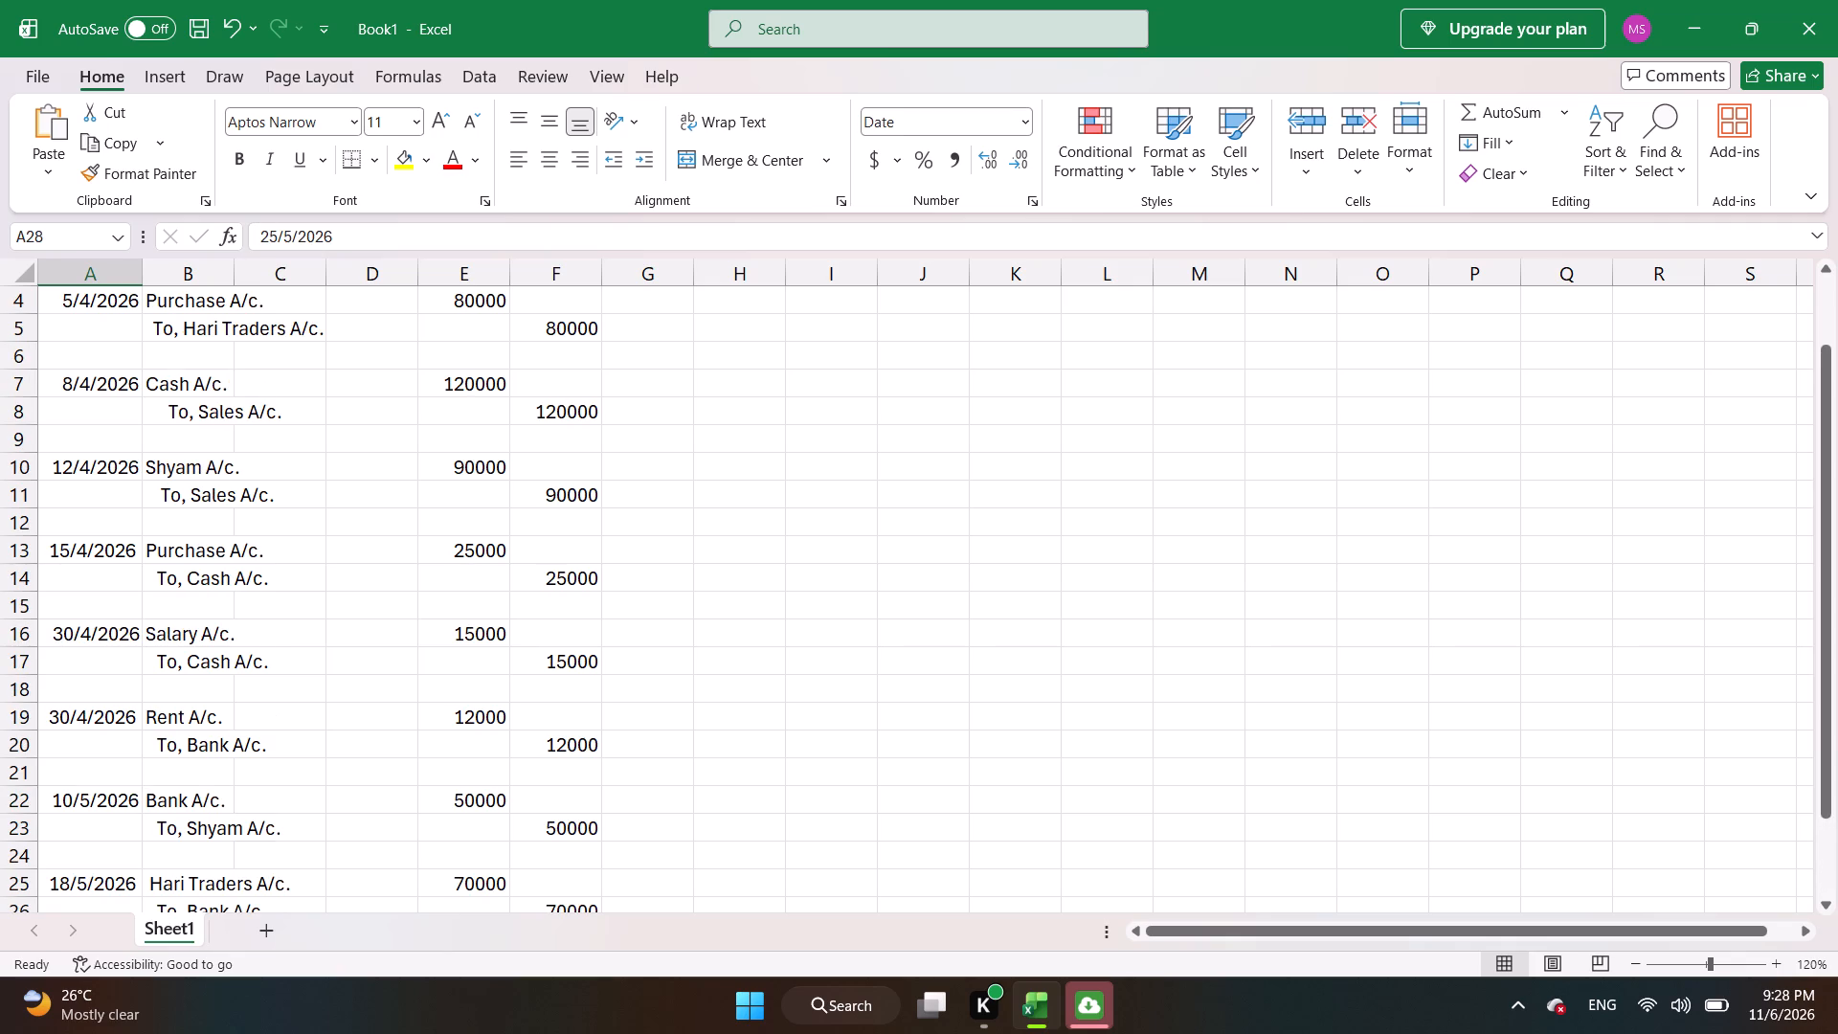
{"action": "scroll", "coordinate": [168, 537], "scroll_direction": "up", "scroll_amount": 3}
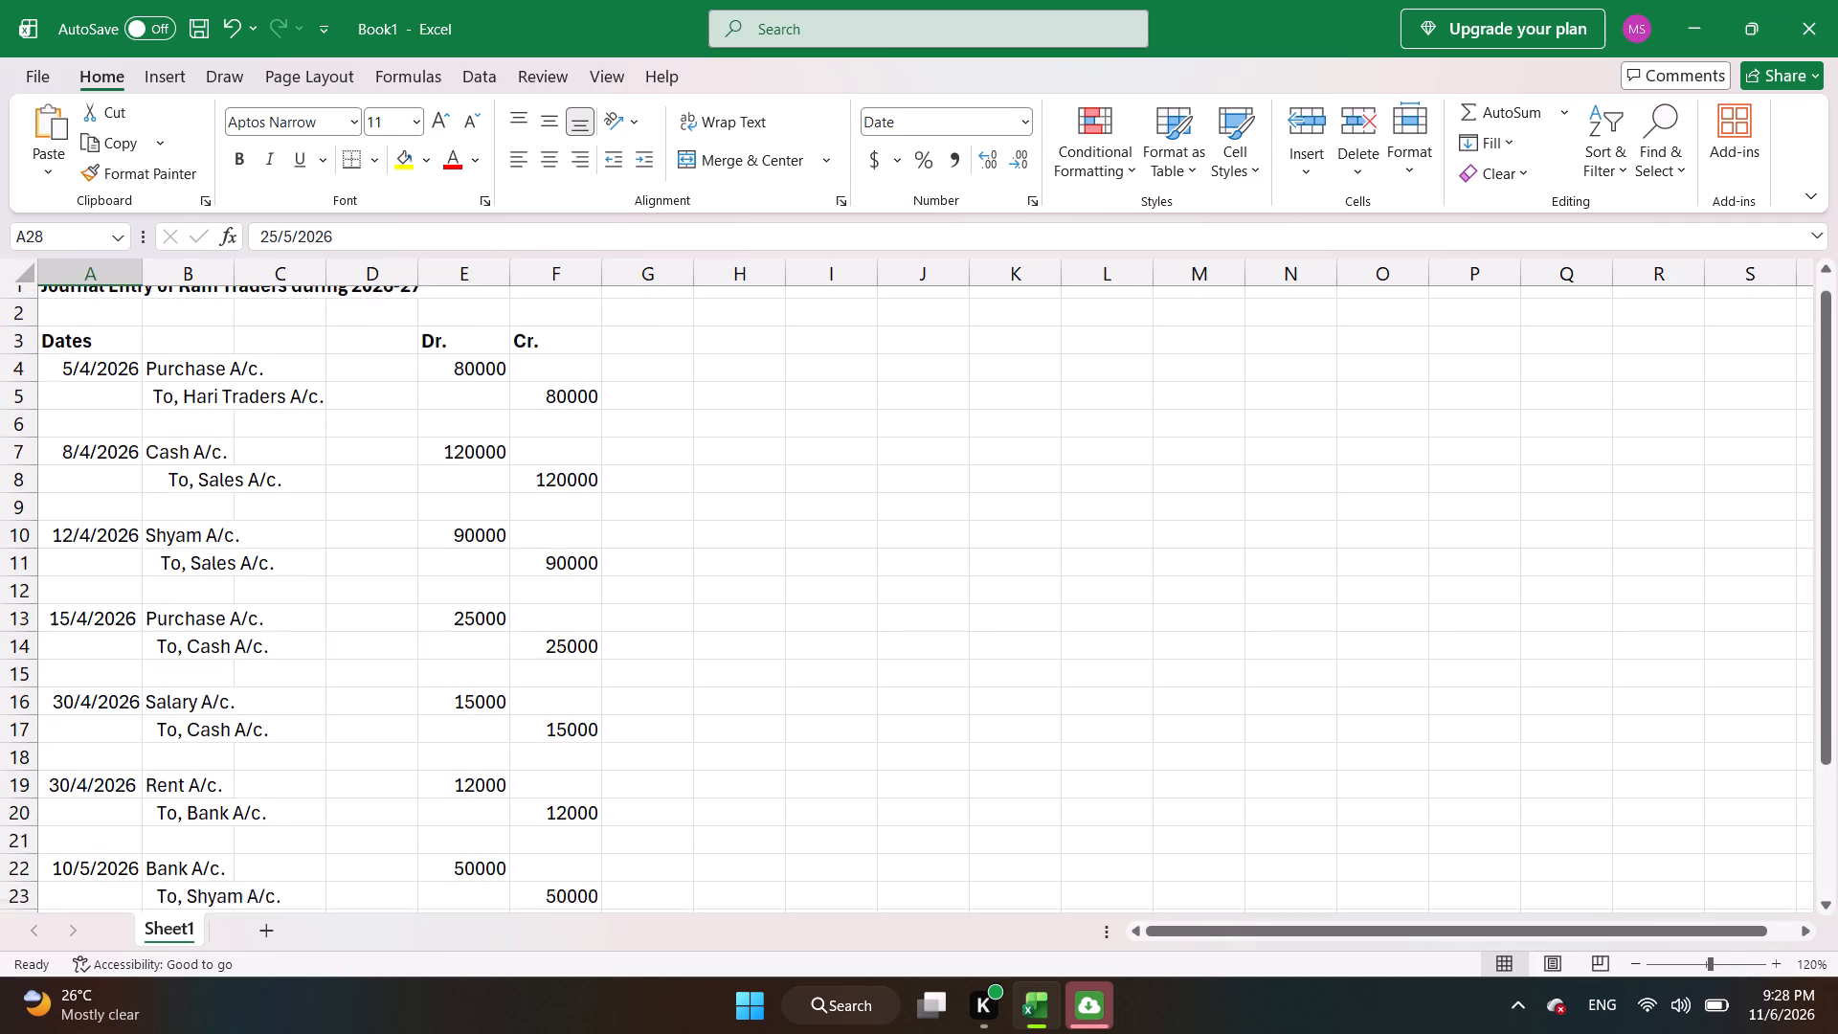
{"action": "left_click", "coordinate": [104, 381]}
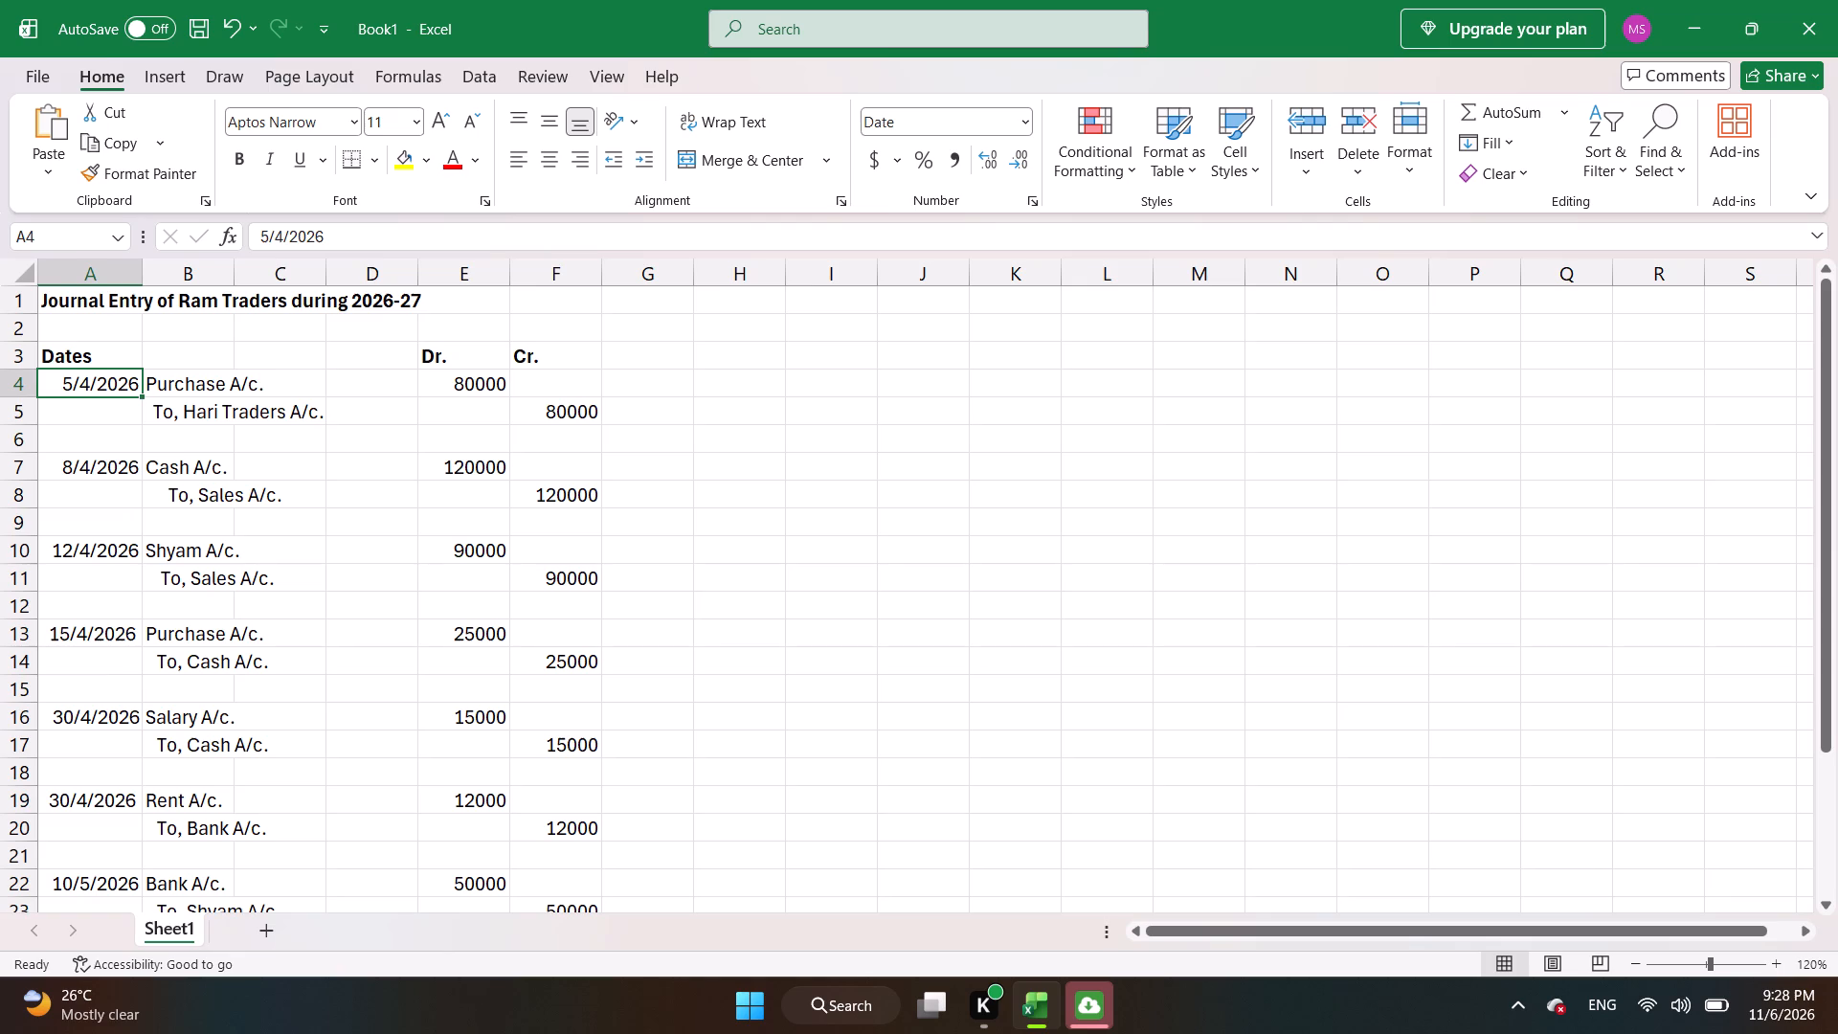
{"action": "left_click", "coordinate": [1024, 114]}
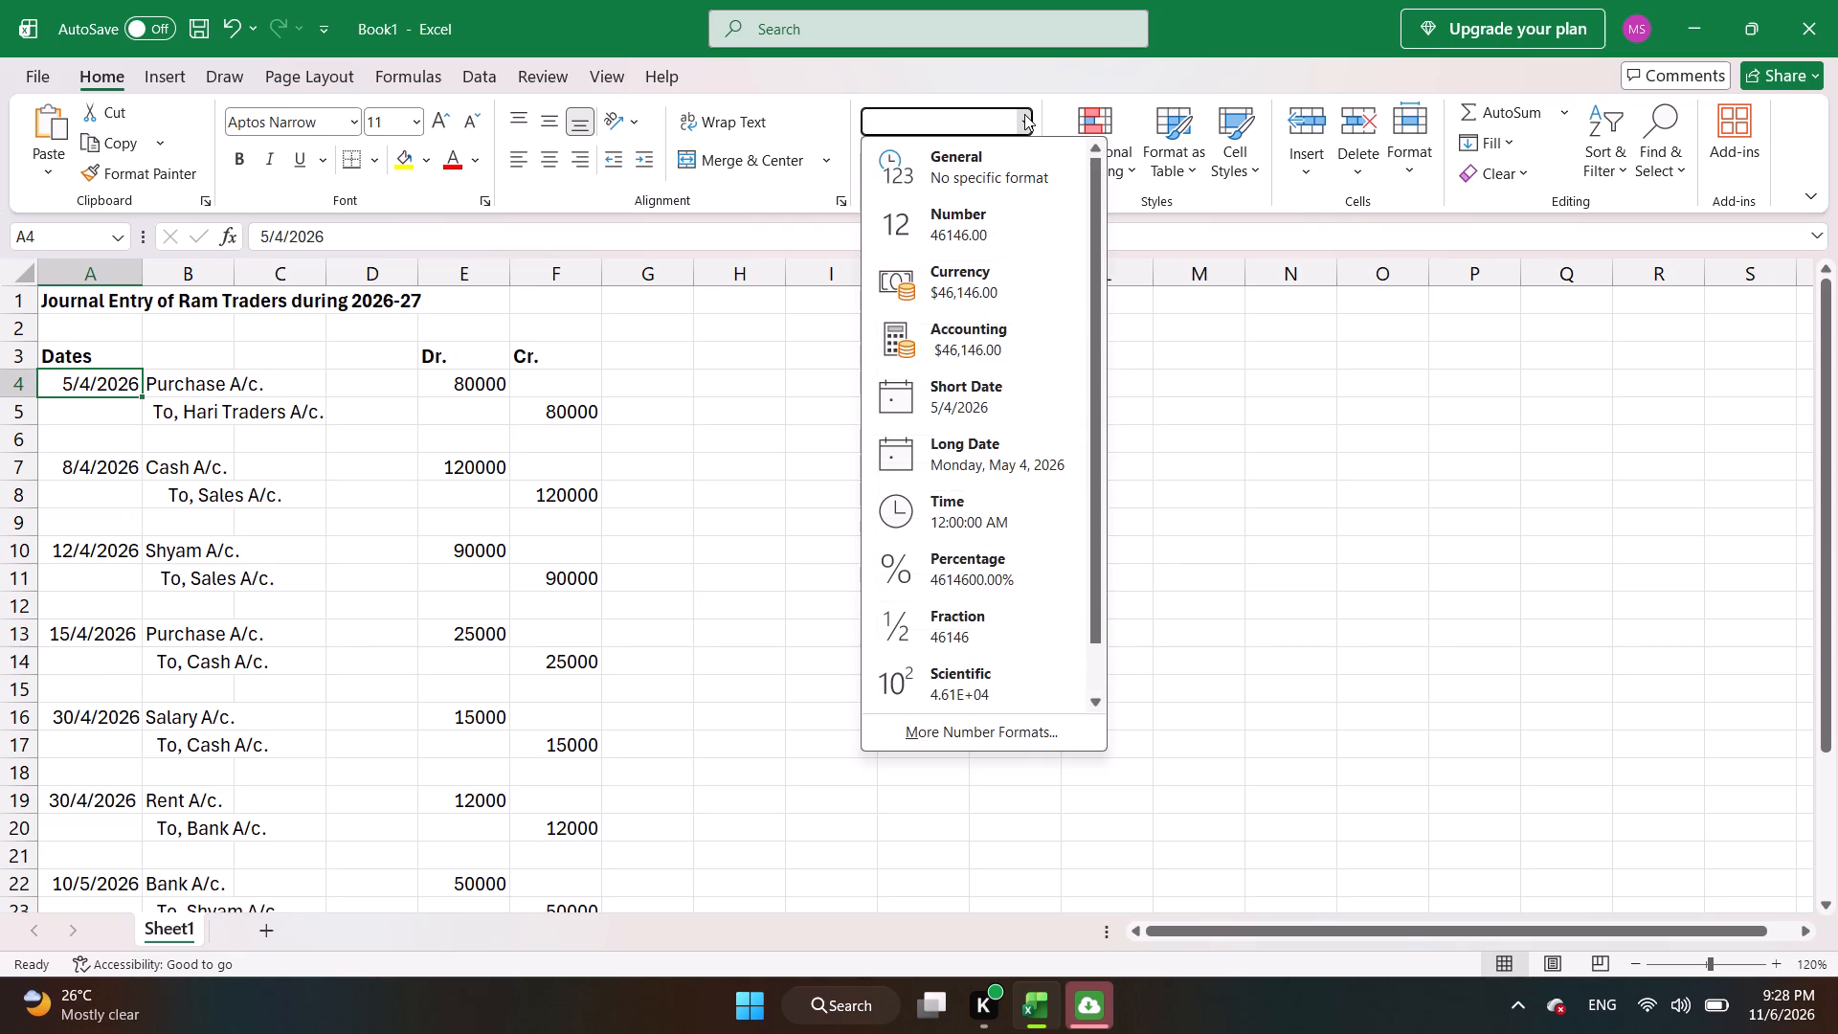
{"action": "left_click", "coordinate": [1024, 114]}
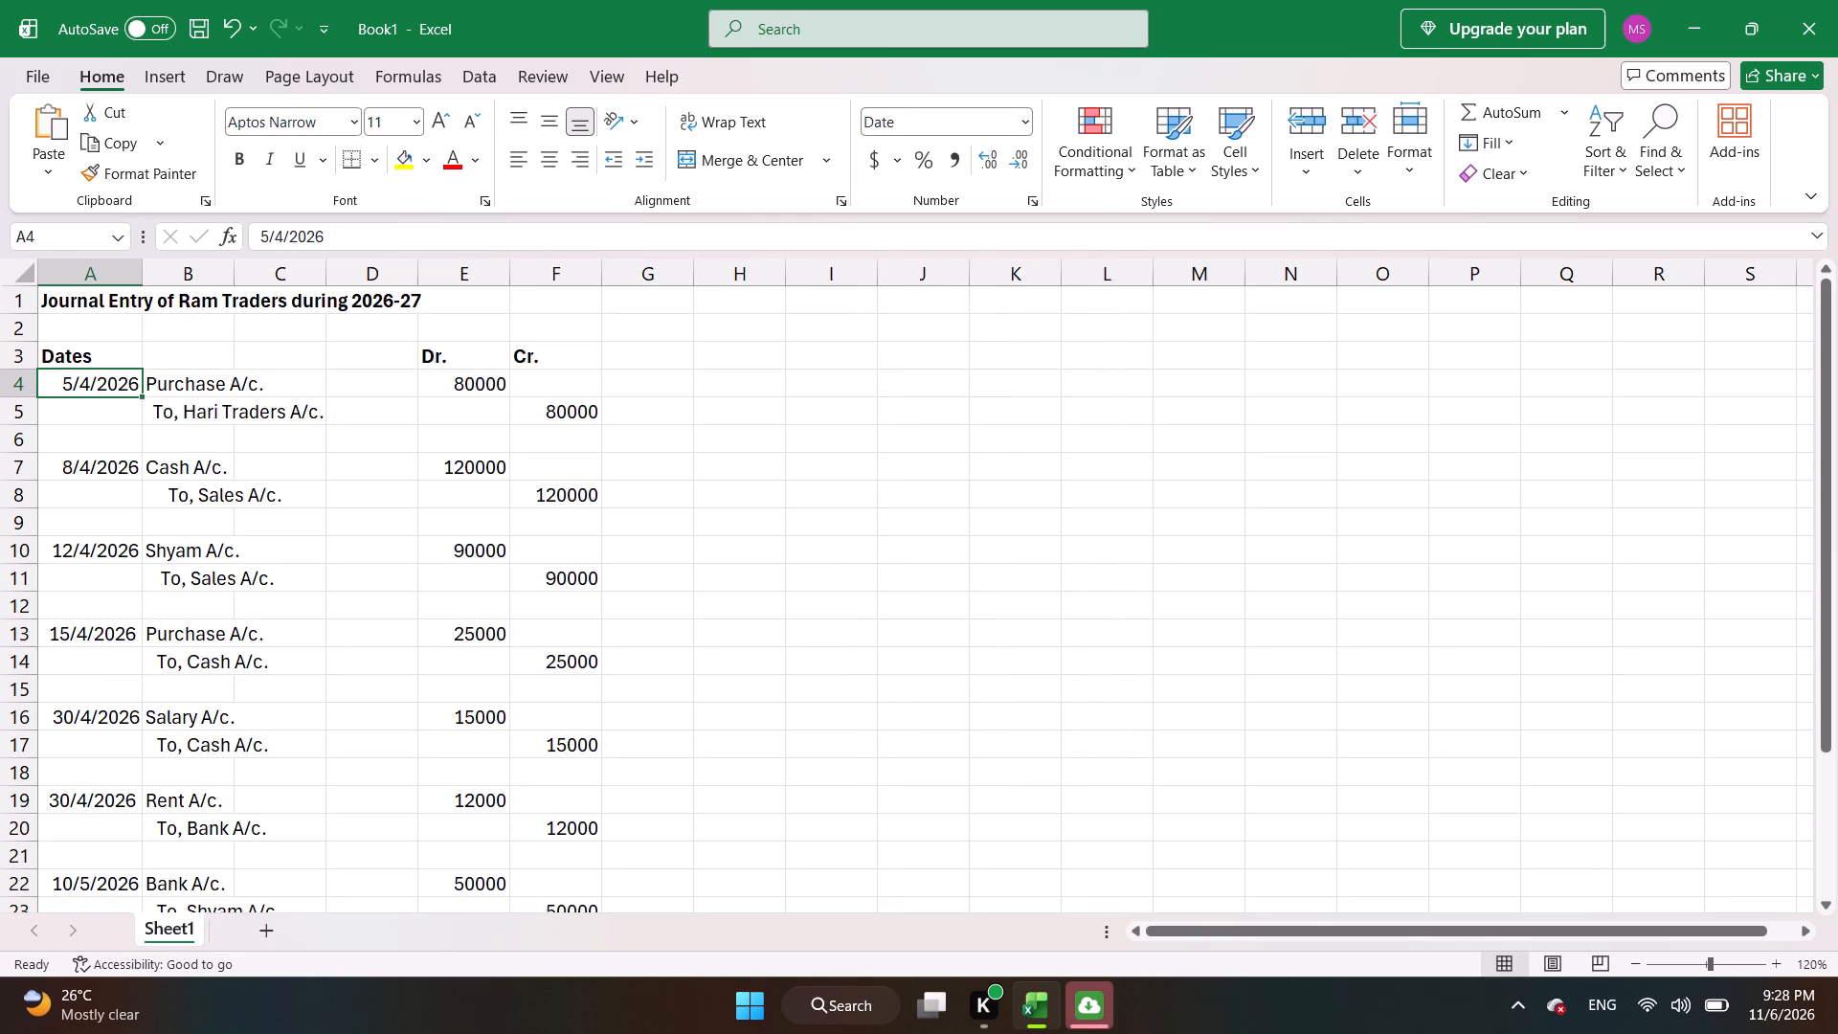
{"action": "scroll", "coordinate": [624, 655], "scroll_direction": "down", "scroll_amount": 6}
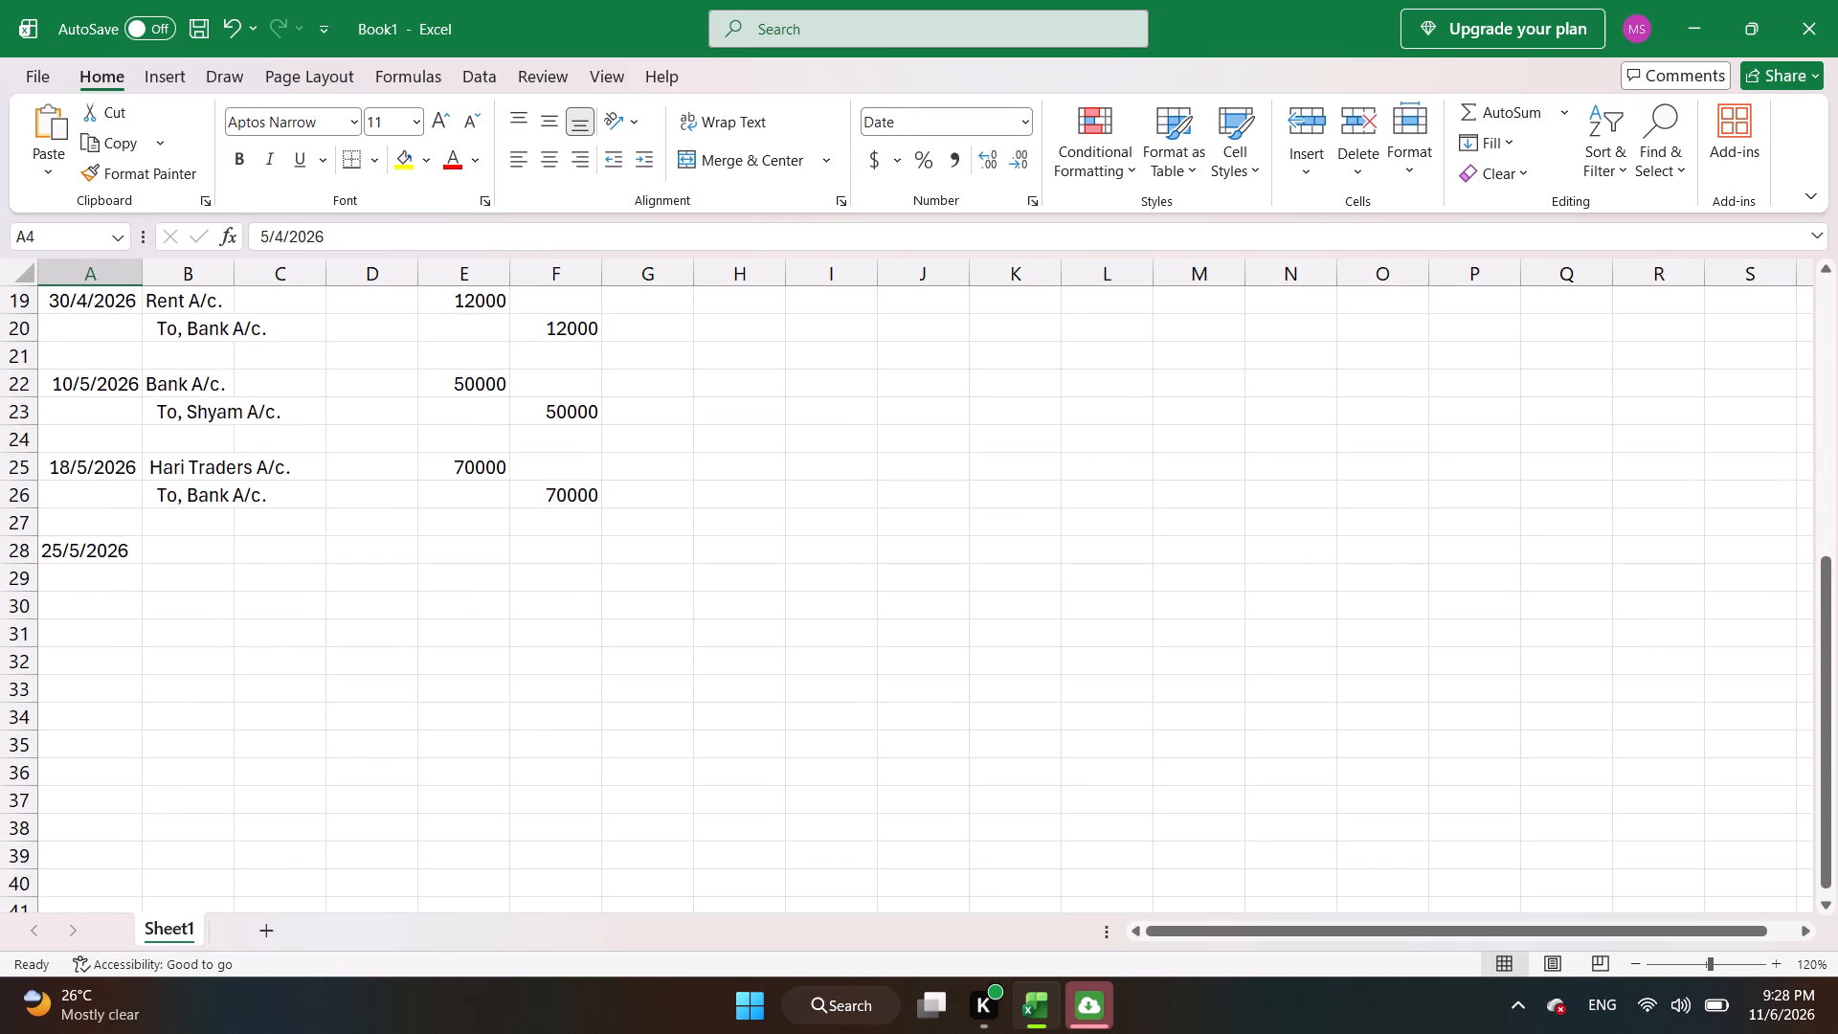
{"action": "left_click", "coordinate": [226, 551]}
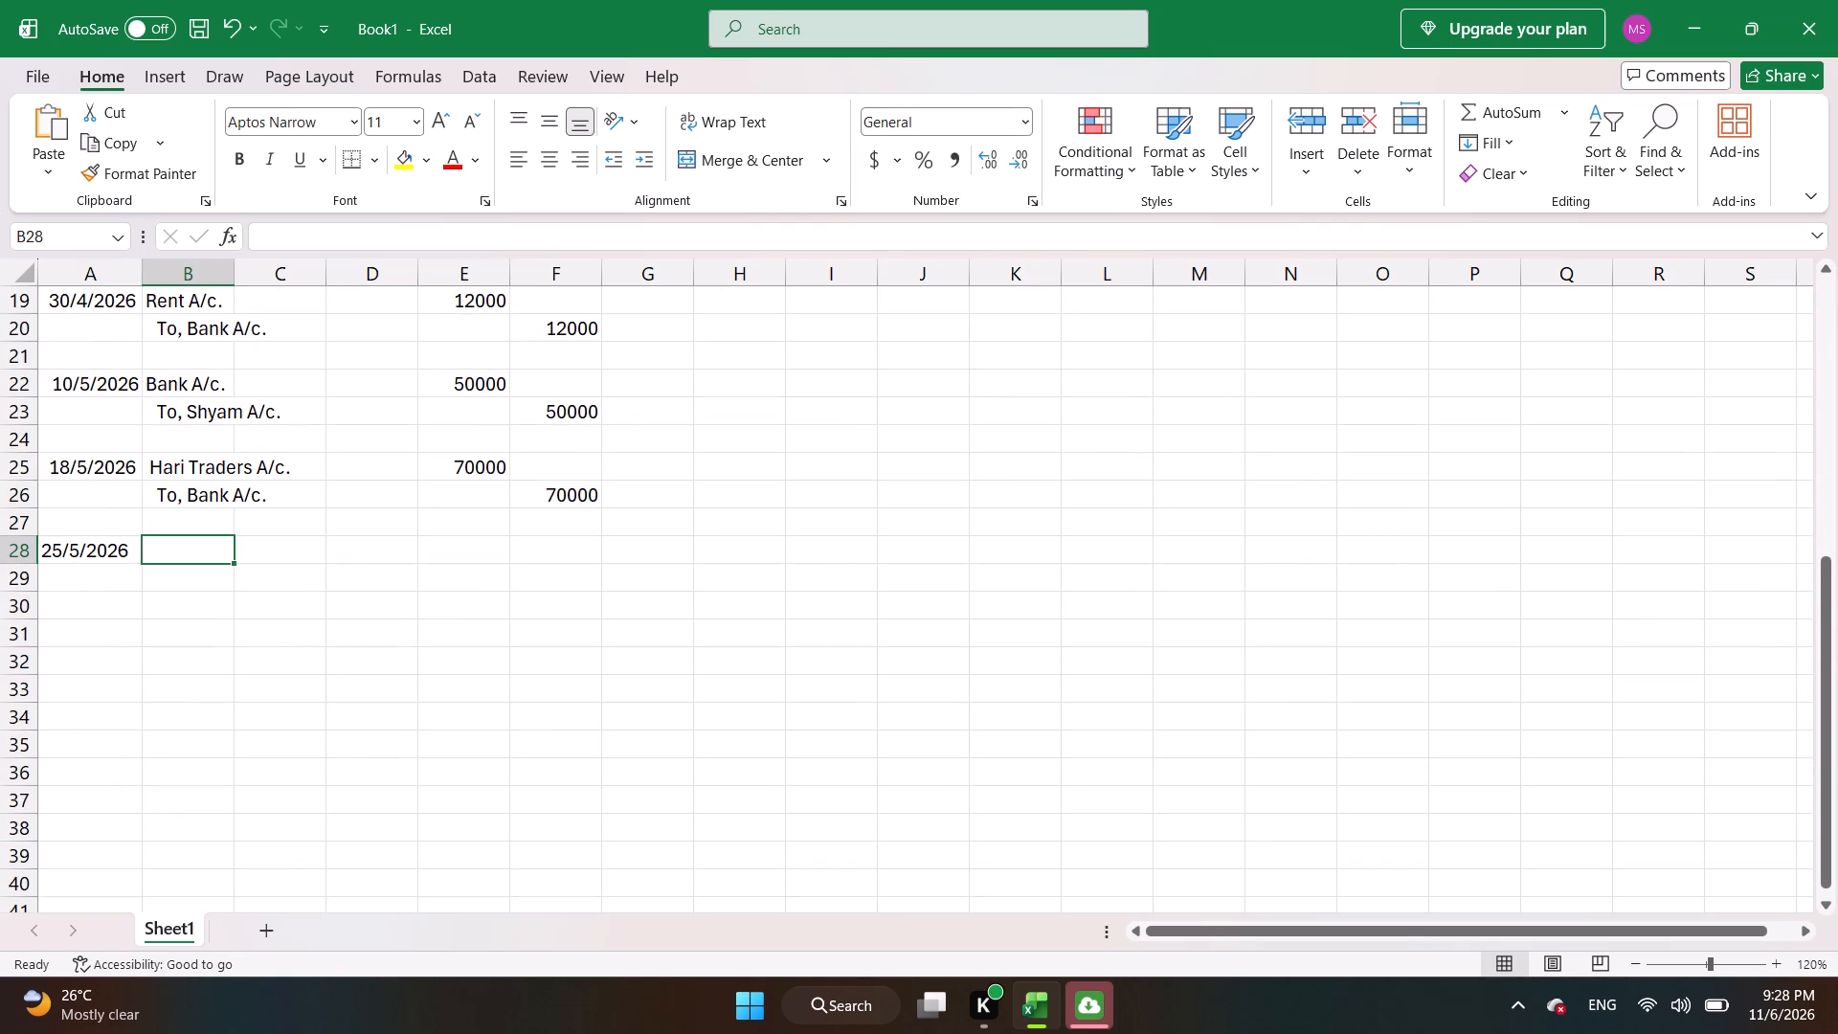
Adjust the width of the Dates column A so that the full dates just fit.
{"action": "scroll", "coordinate": [807, 596], "scroll_direction": "up", "scroll_amount": 4}
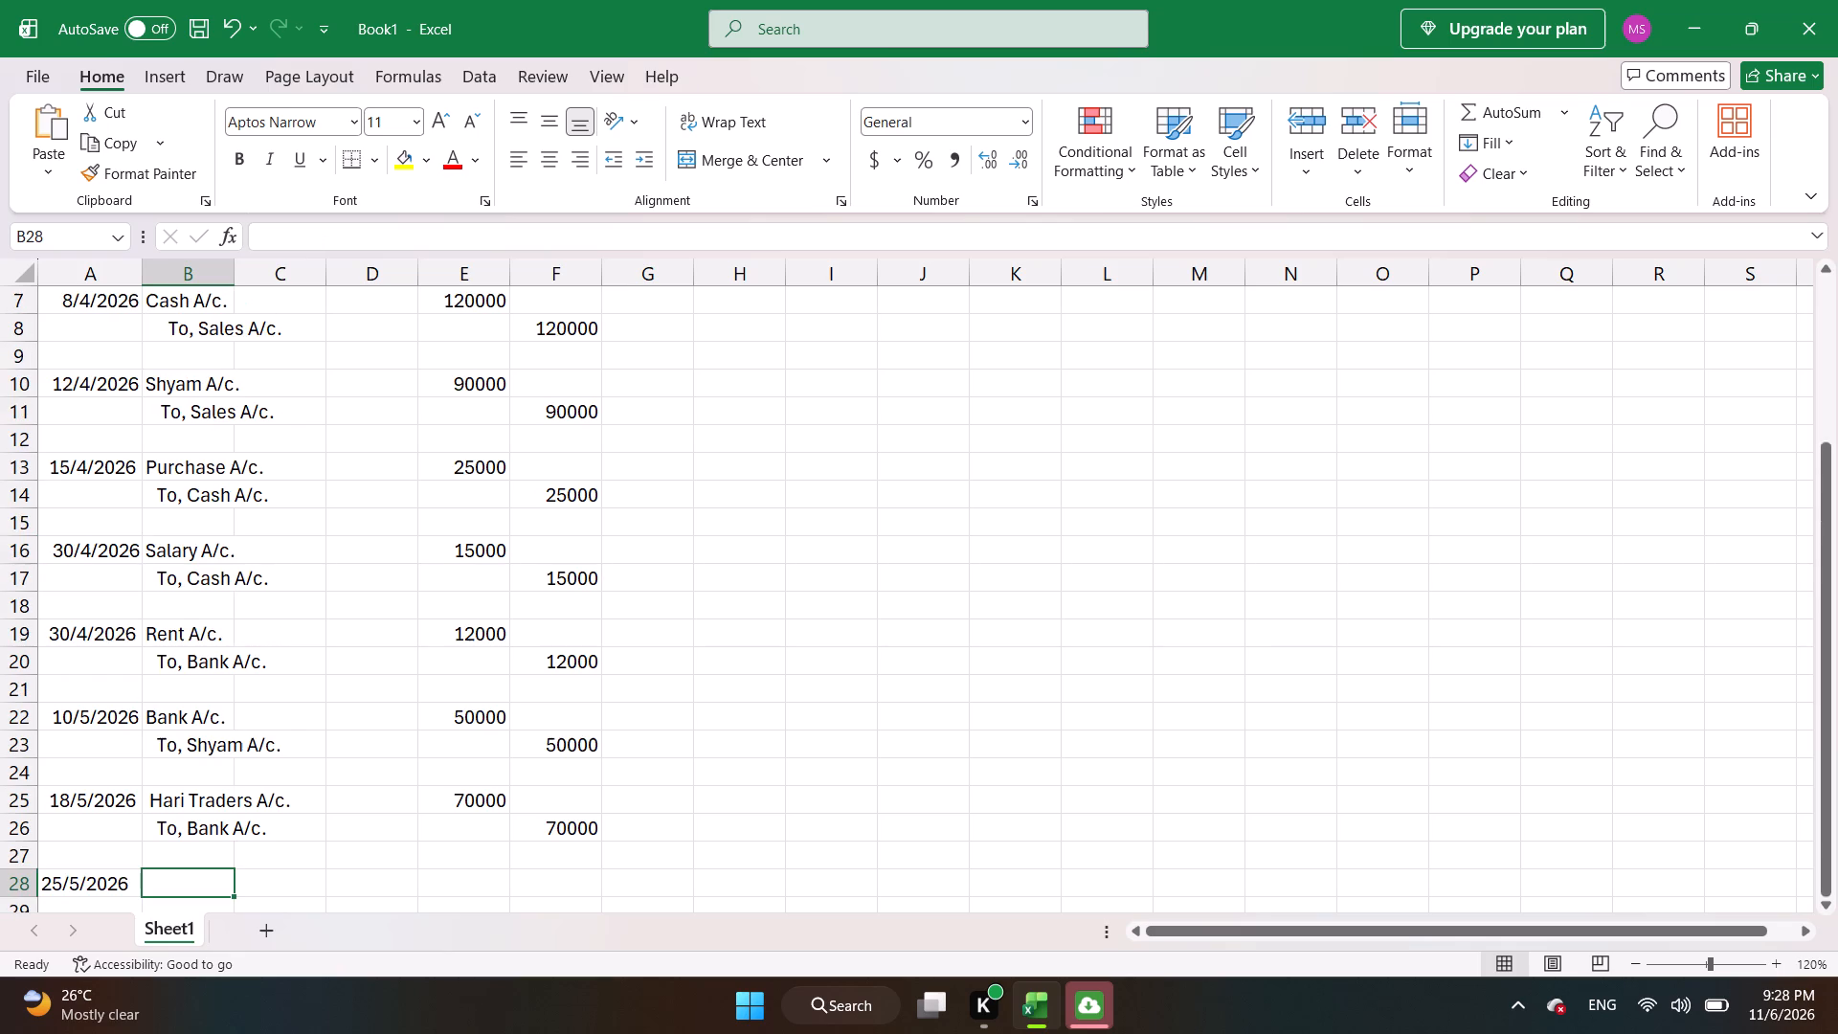
{"action": "scroll", "coordinate": [146, 310], "scroll_direction": "up", "scroll_amount": 2}
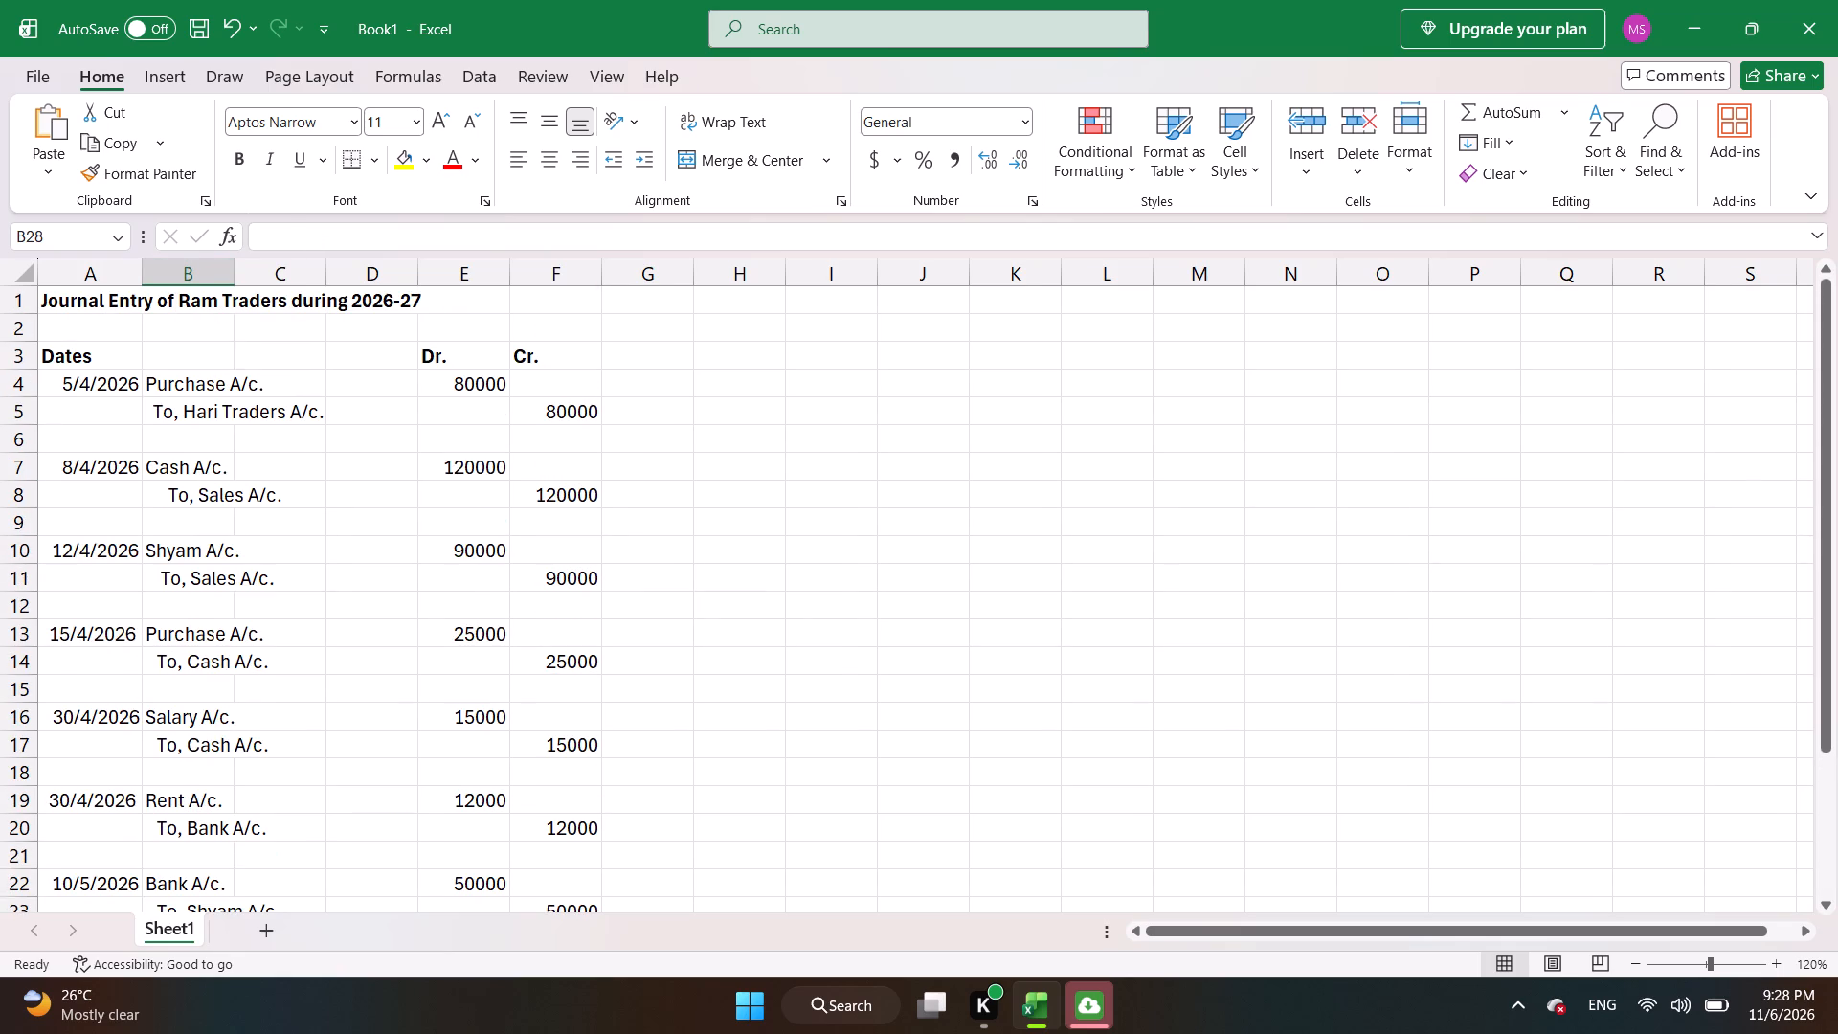
{"action": "left_click_drag", "start_coordinate": [145, 263], "coordinate": [112, 286]}
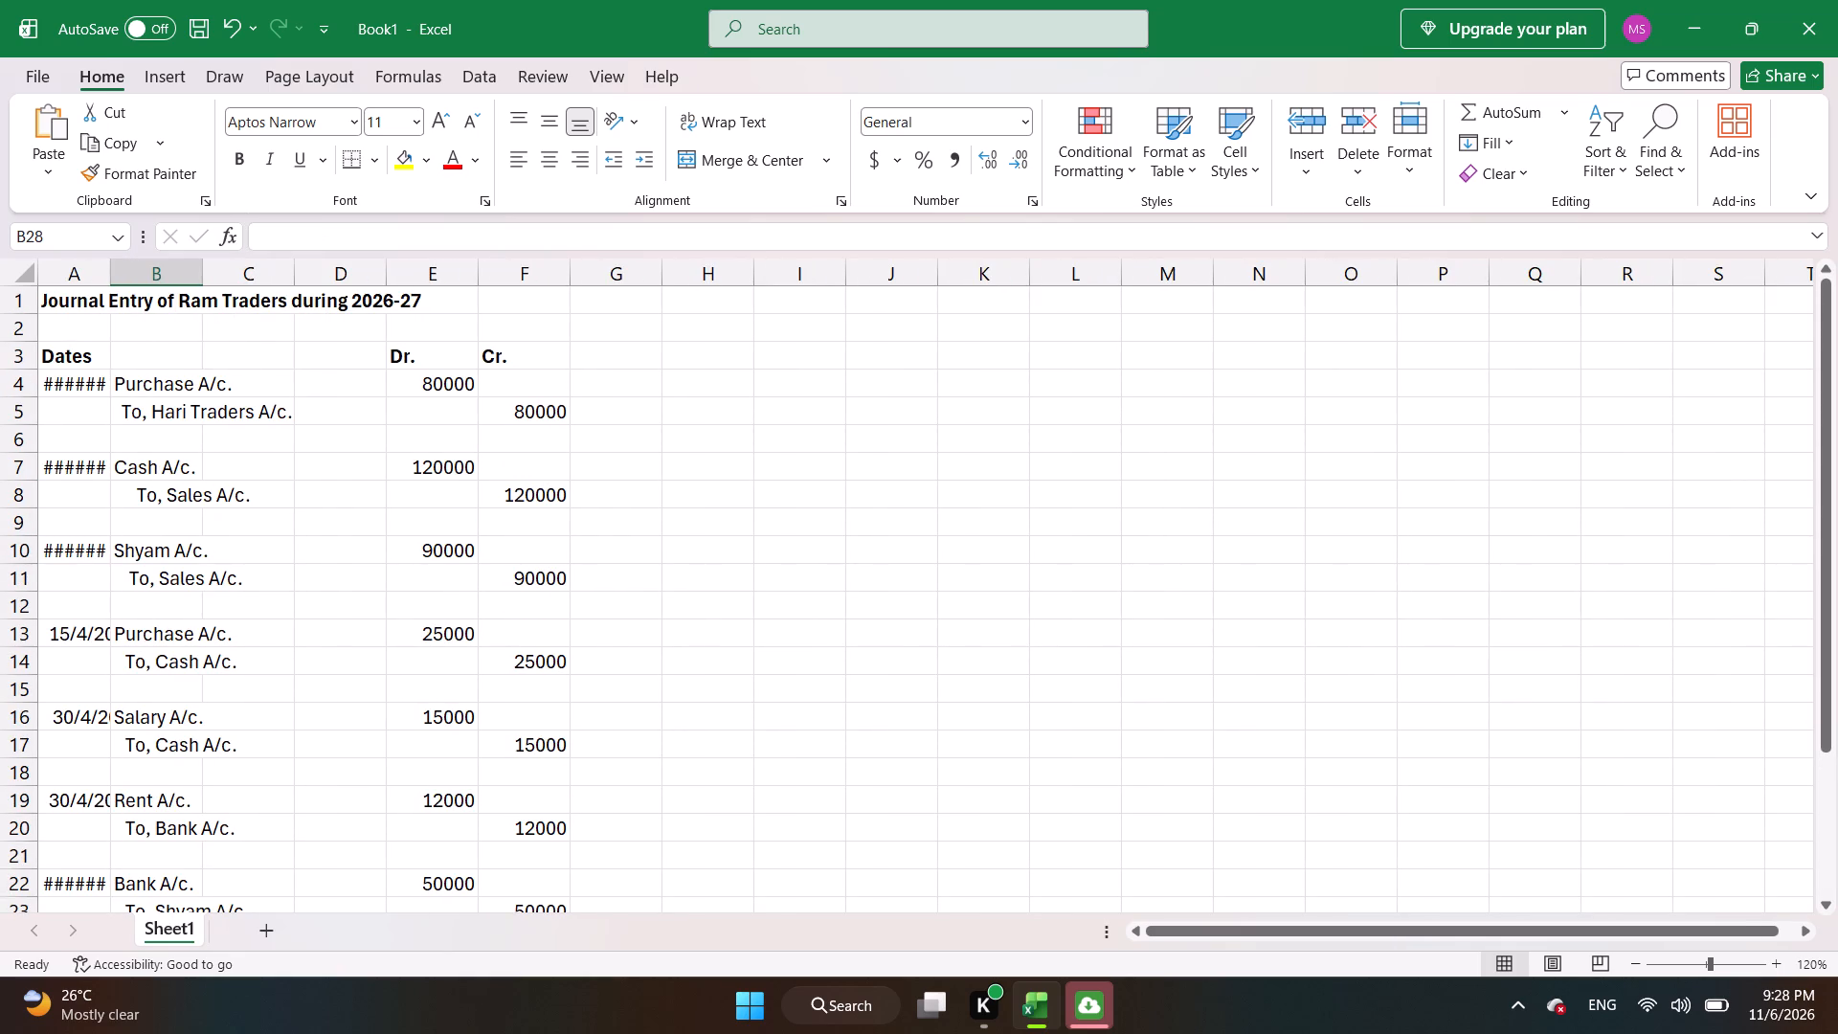
{"action": "left_click_drag", "start_coordinate": [109, 273], "coordinate": [116, 272]}
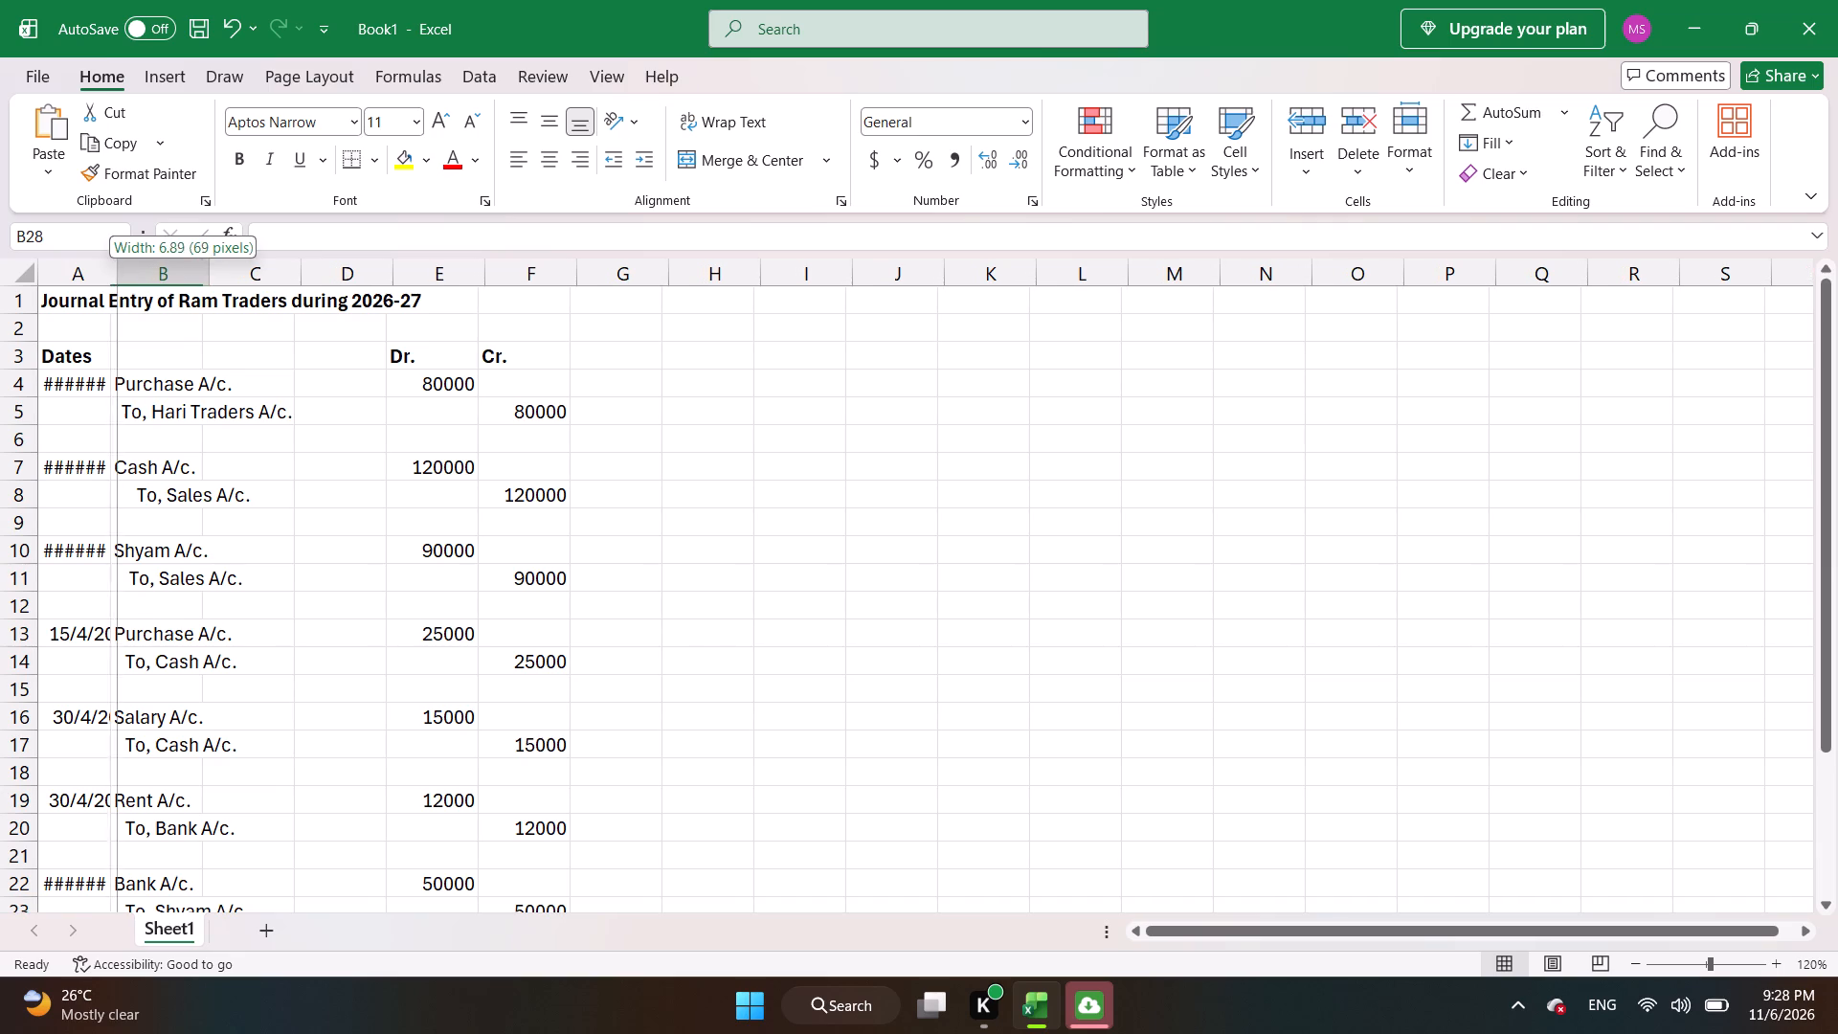
{"action": "left_click_drag", "start_coordinate": [116, 272], "coordinate": [120, 272]}
{"action": "left_click_drag", "start_coordinate": [120, 272], "coordinate": [129, 272]}
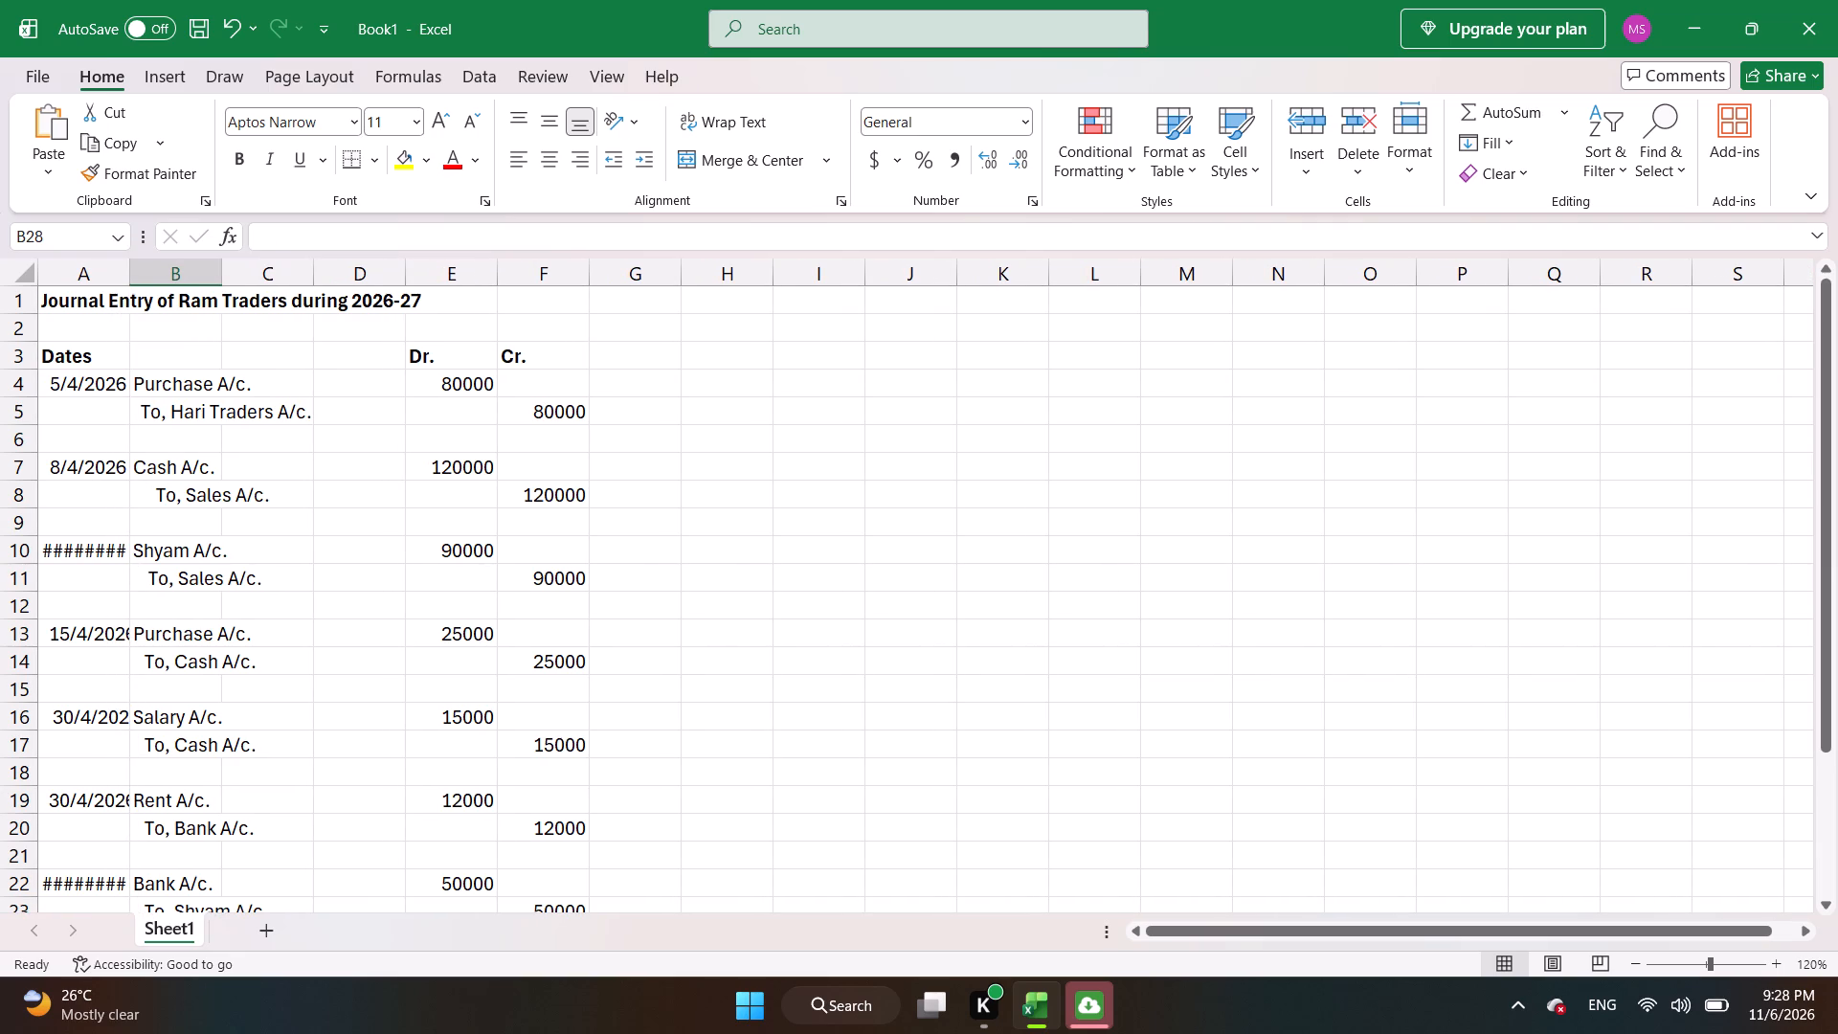
{"action": "left_click_drag", "start_coordinate": [132, 268], "coordinate": [144, 267]}
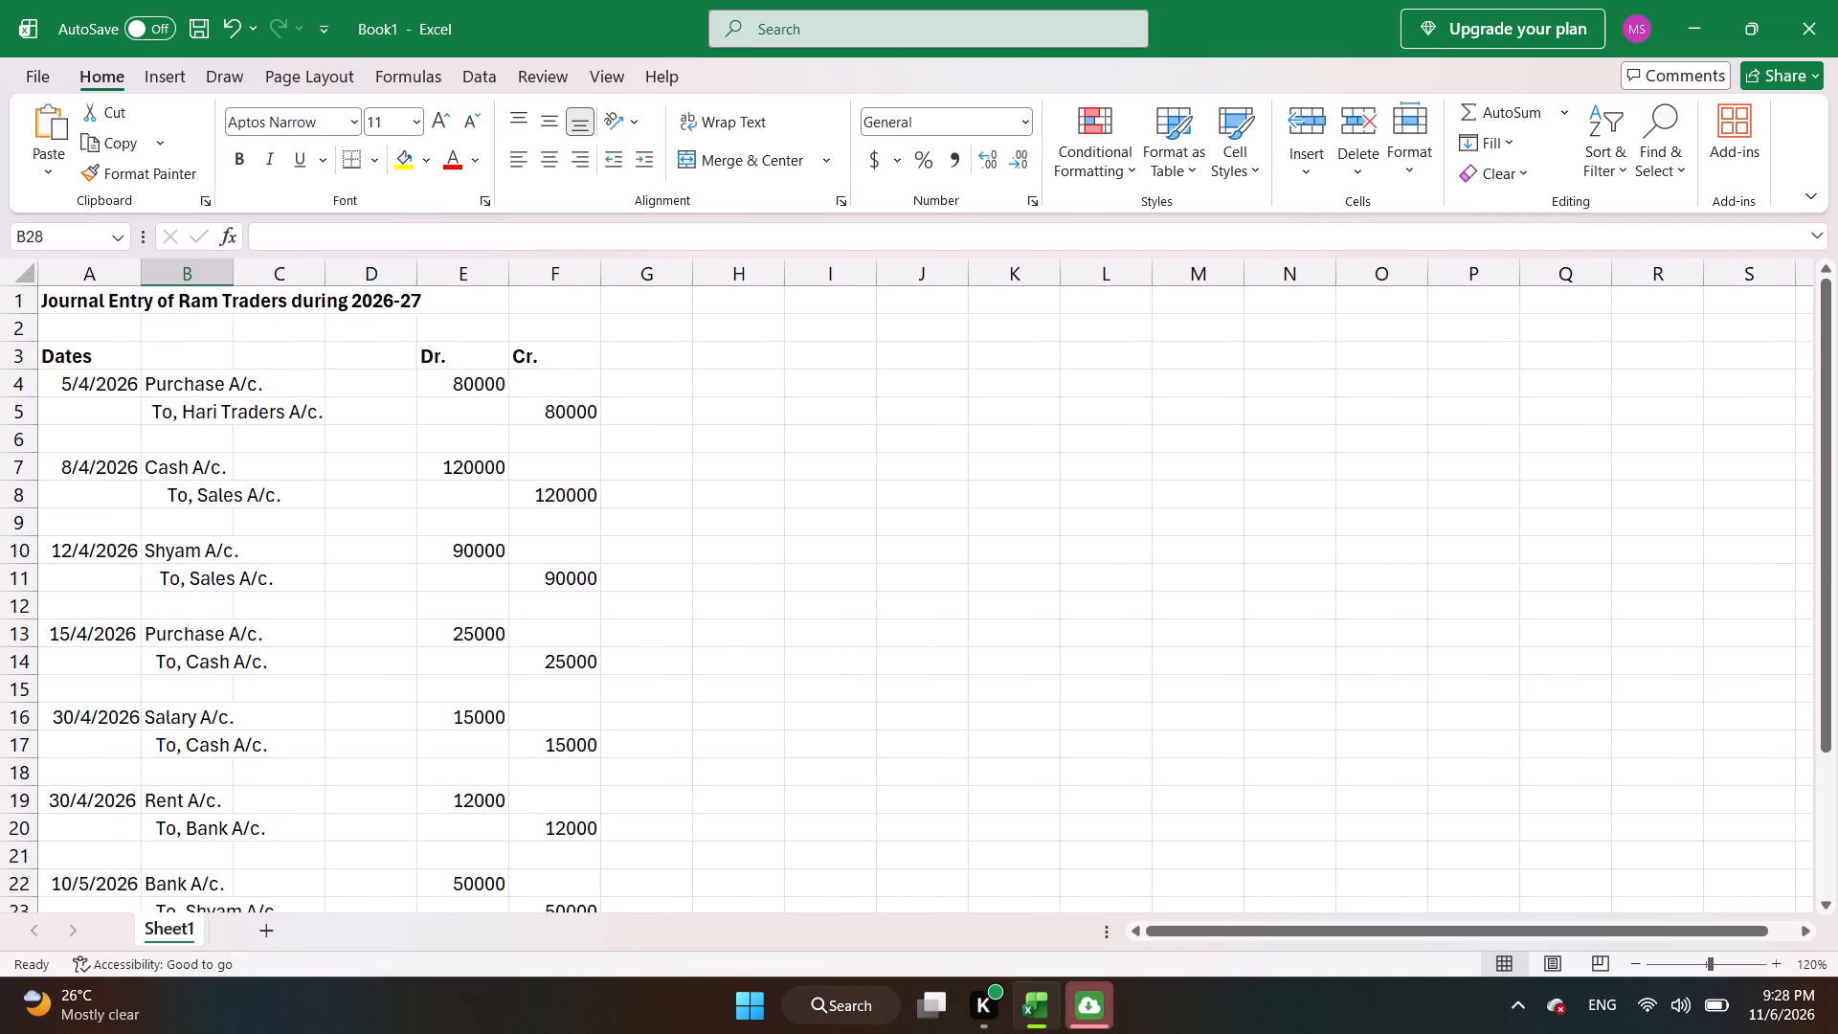
Select cell B28 beside the 25/5/2026 date for the debit account name.
{"action": "scroll", "coordinate": [57, 735], "scroll_direction": "down", "scroll_amount": 3}
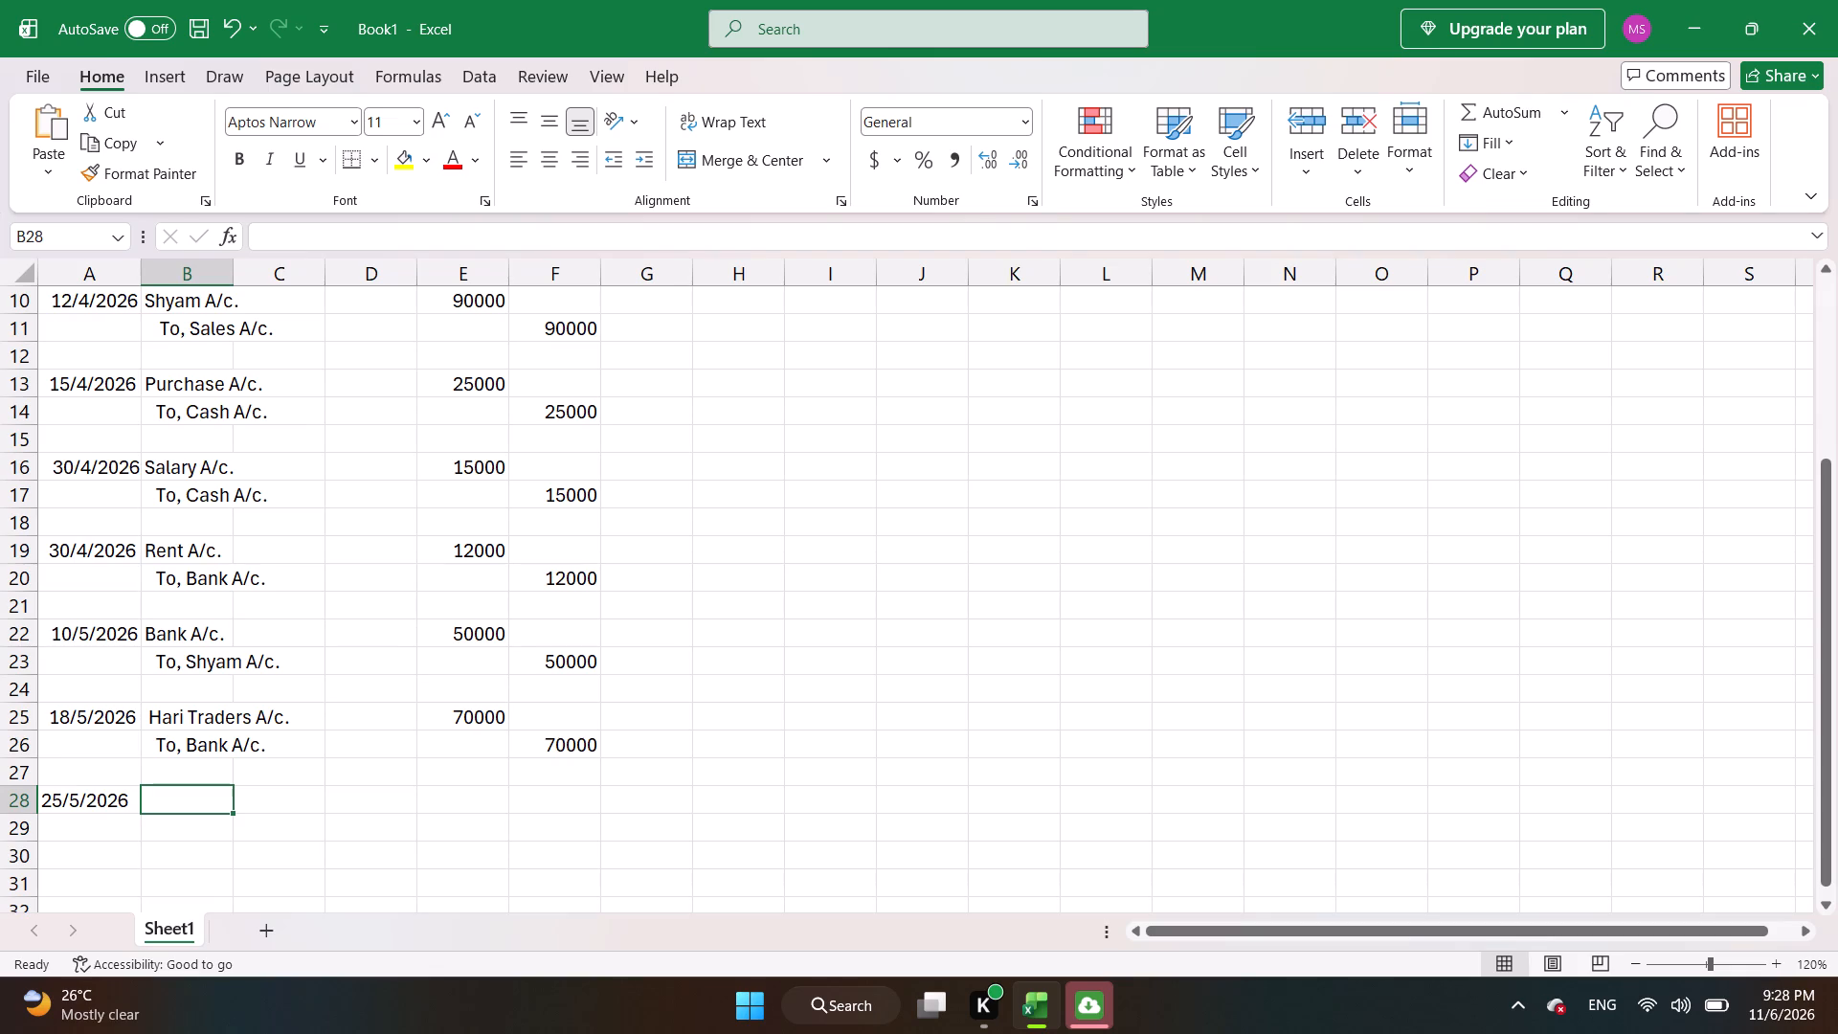
{"action": "scroll", "coordinate": [758, 650], "scroll_direction": "up", "scroll_amount": 3}
{"action": "scroll", "coordinate": [758, 650], "scroll_direction": "down", "scroll_amount": 3}
{"action": "left_click", "coordinate": [840, 661]}
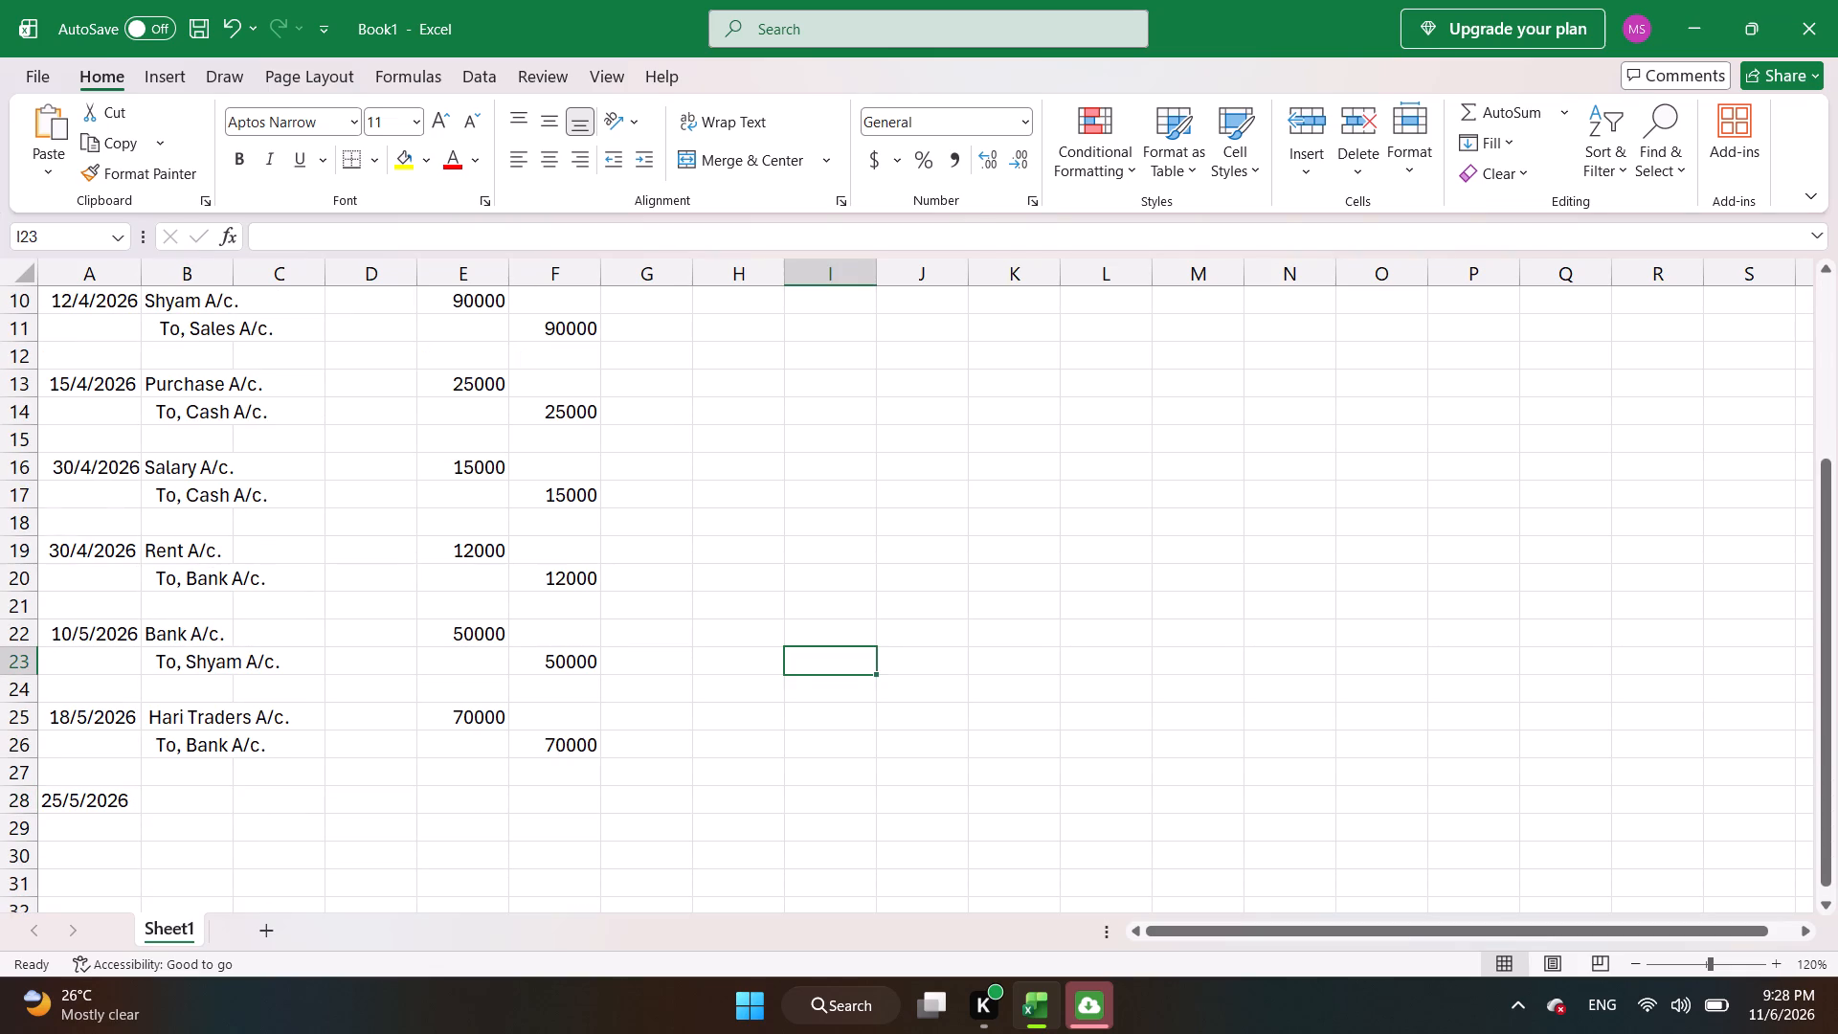
{"action": "left_click", "coordinate": [194, 803]}
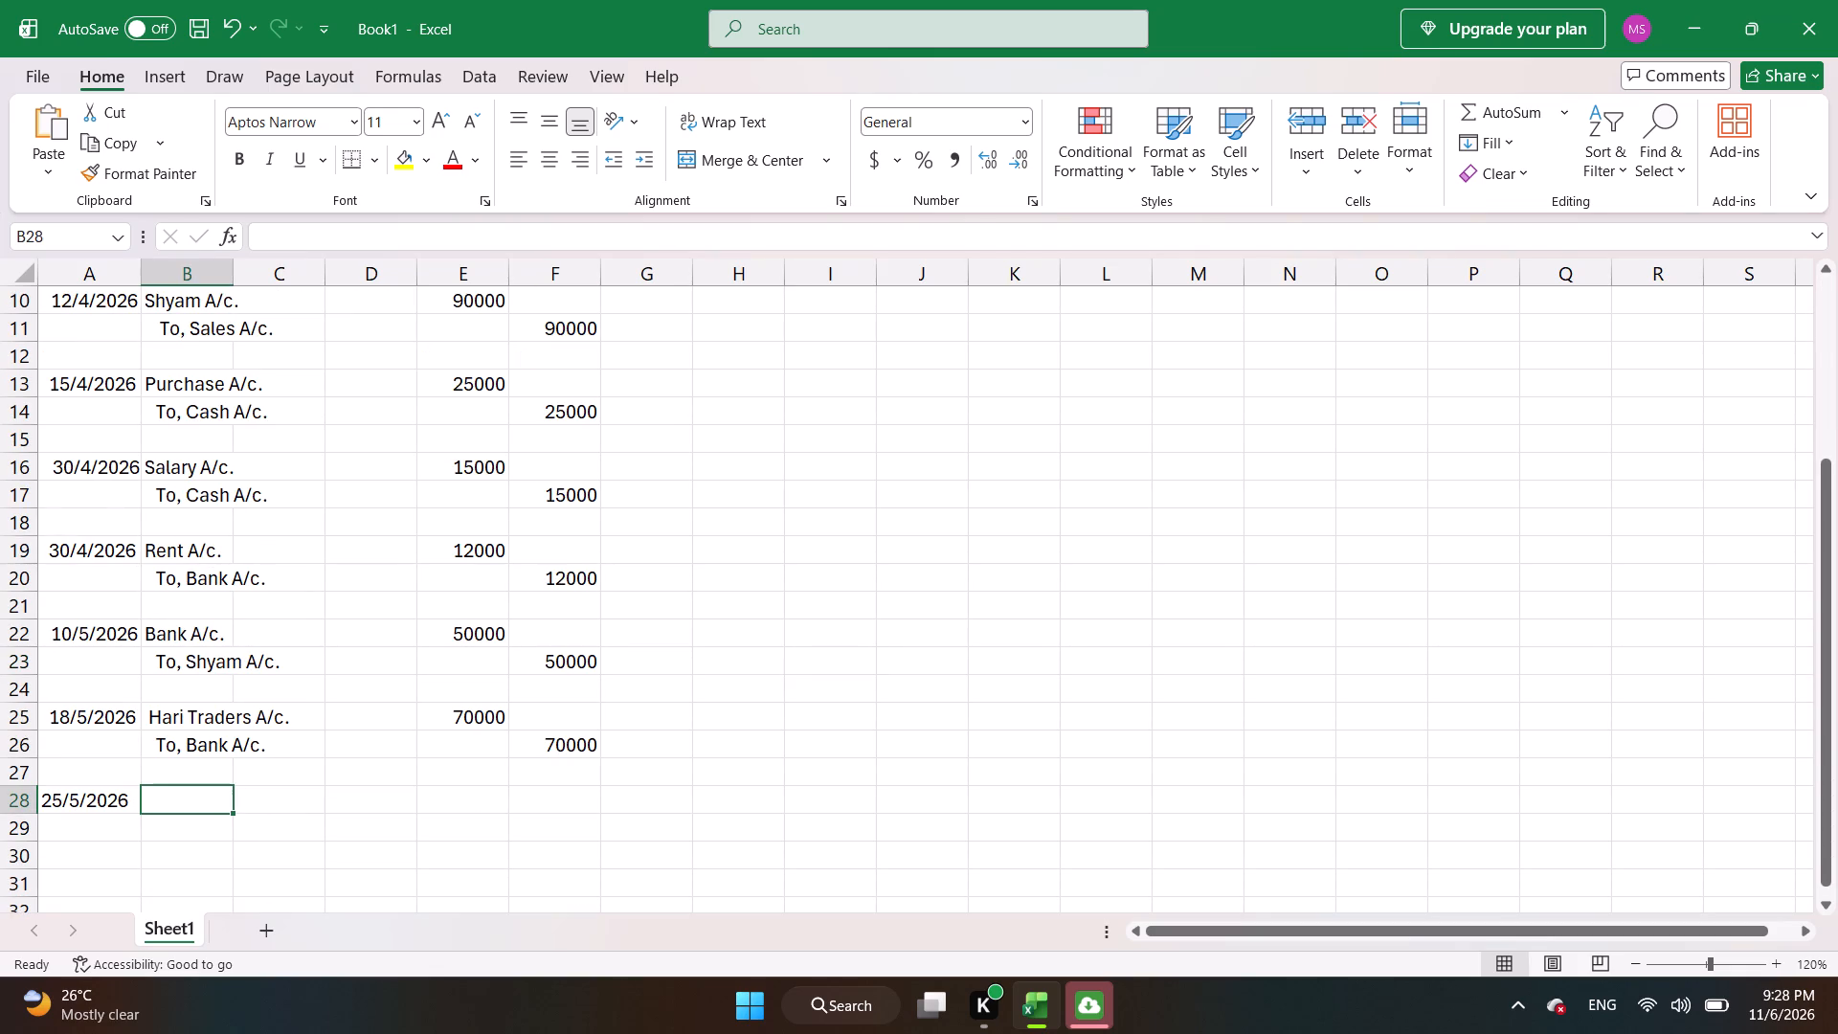
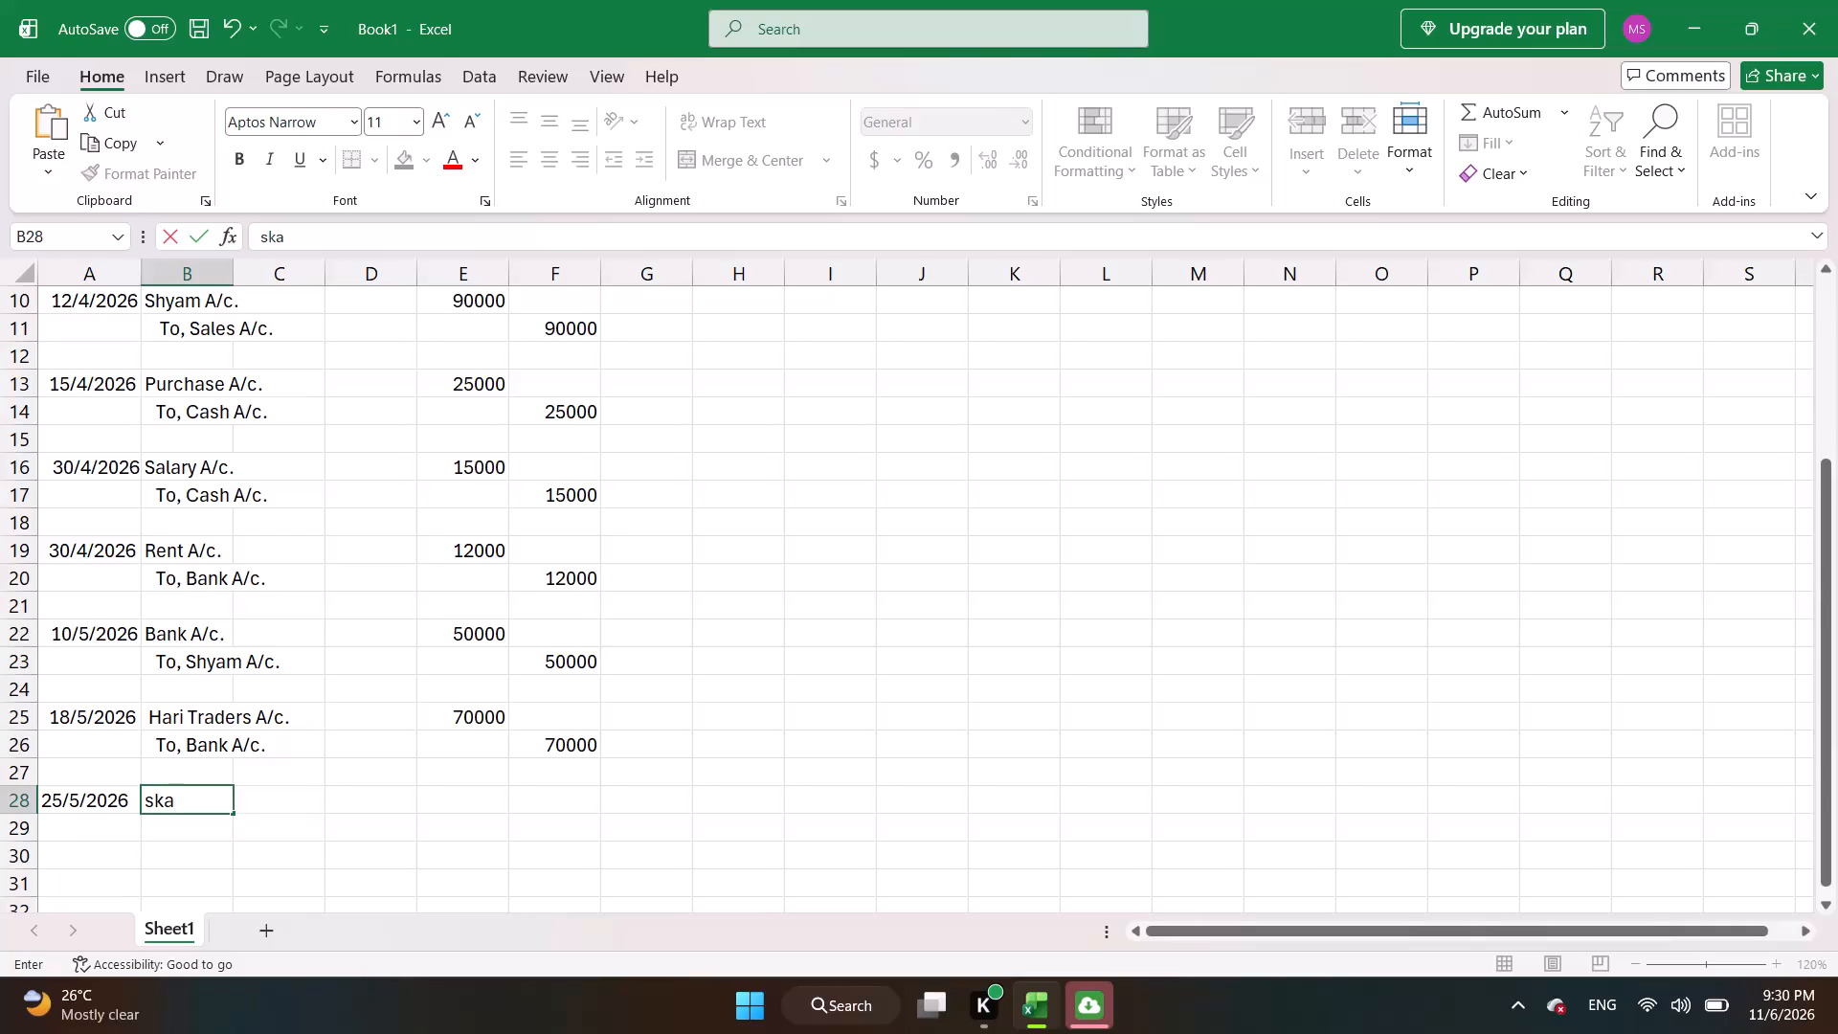
Erase the mistyped debit account name from cell B28, beside the 25/5/2026 date, leaving the cell ready for re-entry.
{"action": "key", "text": "BackSpace"}
{"action": "key", "text": "BackSpace"}
{"action": "key", "text": "BackSpace"}
{"action": "key", "text": "BackSpace"}
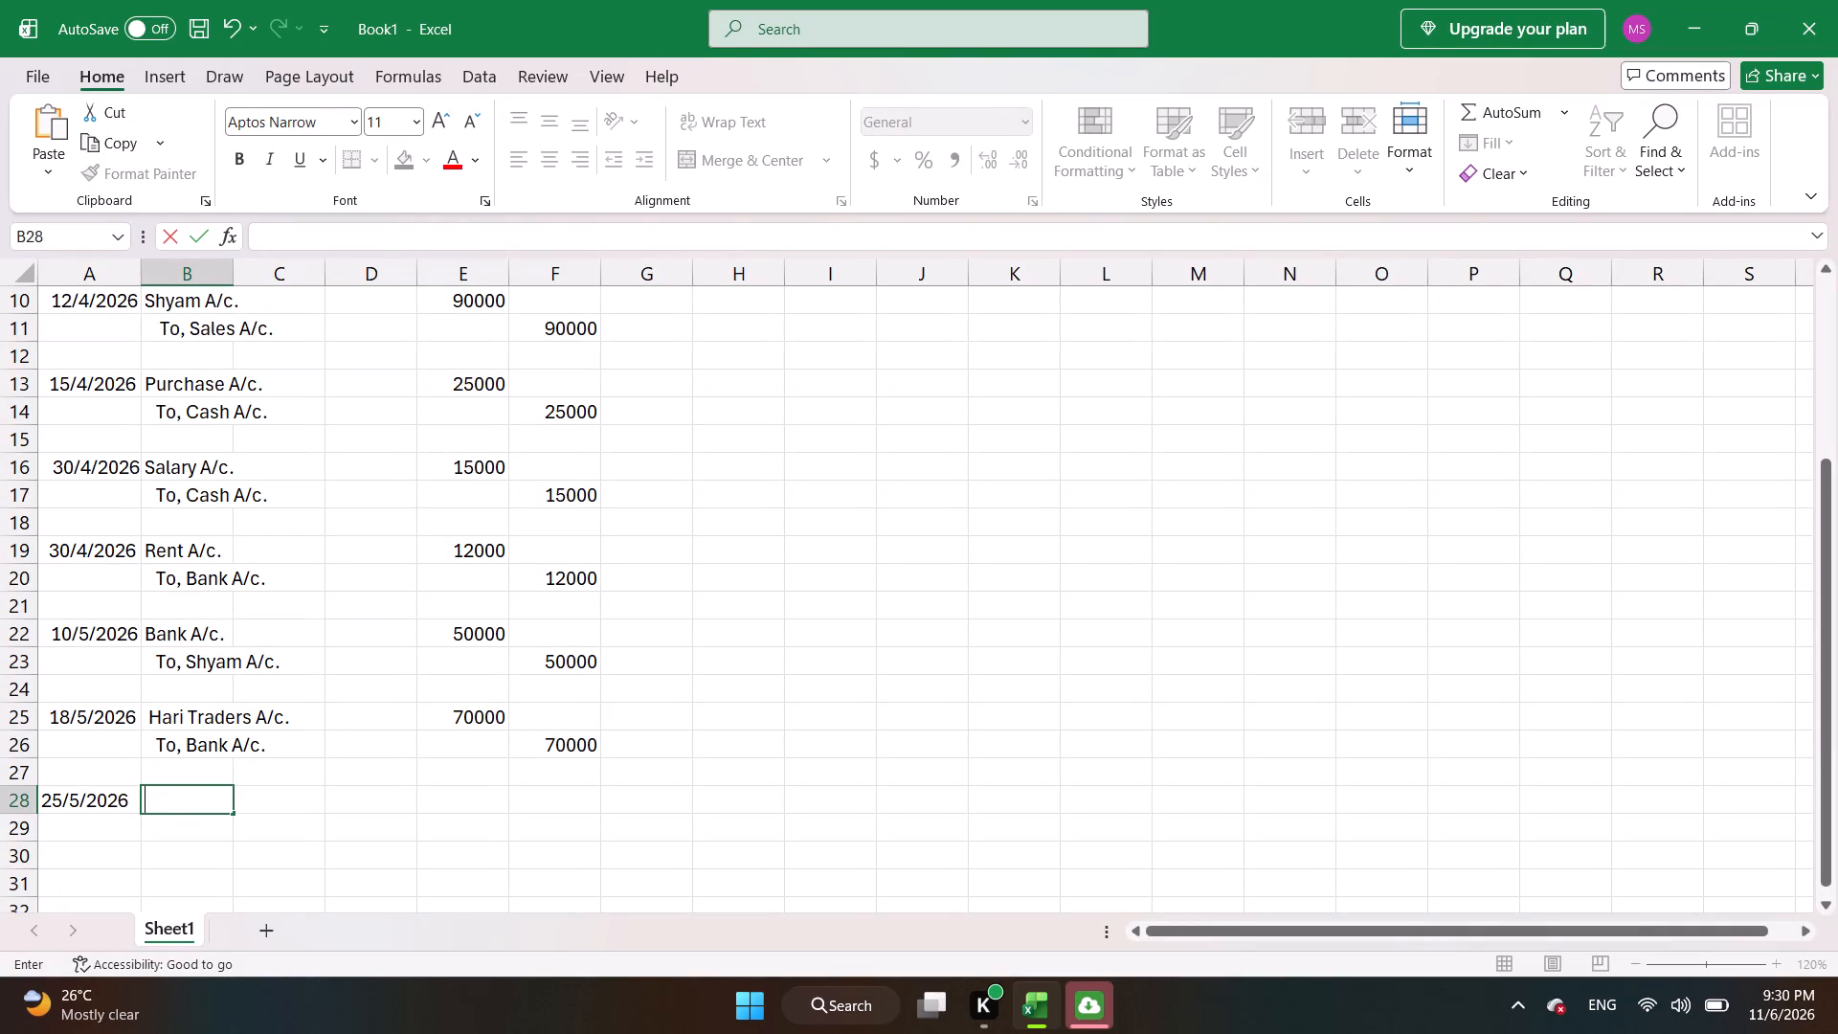
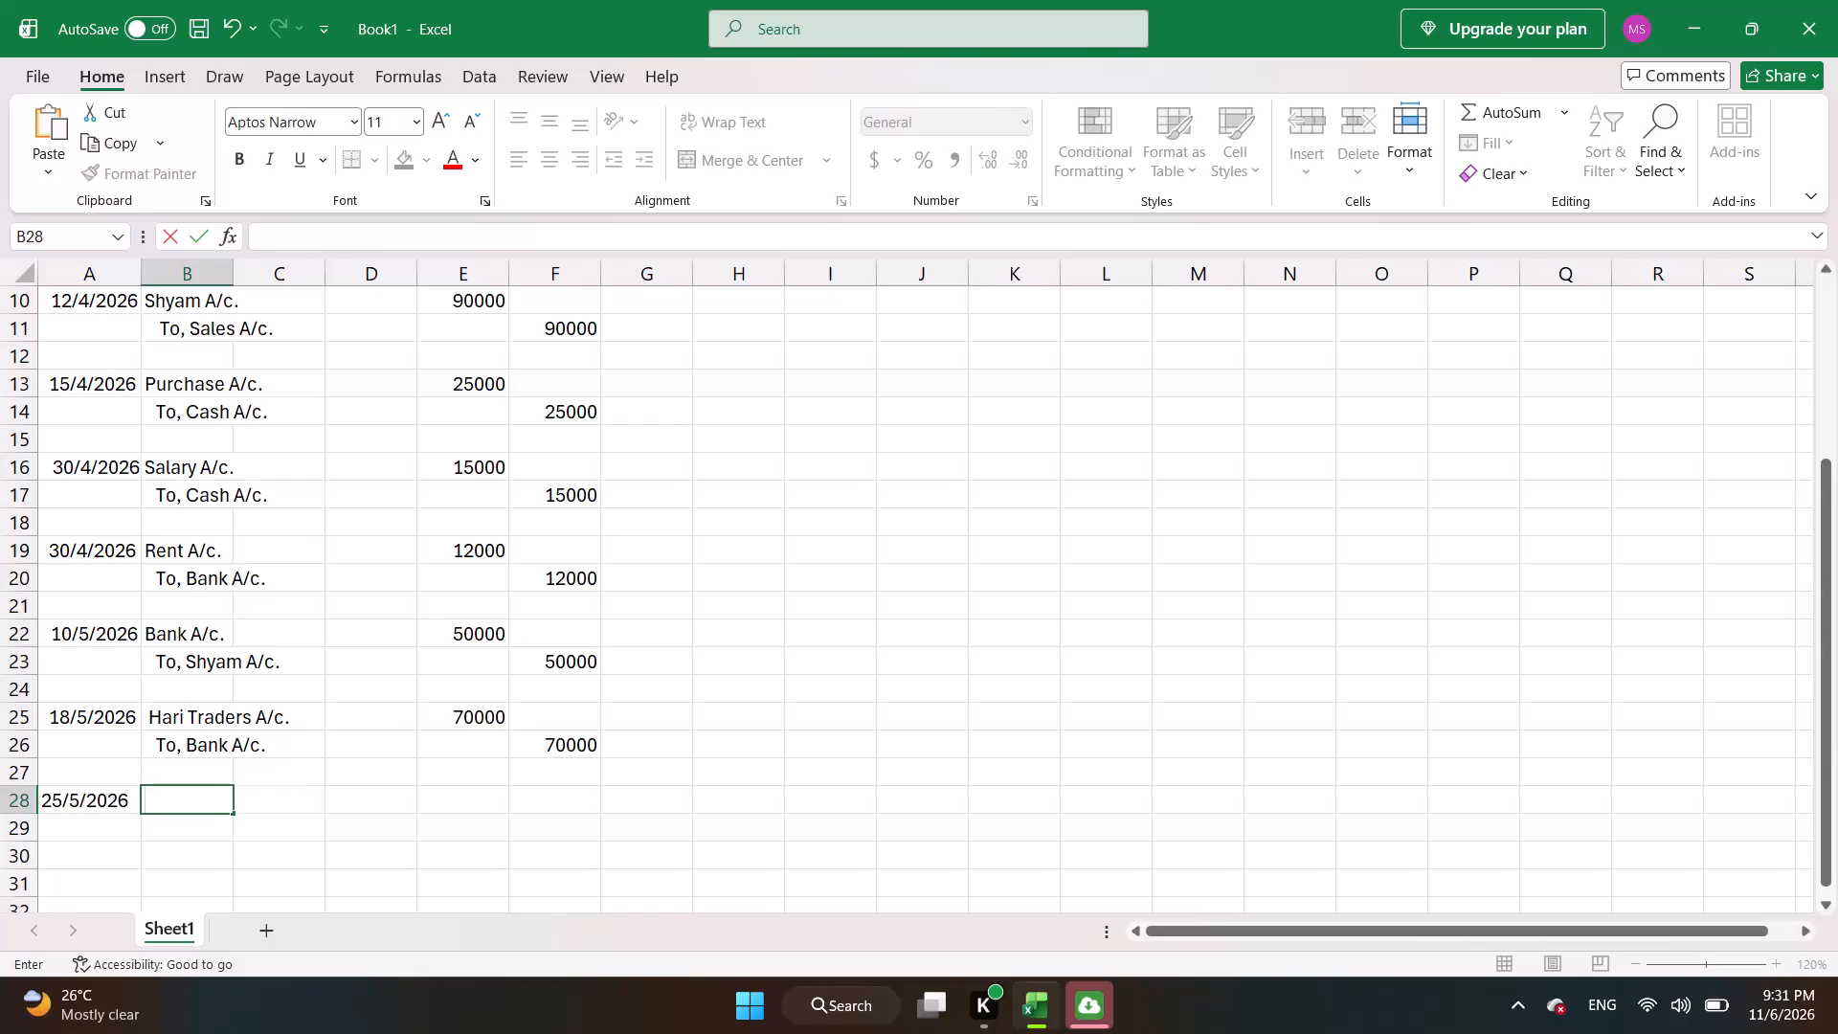
Enter Computer A/c. as the debit account in cell B28, beside the 25/5/2026 date.
{"action": "key", "text": "c"}
{"action": "key", "text": "o"}
{"action": "key", "text": "m"}
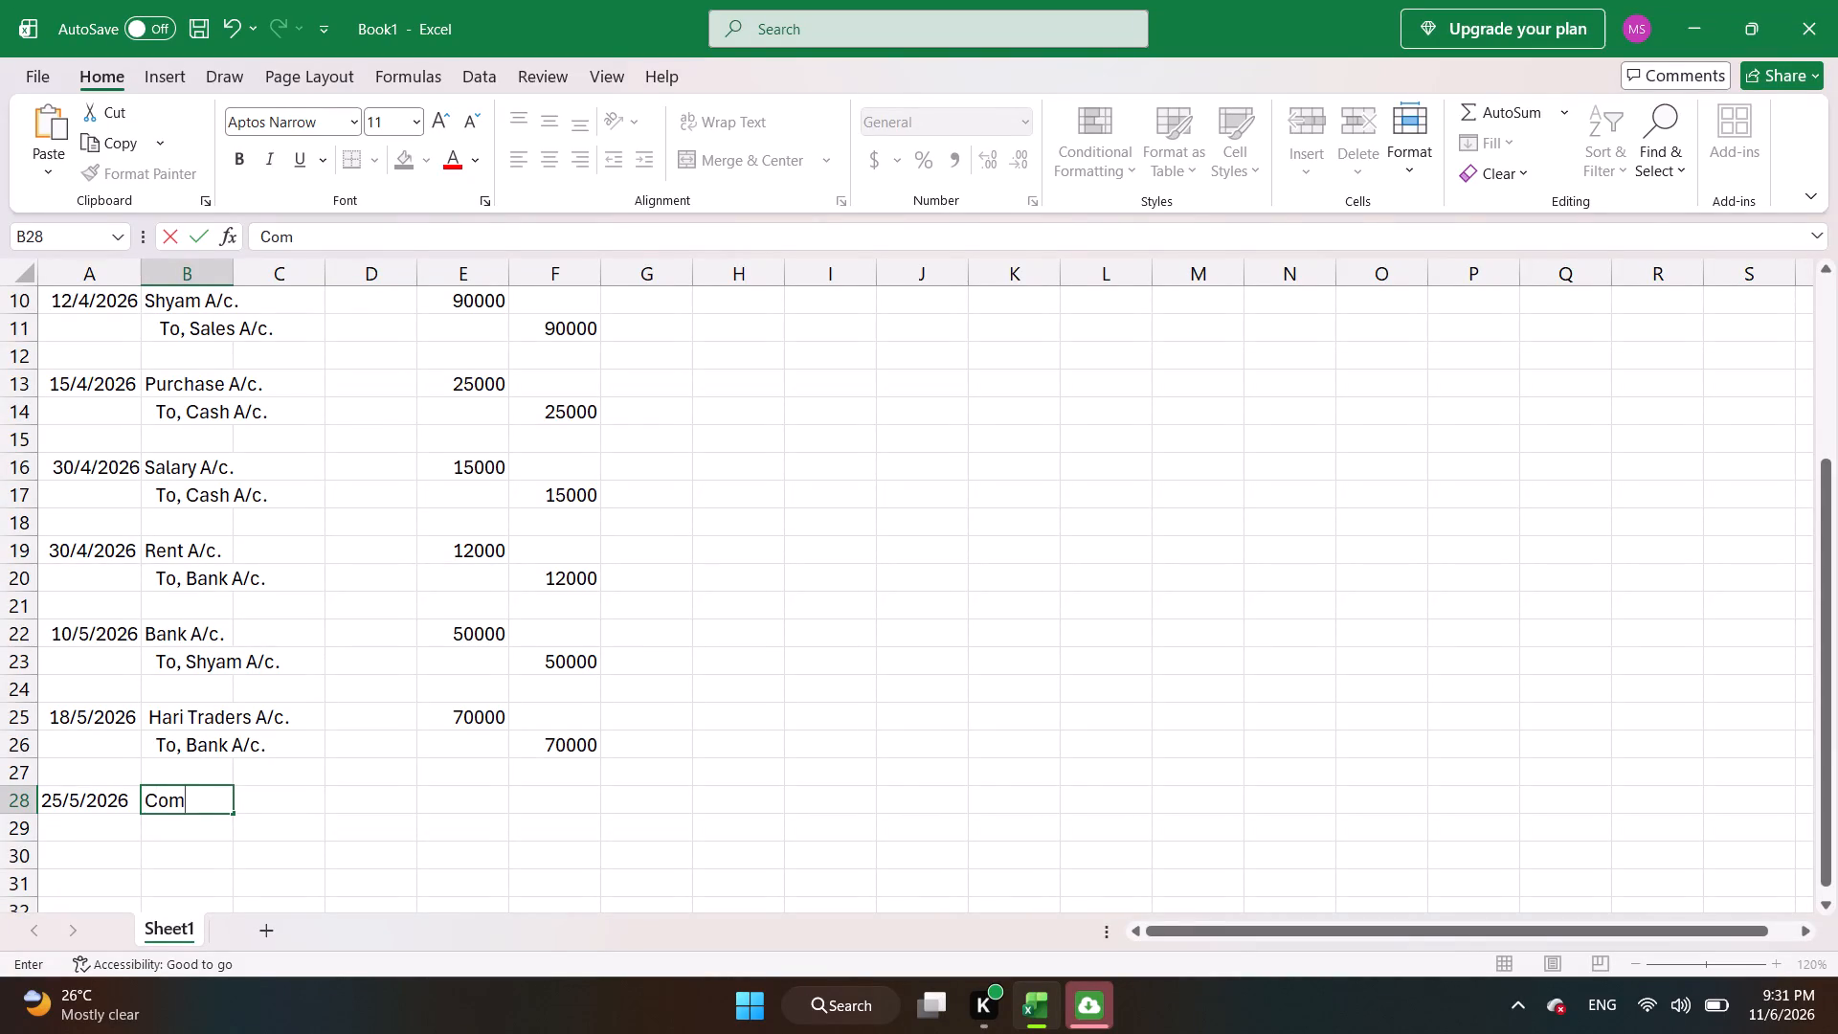
{"action": "key", "text": "p"}
{"action": "key", "text": "u"}
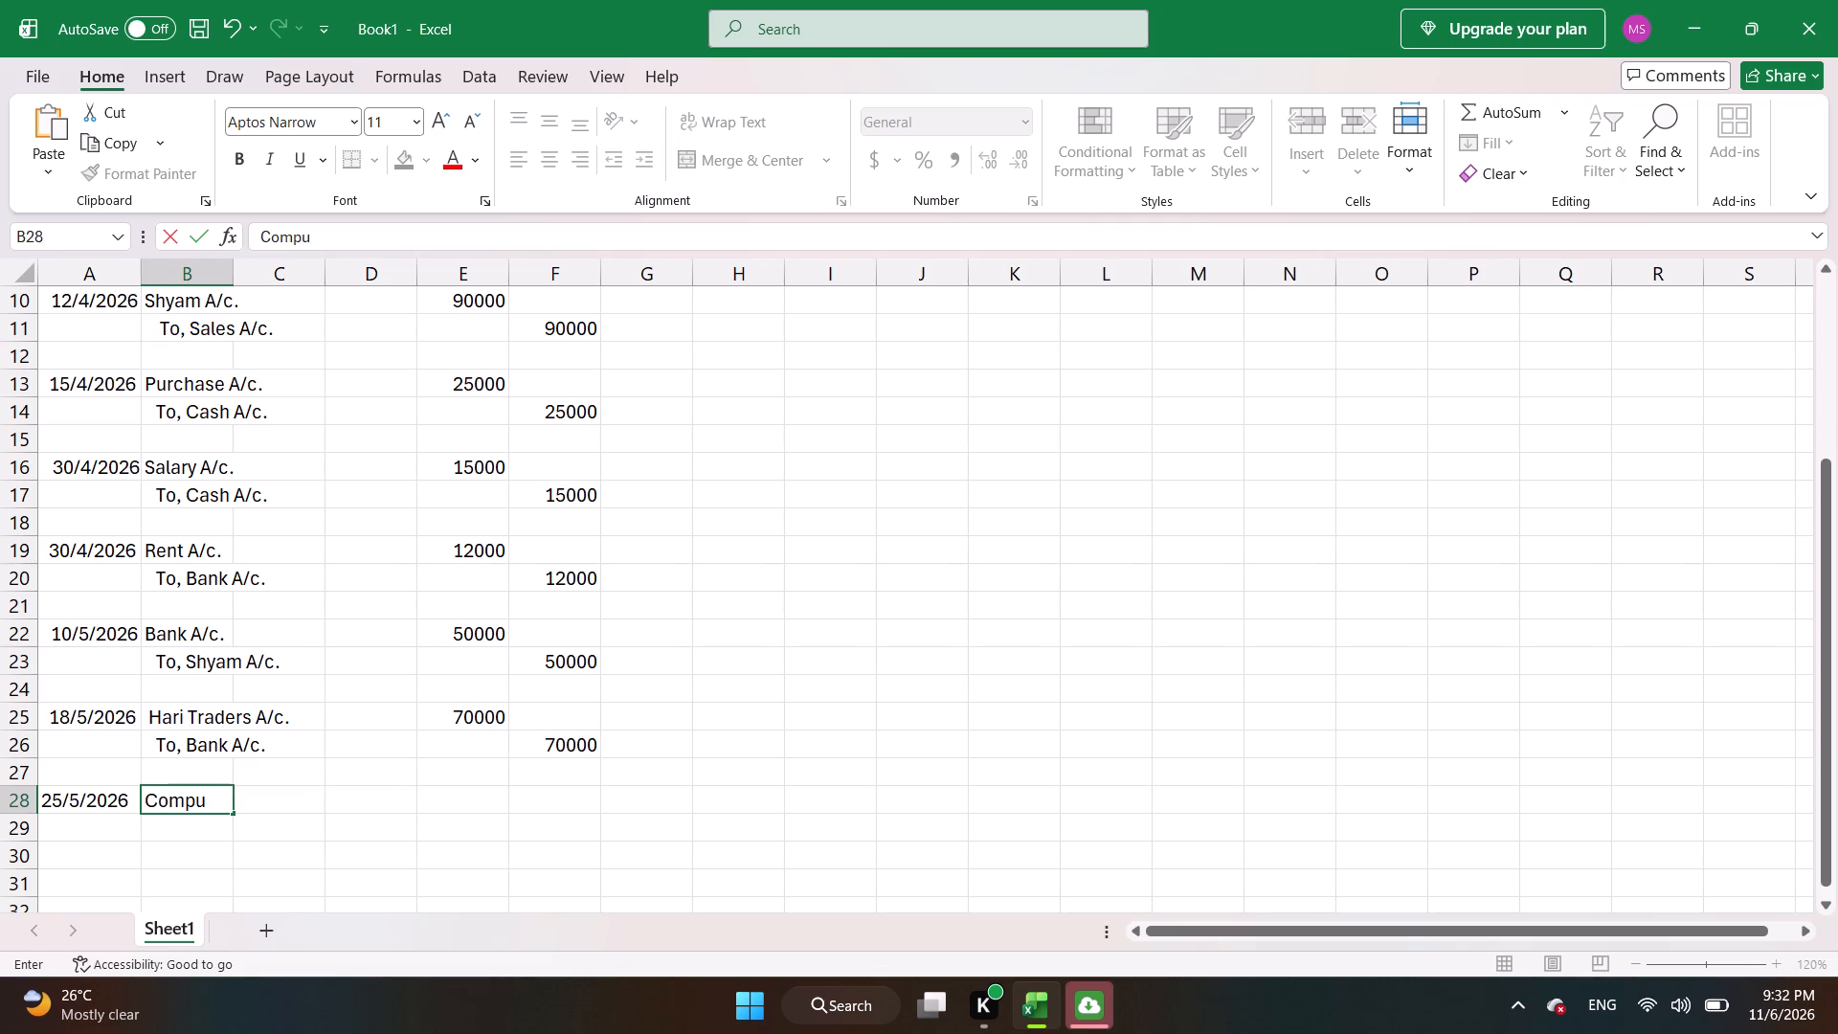
{"action": "type", "text": "tre"}
{"action": "key", "text": "BackSpace"}
{"action": "key", "text": "BackSpace"}
{"action": "type", "text": "er"}
{"action": "key", "text": "space"}
{"action": "key", "text": "slash"}
{"action": "key", "text": "c"}
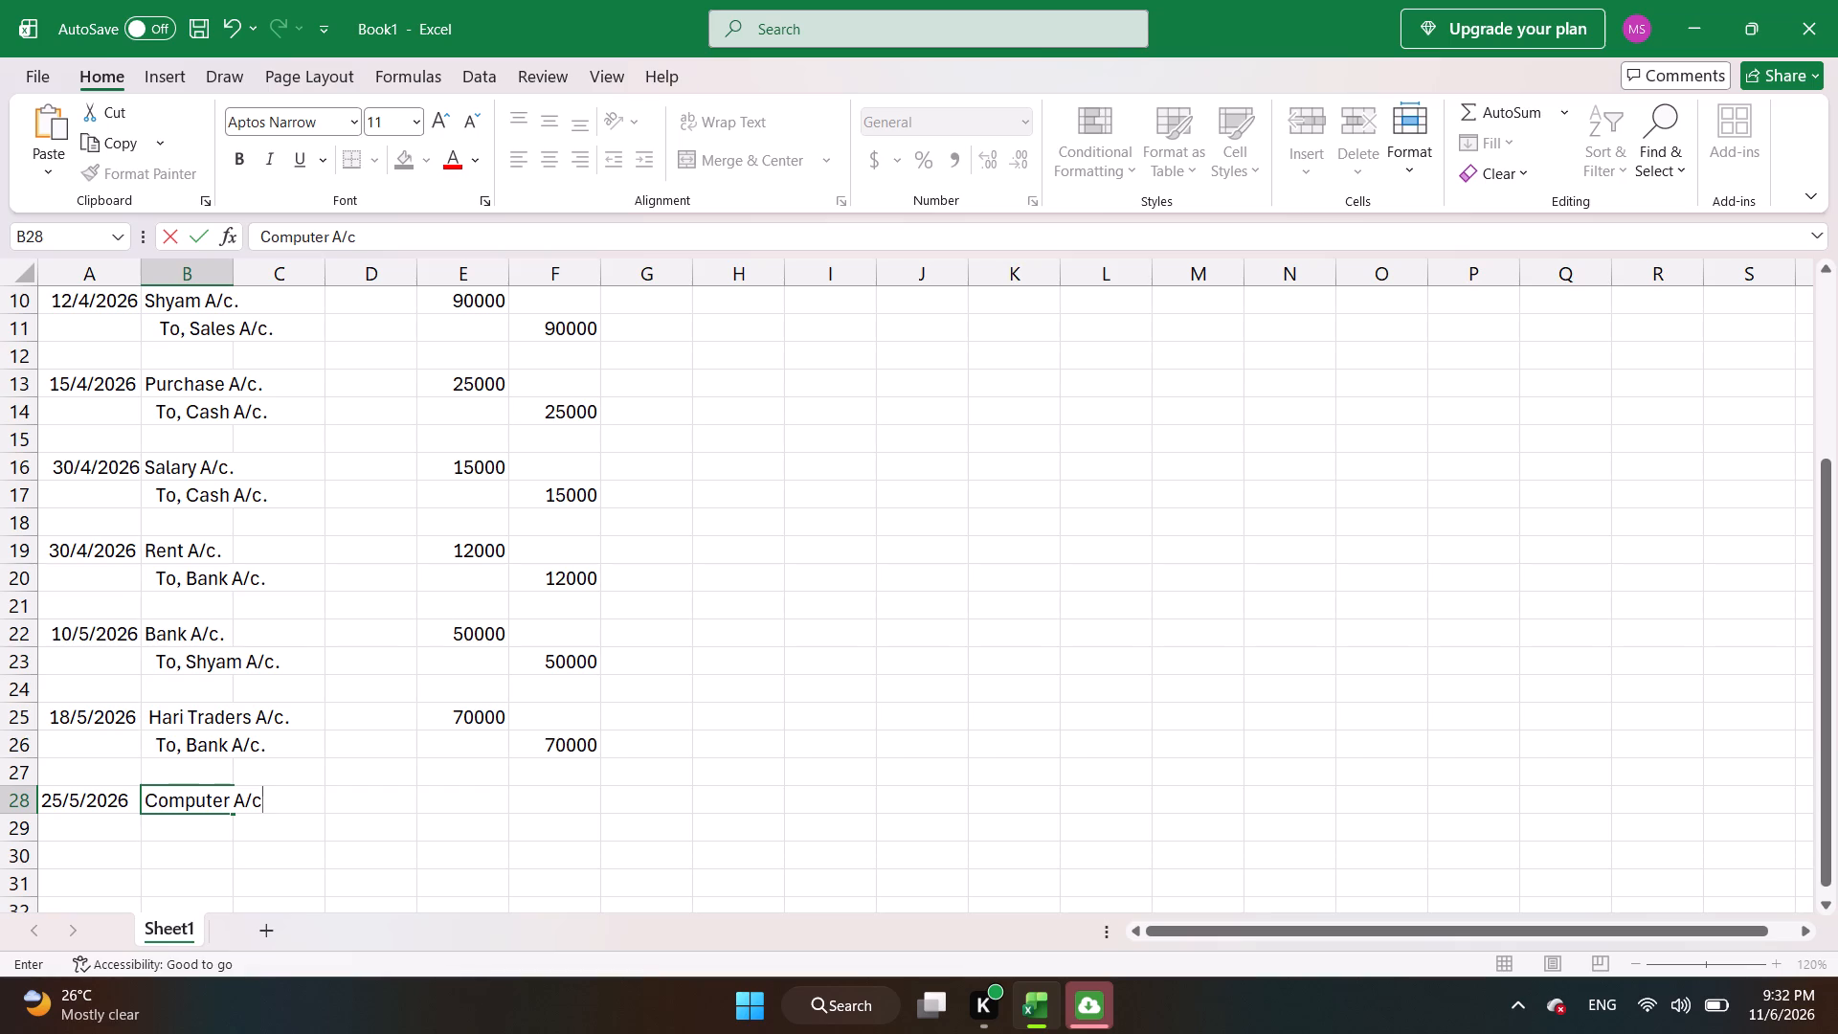
{"action": "key", "text": "period"}
{"action": "key", "text": "Return"}
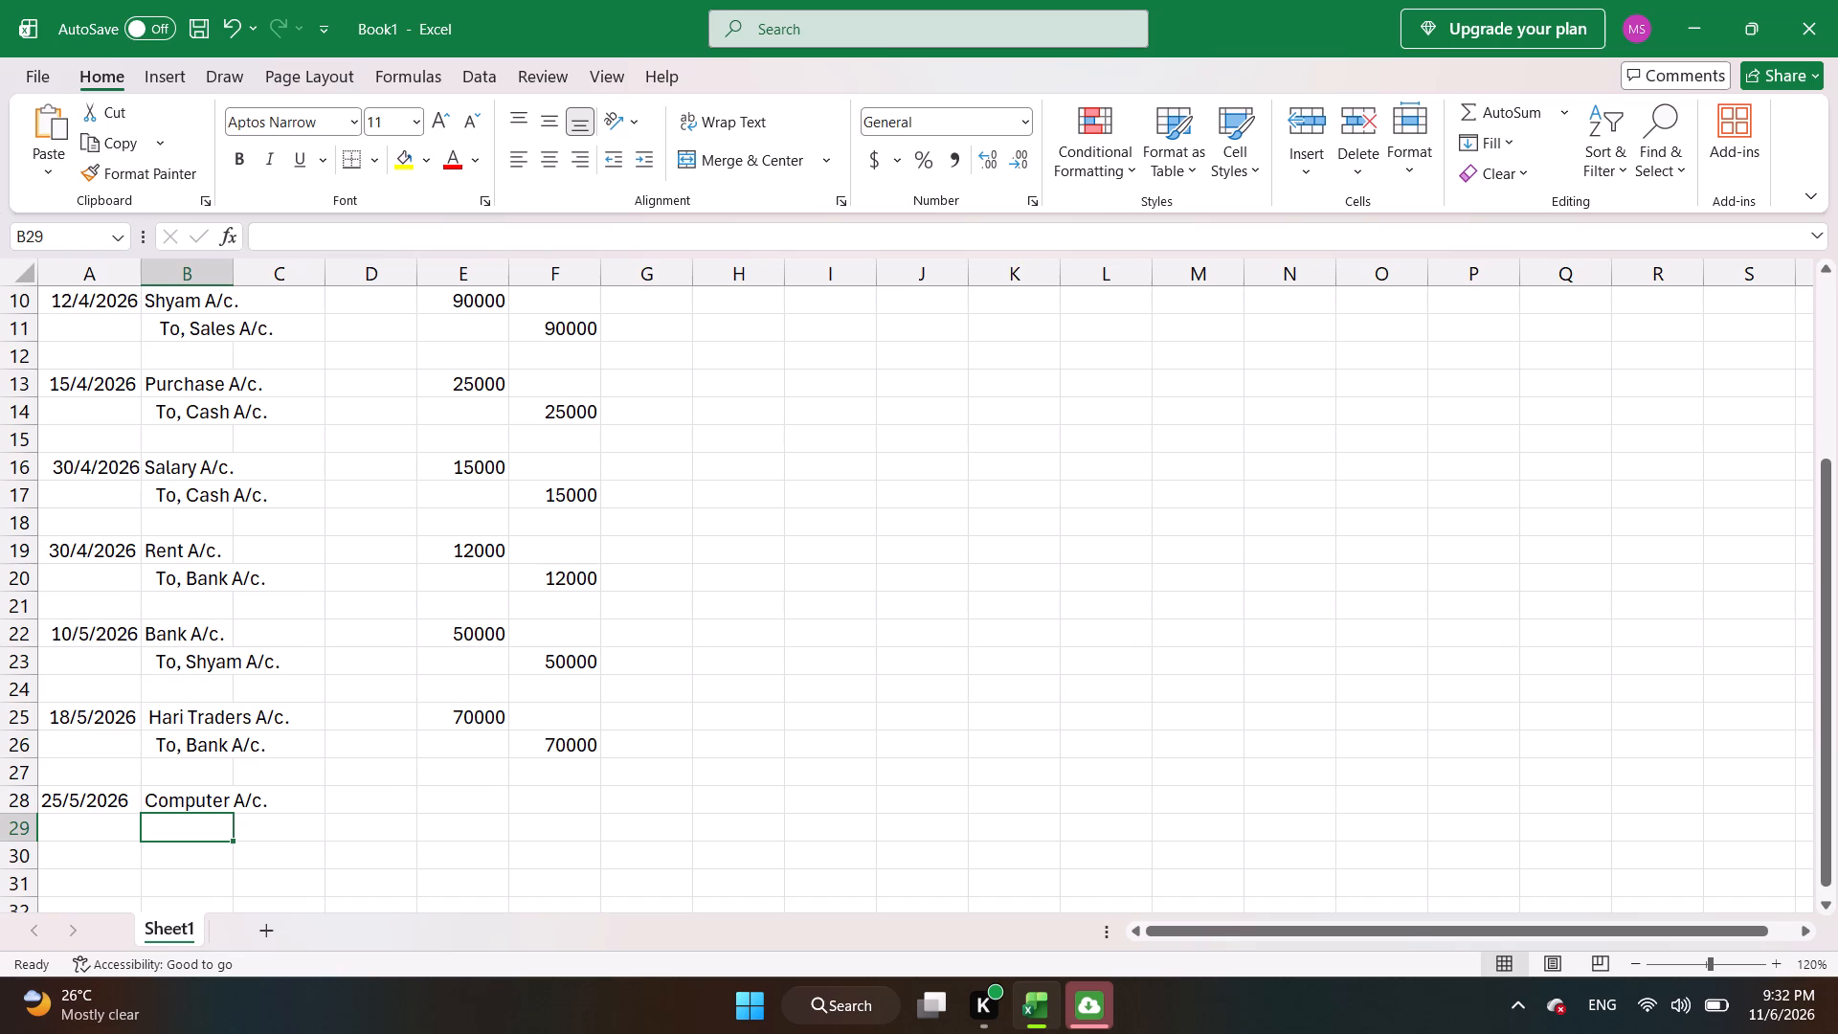
Copy the To, Bank A/c. text from B20 into B29 as the credit account and indent it with three more leading spaces.
{"action": "left_click", "coordinate": [158, 578]}
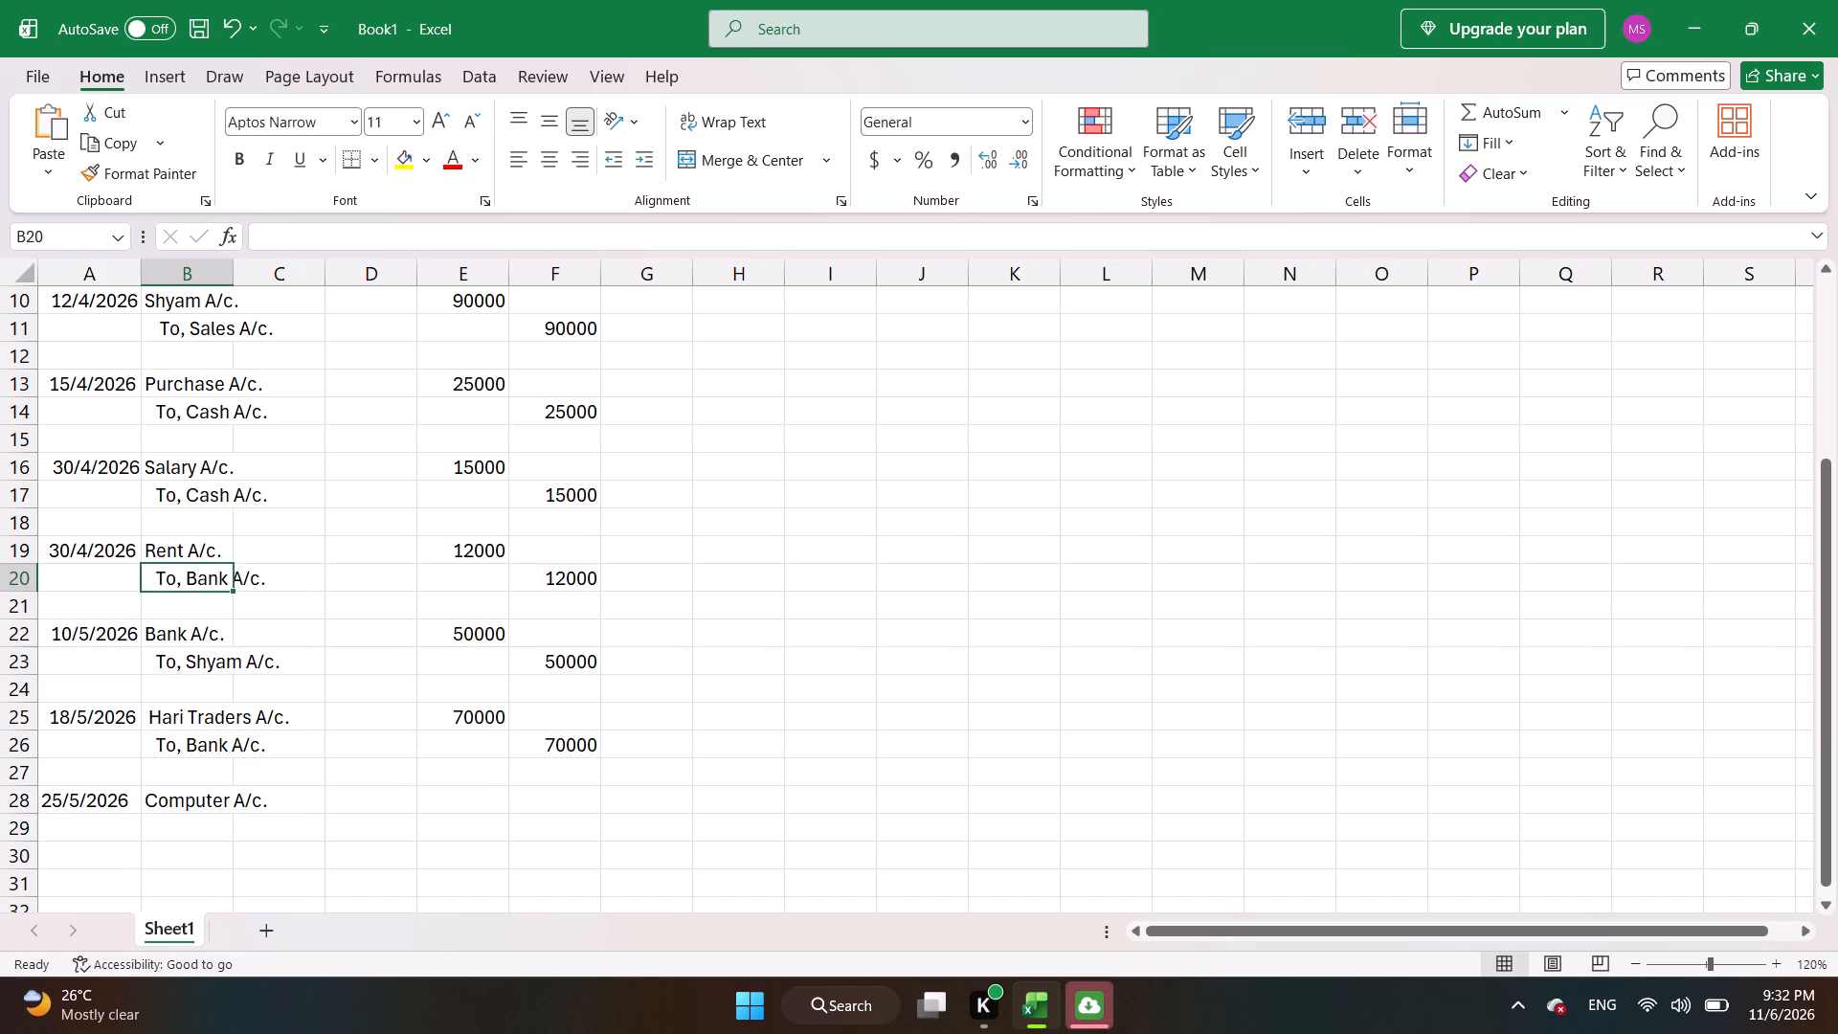
{"action": "left_click_drag", "start_coordinate": [265, 235], "coordinate": [370, 248]}
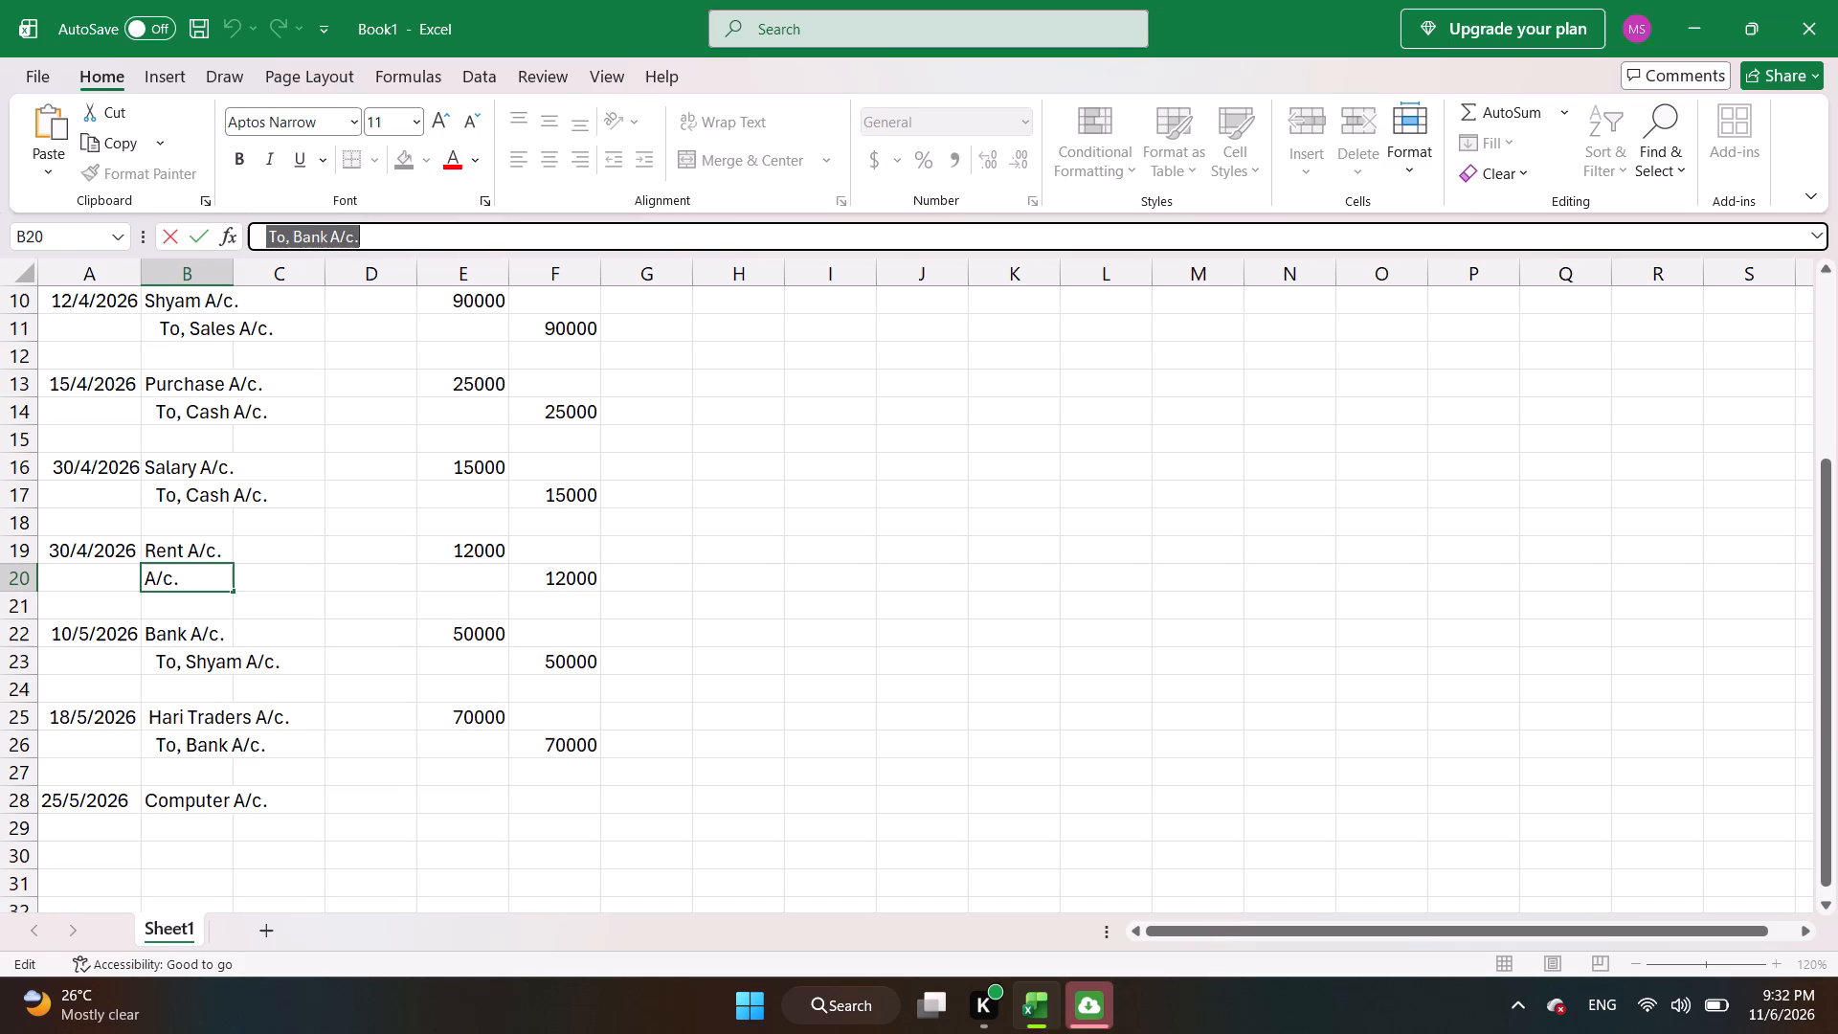
{"action": "key", "text": "ctrl+c"}
{"action": "left_click", "coordinate": [177, 825]}
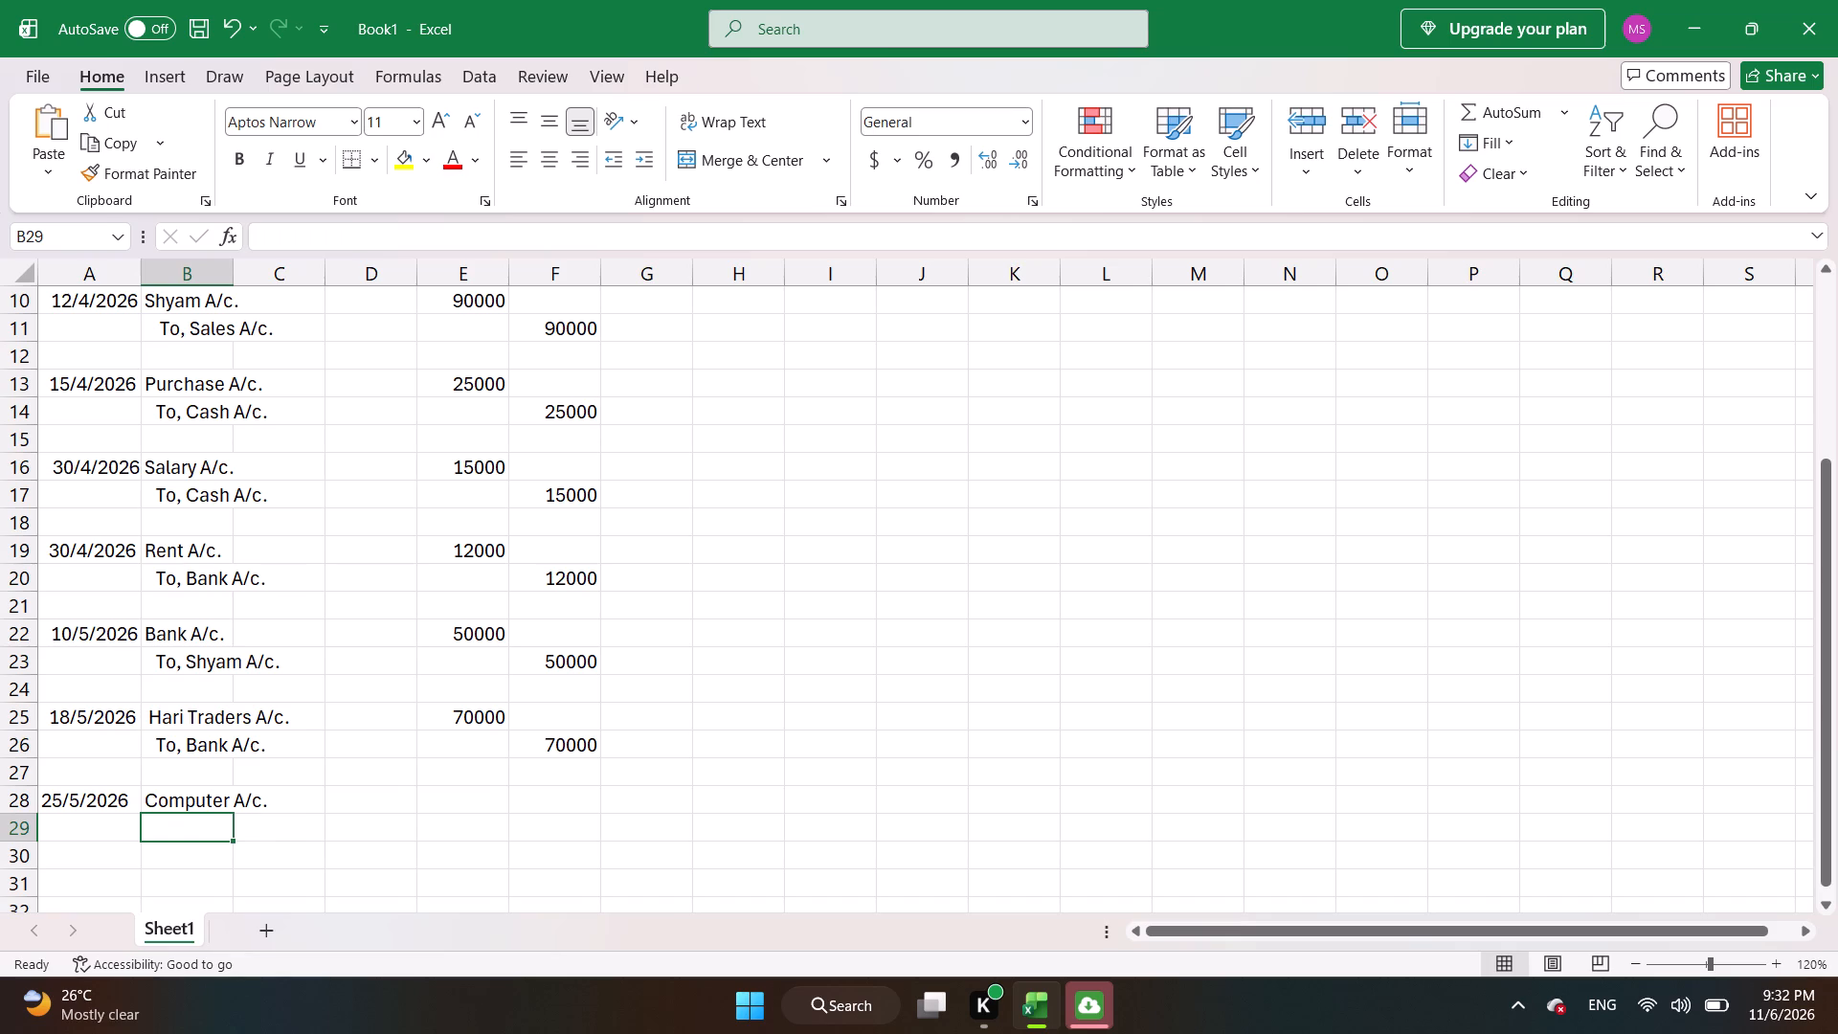
{"action": "key", "text": "ctrl+v"}
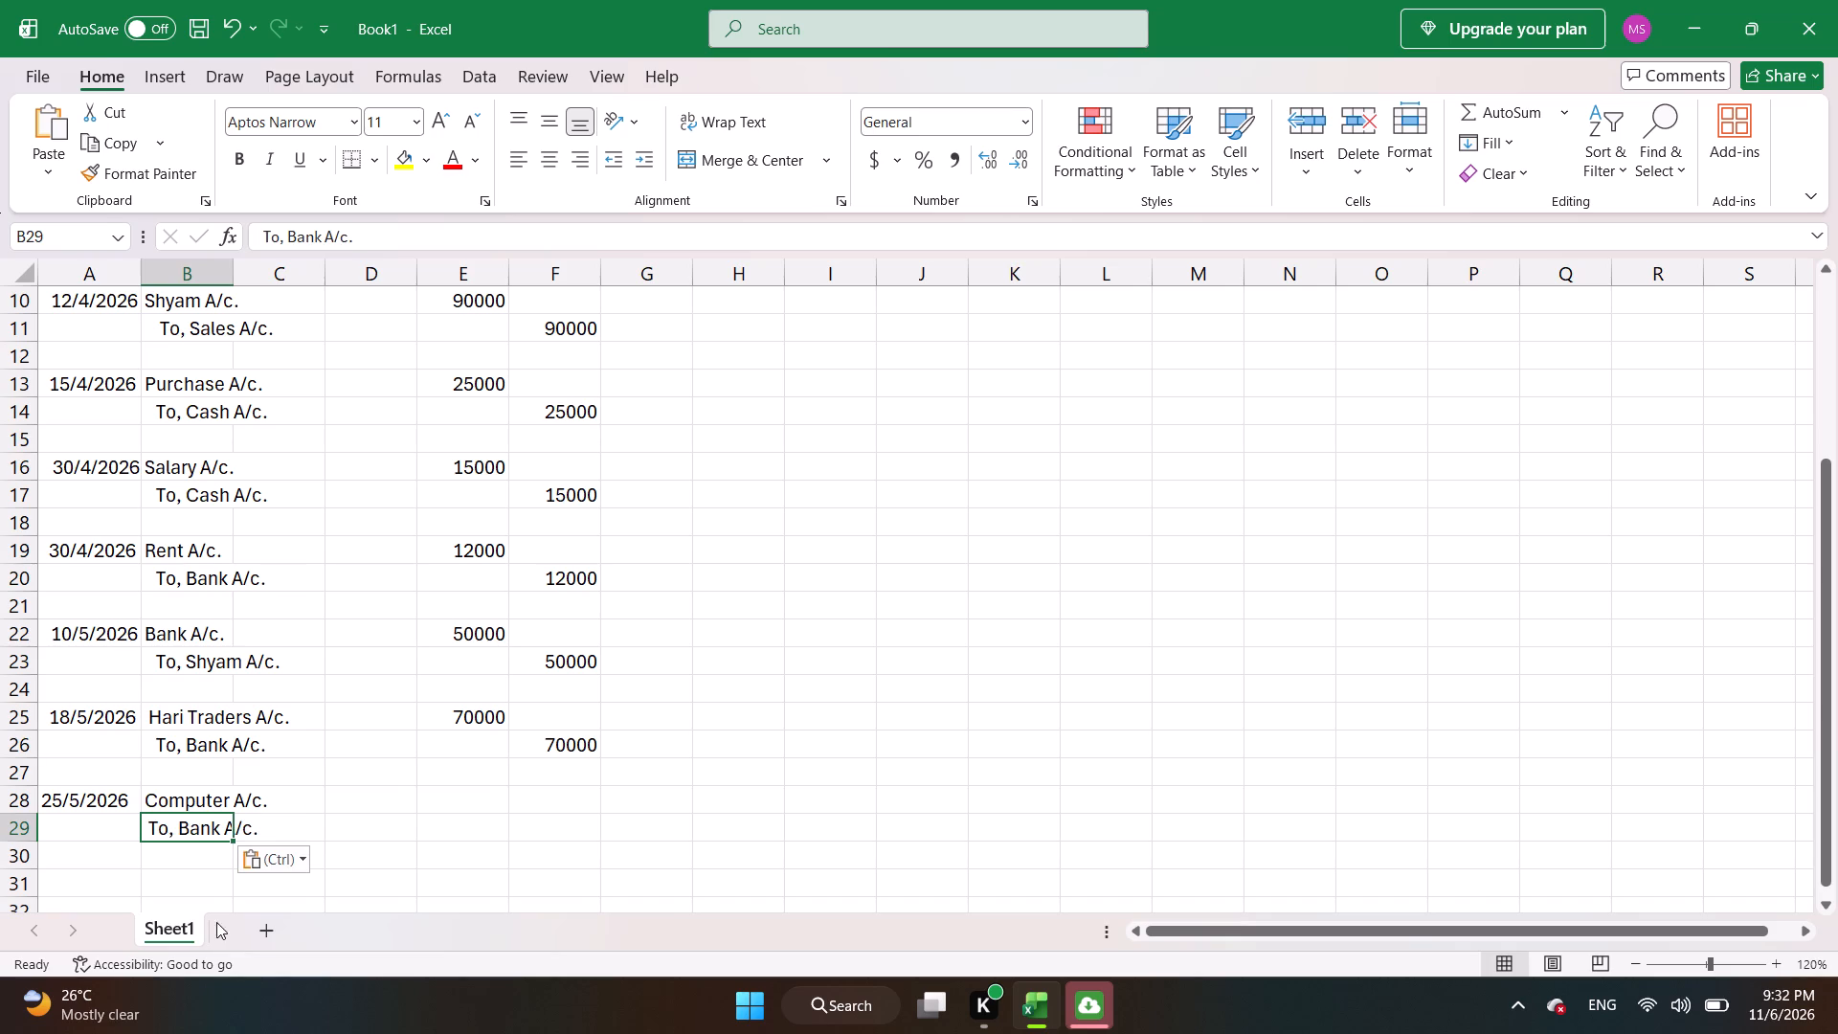
{"action": "left_click", "coordinate": [487, 815]}
{"action": "left_click", "coordinate": [491, 798]}
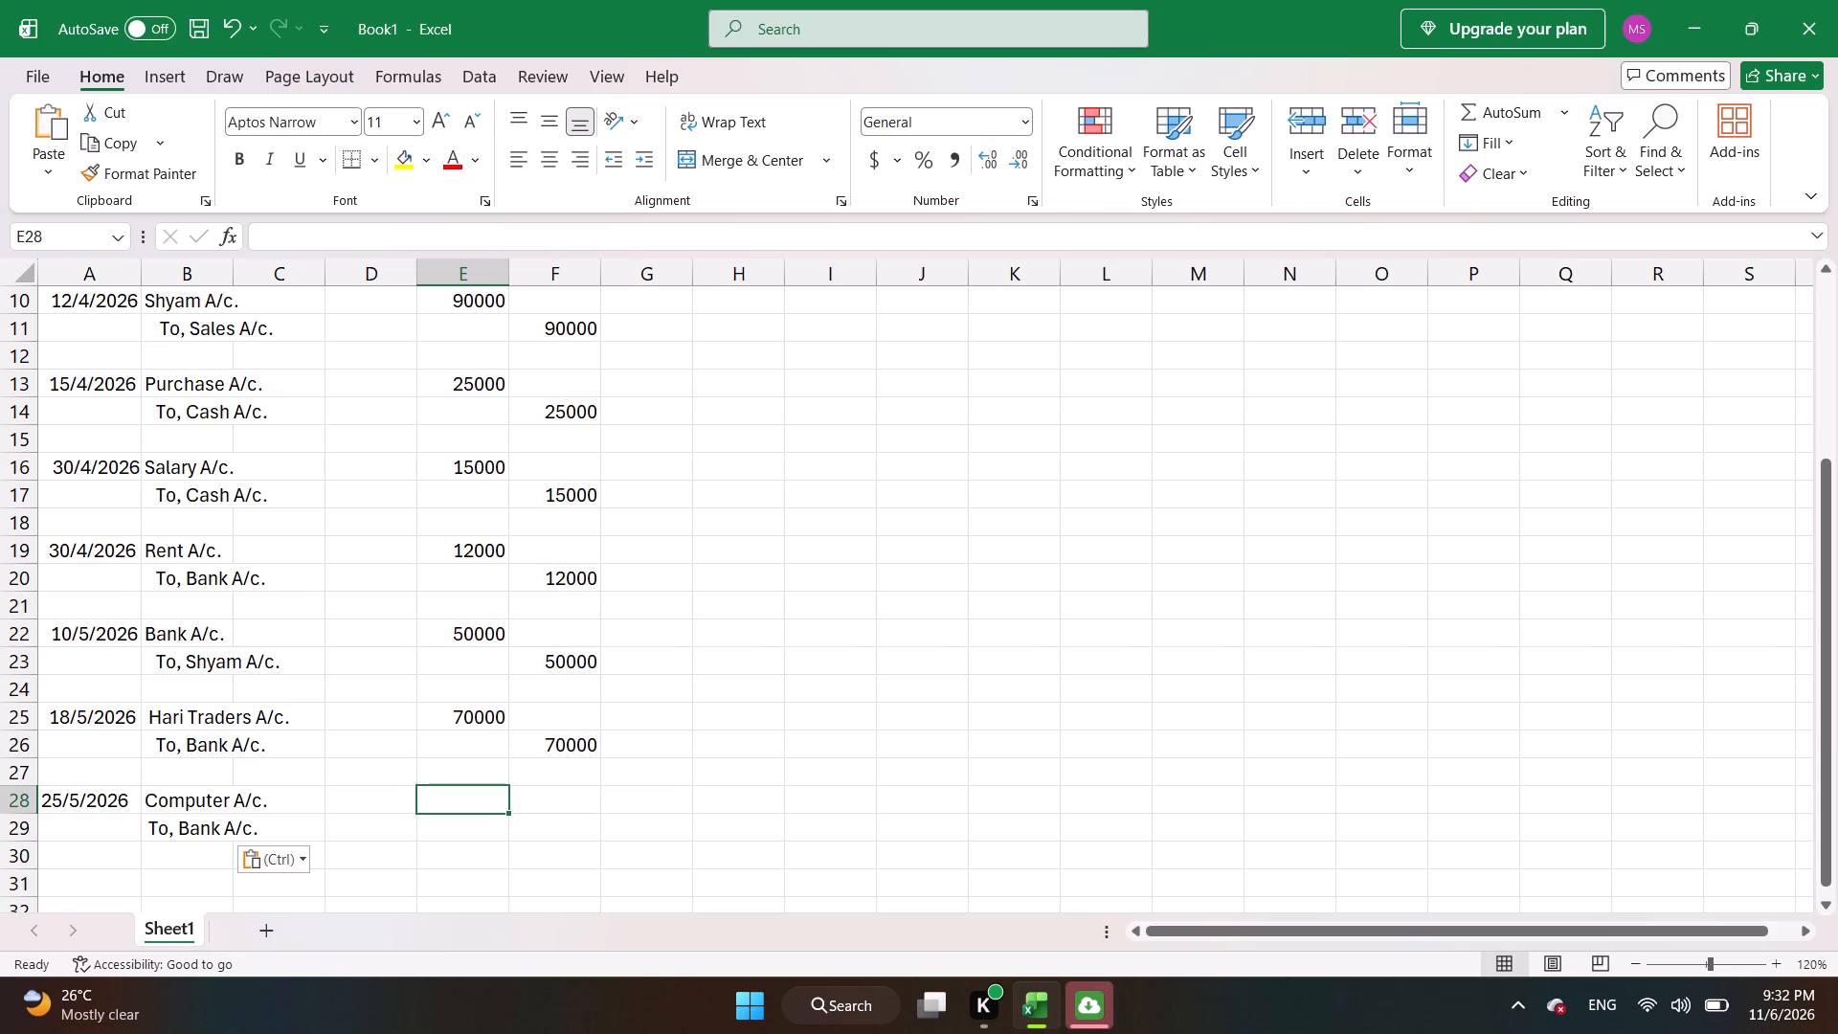
{"action": "left_click", "coordinate": [184, 820]}
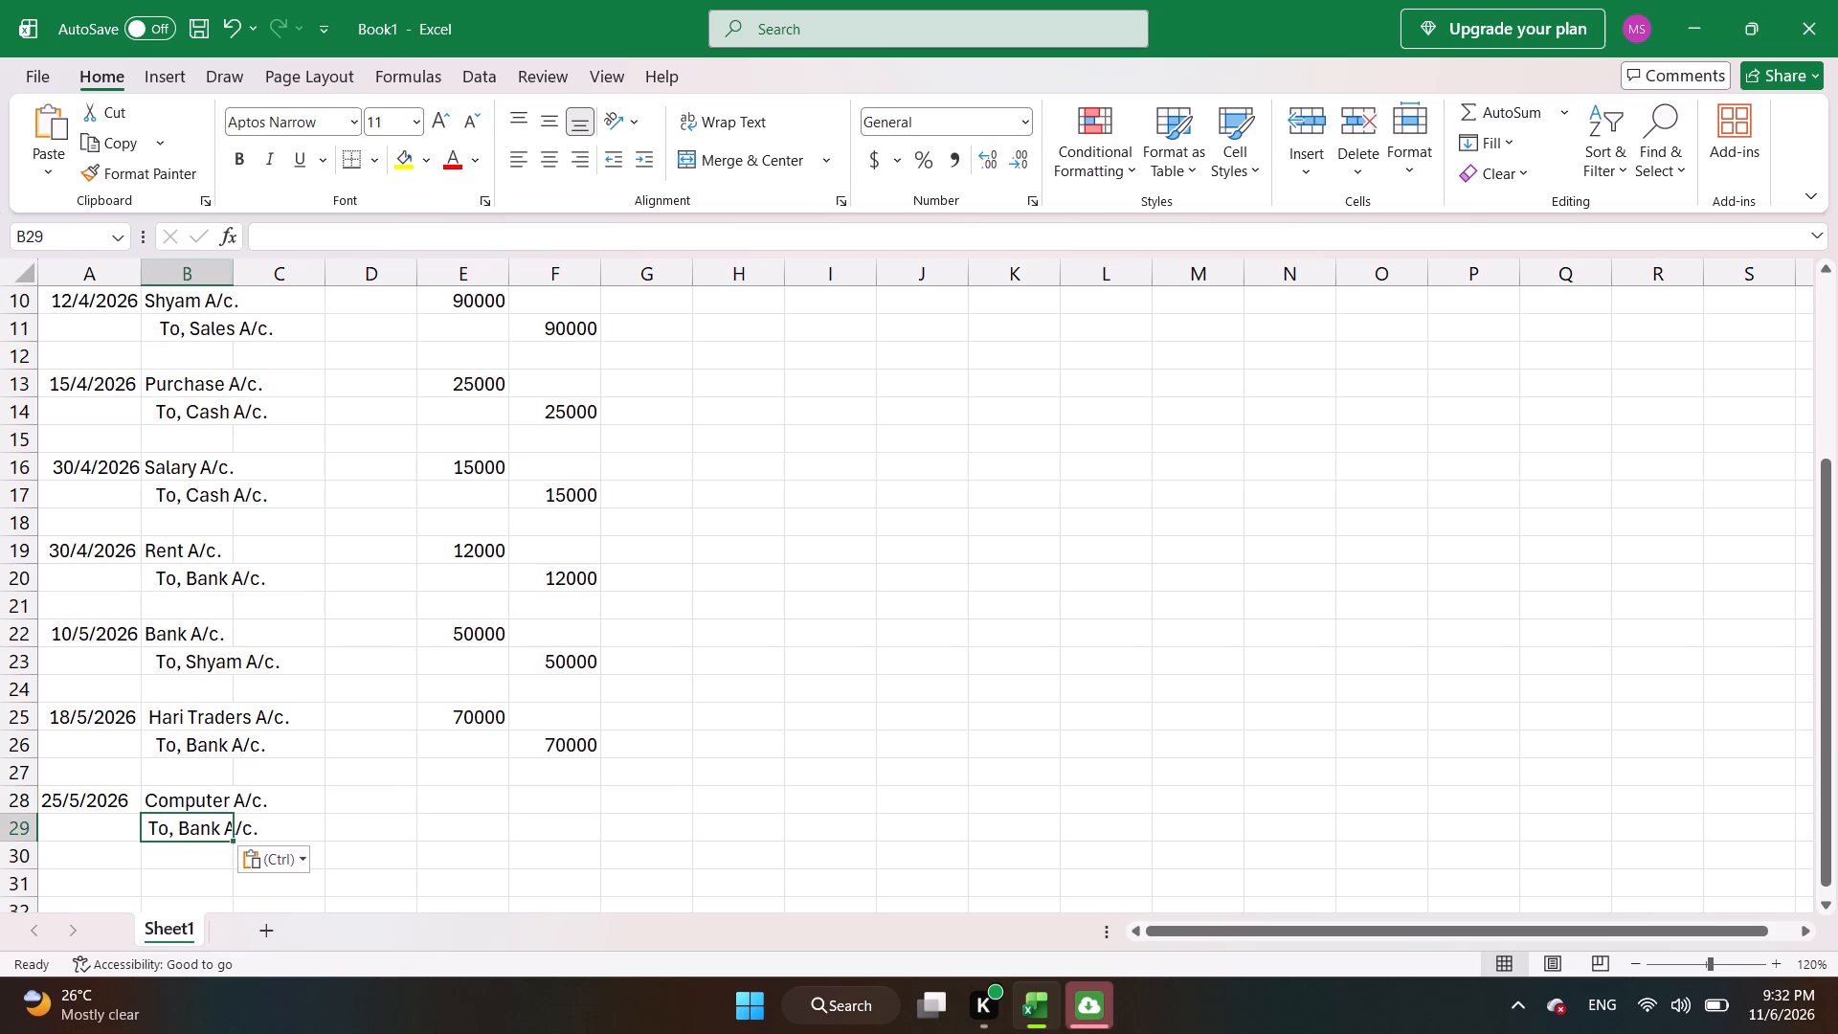
{"action": "left_click", "coordinate": [259, 234]}
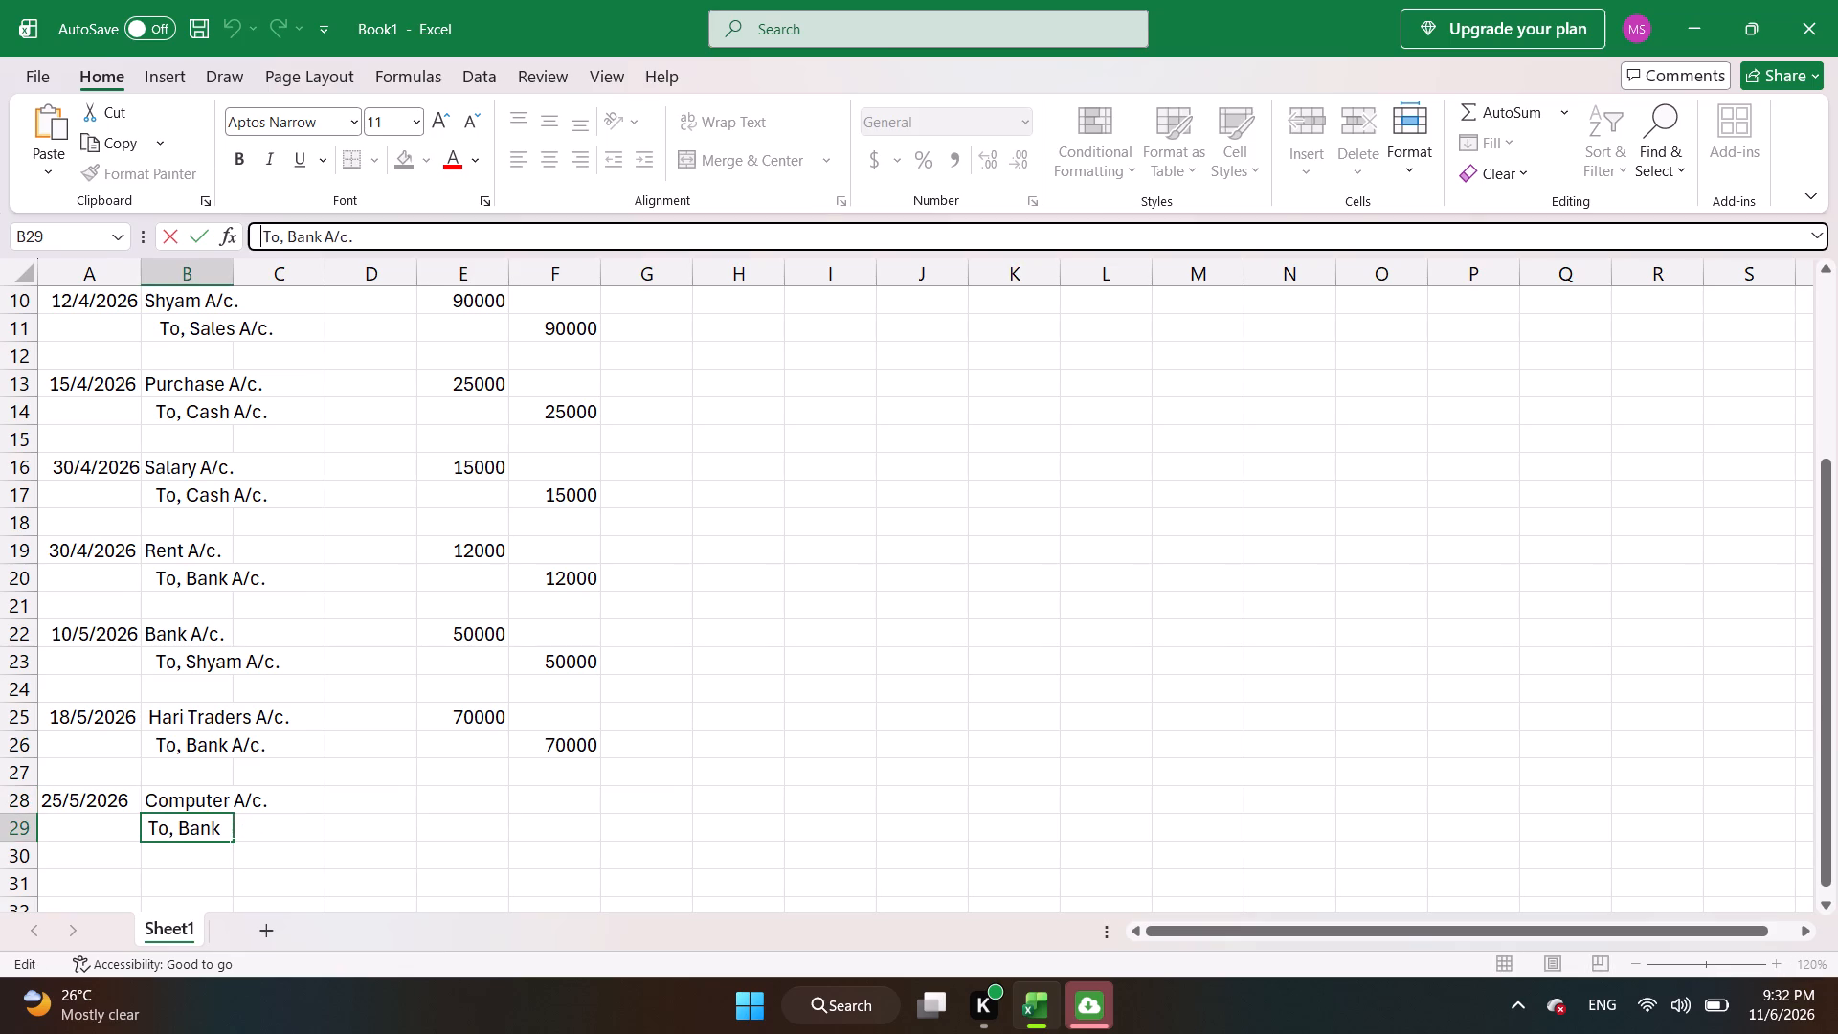
{"action": "key", "text": "space"}
{"action": "key", "text": "space"}
{"action": "key", "text": "space"}
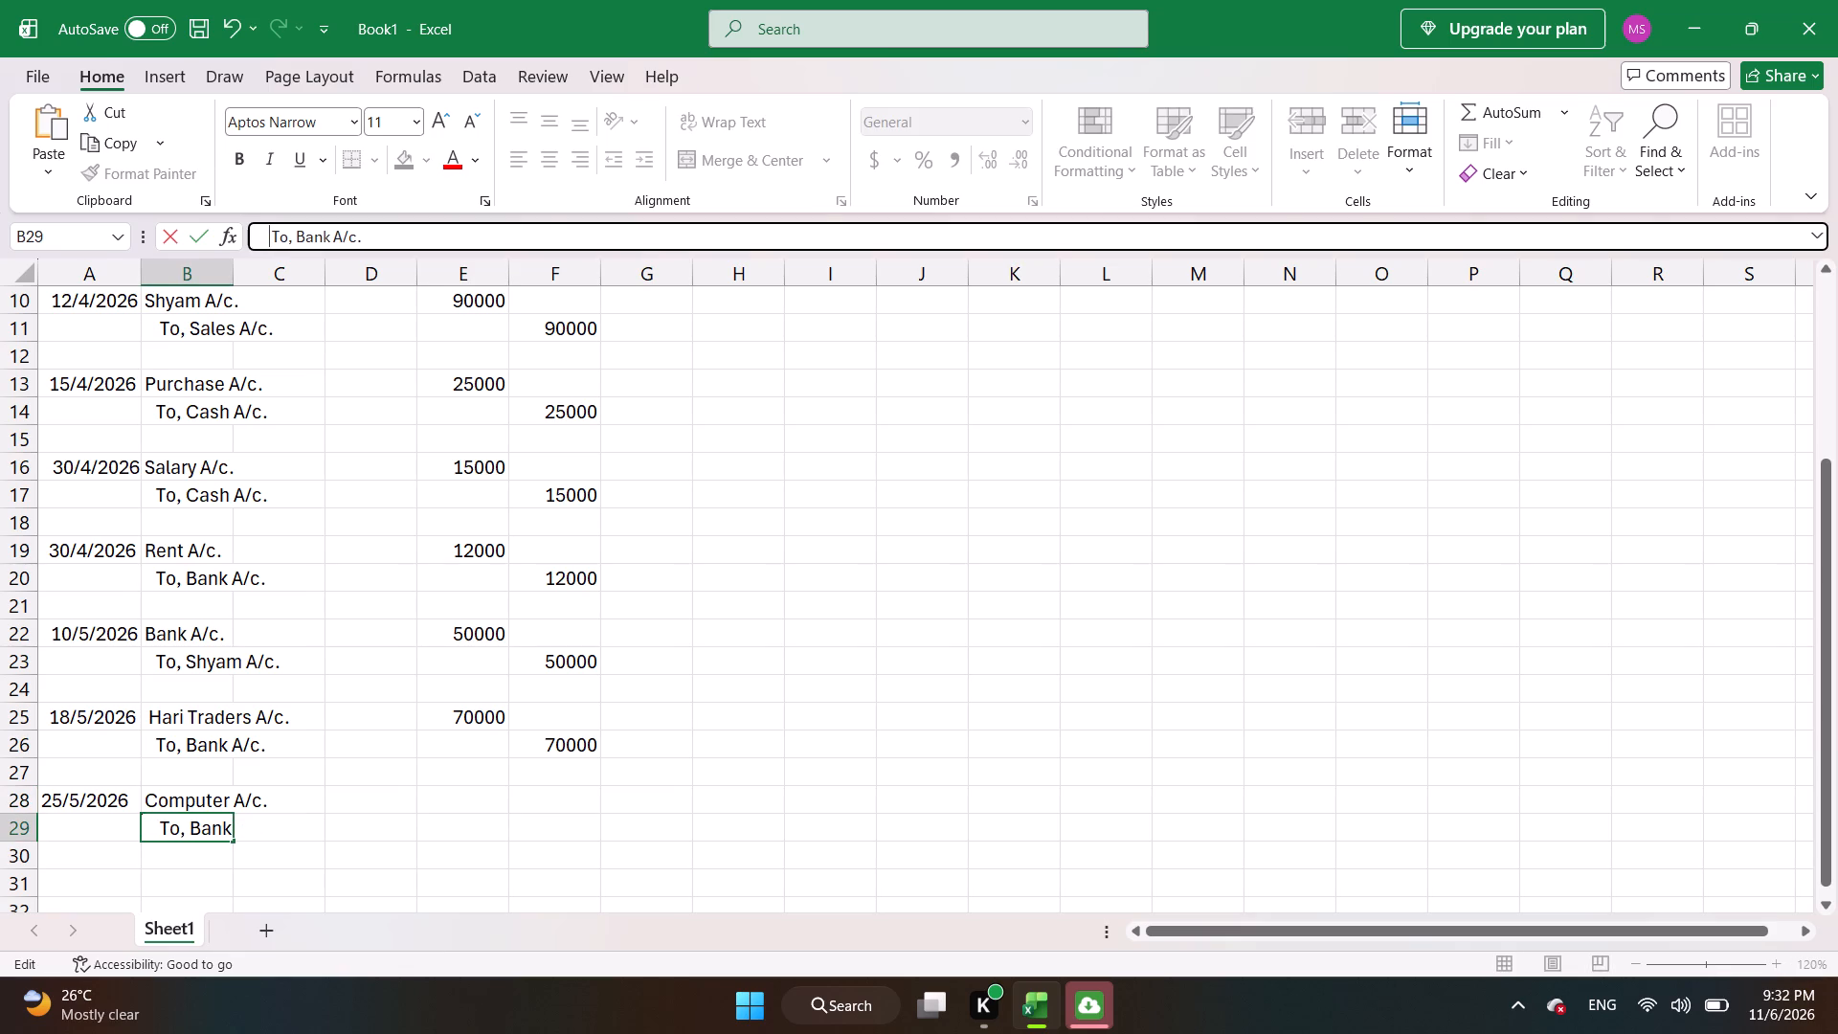
Enter the Computer A/c. debit amount 35000 in E28 and link the Bank A/c. credit amount in F29 with the formula =E28.
{"action": "left_click", "coordinate": [428, 802]}
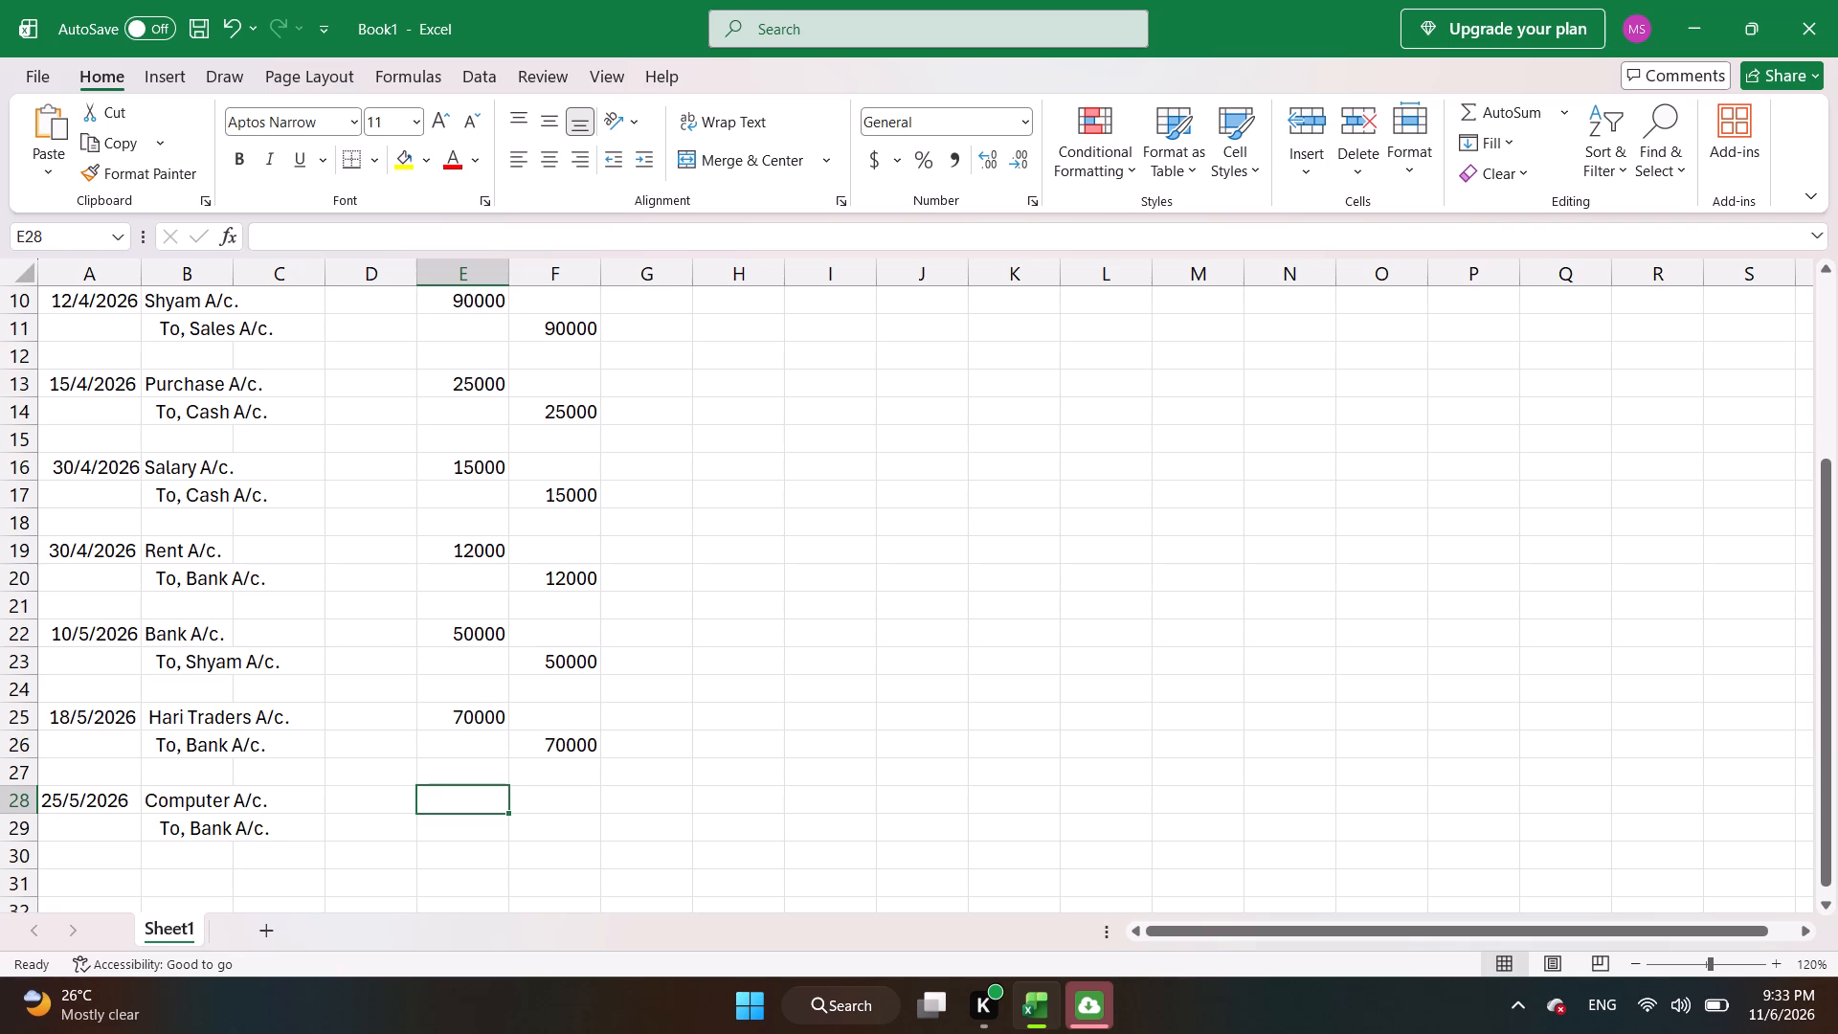
{"action": "type", "text": "35000"}
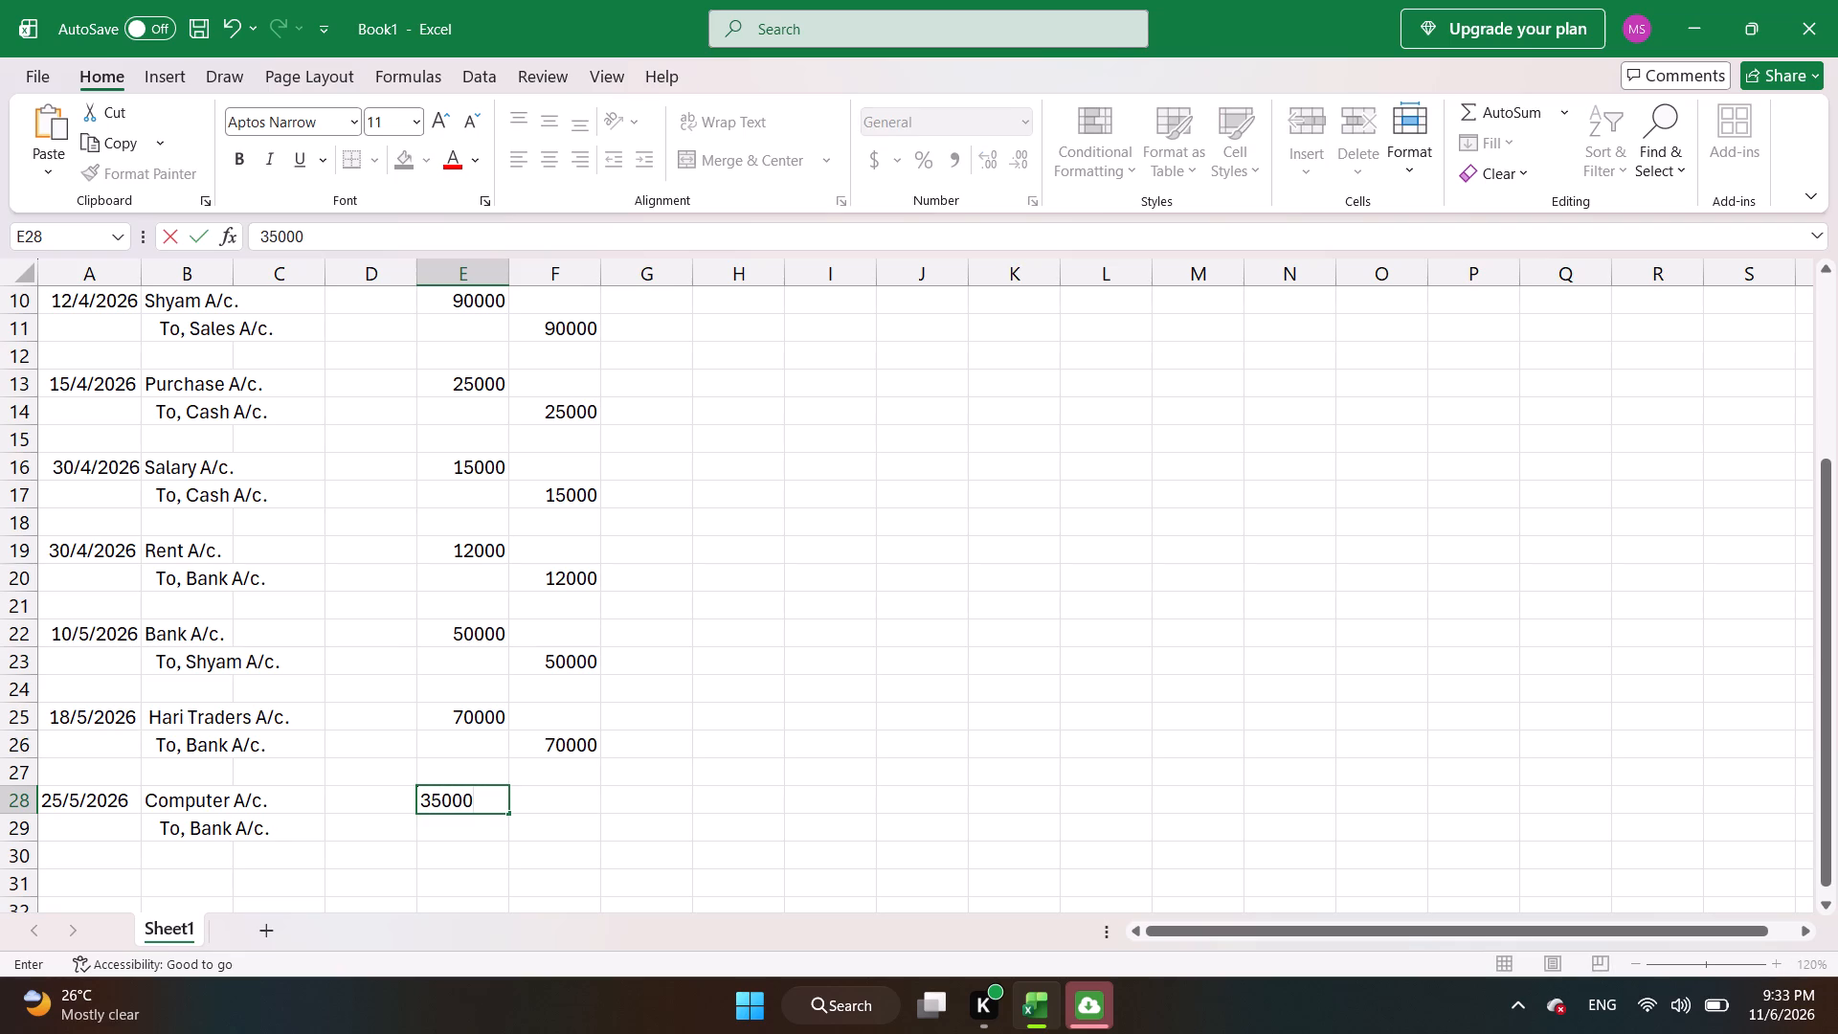
{"action": "key", "text": "Return"}
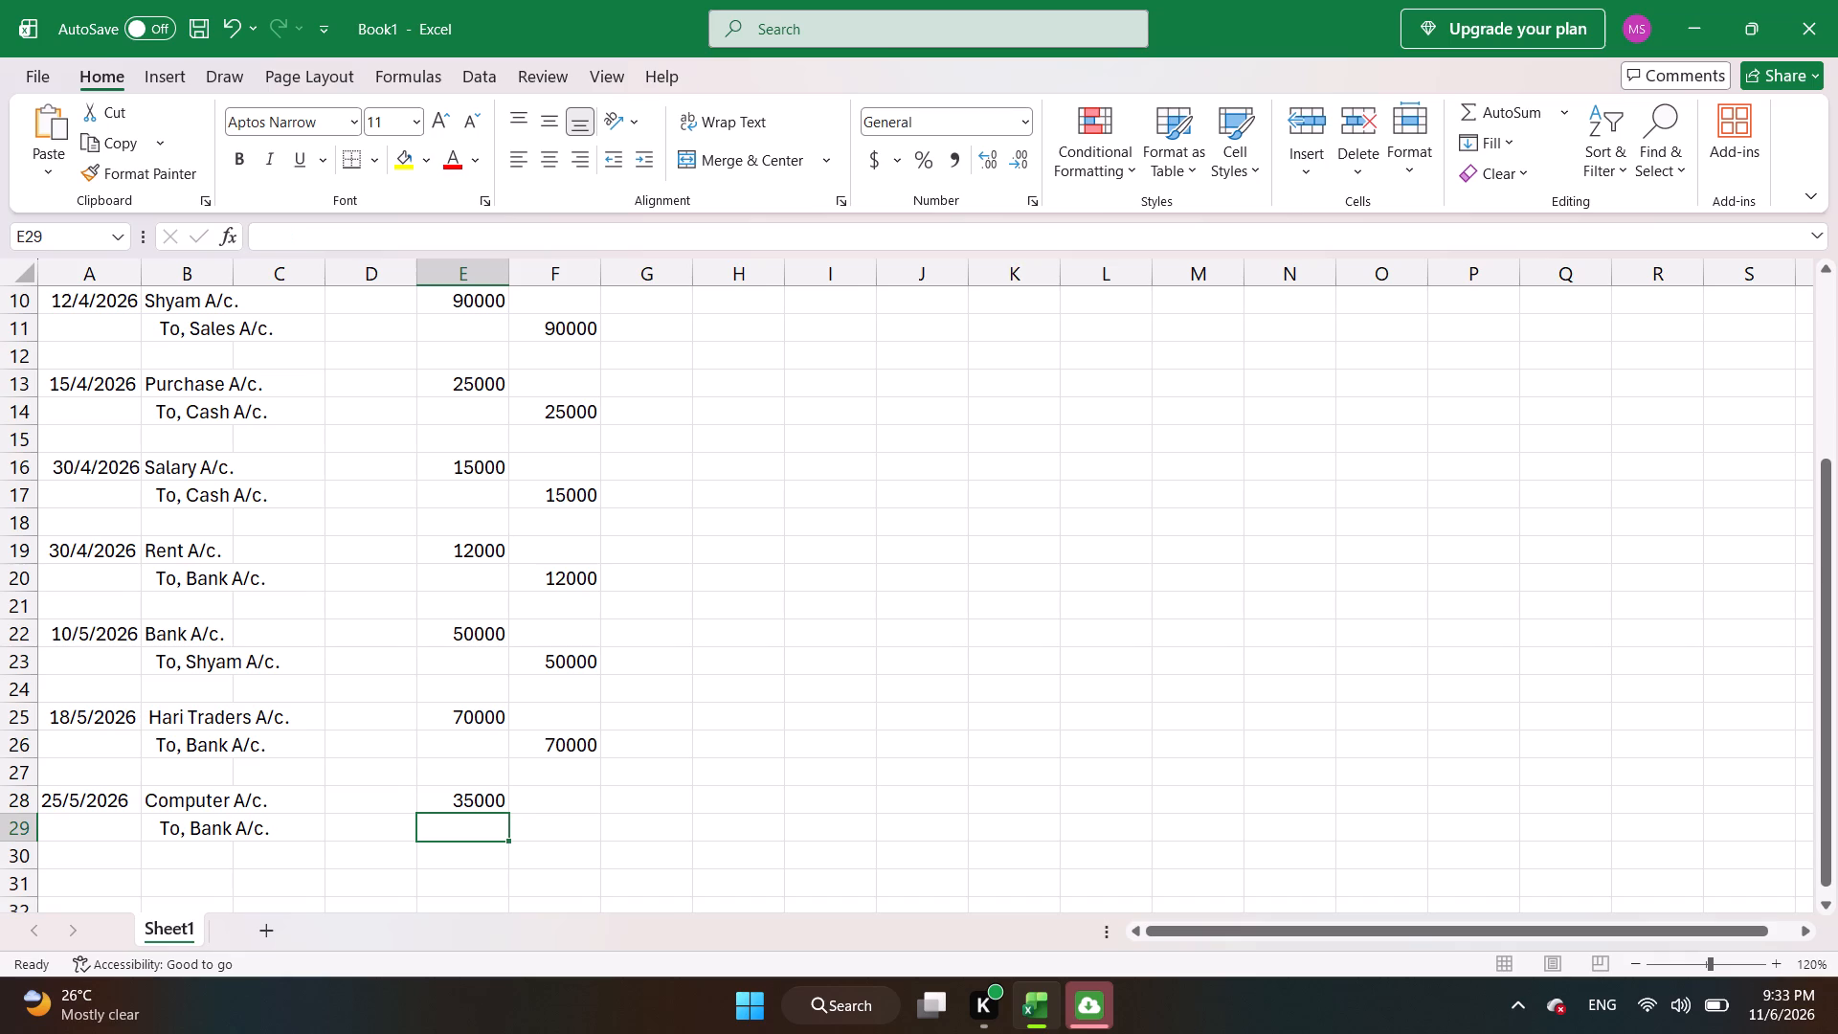
{"action": "key", "text": "Right"}
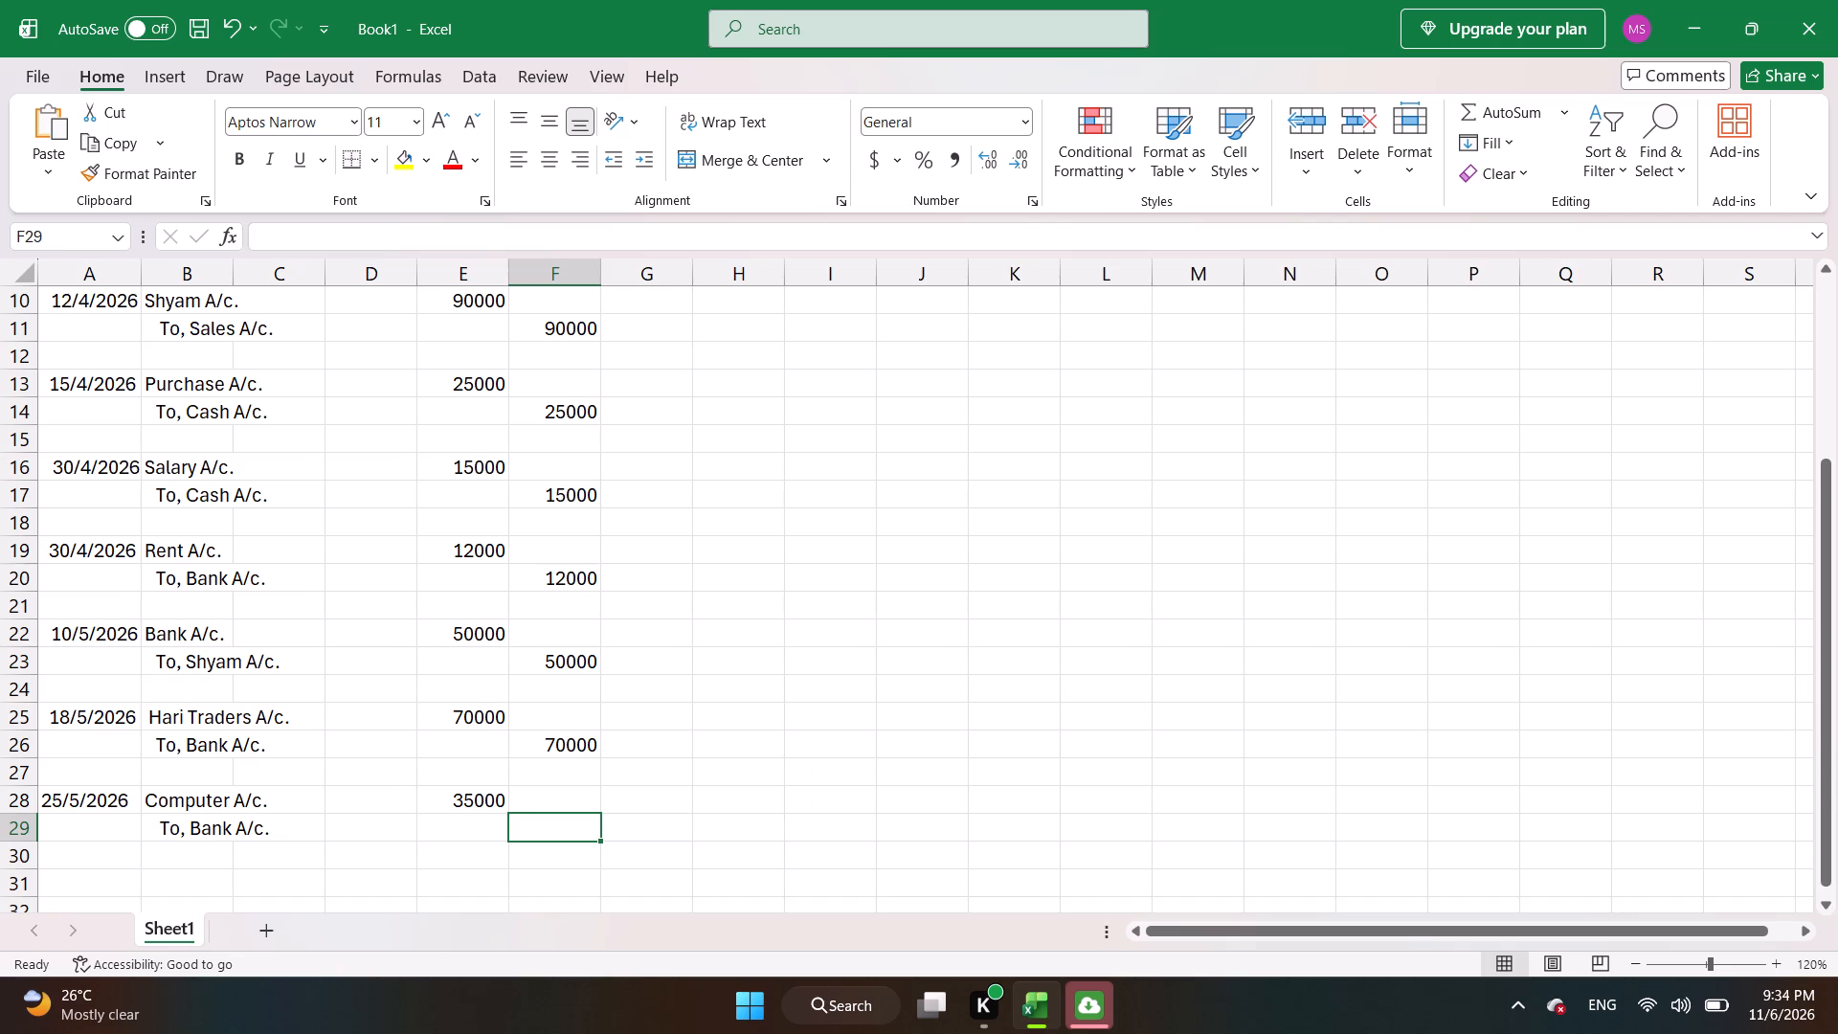
{"action": "key", "text": "equal"}
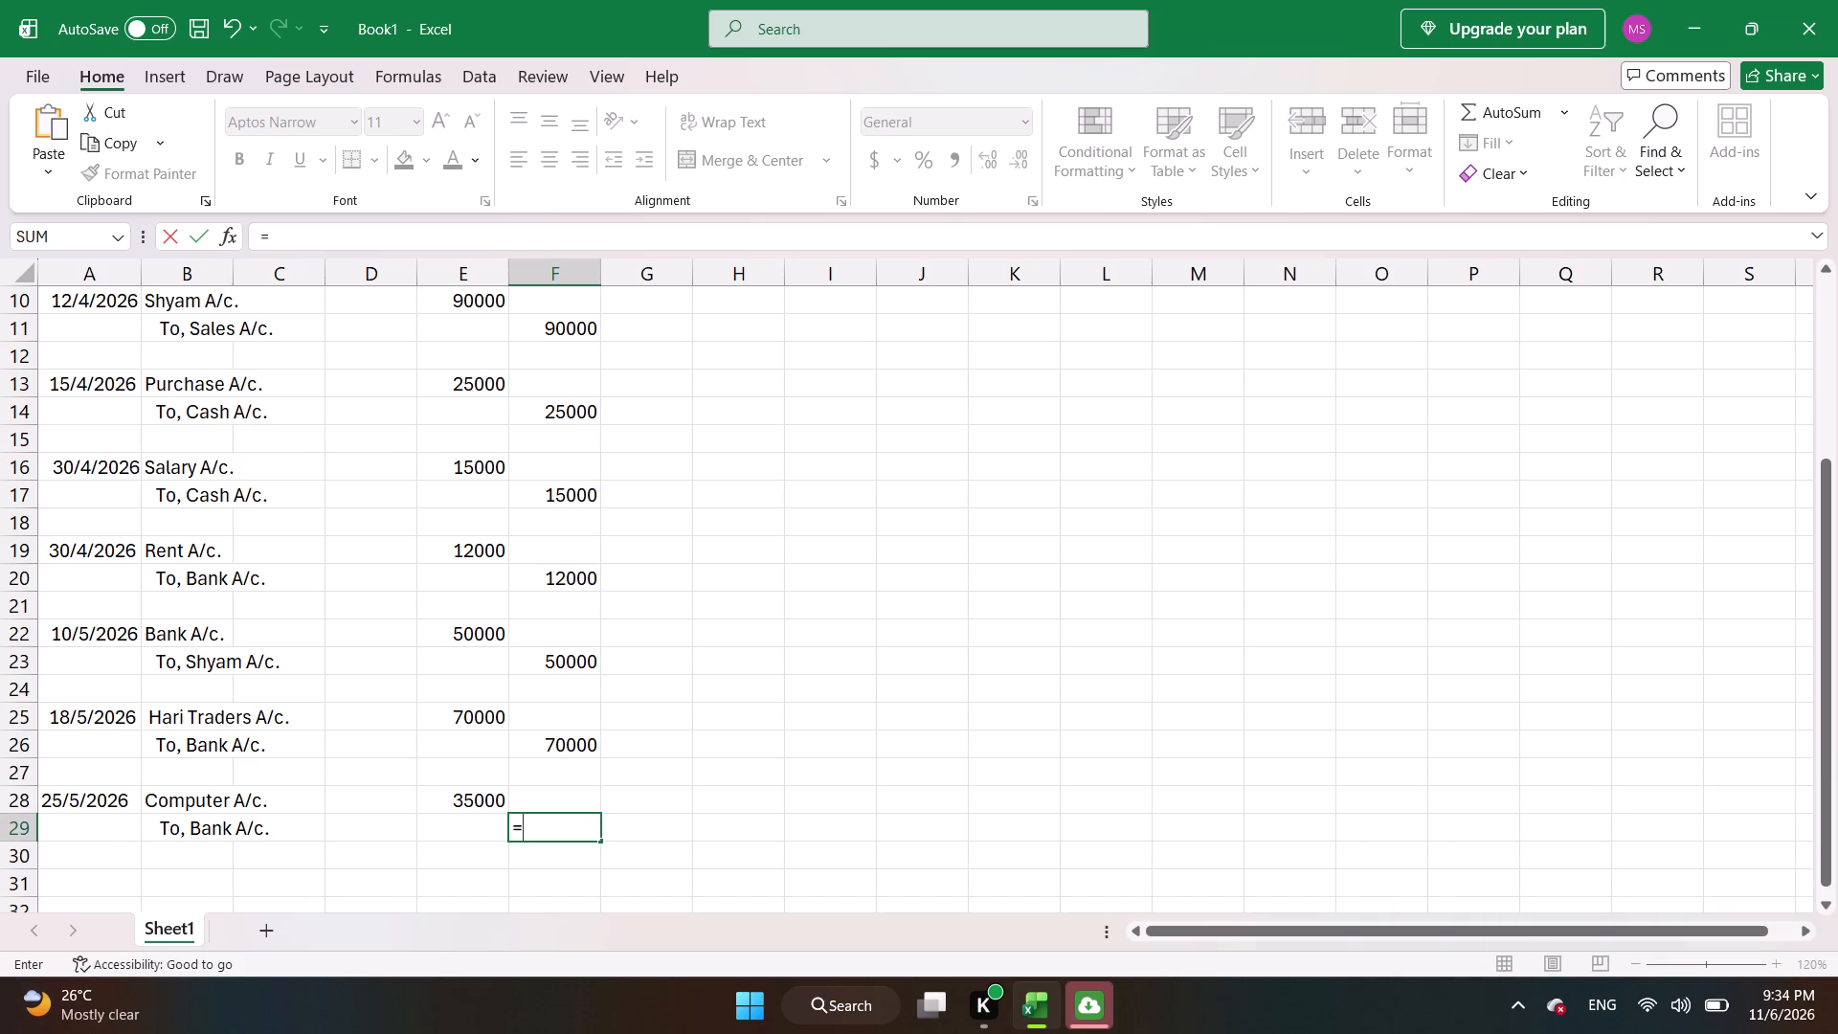
{"action": "left_click", "coordinate": [425, 798]}
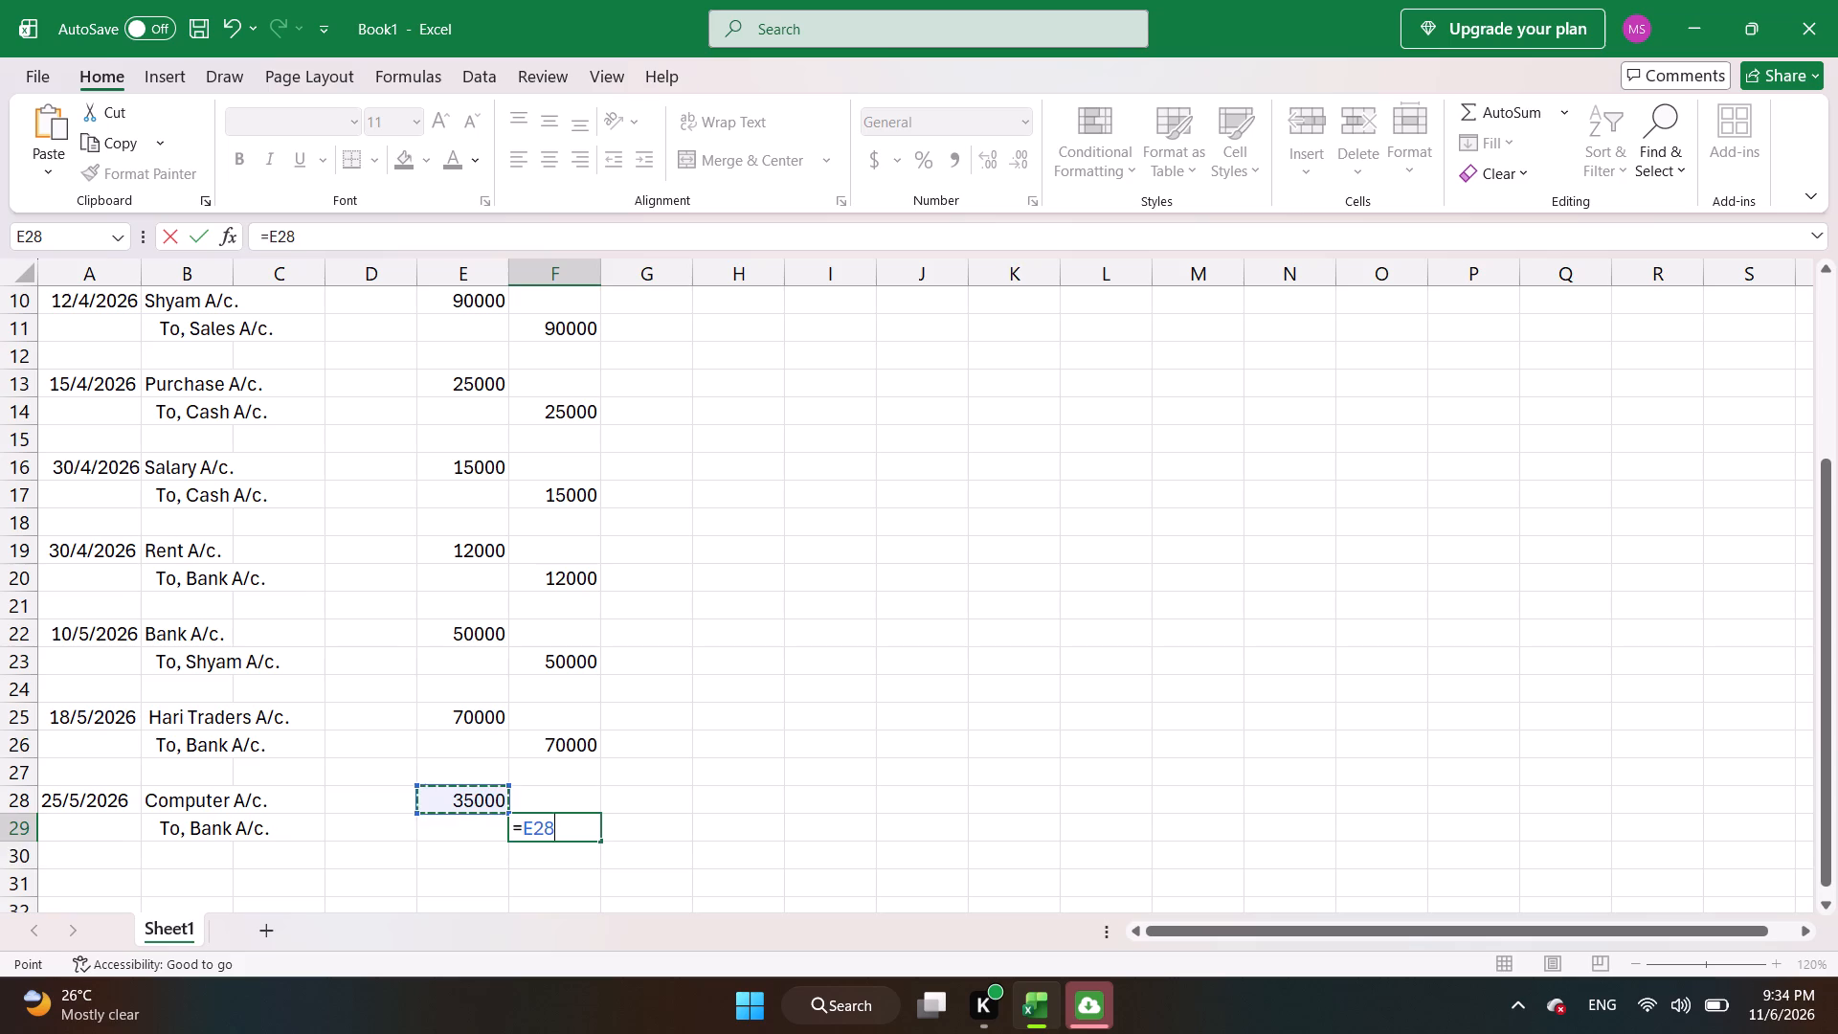
{"action": "key", "text": "Return"}
Enter the next journal entry's date, 1-6-26, in cell A31 and make the account cell B31 beside it active.
{"action": "scroll", "coordinate": [380, 863], "scroll_direction": "down", "scroll_amount": 1}
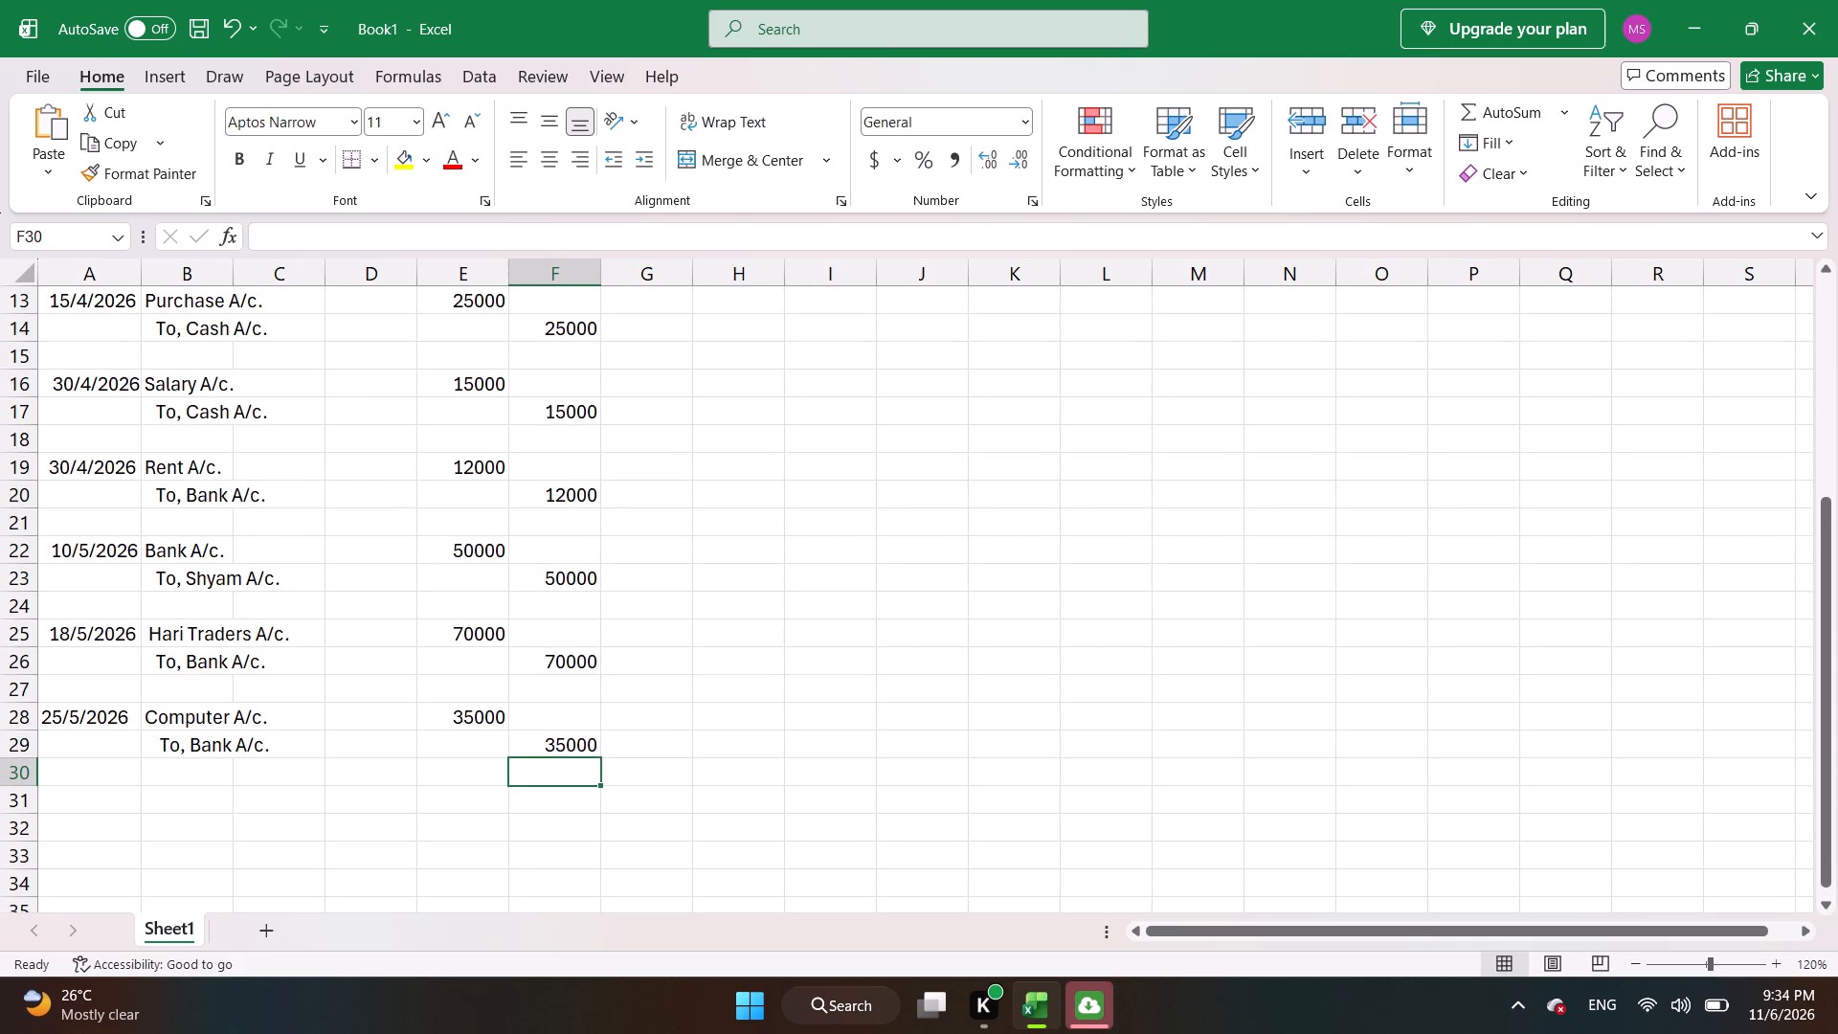
{"action": "left_click", "coordinate": [75, 805]}
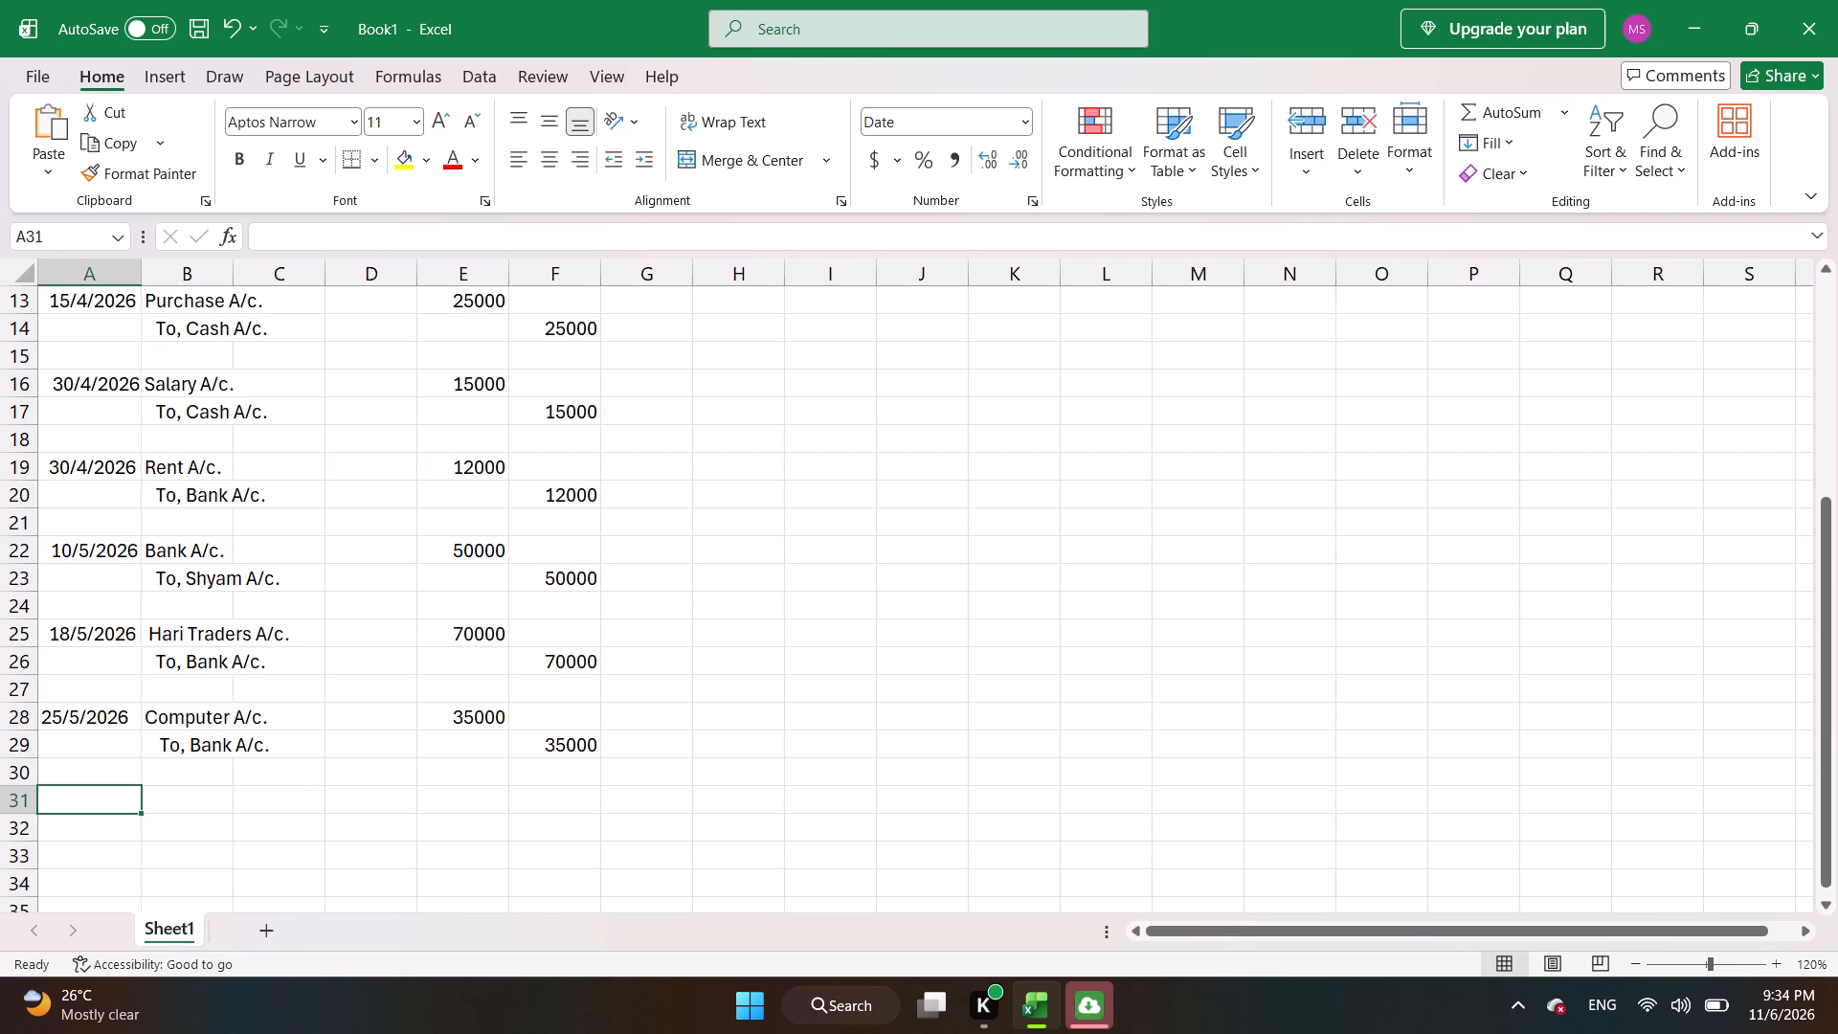
{"action": "key", "text": "1"}
{"action": "key", "text": "minus"}
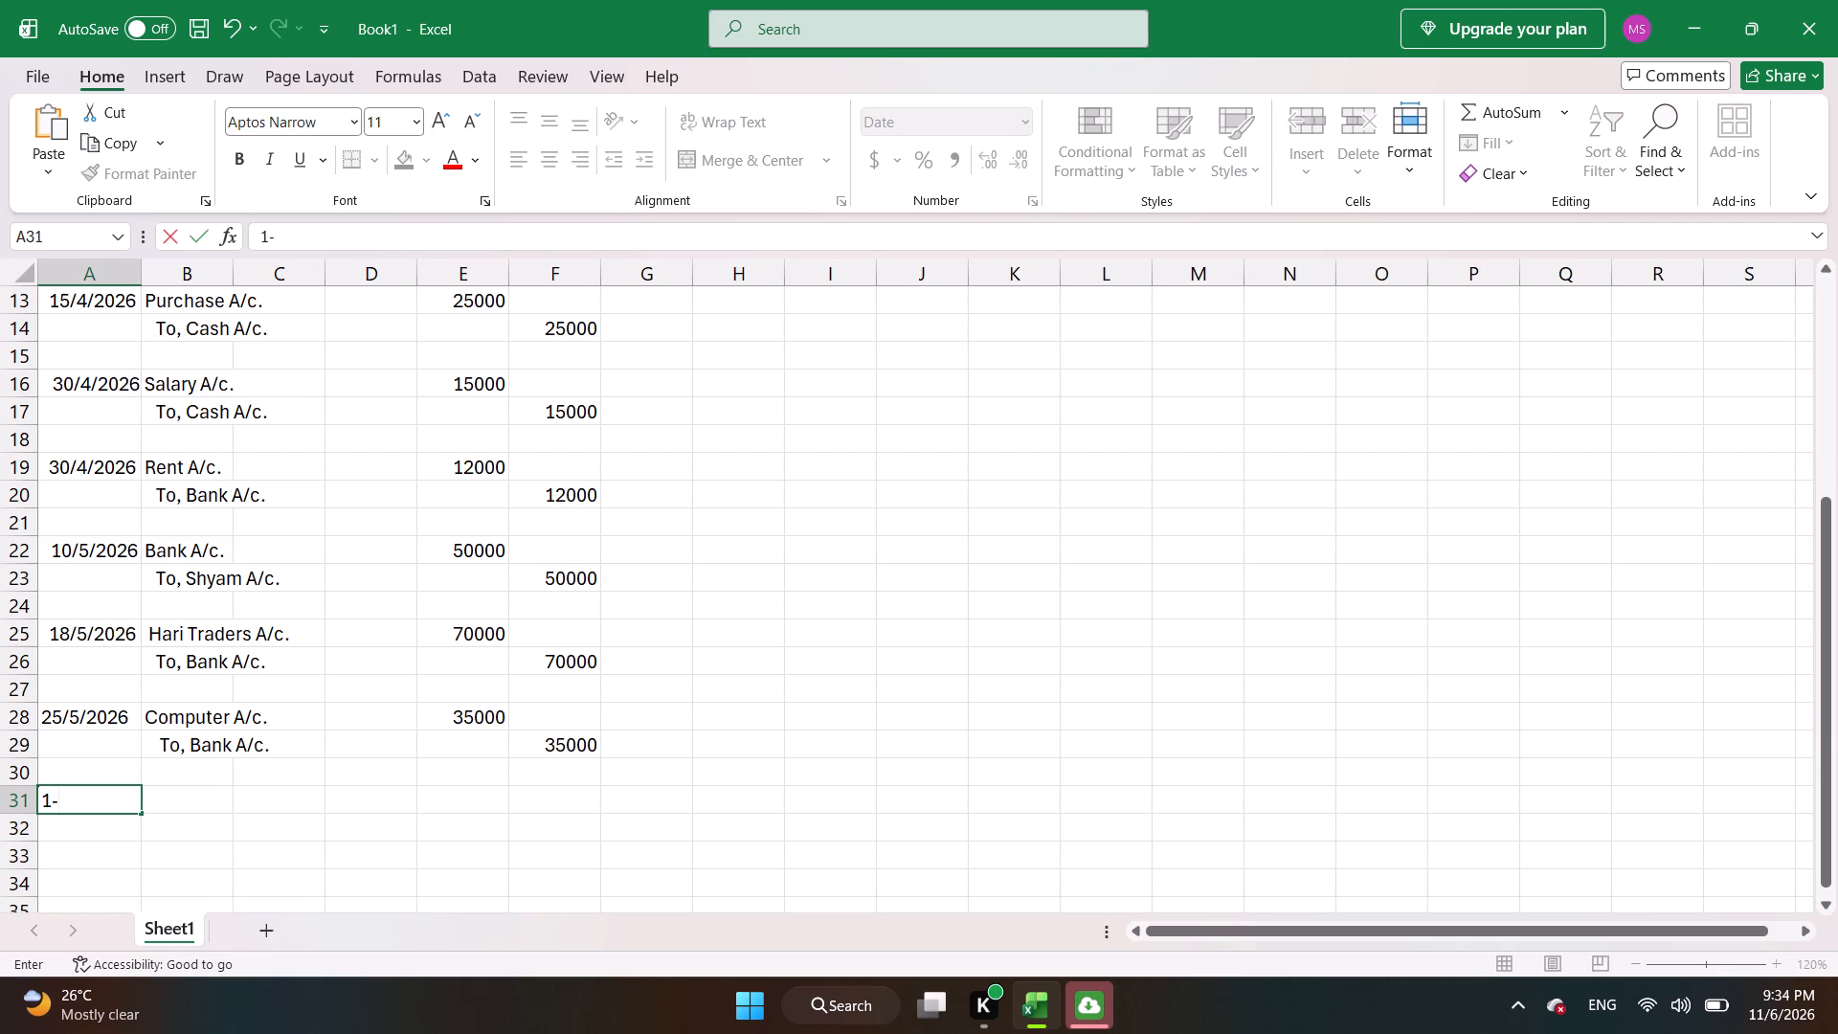
{"action": "key", "text": "6"}
{"action": "key", "text": "minus"}
{"action": "type", "text": "26"}
{"action": "key", "text": "Return"}
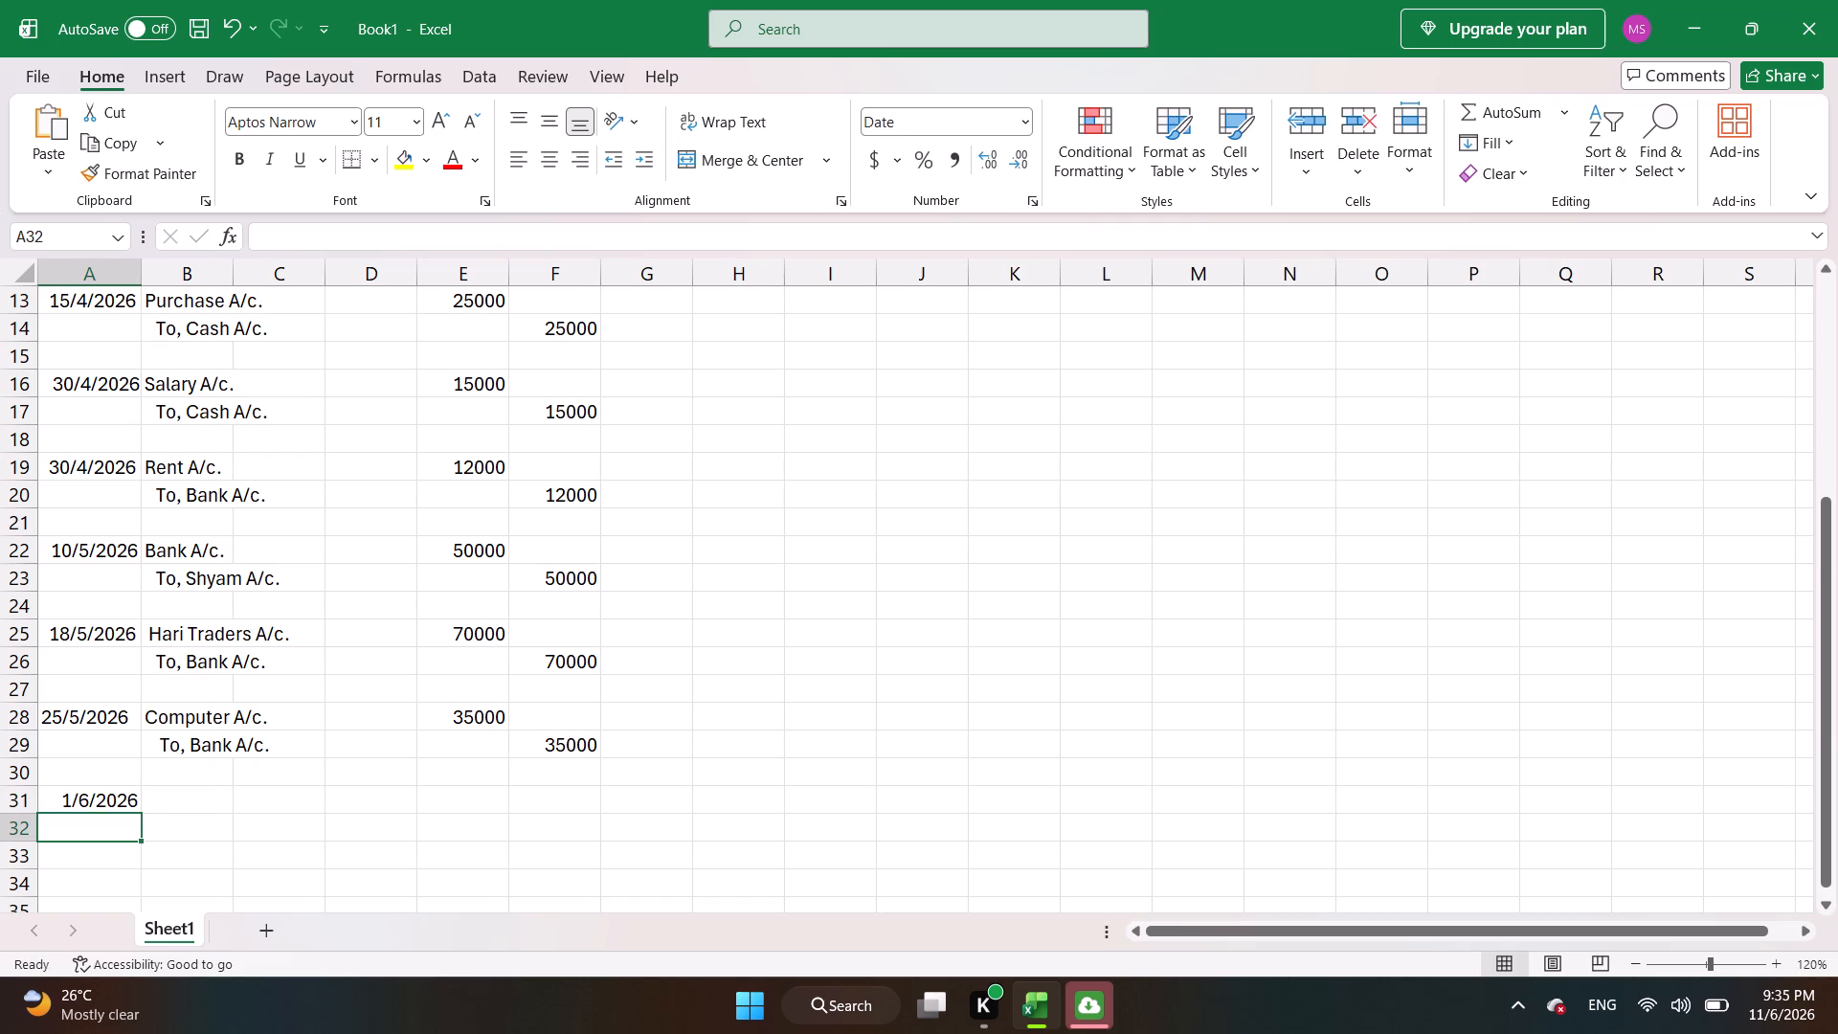
{"action": "key", "text": "Right"}
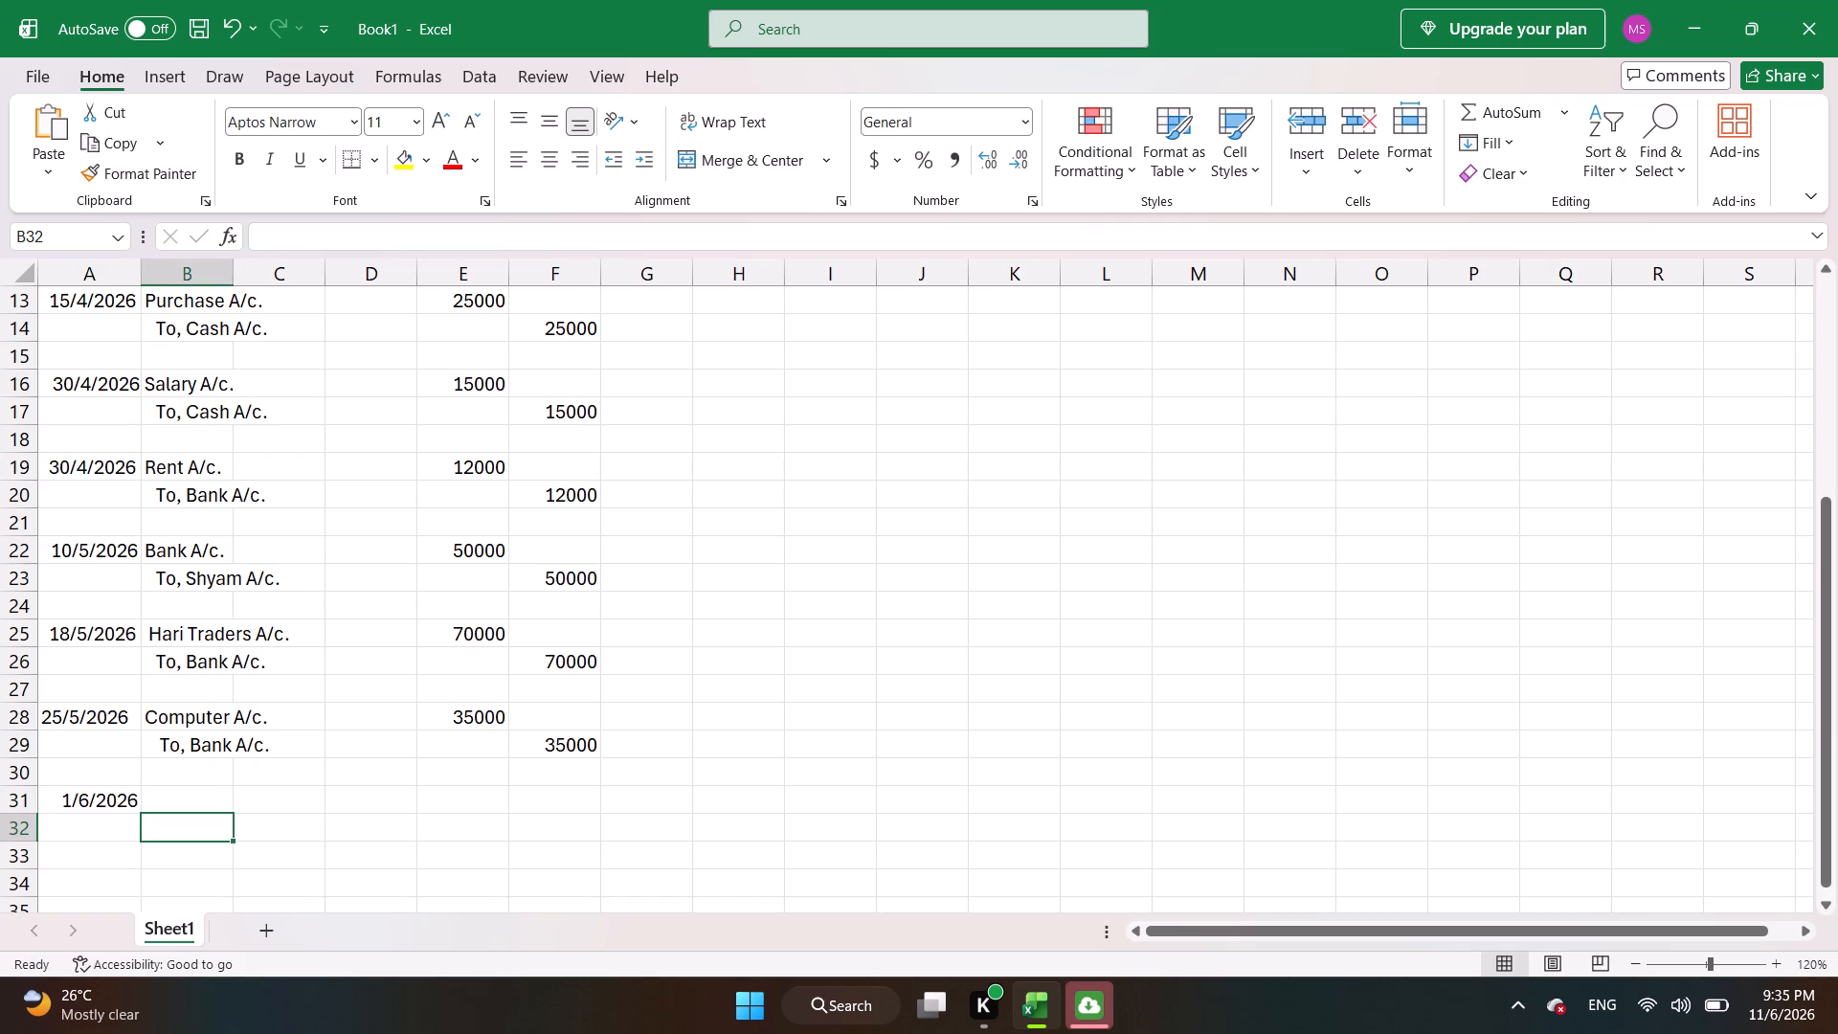
{"action": "key", "text": "Up"}
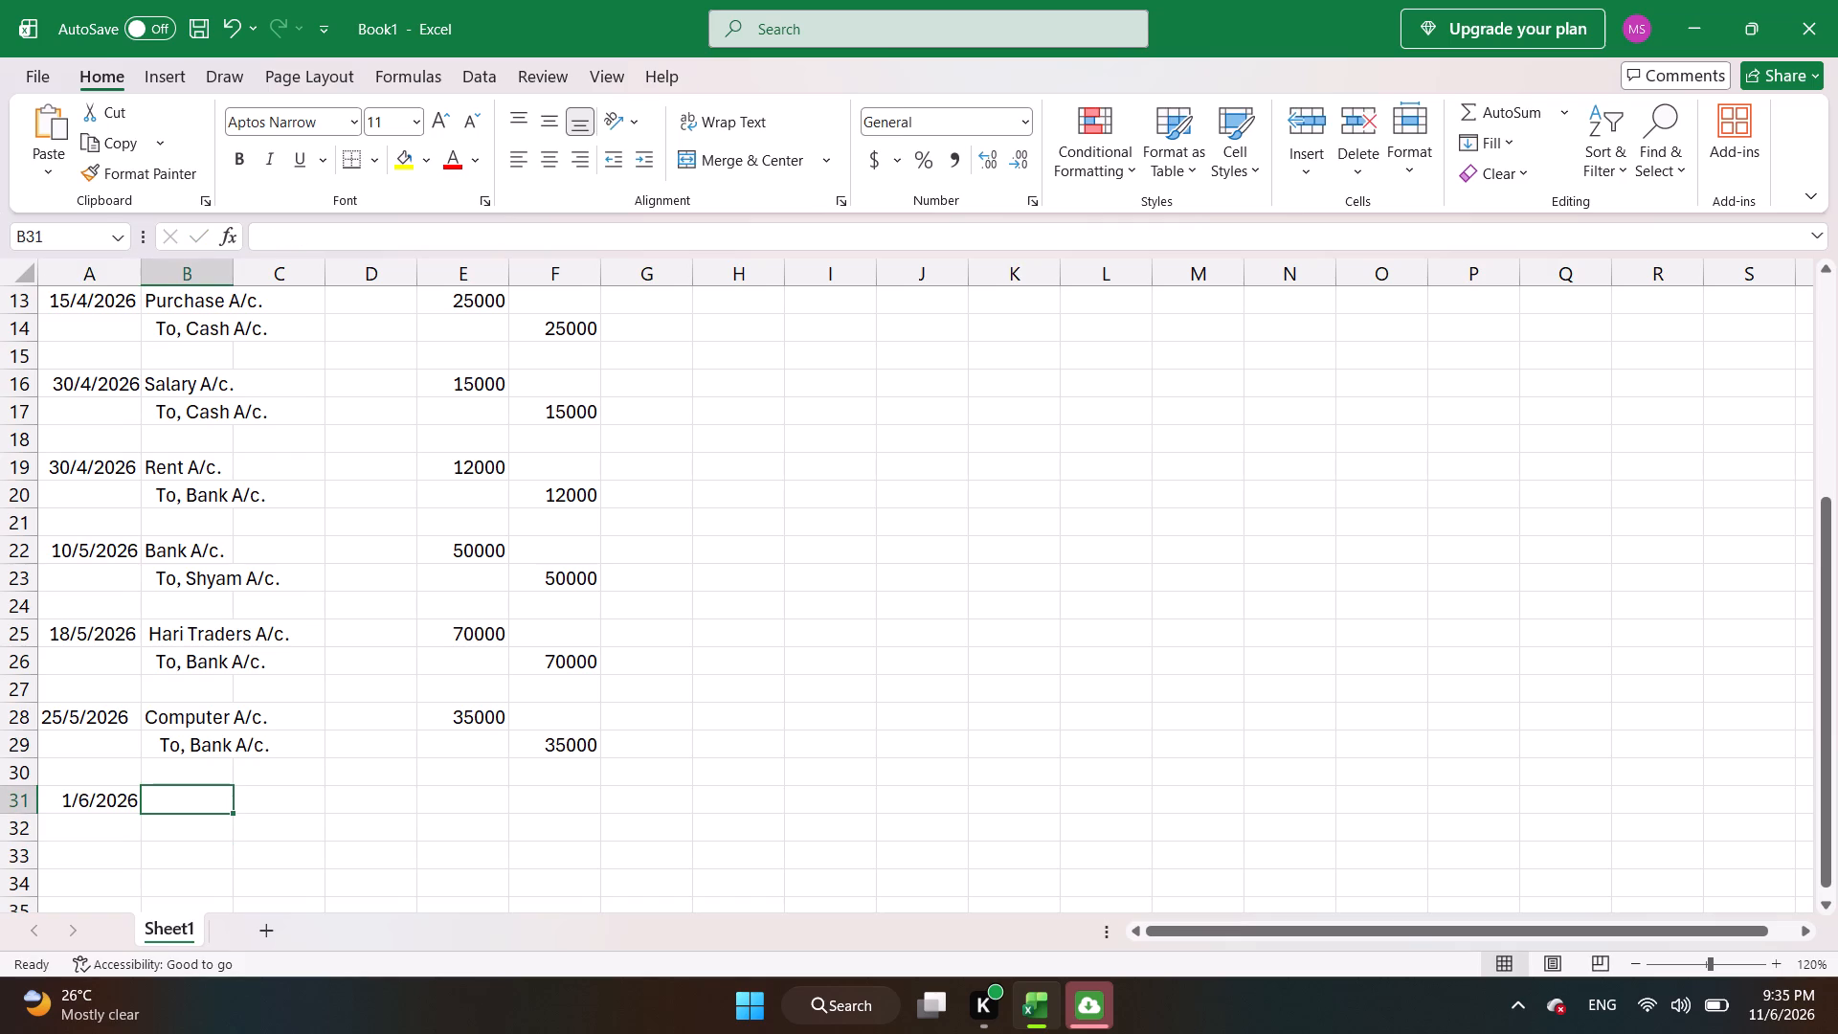
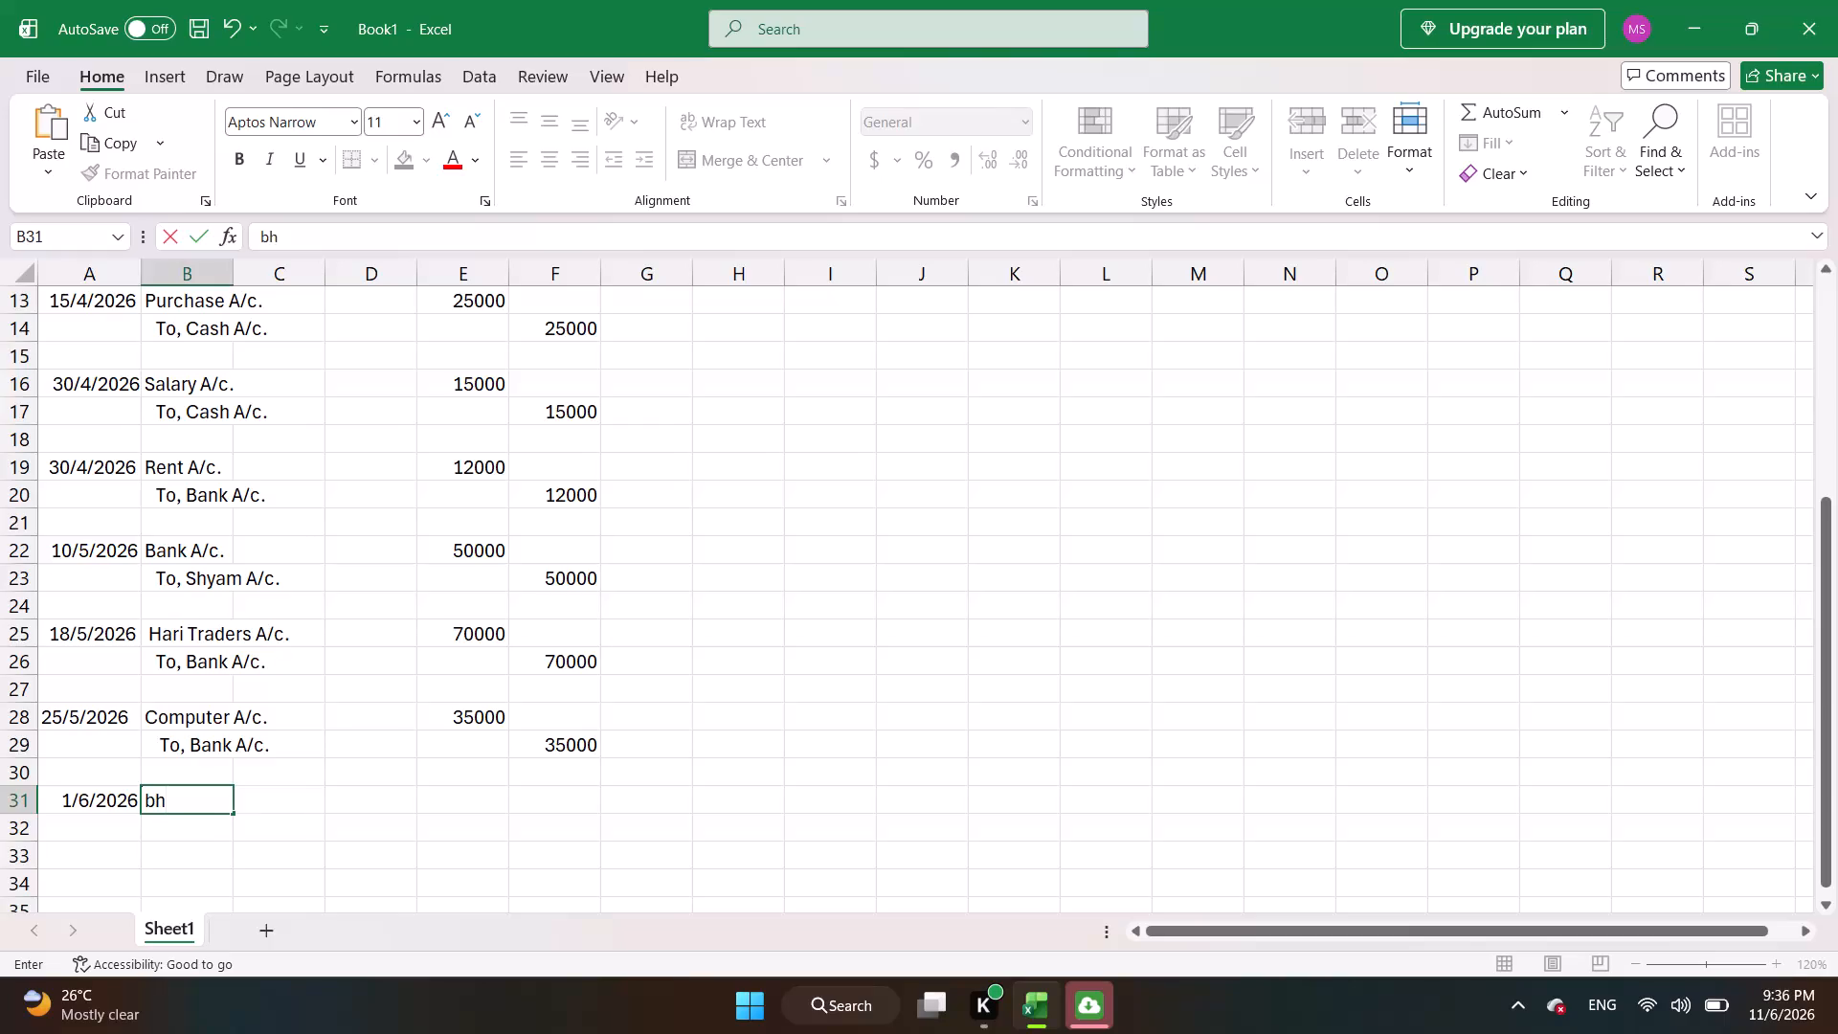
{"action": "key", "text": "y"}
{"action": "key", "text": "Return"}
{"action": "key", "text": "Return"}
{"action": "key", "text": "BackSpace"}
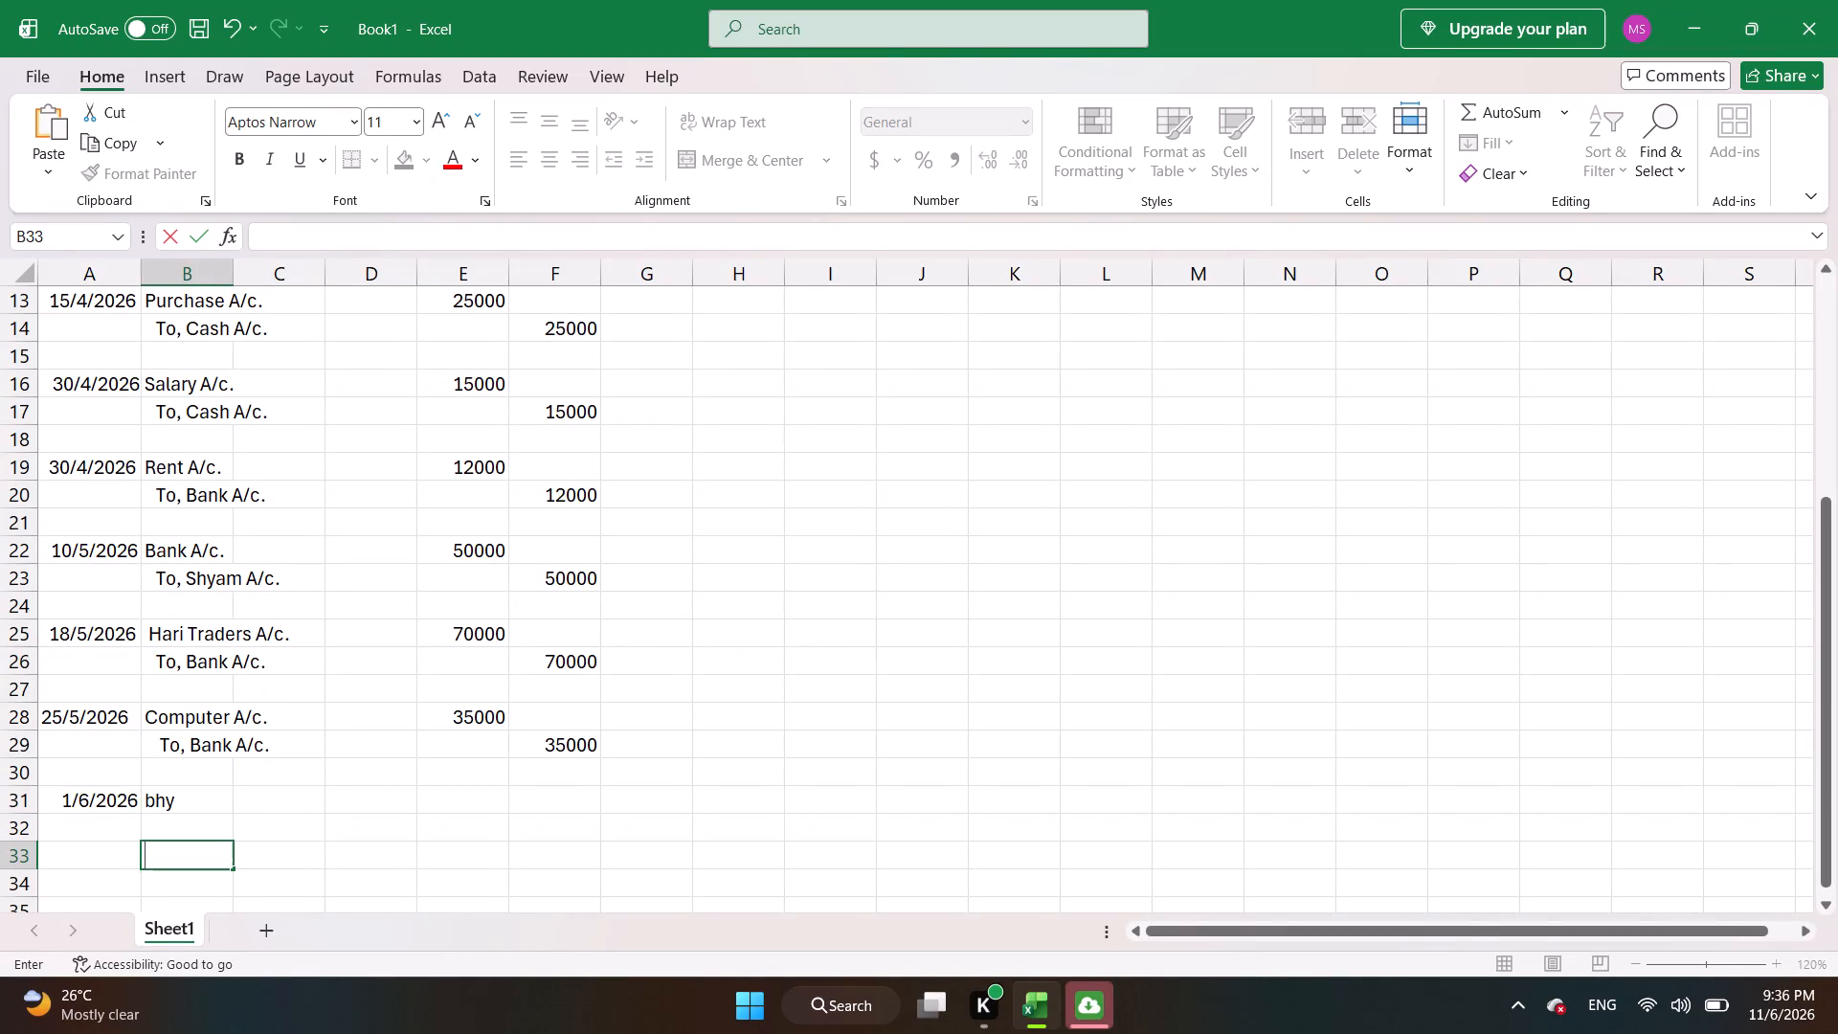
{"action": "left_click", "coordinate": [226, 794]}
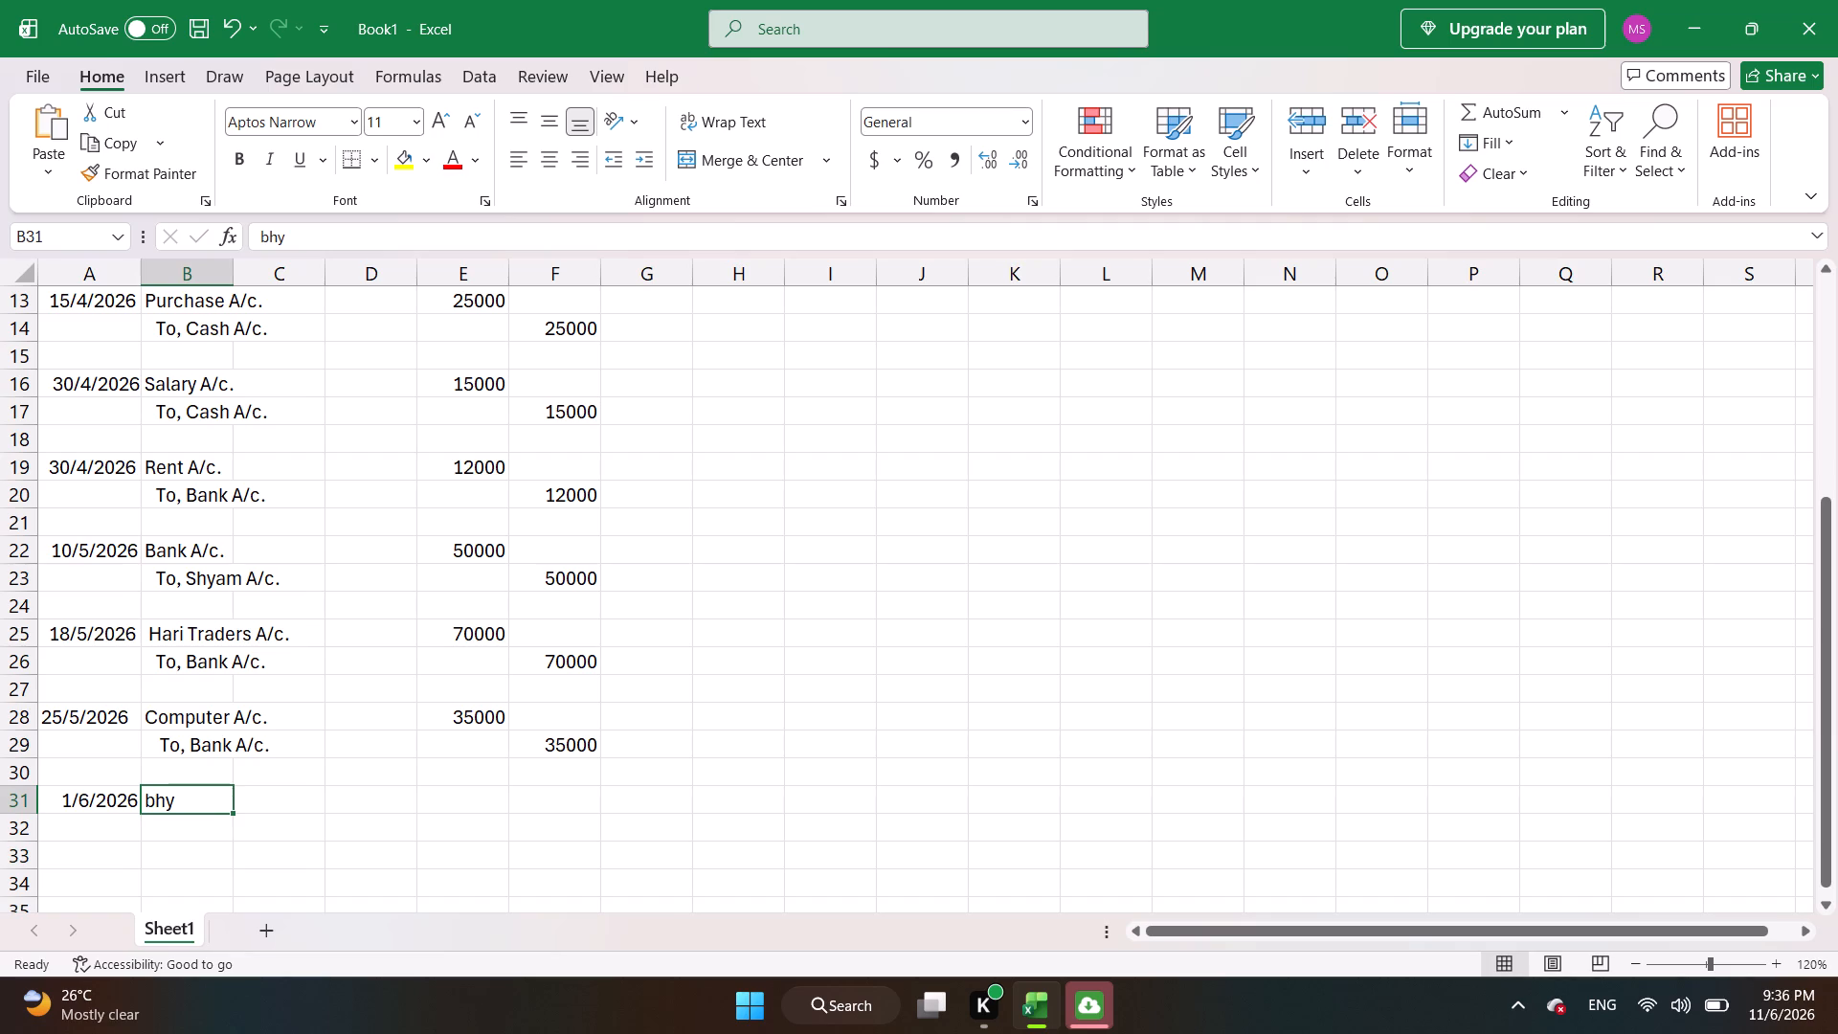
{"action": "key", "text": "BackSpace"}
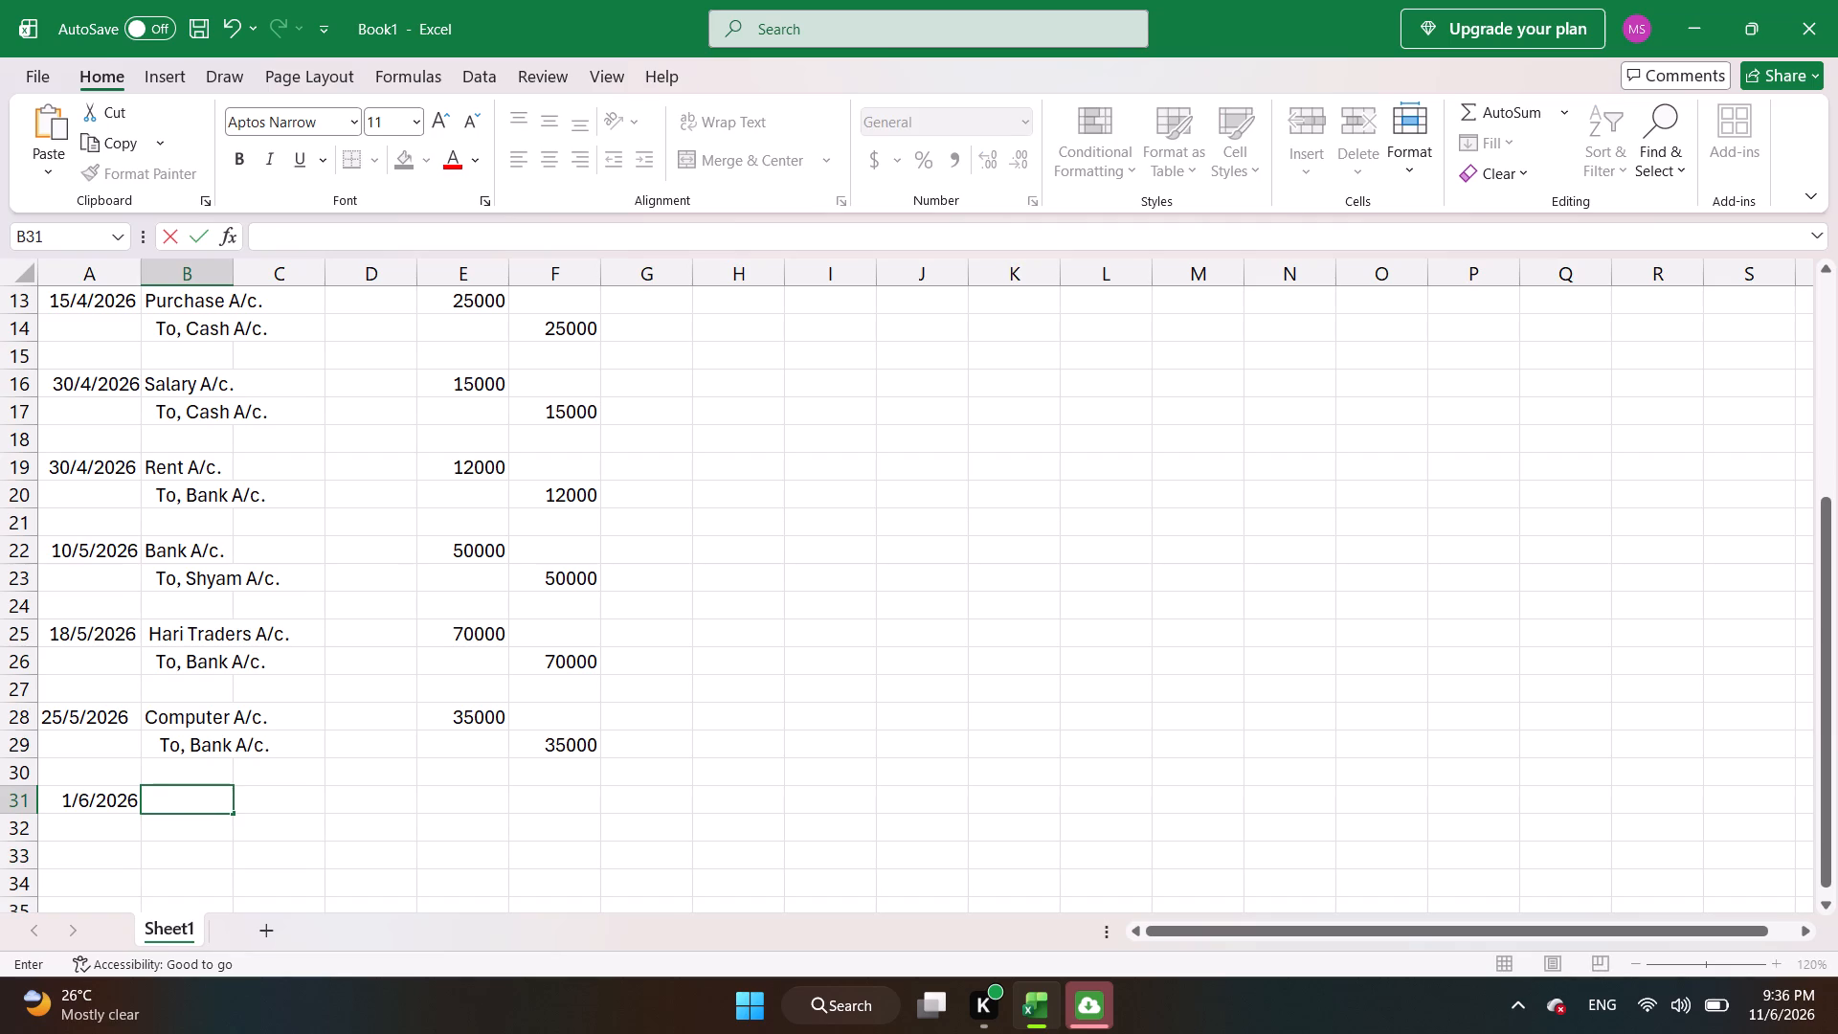
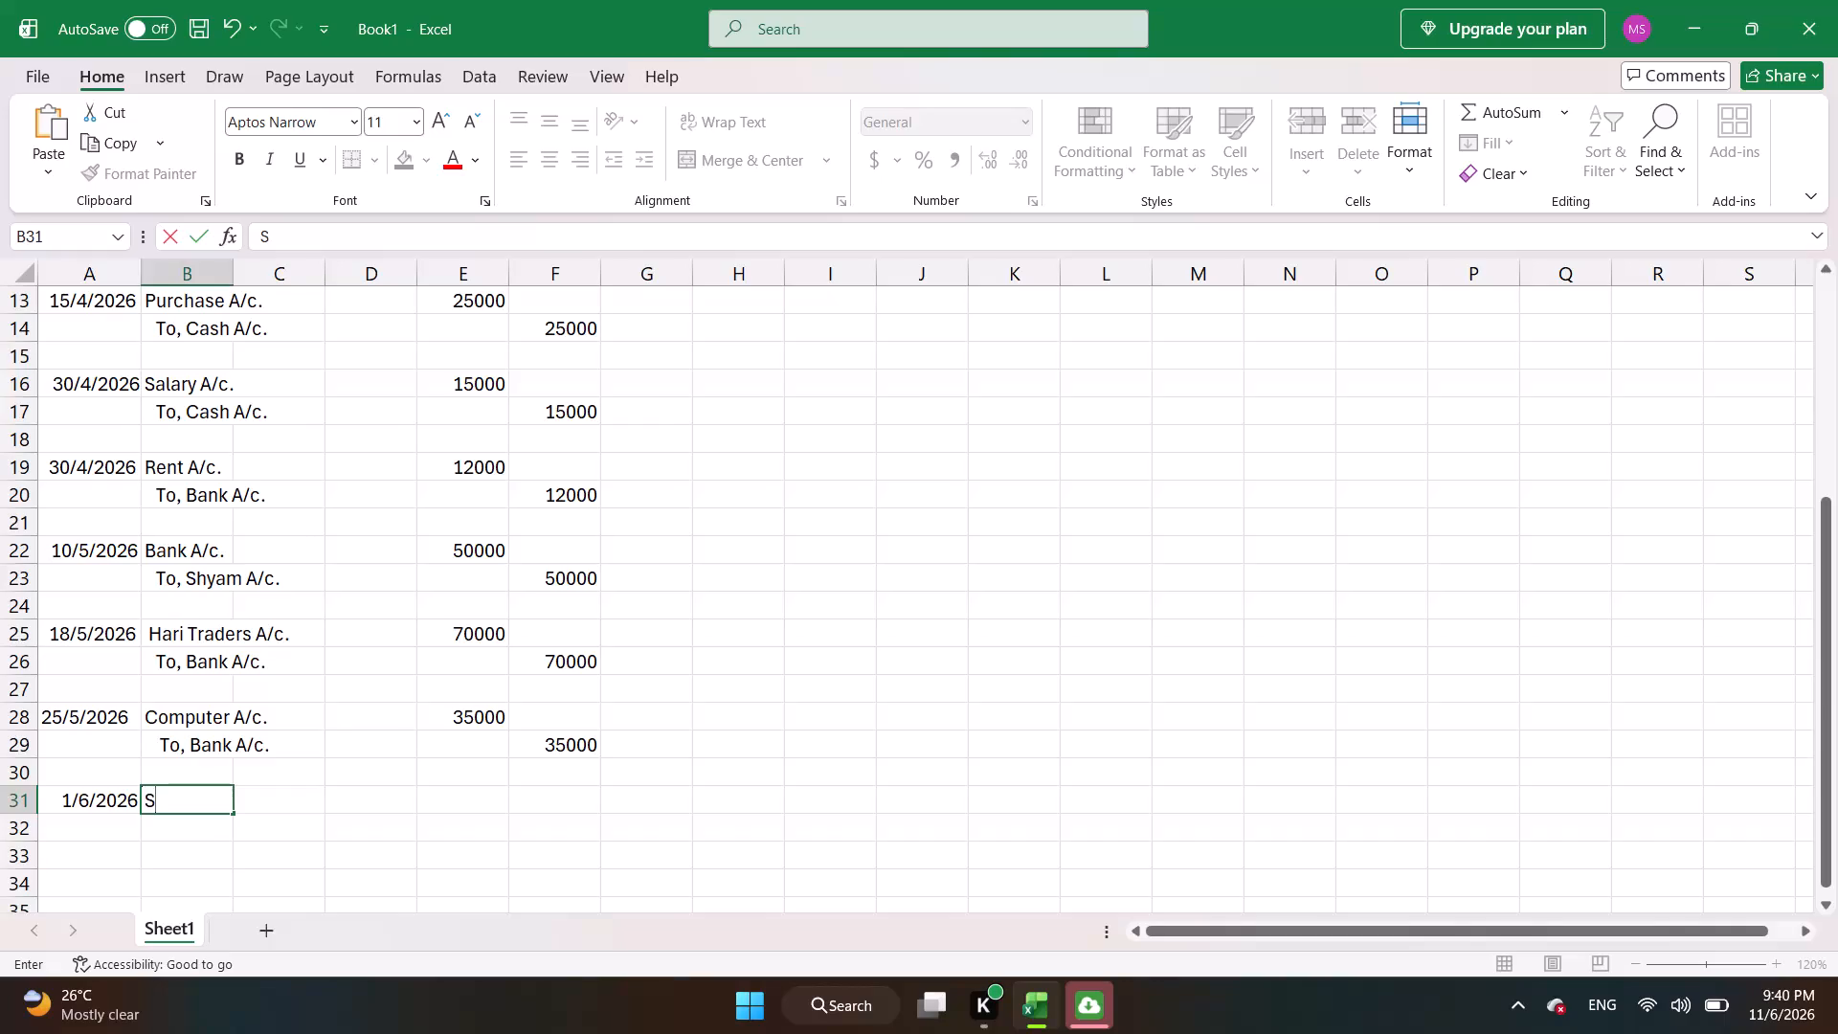
Complete the debit account name for the 1/6/2026 entry in cell B31 as "Sales Inword A/c.".
{"action": "type", "text": "al"}
{"action": "type", "text": "es"}
{"action": "key", "text": "space"}
{"action": "key", "text": "i"}
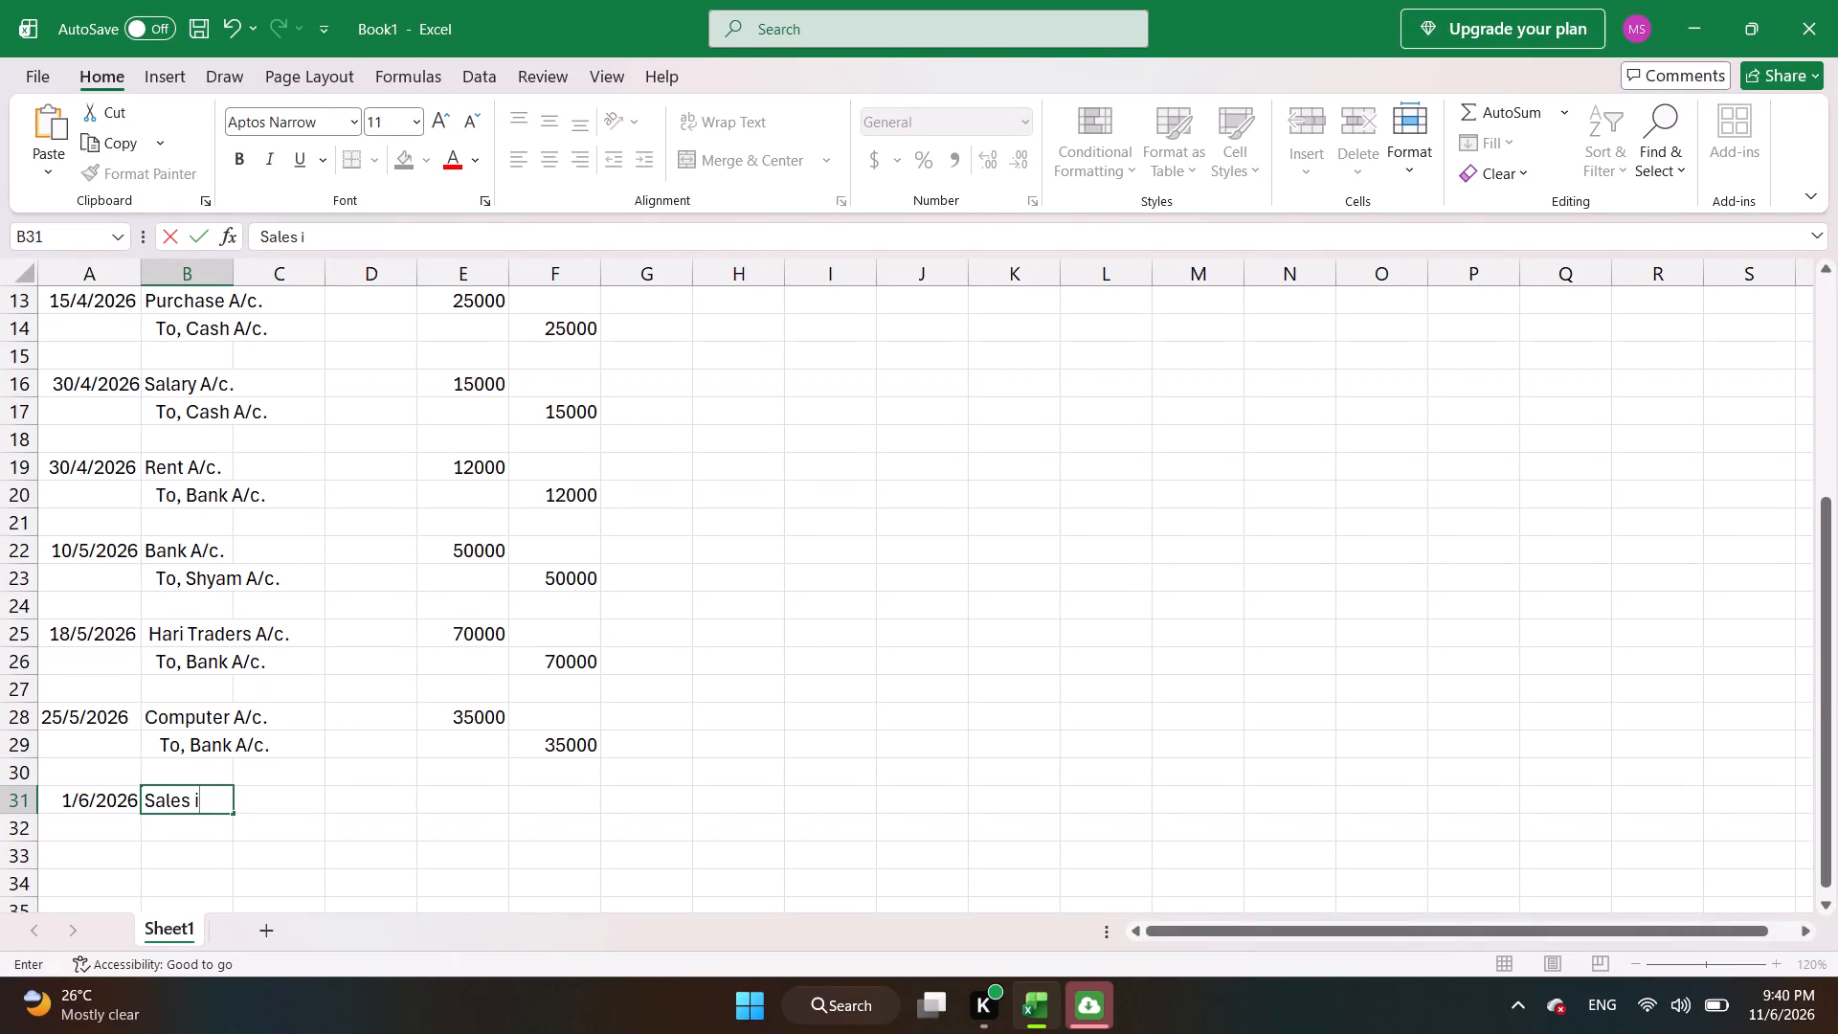
{"action": "key", "text": "BackSpace"}
{"action": "key", "text": "i"}
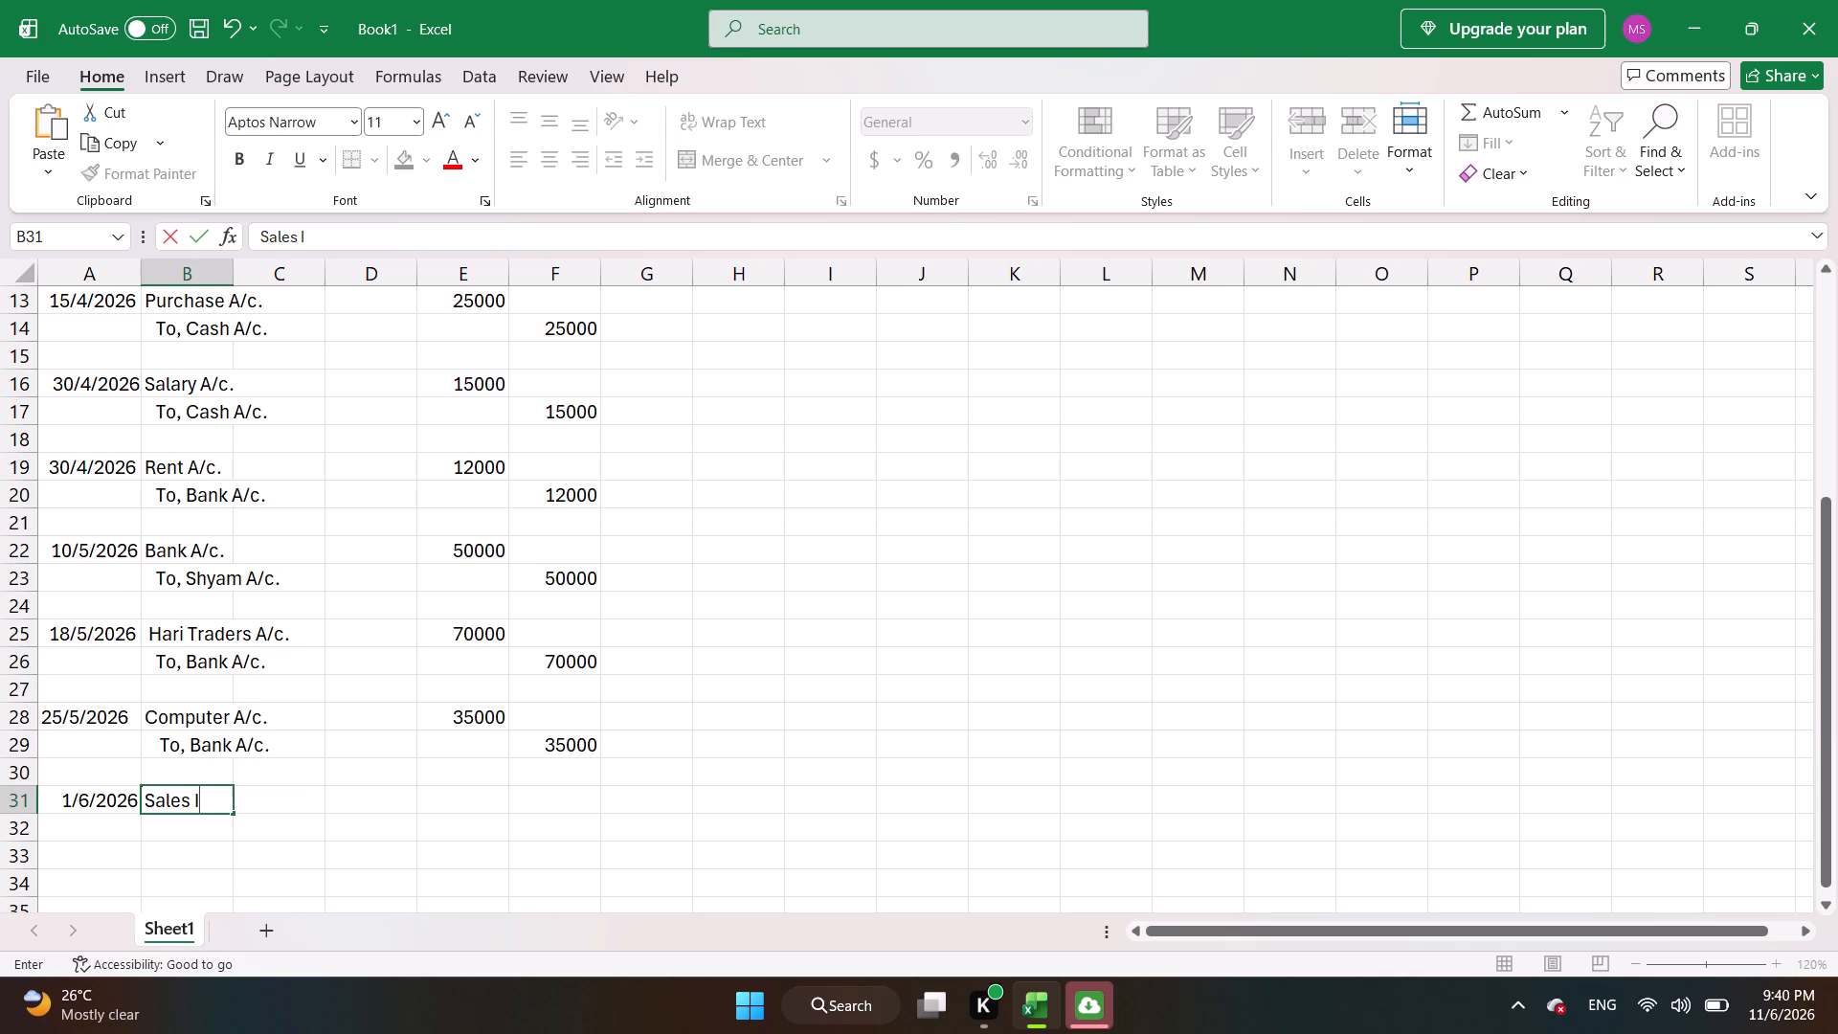
{"action": "key", "text": "n"}
{"action": "type", "text": "wo"}
{"action": "key", "text": "r"}
{"action": "key", "text": "d"}
{"action": "key", "text": "space"}
{"action": "key", "text": "BackSpace"}
{"action": "key", "text": "s"}
{"action": "key", "text": "BackSpace"}
{"action": "key", "text": "space"}
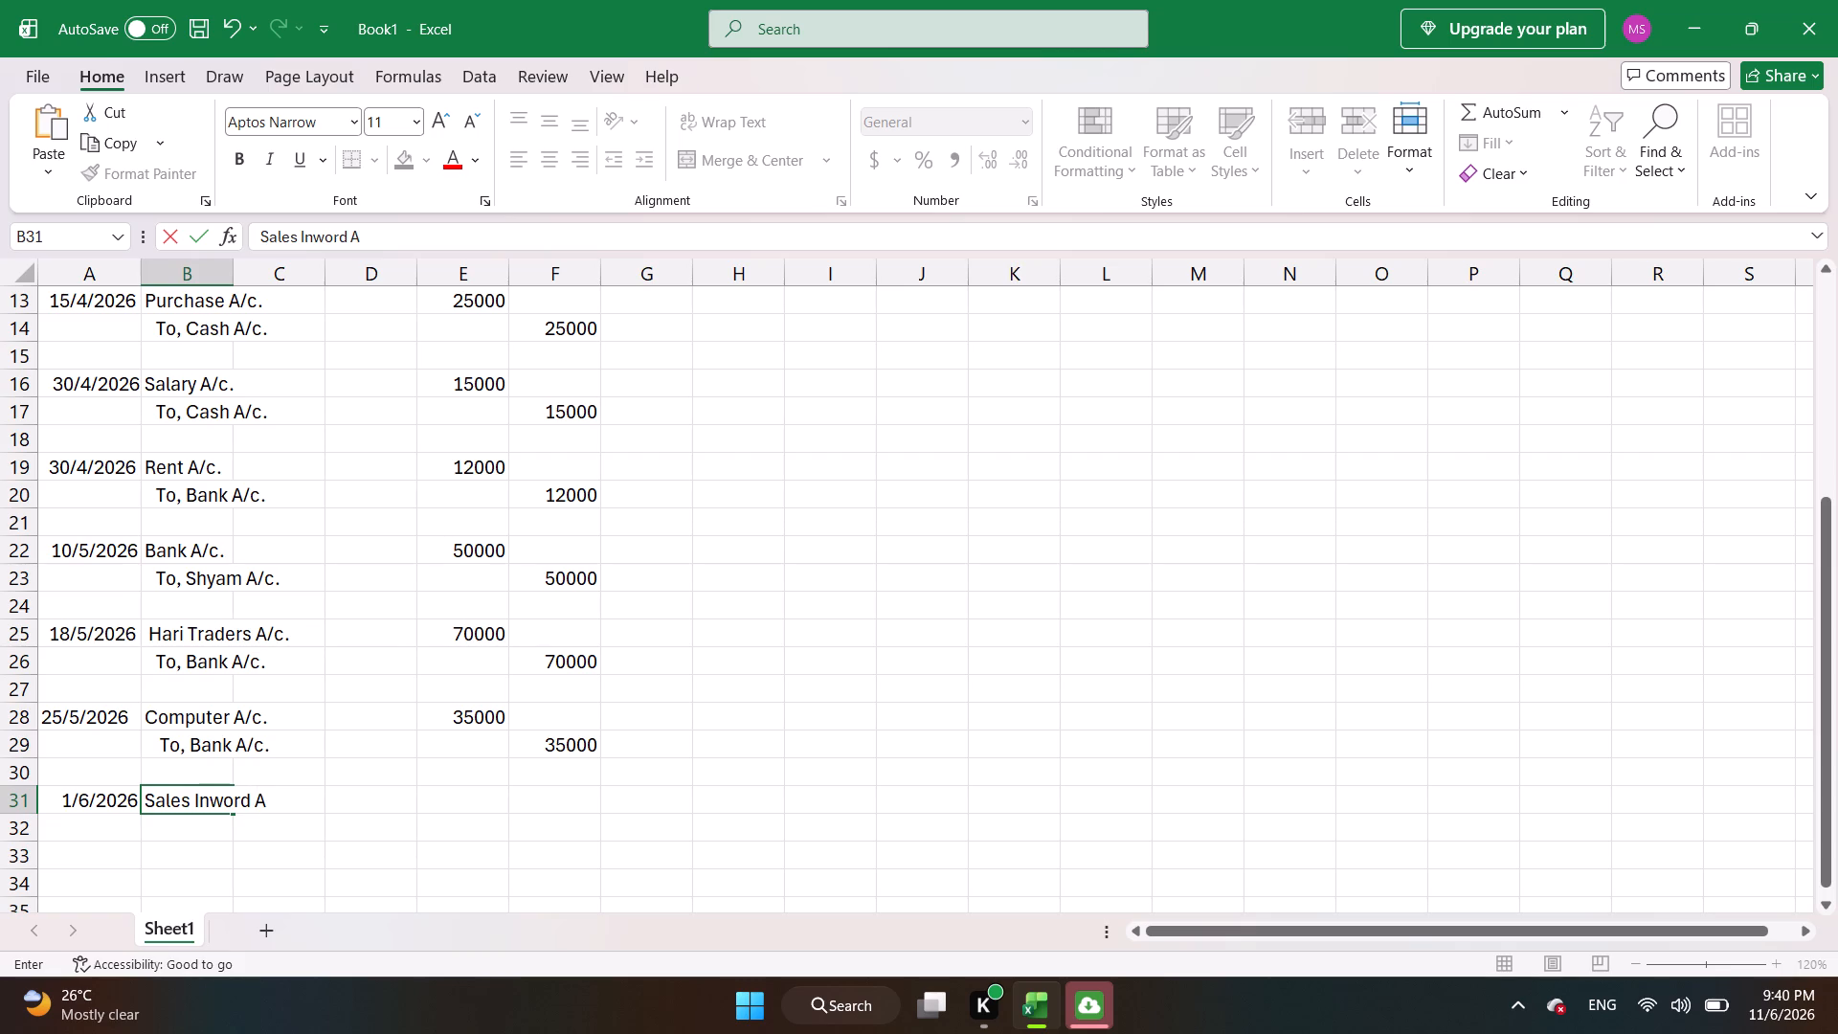
{"action": "key", "text": "period"}
{"action": "key", "text": "BackSpace"}
{"action": "key", "text": "slash"}
{"action": "type", "text": "cc"}
{"action": "key", "text": "BackSpace"}
{"action": "key", "text": "comma"}
{"action": "key", "text": "BackSpace"}
{"action": "key", "text": "period"}
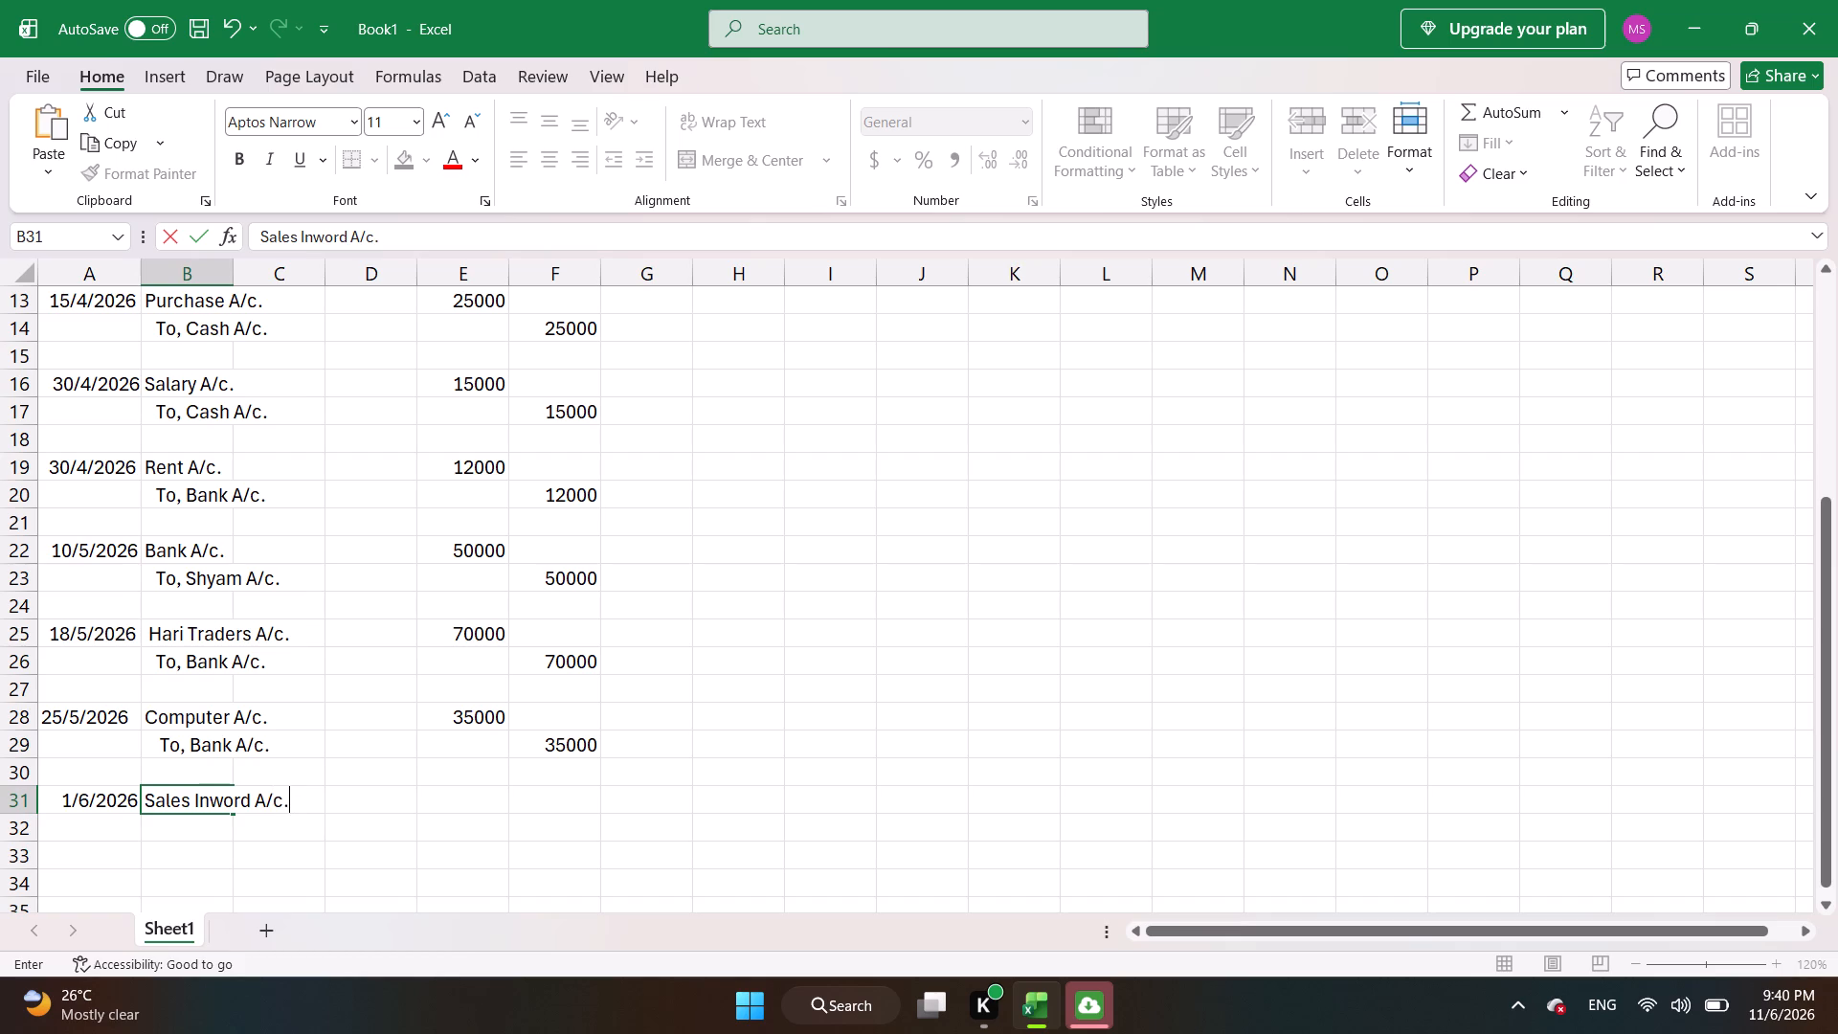
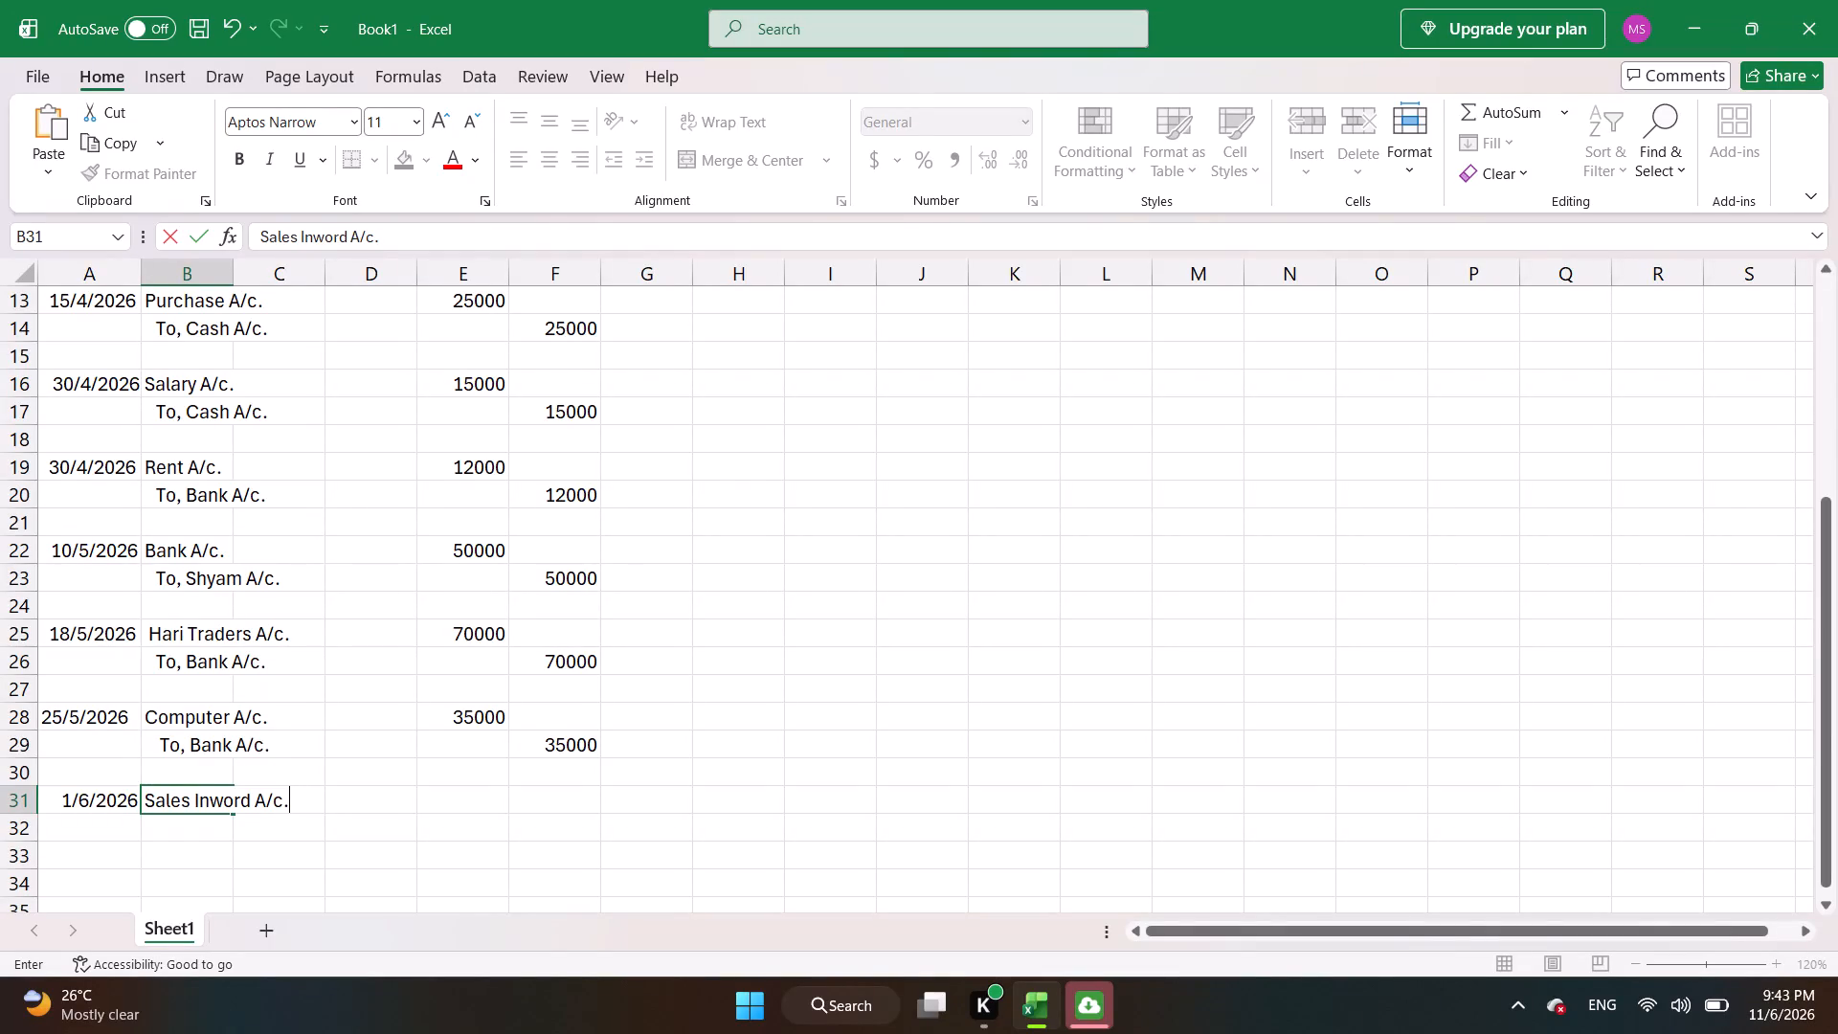
Change the debit account name of the 1/6/2026 entry in cell B31 to "Sales Returns A/c.".
{"action": "key", "text": "BackSpace"}
{"action": "key", "text": "BackSpace"}
{"action": "key", "text": "BackSpace"}
{"action": "key", "text": "BackSpace"}
{"action": "key", "text": "BackSpace"}
{"action": "key", "text": "BackSpace"}
{"action": "key", "text": "BackSpace"}
{"action": "key", "text": "BackSpace"}
{"action": "key", "text": "BackSpace"}
{"action": "key", "text": "BackSpace"}
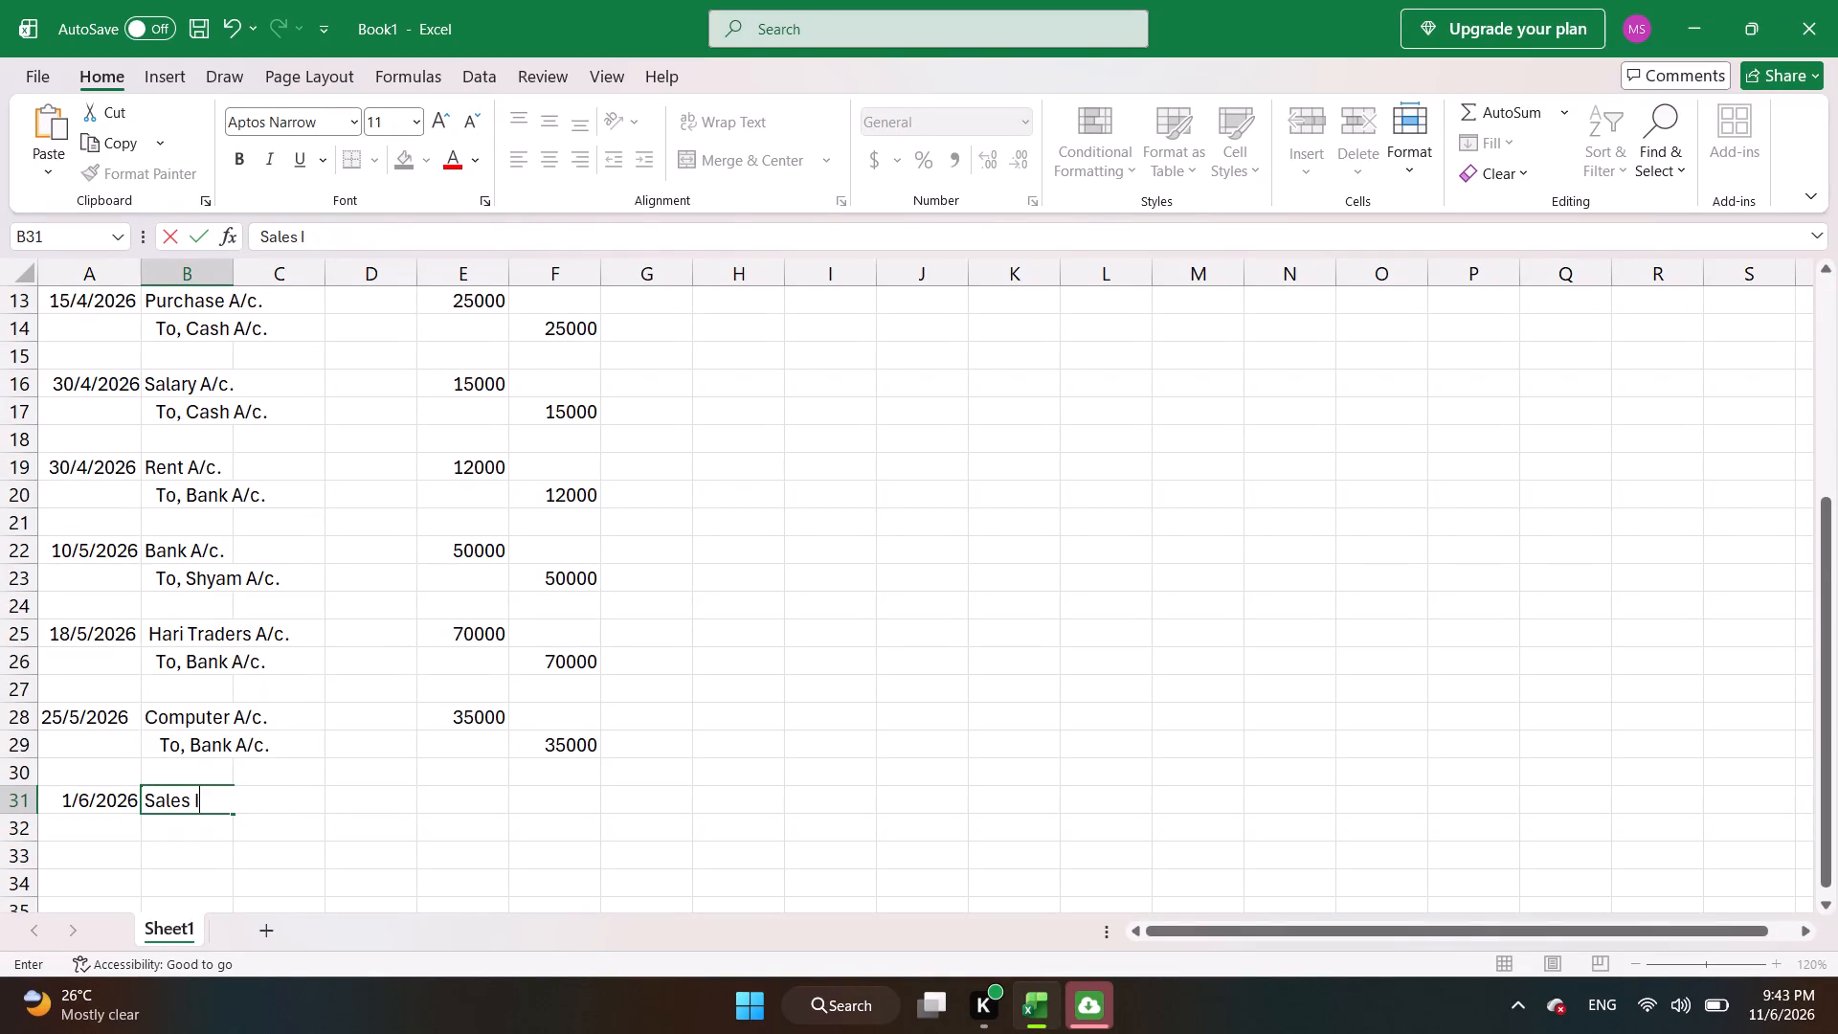
{"action": "key", "text": "BackSpace"}
{"action": "key", "text": "BackSpace"}
{"action": "key", "text": "space"}
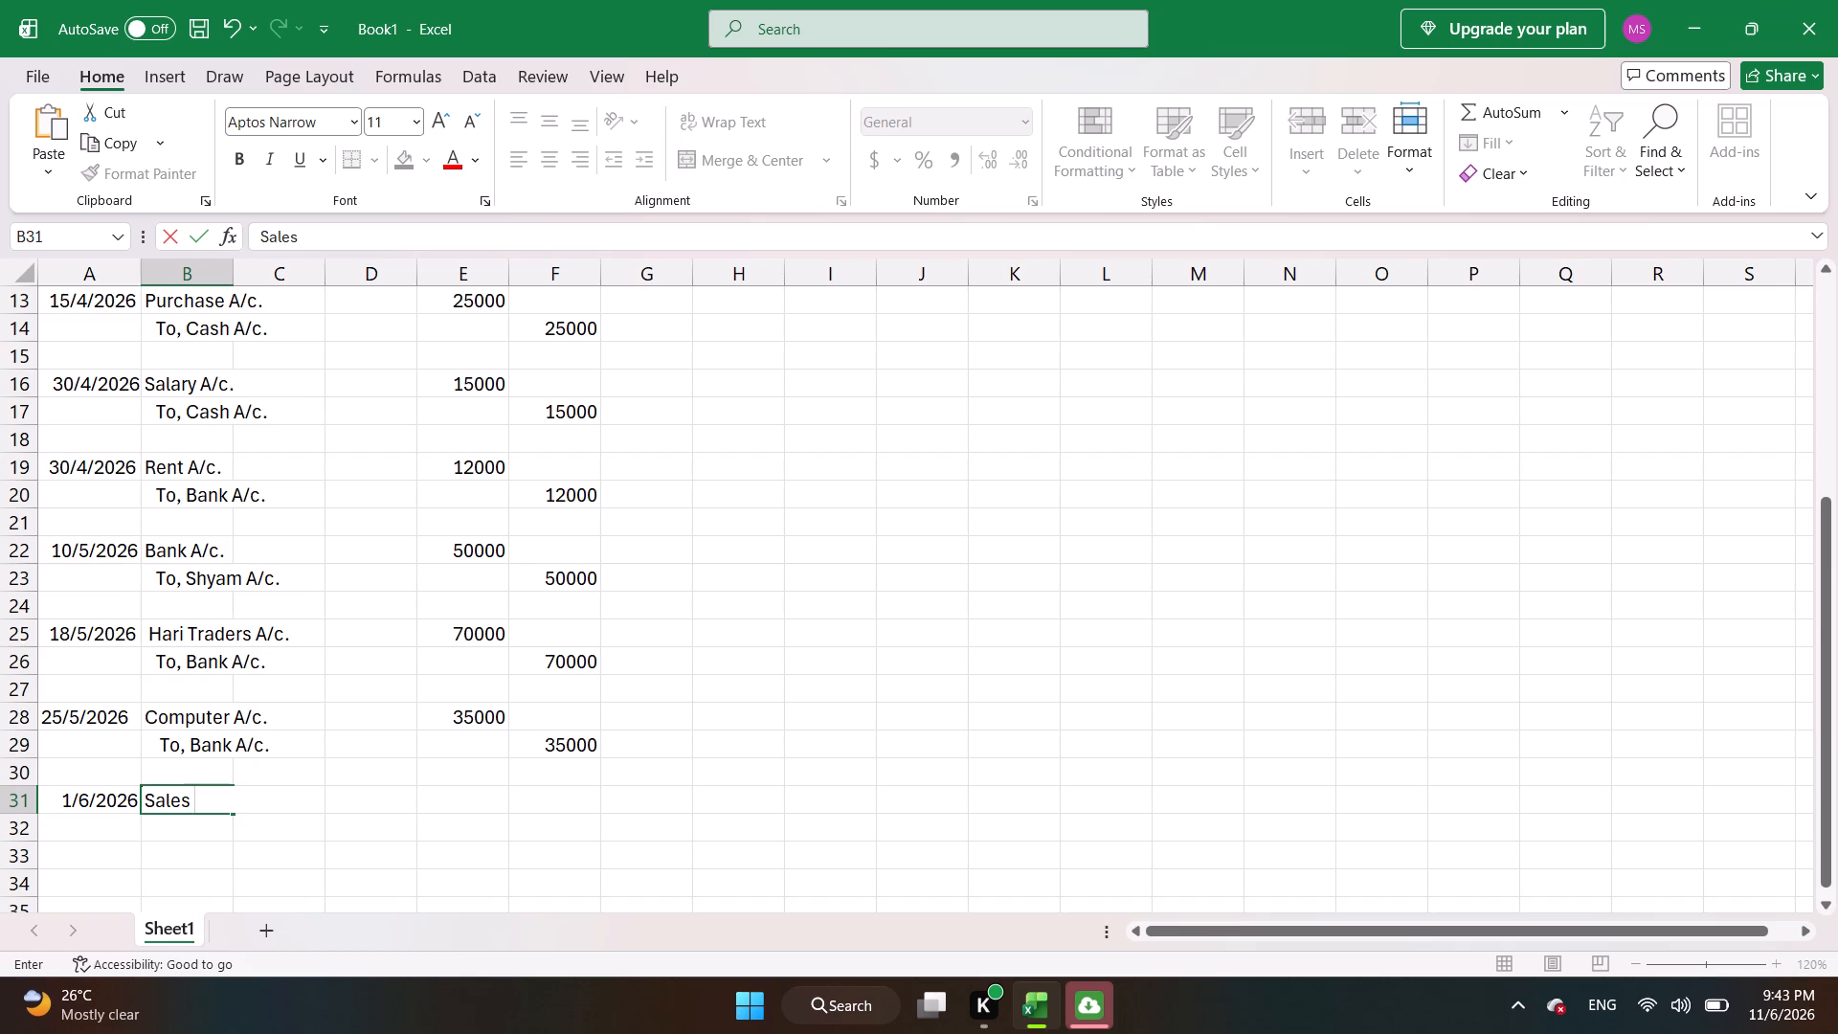
{"action": "left_click", "coordinate": [312, 800]}
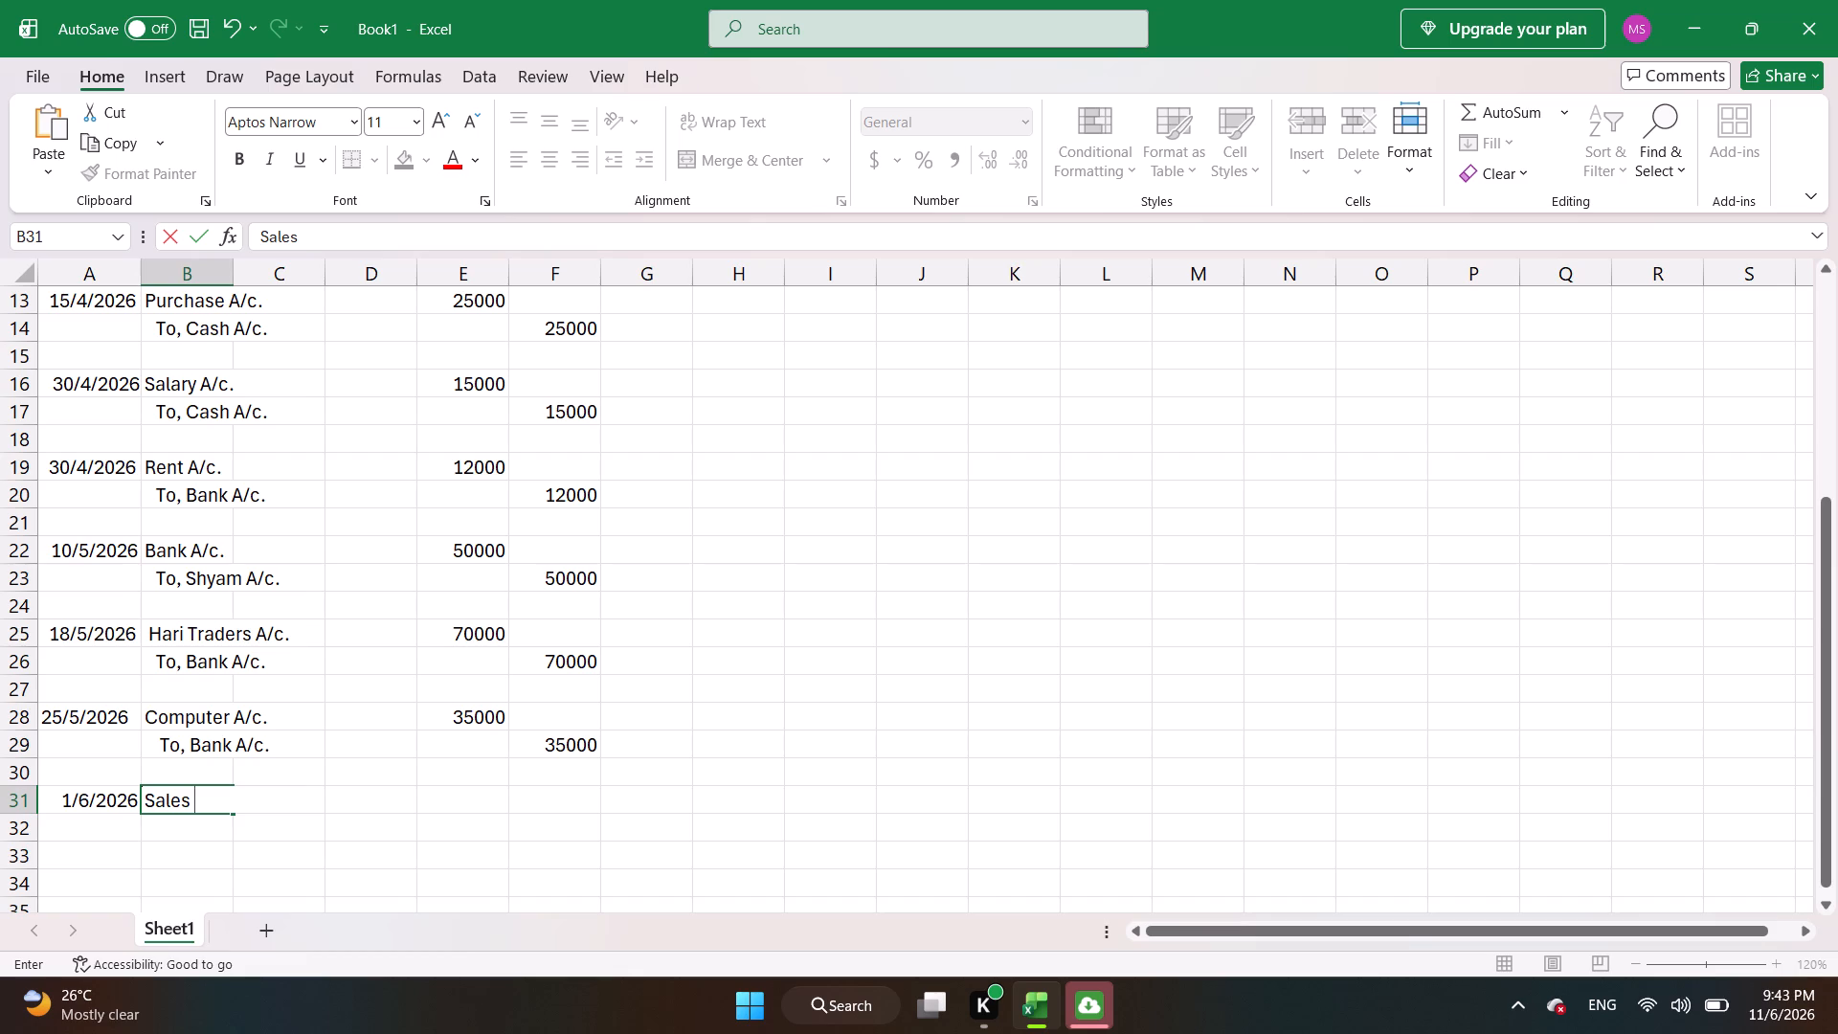
{"action": "left_click", "coordinate": [312, 800]}
{"action": "key", "text": "r"}
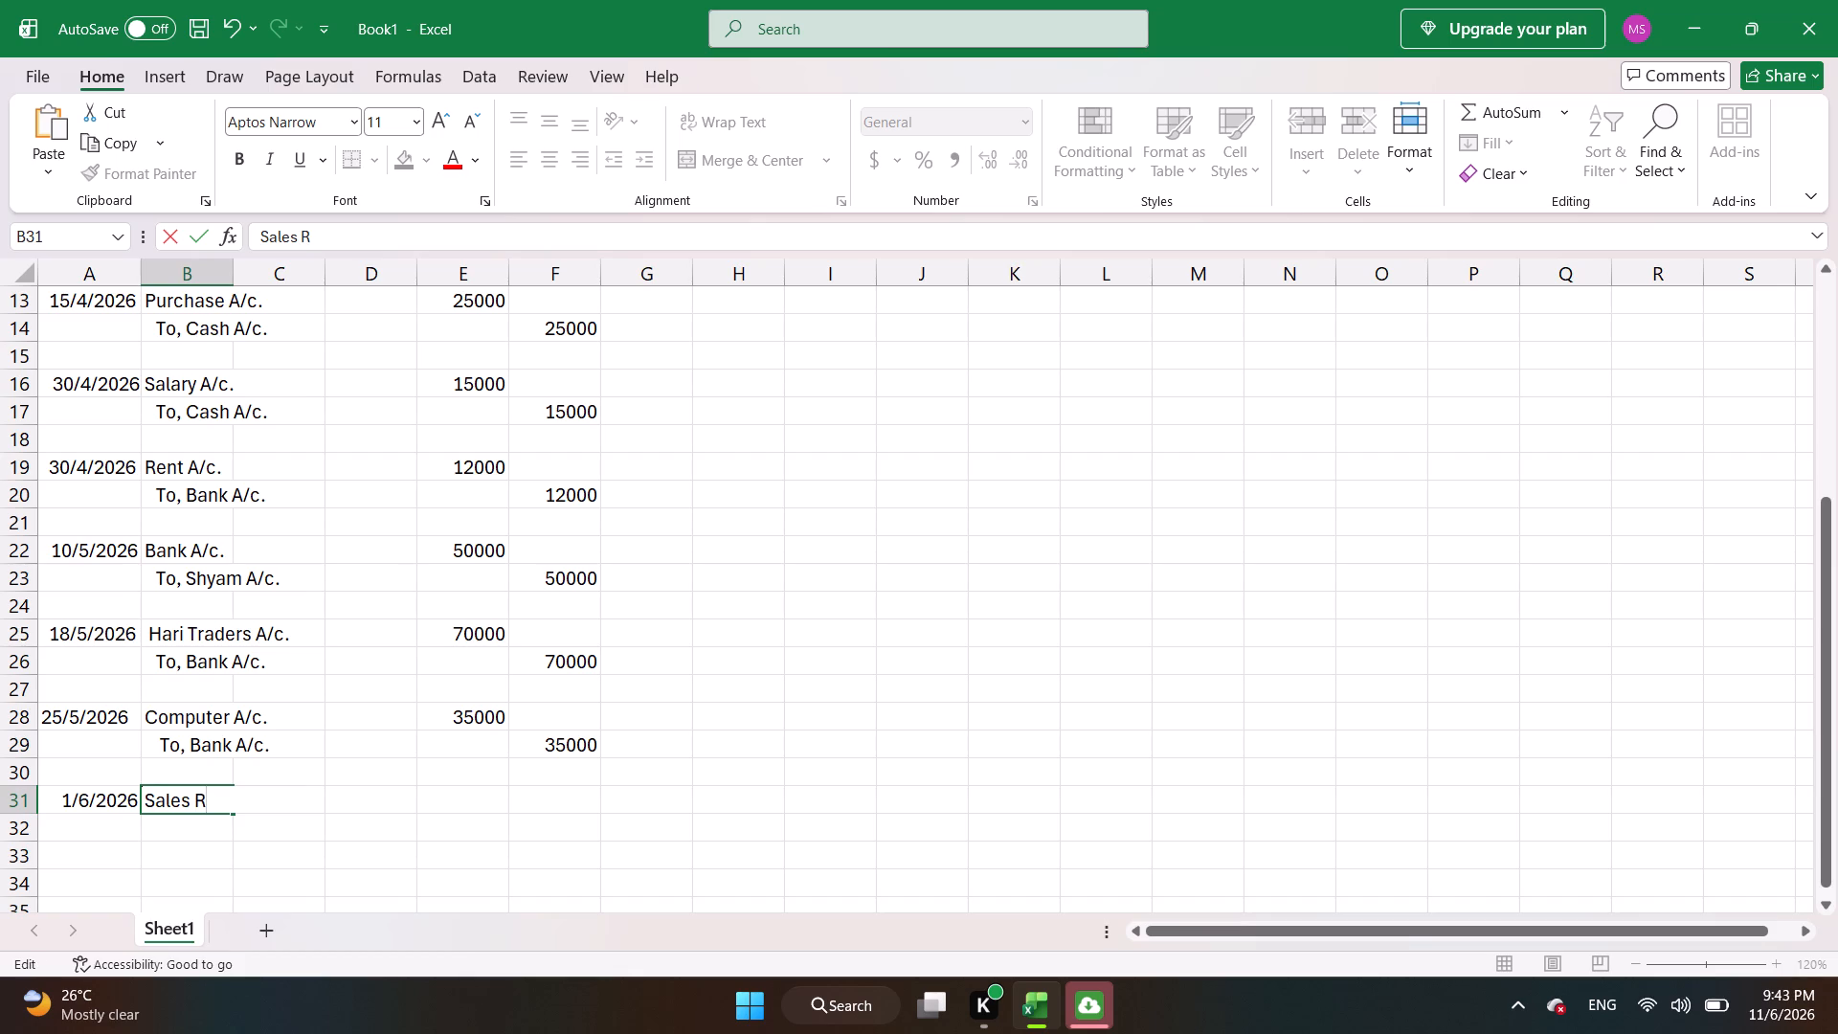
{"action": "key", "text": "e"}
{"action": "key", "text": "t"}
{"action": "type", "text": "ur"}
{"action": "key", "text": "n"}
{"action": "key", "text": "s"}
{"action": "key", "text": "space"}
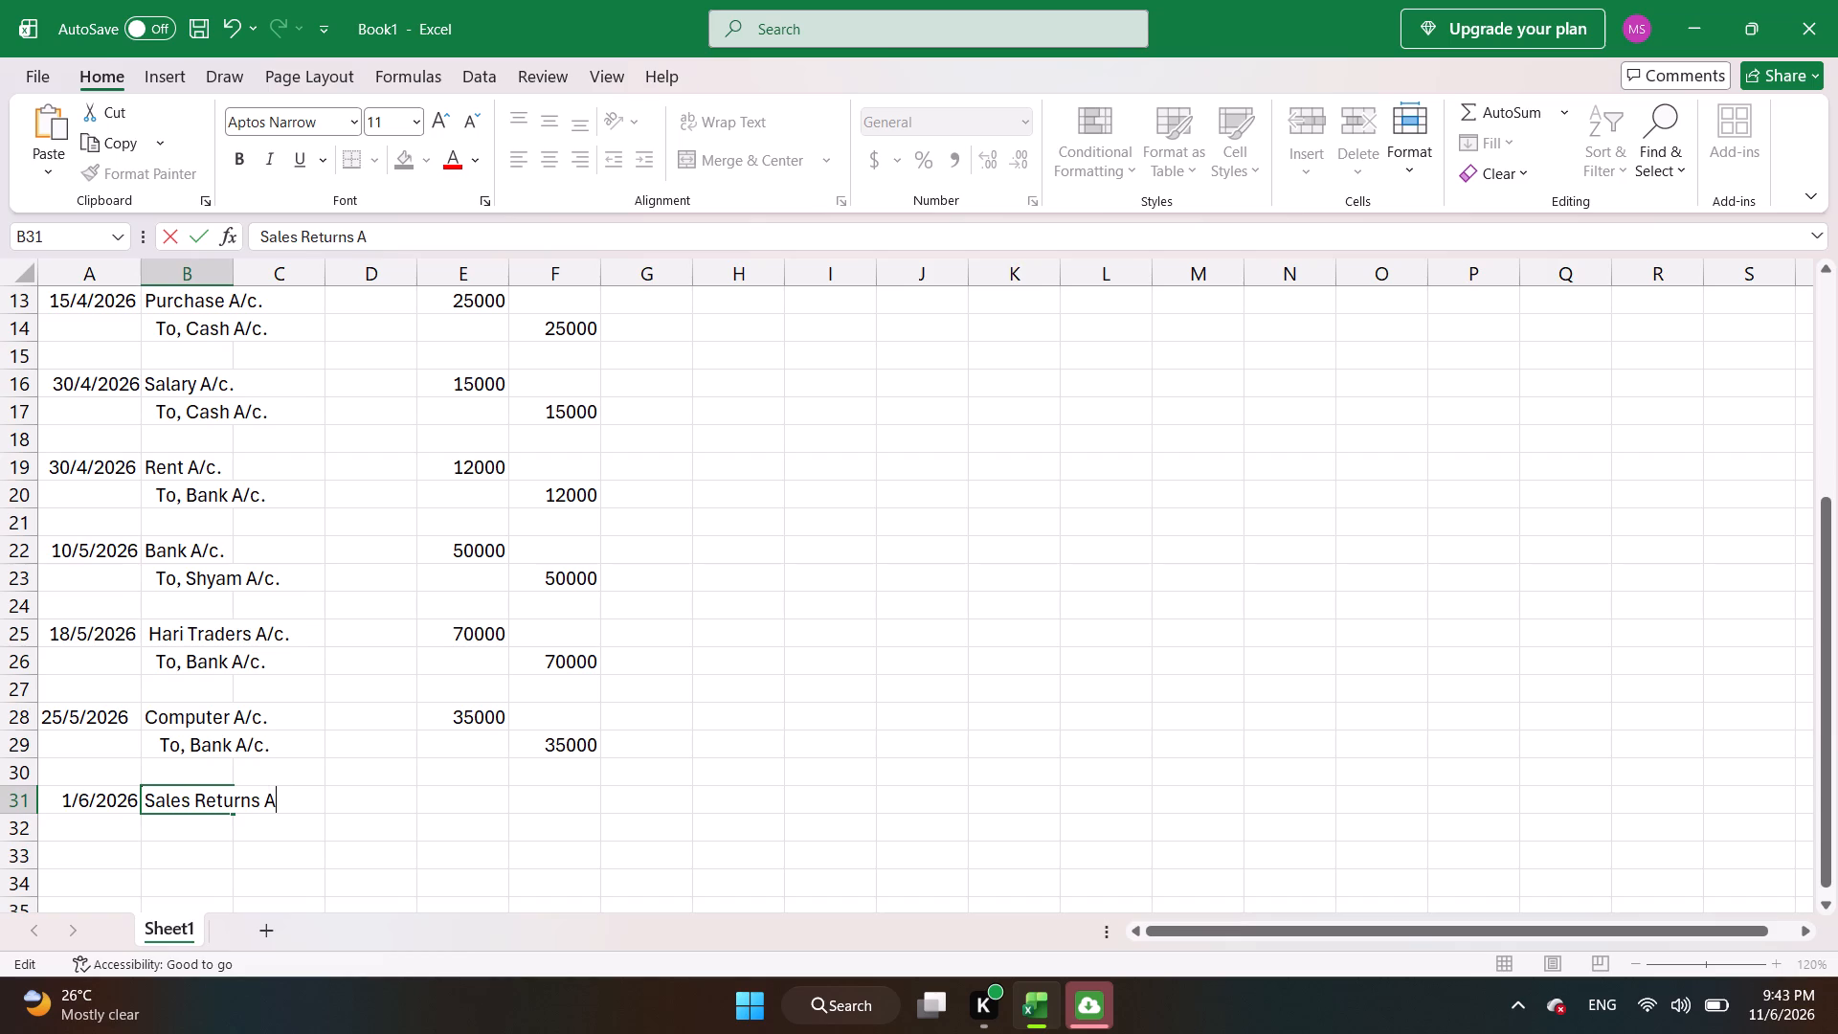
{"action": "key", "text": "slash"}
{"action": "key", "text": "c"}
{"action": "key", "text": "comma"}
{"action": "key", "text": "BackSpace"}
{"action": "key", "text": "comma"}
{"action": "key", "text": "BackSpace"}
{"action": "key", "text": "period"}
{"action": "key", "text": "Return"}
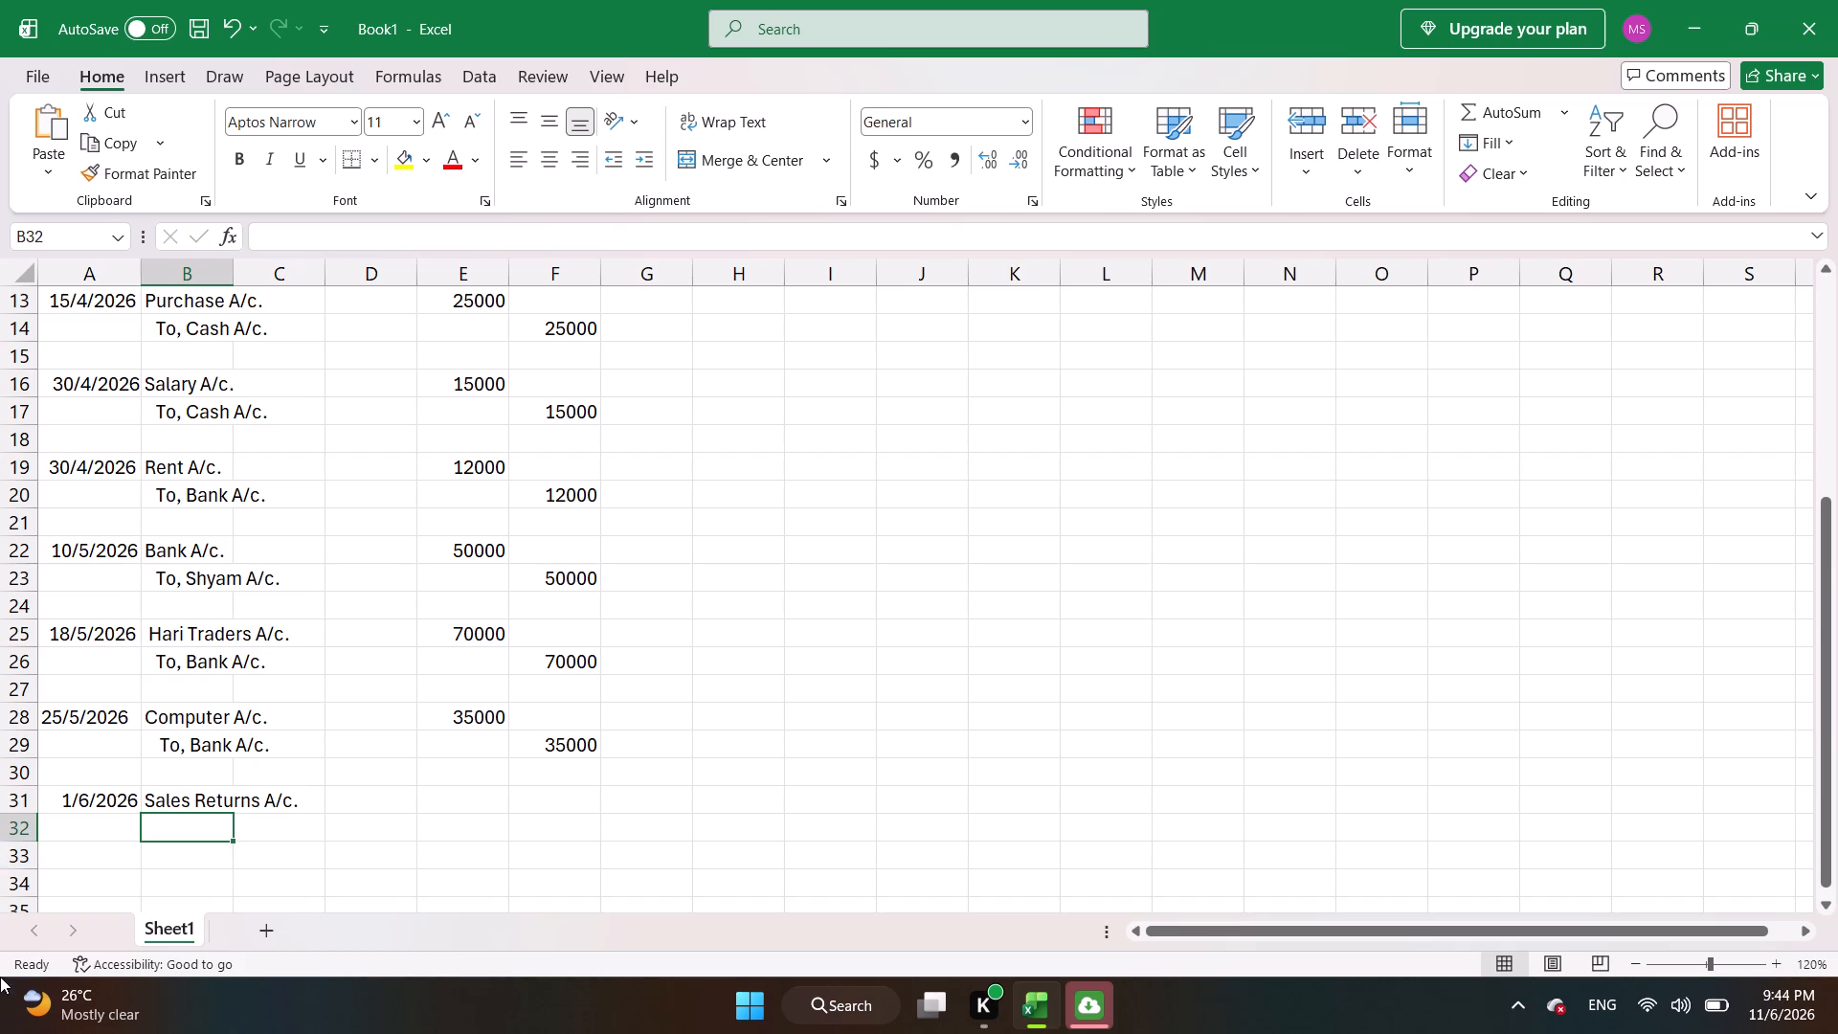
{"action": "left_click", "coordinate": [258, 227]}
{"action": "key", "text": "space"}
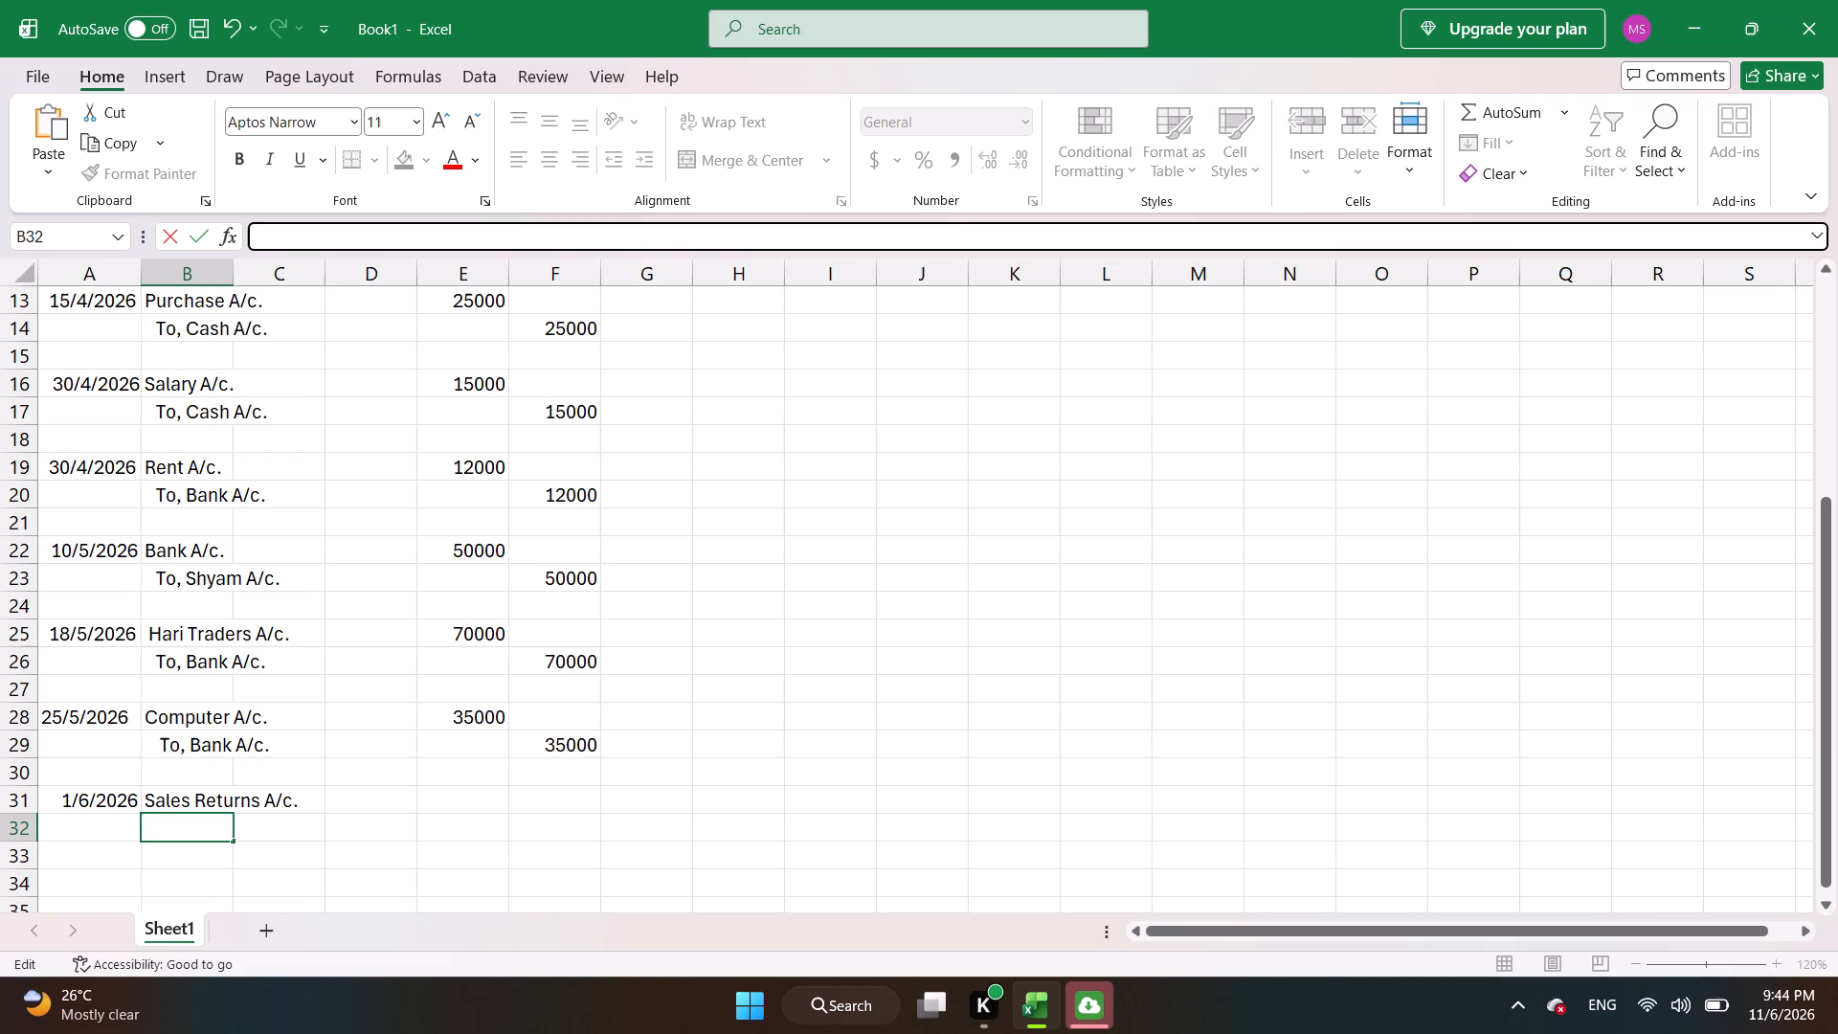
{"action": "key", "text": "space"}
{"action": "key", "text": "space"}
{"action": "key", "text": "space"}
Copy the credit account text "To, Shyam A/c." from cell B23 into cell B32.
{"action": "left_click", "coordinate": [163, 576]}
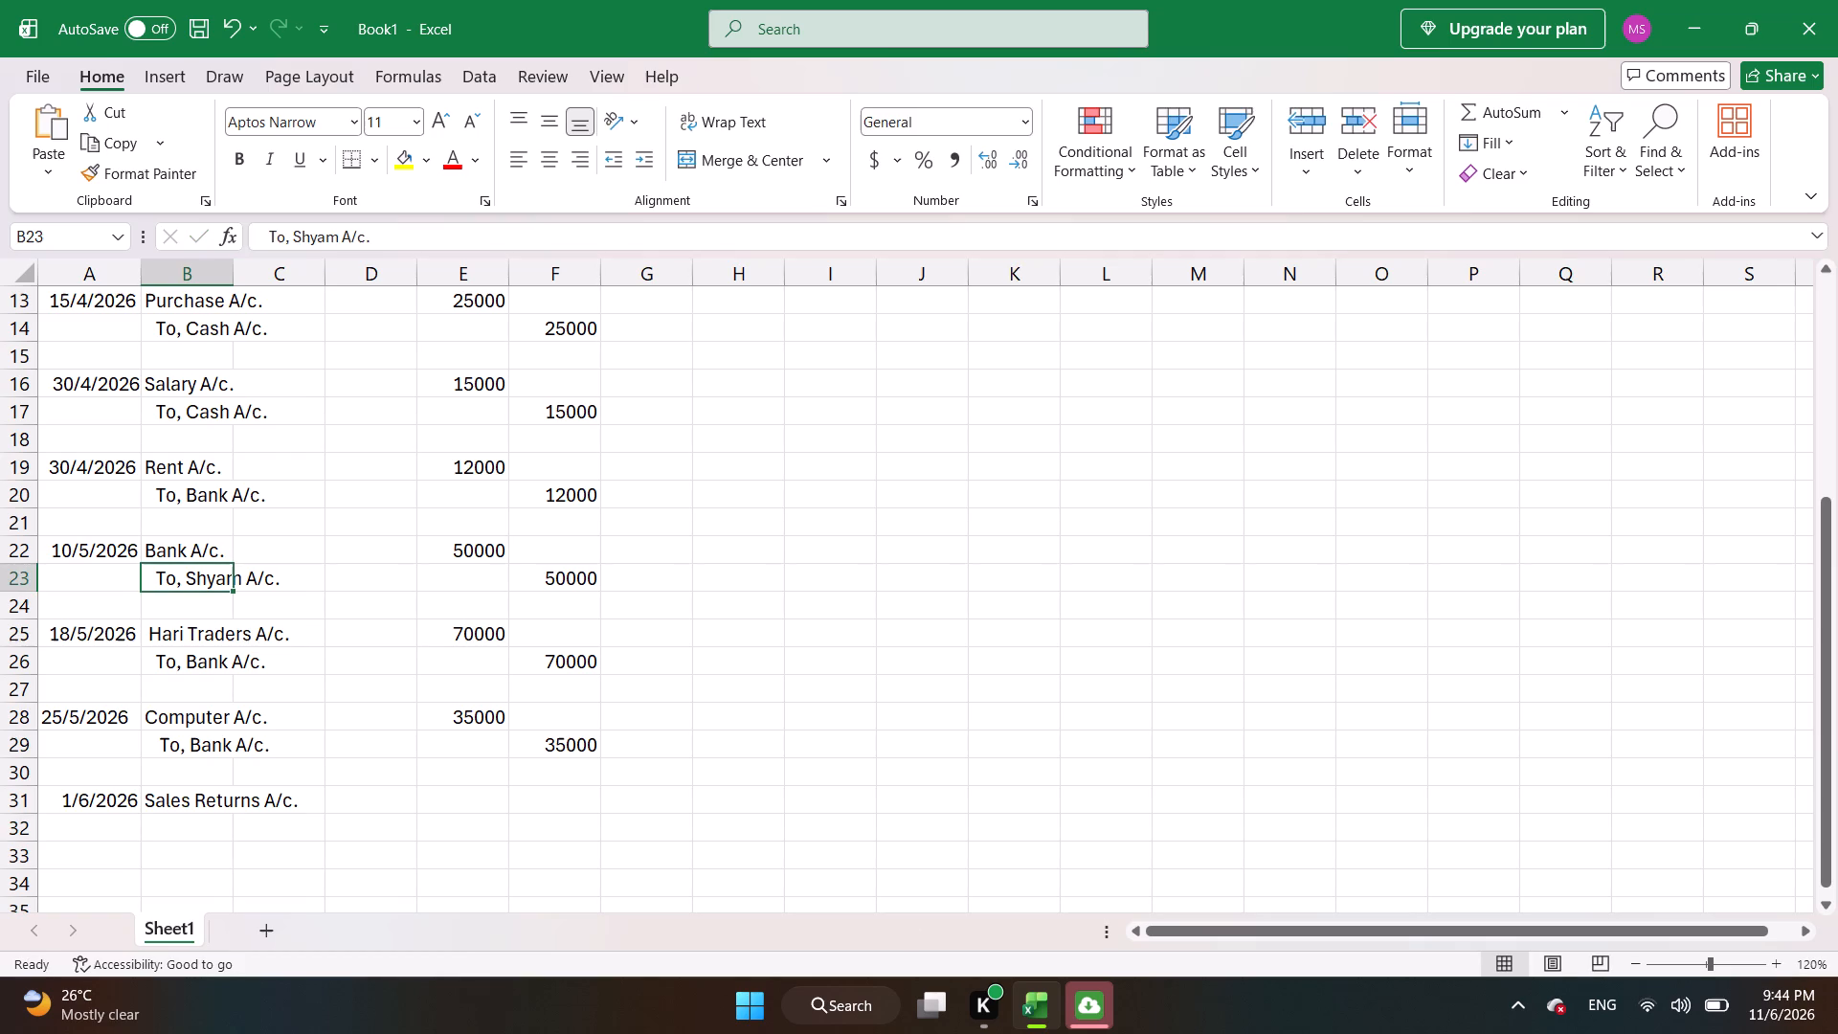
{"action": "left_click_drag", "start_coordinate": [255, 236], "coordinate": [401, 233]}
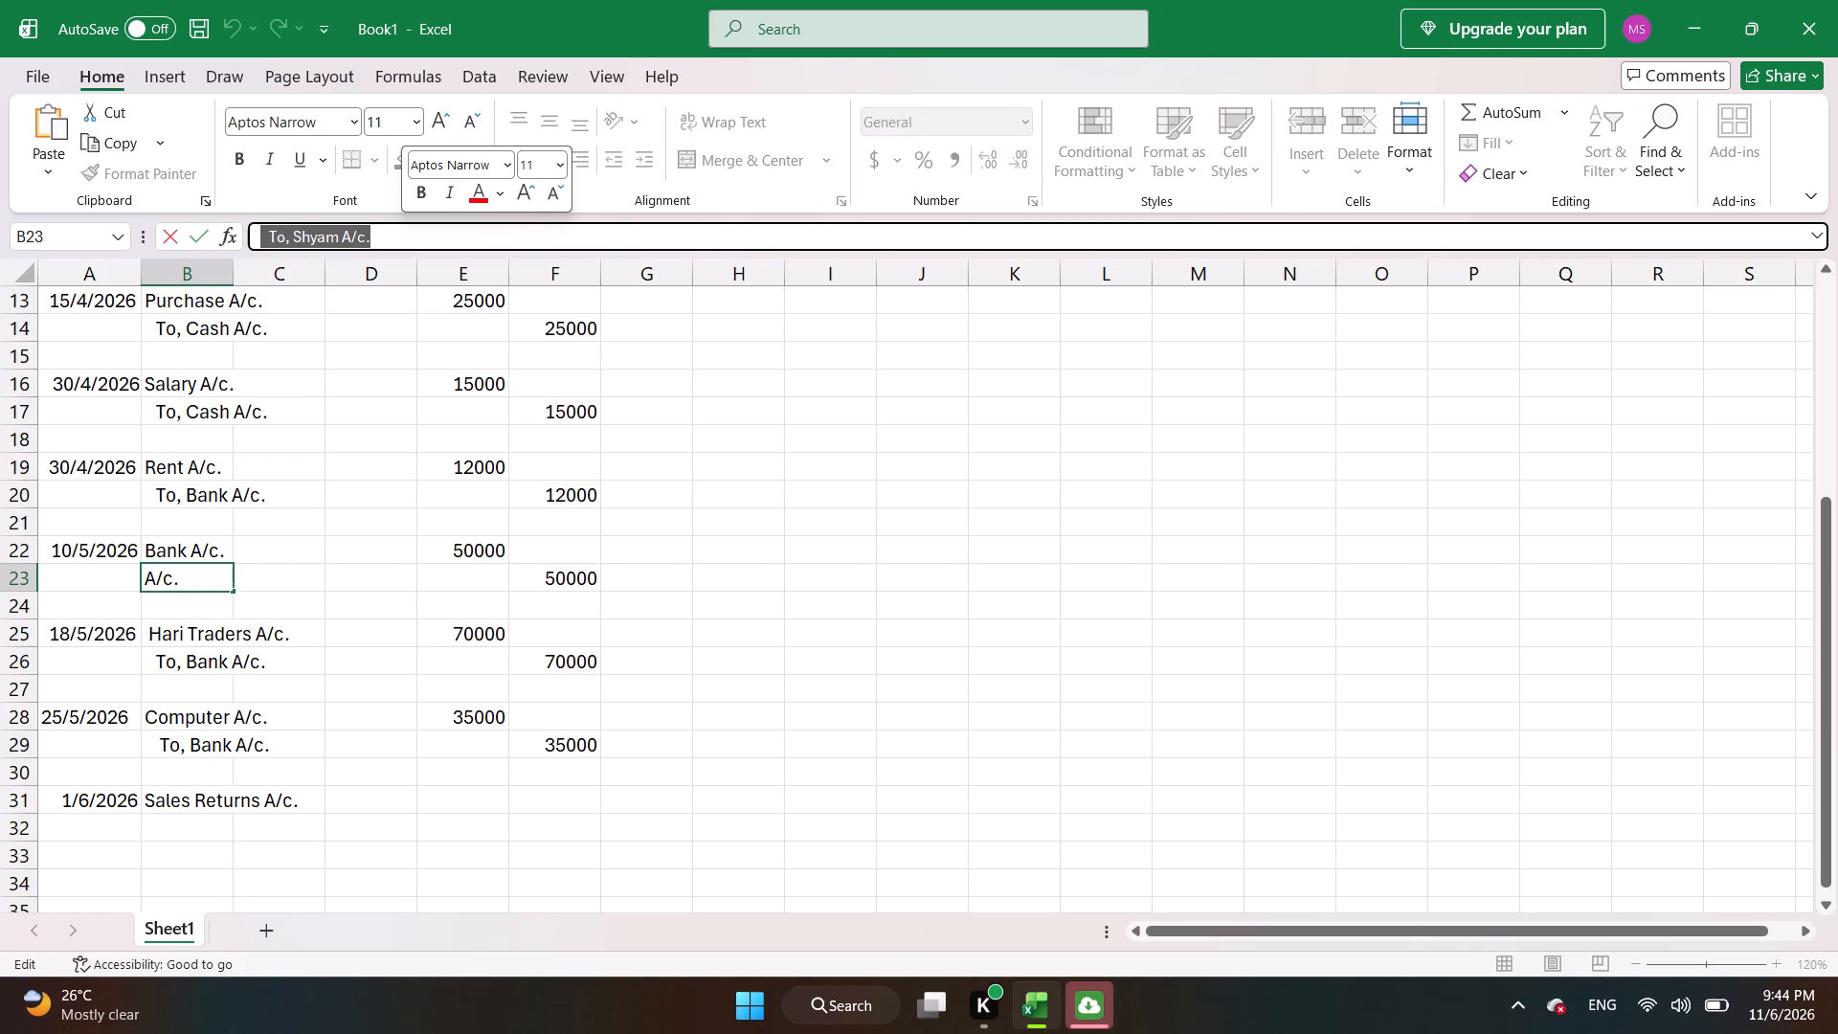
{"action": "key", "text": "ctrl+c"}
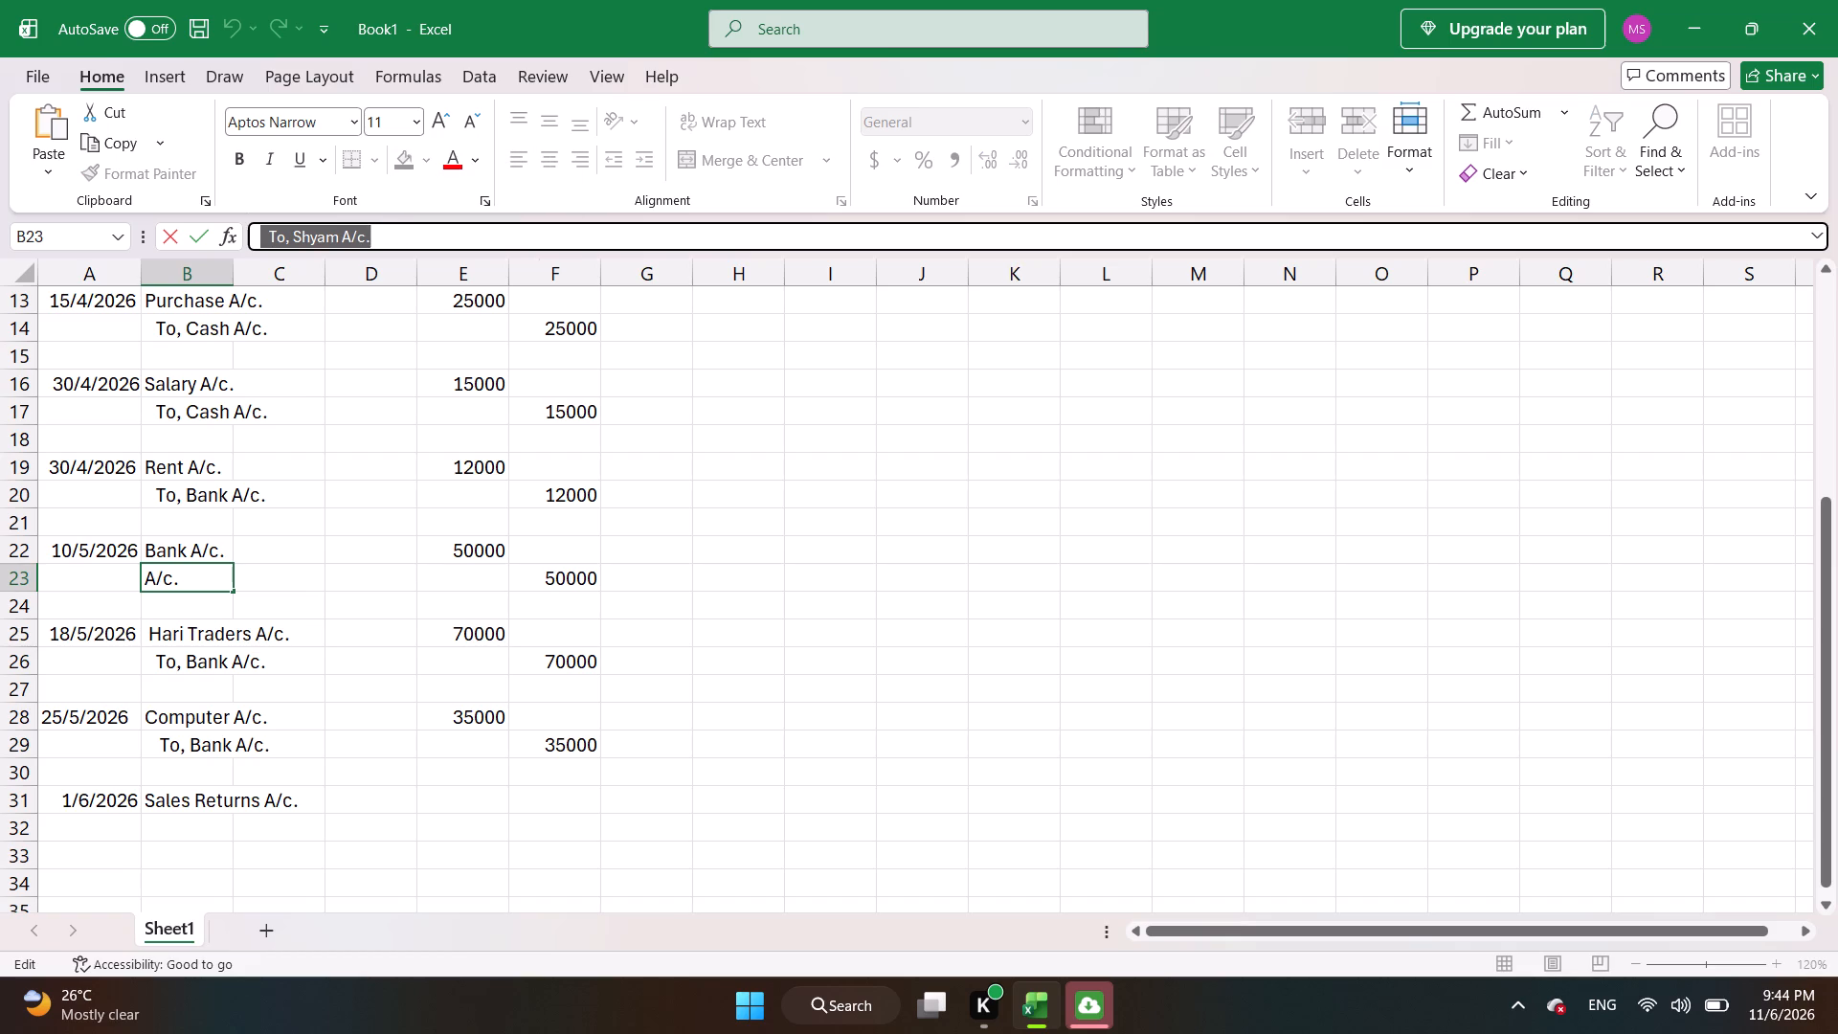
{"action": "left_click", "coordinate": [208, 824]}
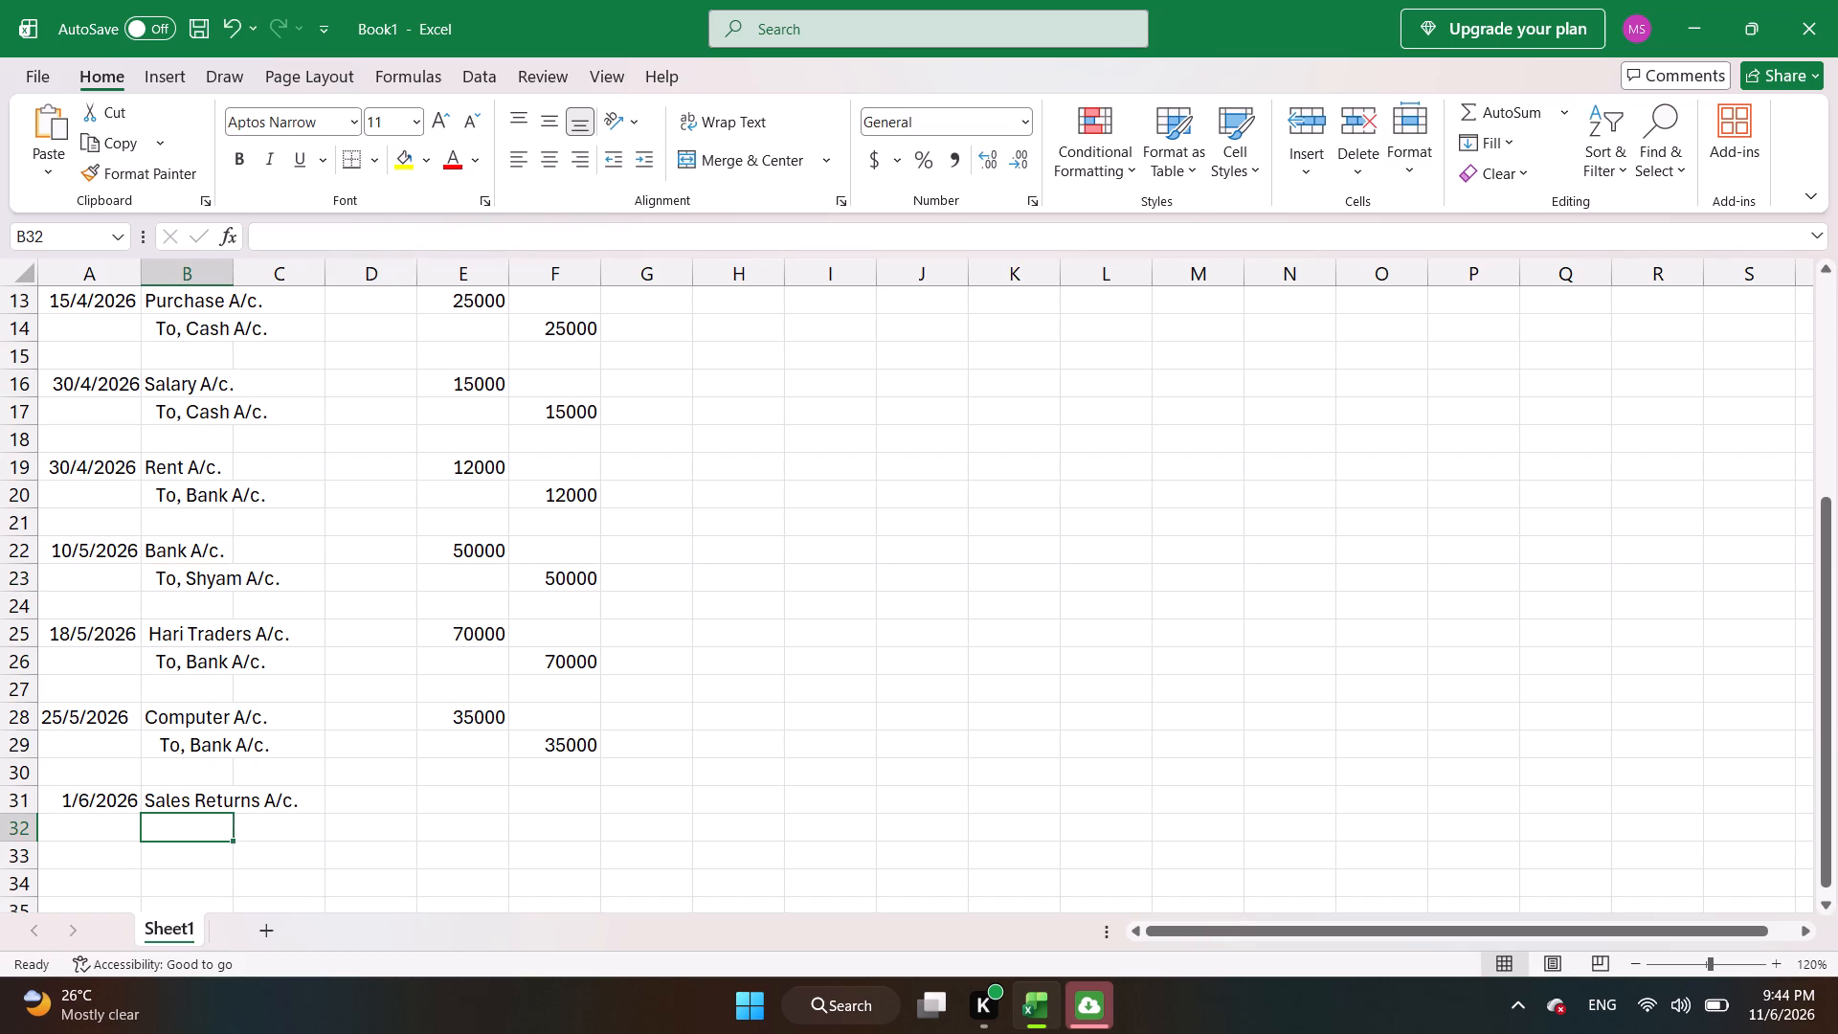
{"action": "key", "text": "ctrl+v"}
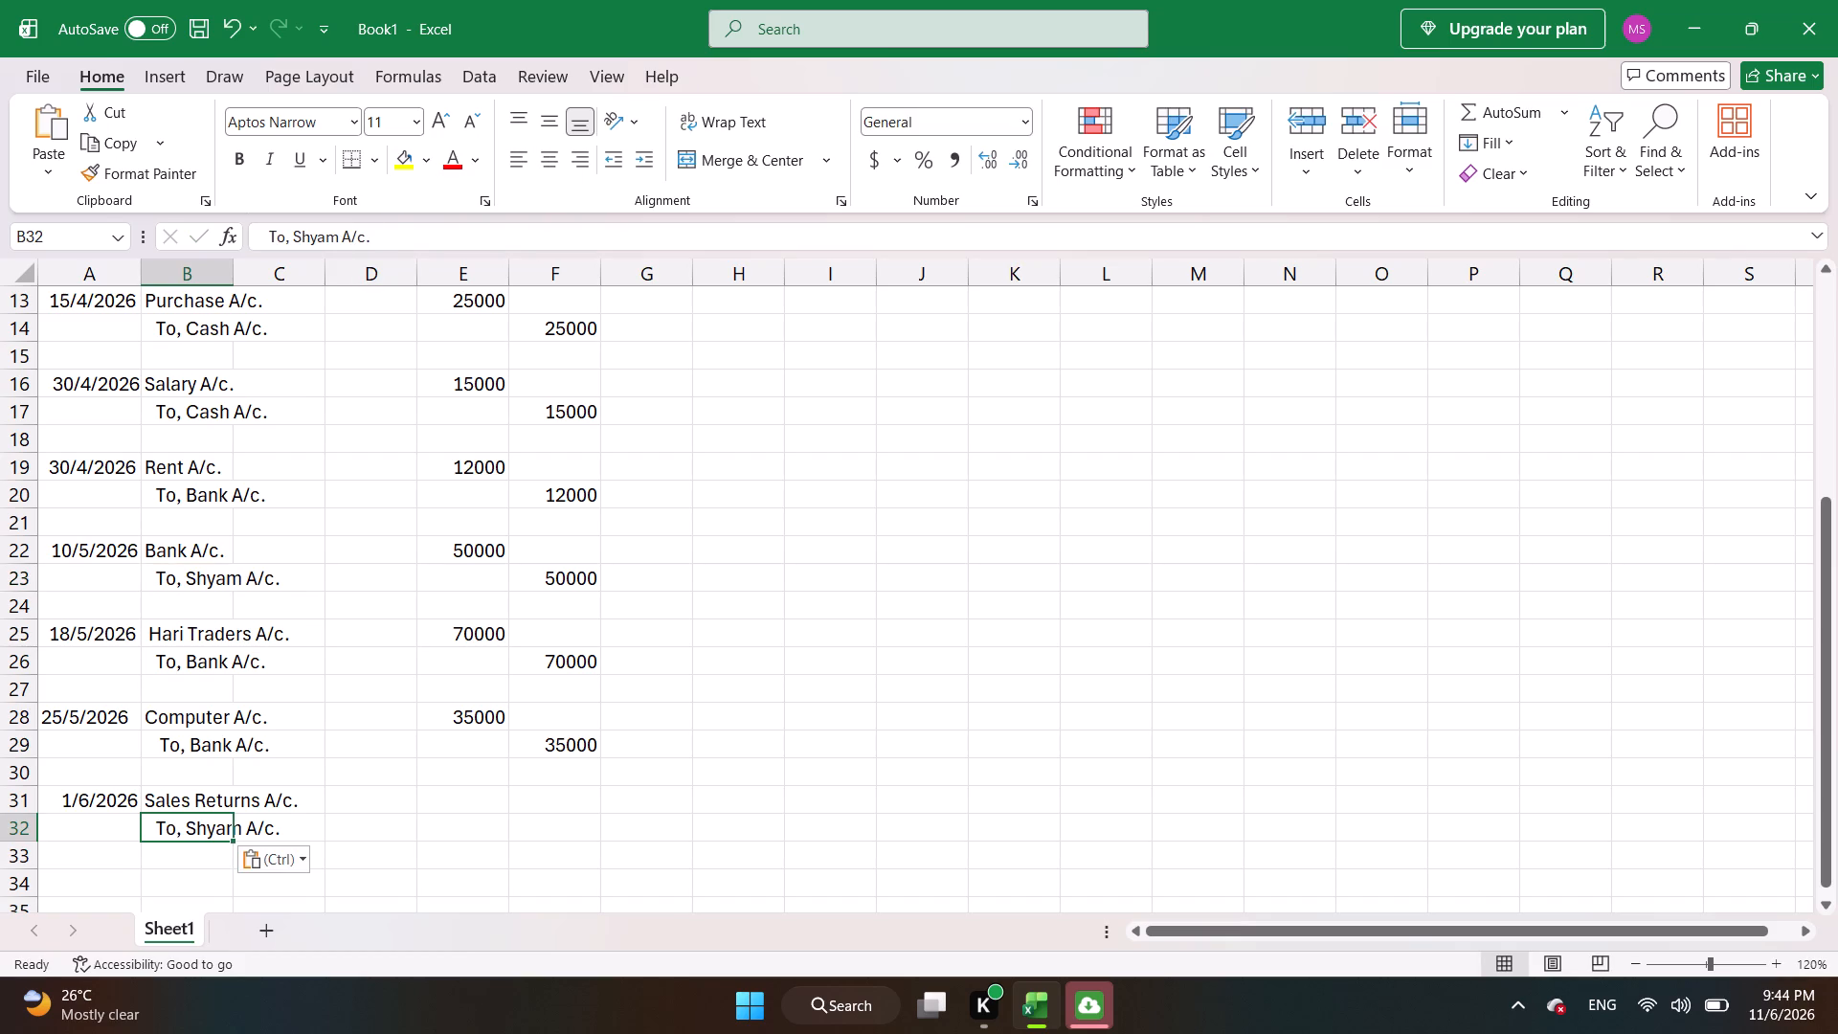
Enter the 1/6/2026 amounts: debit 5000 in cell E31 and credit in F32 with the formula =E31.
{"action": "left_click", "coordinate": [465, 795]}
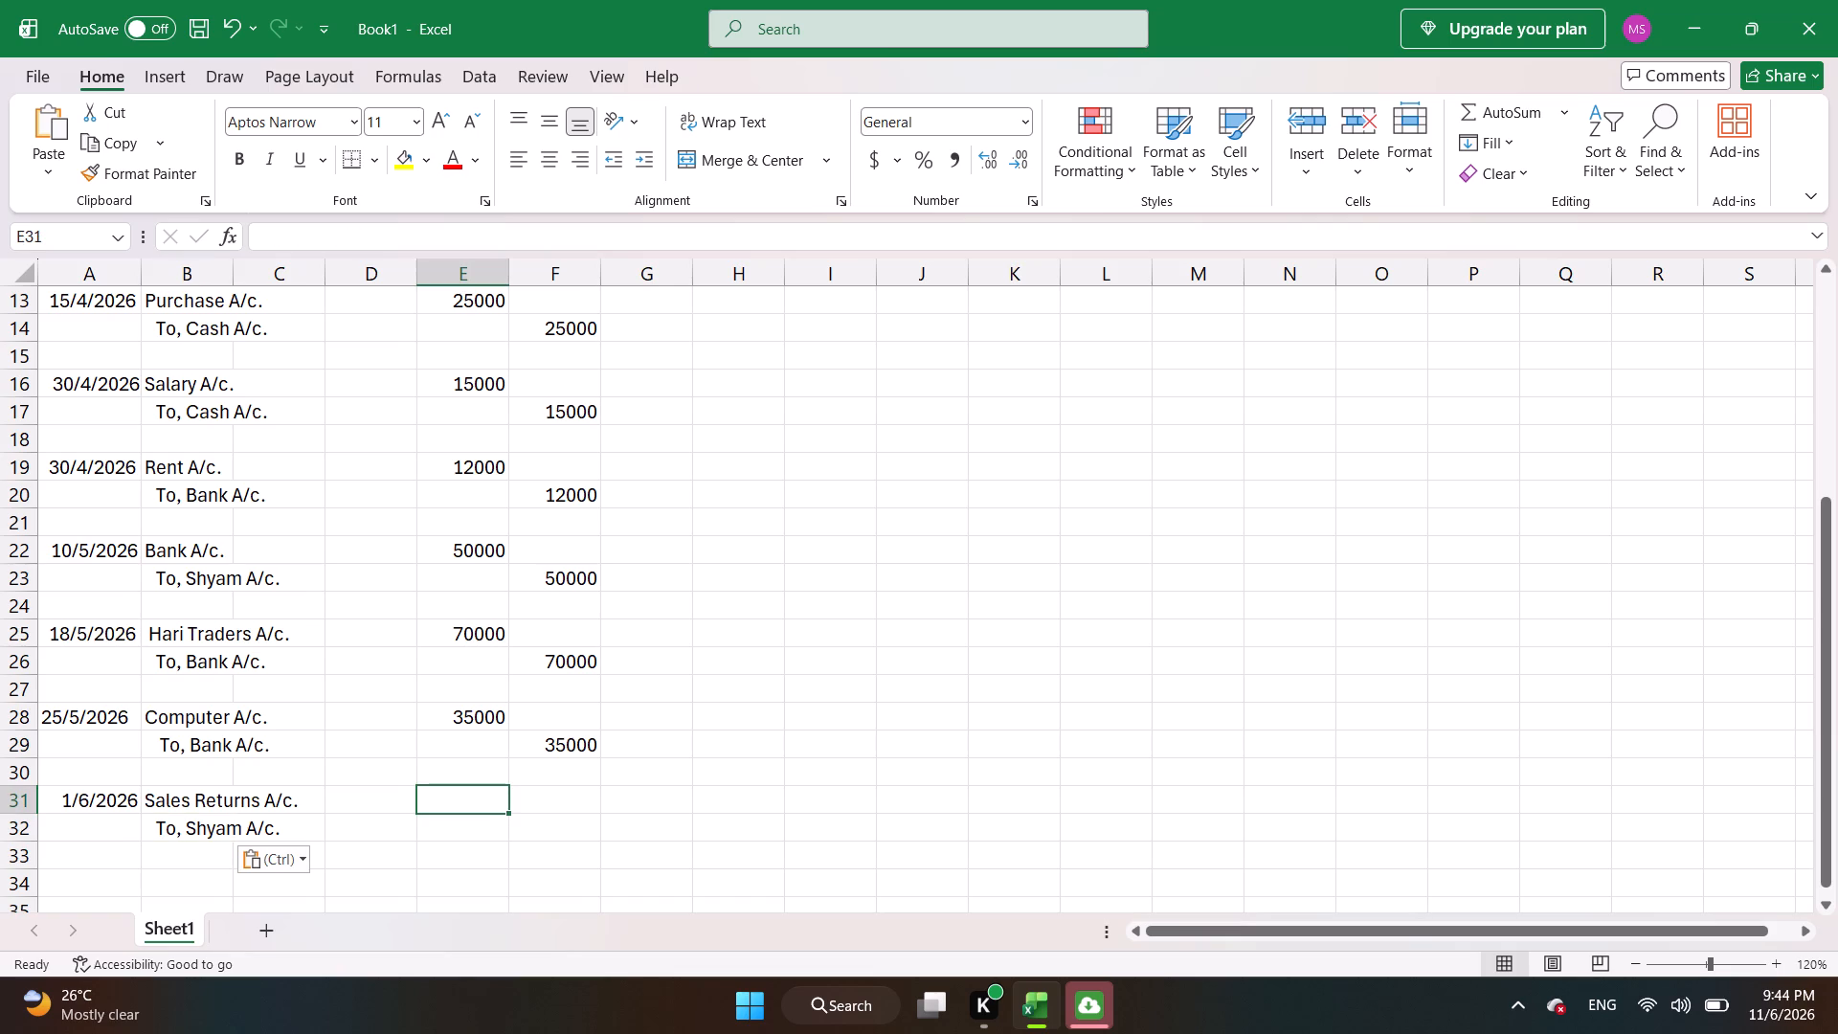
{"action": "key", "text": "5"}
{"action": "type", "text": "000"}
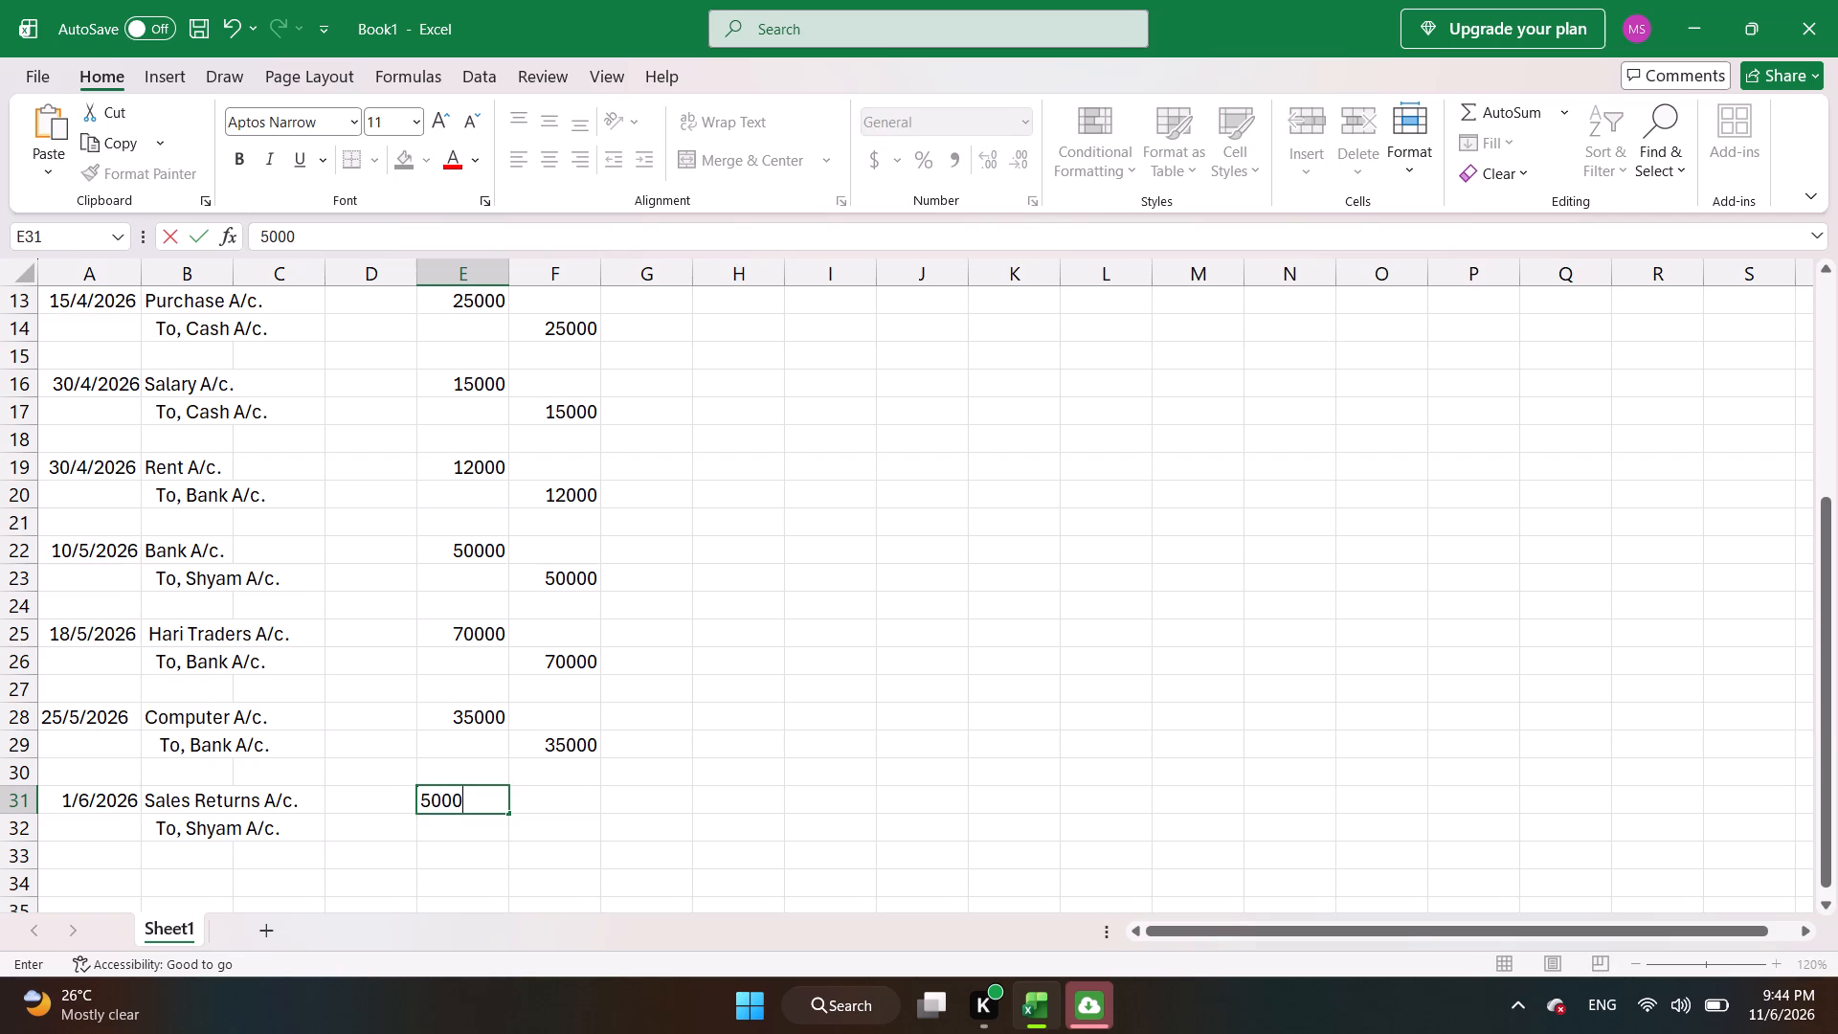
{"action": "left_click", "coordinate": [569, 820]}
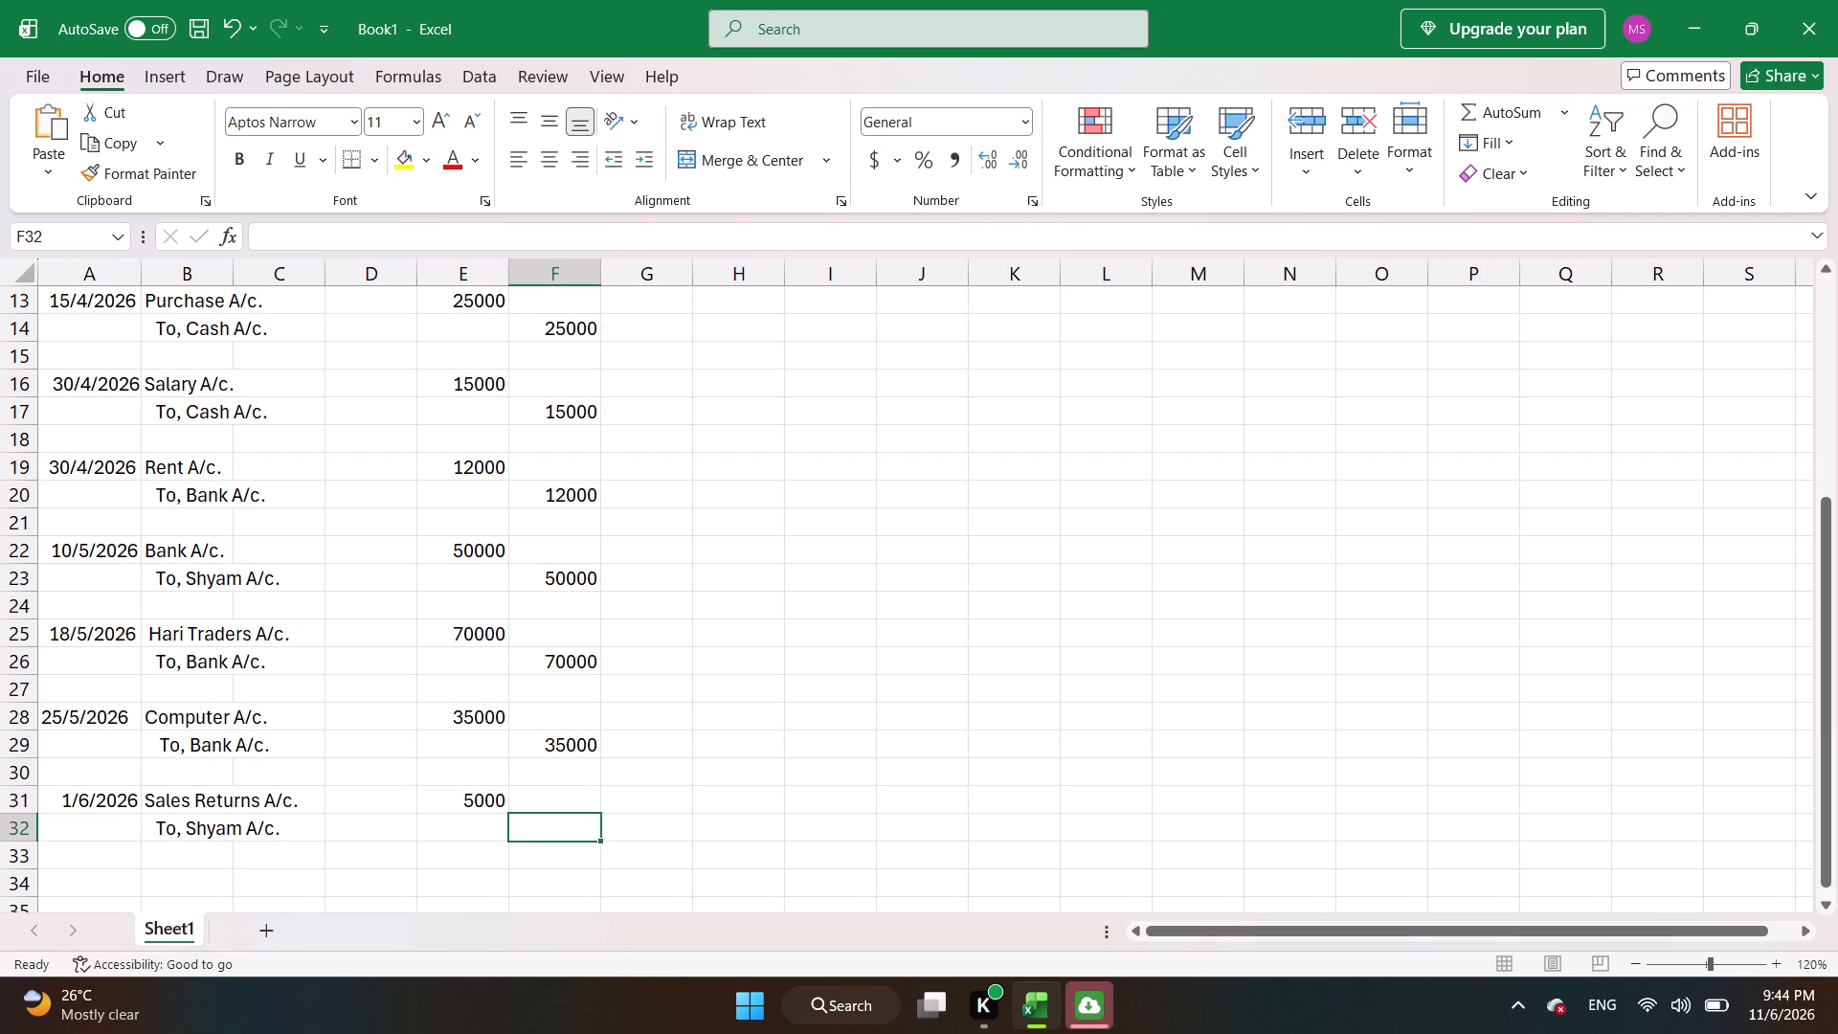
{"action": "key", "text": "equal"}
{"action": "left_click", "coordinate": [493, 796]}
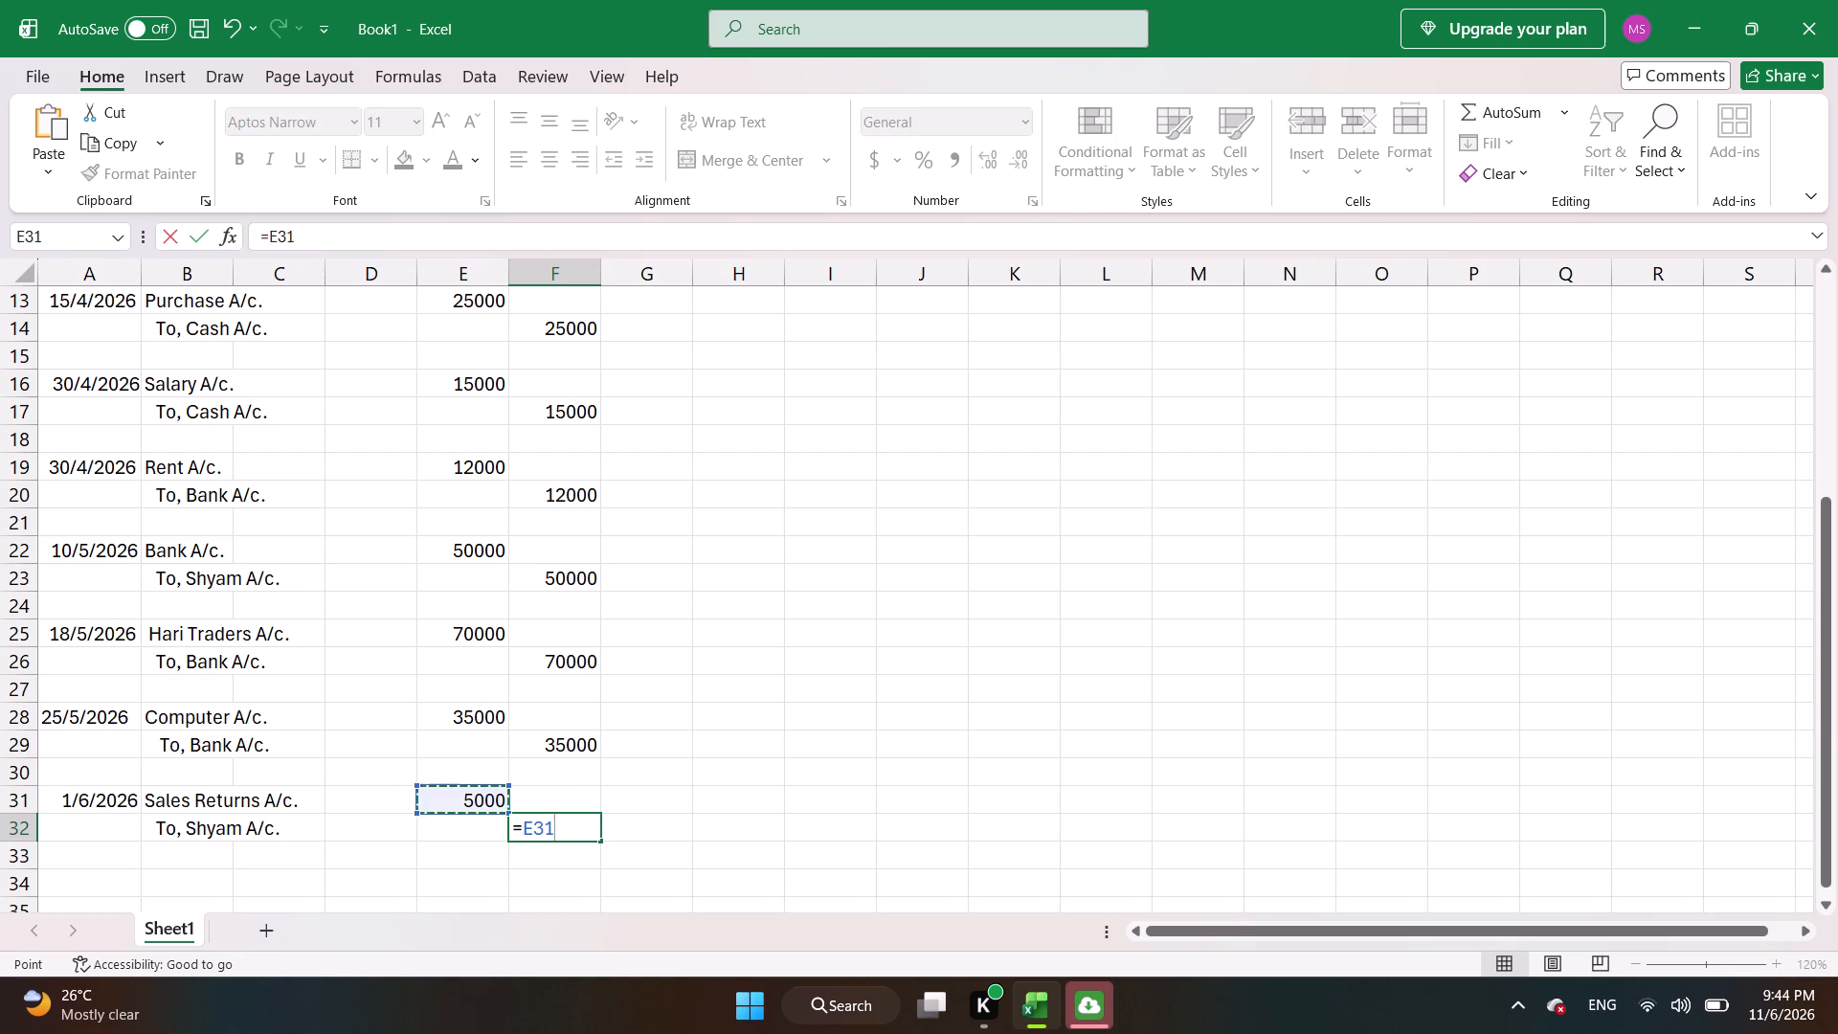
{"action": "key", "text": "Return"}
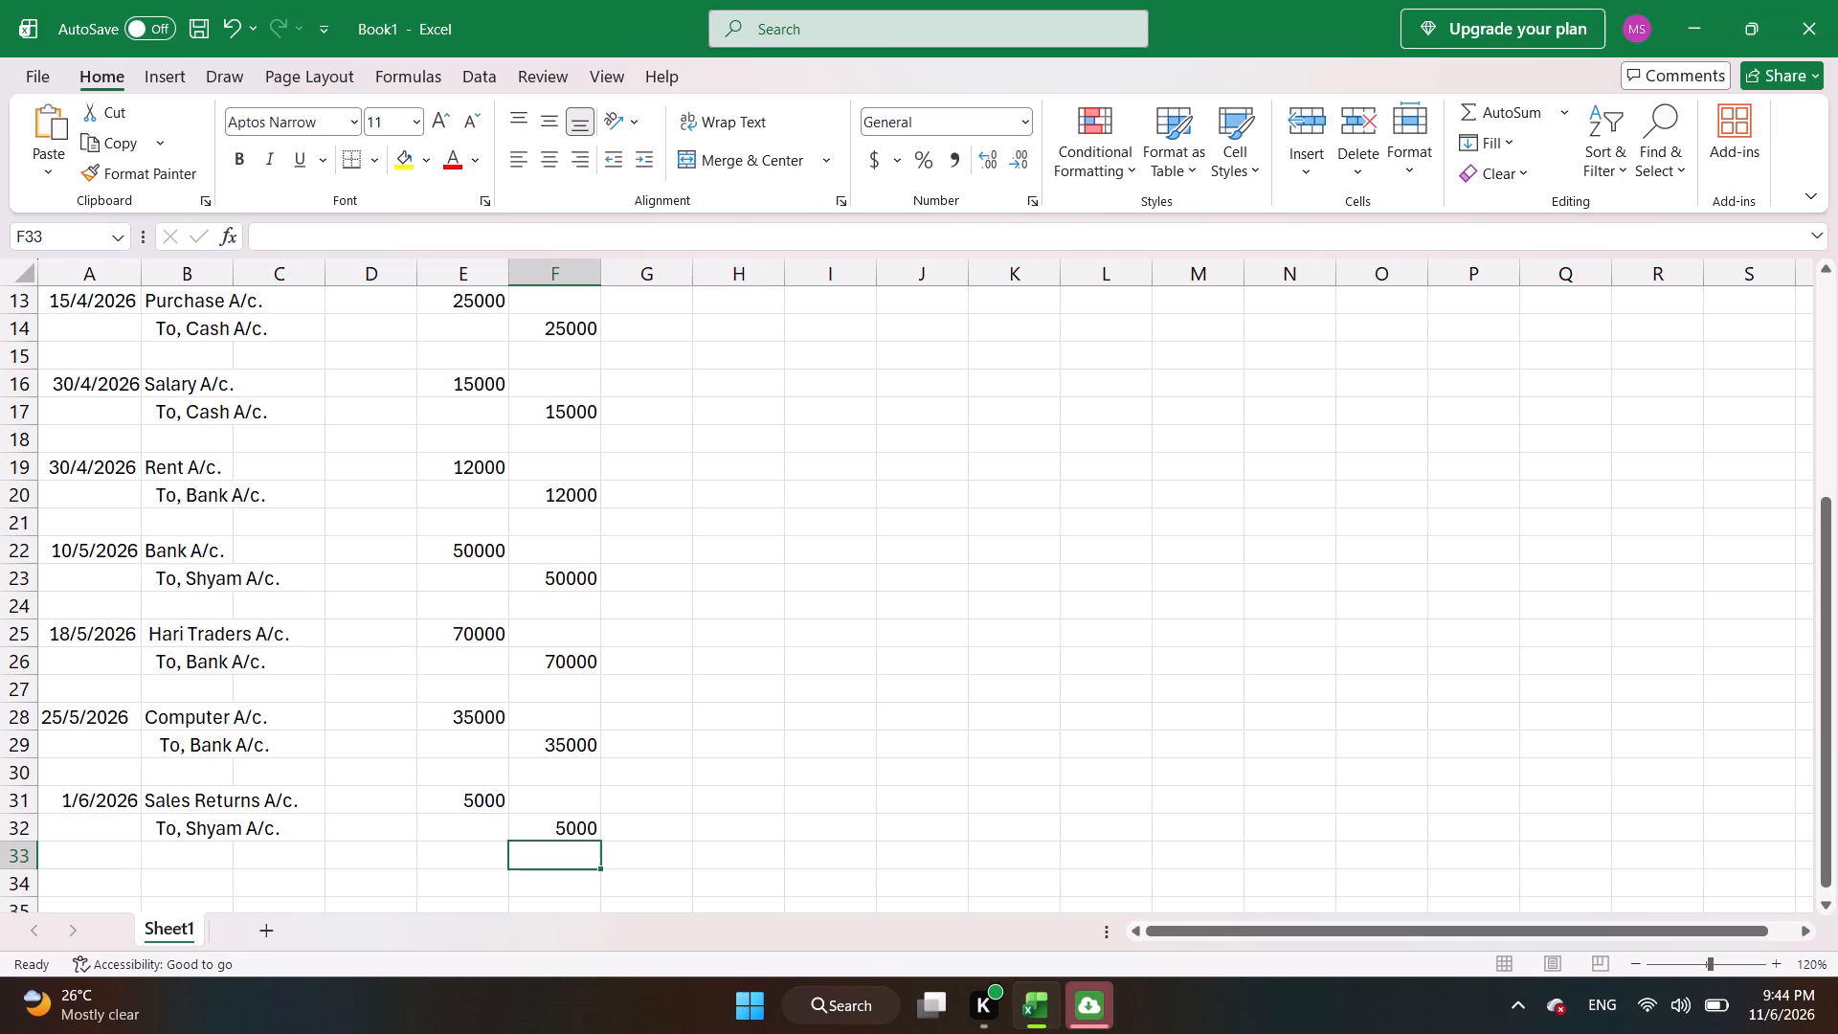
Enter the date 5-6-26 for the next journal entry in cell A34.
{"action": "scroll", "coordinate": [166, 865], "scroll_direction": "down", "scroll_amount": 3}
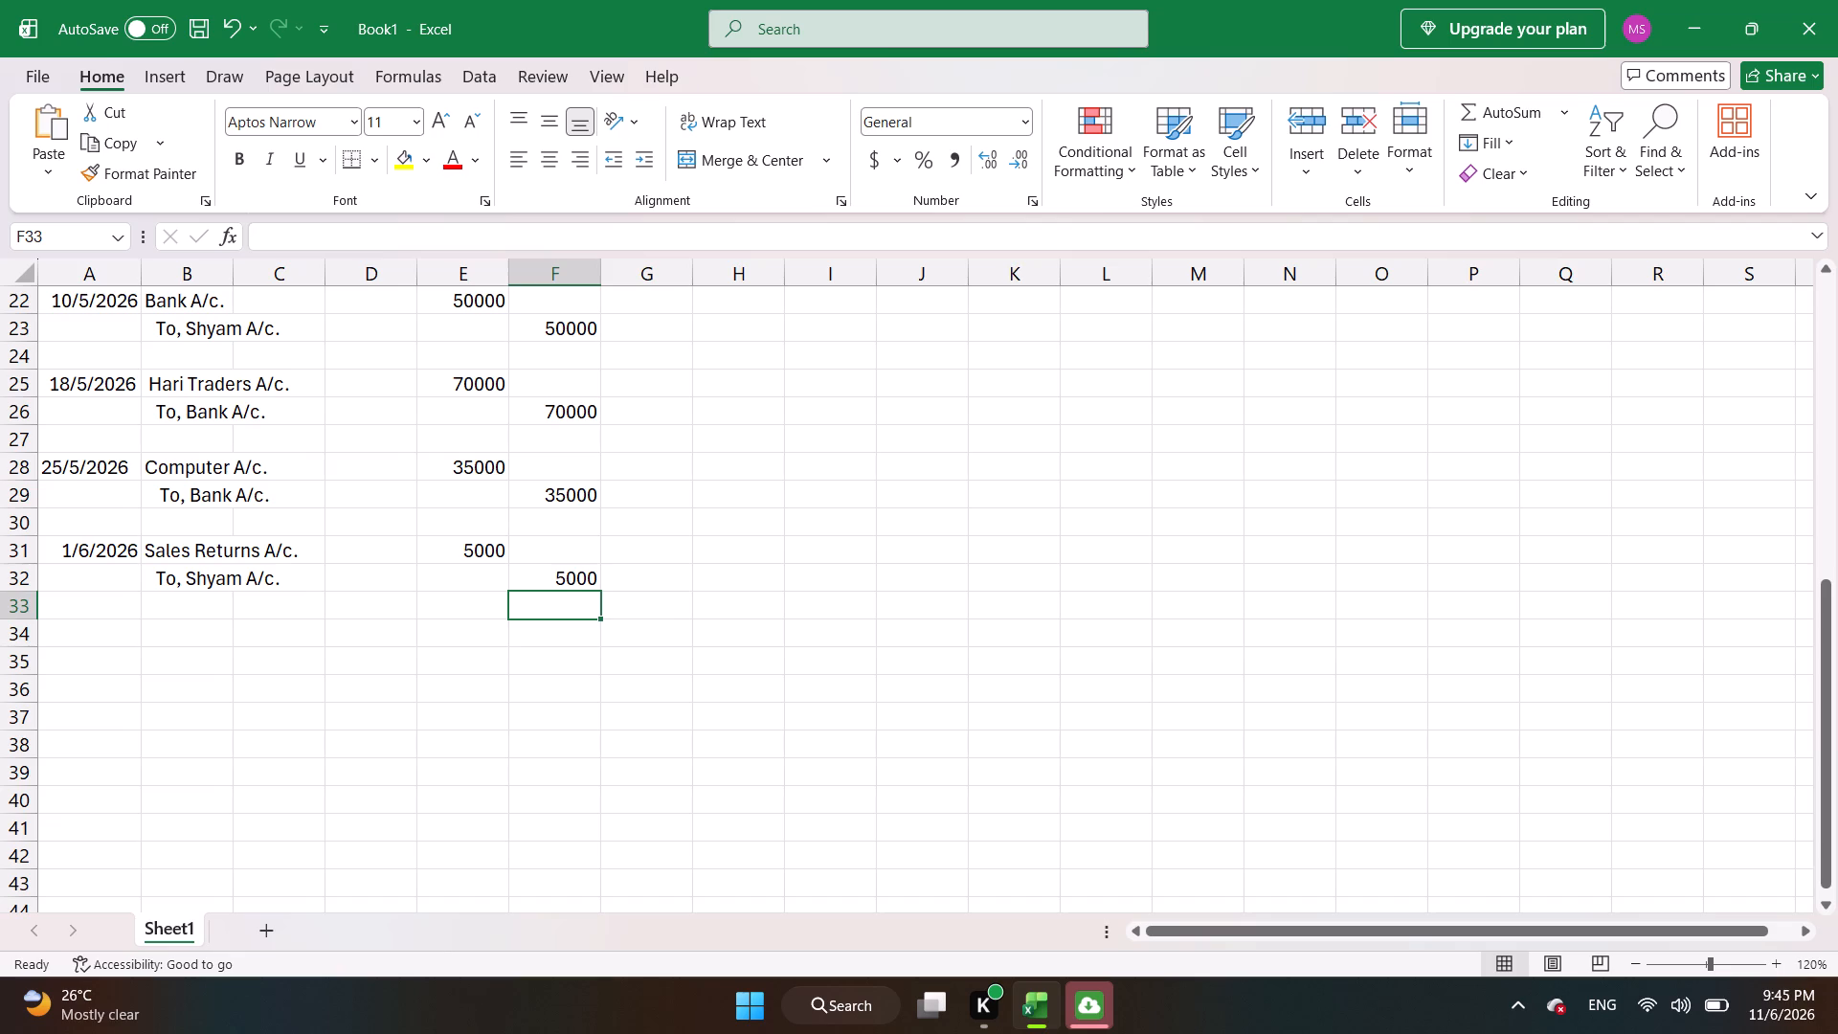
{"action": "left_click", "coordinate": [101, 634]}
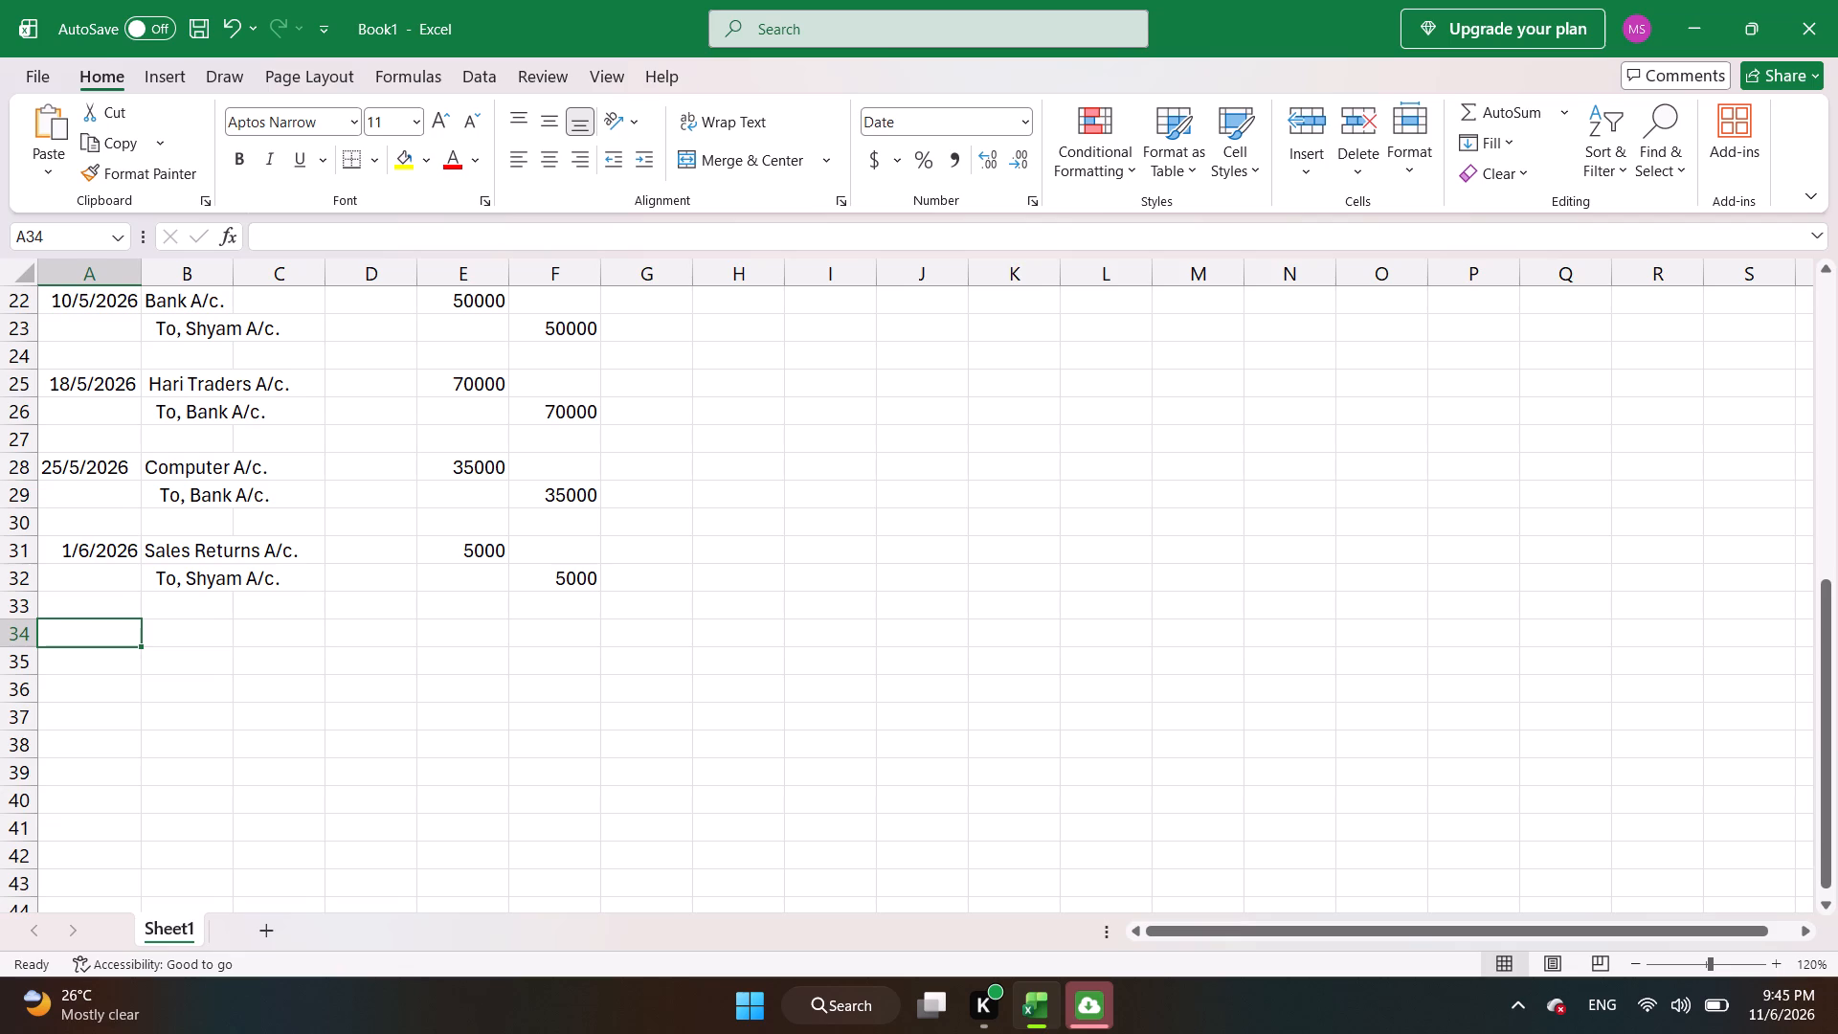
{"action": "type", "text": "5-"}
{"action": "key", "text": "6"}
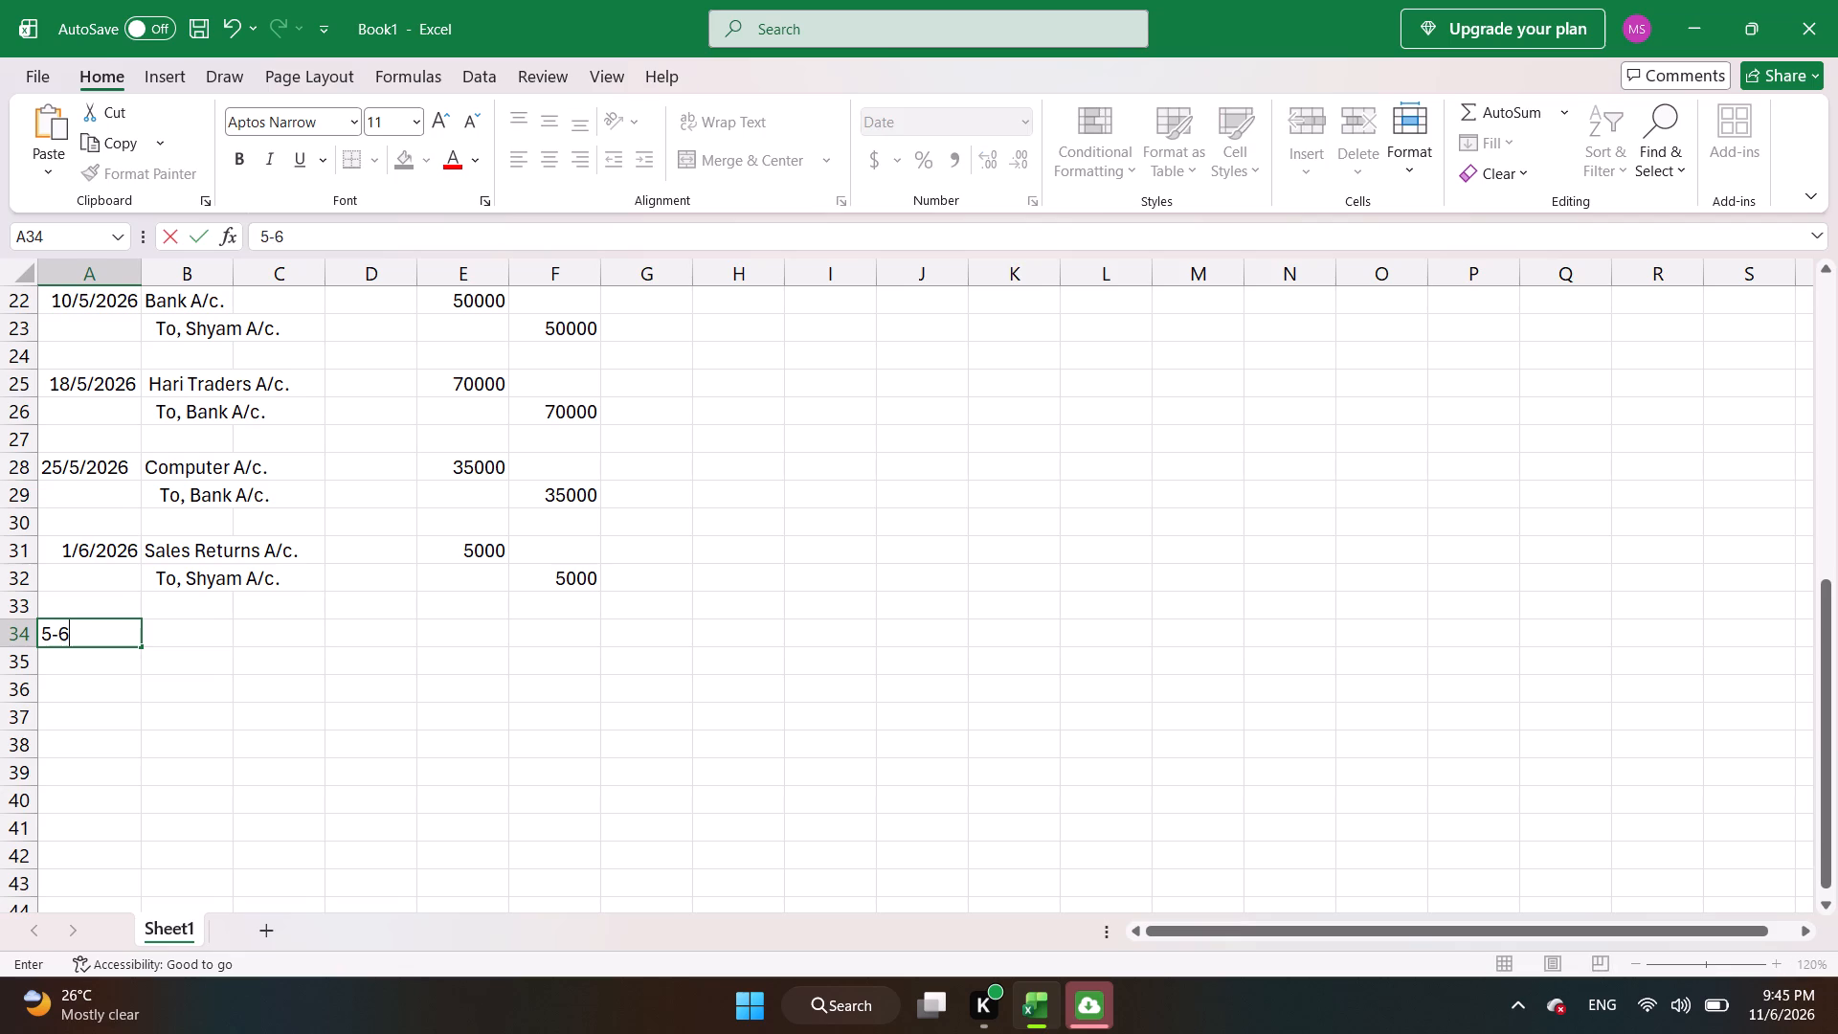
{"action": "type", "text": "-26"}
{"action": "key", "text": "Return"}
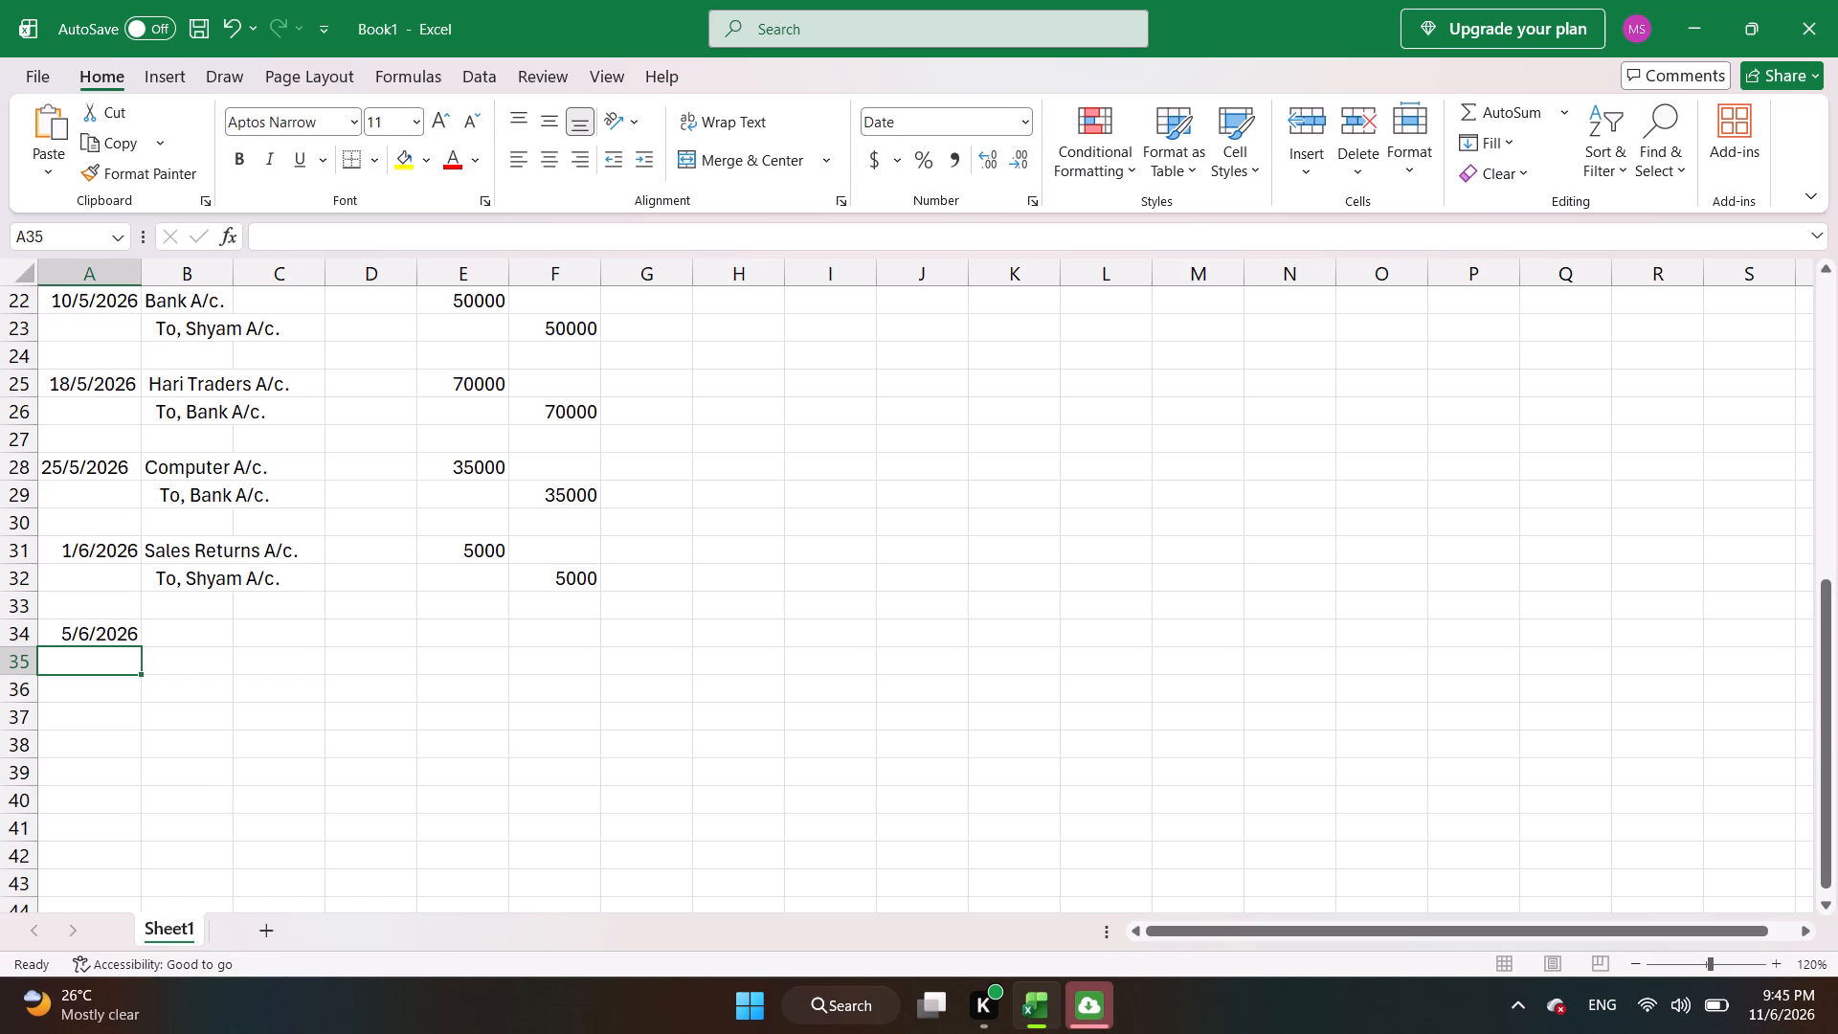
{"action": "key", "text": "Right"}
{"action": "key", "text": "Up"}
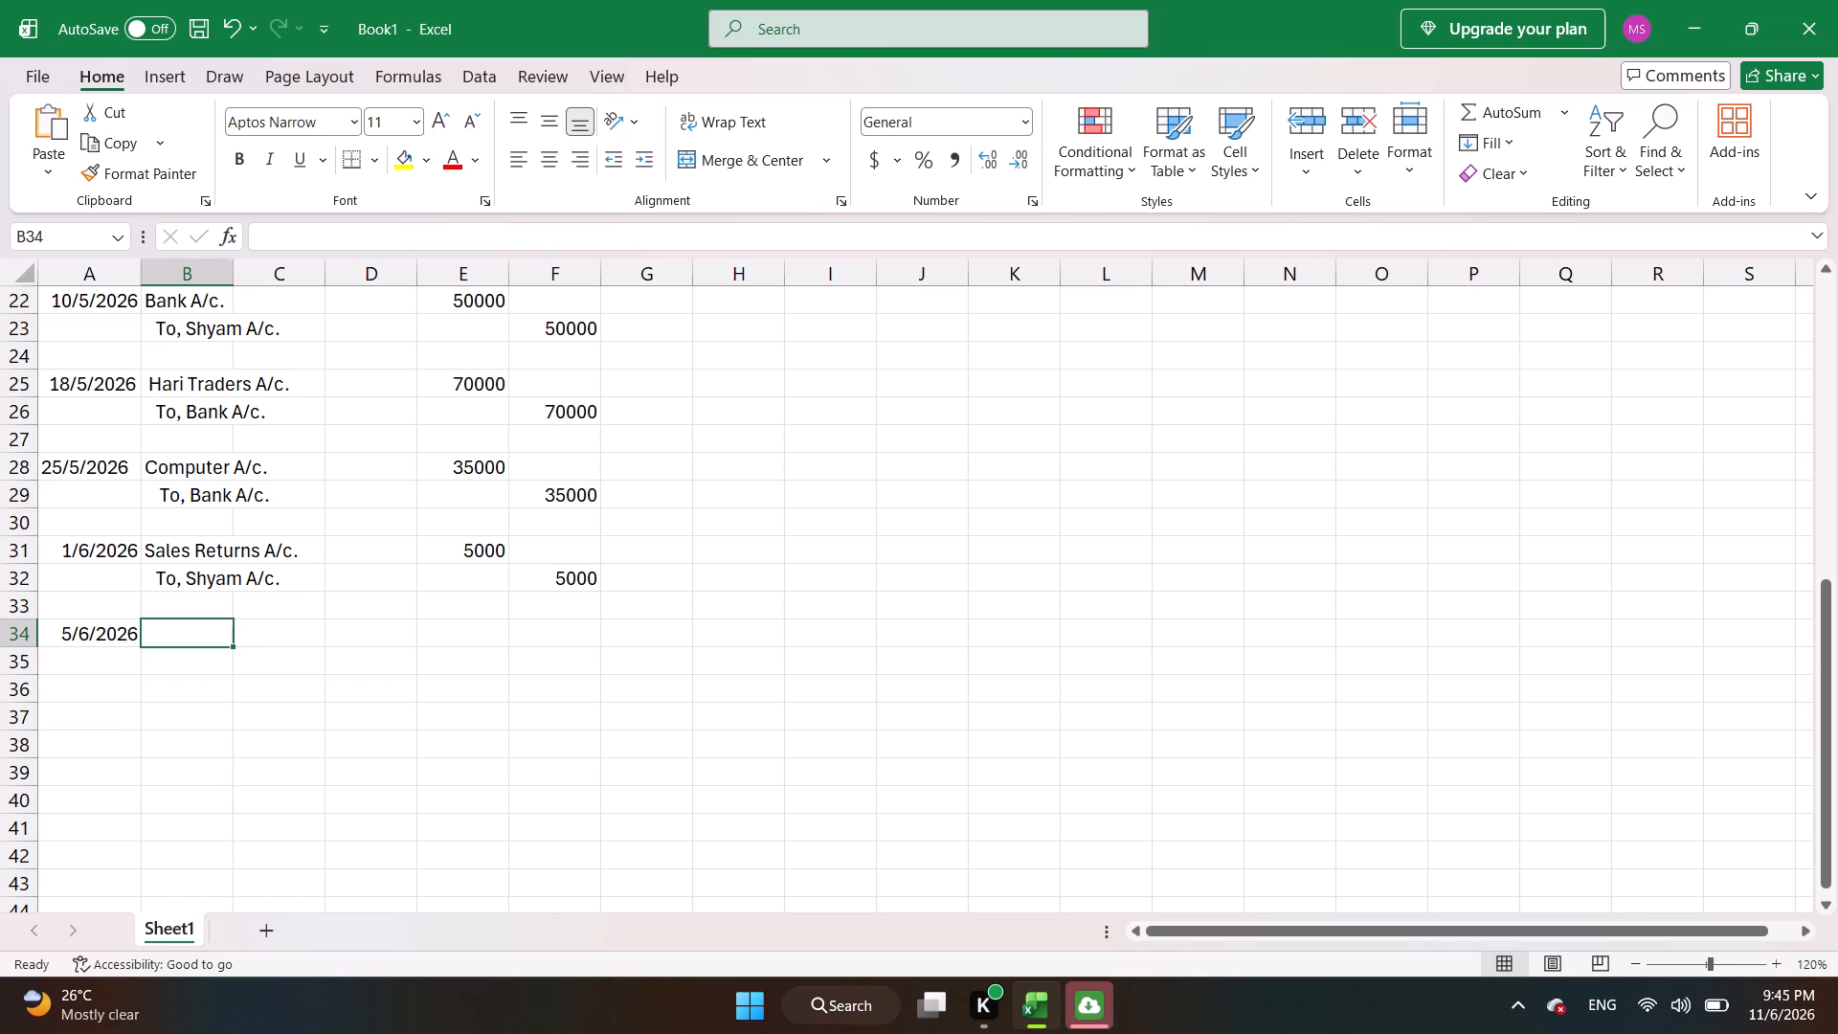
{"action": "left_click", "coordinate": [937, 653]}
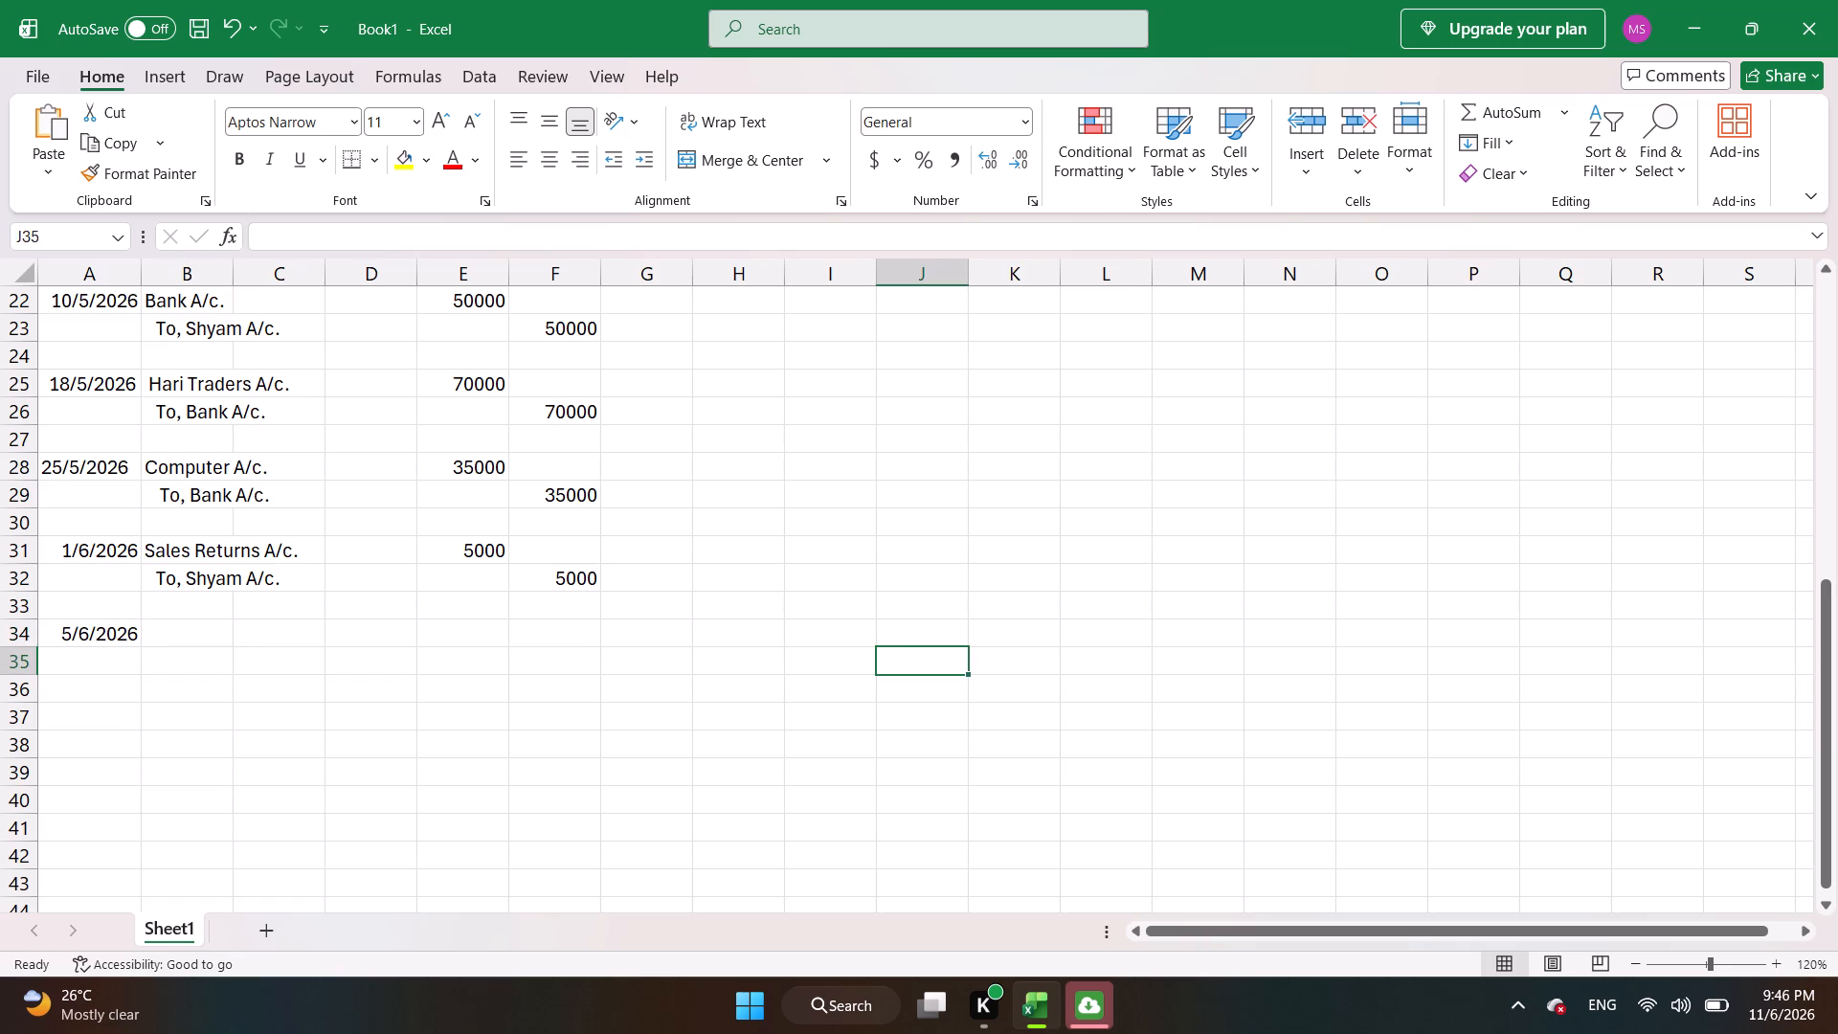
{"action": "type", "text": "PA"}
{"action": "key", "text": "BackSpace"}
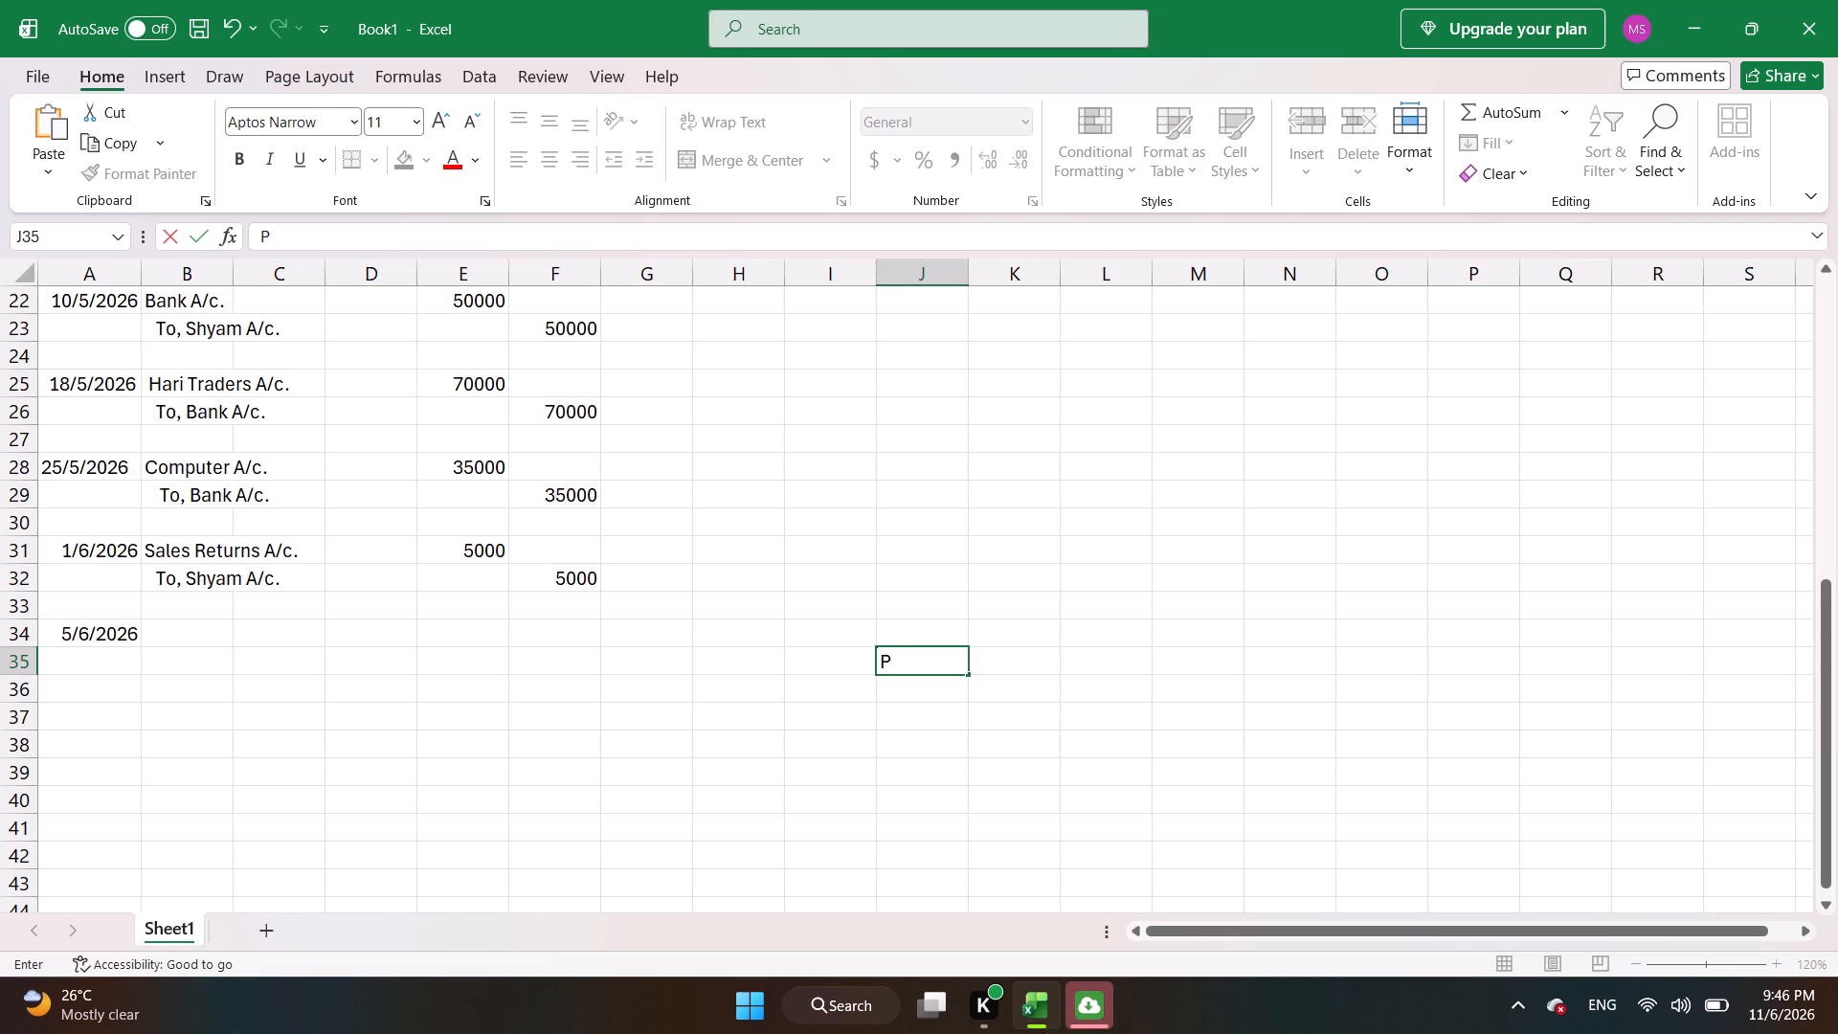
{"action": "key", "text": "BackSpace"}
Enter the partial account name "Purchase Re" in cell B34 beside the 5/6/2026 date.
{"action": "left_click", "coordinate": [197, 620]}
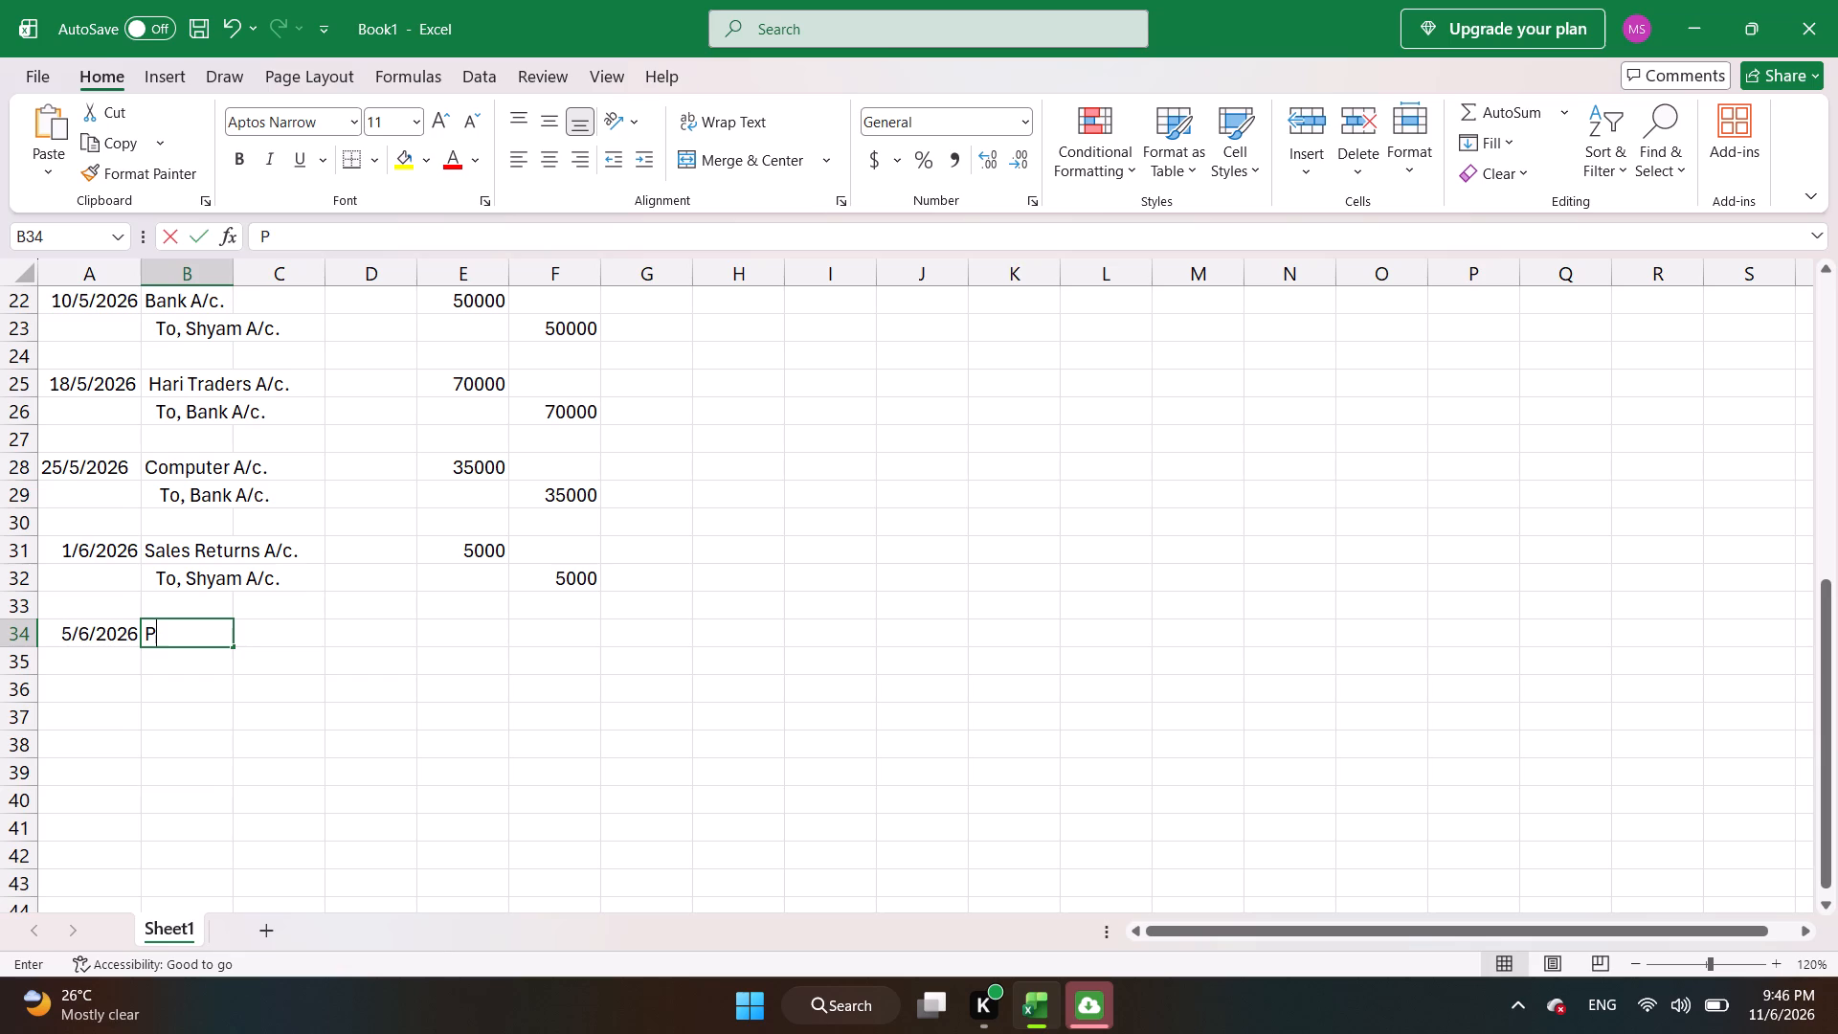
{"action": "key", "text": "u"}
{"action": "key", "text": "r"}
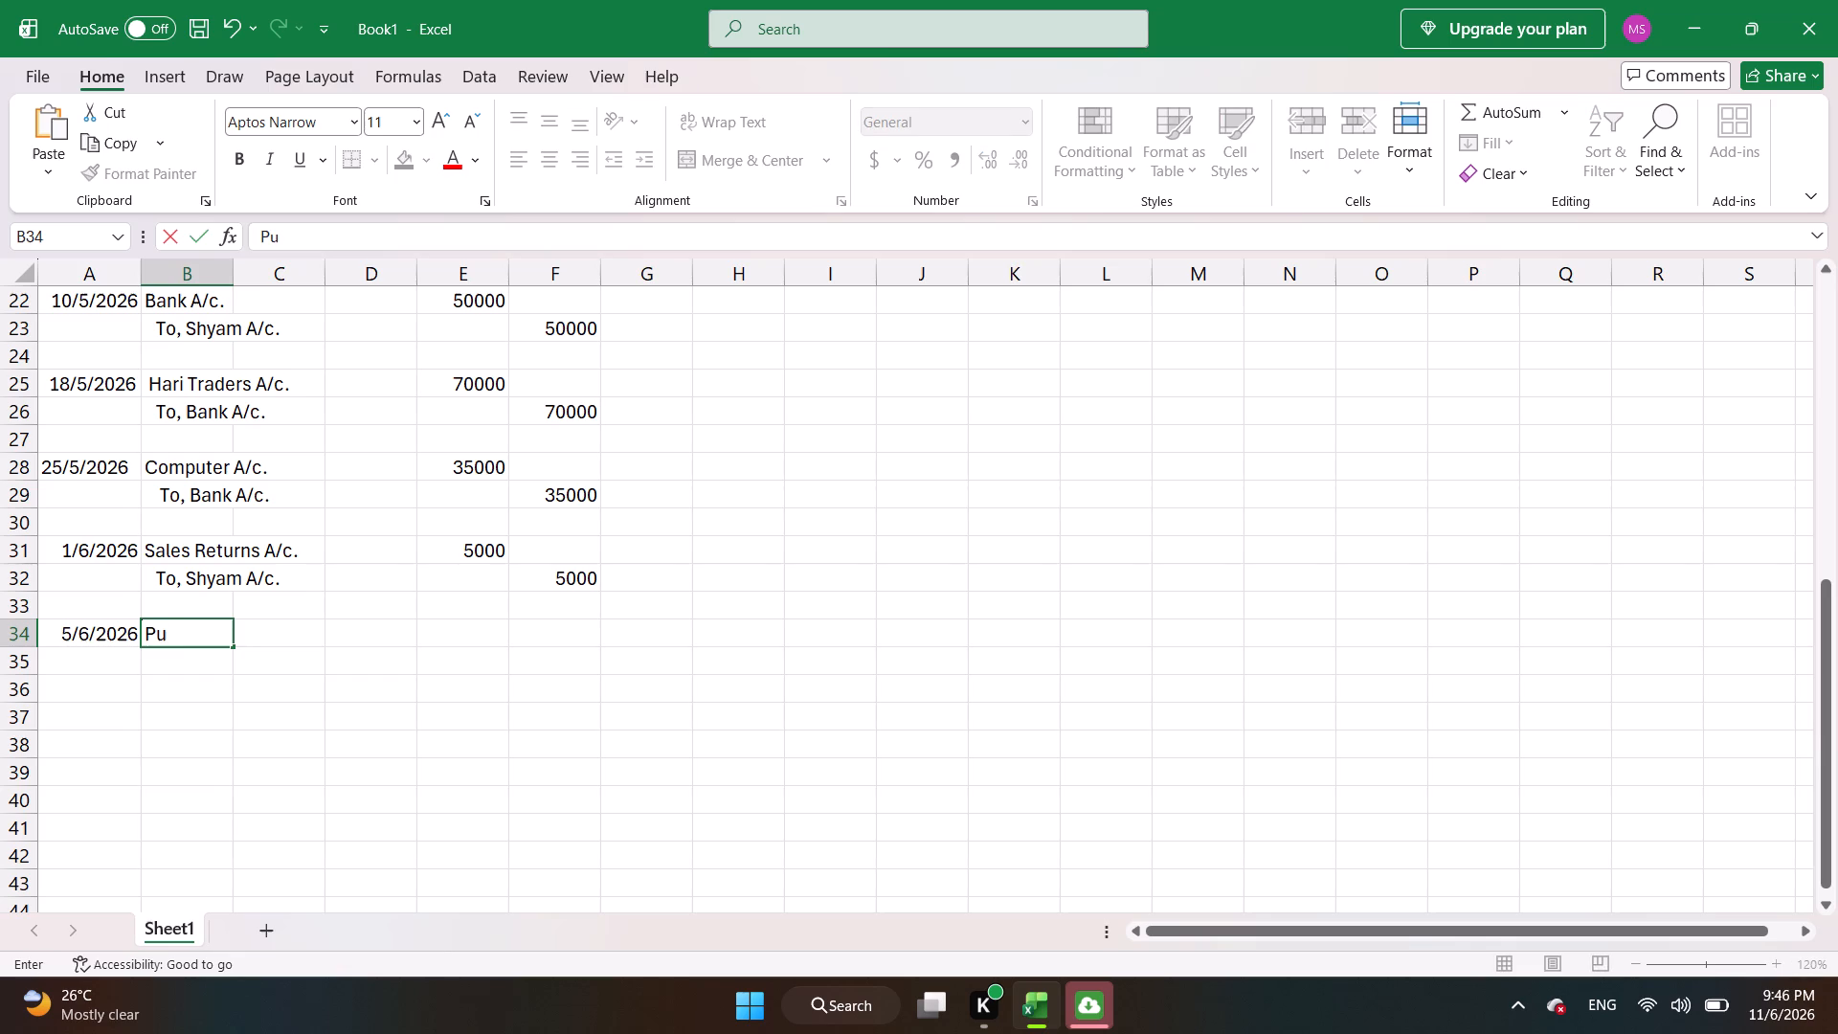
{"action": "type", "text": "ch"}
{"action": "key", "text": "a"}
{"action": "type", "text": "se"}
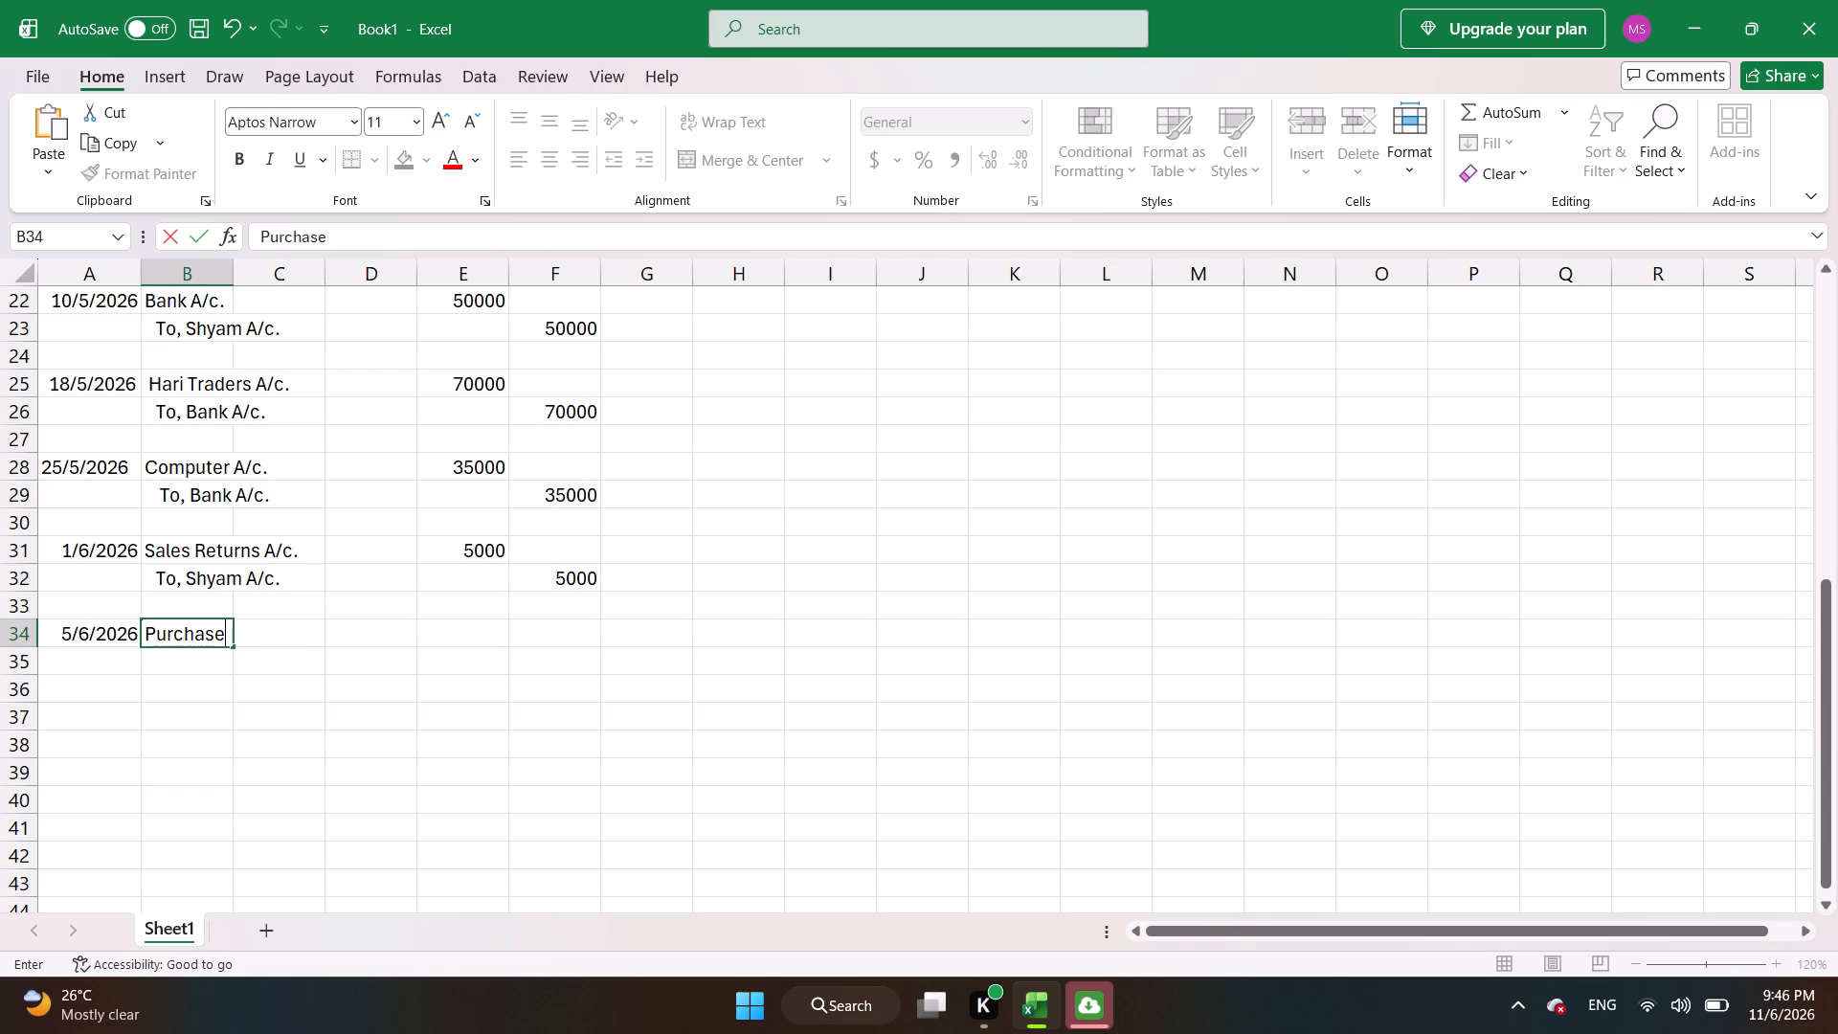
{"action": "key", "text": "space"}
{"action": "key", "text": "r"}
{"action": "key", "text": "e"}
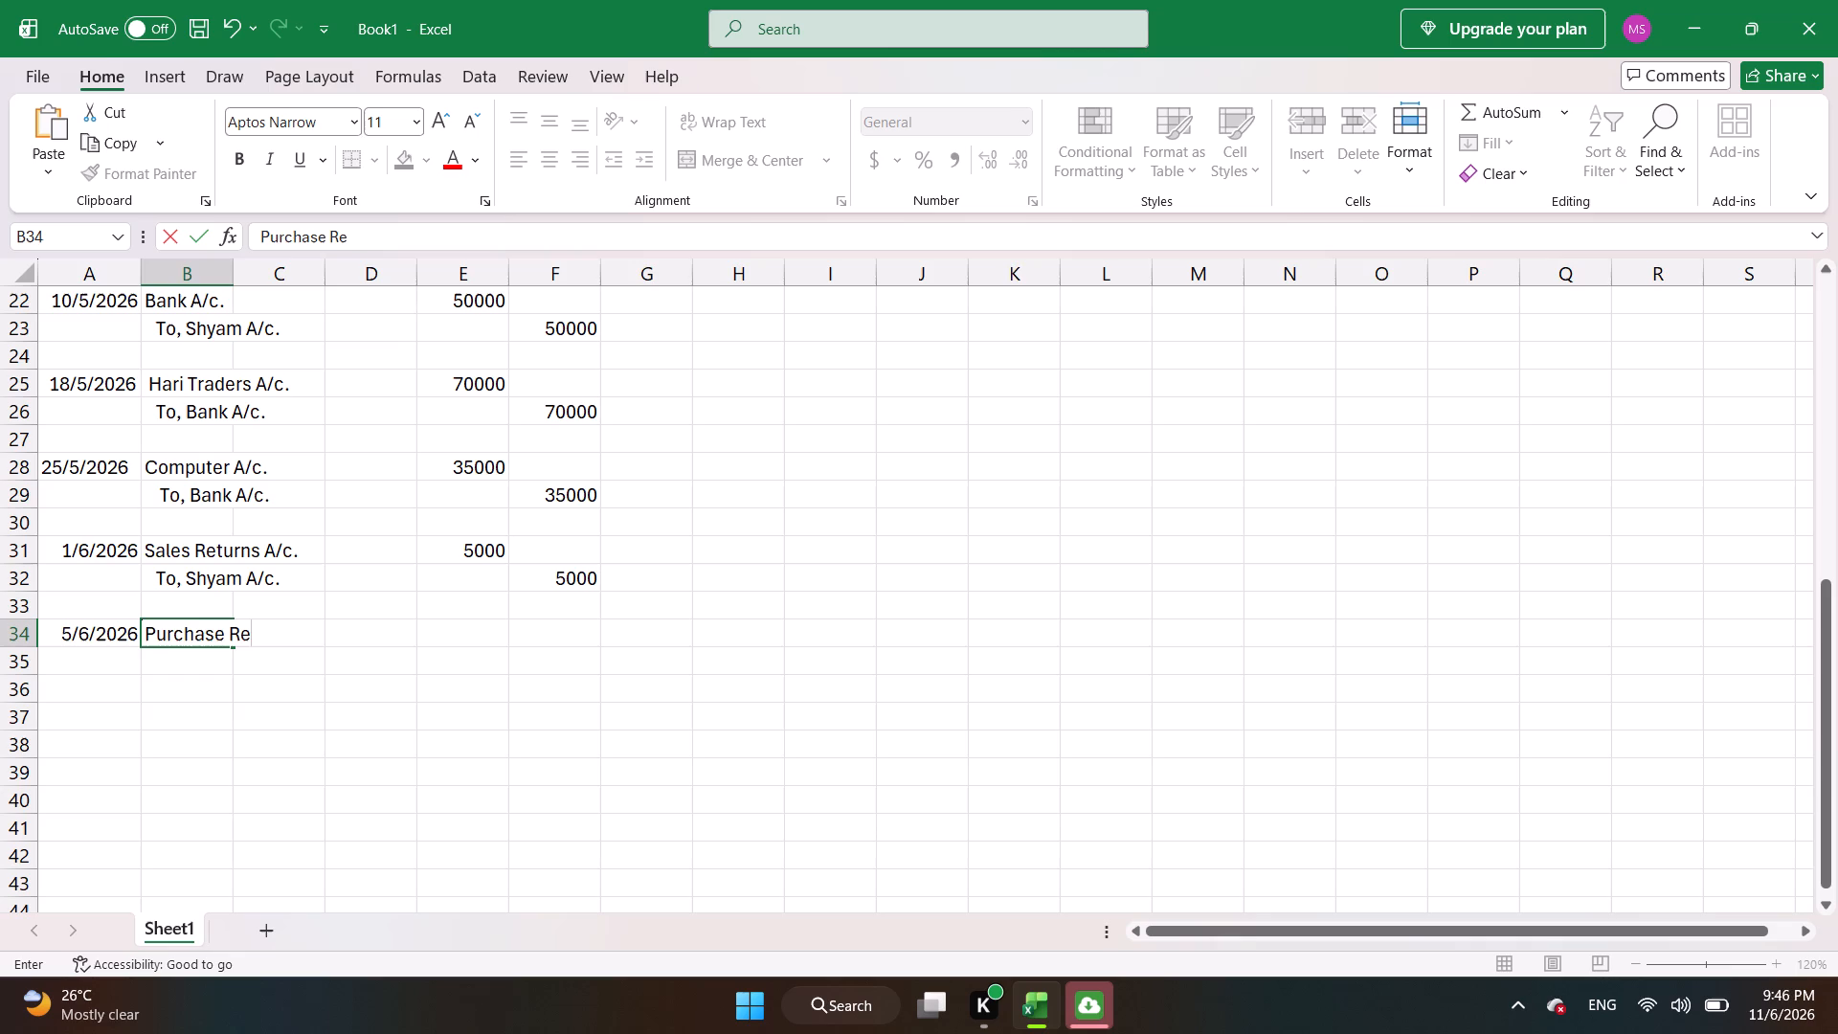
{"action": "left_click", "coordinate": [640, 712]}
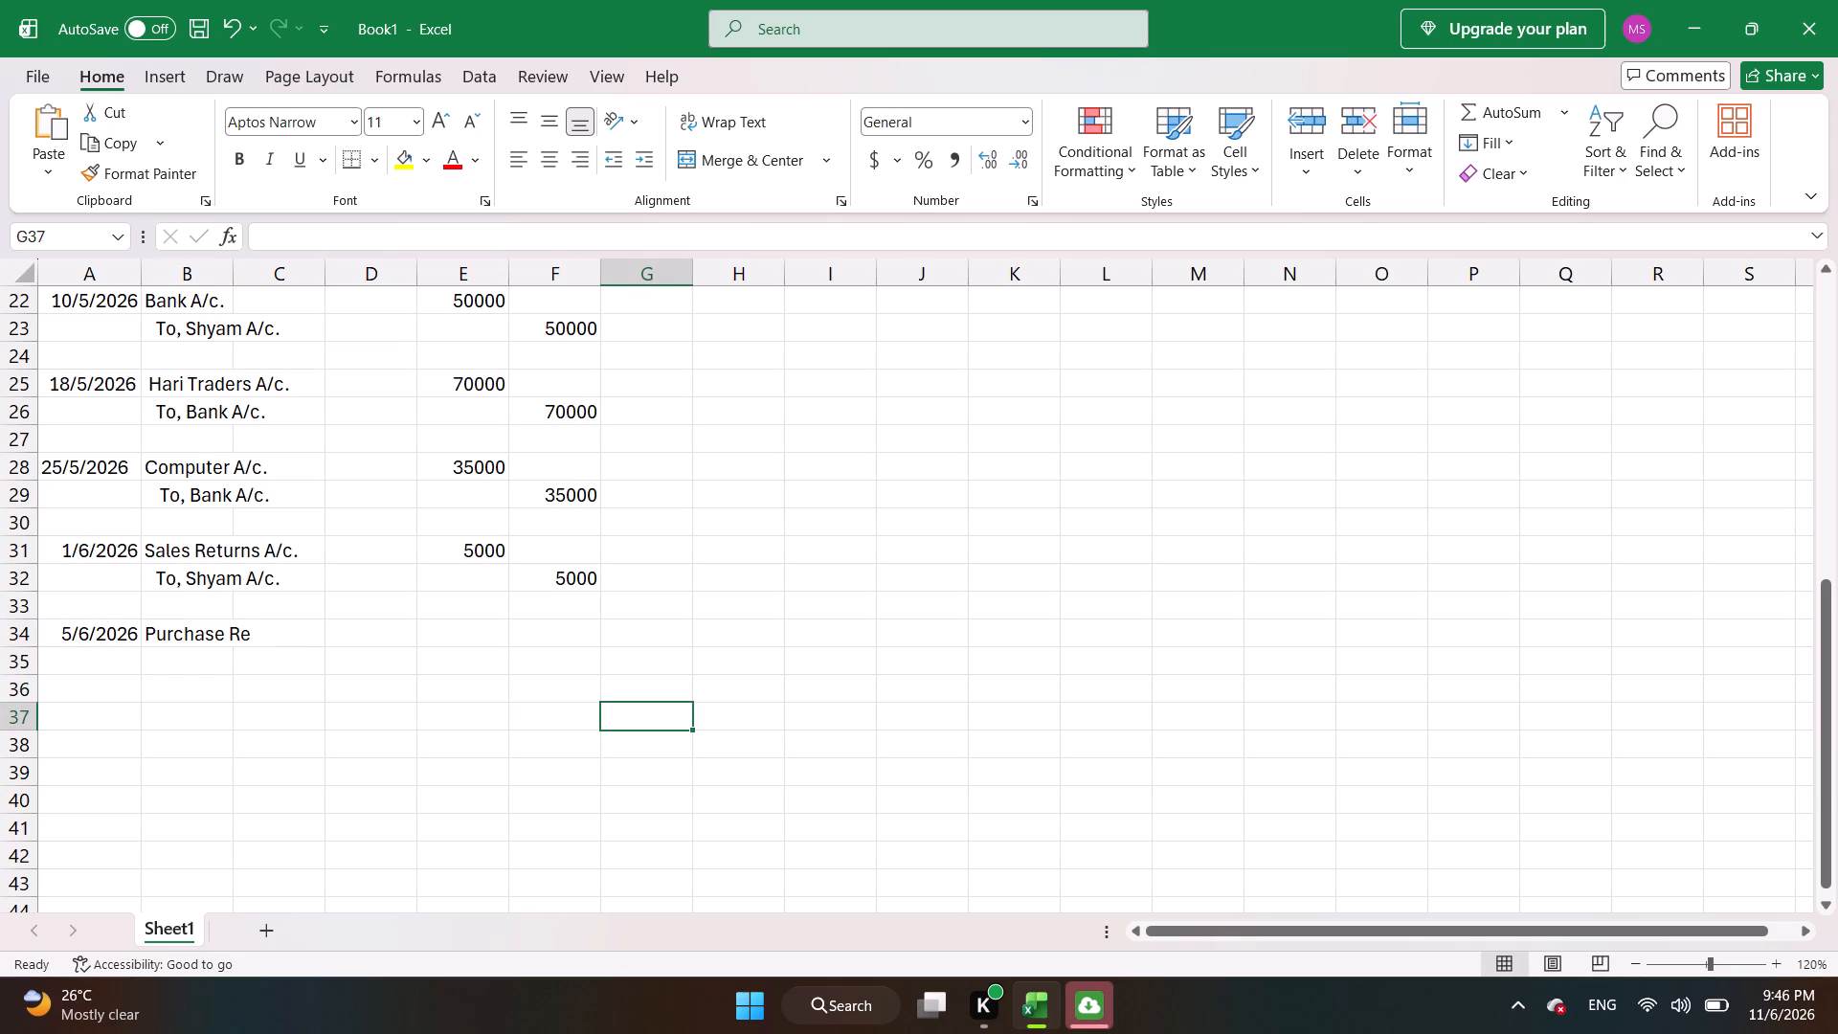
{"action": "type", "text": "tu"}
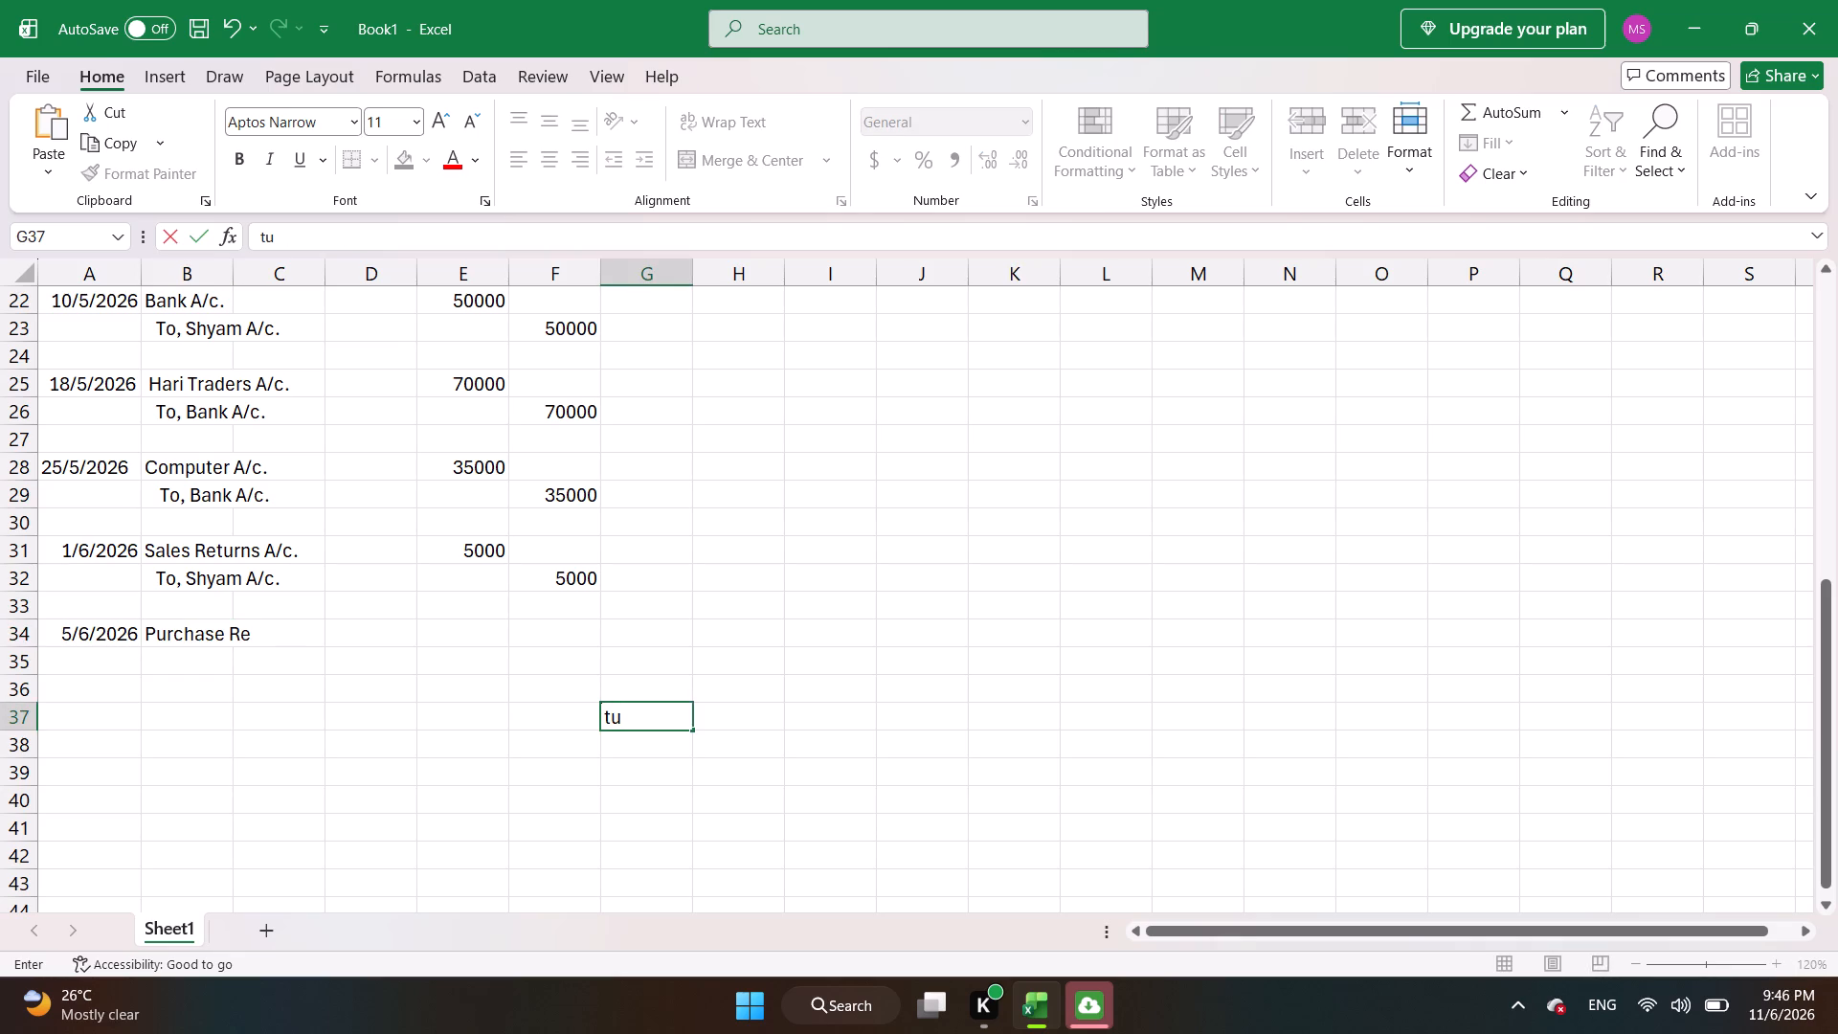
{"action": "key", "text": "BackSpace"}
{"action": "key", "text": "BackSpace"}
{"action": "left_click", "coordinate": [166, 630]}
{"action": "left_click", "coordinate": [368, 218]}
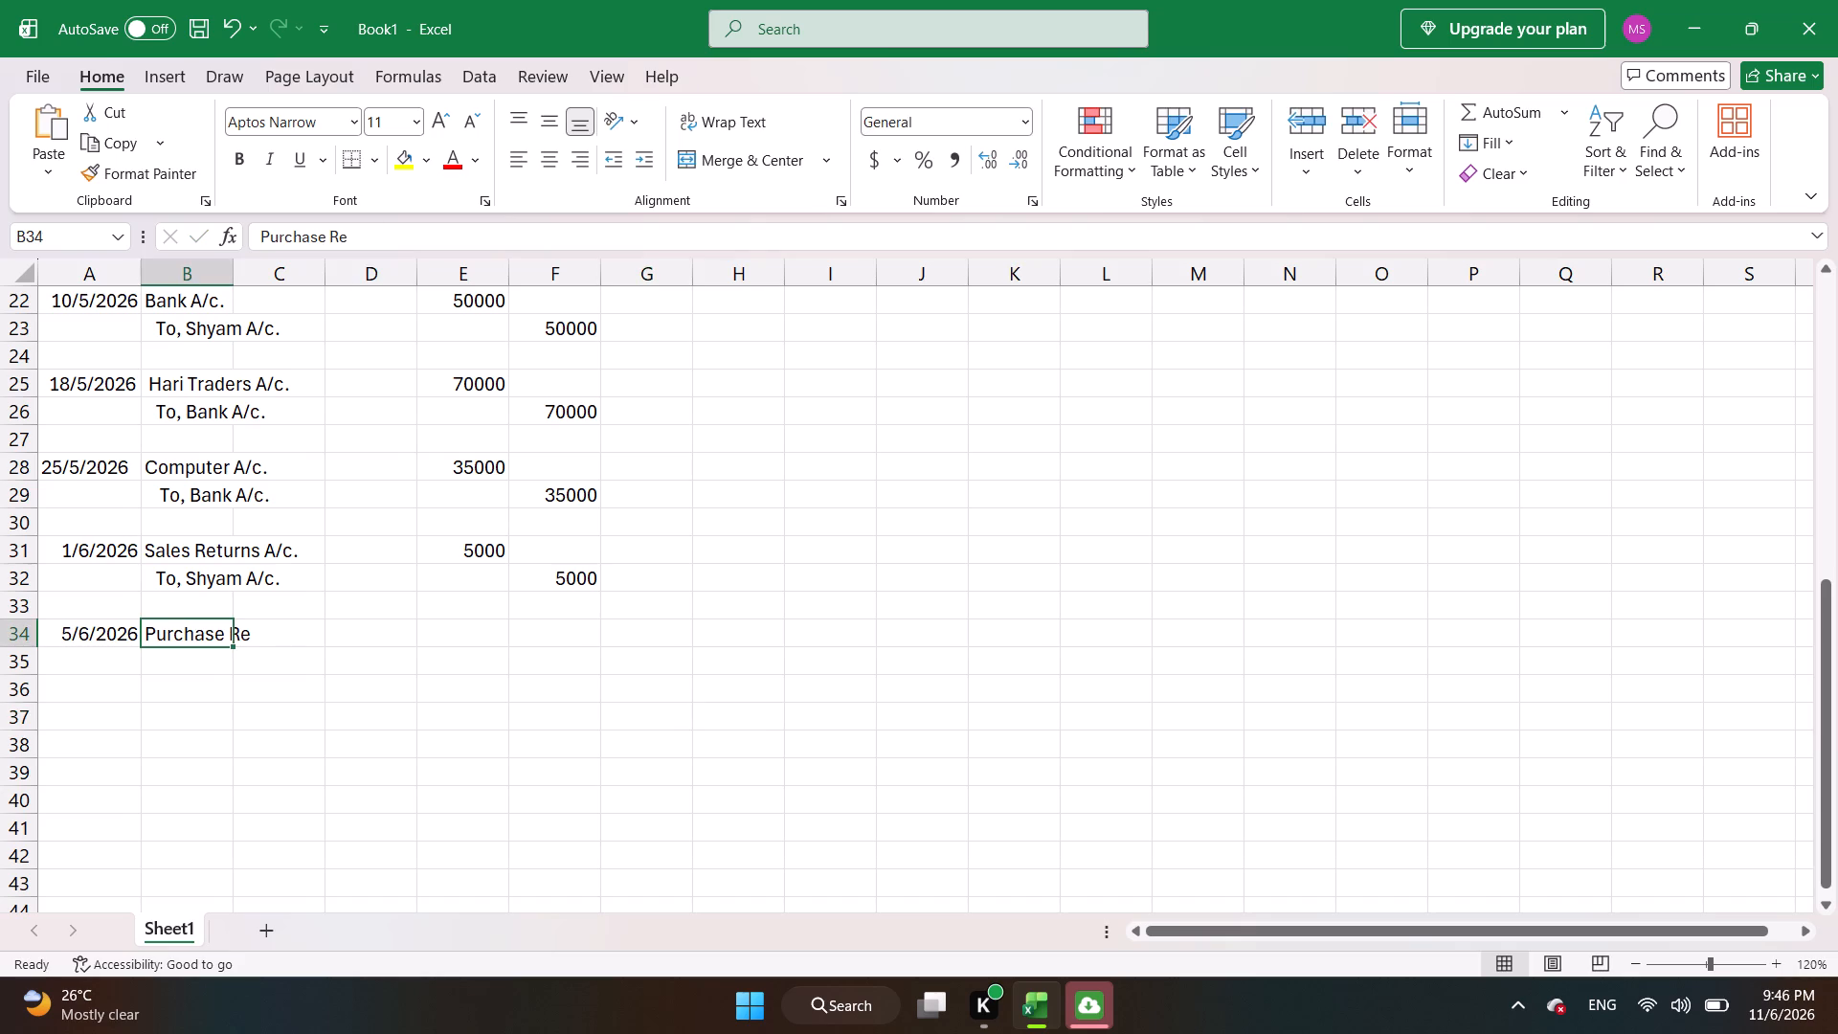
{"action": "left_click", "coordinate": [367, 234]}
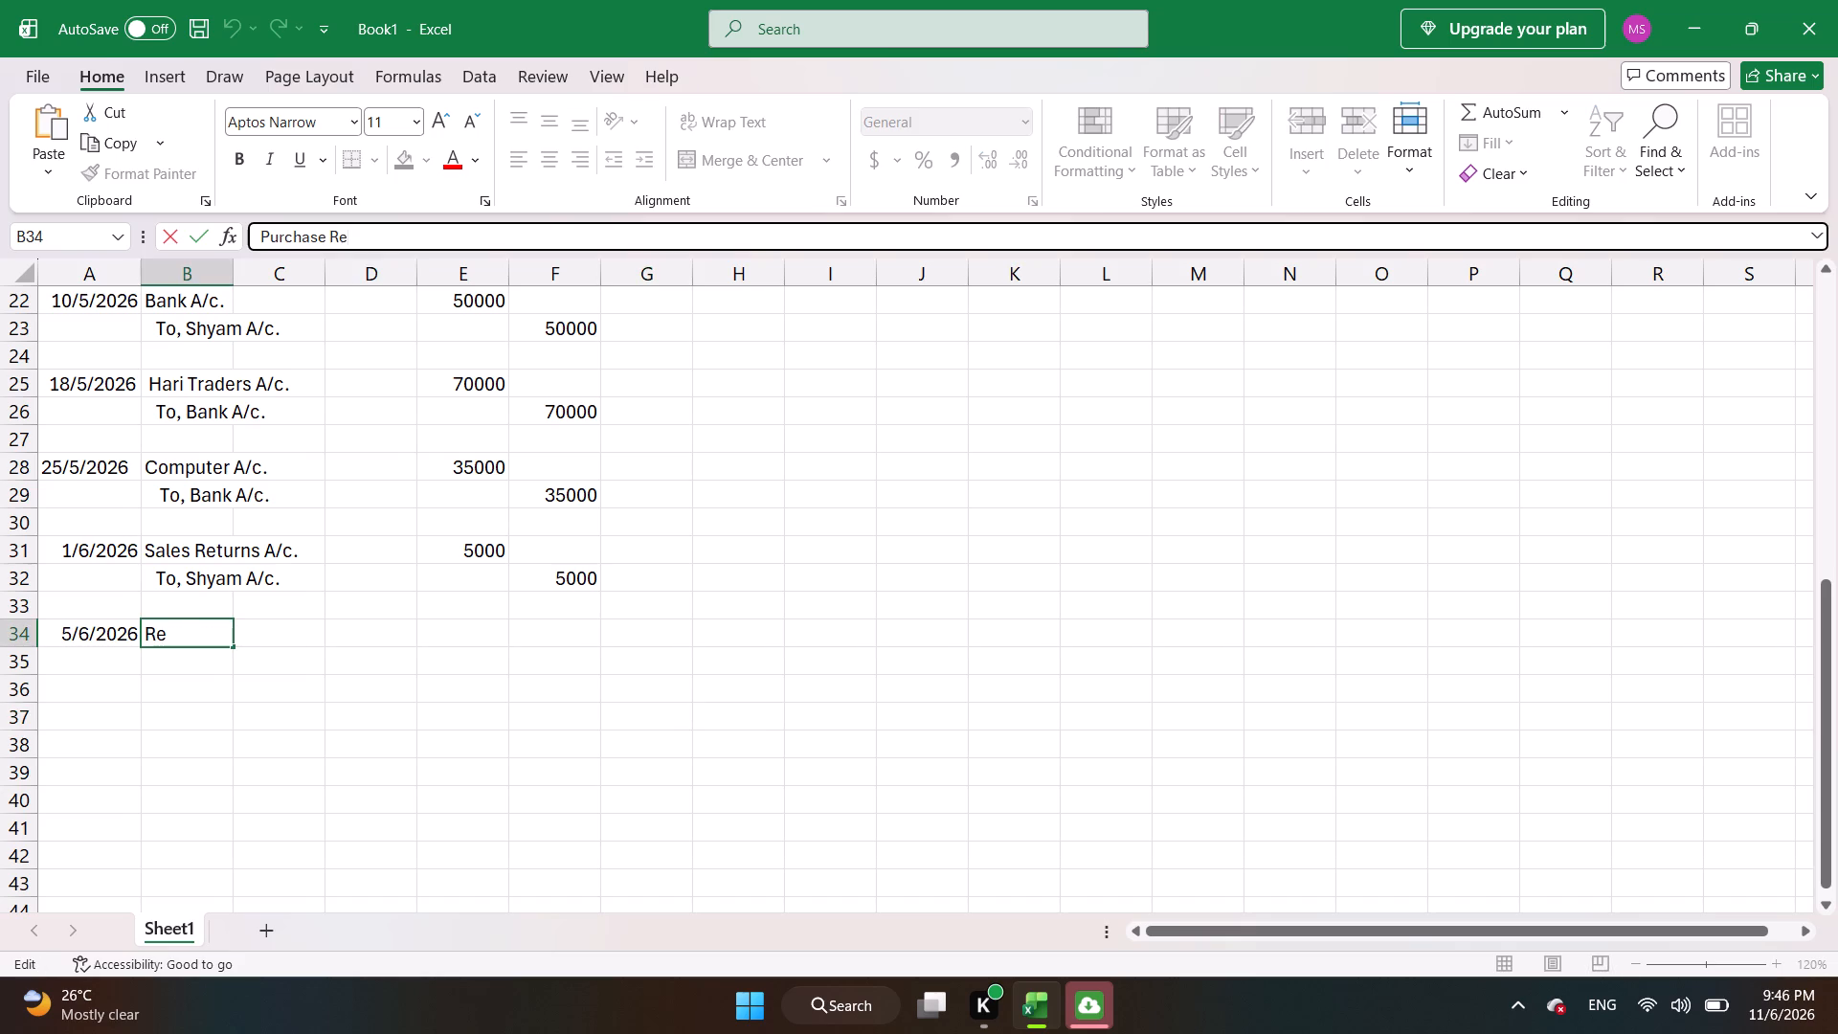
{"action": "type", "text": "tu"}
{"action": "type", "text": "rn"}
{"action": "key", "text": "space"}
{"action": "key", "text": "slash"}
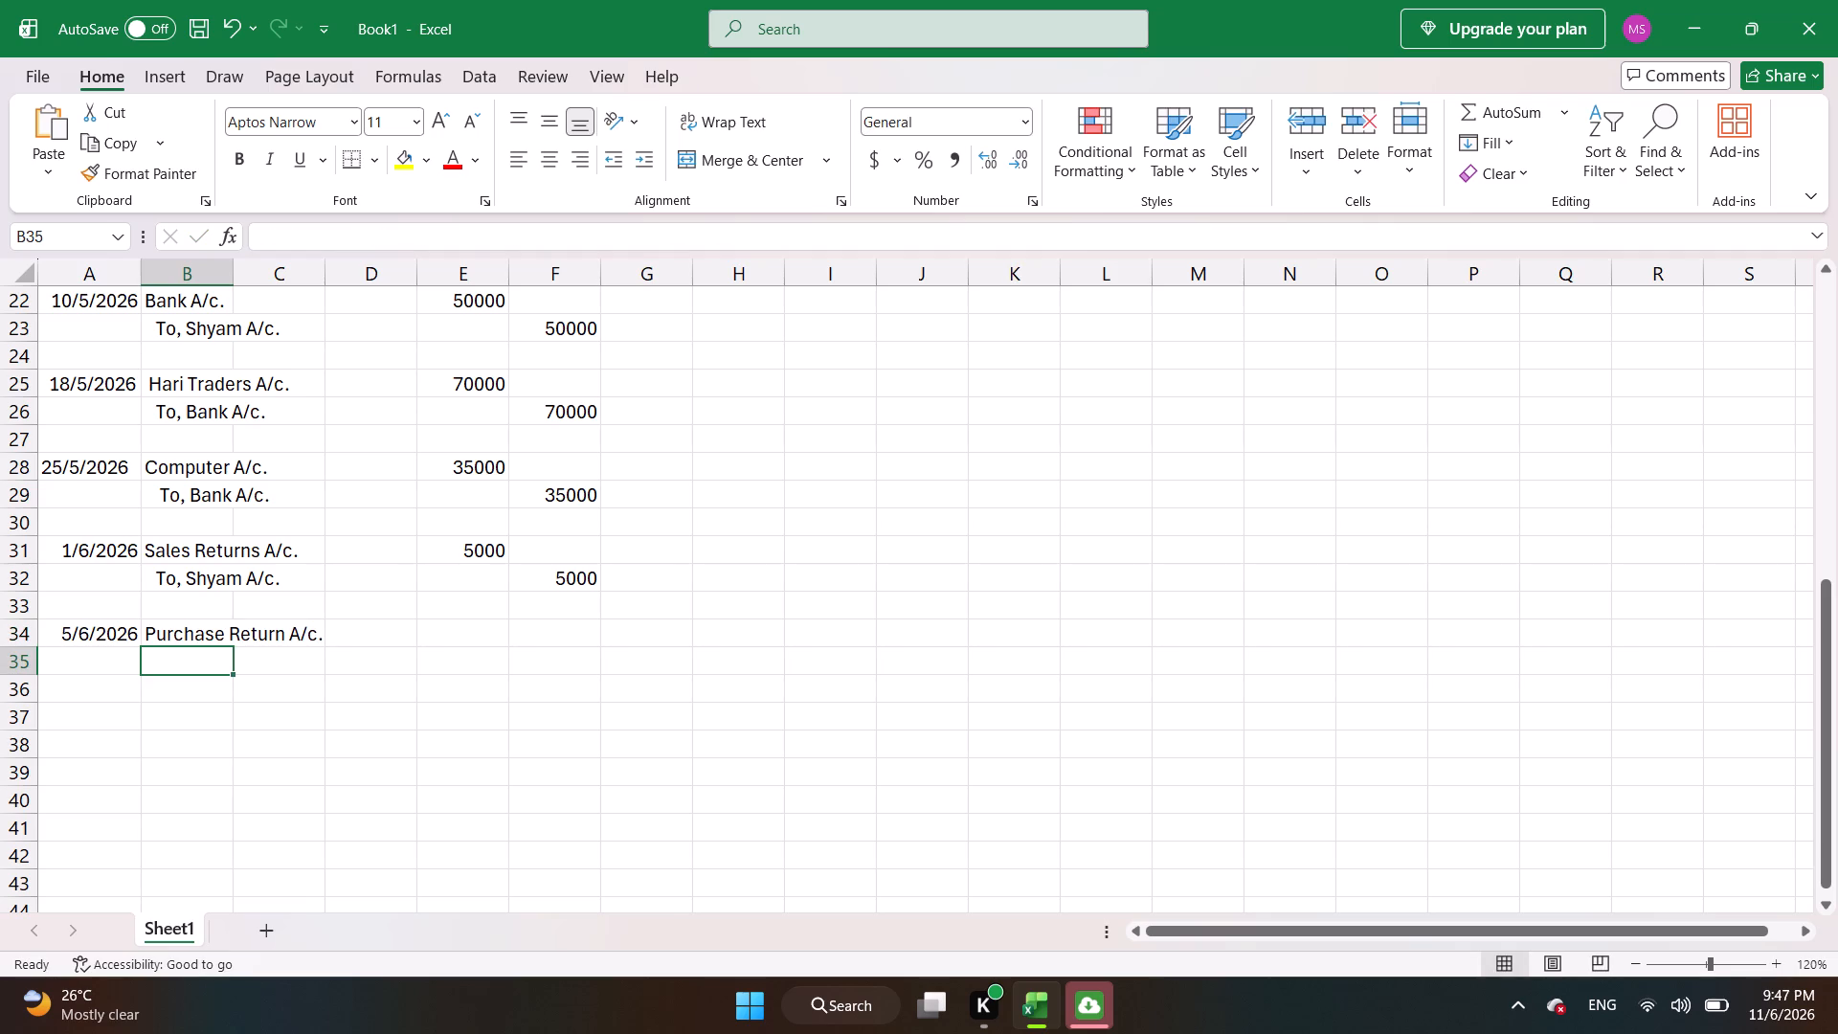
Begin the credit line of the 5/6/2026 entry in cell B35 with three leading spaces and "To, ".
{"action": "left_click", "coordinate": [260, 244]}
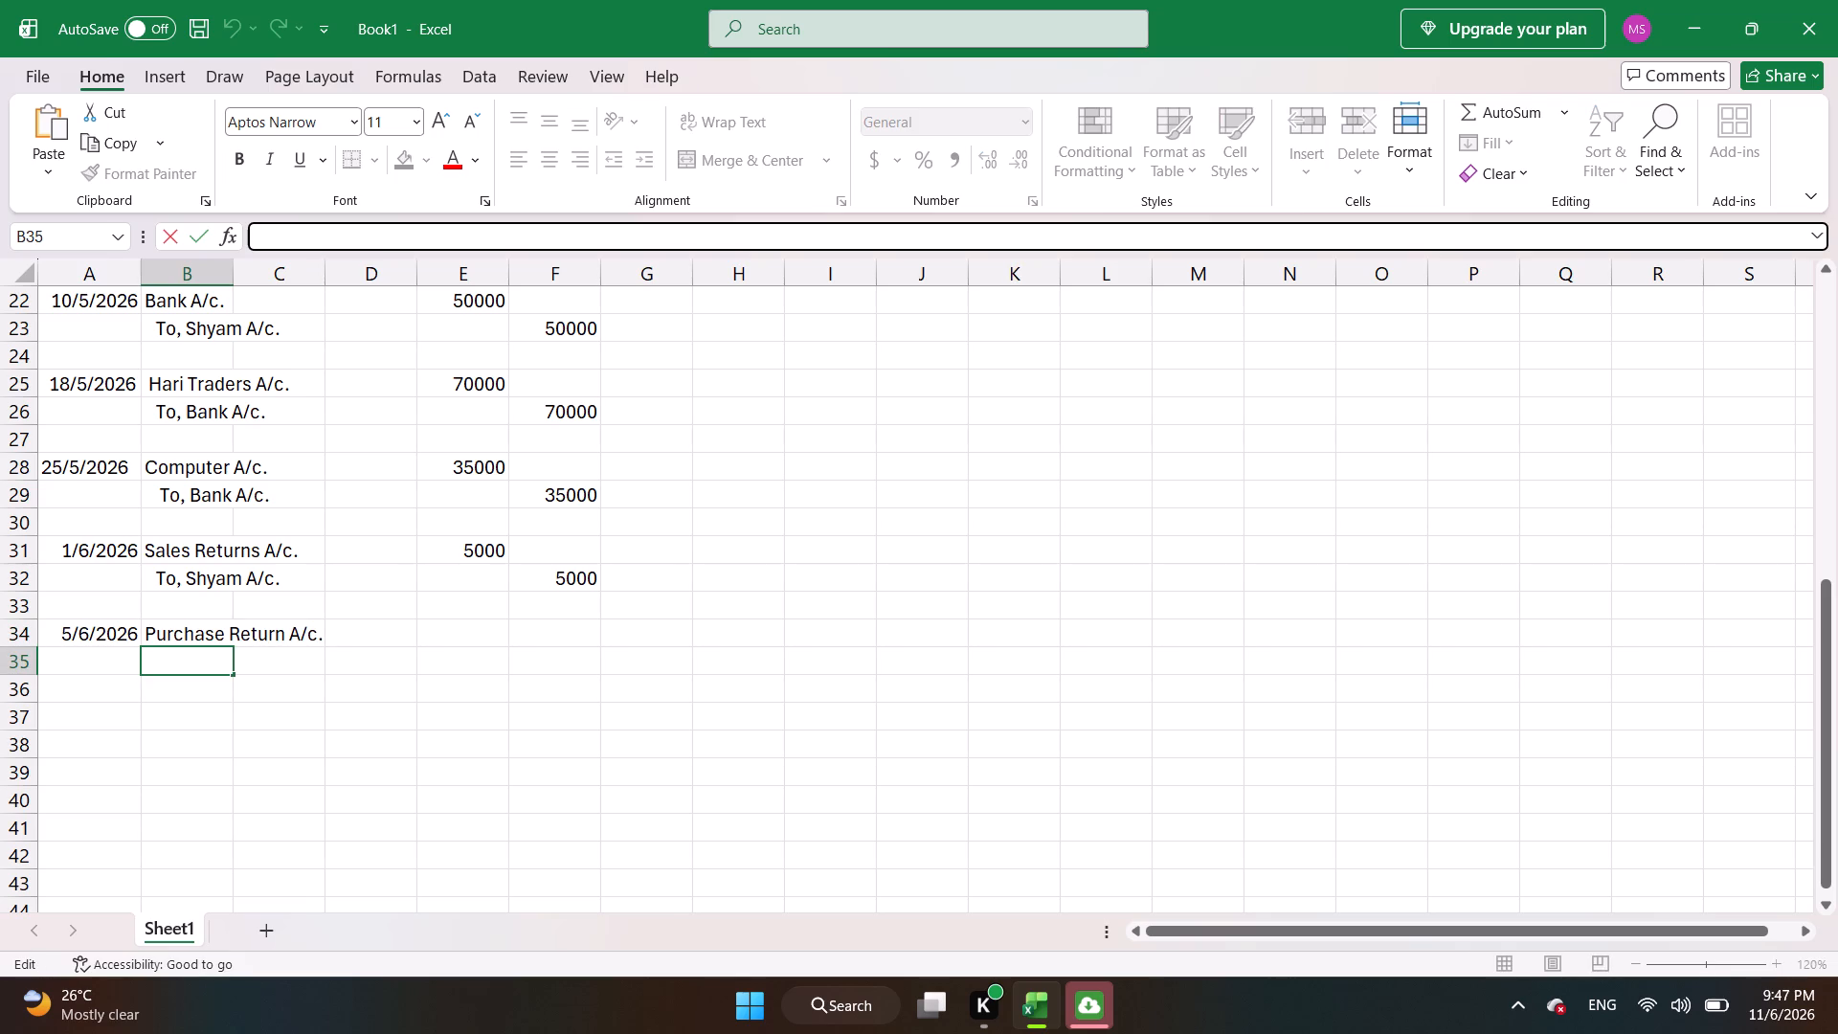
{"action": "key", "text": "space"}
{"action": "key", "text": "space"}
{"action": "key", "text": "space"}
{"action": "key", "text": "t"}
{"action": "key", "text": "p"}
{"action": "key", "text": "BackSpace"}
{"action": "key", "text": "o"}
{"action": "key", "text": "period"}
{"action": "key", "text": "BackSpace"}
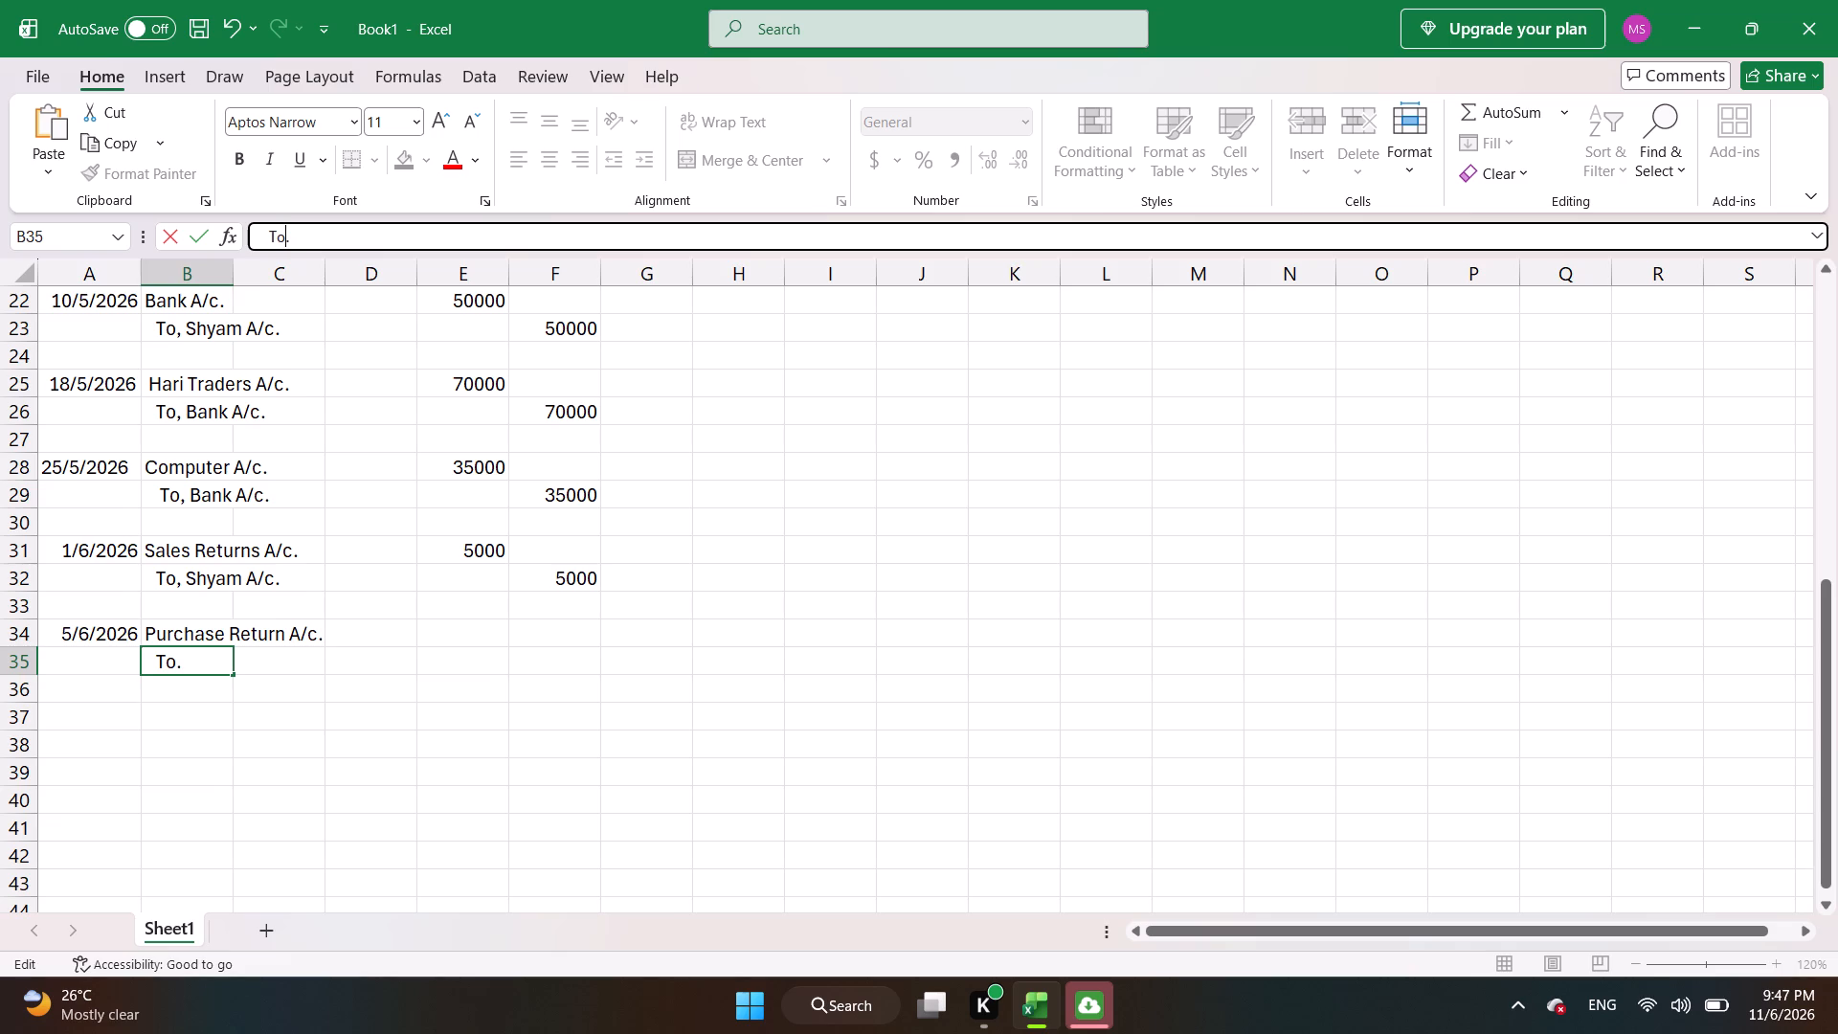
{"action": "type", "text": ","}
{"action": "key", "text": "space"}
Move the text "Purchase Return A/c." from cell B34 to follow "To," in cell B35, leaving B34 empty.
{"action": "left_click", "coordinate": [145, 634]}
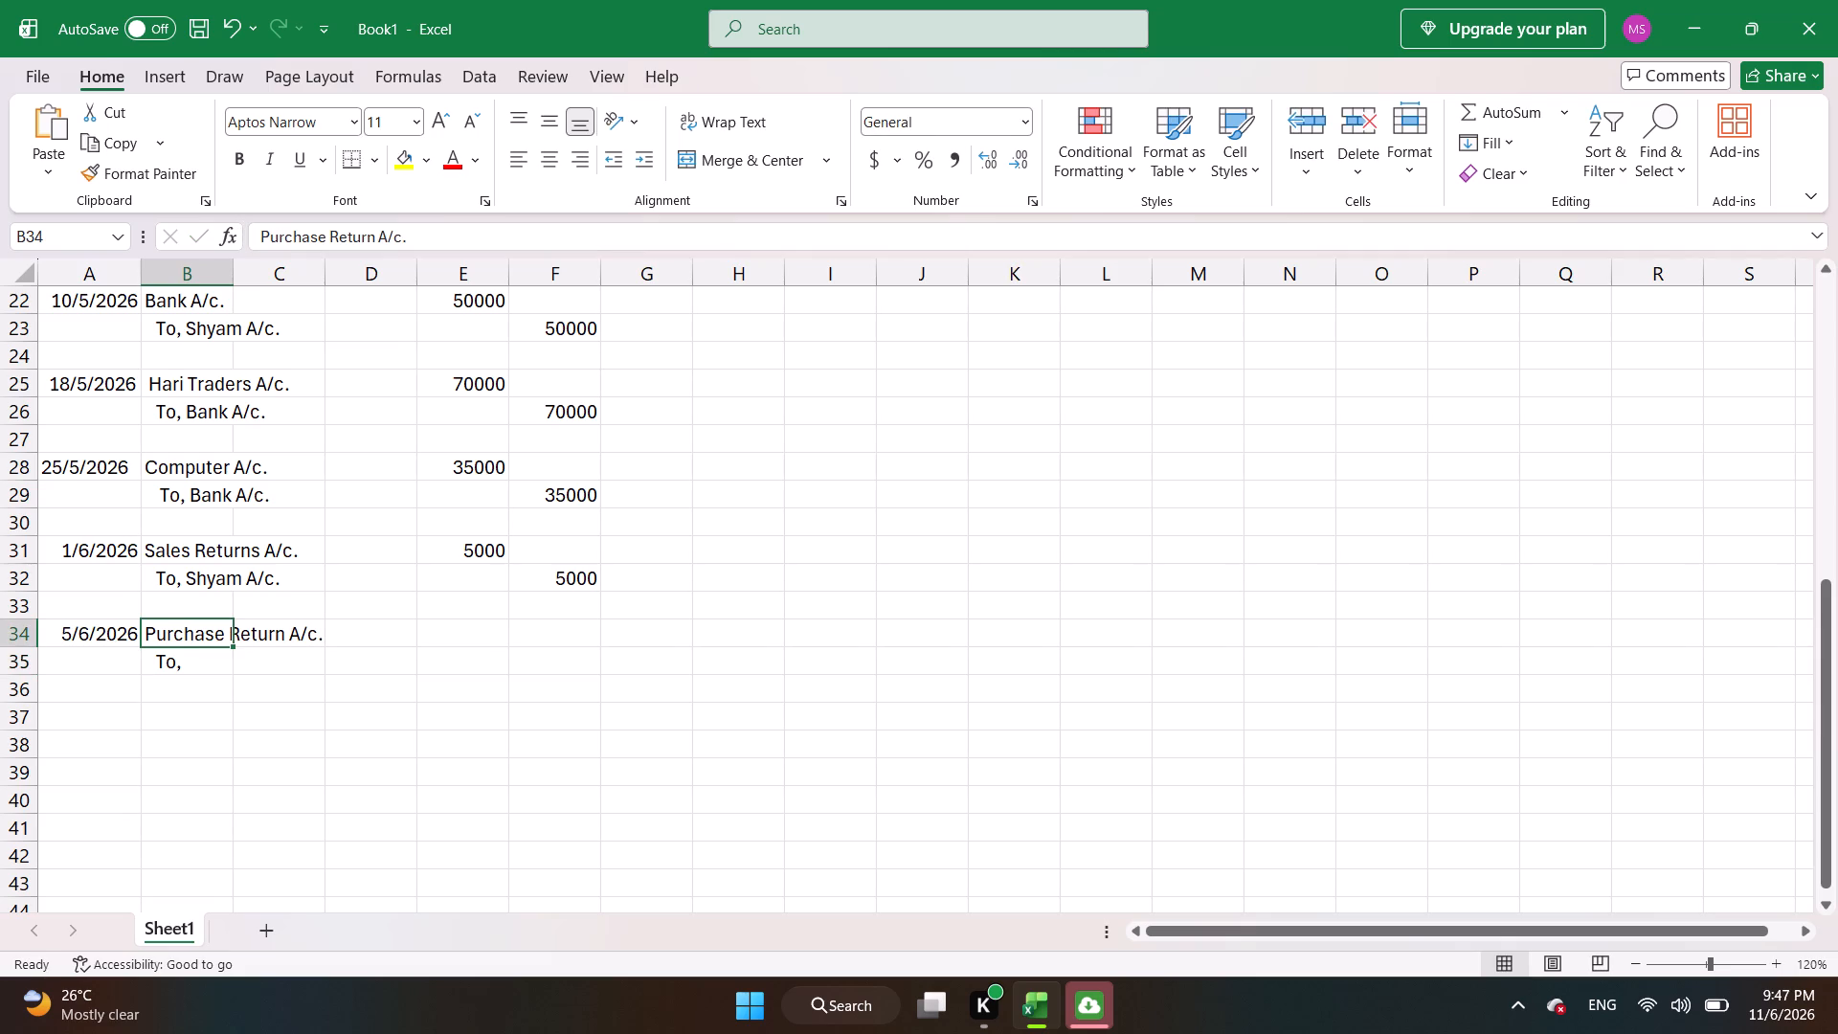
{"action": "left_click_drag", "start_coordinate": [256, 234], "coordinate": [409, 231]}
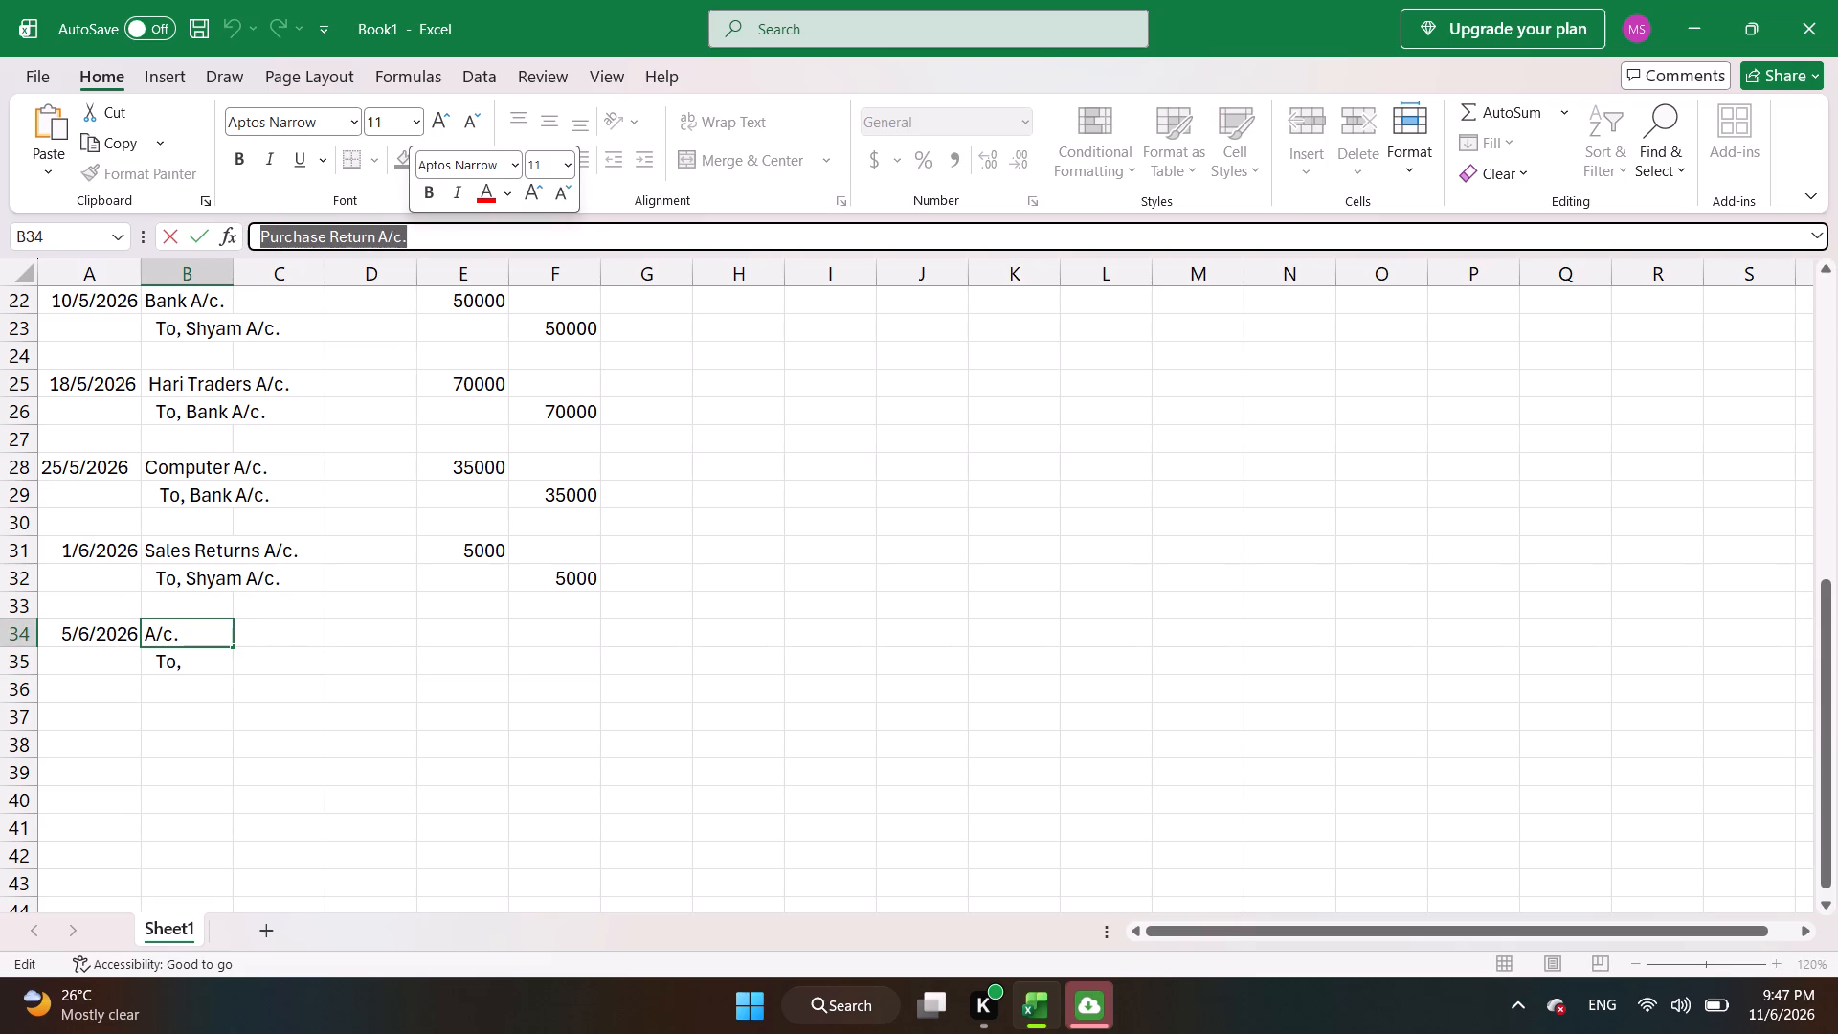
{"action": "key", "text": "ctrl+c"}
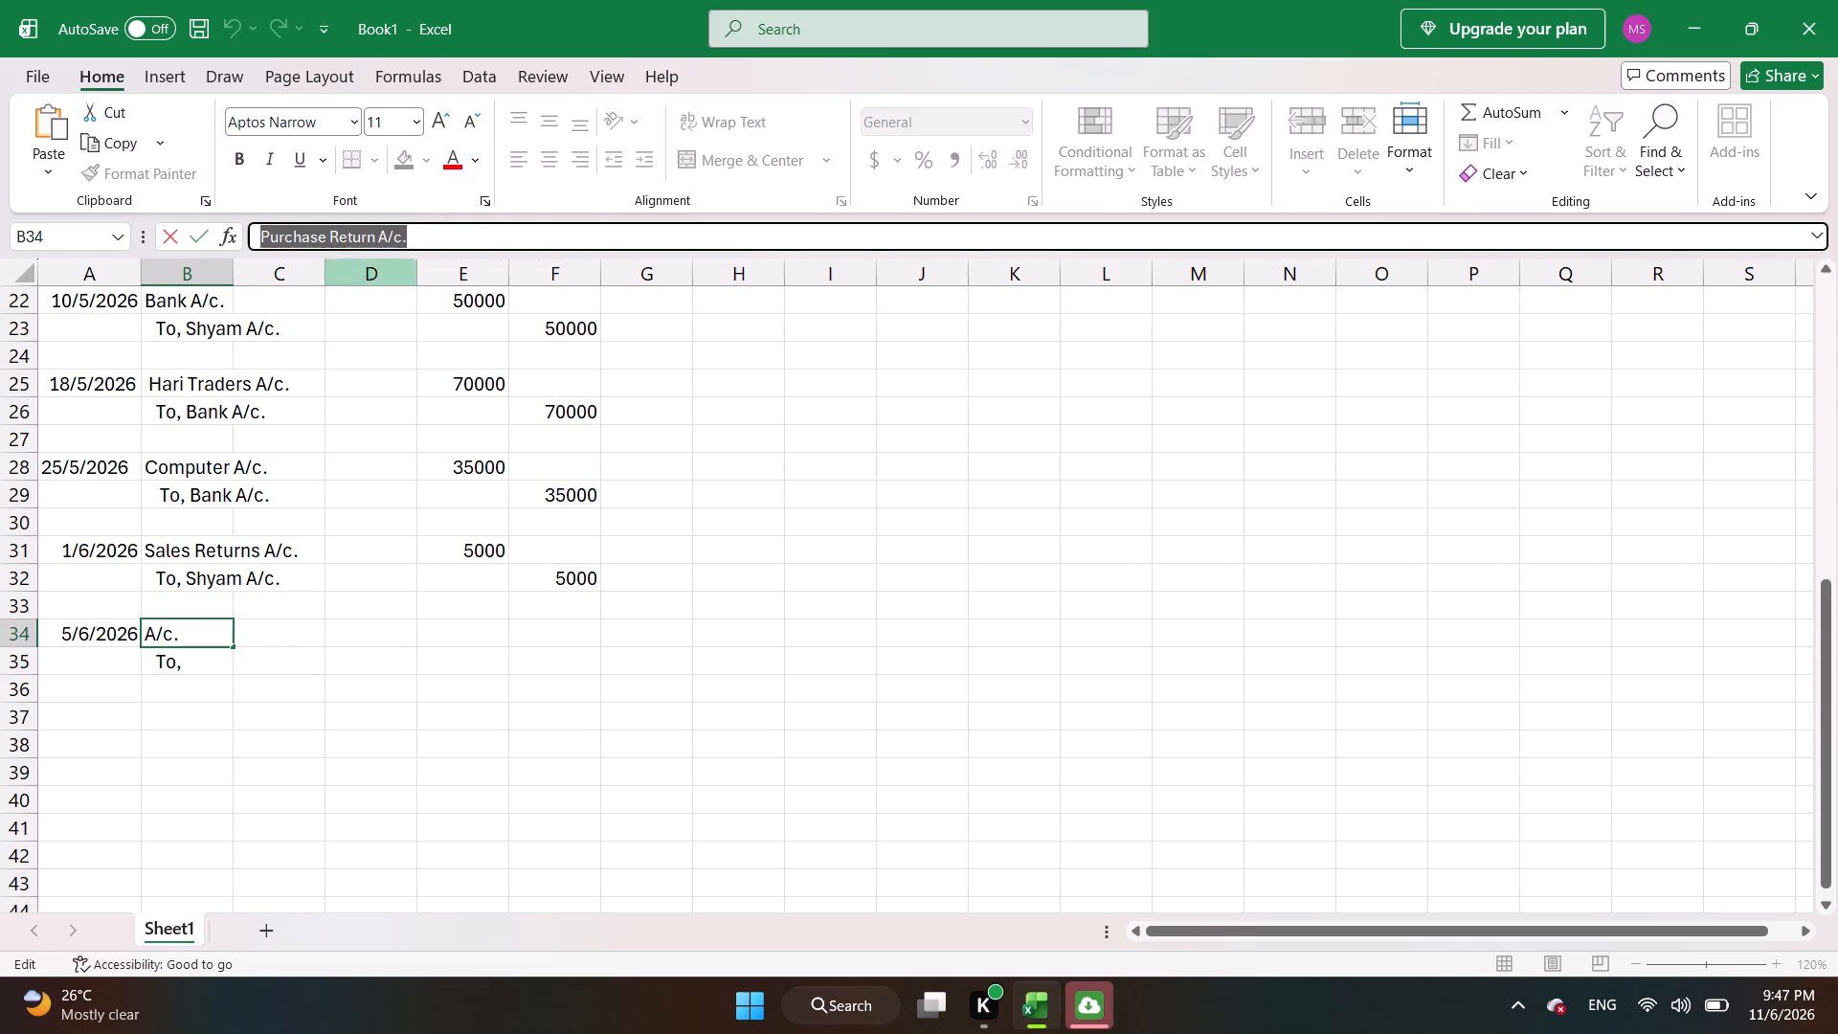
{"action": "key", "text": "BackSpace"}
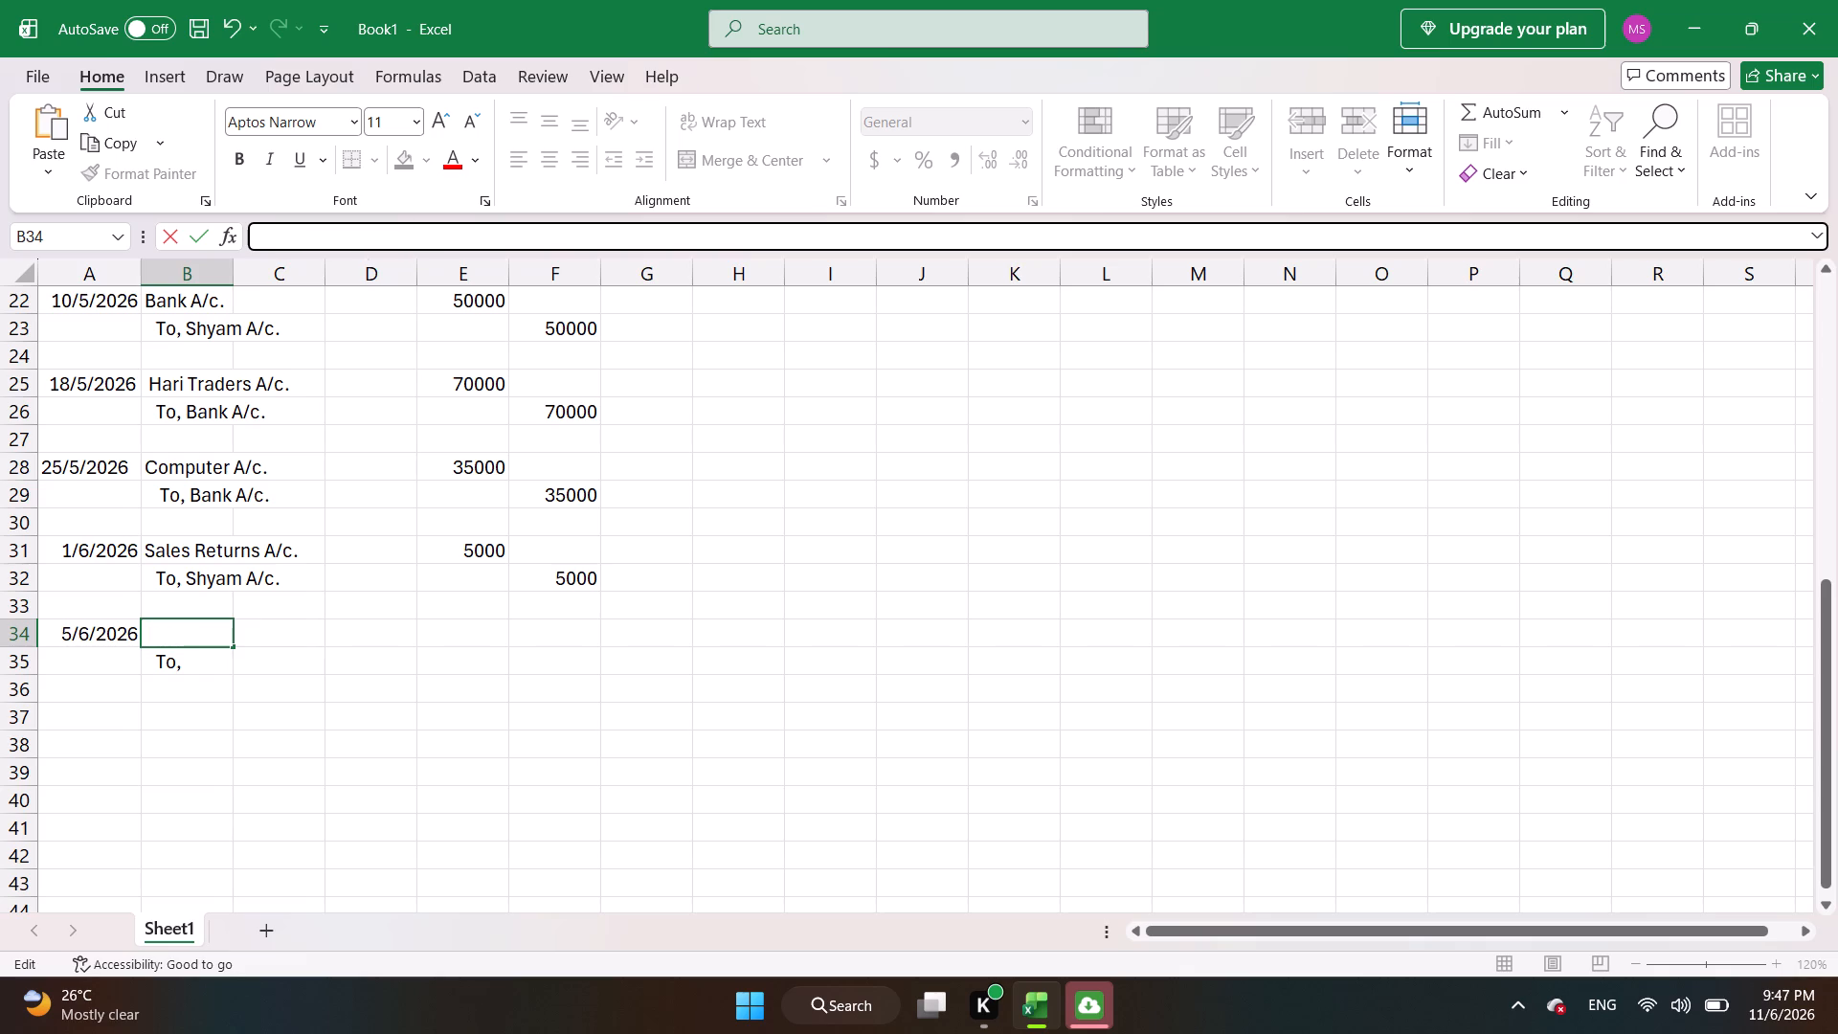
{"action": "left_click", "coordinate": [214, 655]}
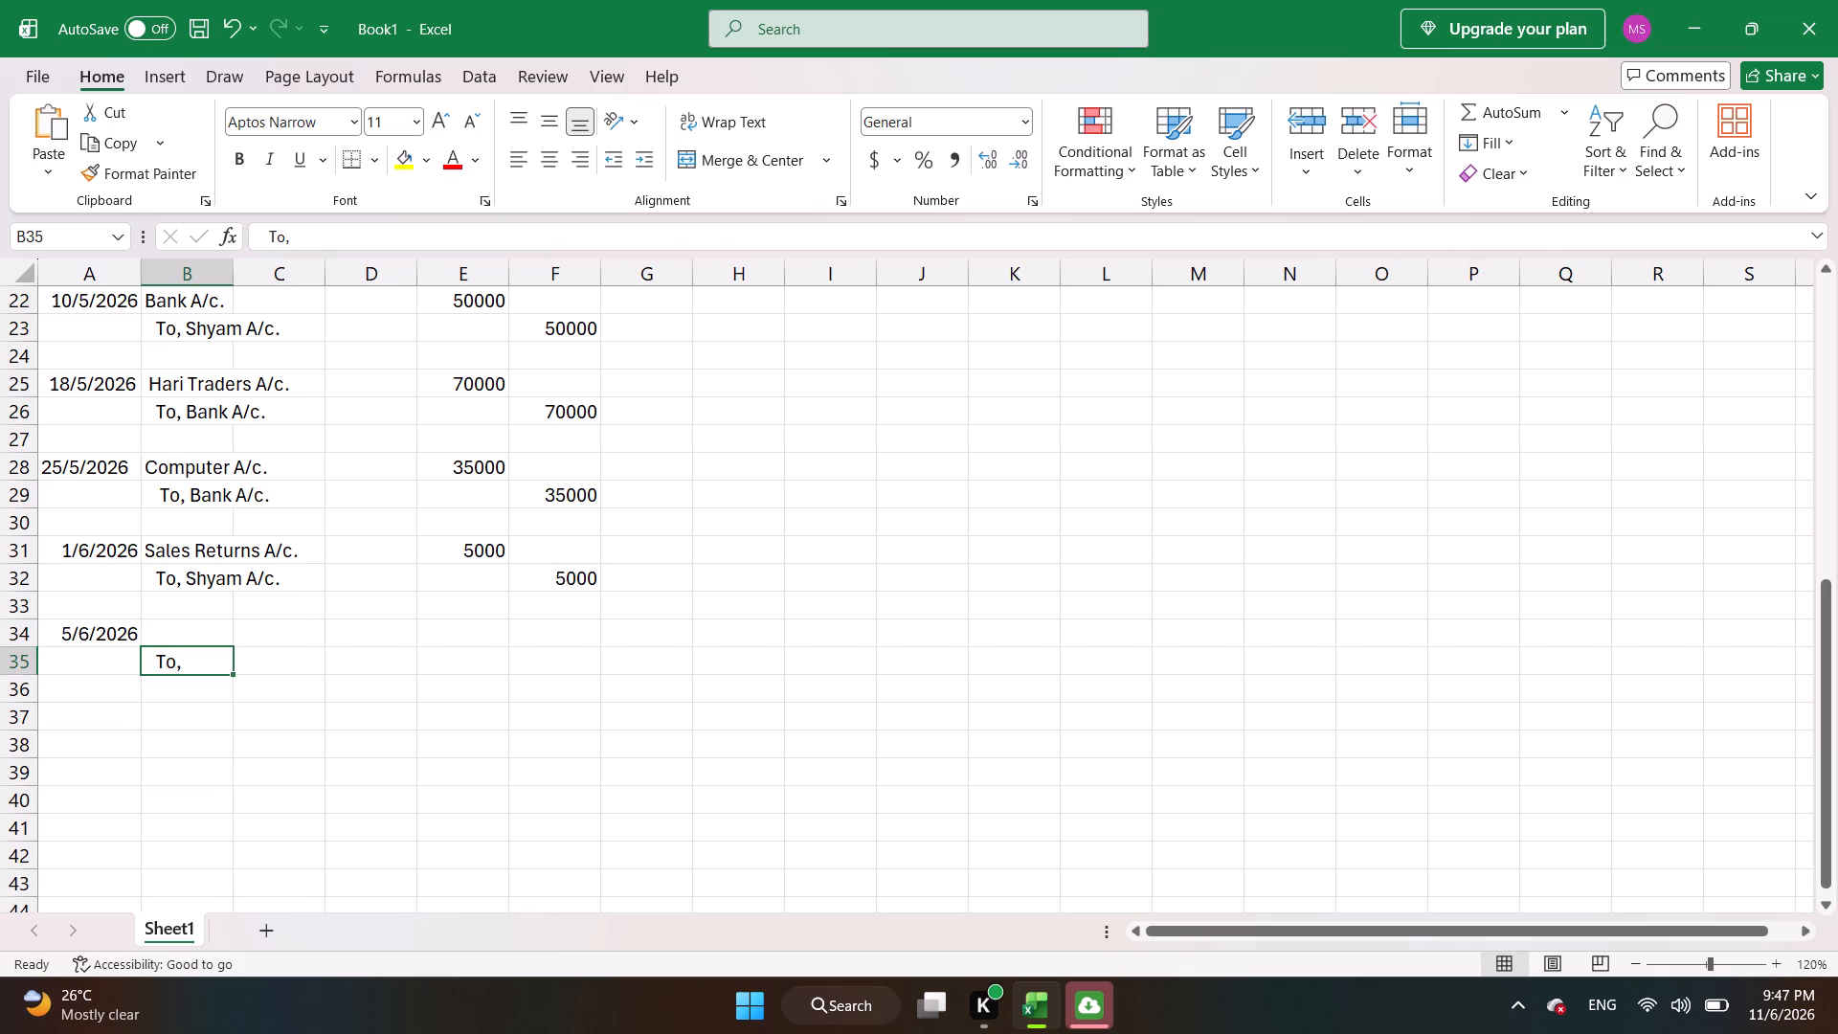
{"action": "left_click", "coordinate": [312, 242]}
{"action": "key", "text": "ctrl+v"}
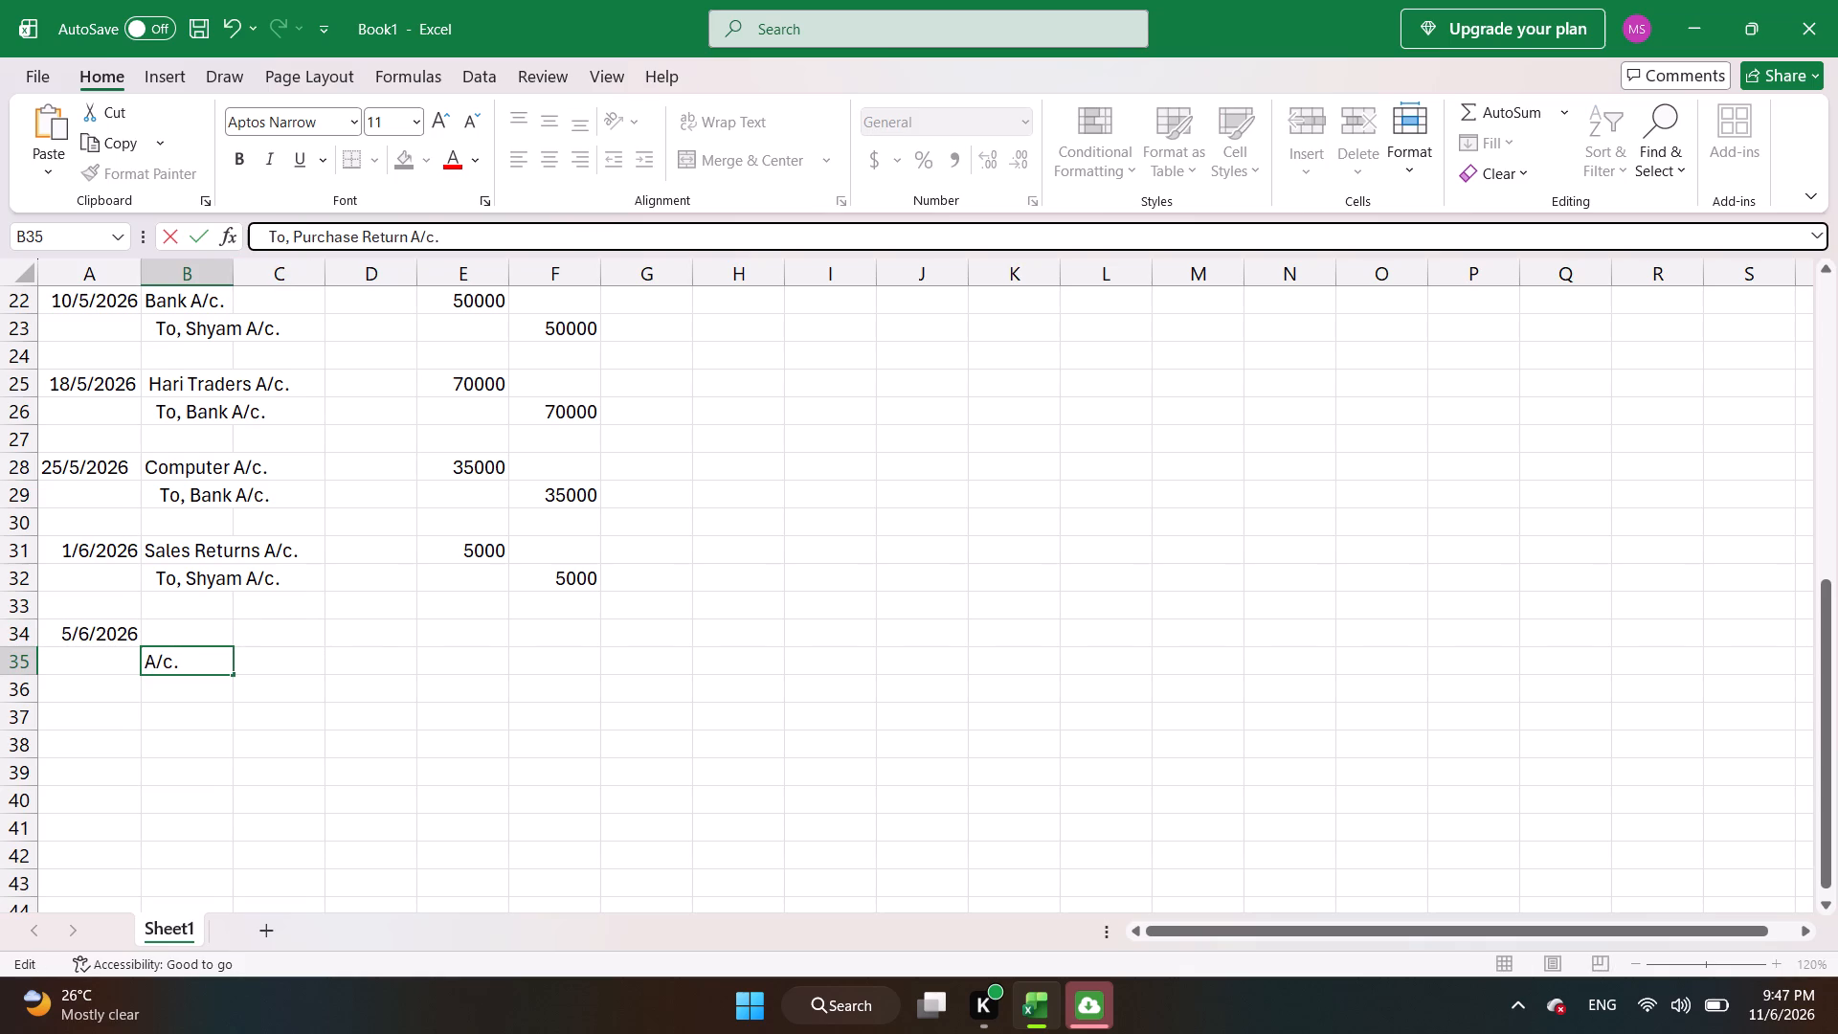
{"action": "left_click", "coordinate": [209, 636]}
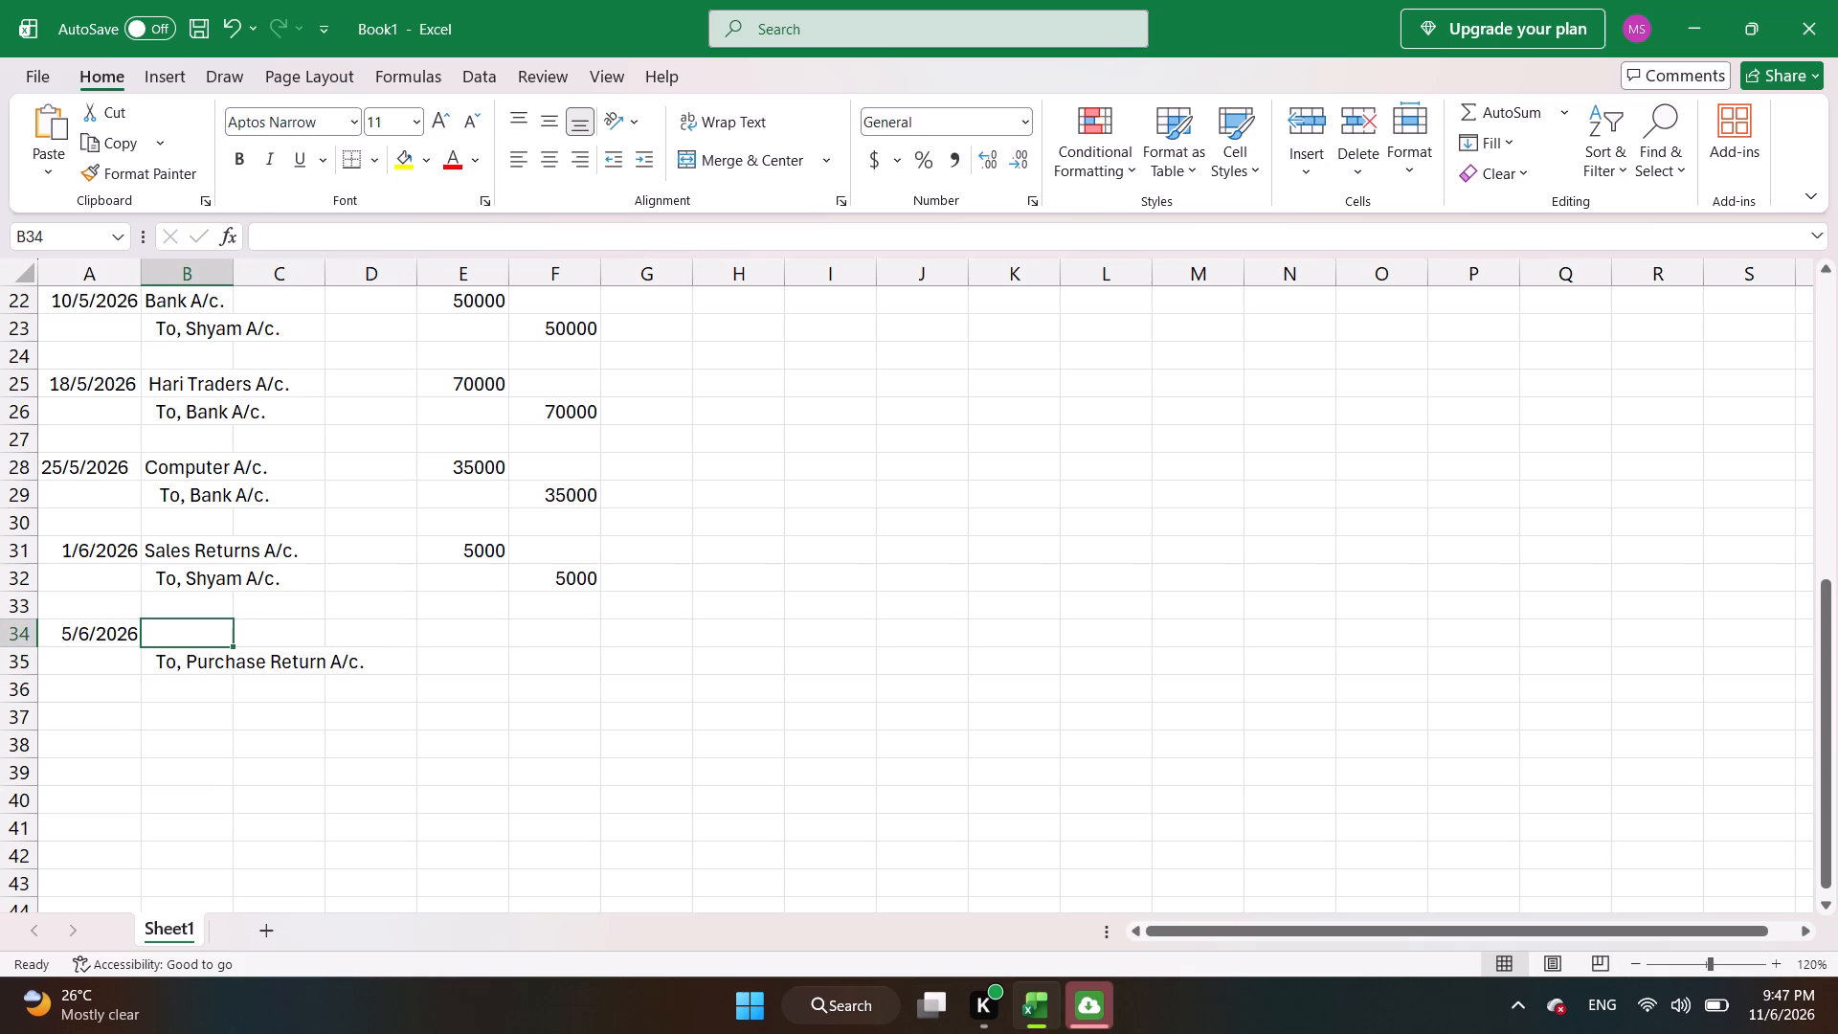
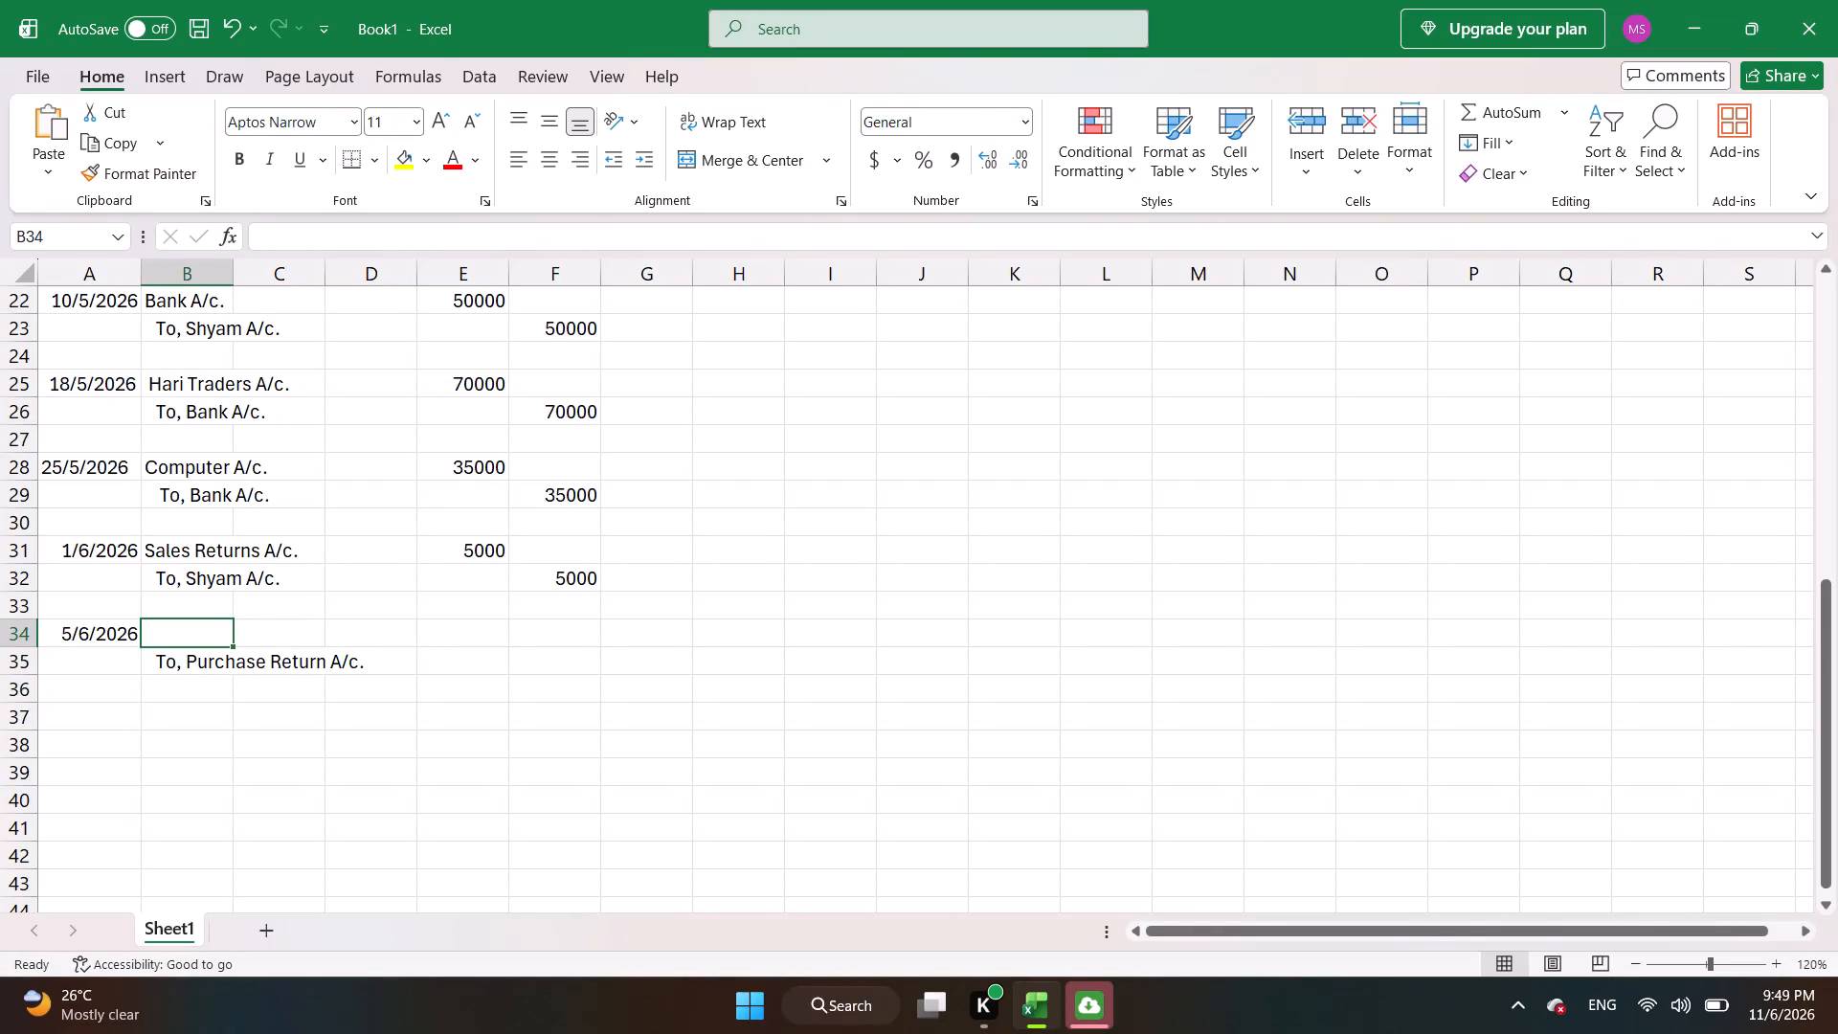
Copy the account name "Hari Traders A/c." from cell B25 into cell B34 as the debit account of the 5/6/2026 entry.
{"action": "left_click", "coordinate": [162, 385]}
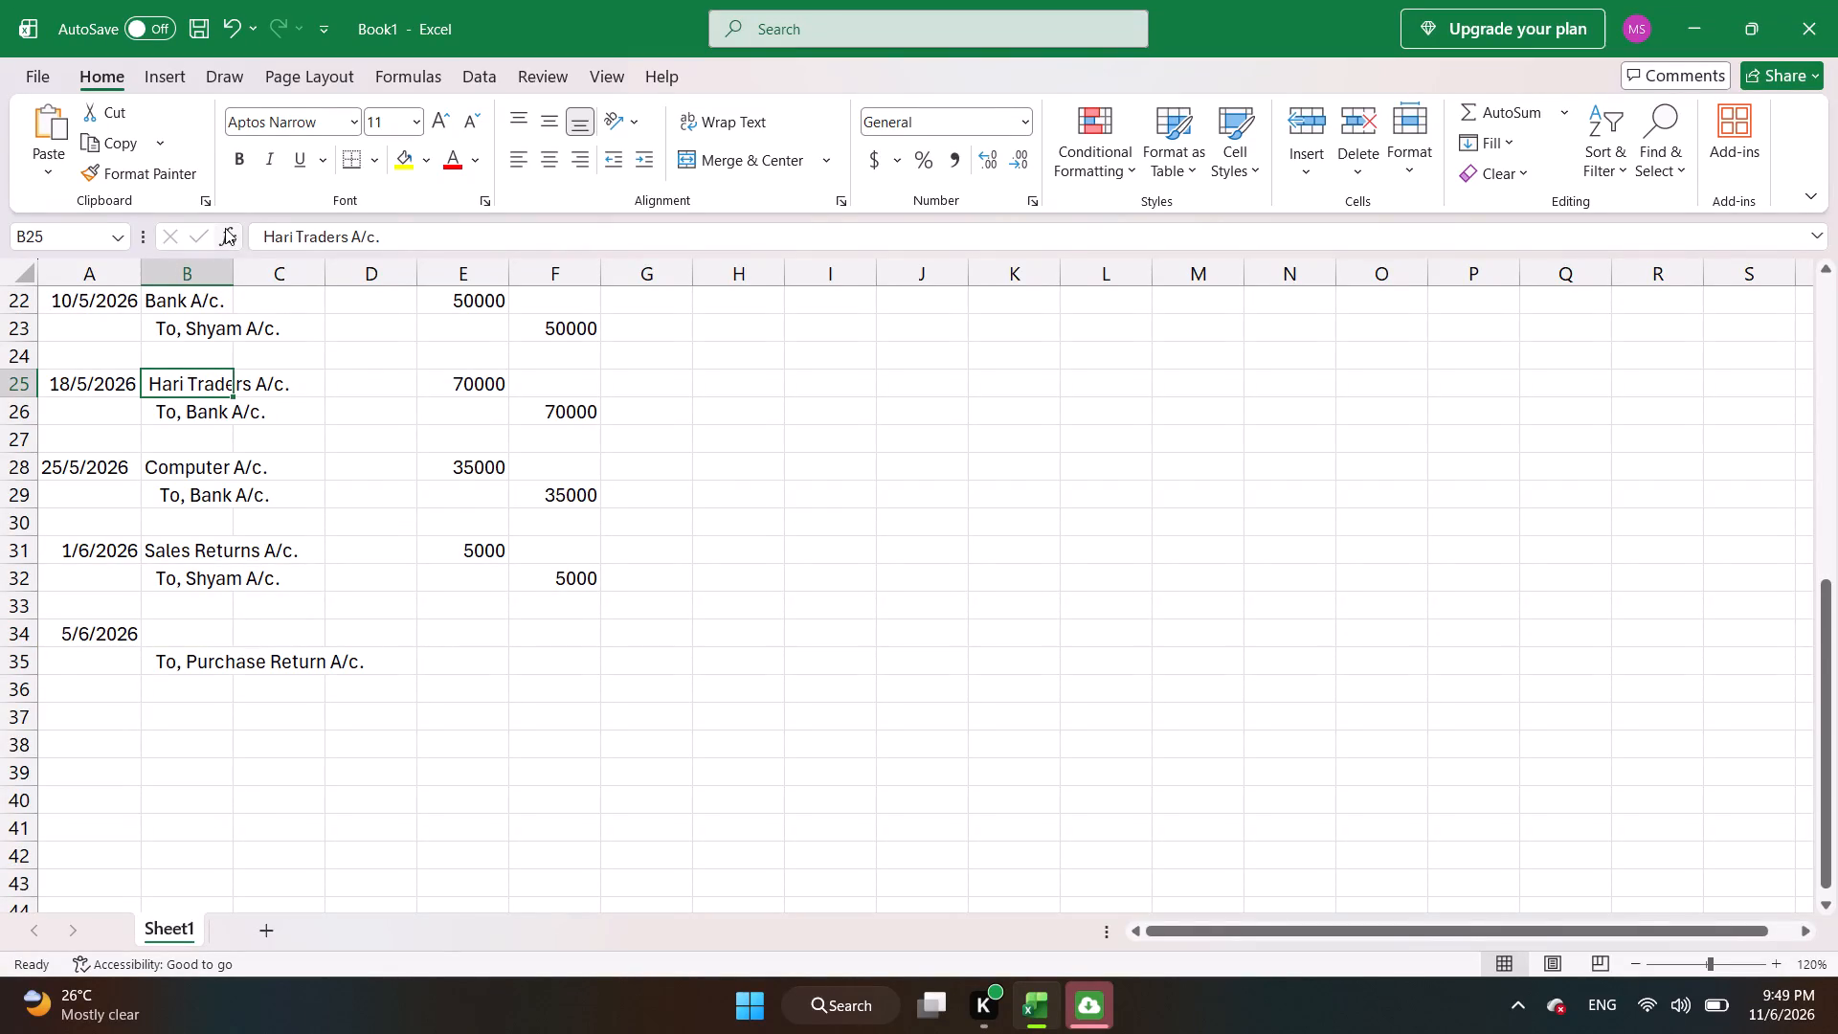
{"action": "left_click_drag", "start_coordinate": [260, 236], "coordinate": [401, 233]}
{"action": "key", "text": "ctrl+c"}
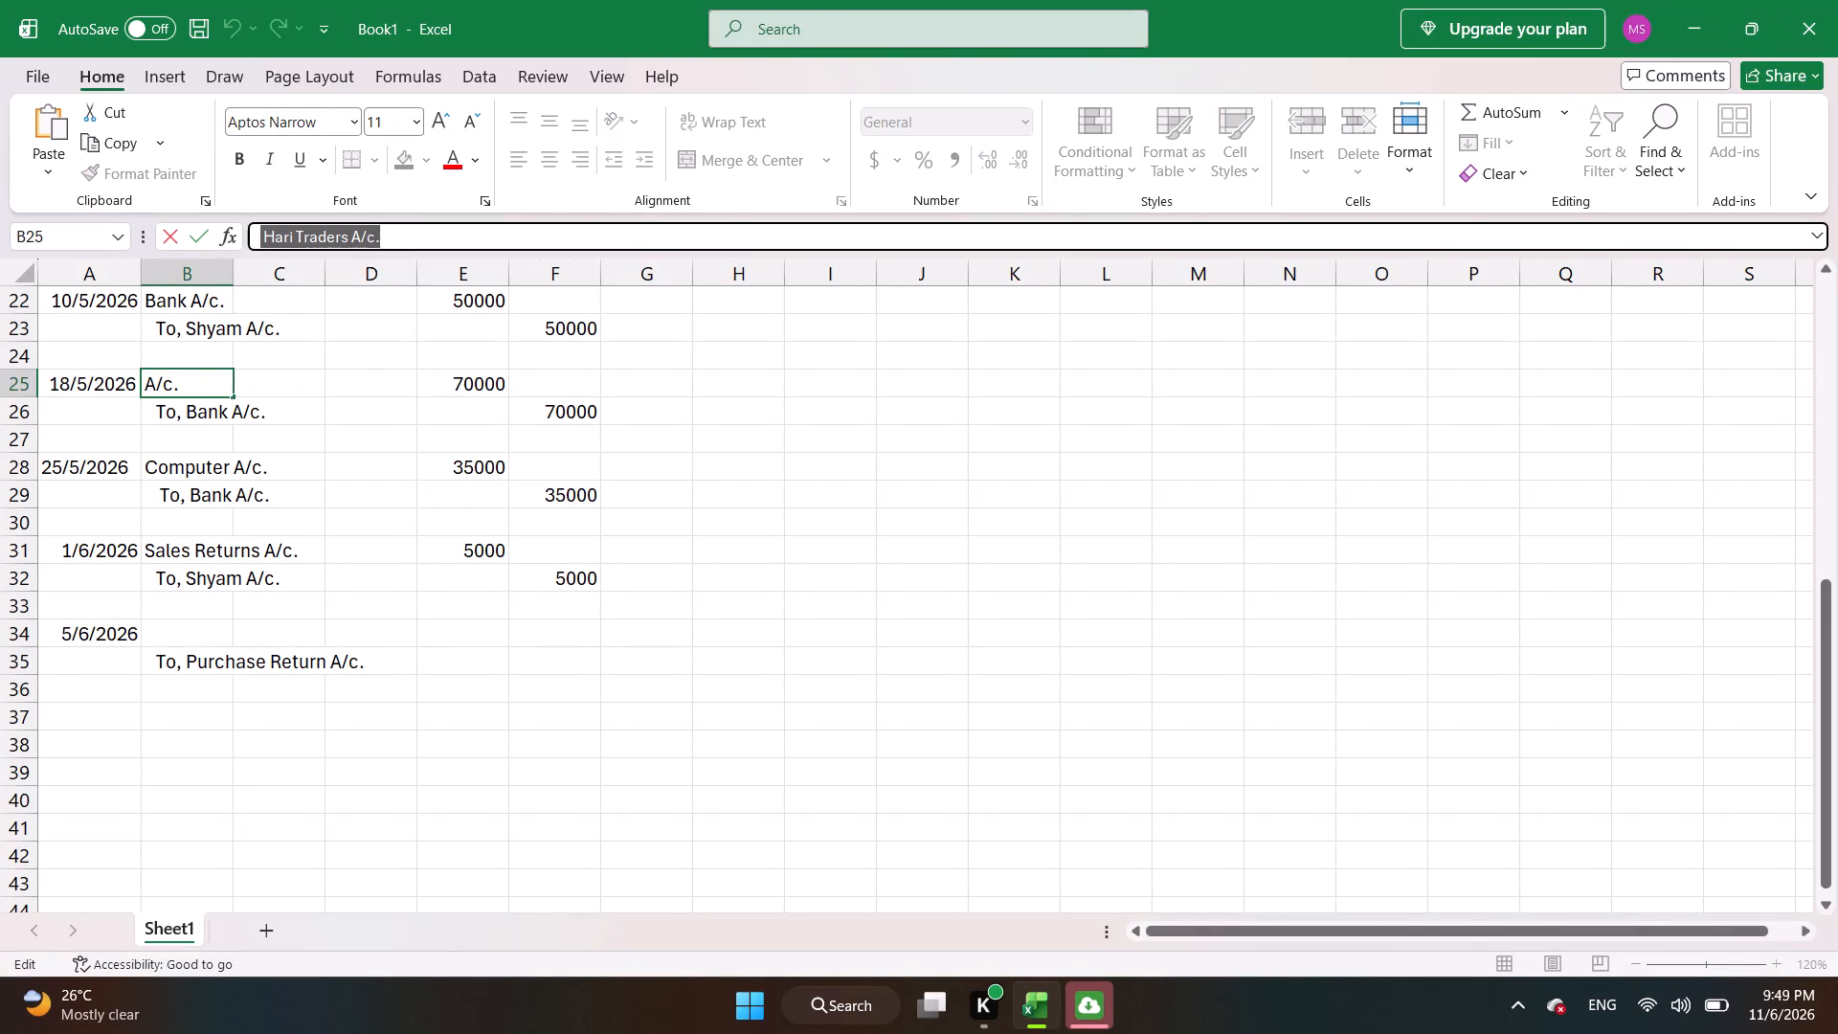
{"action": "left_click", "coordinate": [171, 636]}
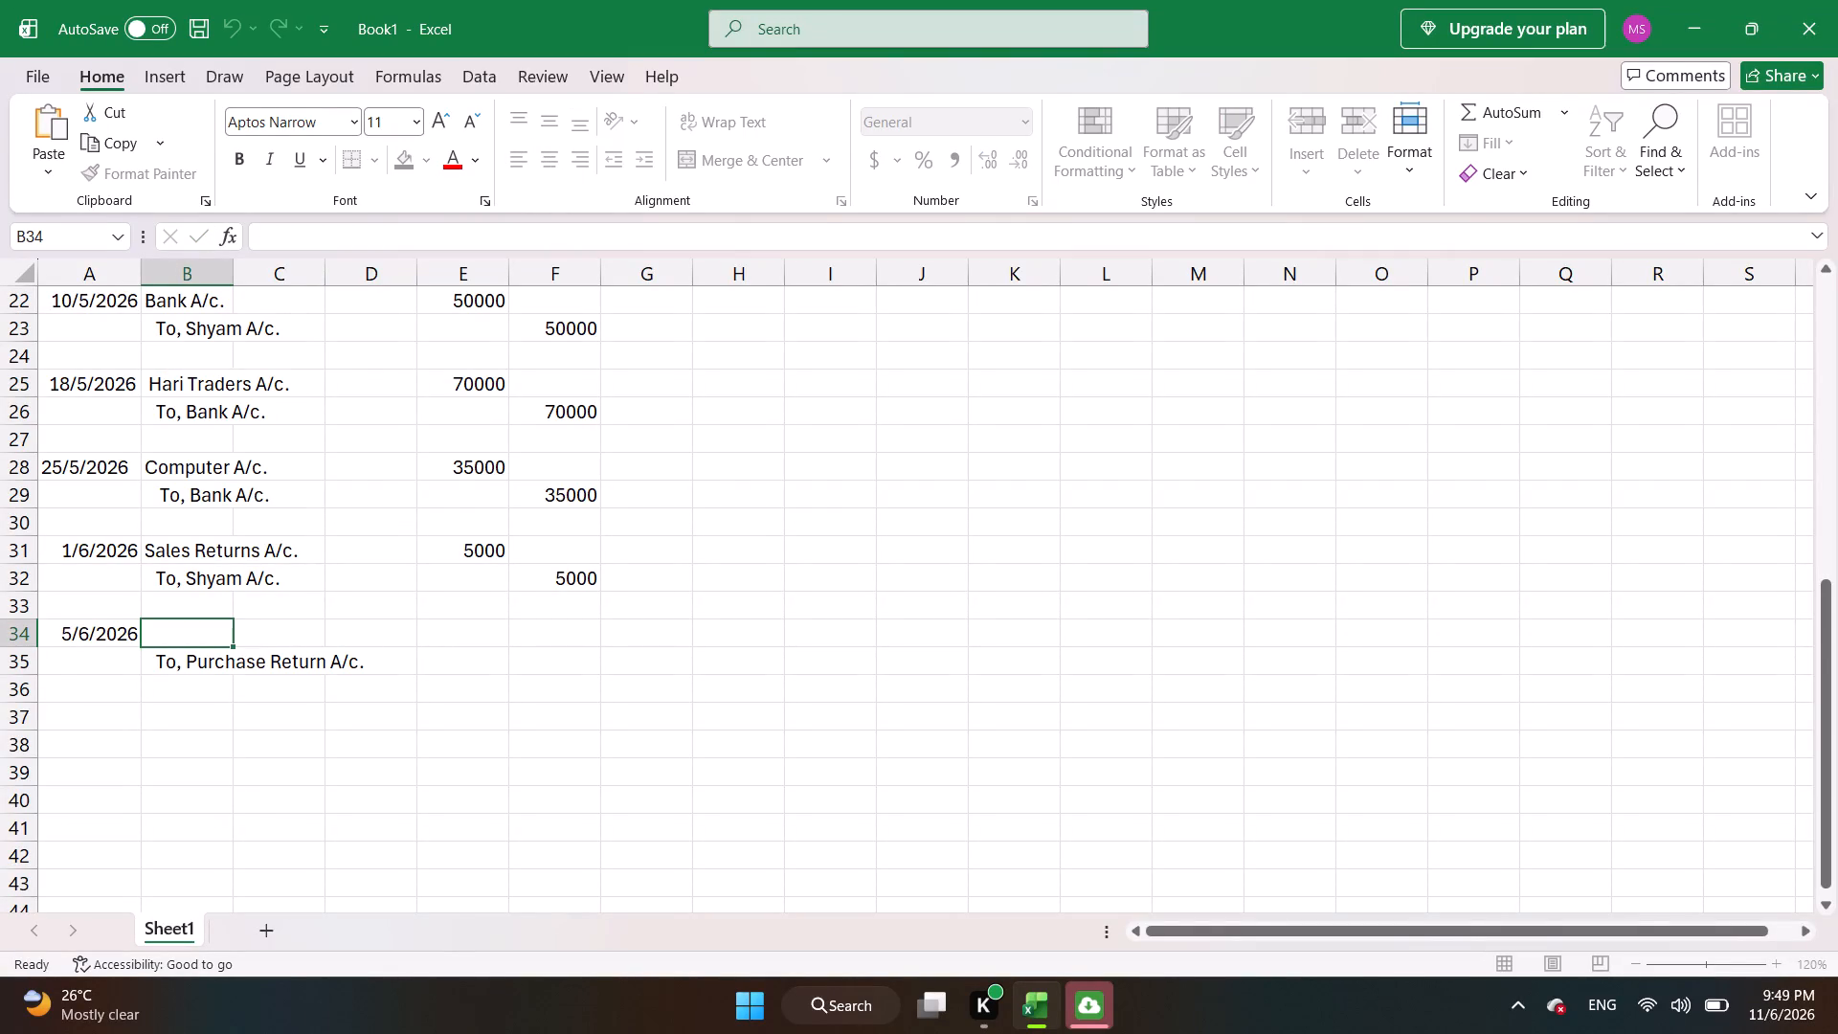
{"action": "key", "text": "ctrl+v"}
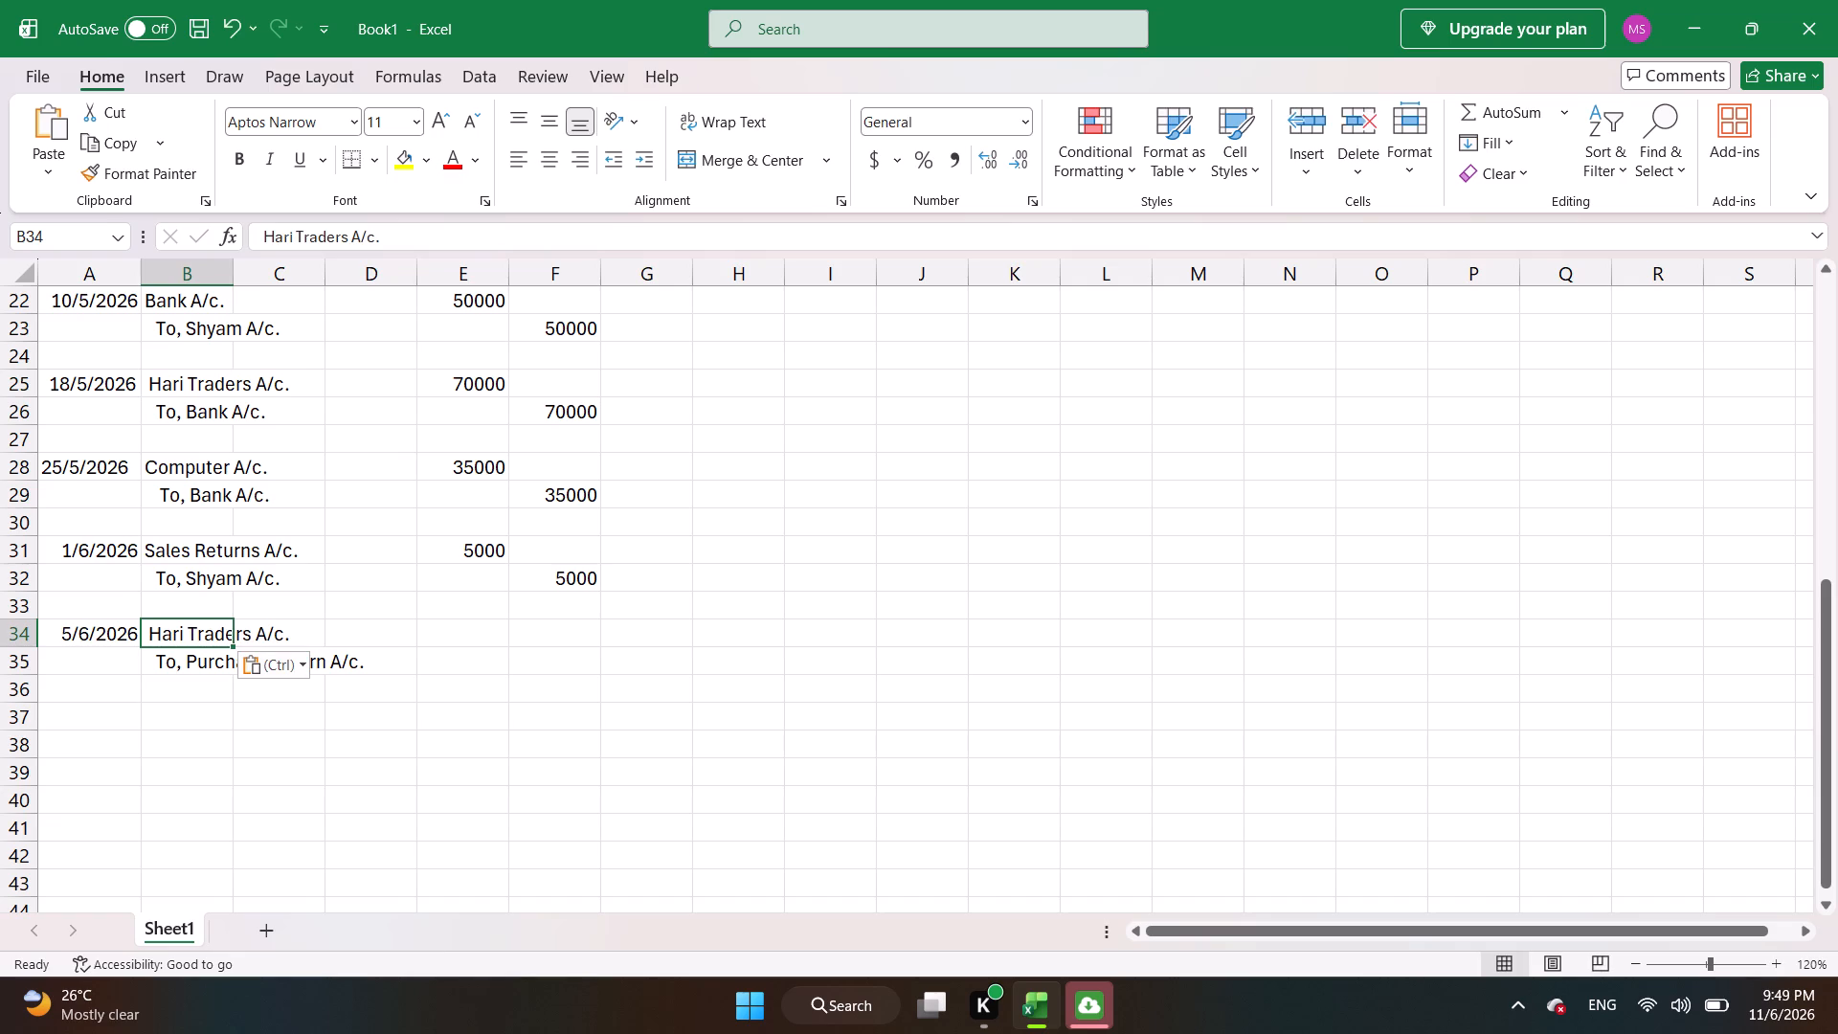
Enter the 5/6/2026 amounts: 4000 as the debit in E34, and a credit in F35 that references E34.
{"action": "left_click", "coordinate": [482, 647]}
{"action": "left_click", "coordinate": [497, 637]}
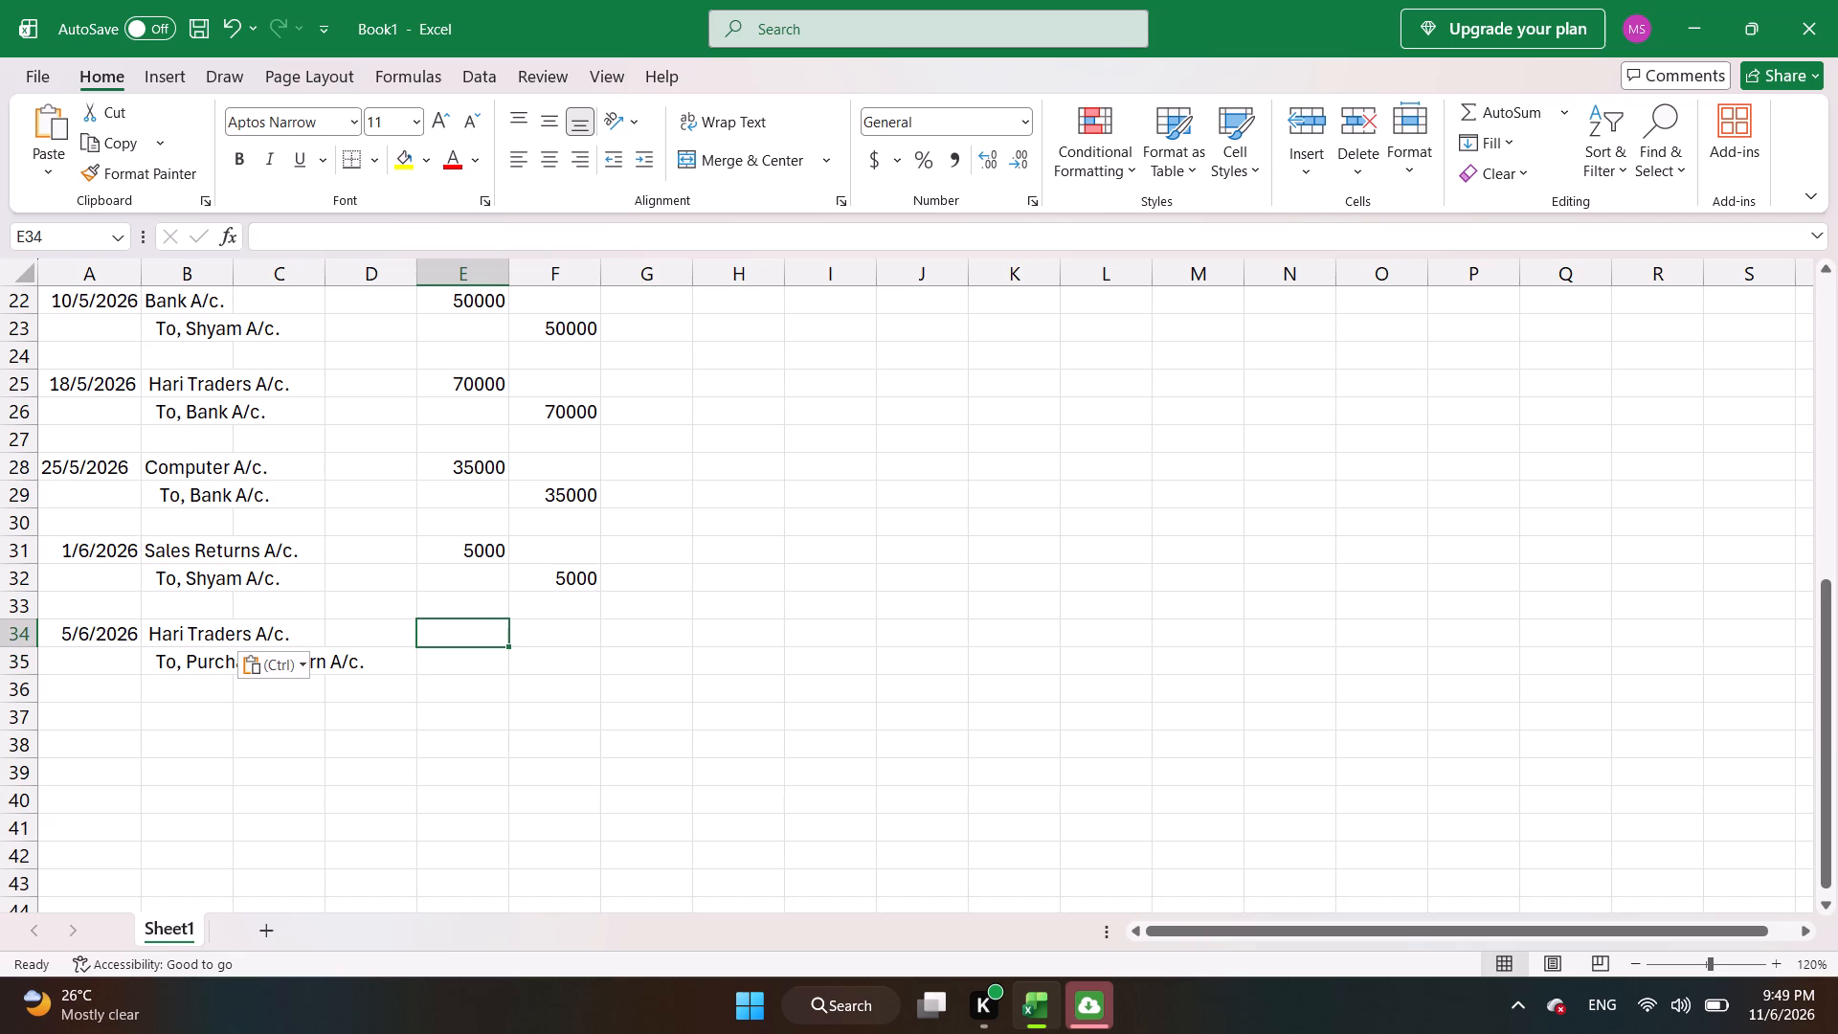
{"action": "type", "text": "4000"}
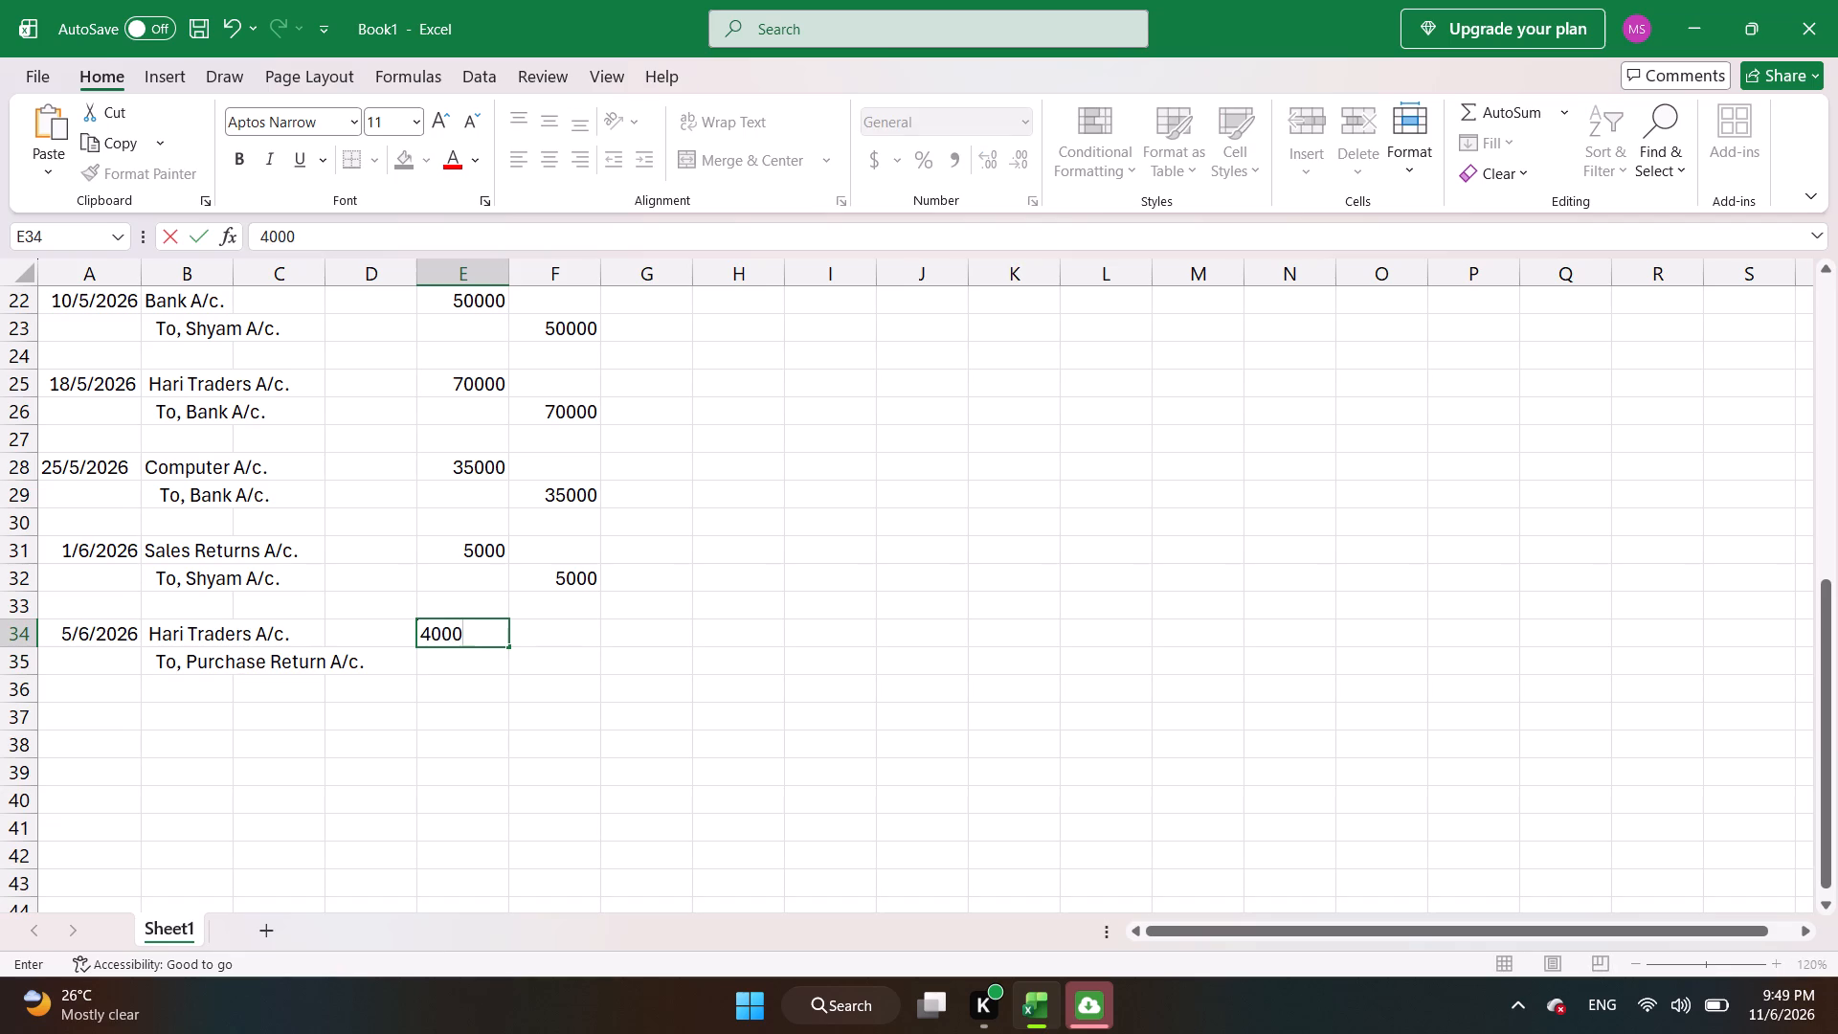
{"action": "key", "text": "Return"}
{"action": "key", "text": "Right"}
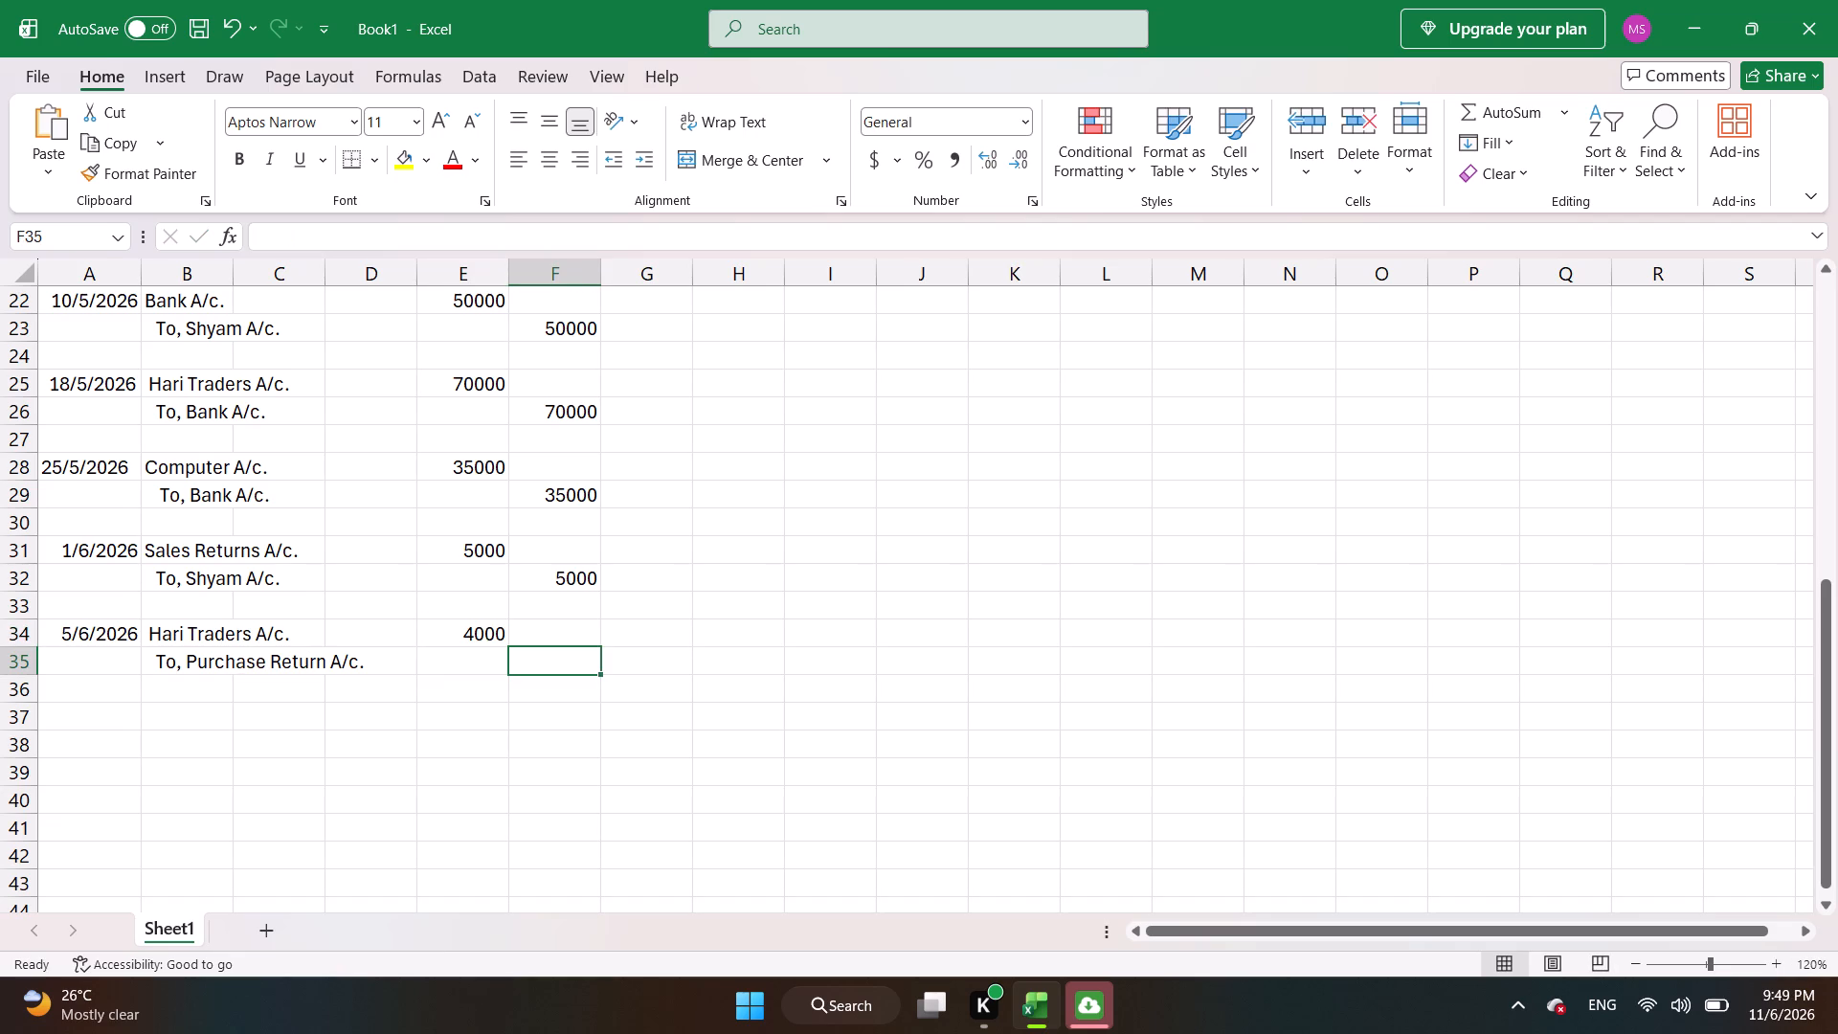
{"action": "key", "text": "equal"}
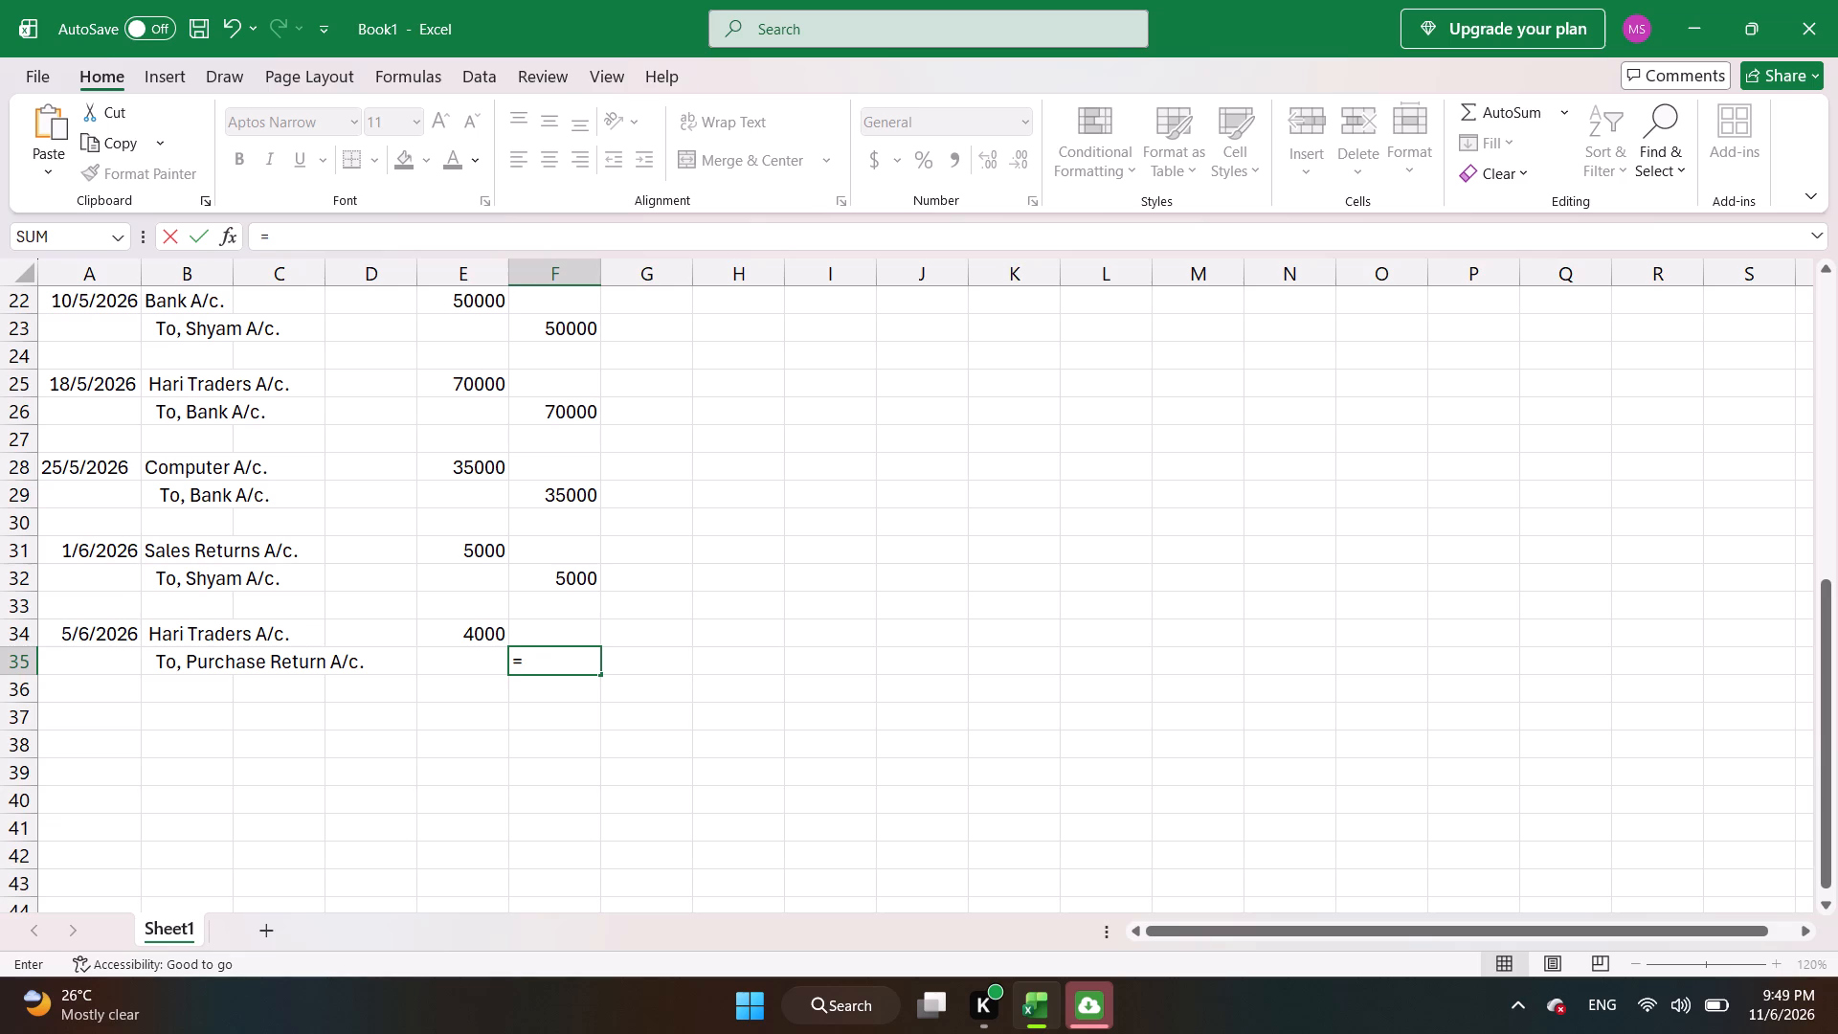
{"action": "left_click", "coordinate": [474, 629]}
{"action": "key", "text": "Return"}
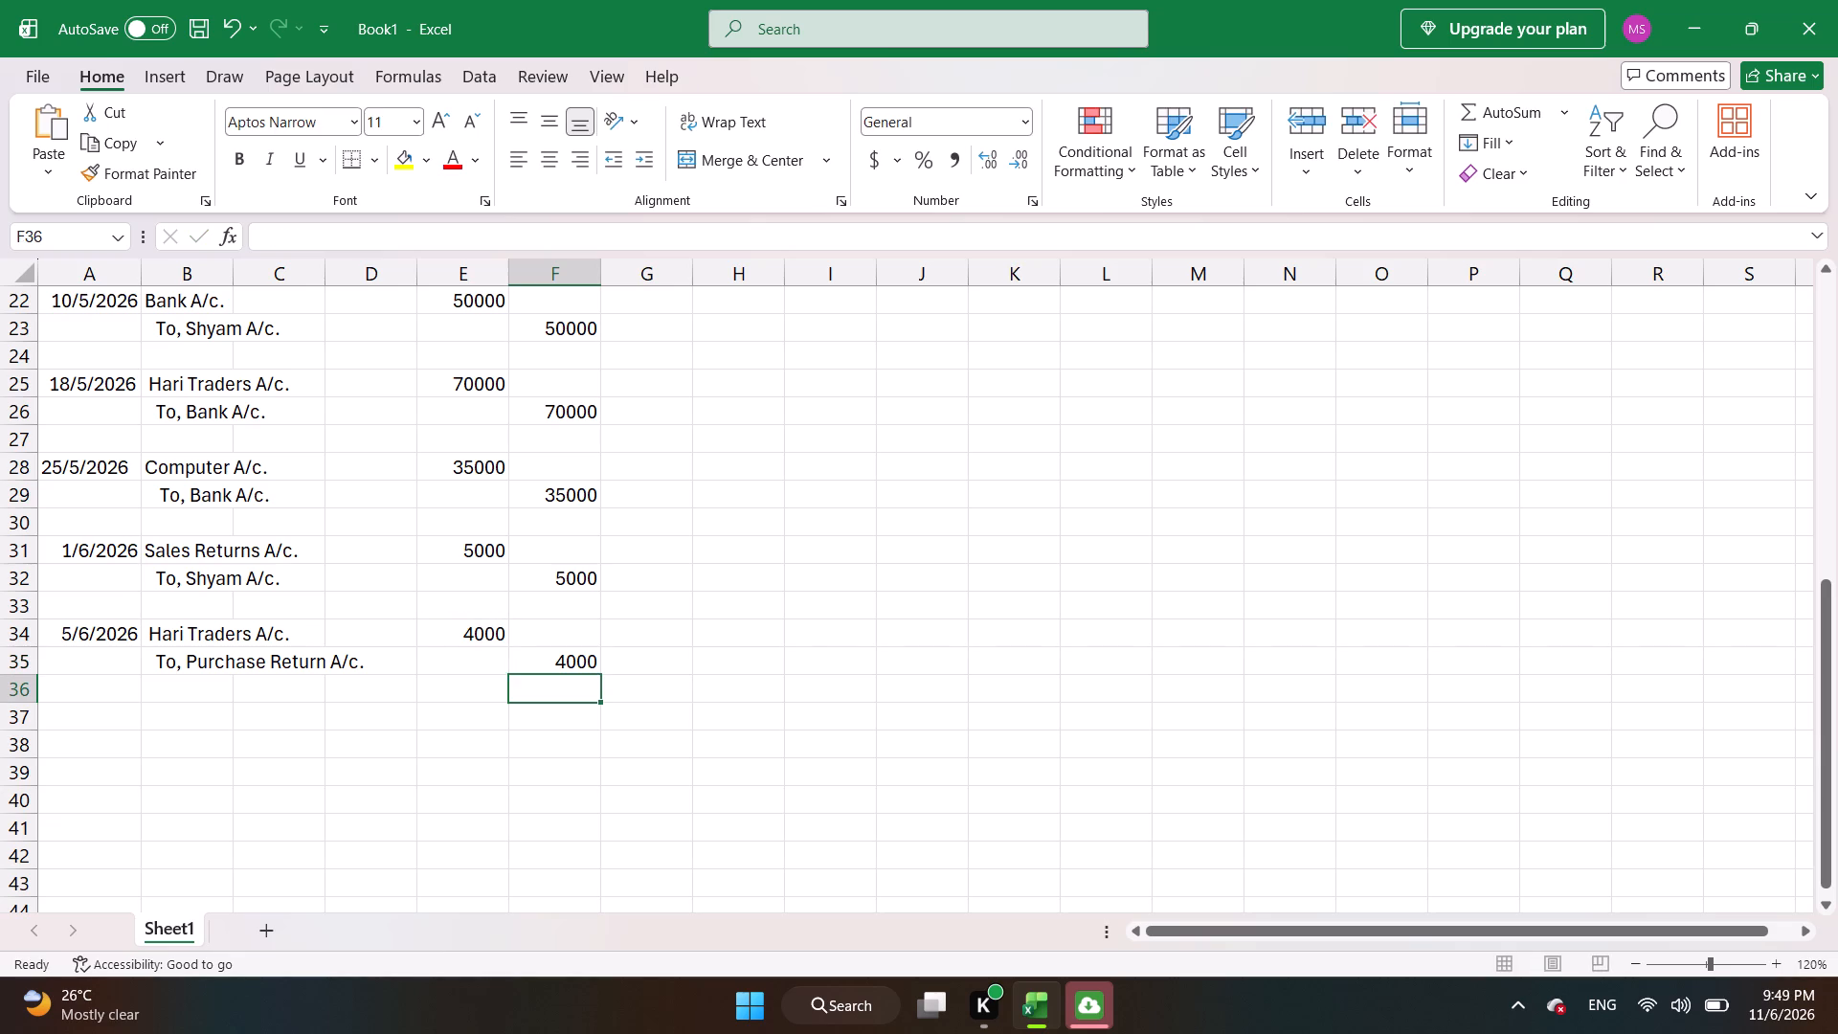
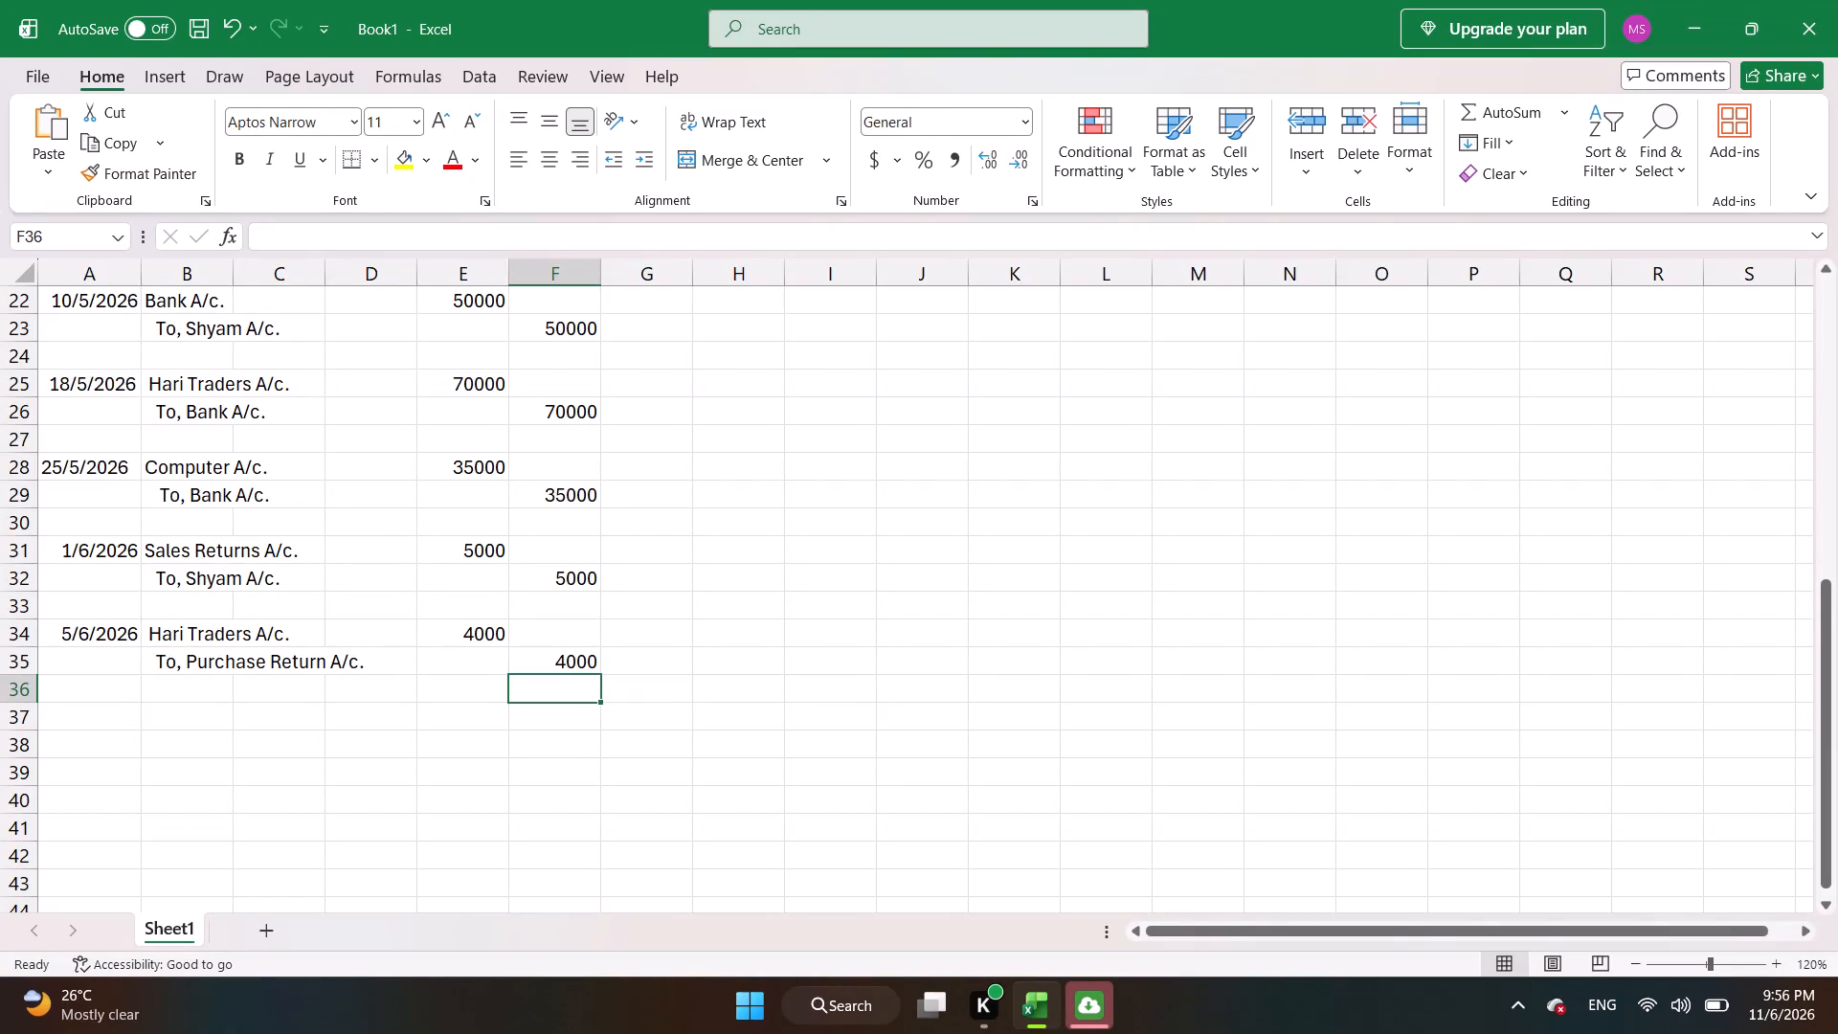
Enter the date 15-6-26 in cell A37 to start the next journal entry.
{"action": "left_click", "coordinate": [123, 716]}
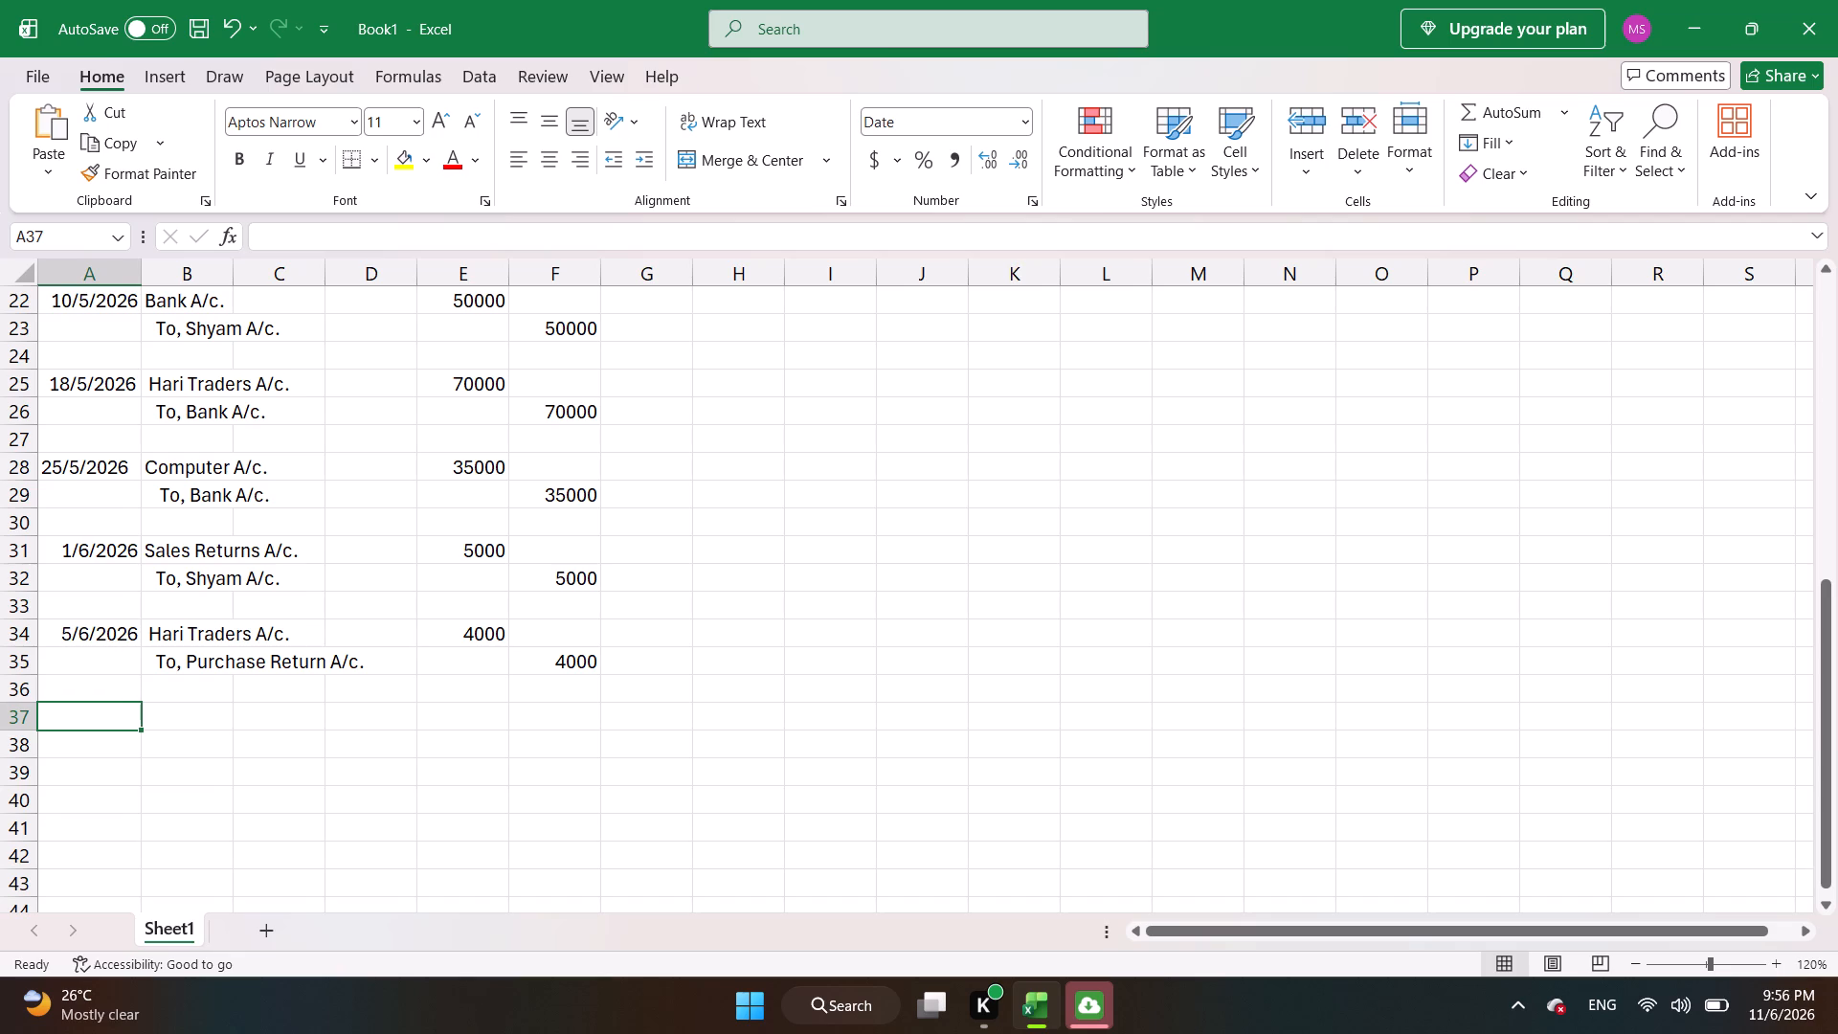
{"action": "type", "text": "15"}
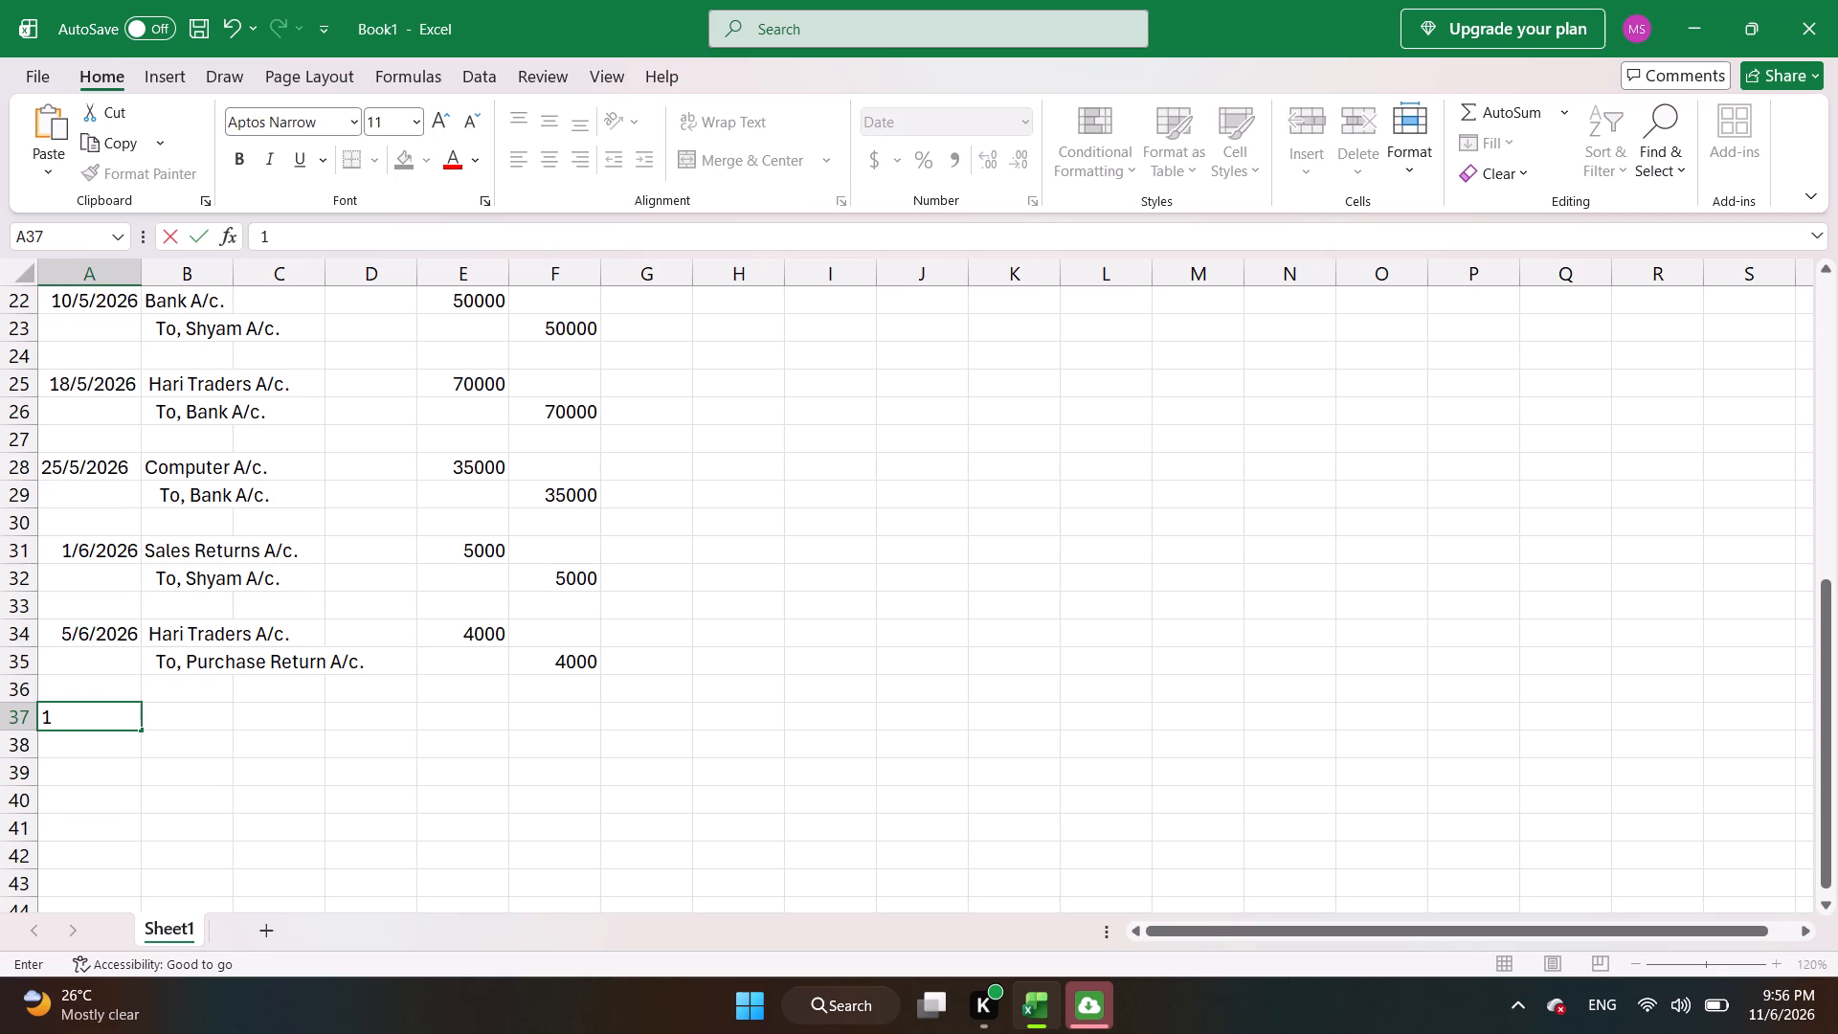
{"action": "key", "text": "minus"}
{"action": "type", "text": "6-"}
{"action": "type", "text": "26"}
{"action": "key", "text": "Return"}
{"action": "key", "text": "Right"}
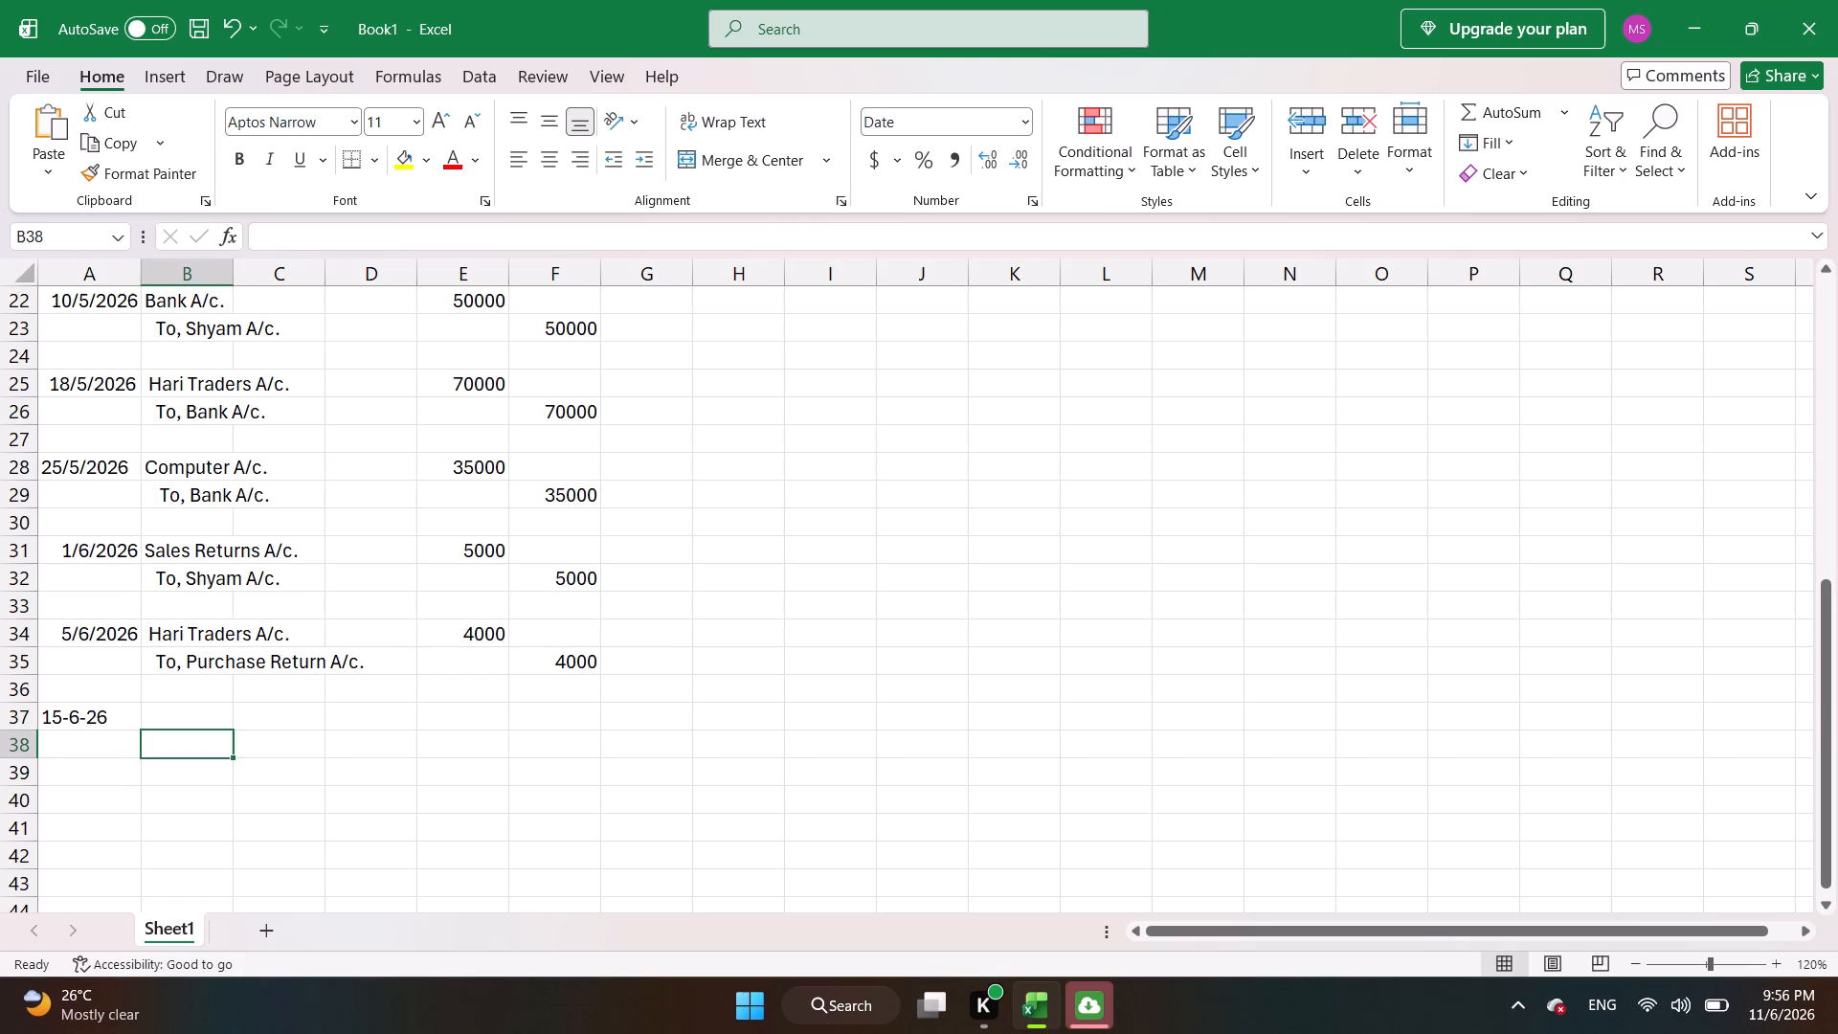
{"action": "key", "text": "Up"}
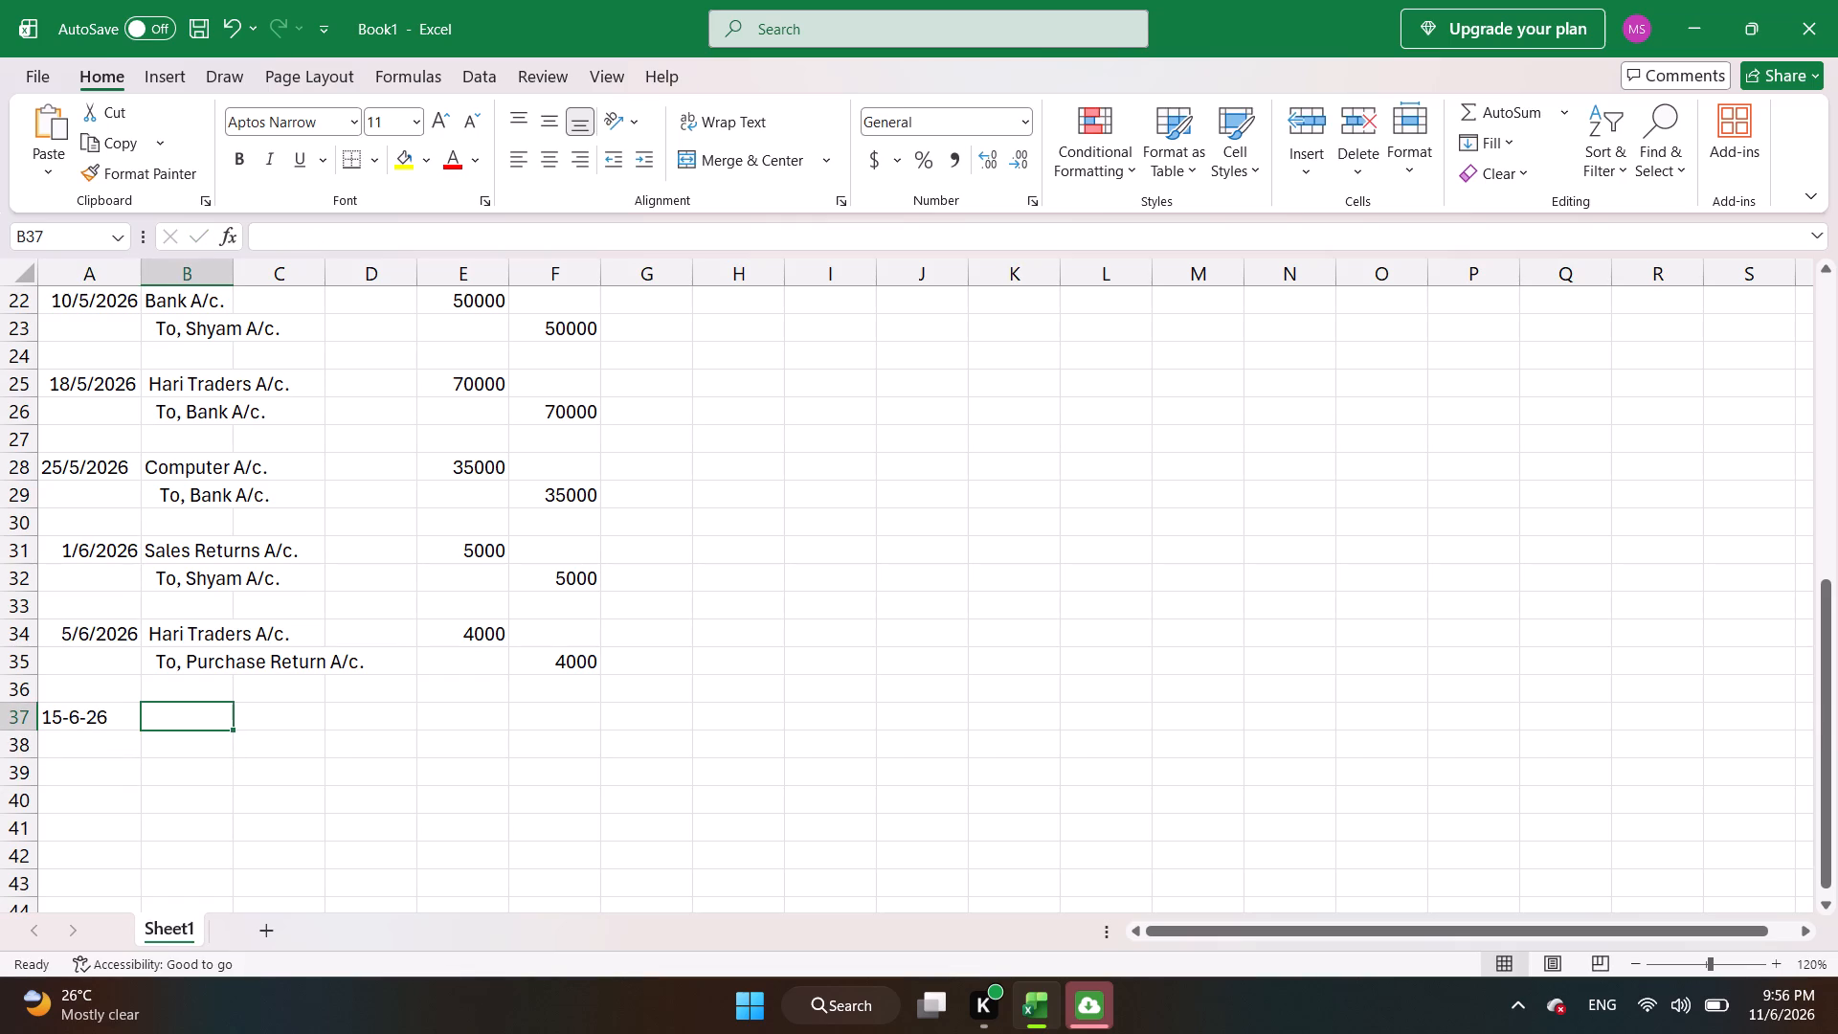
Replace the date in cell A37 with a slash-separated one, beginning with 15/6/.
{"action": "key", "text": "Left"}
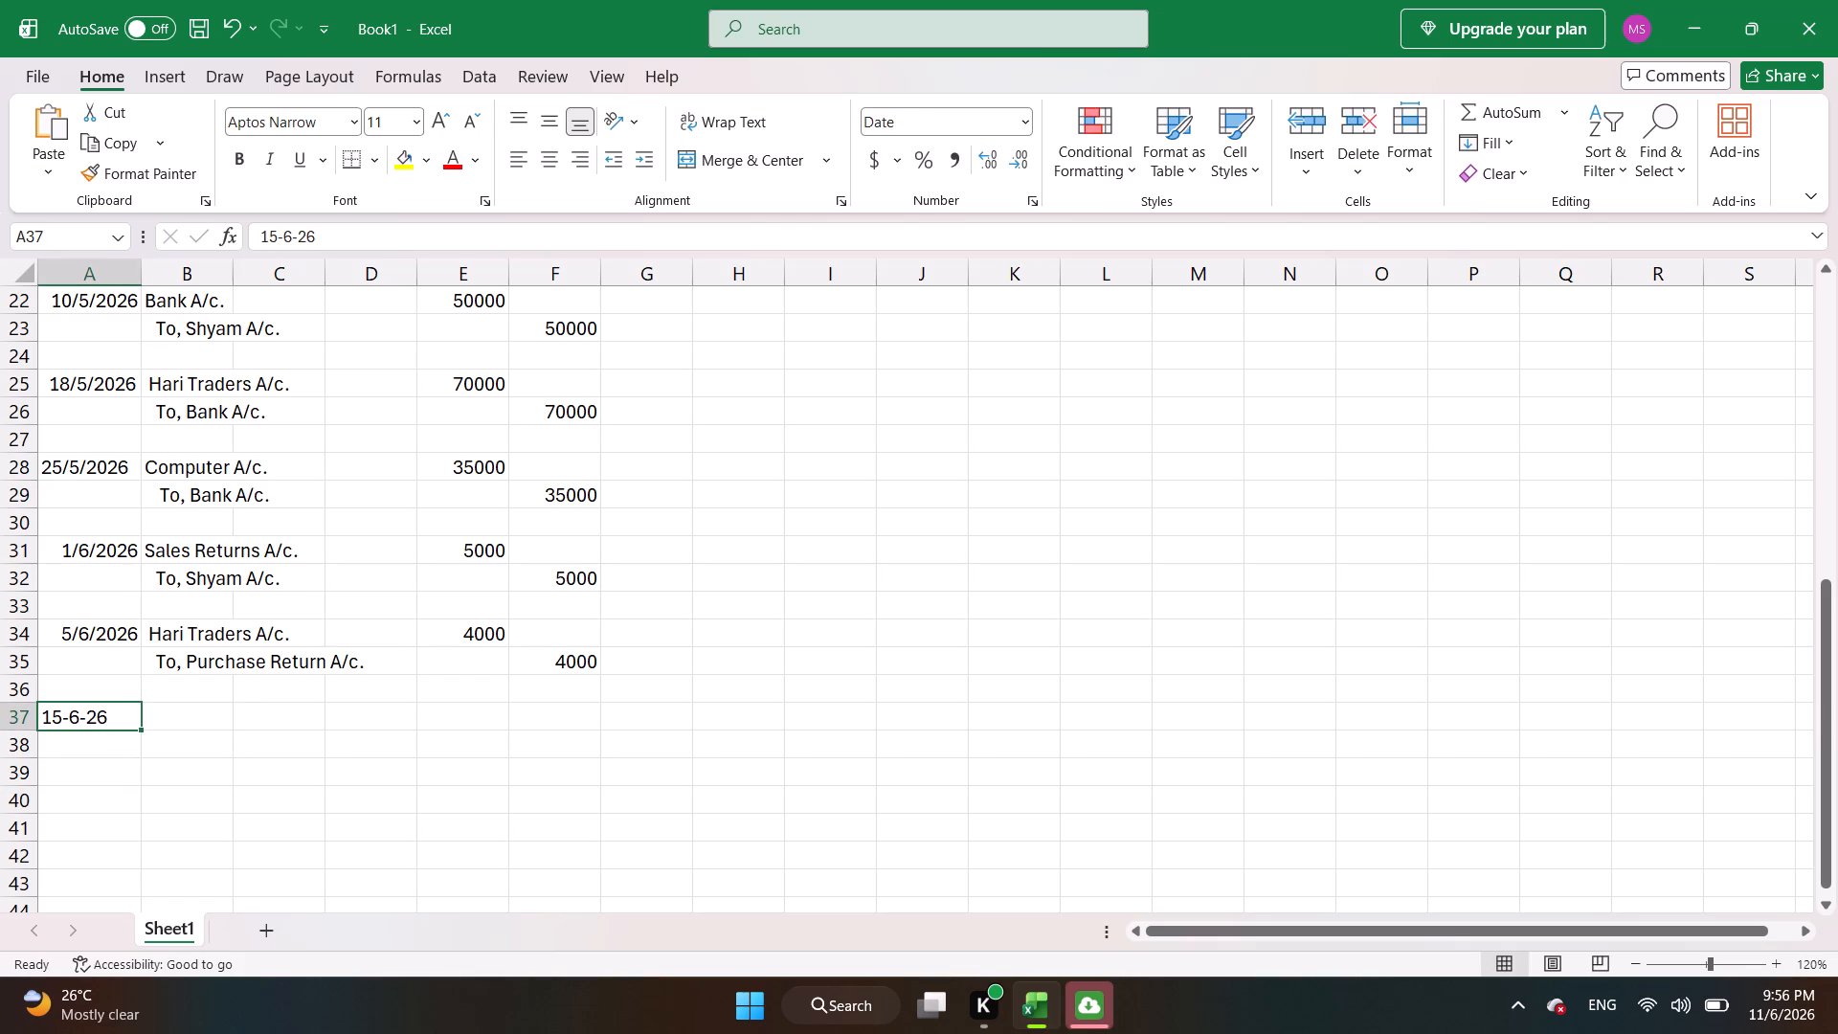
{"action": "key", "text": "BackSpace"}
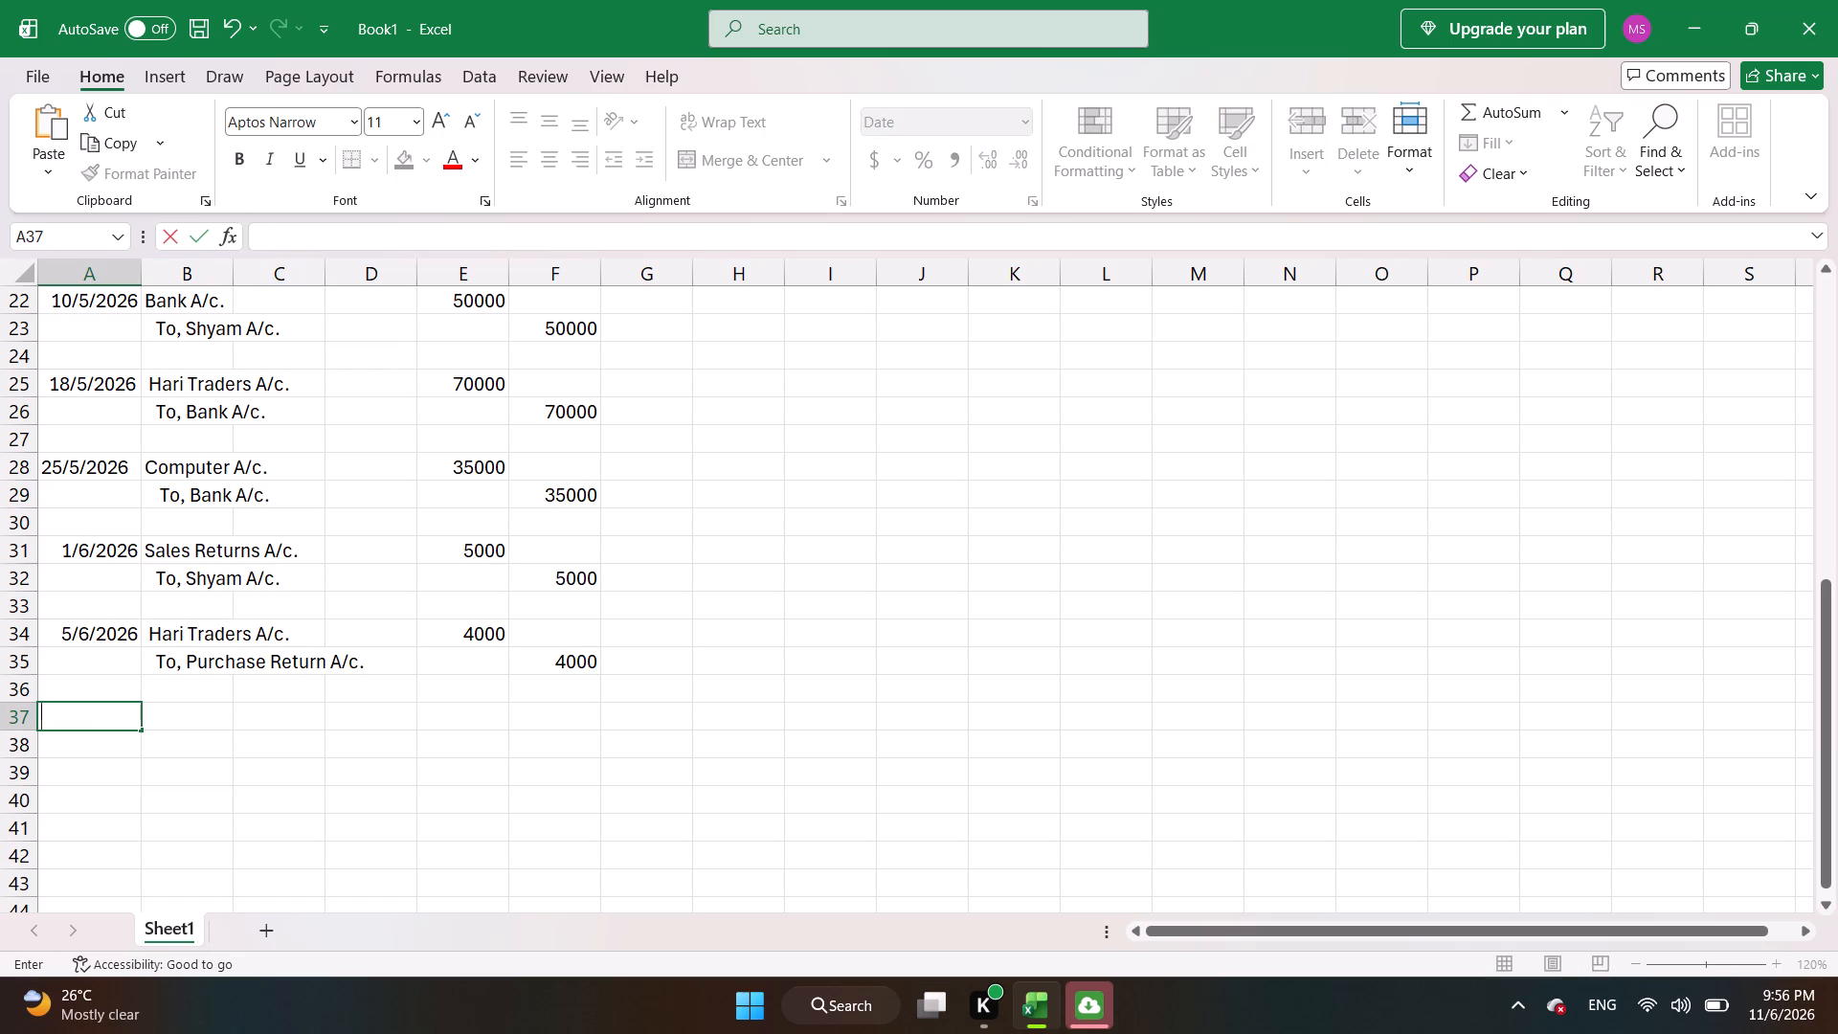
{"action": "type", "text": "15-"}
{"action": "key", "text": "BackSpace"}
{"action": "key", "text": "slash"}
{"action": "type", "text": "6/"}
Complete the date in cell A37 as 15/6/2026 and move to cell B37 for the account name.
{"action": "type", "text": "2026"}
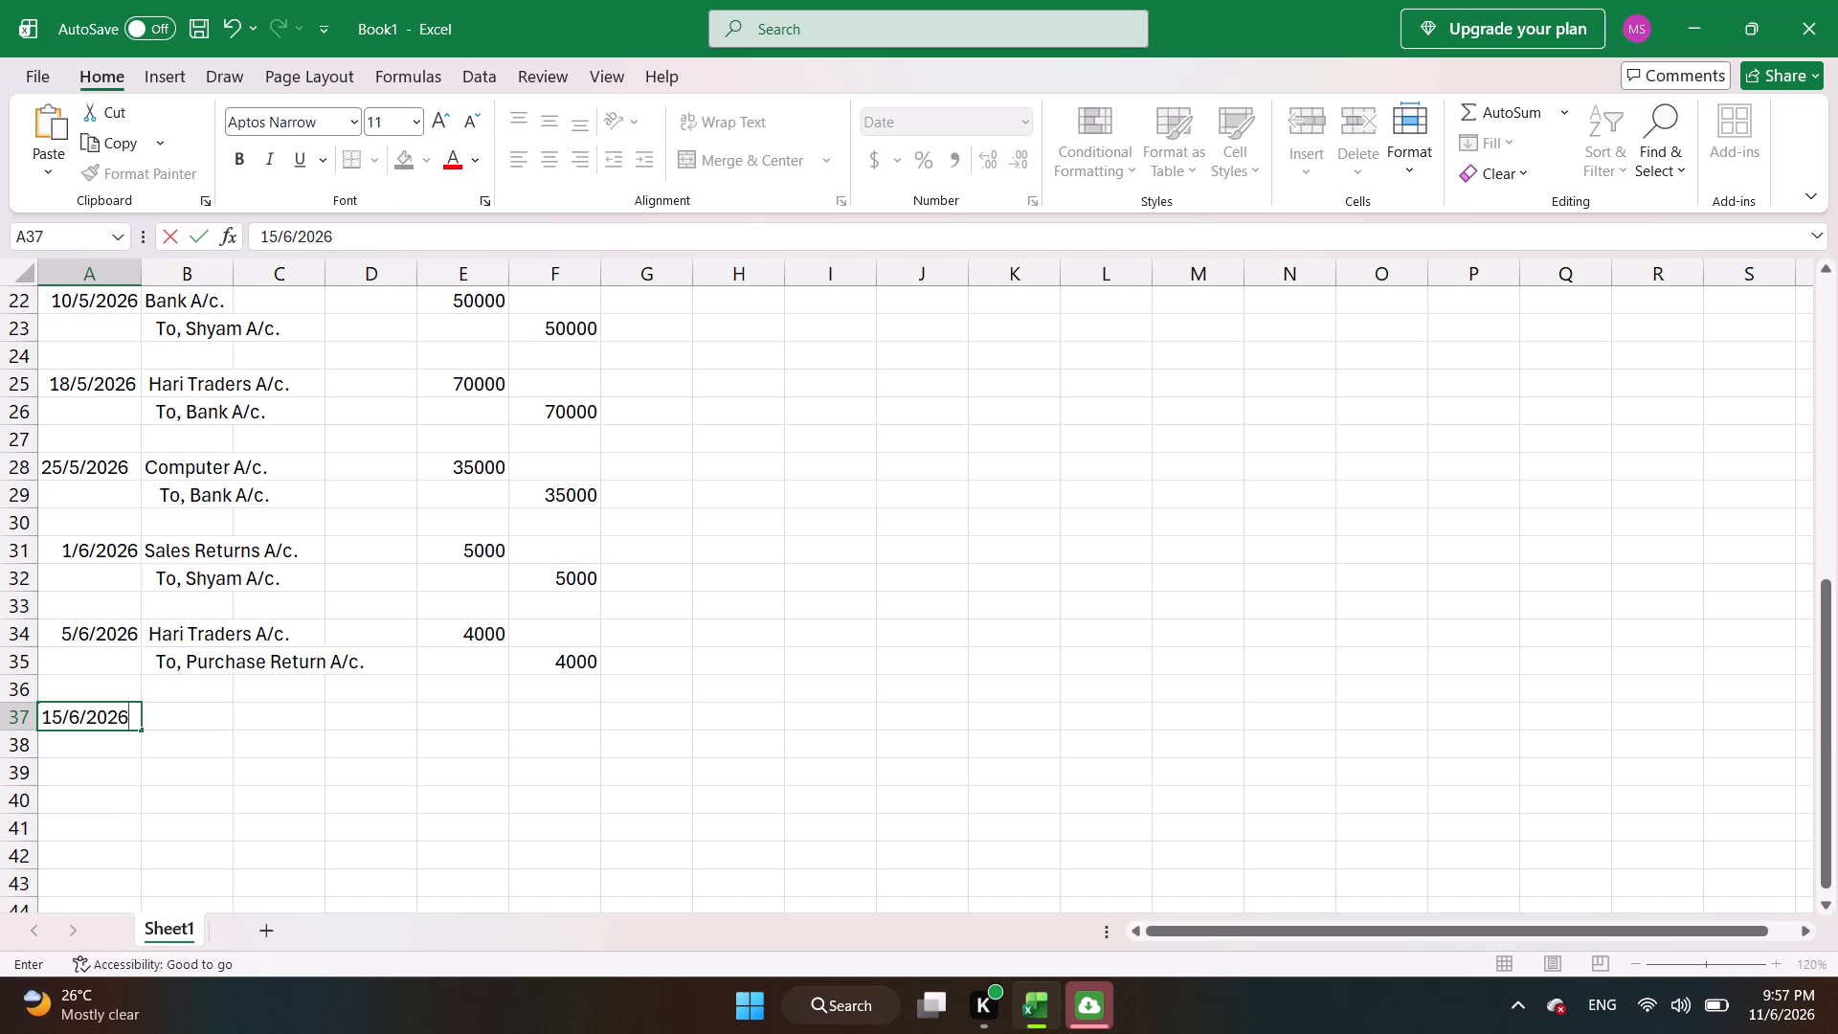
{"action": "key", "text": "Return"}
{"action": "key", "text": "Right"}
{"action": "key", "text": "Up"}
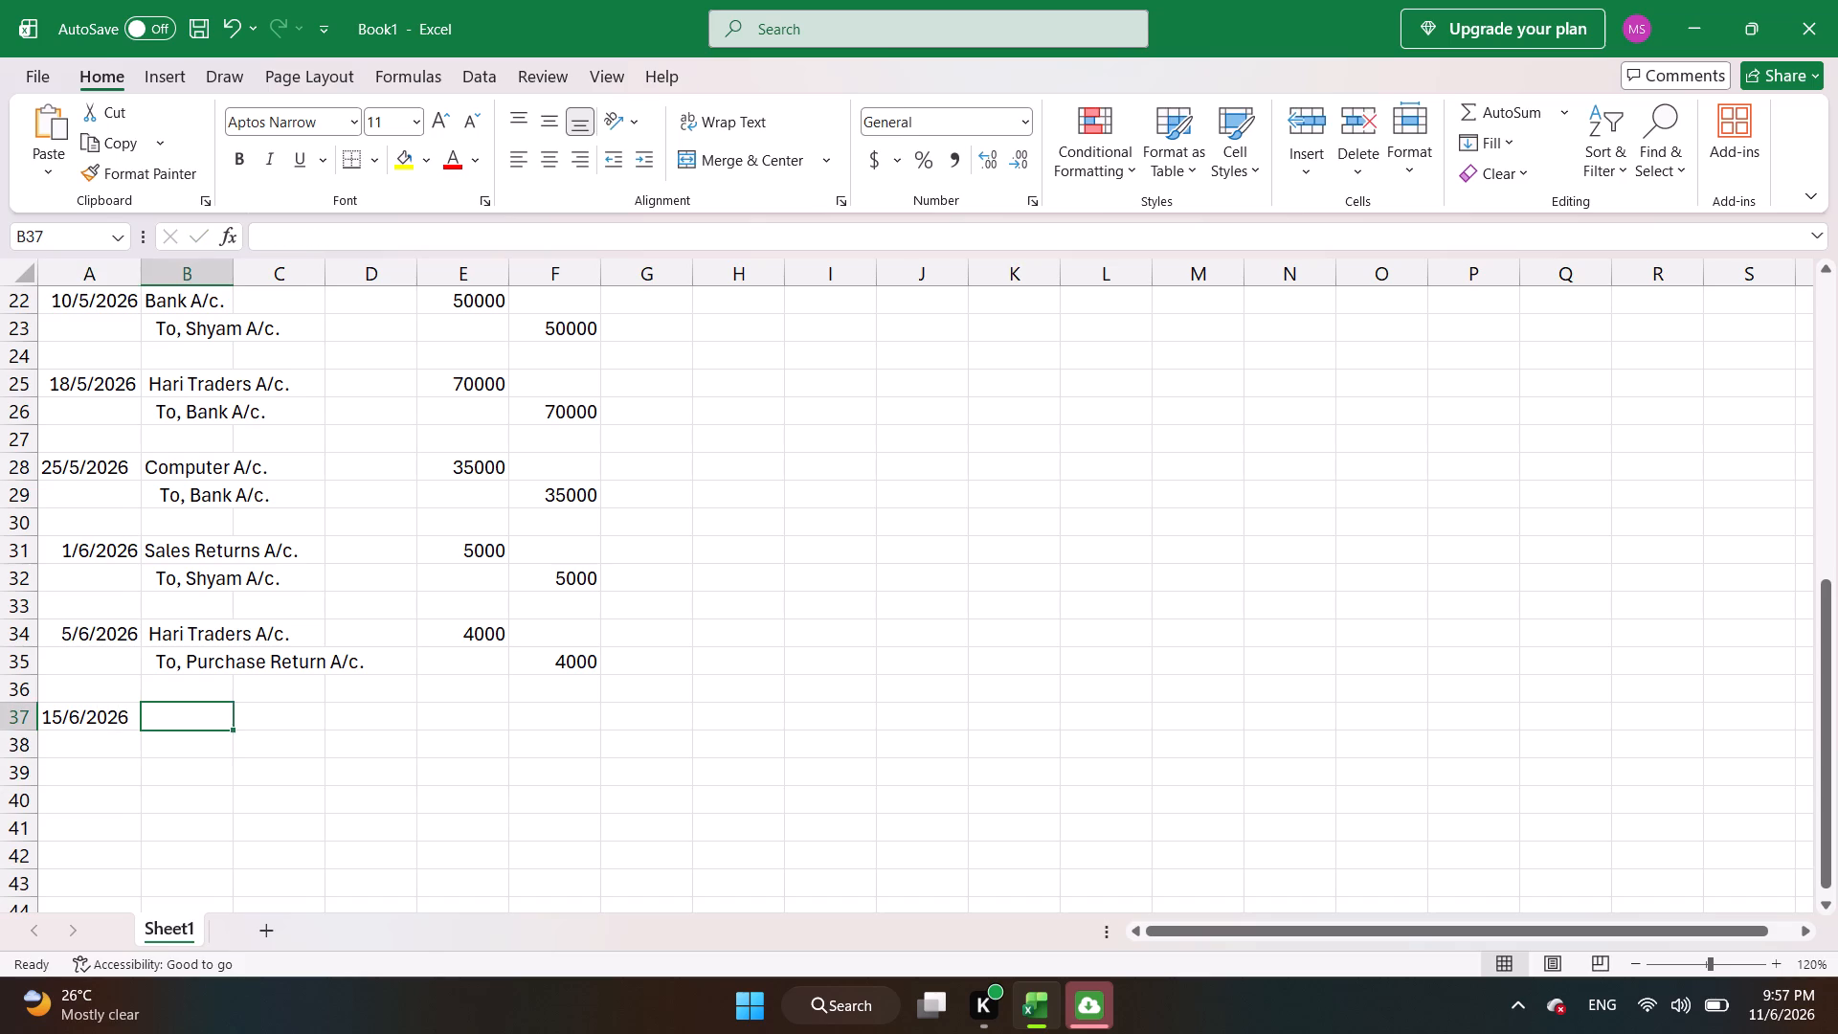
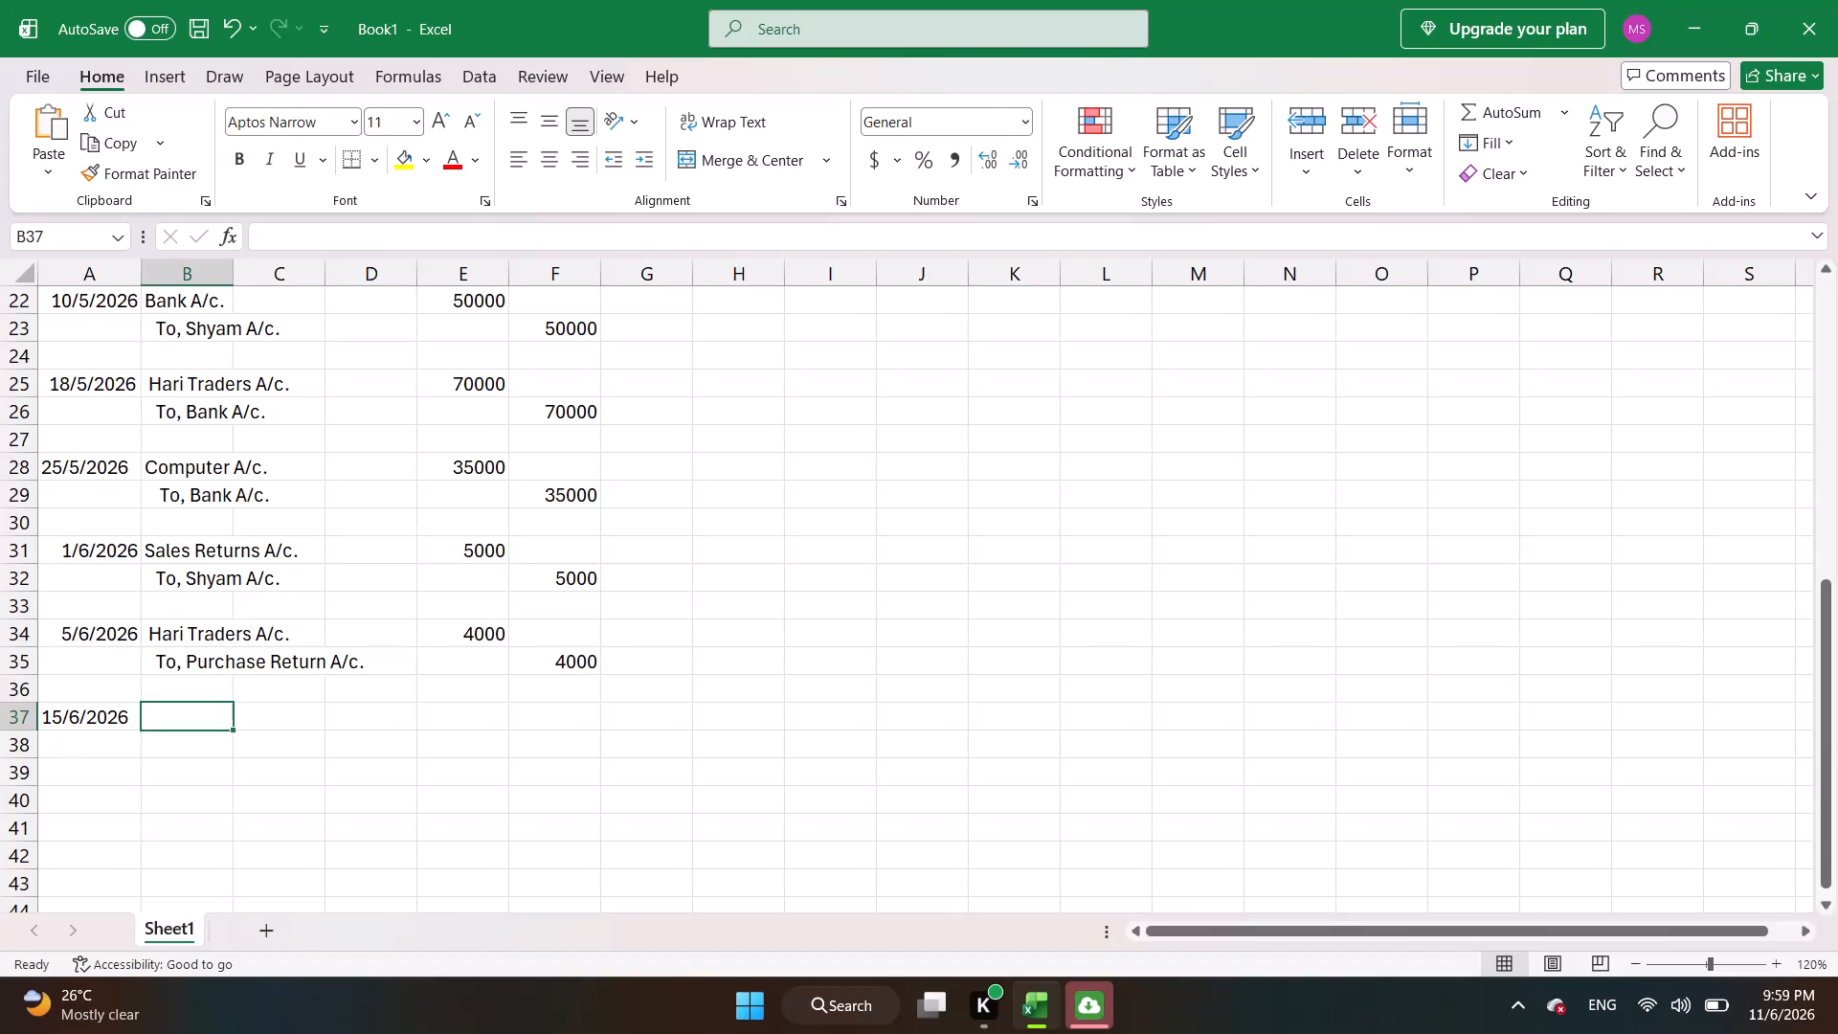
Minimize the Book1 workbook window to reach the Quick Update dialog behind it.
{"action": "left_click", "coordinate": [1685, 25]}
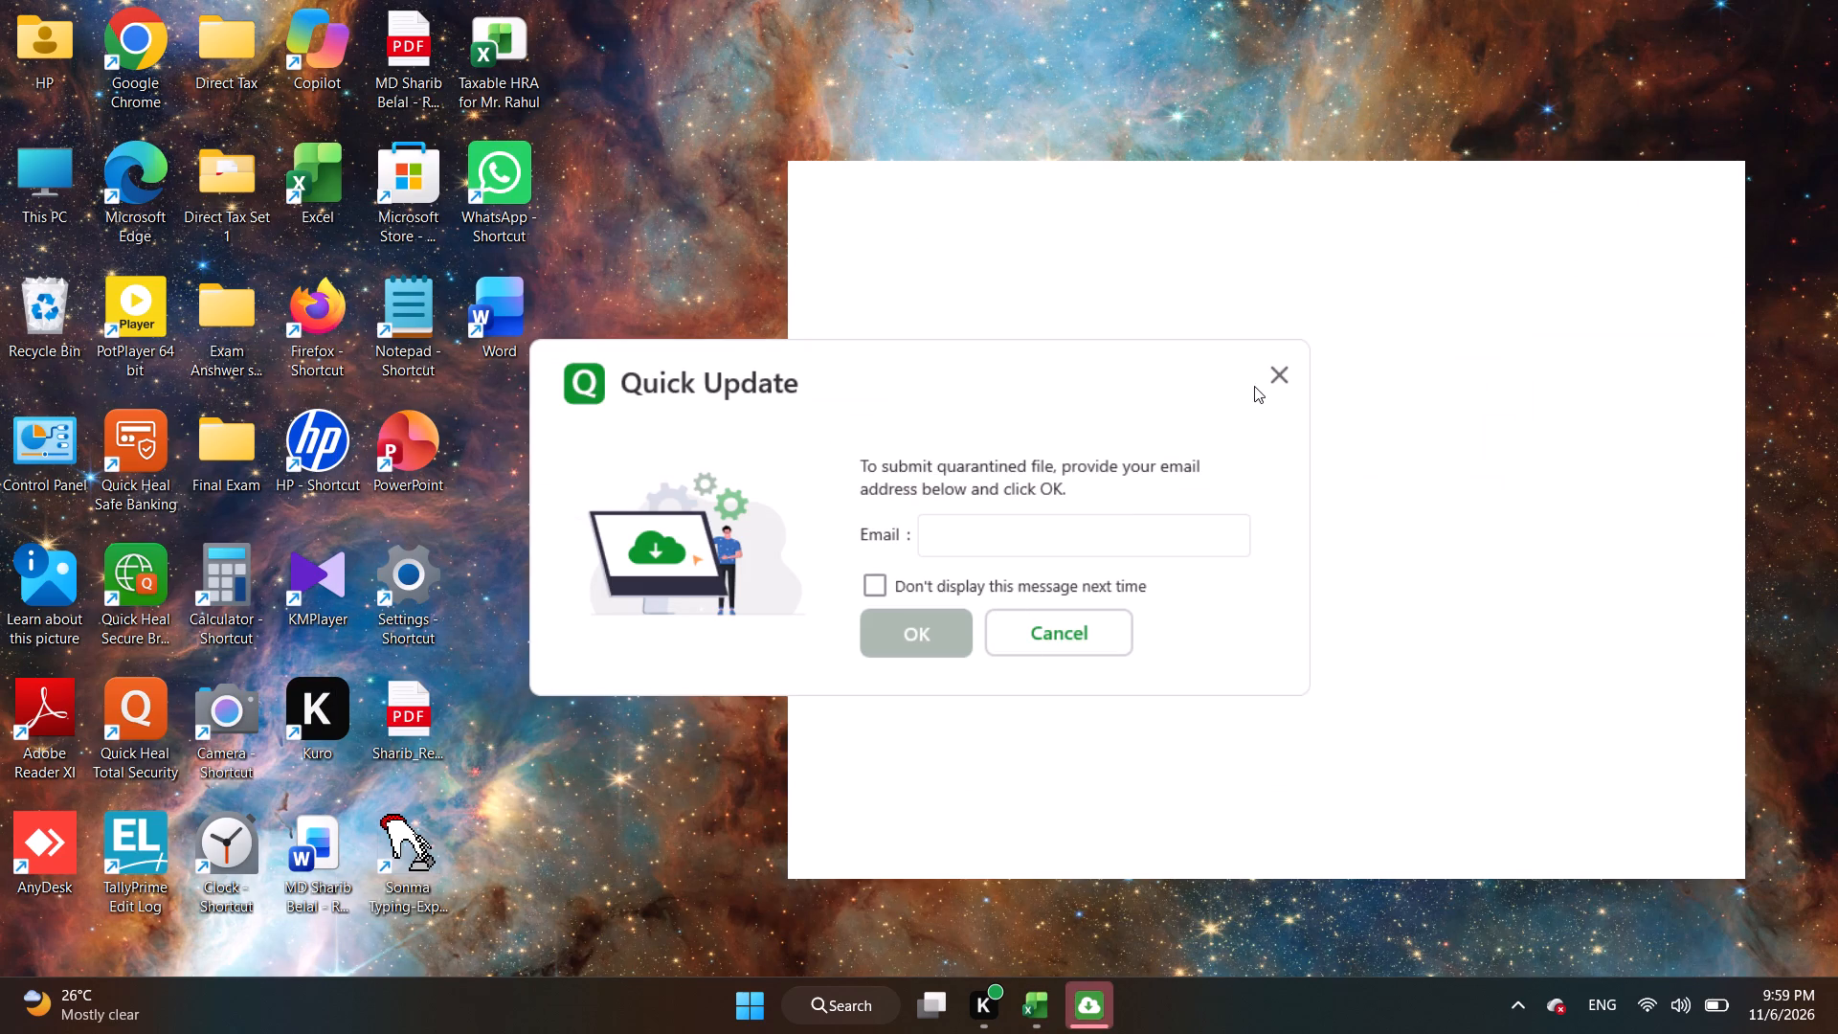